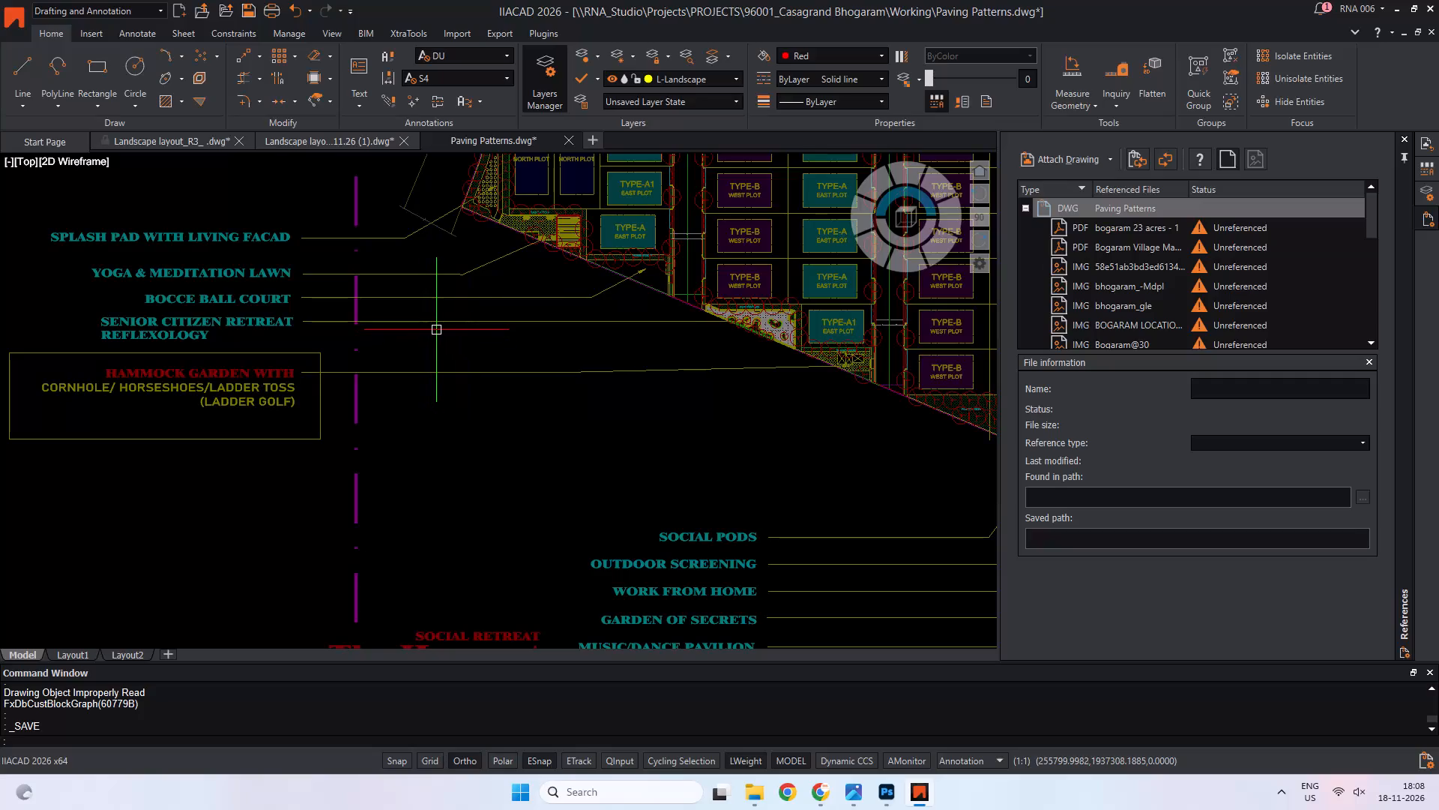
Examine the Paving Patterns site plan, from the amenity labels around The Hangout to the full plot layout and southern boundary.
scroll(470, 359, "down", 1)
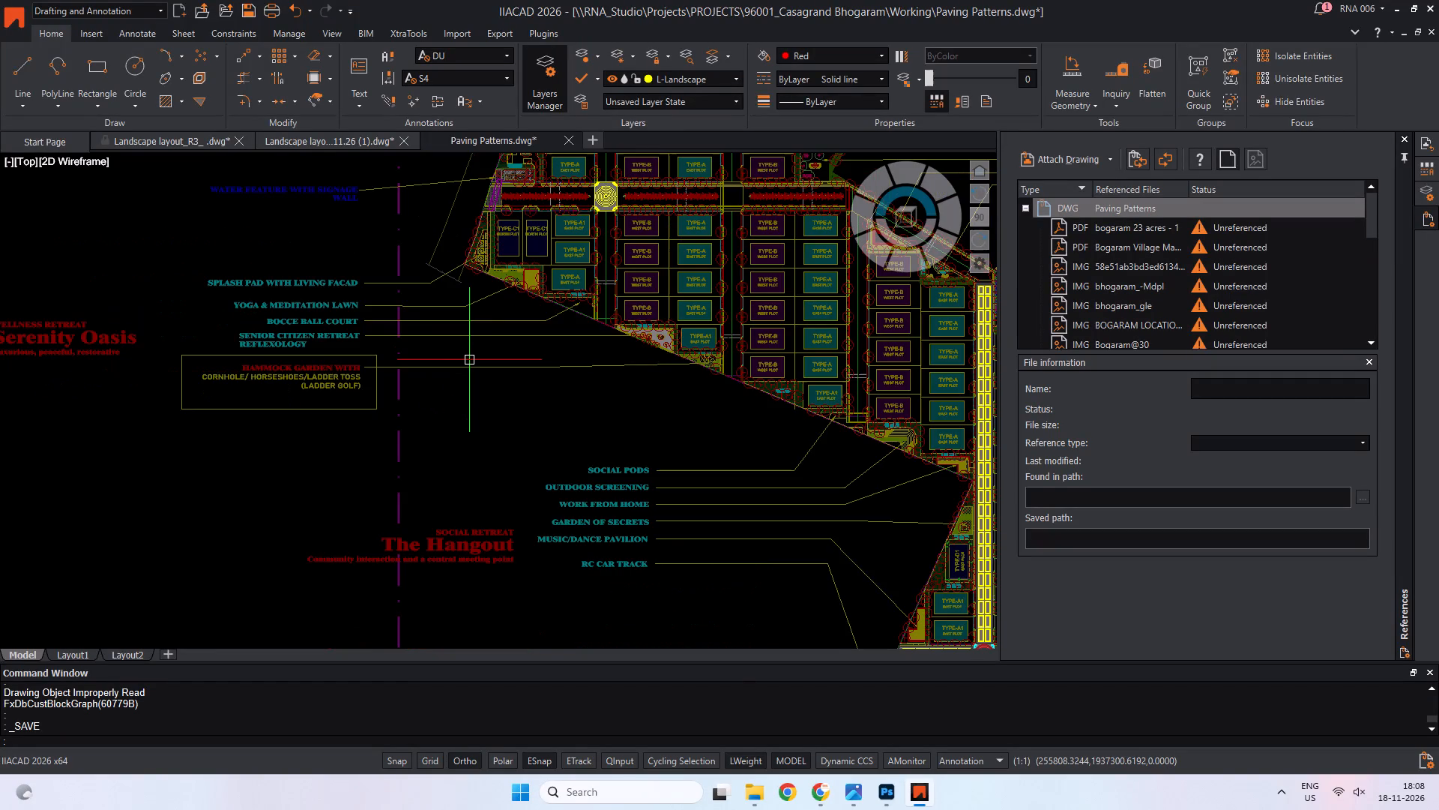
scroll(525, 399, "down", 1)
middle_click_drag(526, 400, 470, 337)
scroll(549, 380, "up", 2)
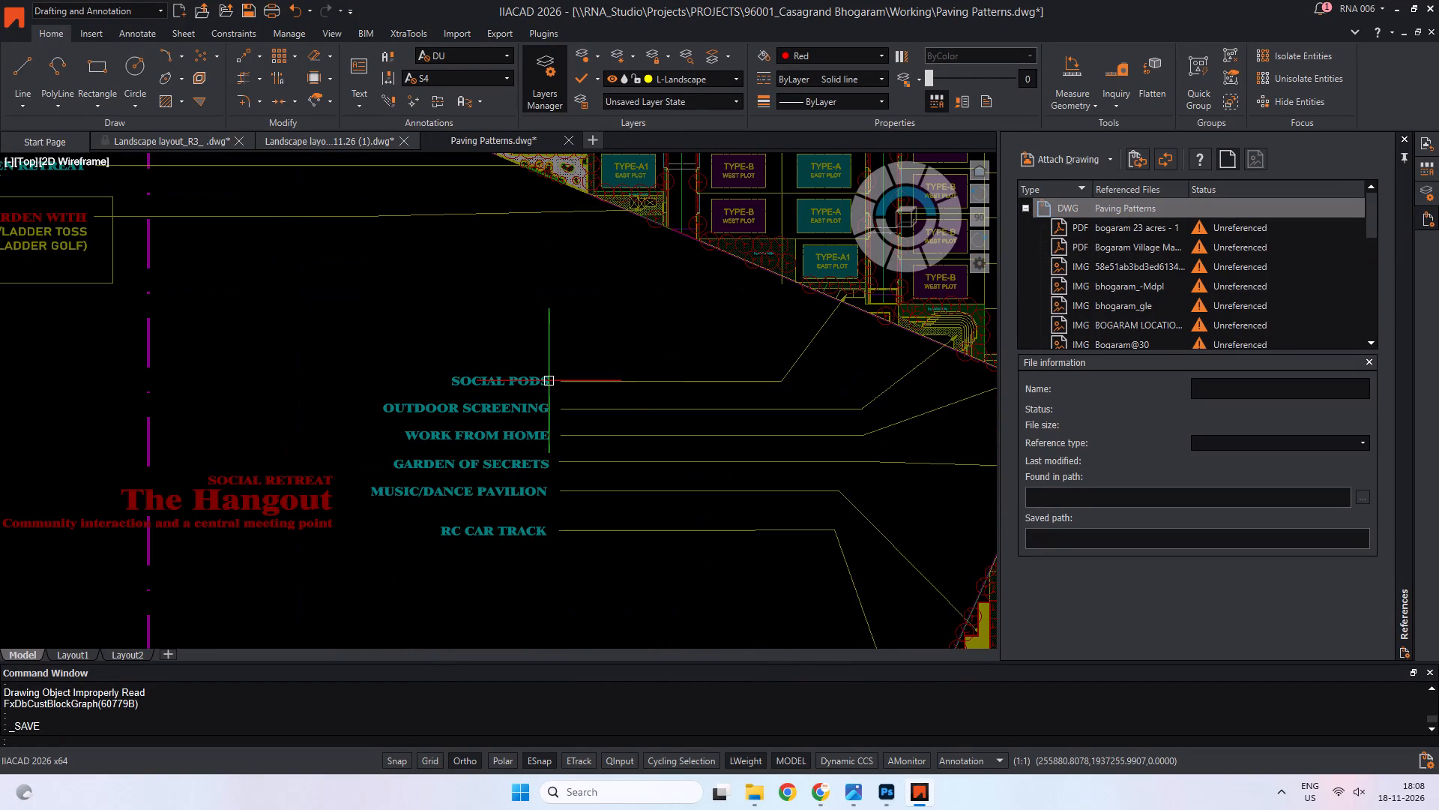
scroll(636, 361, "down", 3)
middle_click_drag(641, 359, 535, 363)
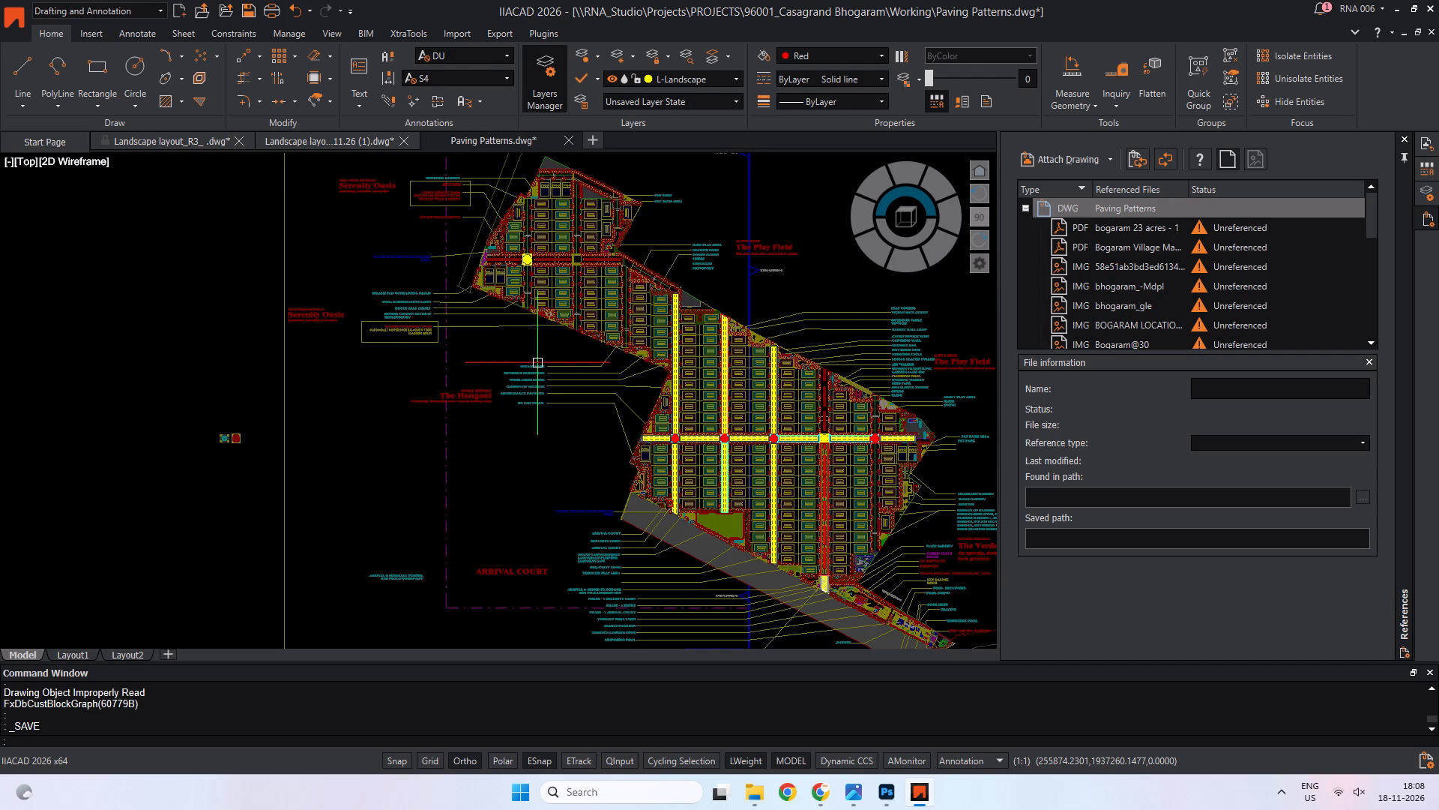
middle_click_drag(555, 407, 481, 311)
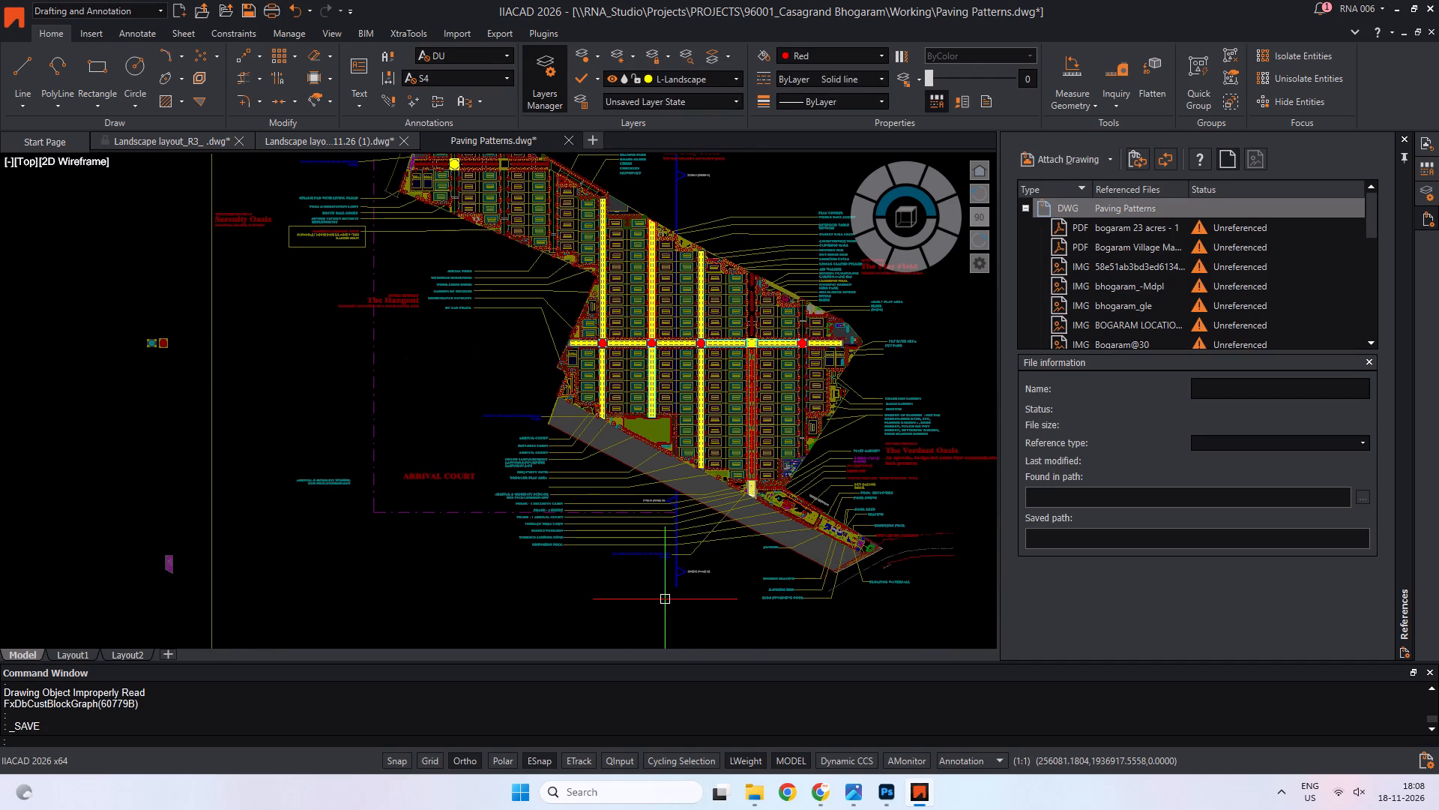
left_click(824, 797)
left_click(824, 797)
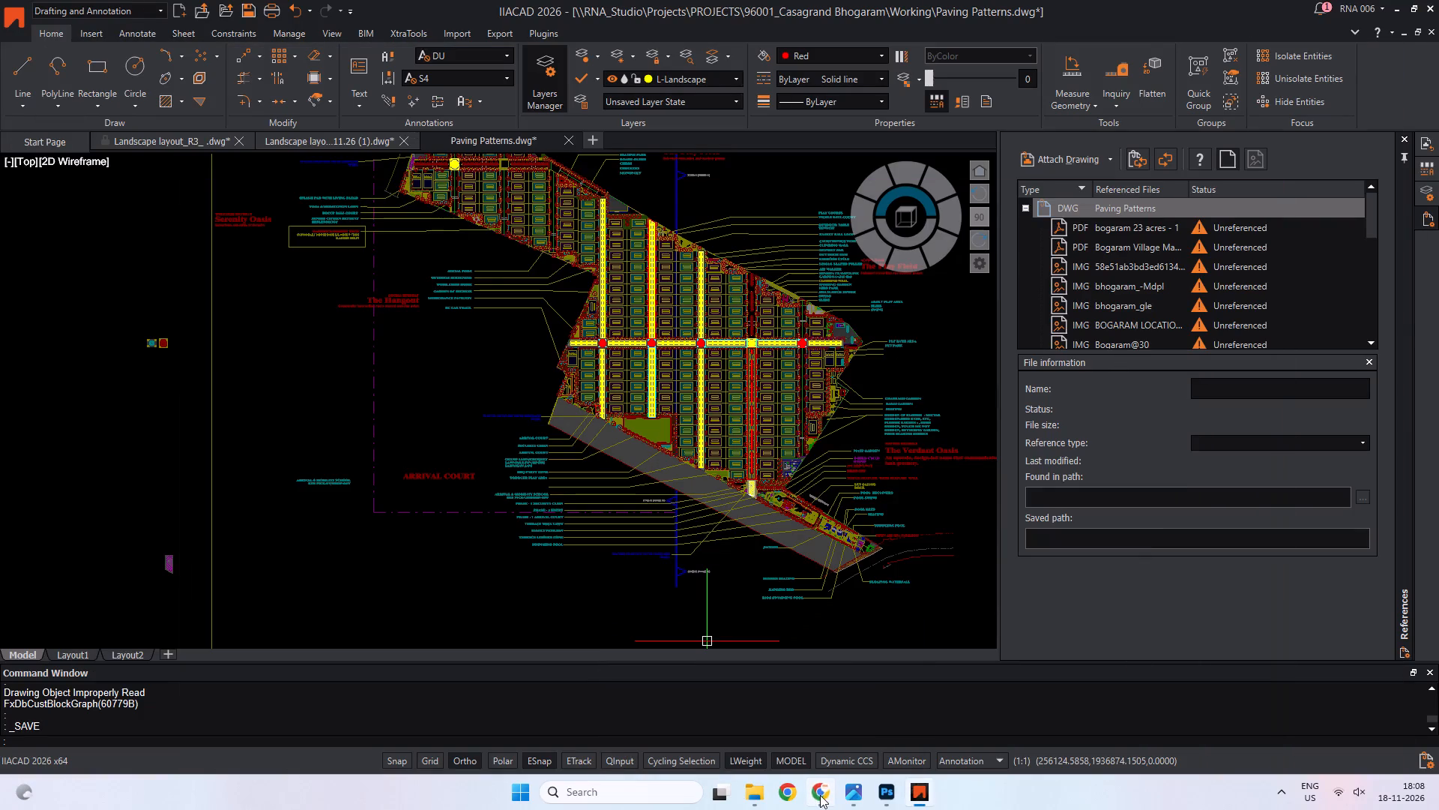
middle_click_drag(649, 543, 627, 552)
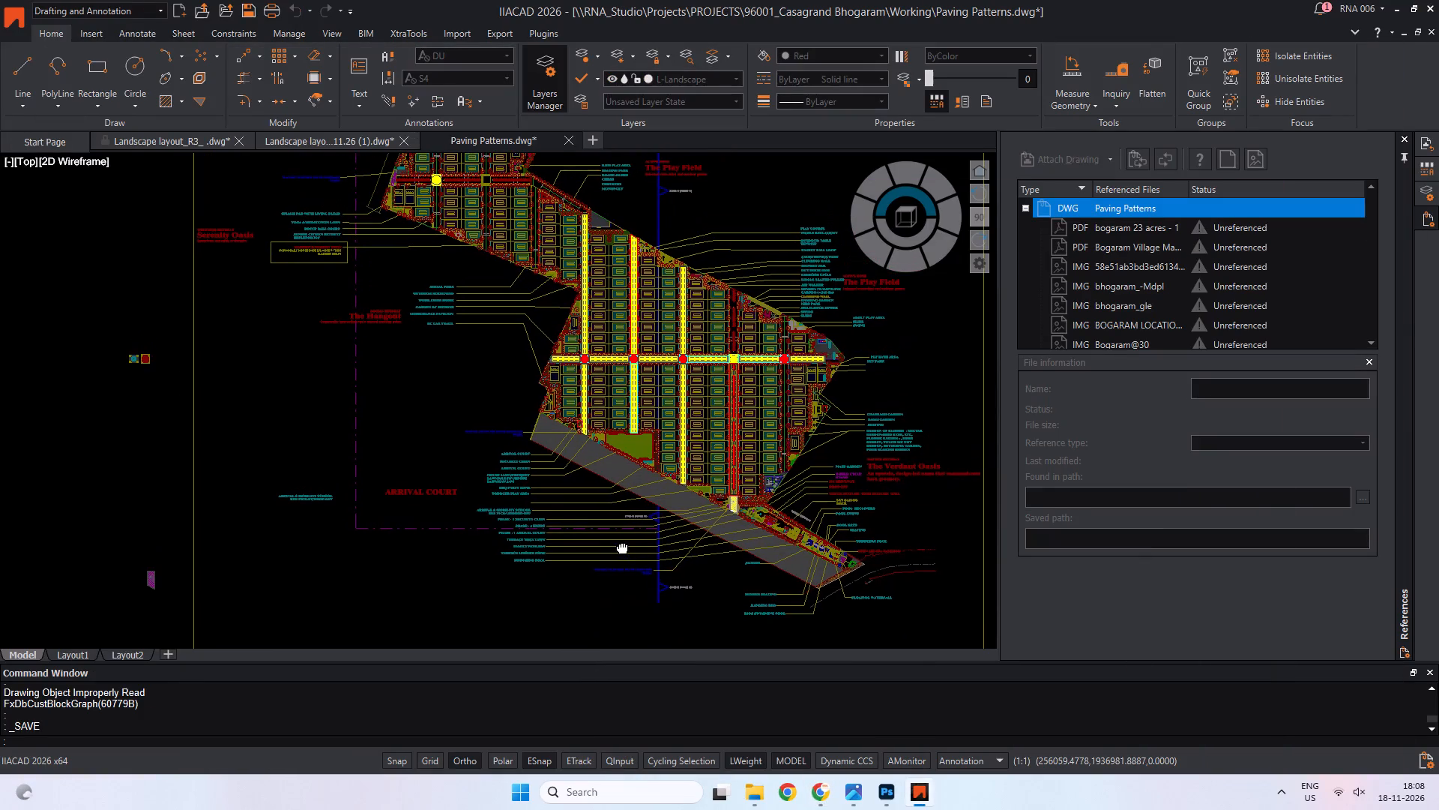
middle_click_drag(737, 477, 684, 448)
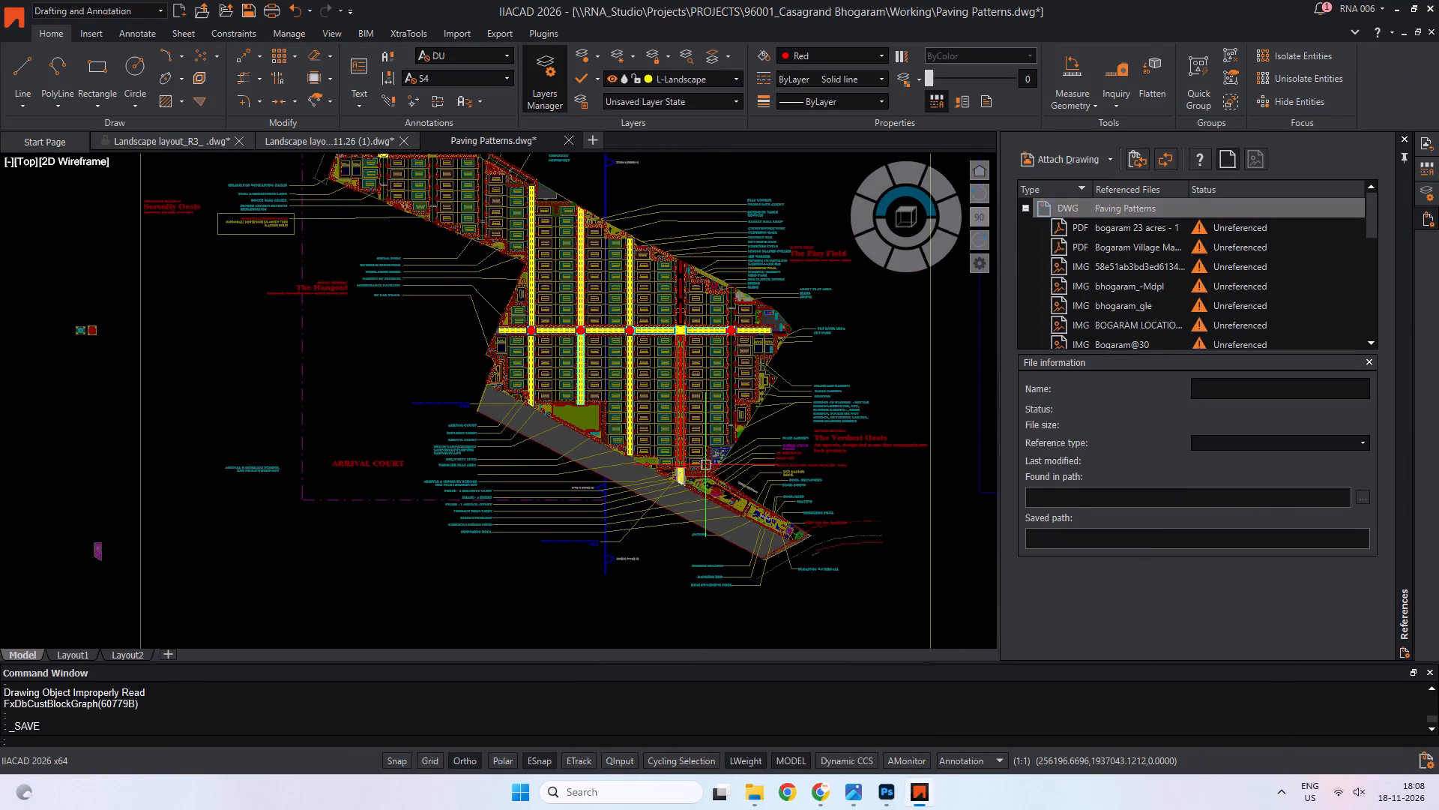
Switch from the Paving Patterns drawing to Adobe Photoshop 2026.
key("alt+Tab")
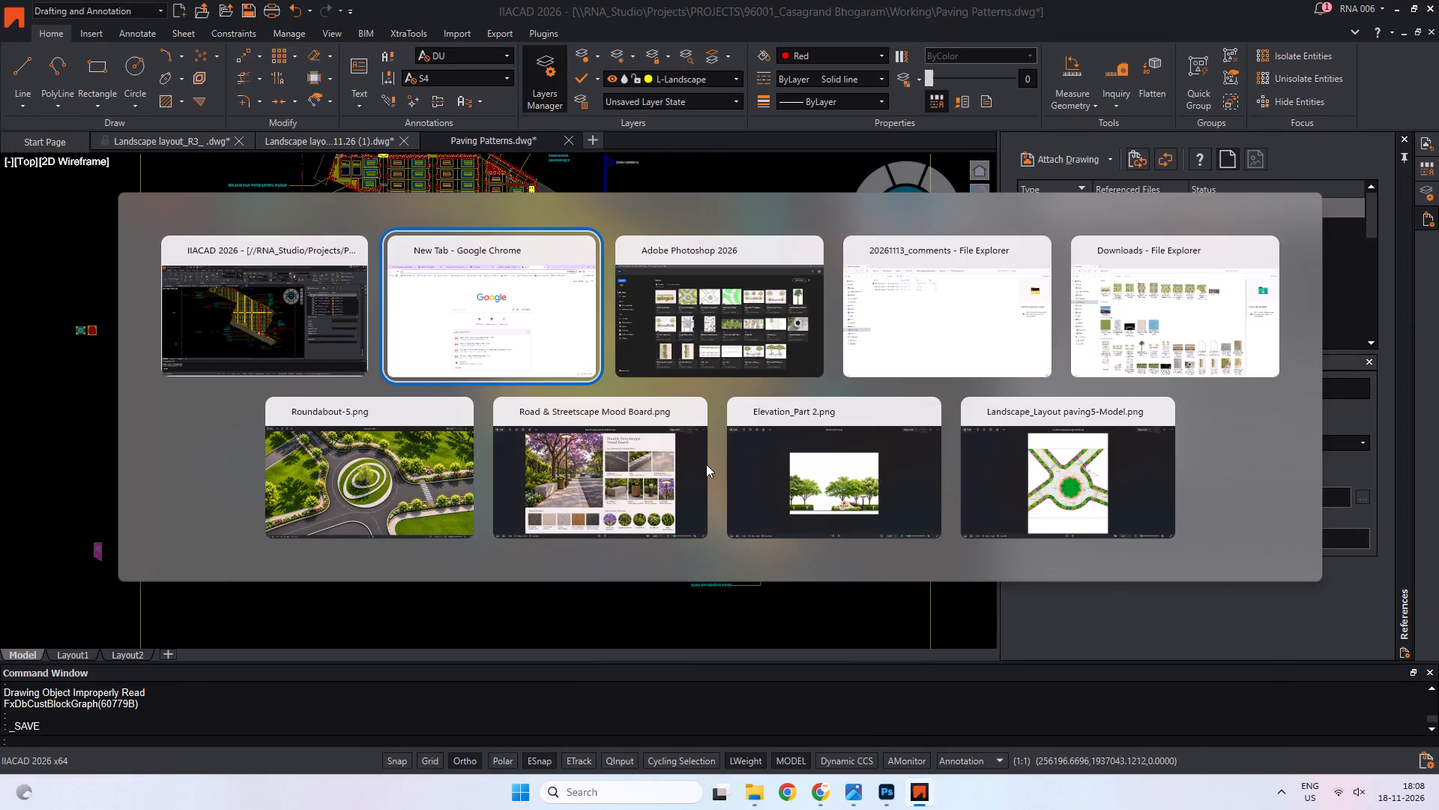
key("alt+Tab")
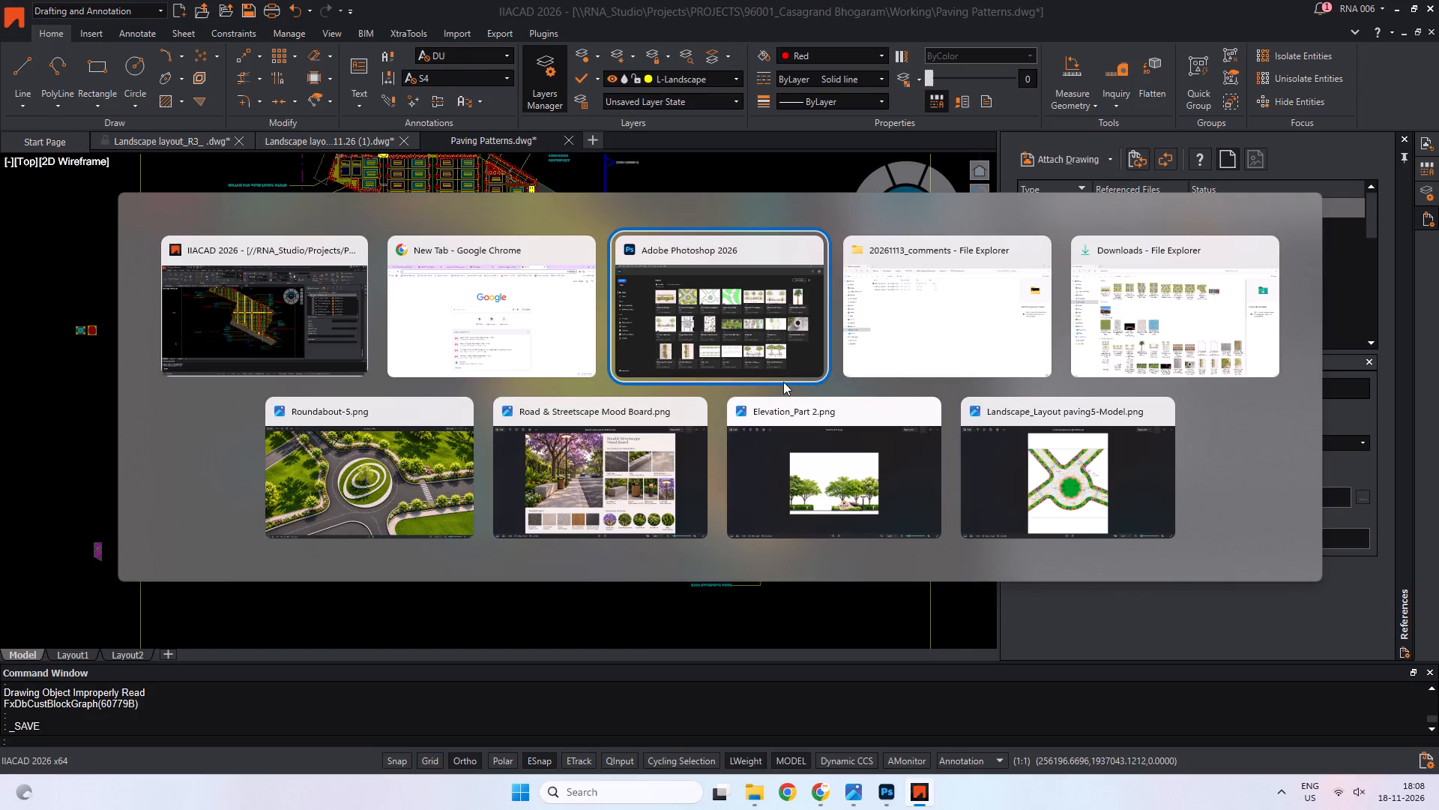
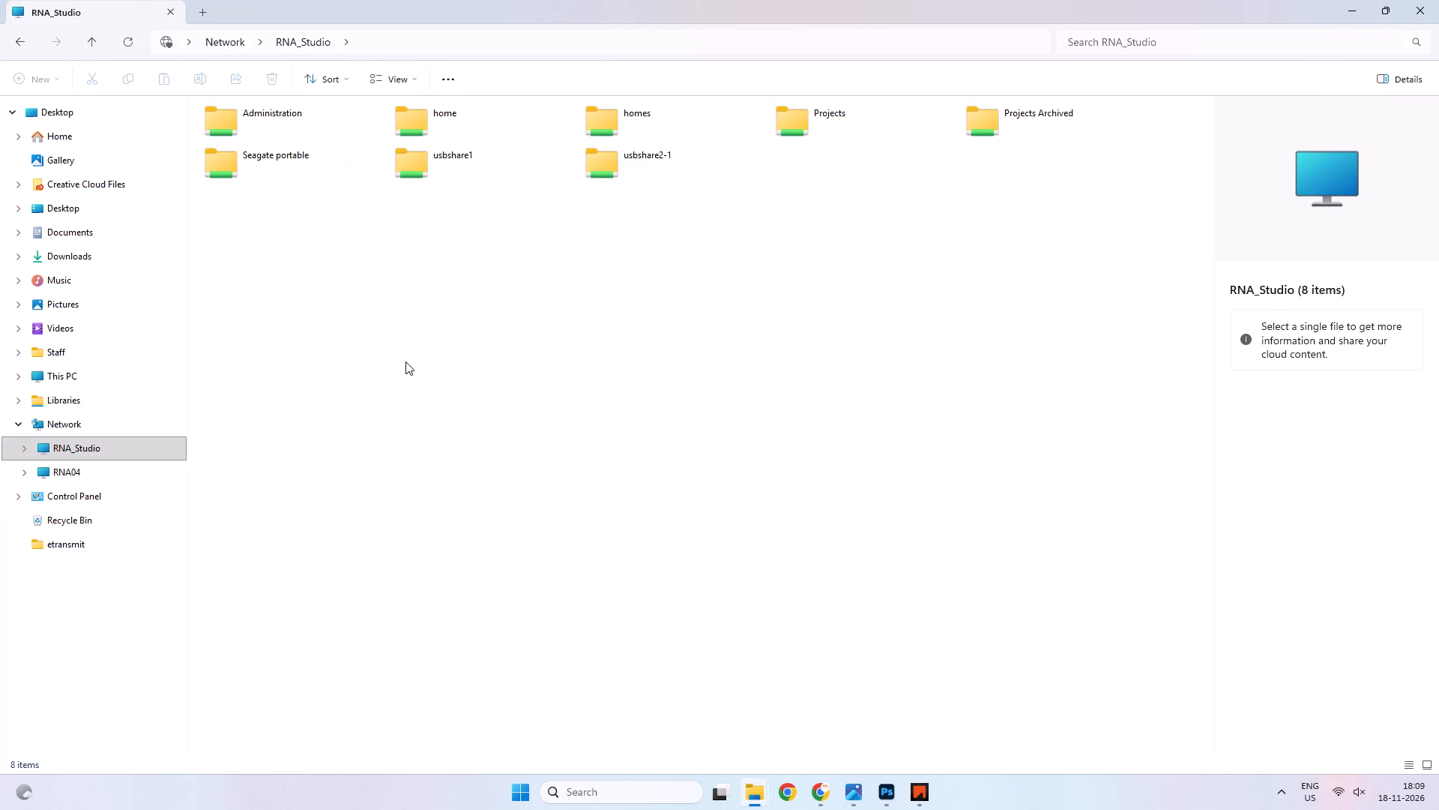
Open the Projects shared folder on the RNA_Studio network location.
double_click(788, 121)
left_click(329, 458)
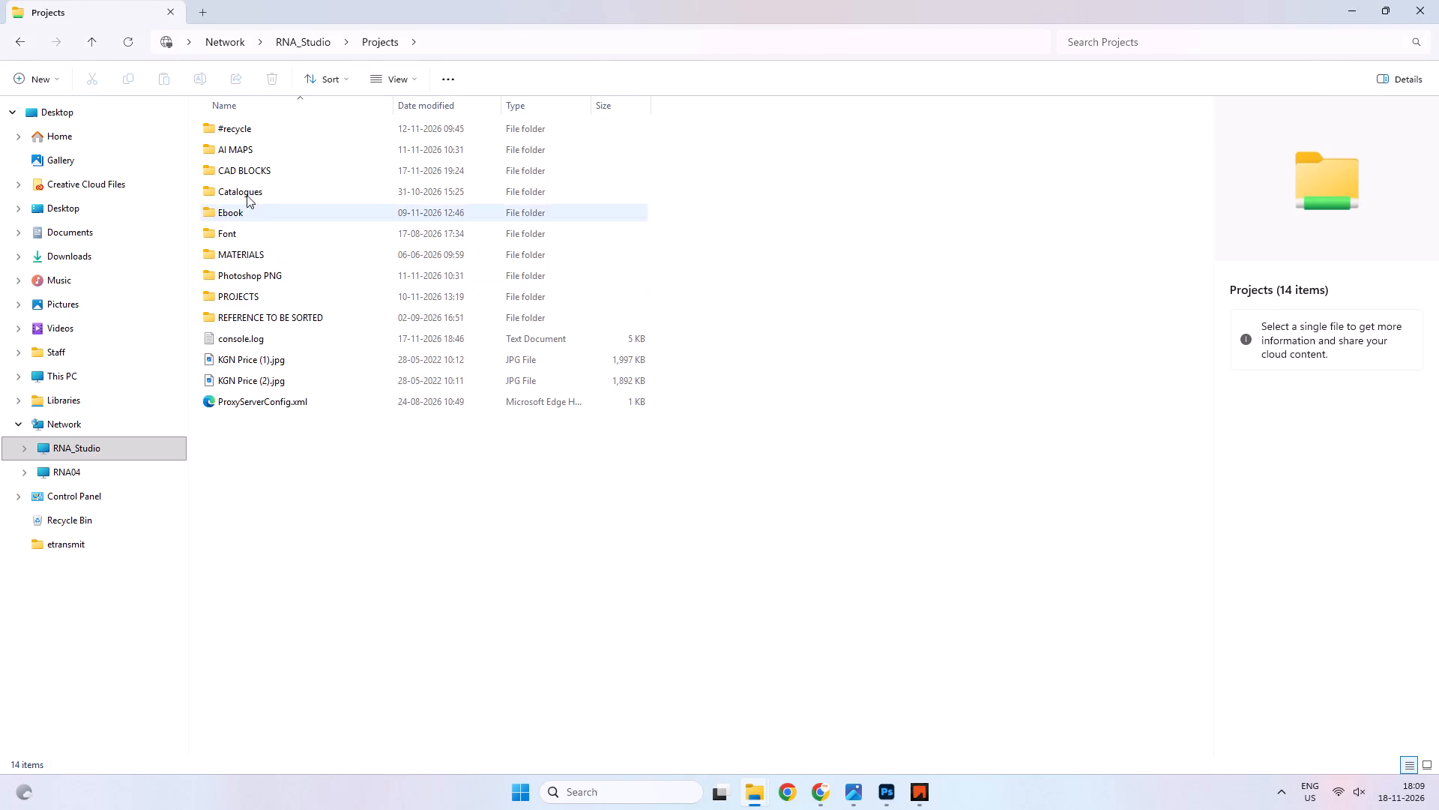
left_click(25, 43)
double_click(809, 133)
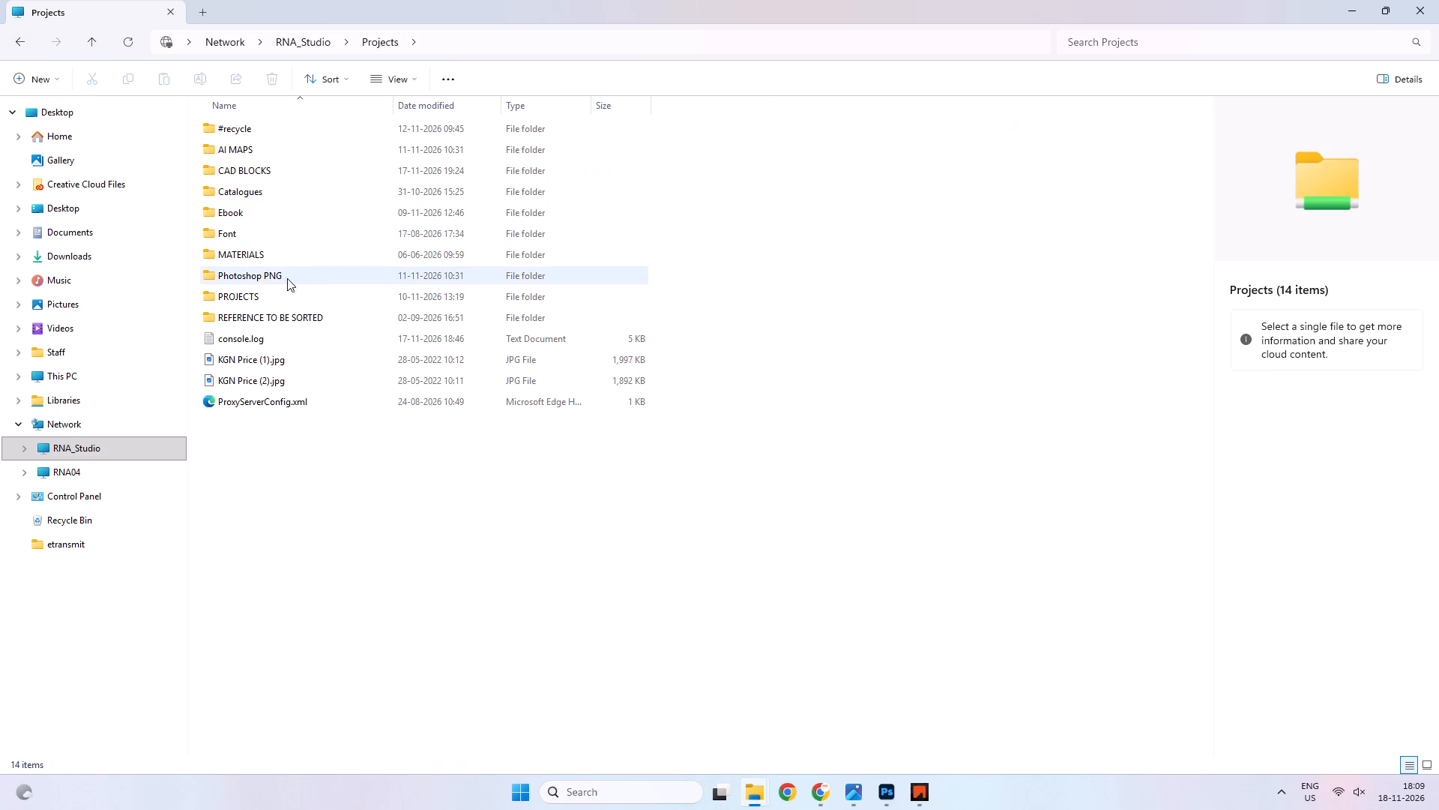
Find and open the 53012_Midori project folder inside the studio's PROJECTS directory.
double_click(271, 289)
scroll(289, 379, "down", 10)
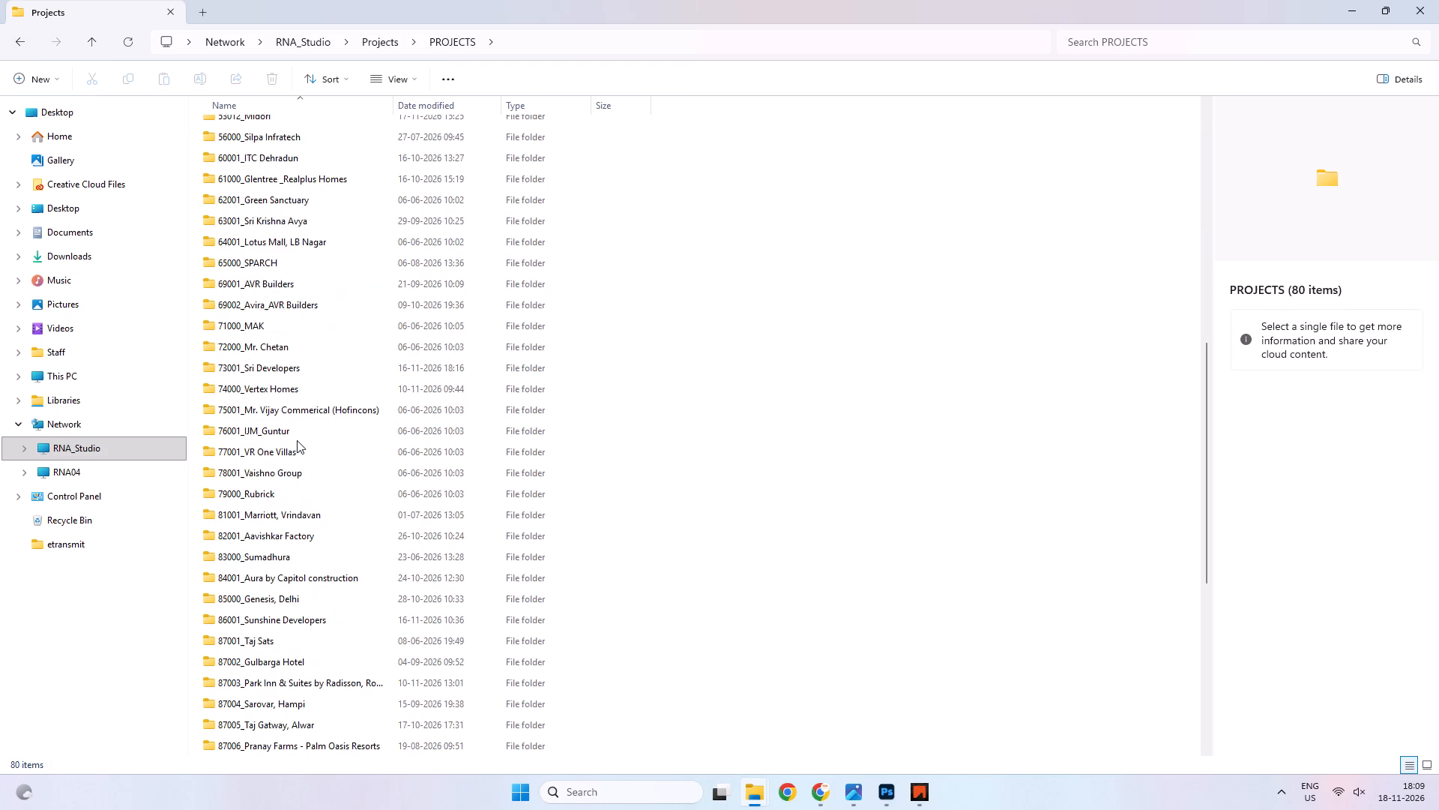
scroll(300, 451, "down", 9)
scroll(315, 446, "up", 3)
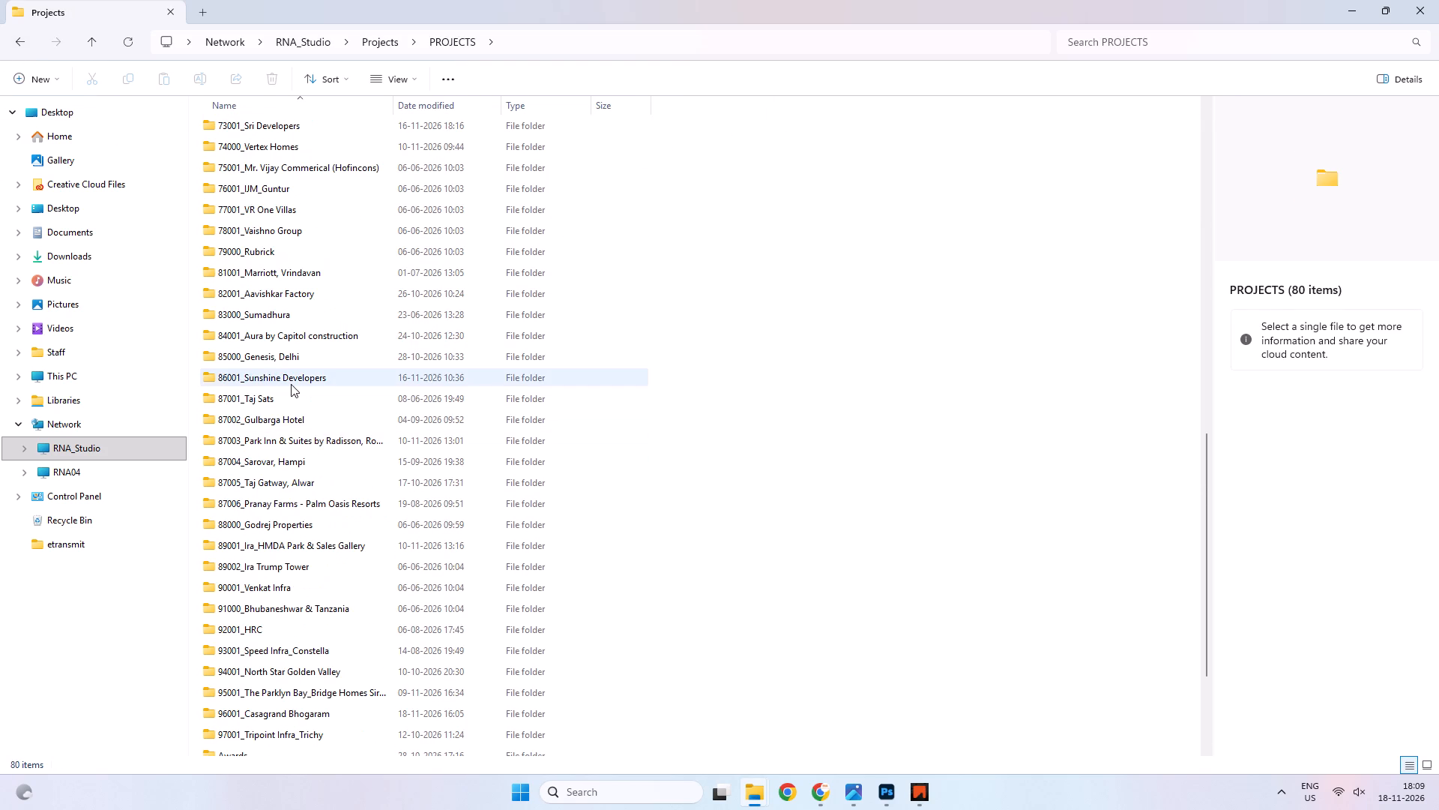
scroll(290, 361, "up", 3)
scroll(257, 266, "up", 1)
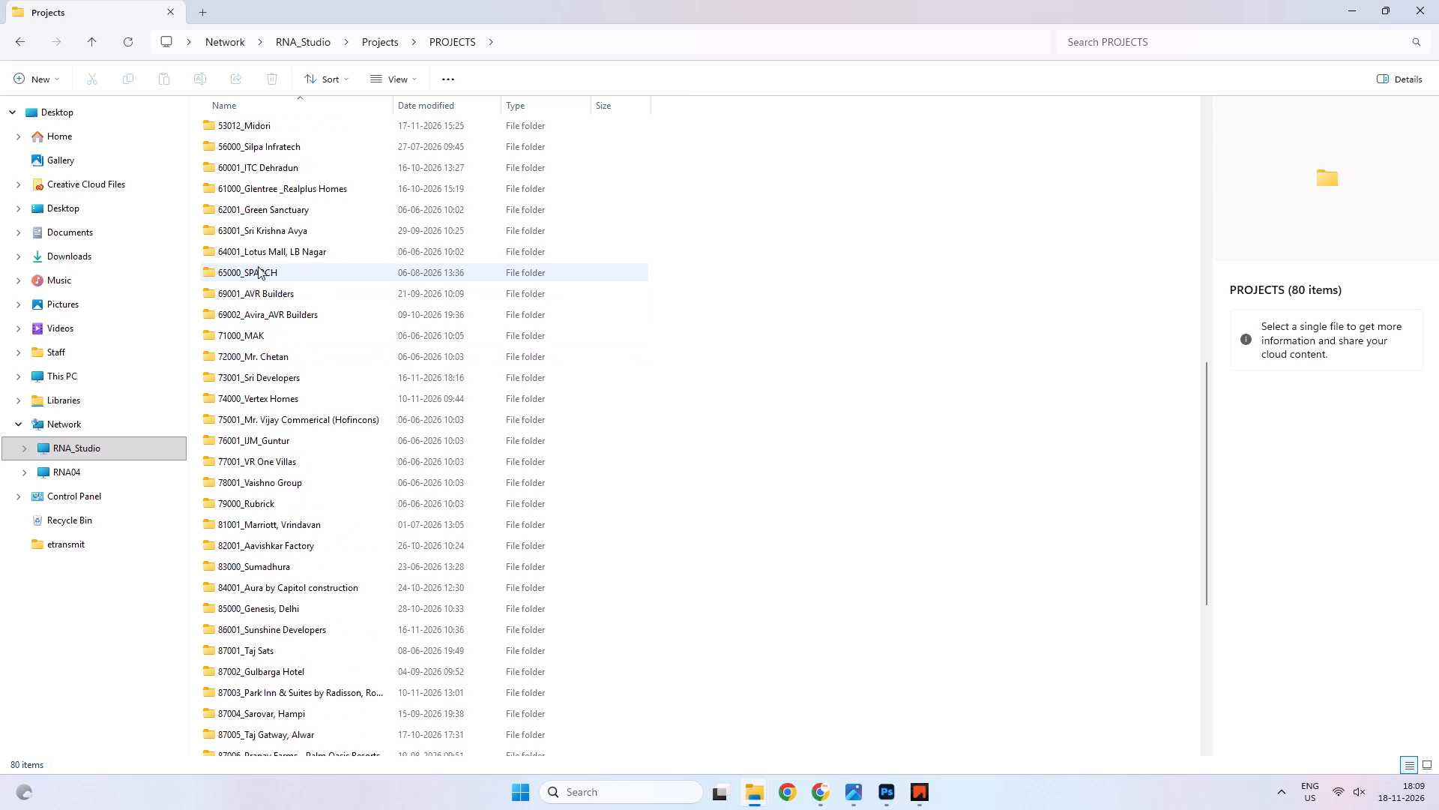
scroll(258, 266, "up", 2)
double_click(277, 250)
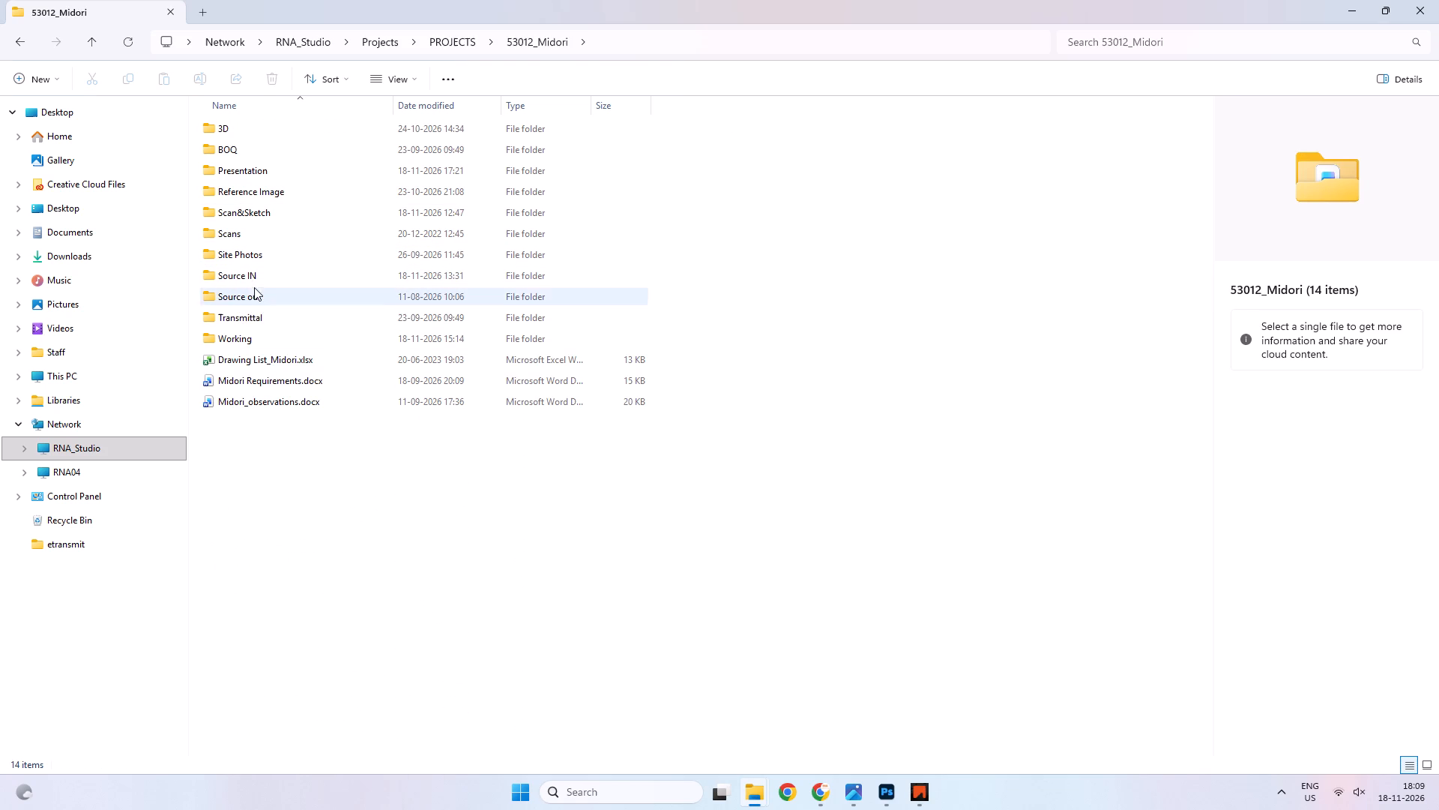
Open the Streetscape.pptx presentation from the Midori project's Presentation folder.
double_click(251, 176)
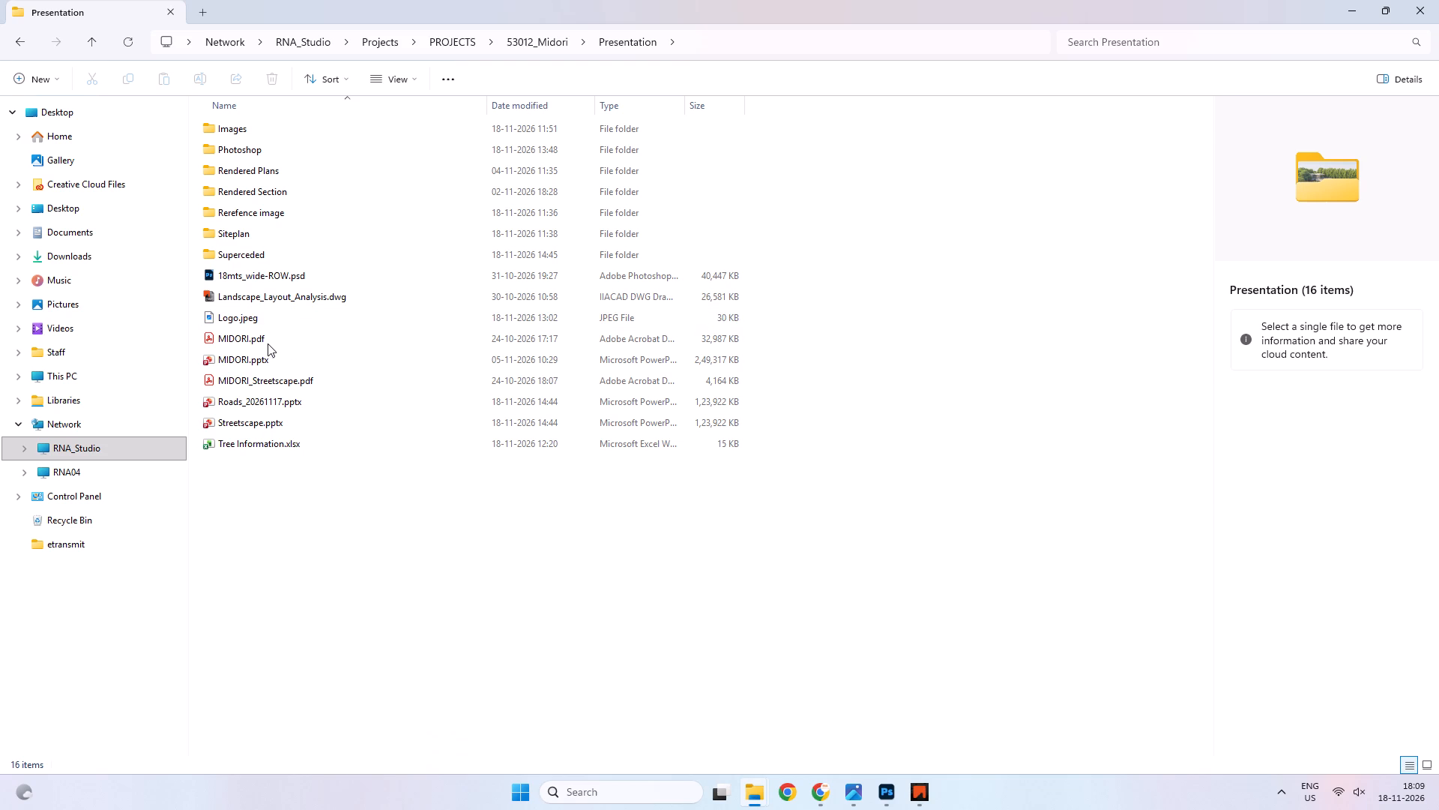
left_click(274, 479)
left_click(260, 400)
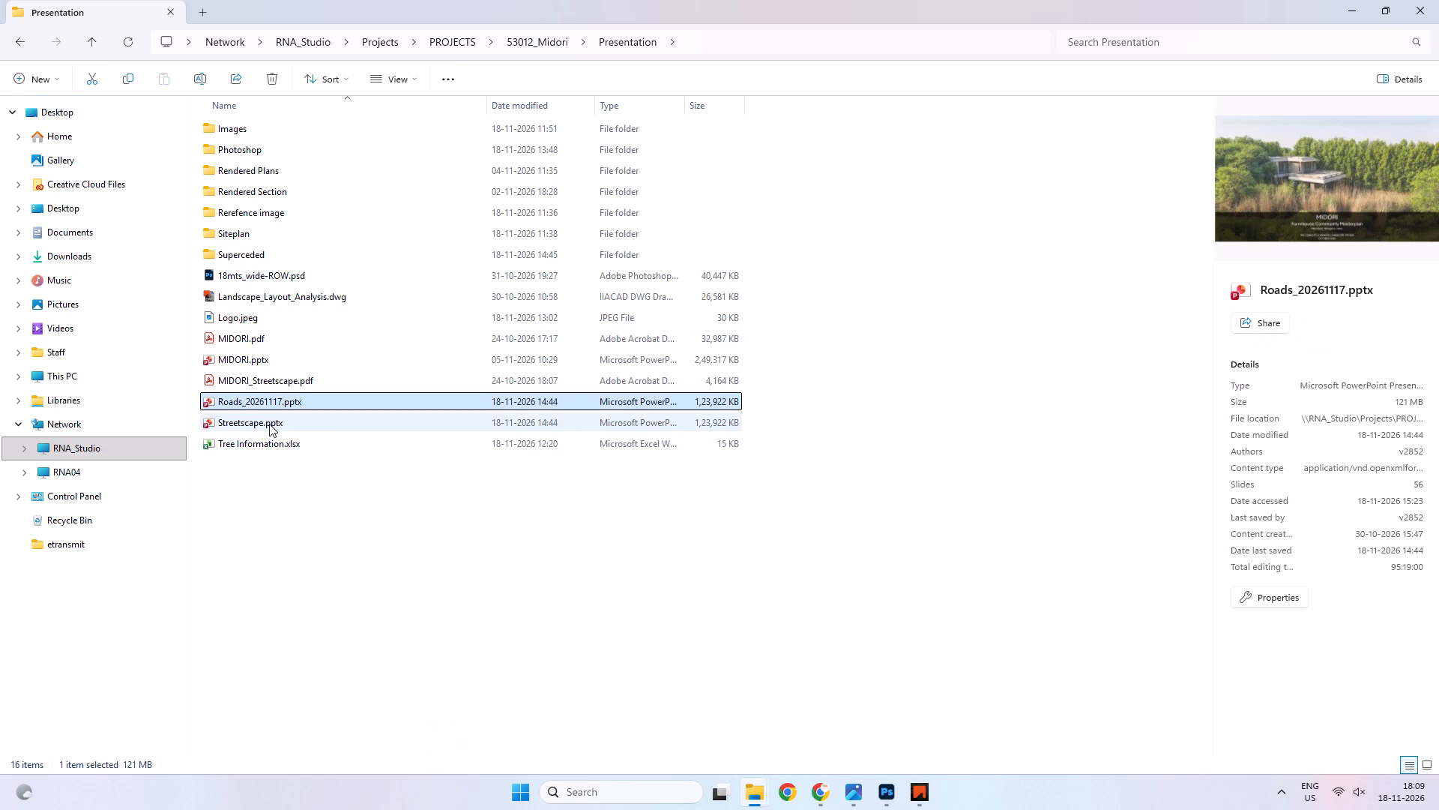
left_click(269, 424)
double_click(269, 424)
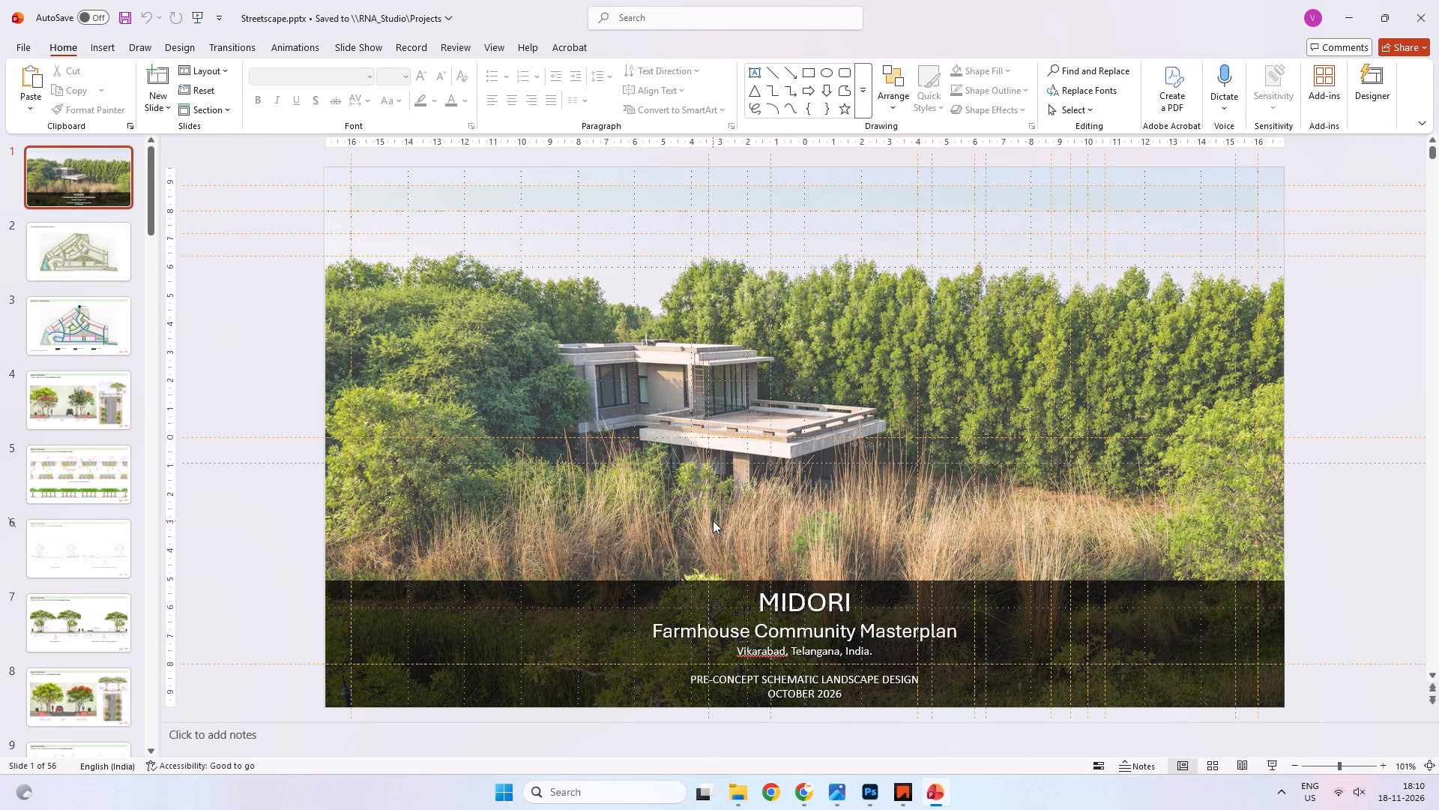
Look through the cover, masterplan and right-of-way slides and the street section slides that follow them.
left_click(112, 251)
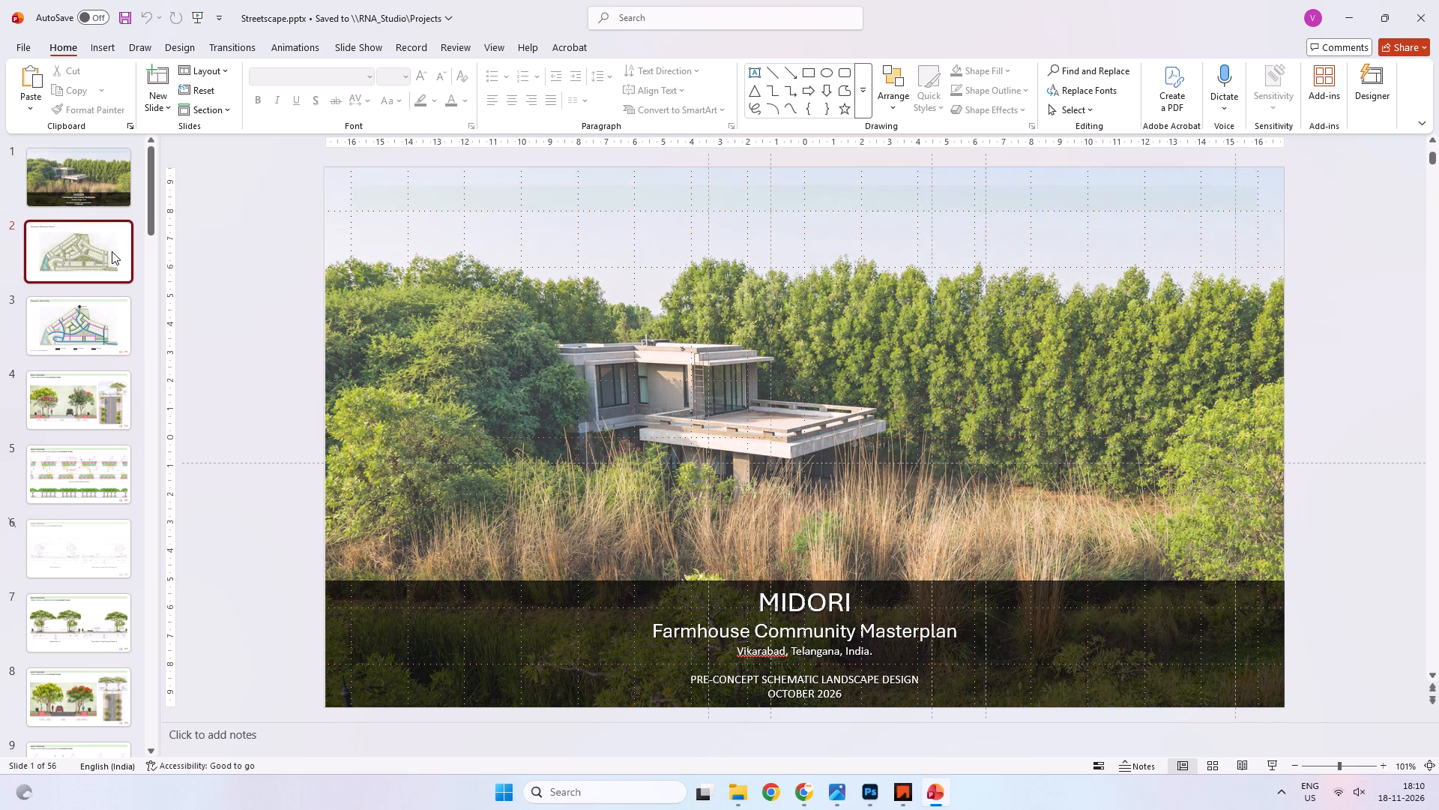
left_click(99, 172)
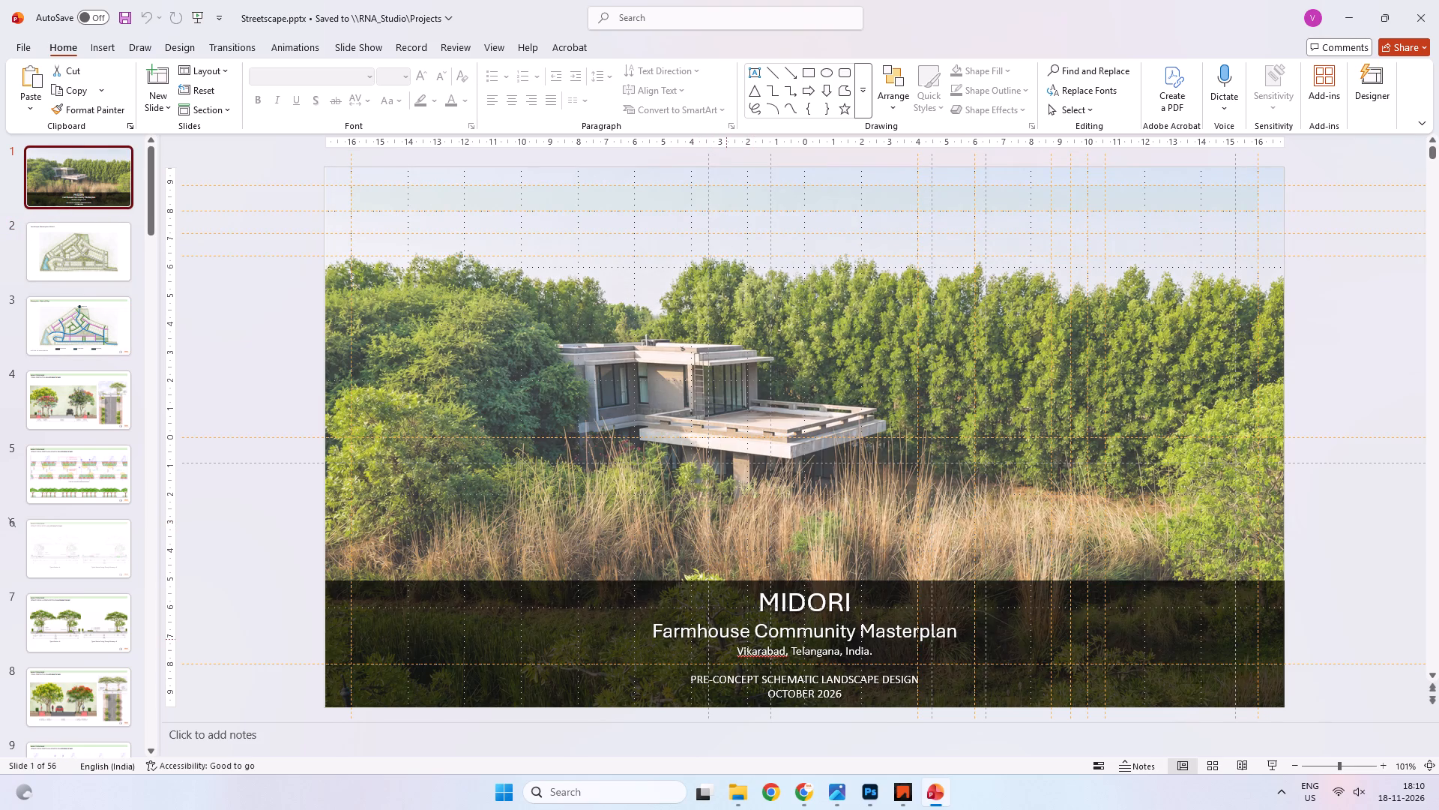
left_click(100, 269)
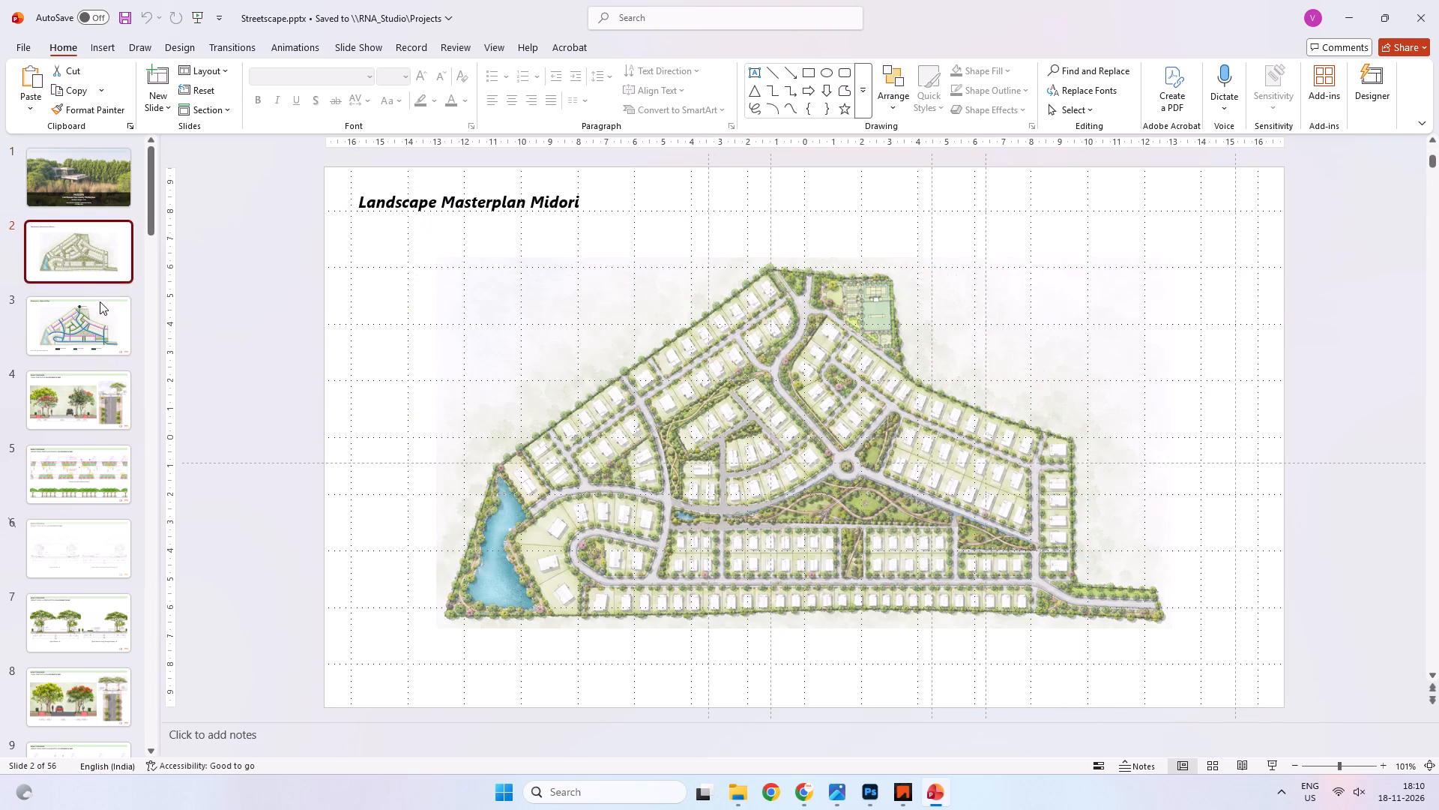
left_click(100, 306)
left_click(94, 190)
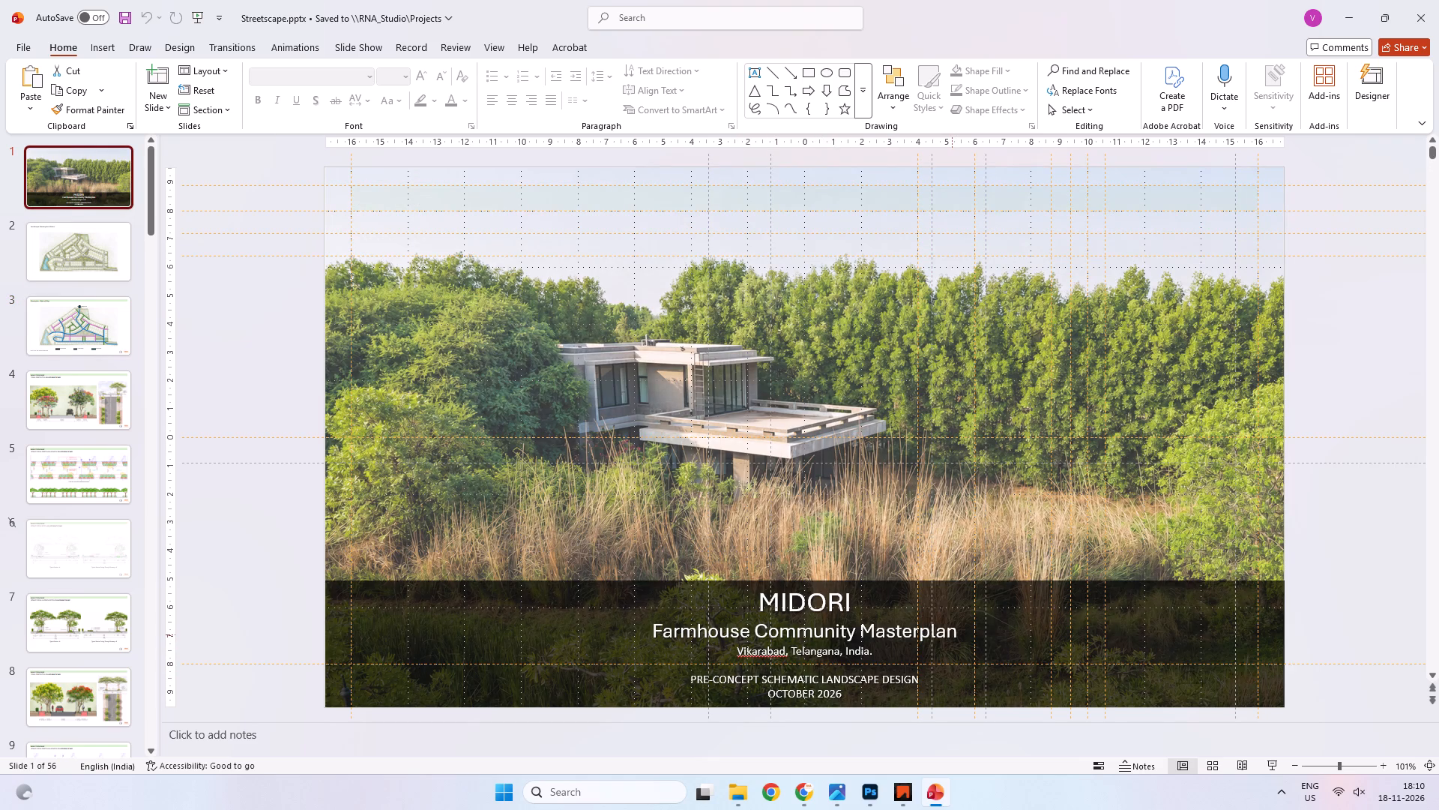
scroll(70, 445, "down", 16)
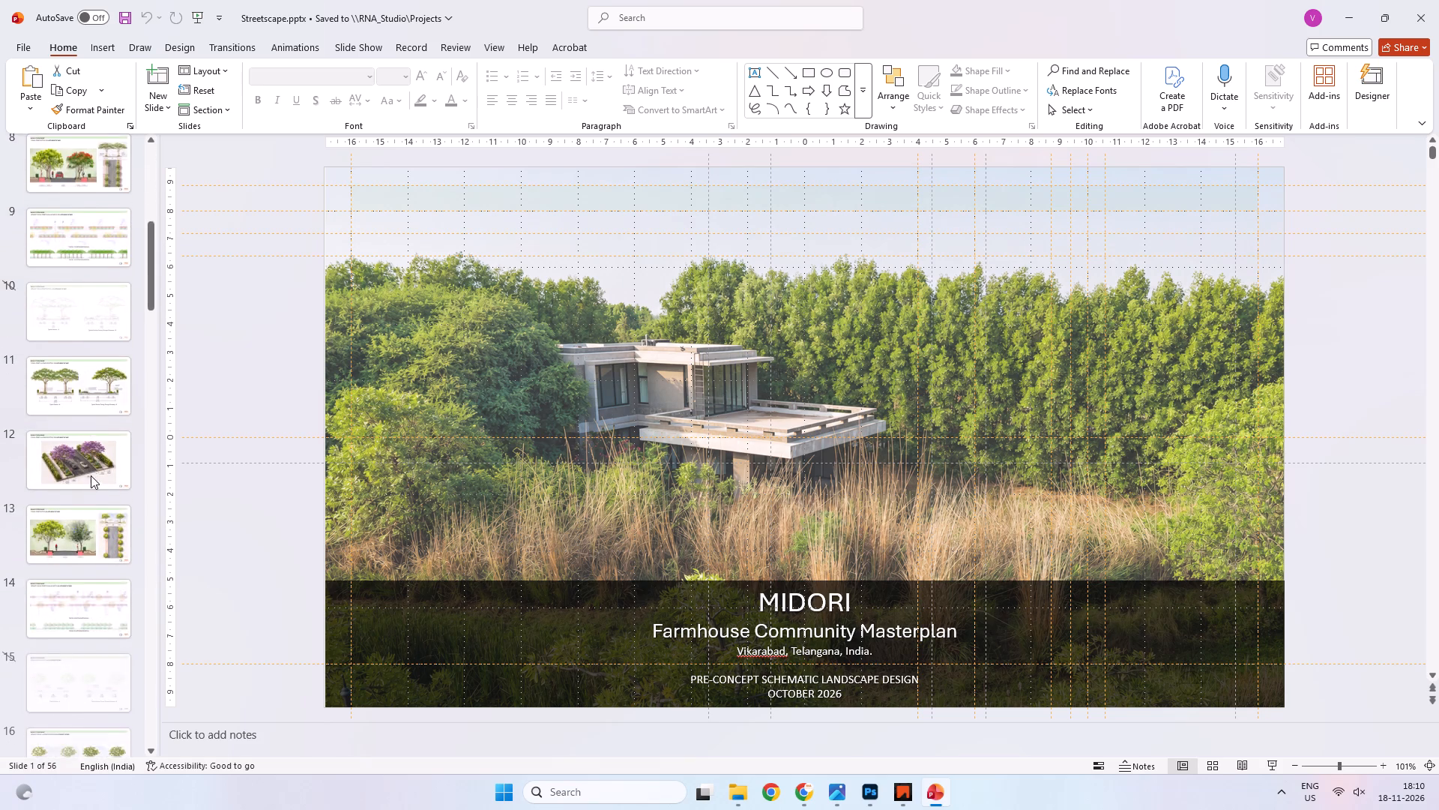
scroll(91, 475, "down", 11)
scroll(92, 484, "up", 18)
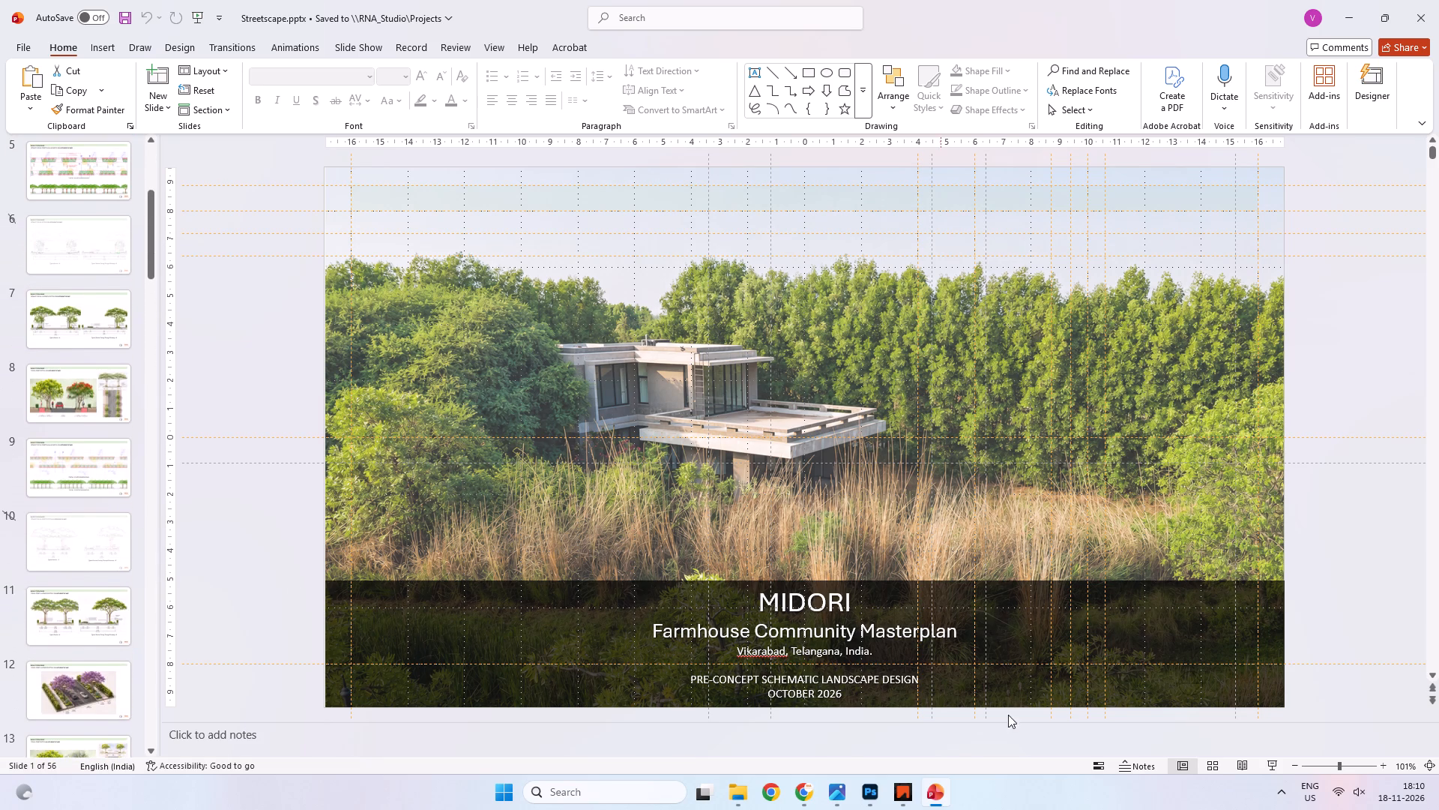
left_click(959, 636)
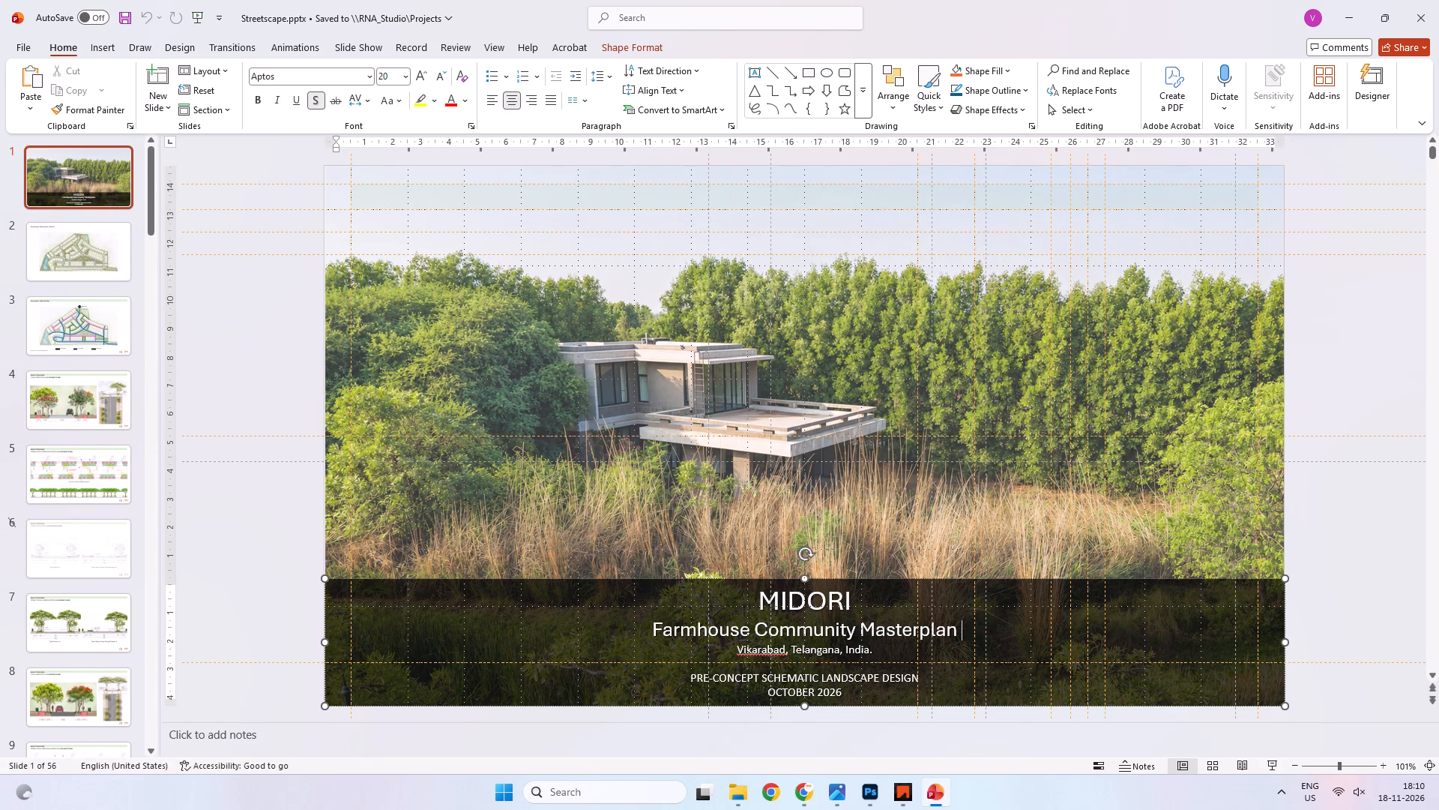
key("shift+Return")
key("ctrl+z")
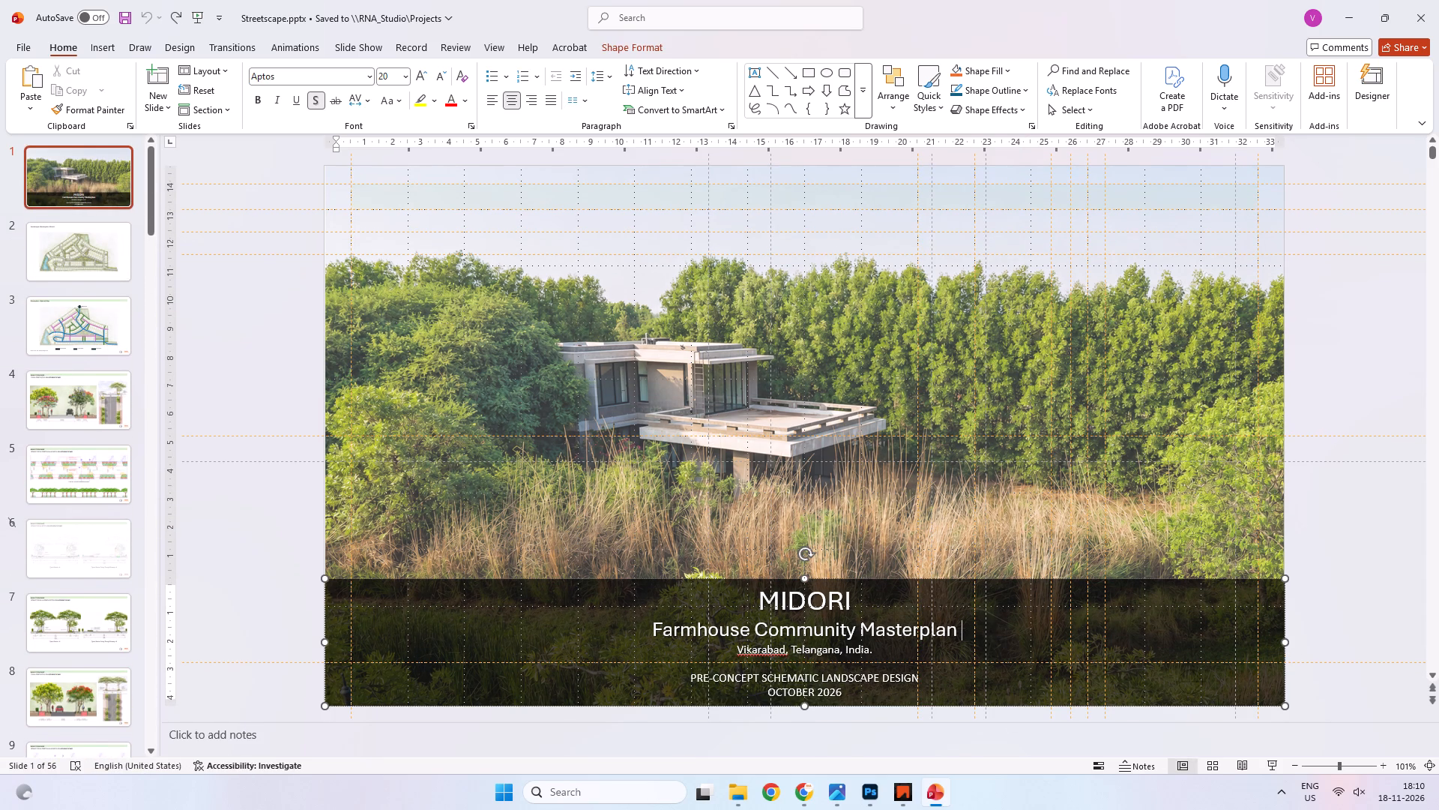
Extend the cover slide's subtitle "Farmhouse Community Masterplan" with "– Streetscapes".
left_click(860, 596)
left_click(957, 629)
key("space")
type("- Streetr")
key("BackSpace")
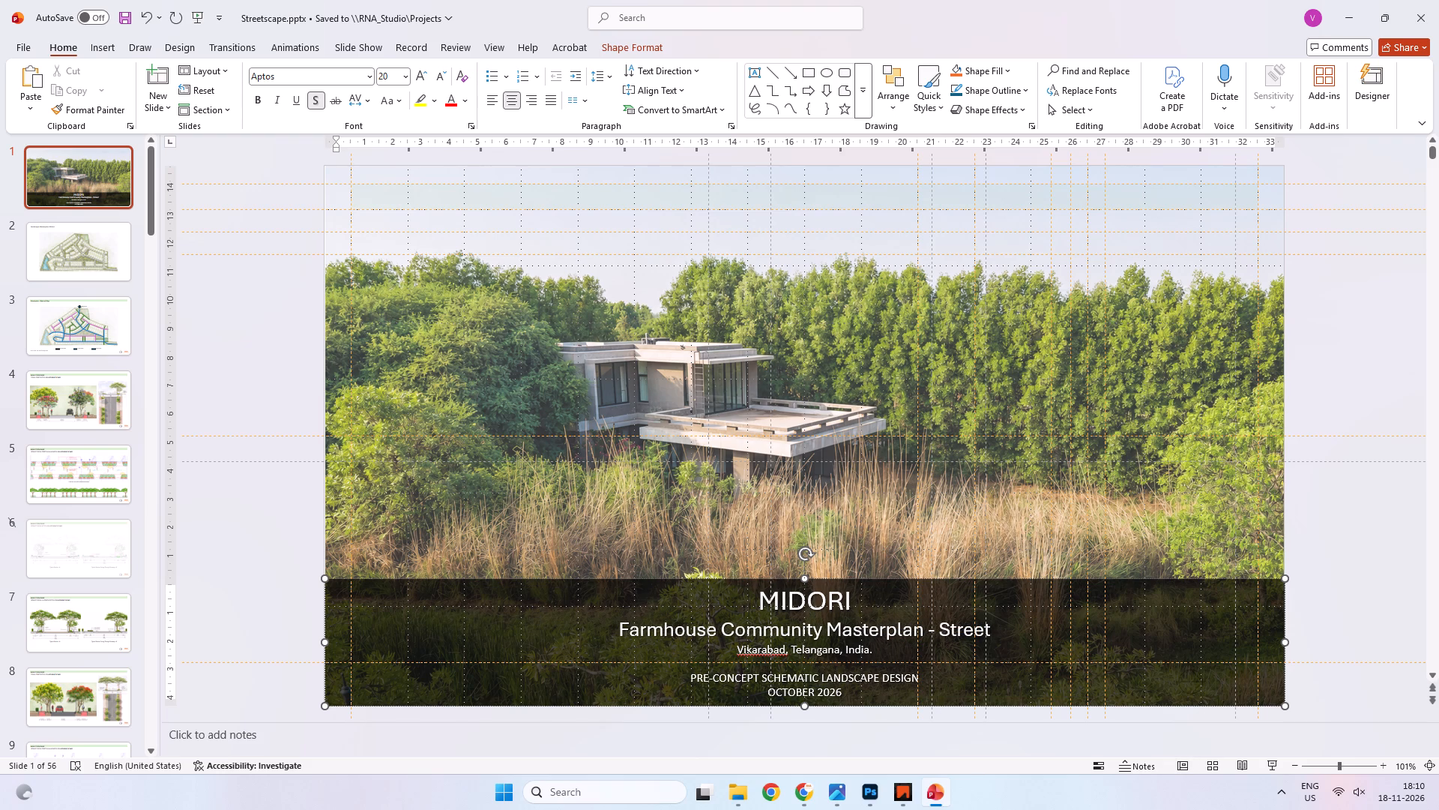
type("Sc")
key("BackSpace")
key("BackSpace")
type("scapes")
key("space")
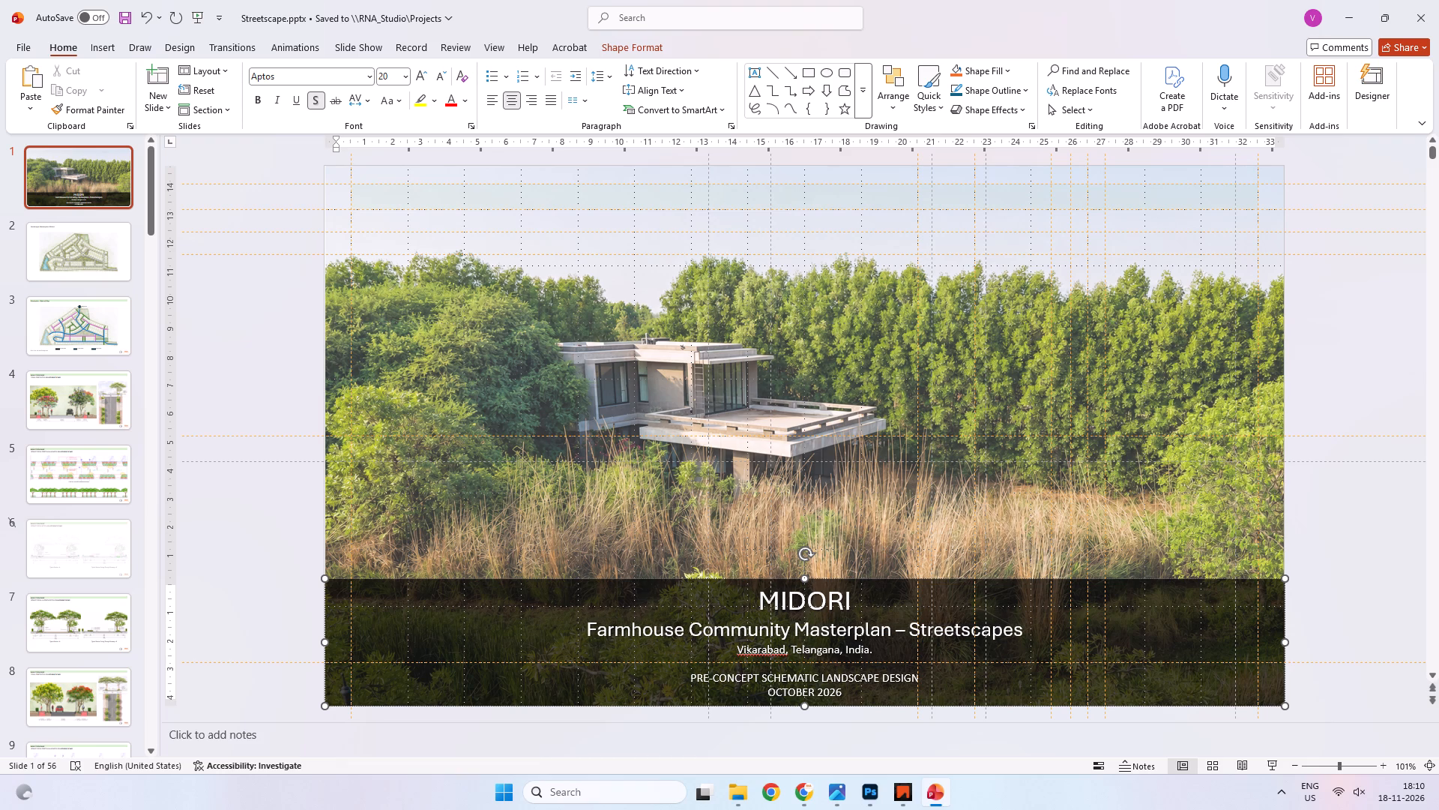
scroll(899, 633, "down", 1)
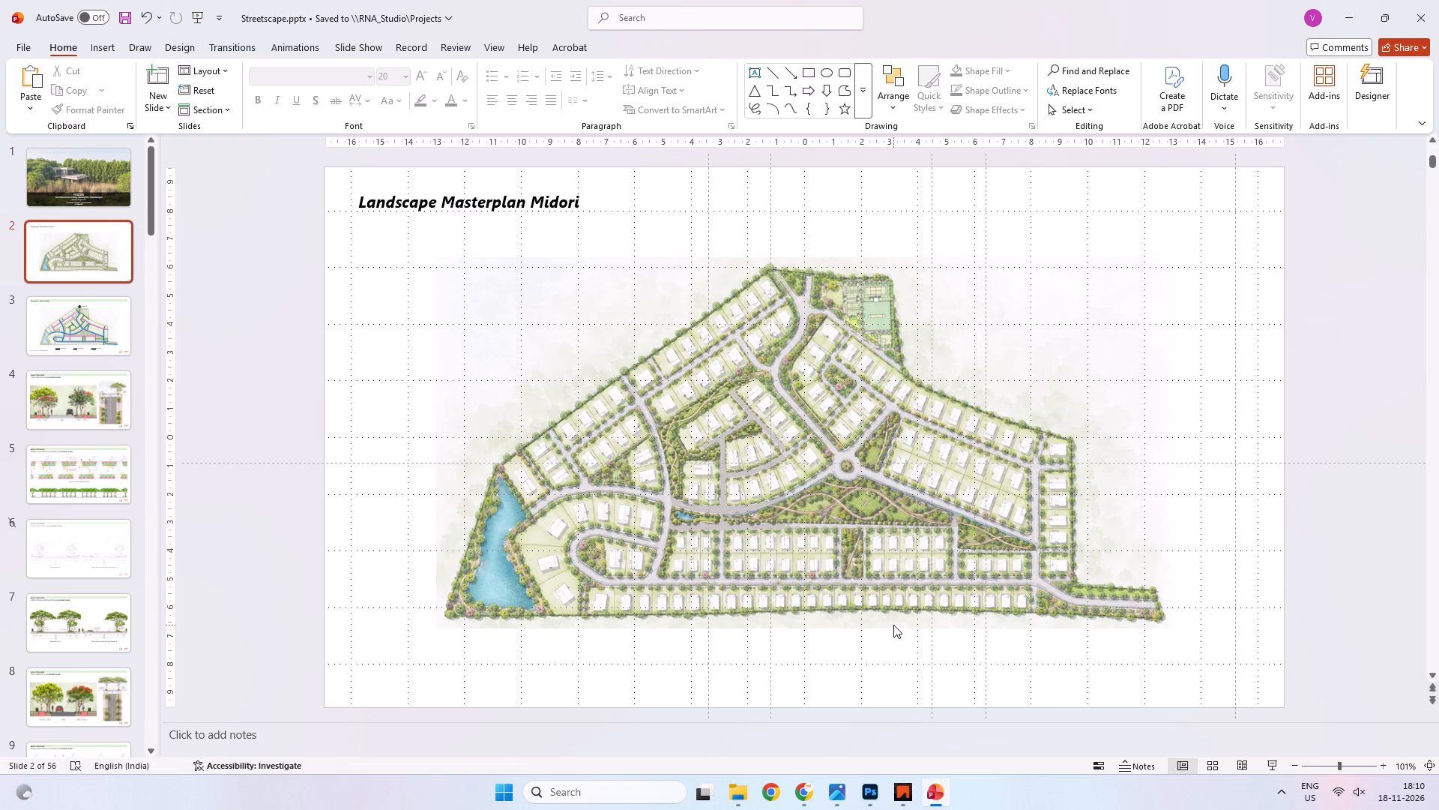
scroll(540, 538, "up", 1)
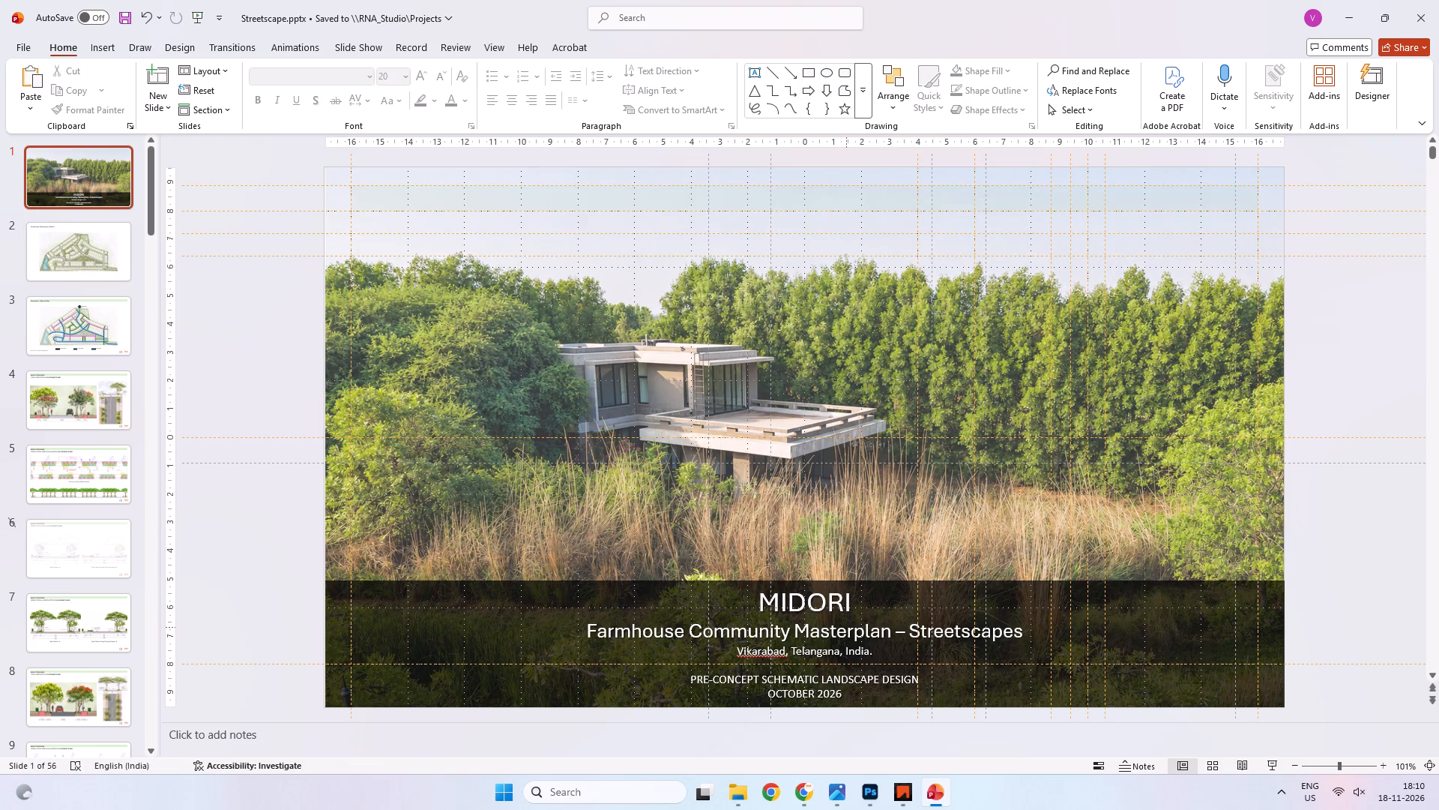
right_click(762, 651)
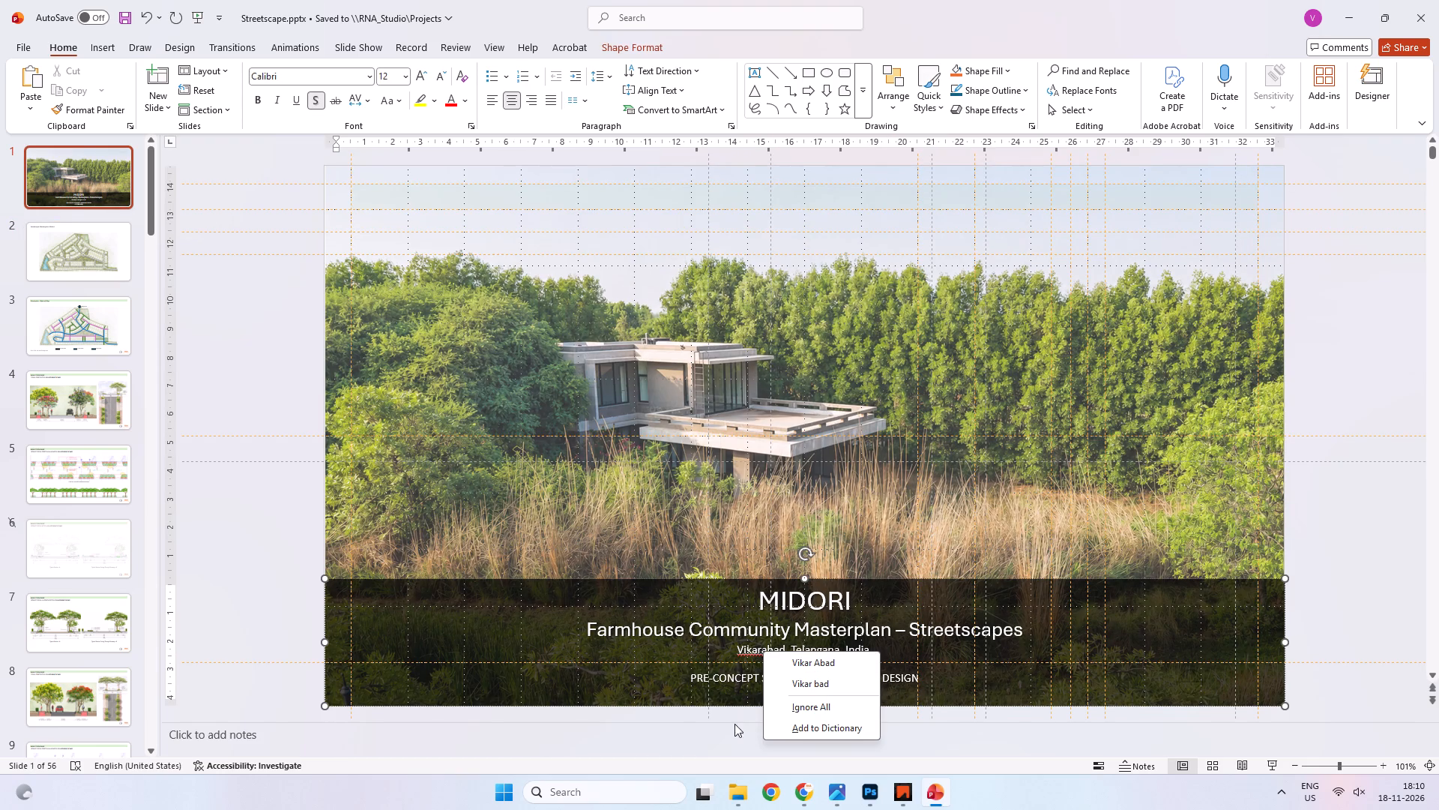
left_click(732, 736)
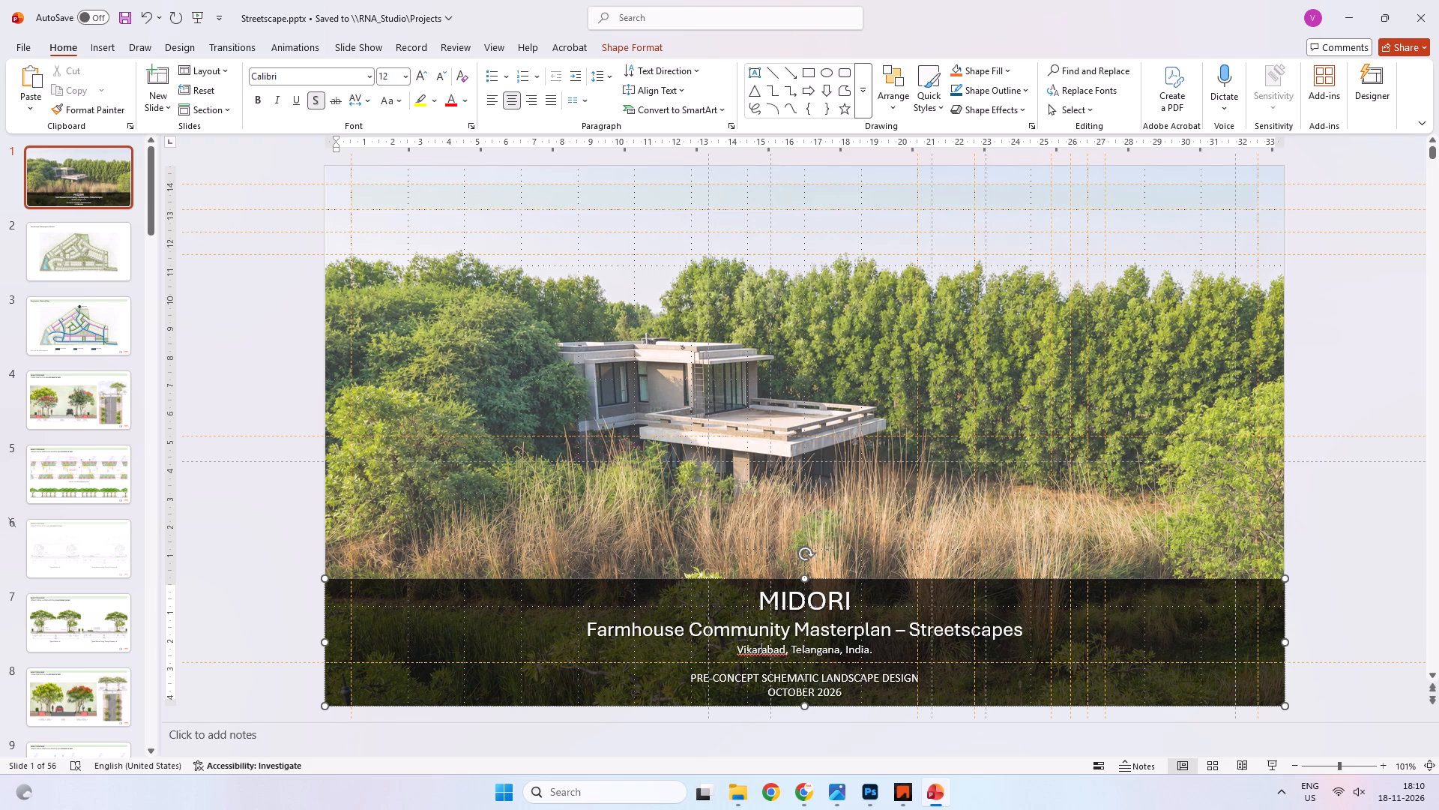
Change the month in the cover slide's date line to November.
left_click(812, 691)
key("BackSpace")
key("BackSpace")
key("BackSpace")
key("BackSpace")
key("BackSpace")
key("BackSpace")
key("BackSpace")
type("November")
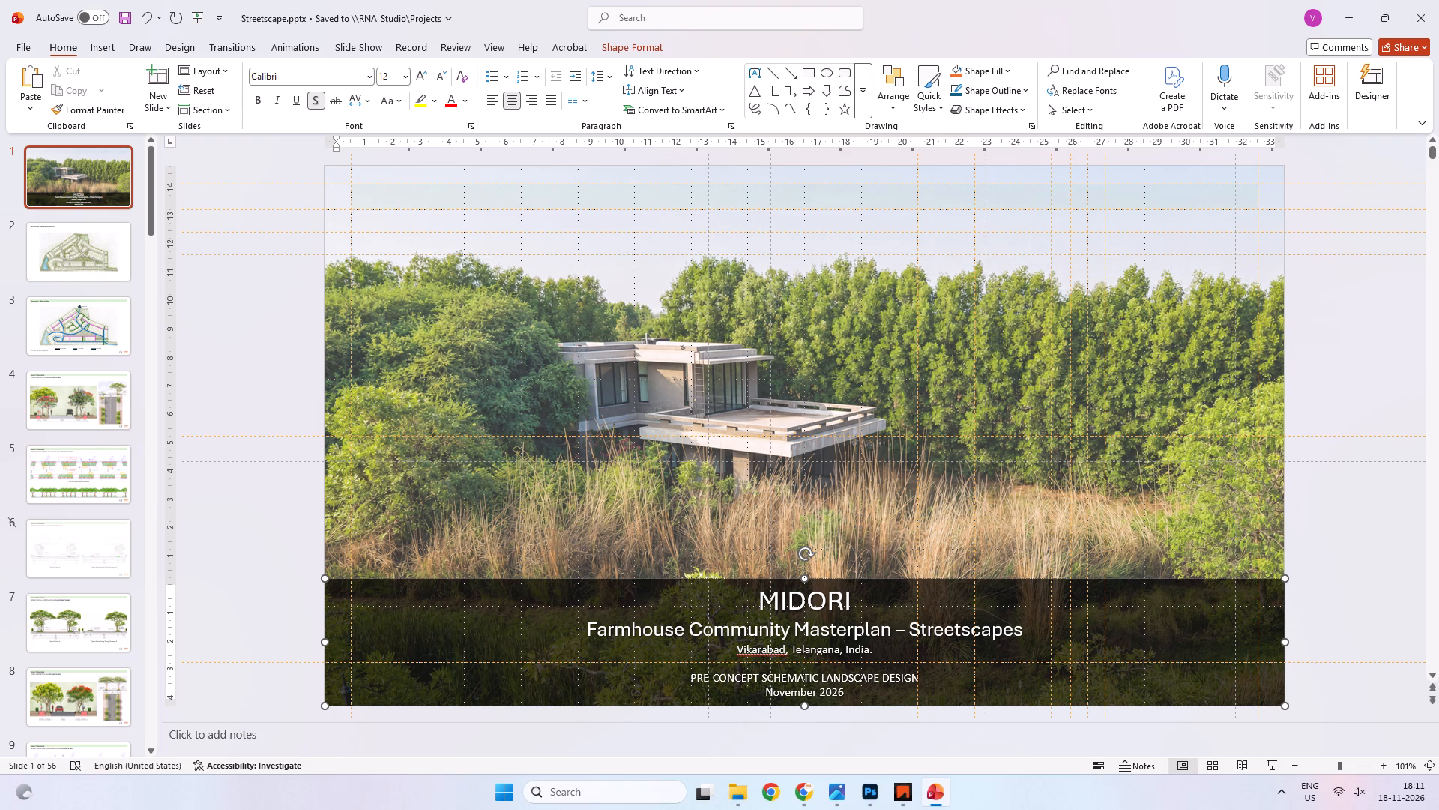
left_click(1323, 565)
View the landscape masterplan slide and go on to the Masterplan - Right of Way slide.
left_click(39, 248)
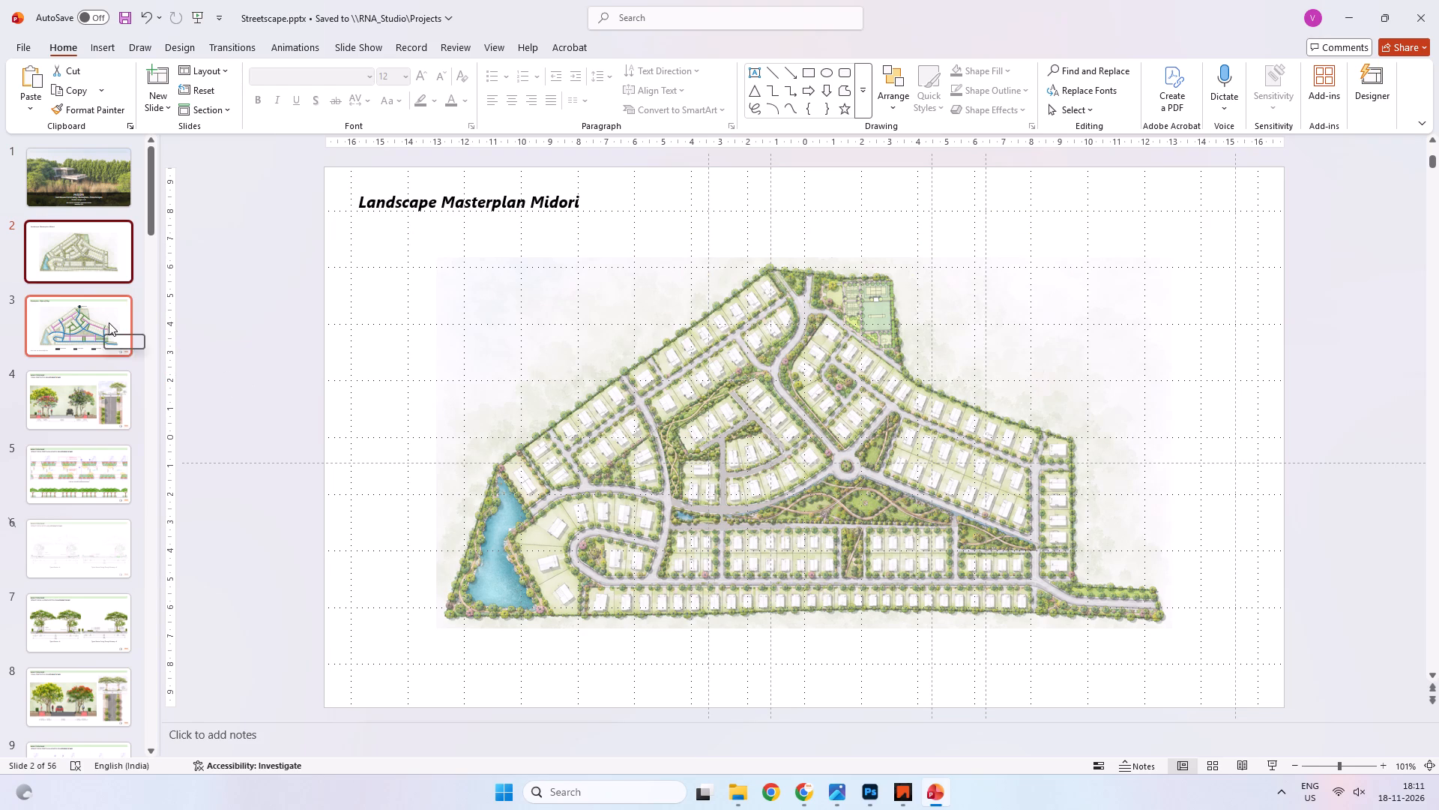
left_click(82, 337)
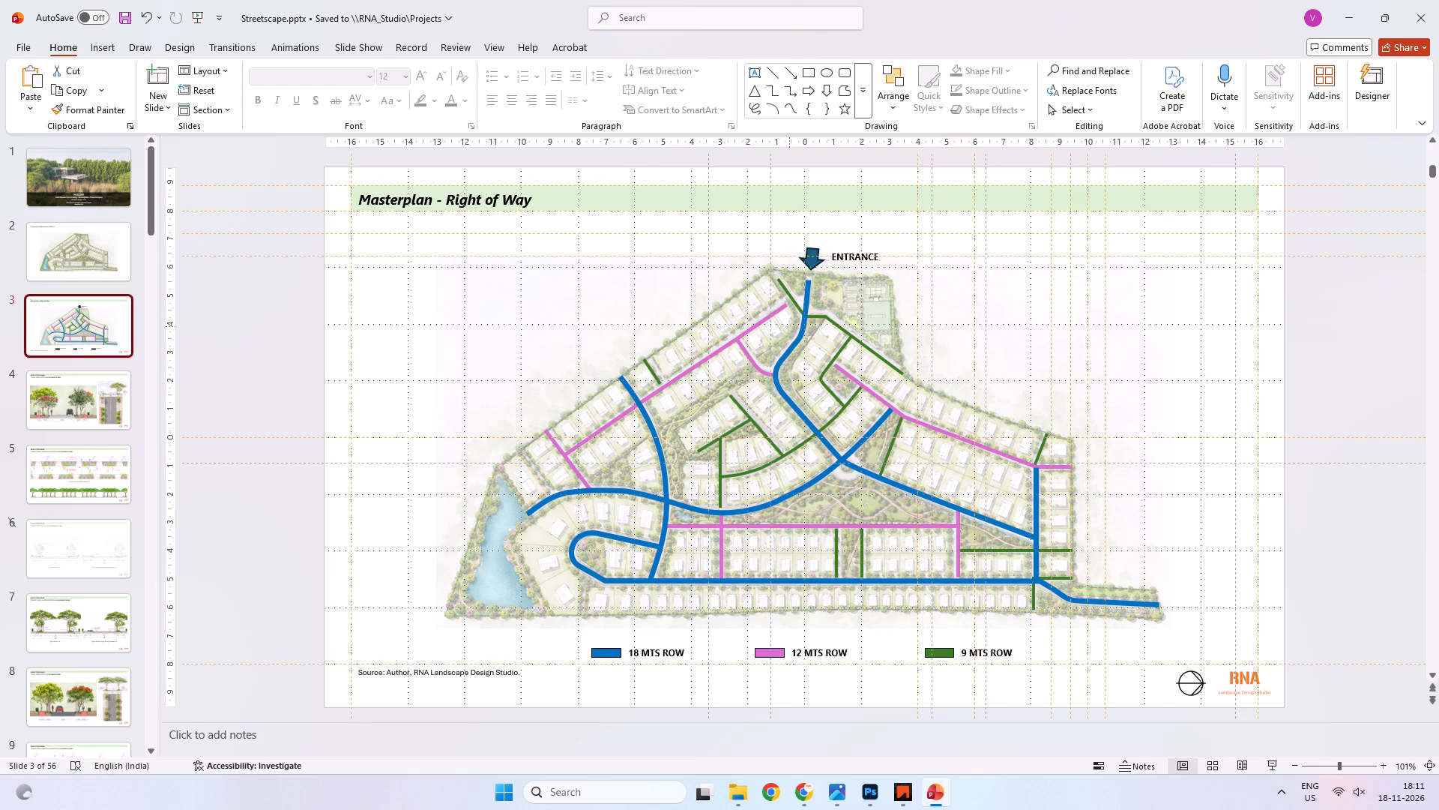
left_click(796, 333)
Open Roads_20261117.pptx from the Presentation folder and view its Masterplan - Right of Way slide.
key("alt+Tab")
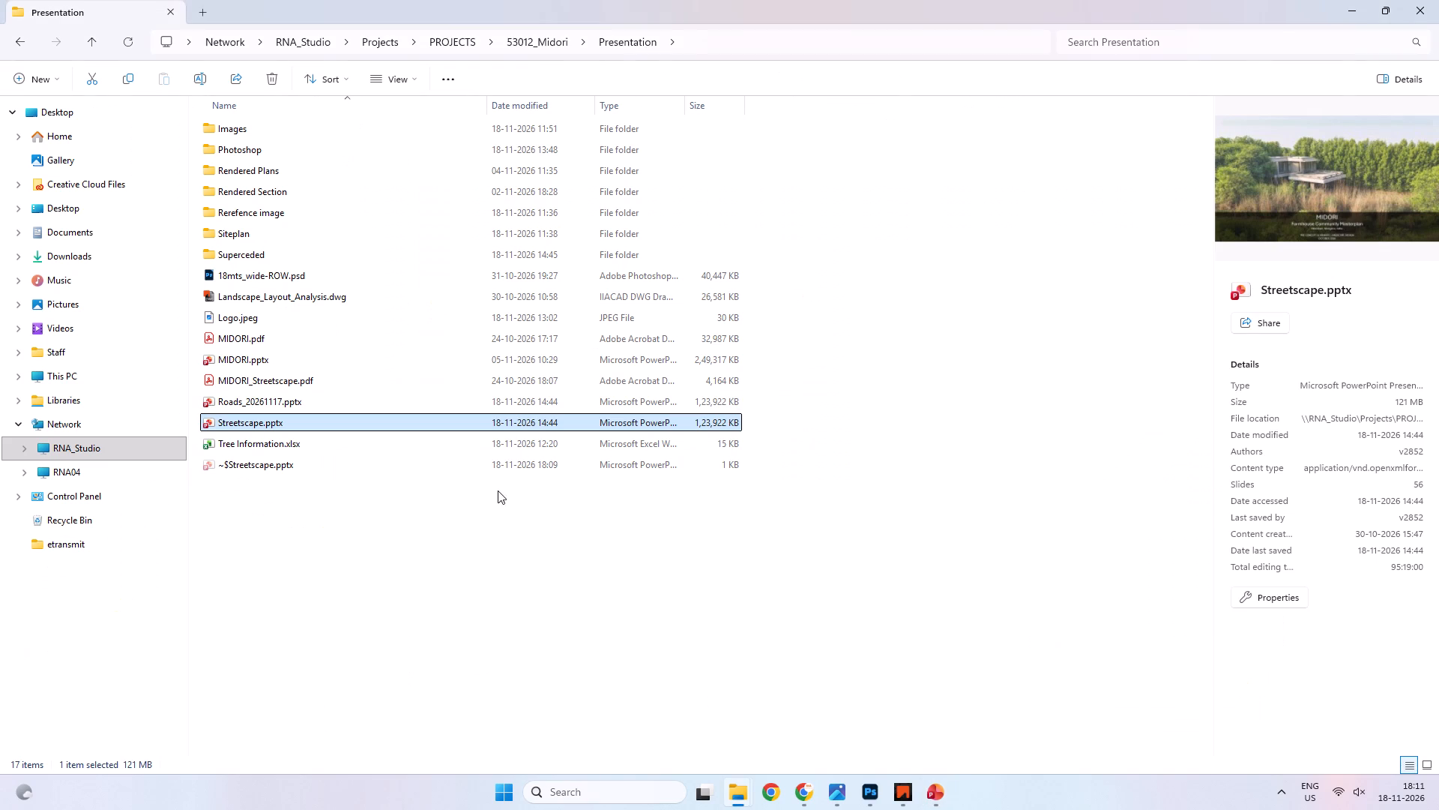
left_click(495, 494)
left_click(384, 427)
double_click(384, 404)
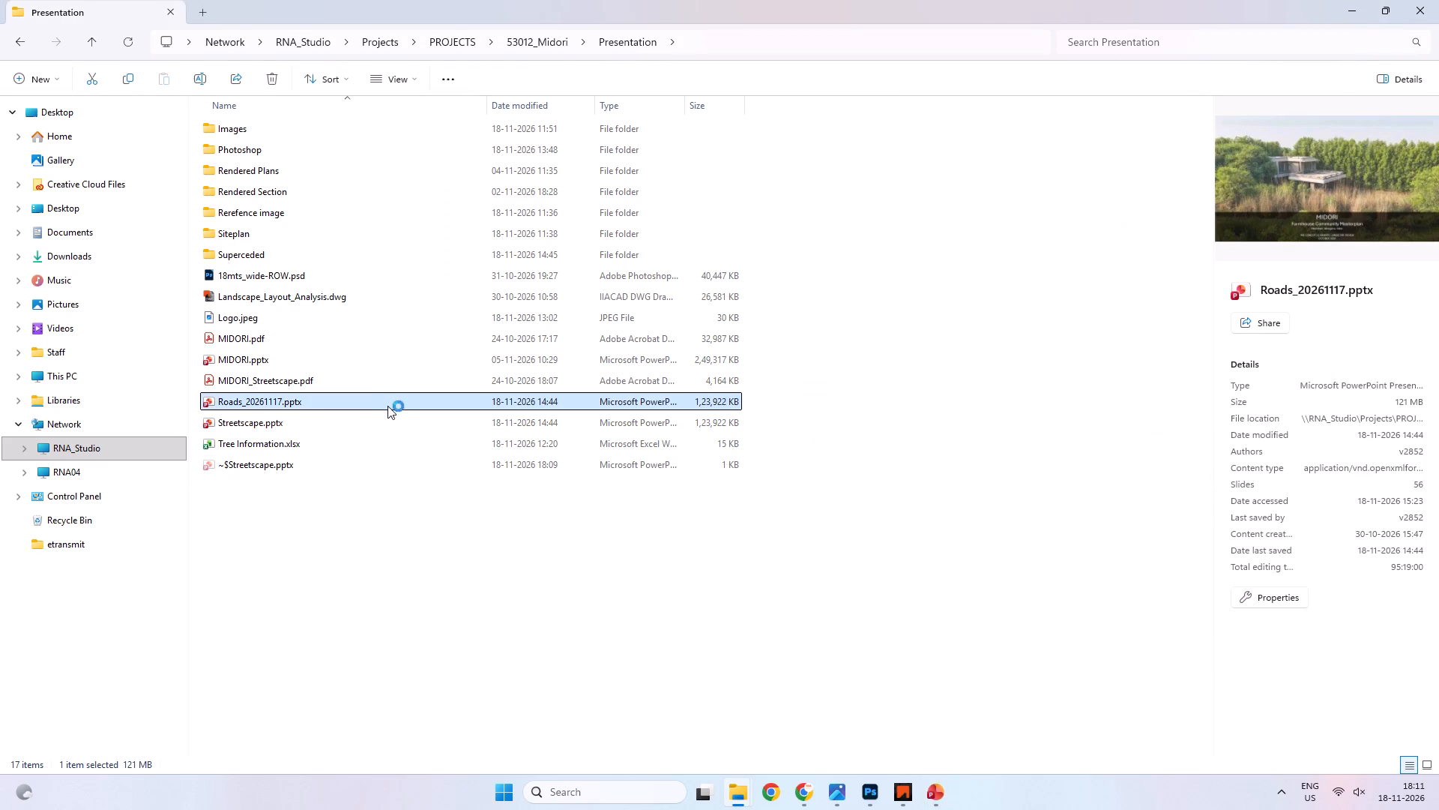
left_click(937, 799)
left_click(976, 726)
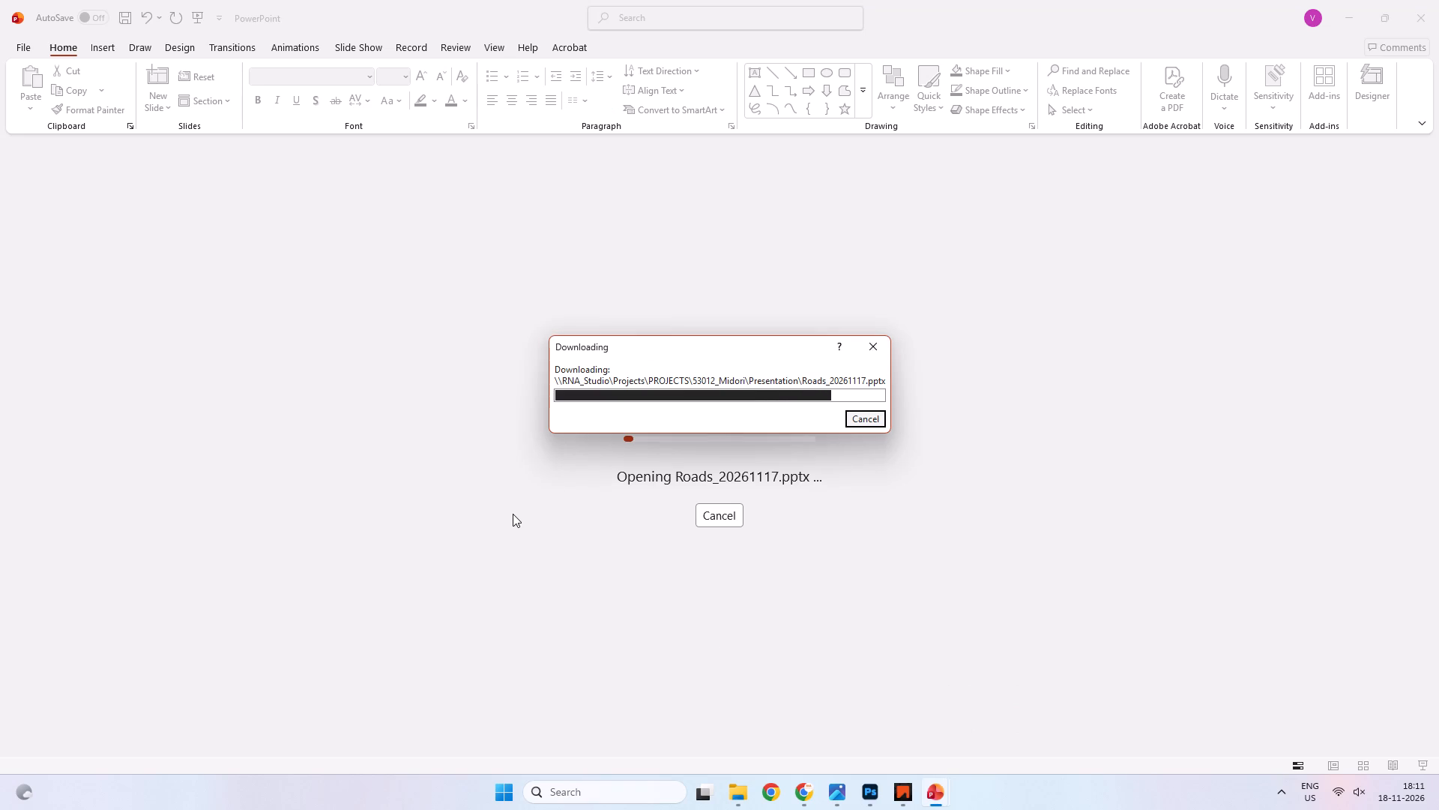
left_click(97, 257)
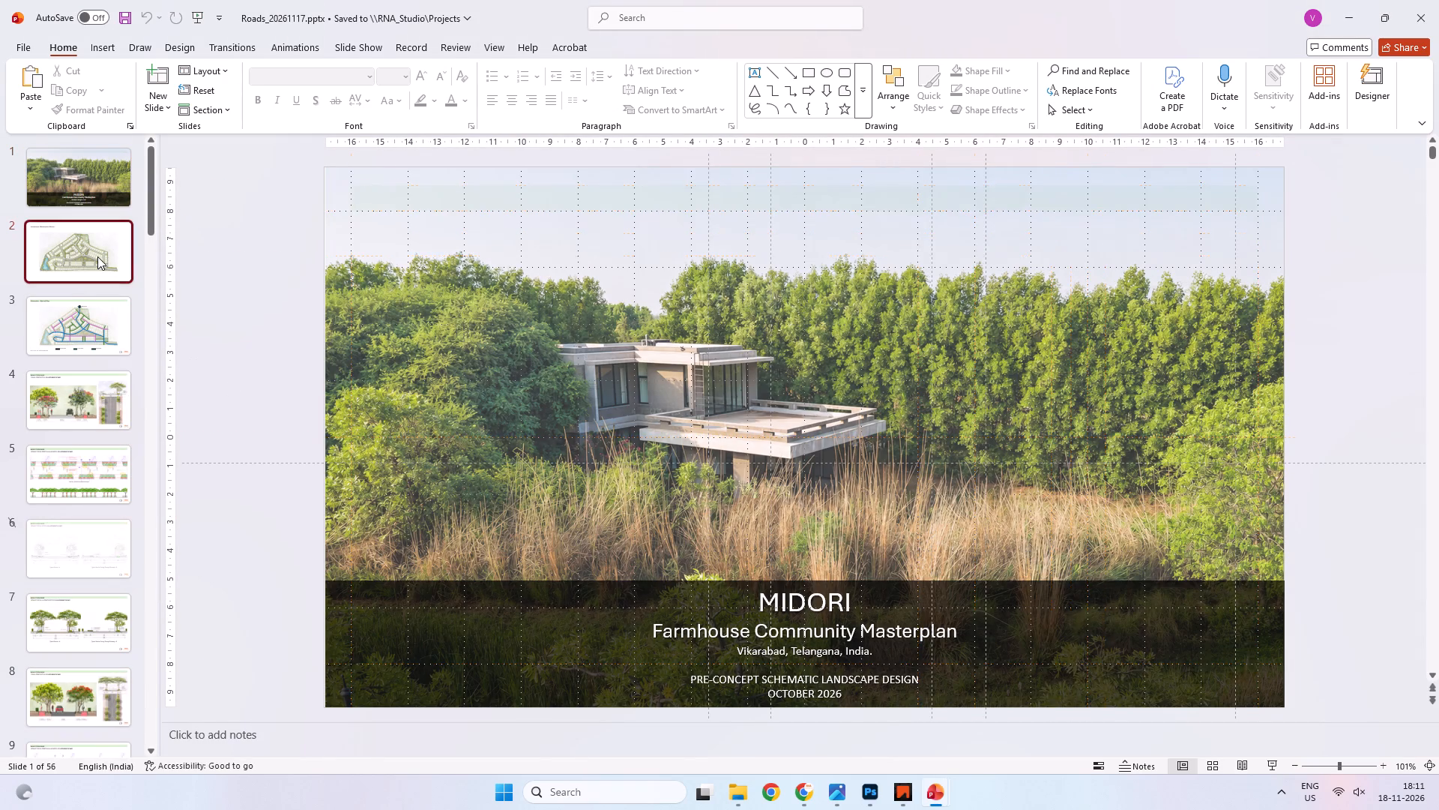
left_click(83, 292)
left_click(78, 327)
Return to Streetscape.pptx, recolour the road line running from the entrance to the central junction red, and save the presentation.
key("alt+Tab")
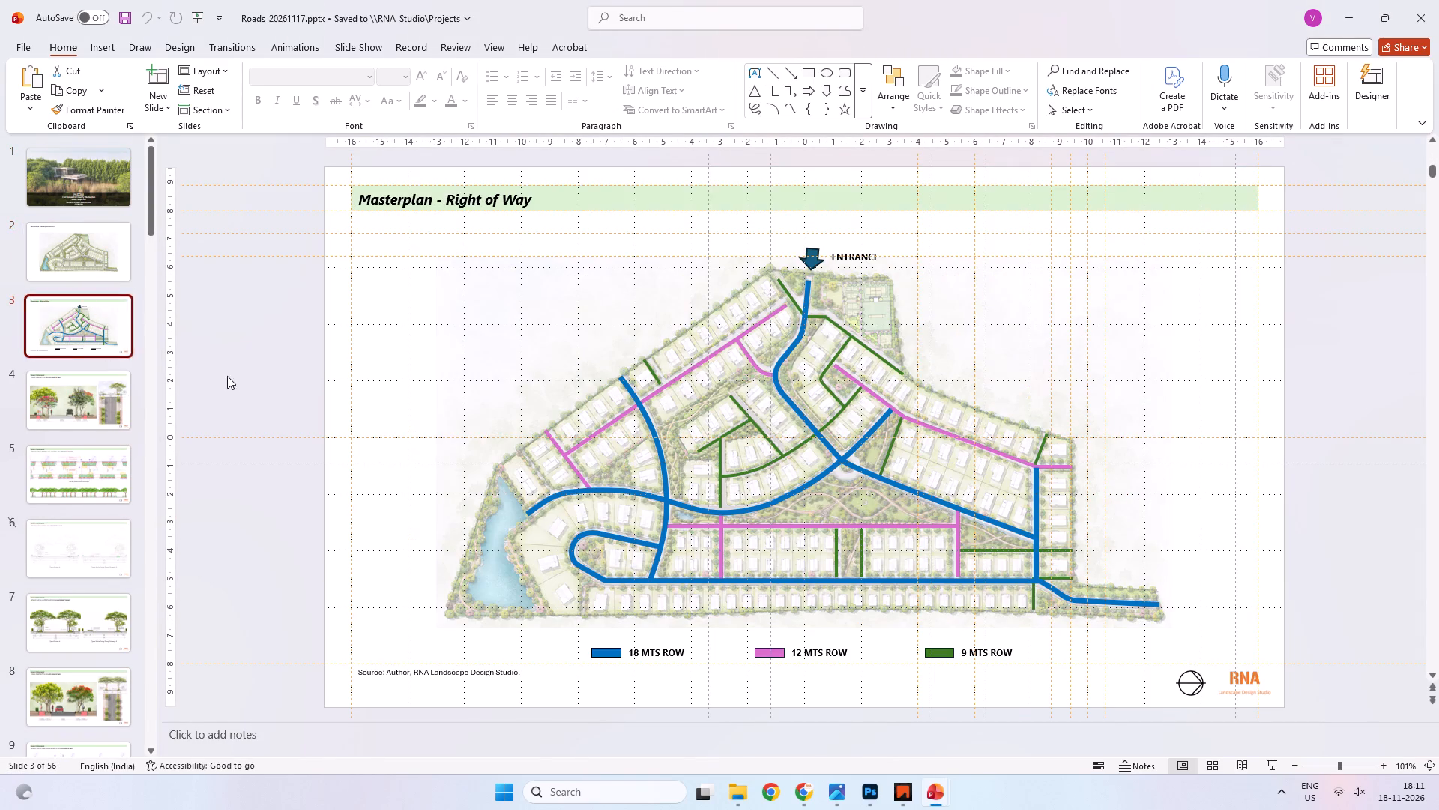
key("alt+Tab")
left_click(1025, 206, "alt")
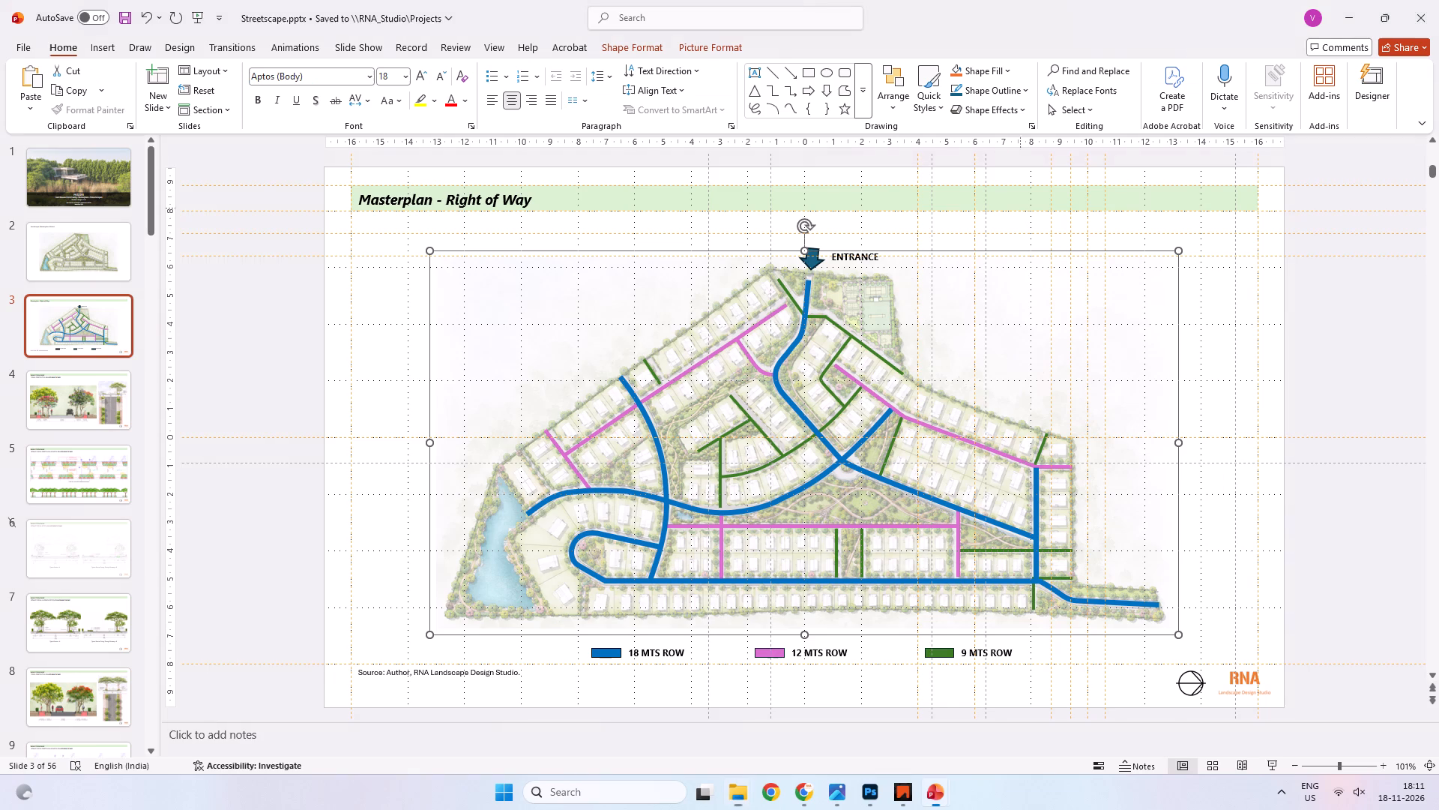
left_click(798, 342)
left_click(796, 341)
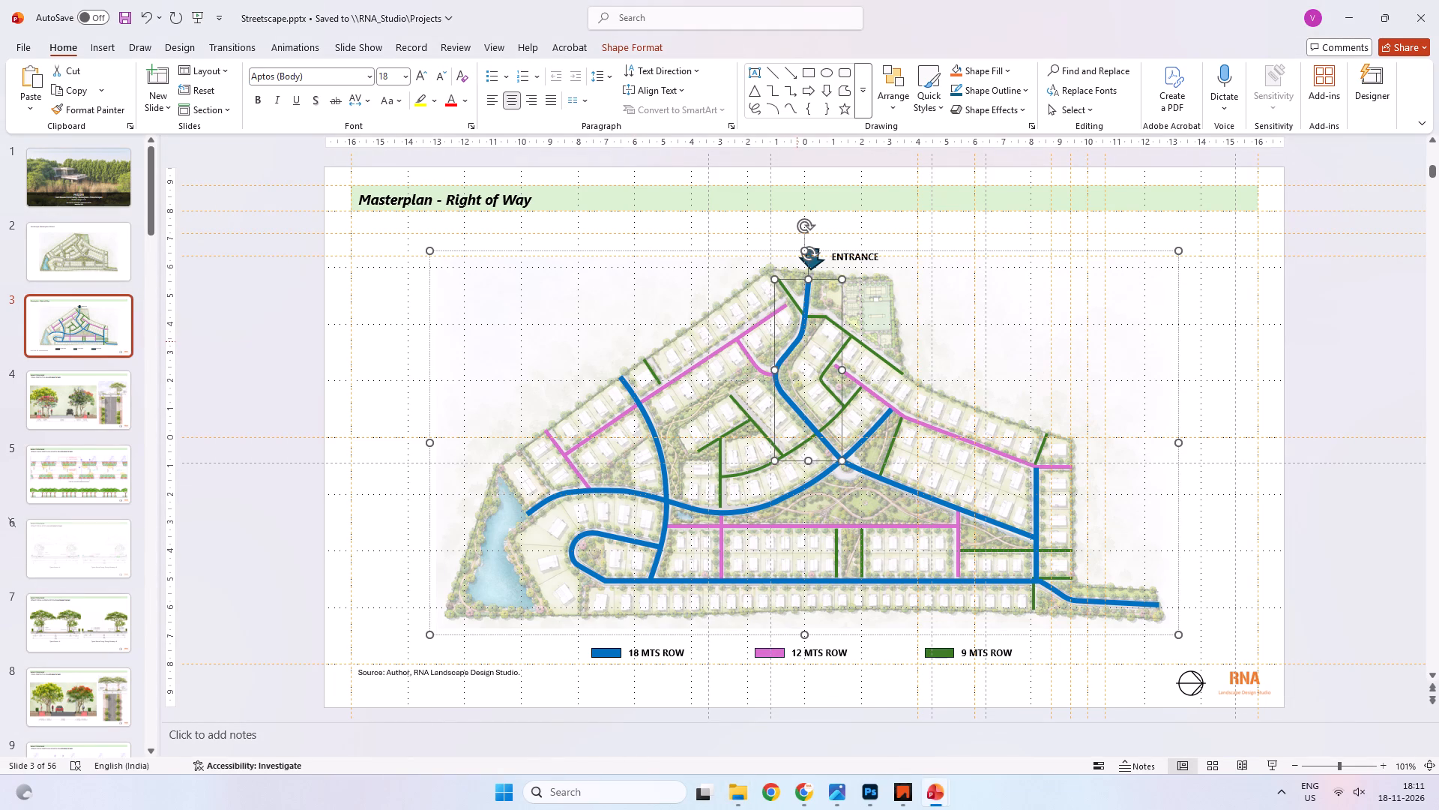
right_click(796, 341)
left_click(845, 712)
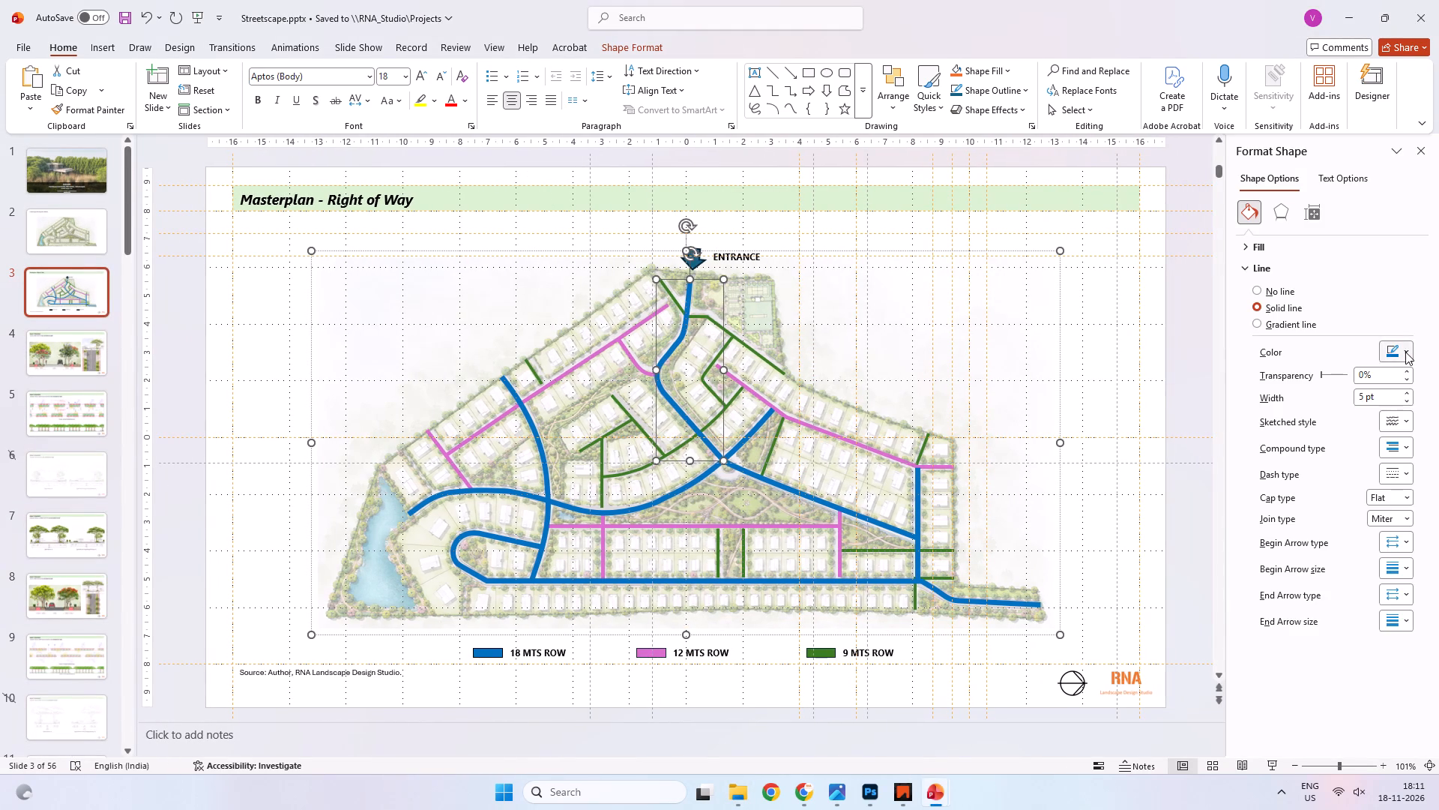
left_click(1405, 350)
left_click(1259, 577)
left_click(1190, 336)
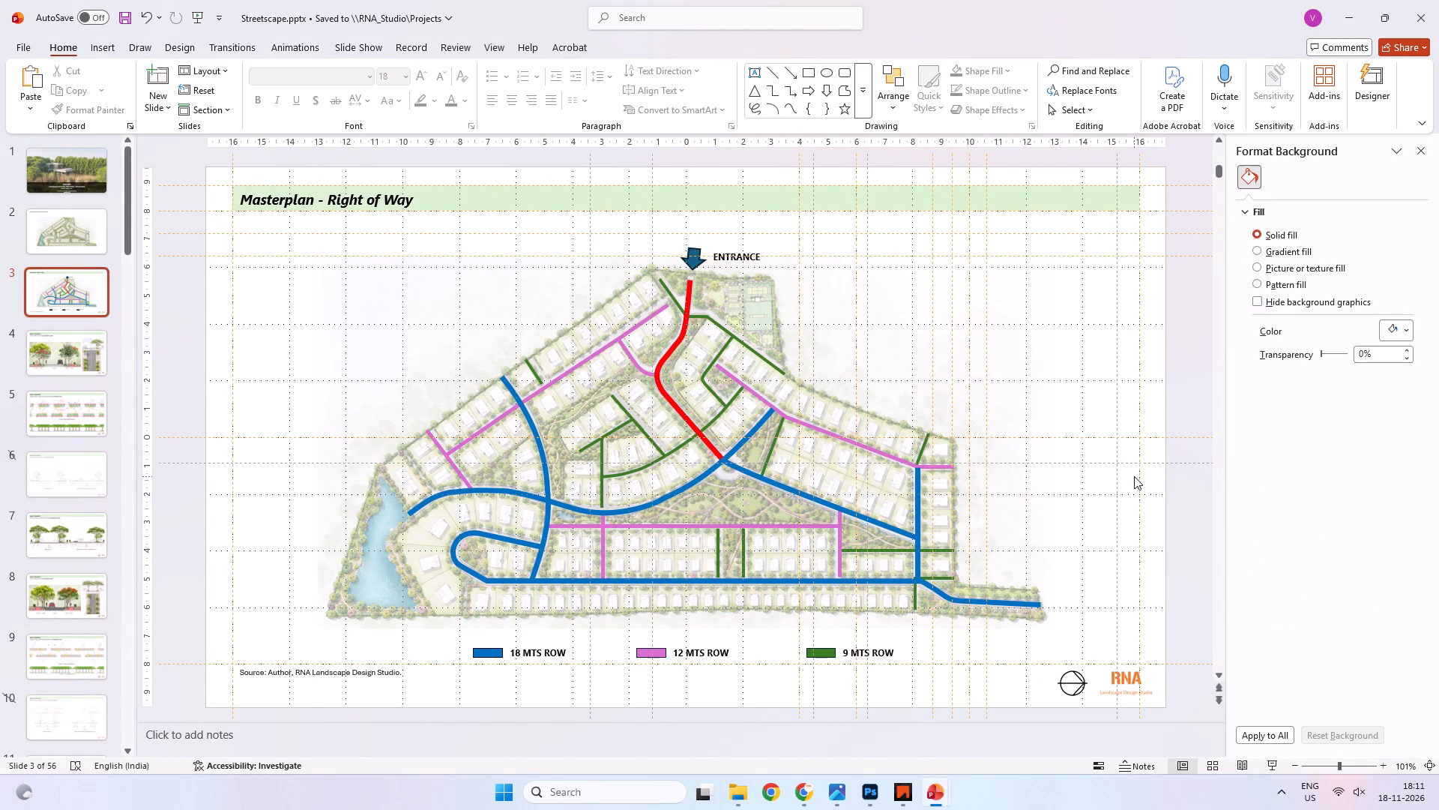
key("ctrl+s")
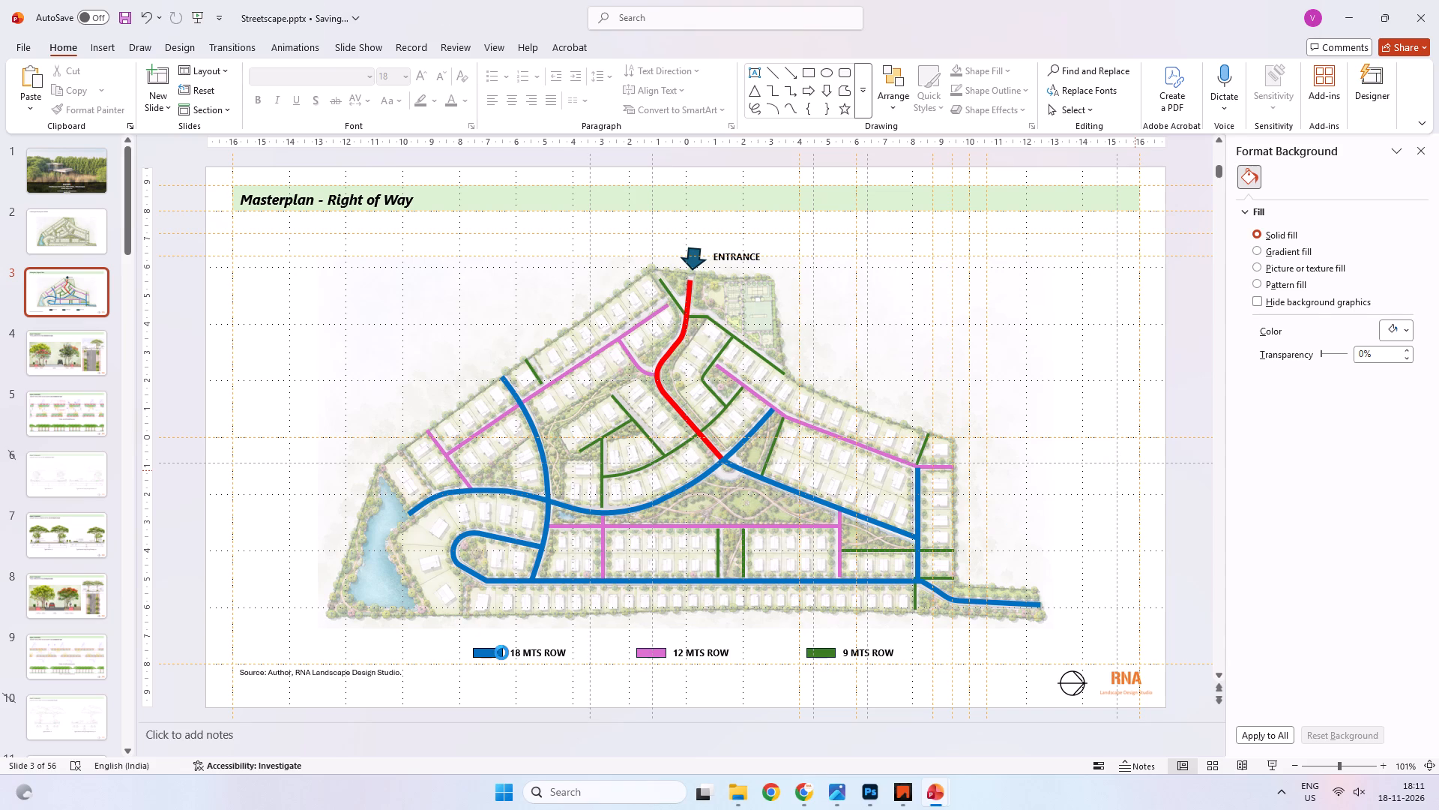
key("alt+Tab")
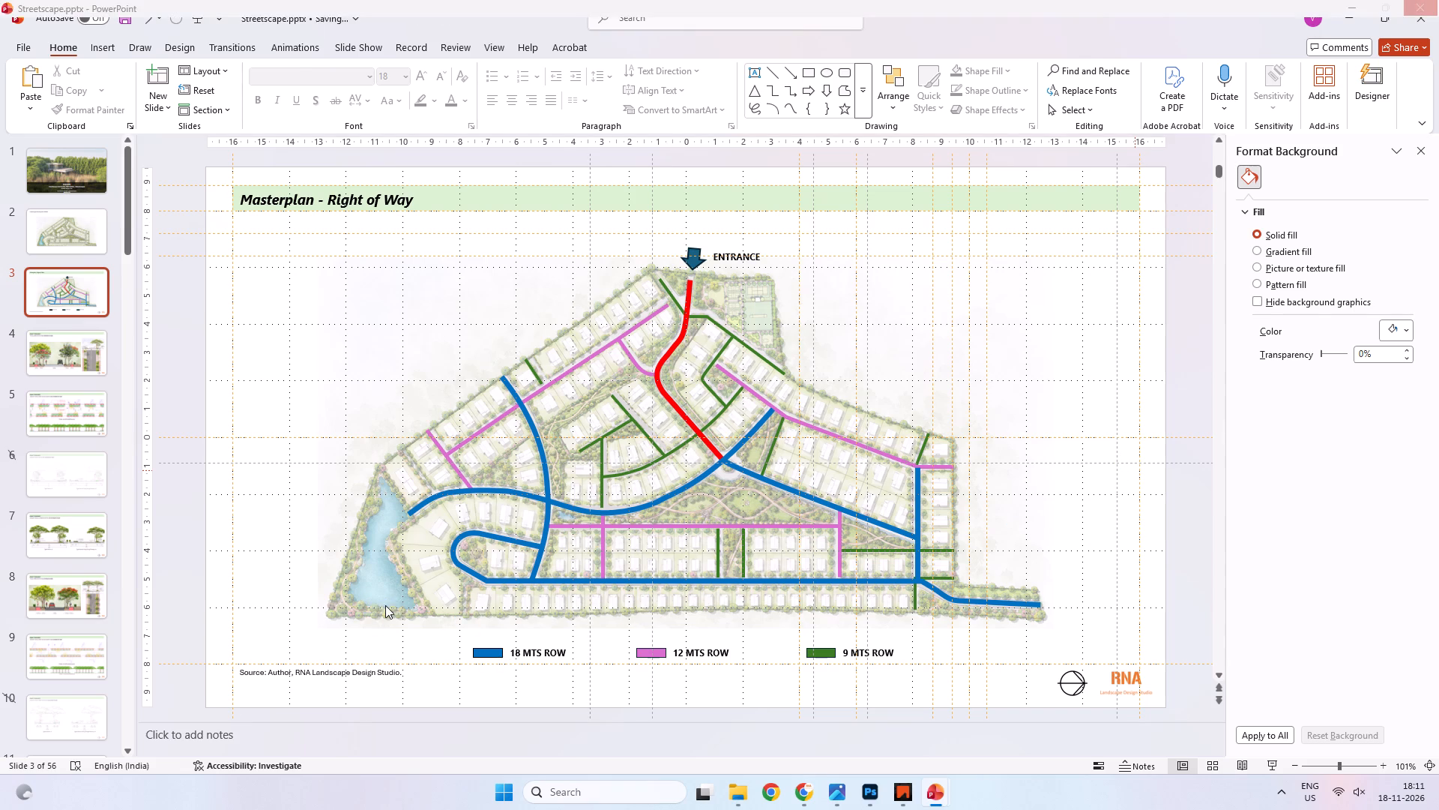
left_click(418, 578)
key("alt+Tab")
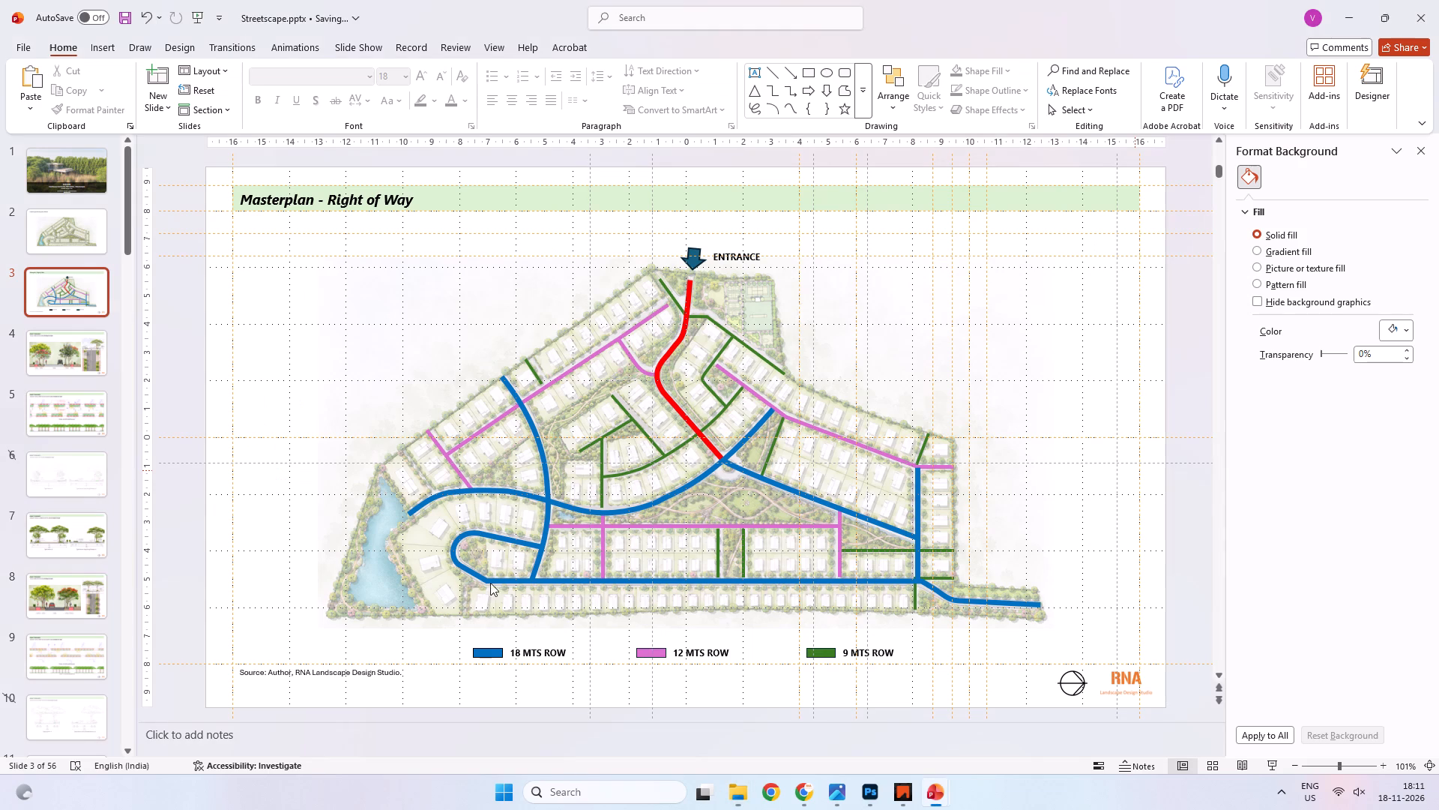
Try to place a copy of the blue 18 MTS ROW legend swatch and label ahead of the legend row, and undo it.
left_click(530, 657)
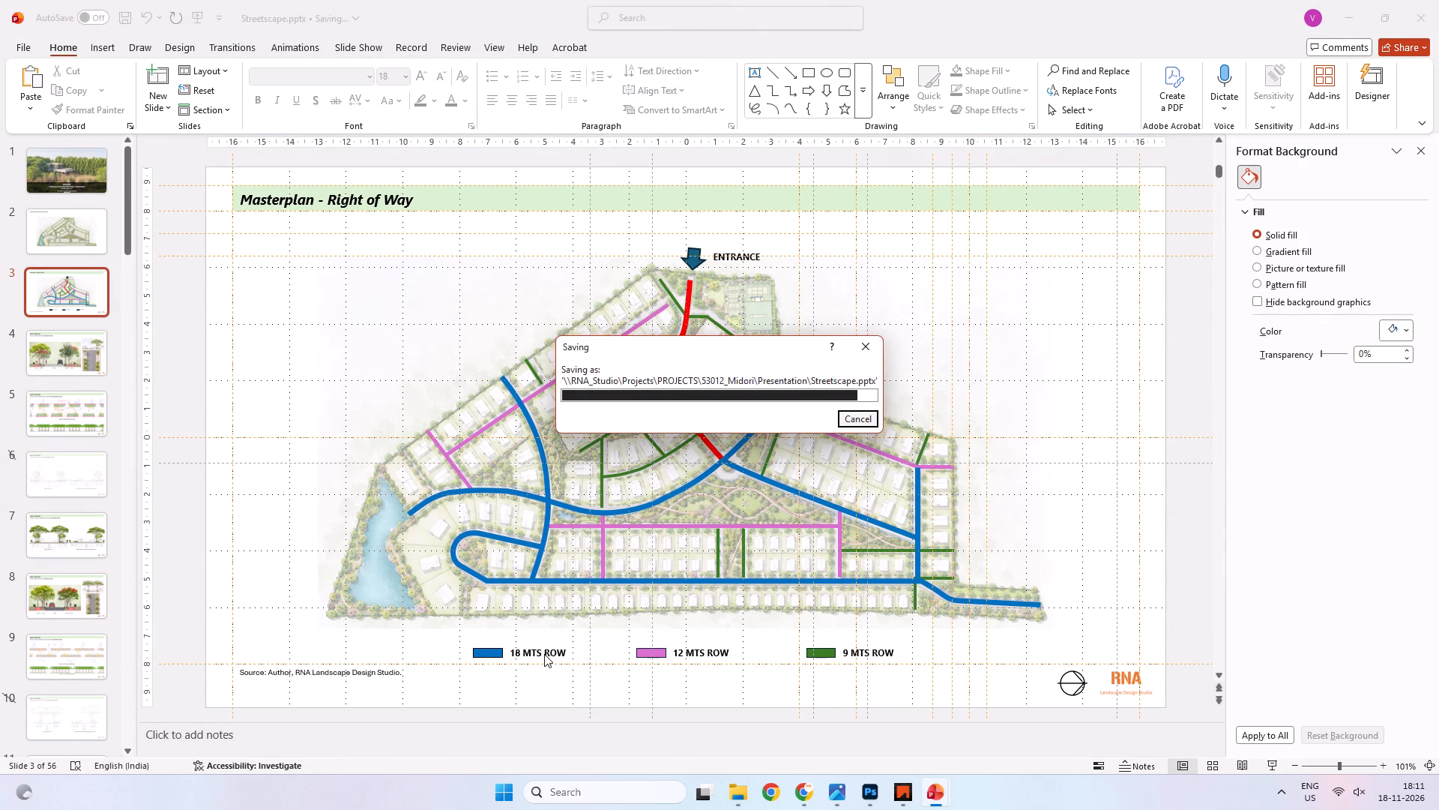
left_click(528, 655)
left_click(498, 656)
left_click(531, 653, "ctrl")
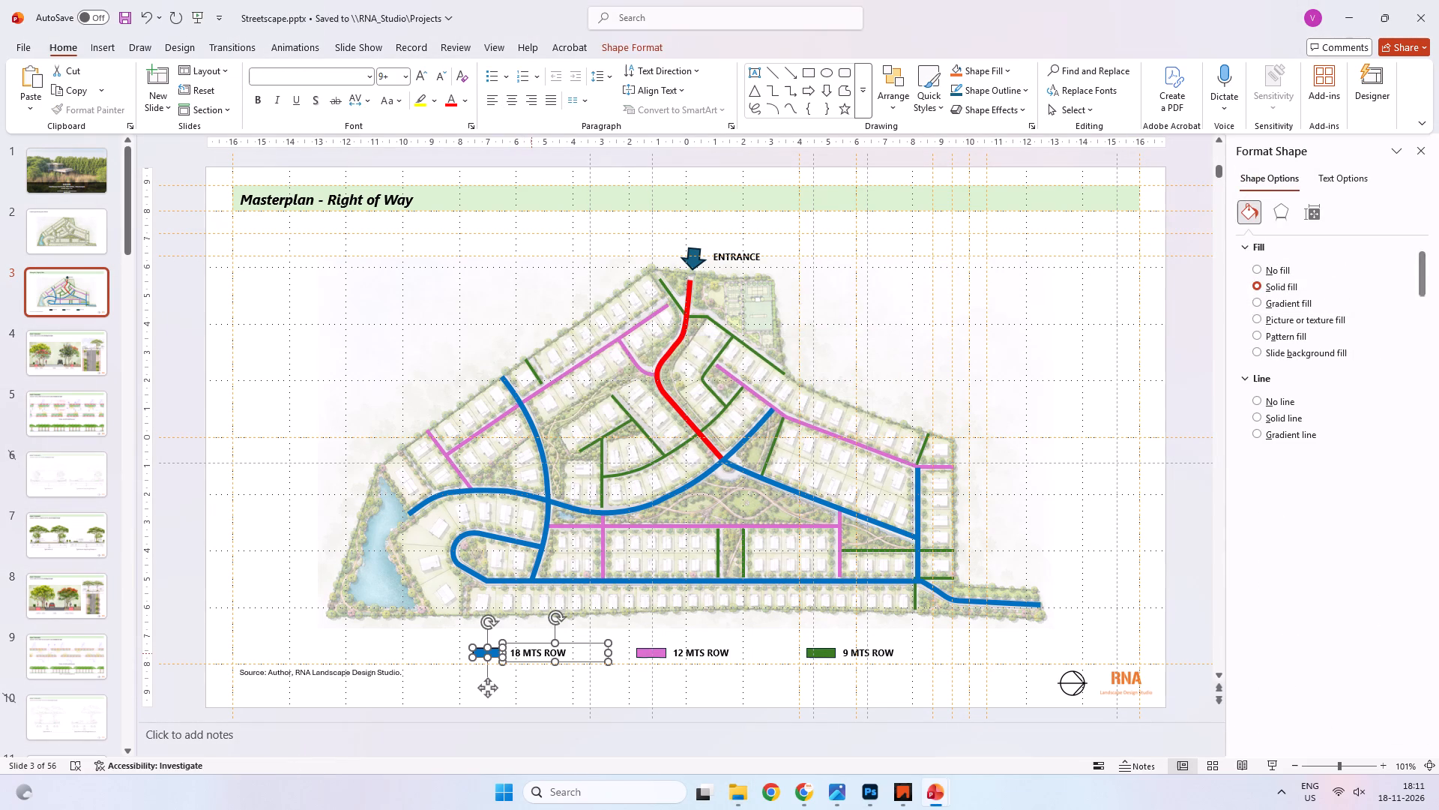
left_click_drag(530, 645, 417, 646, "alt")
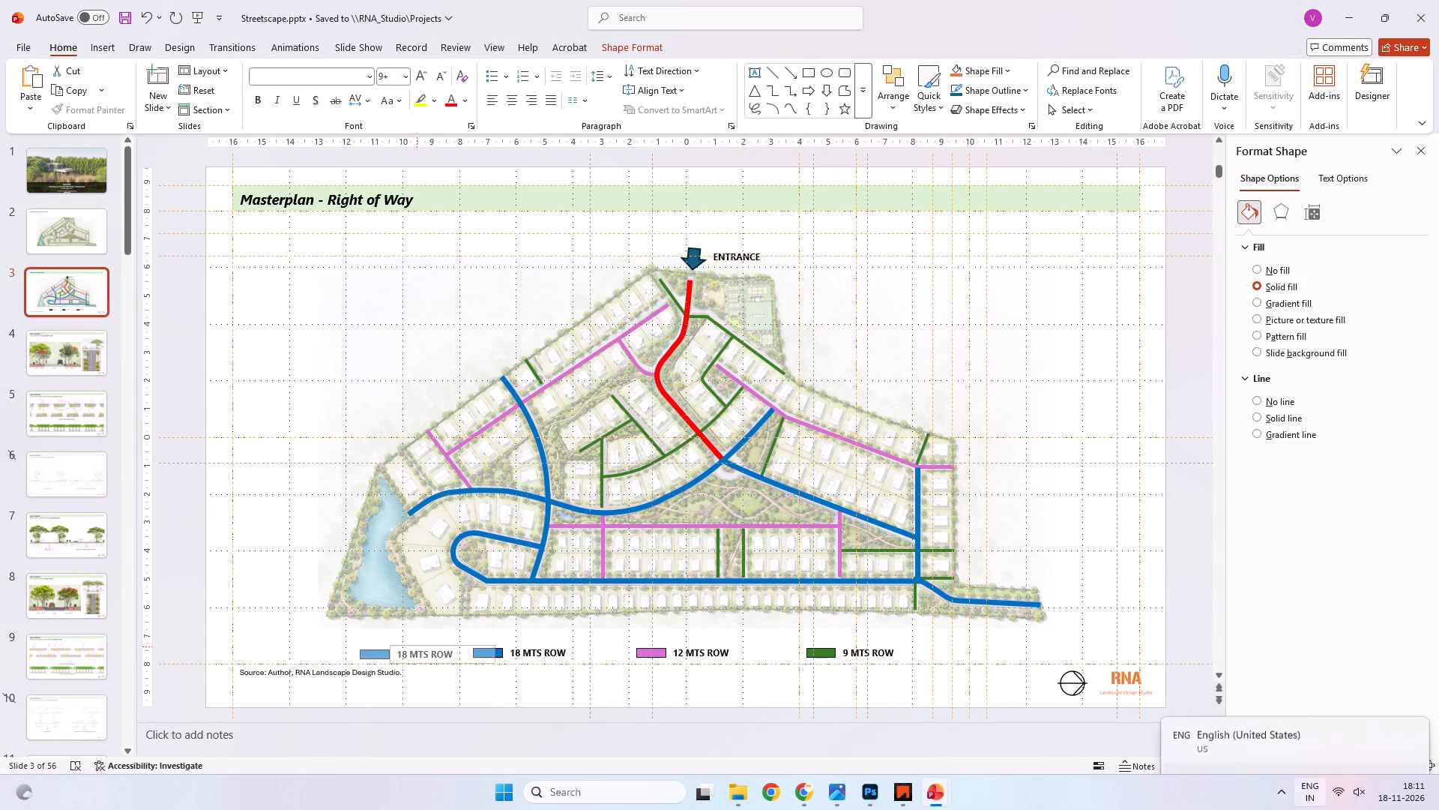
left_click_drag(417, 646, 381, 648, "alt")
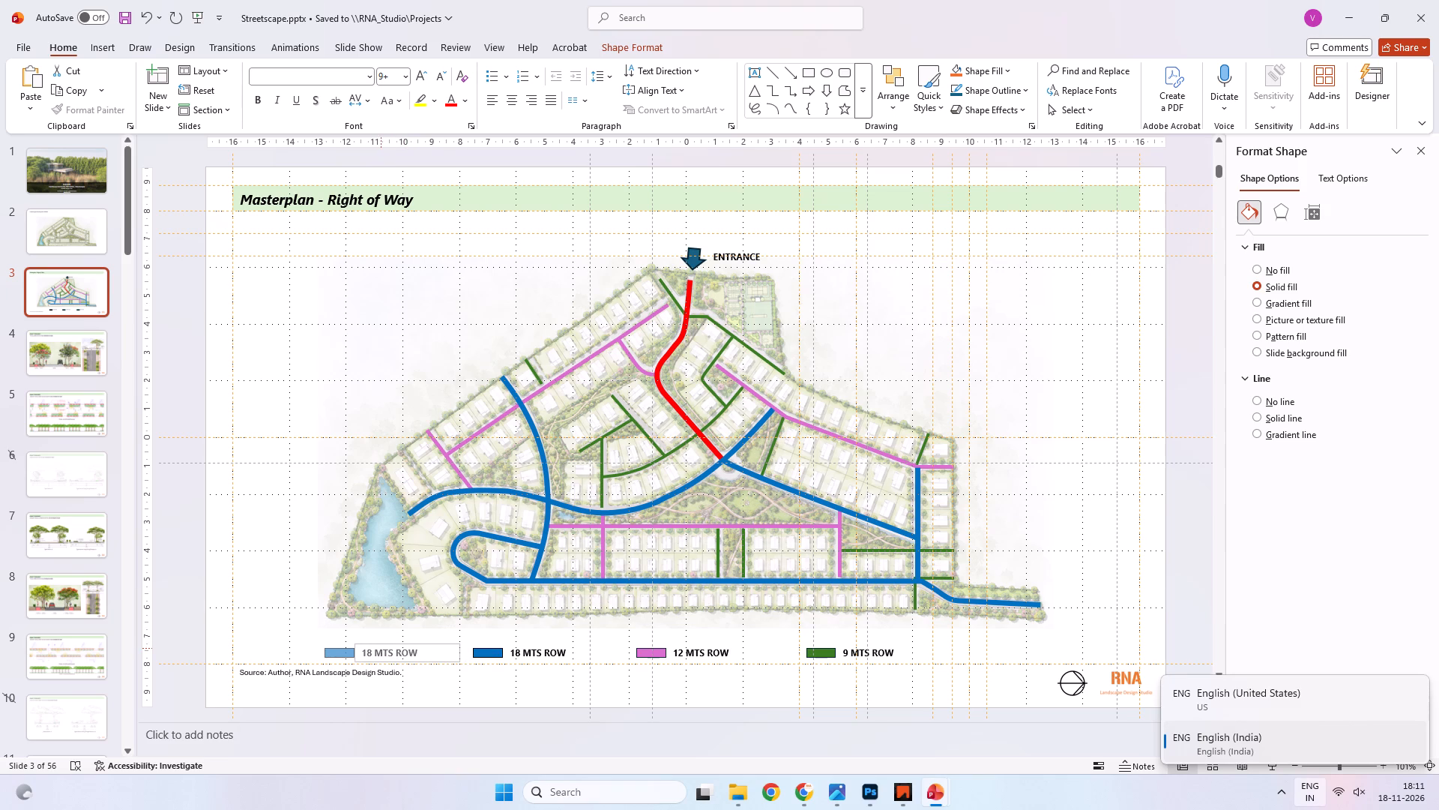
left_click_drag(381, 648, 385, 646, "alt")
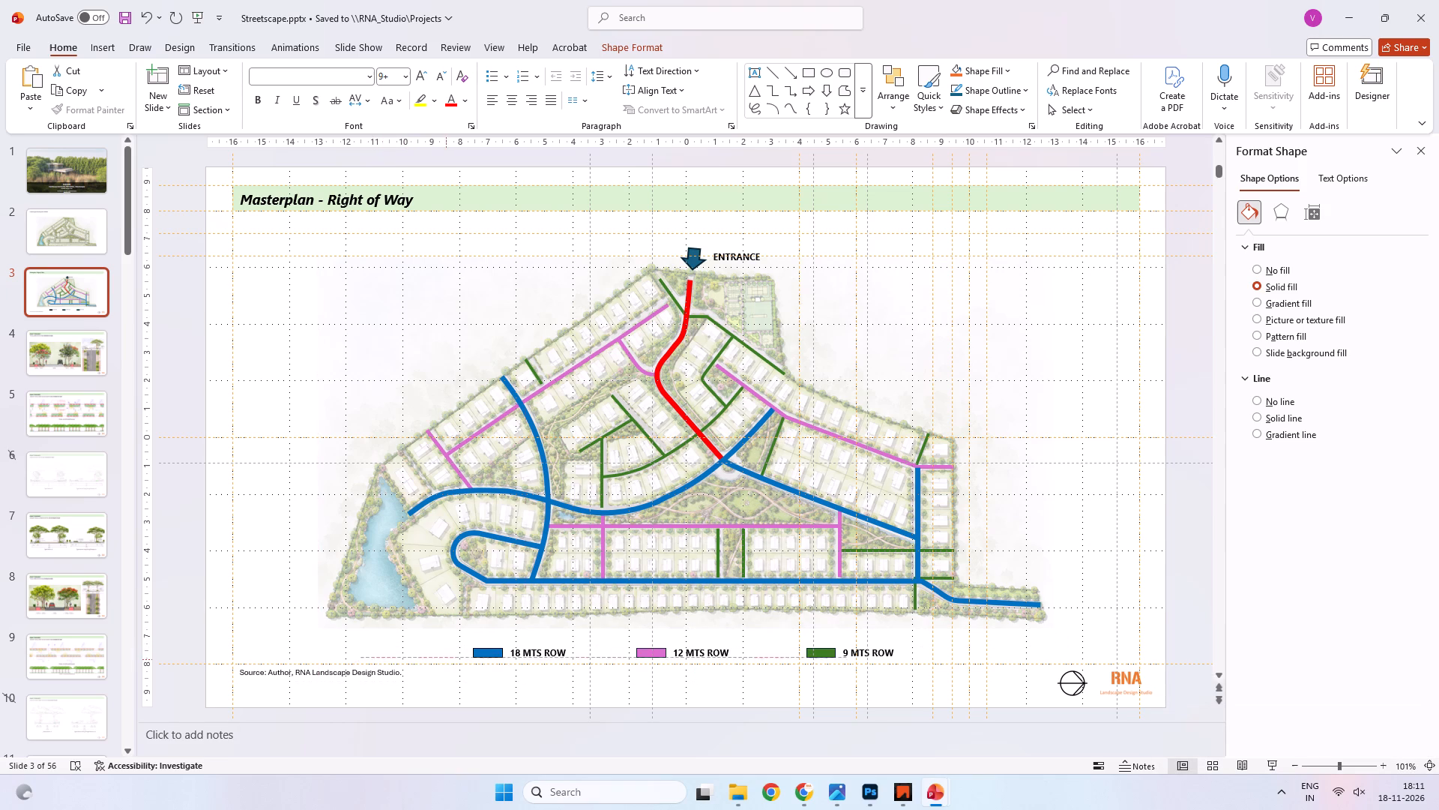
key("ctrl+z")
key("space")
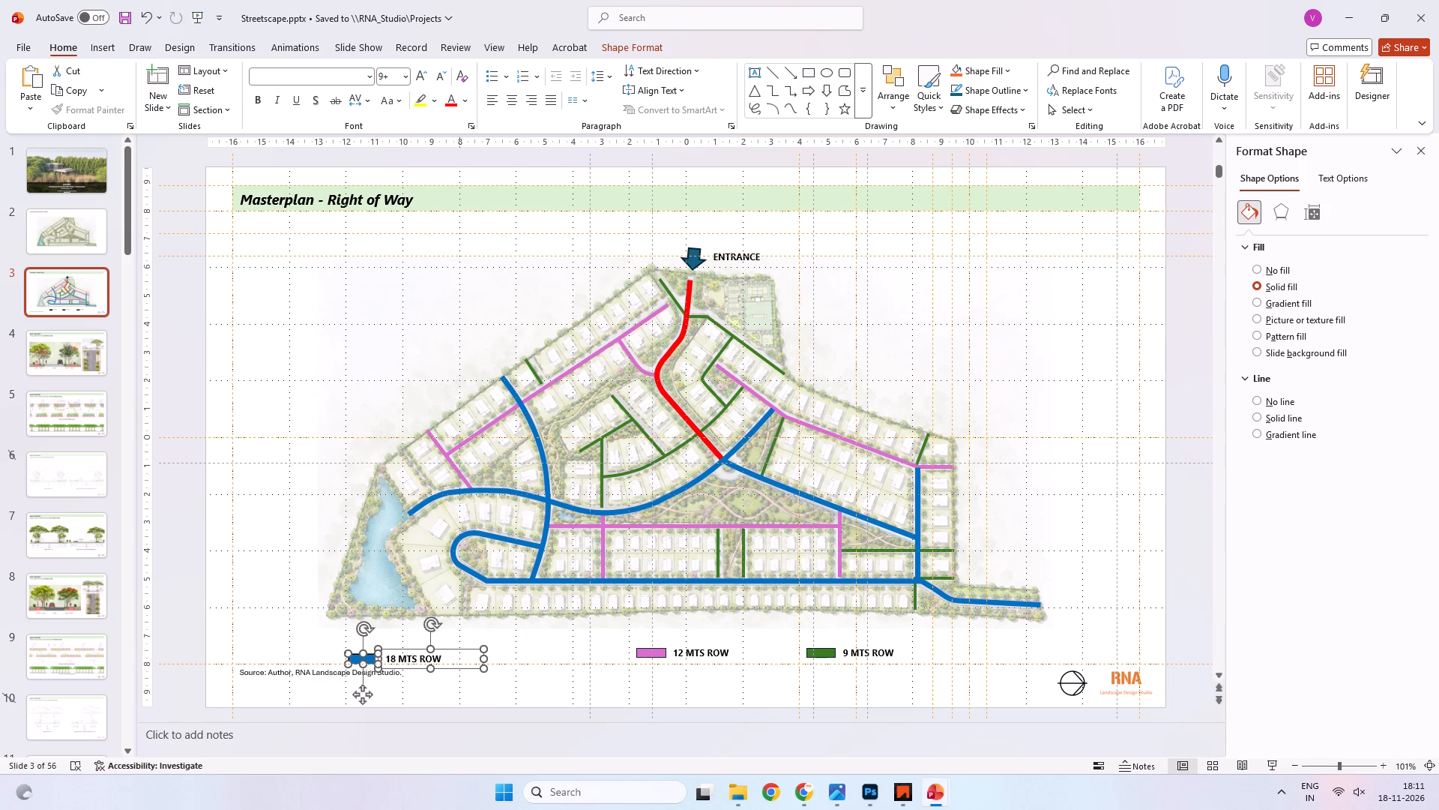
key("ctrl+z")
Duplicate the blue 18 MTS ROW legend swatch and label, aligned in the row before the existing first entry.
left_click(571, 727)
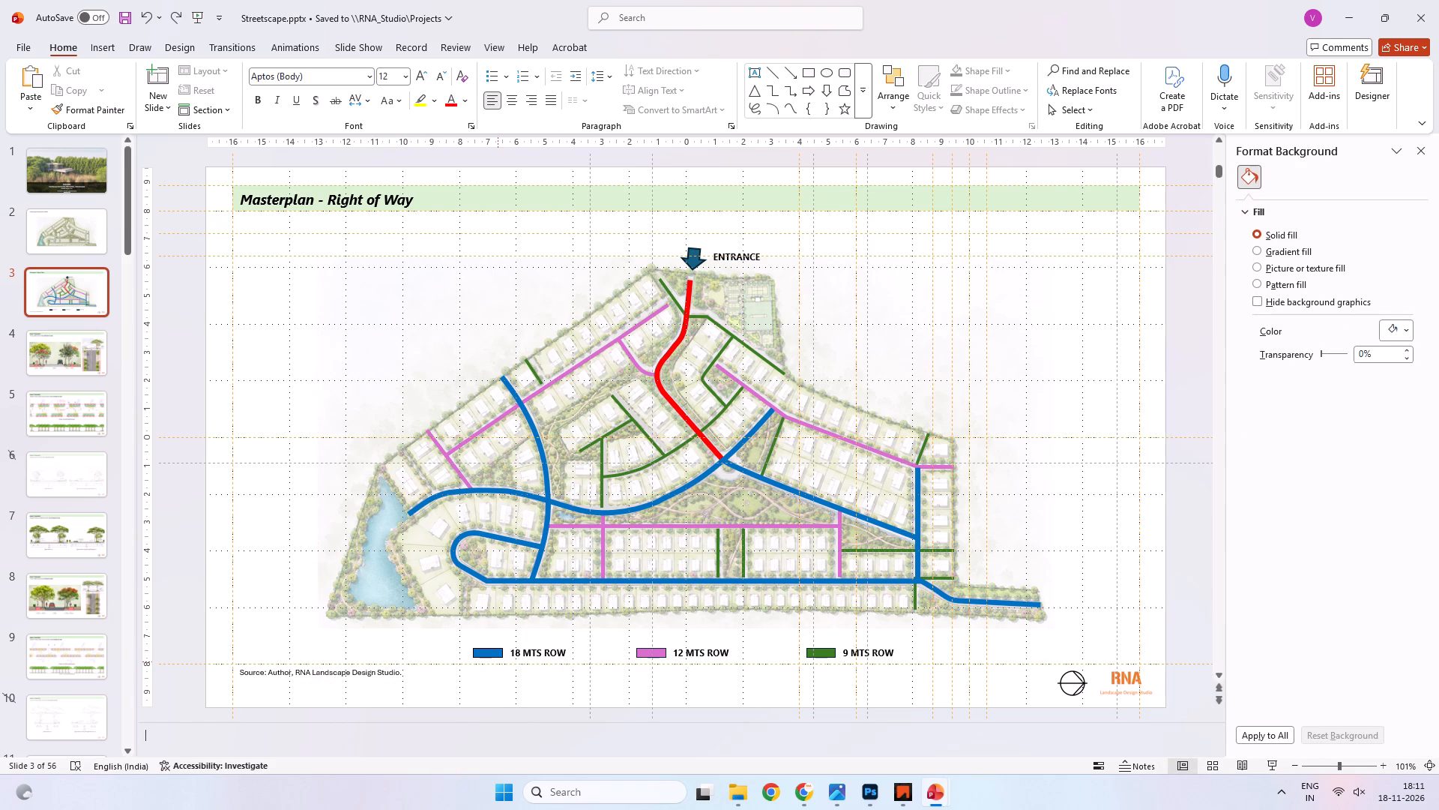
left_click(496, 660)
left_click(531, 653)
left_click(481, 653, "ctrl")
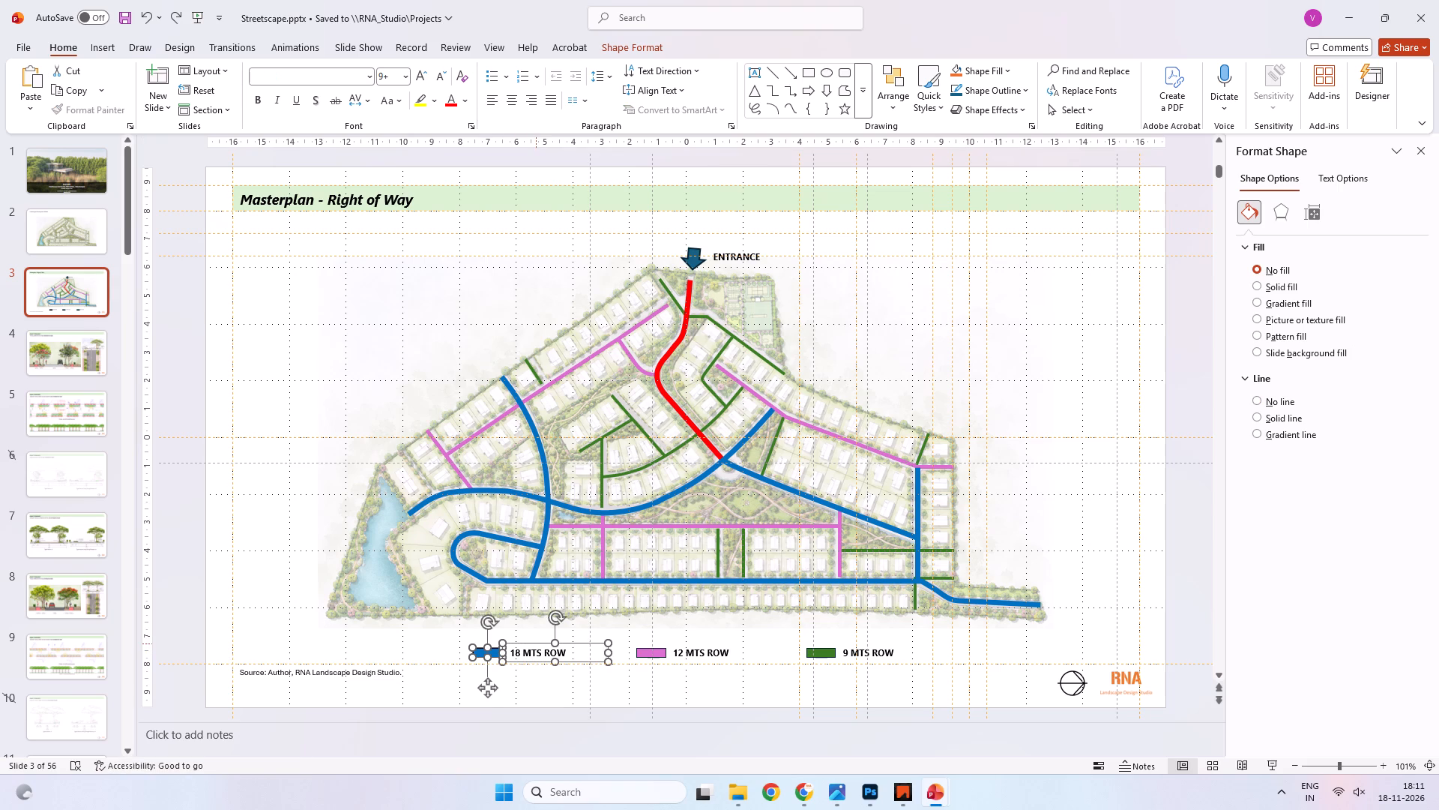
left_click_drag(537, 643, 396, 642, "ctrl")
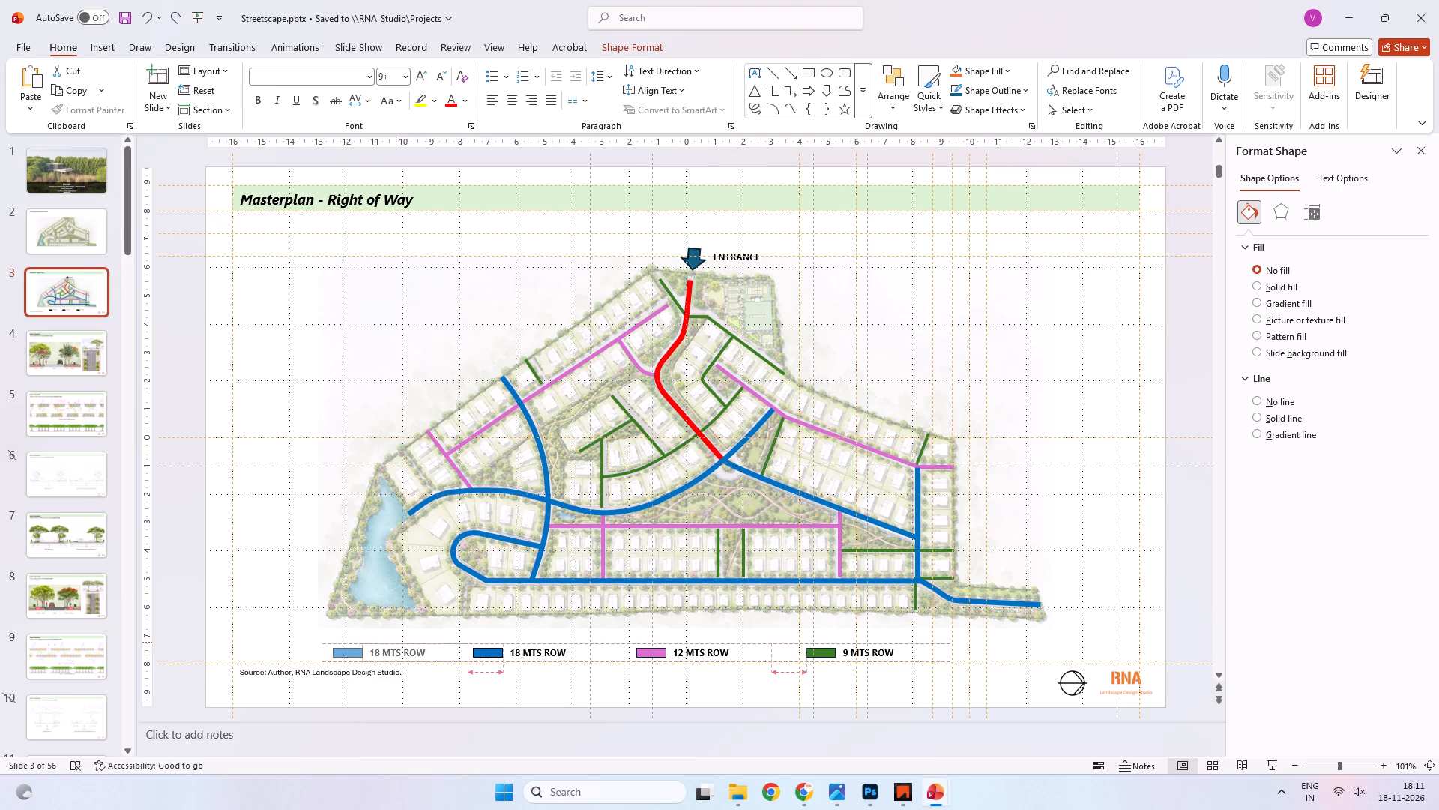
left_click_drag(396, 642, 392, 641, "ctrl")
left_click(387, 720)
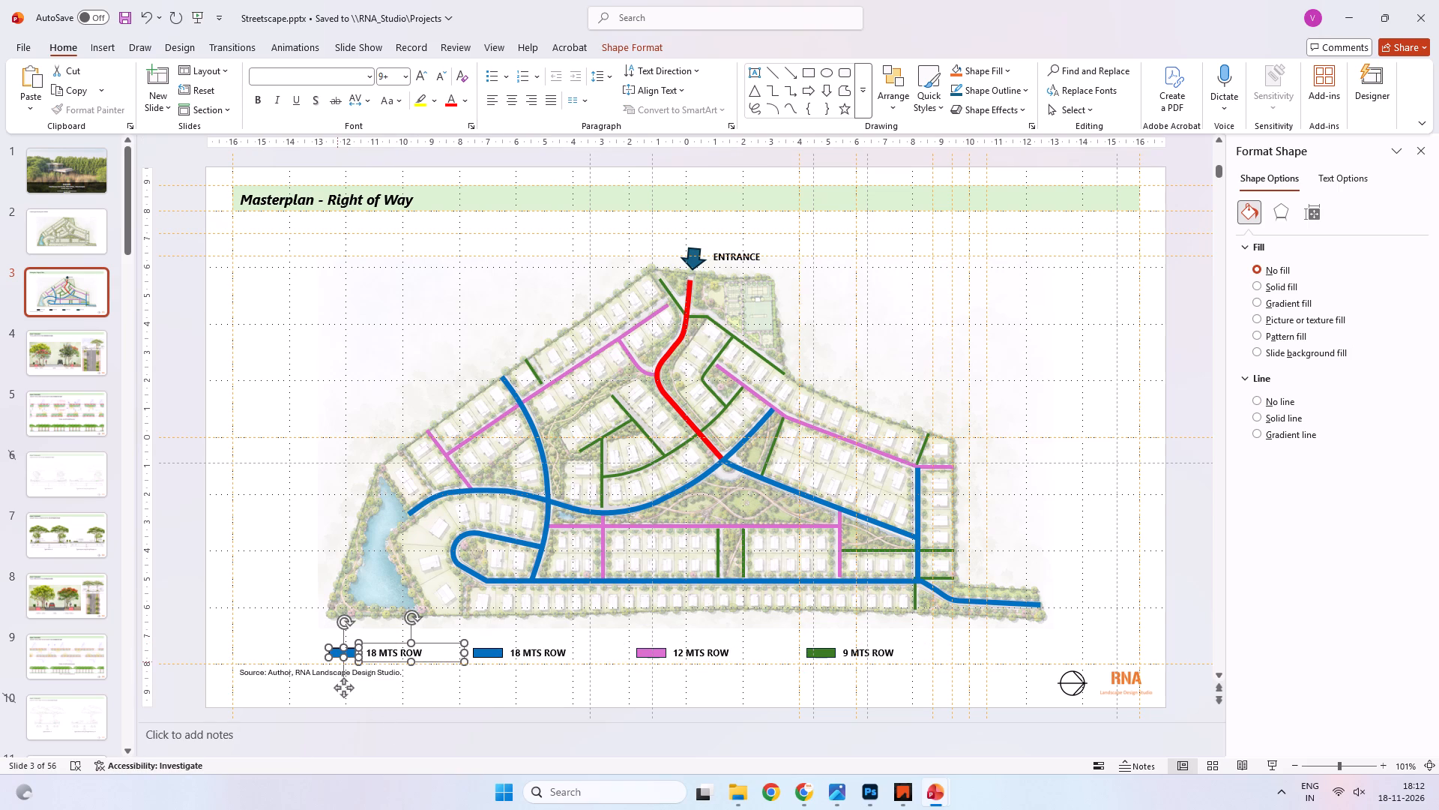
left_click(219, 631)
Fill the duplicated legend swatch with red.
left_click(342, 648)
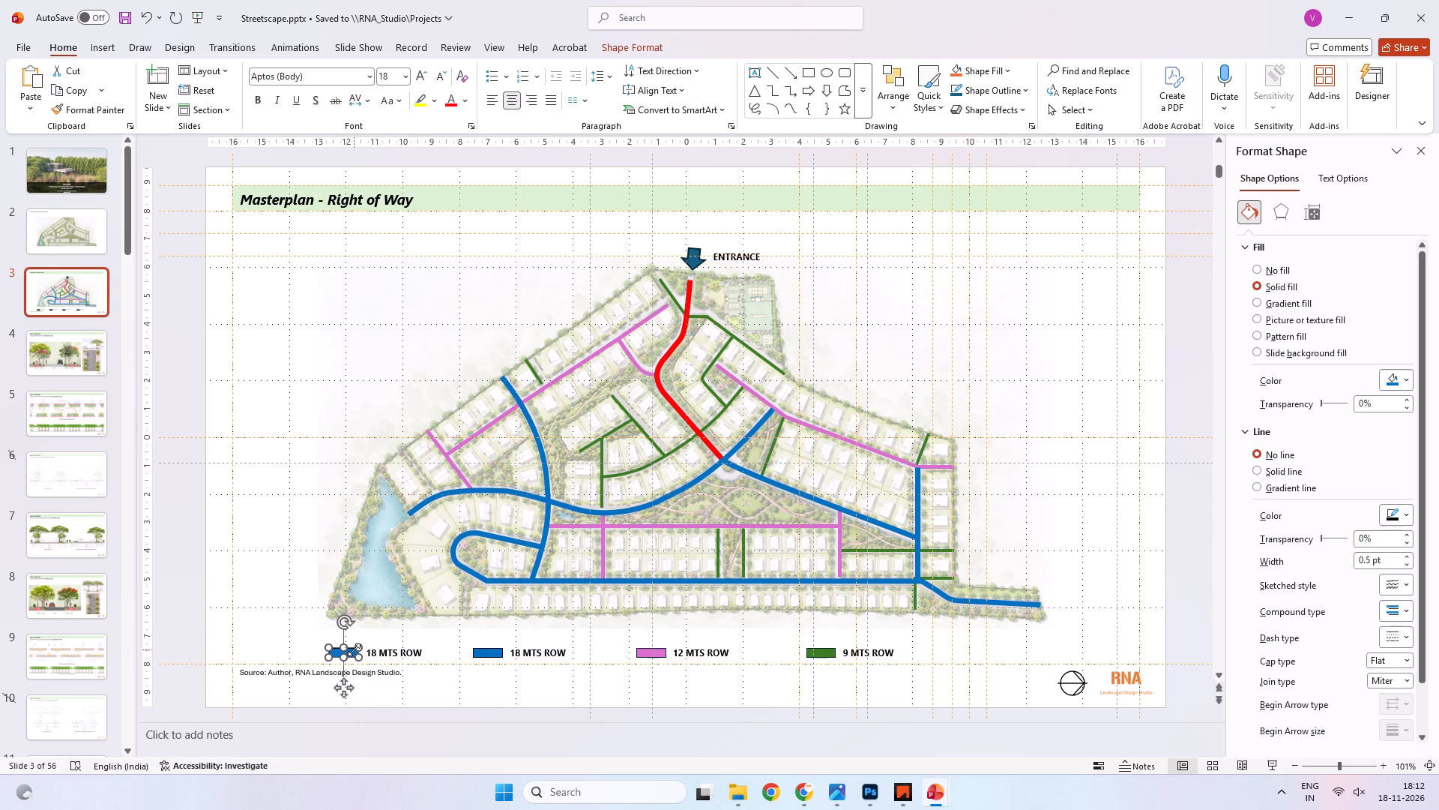
left_click(1411, 378)
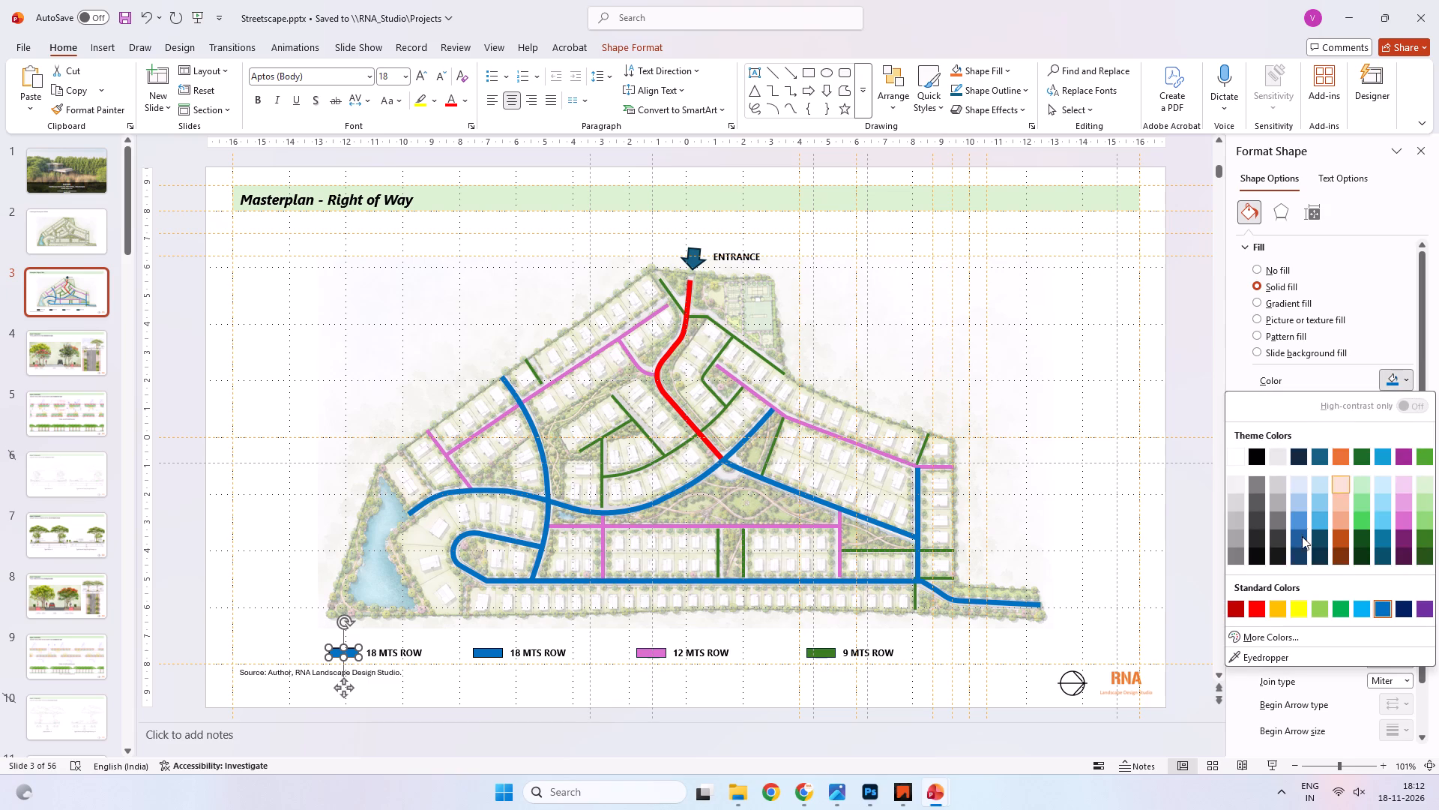
left_click(1252, 613)
left_click(175, 558)
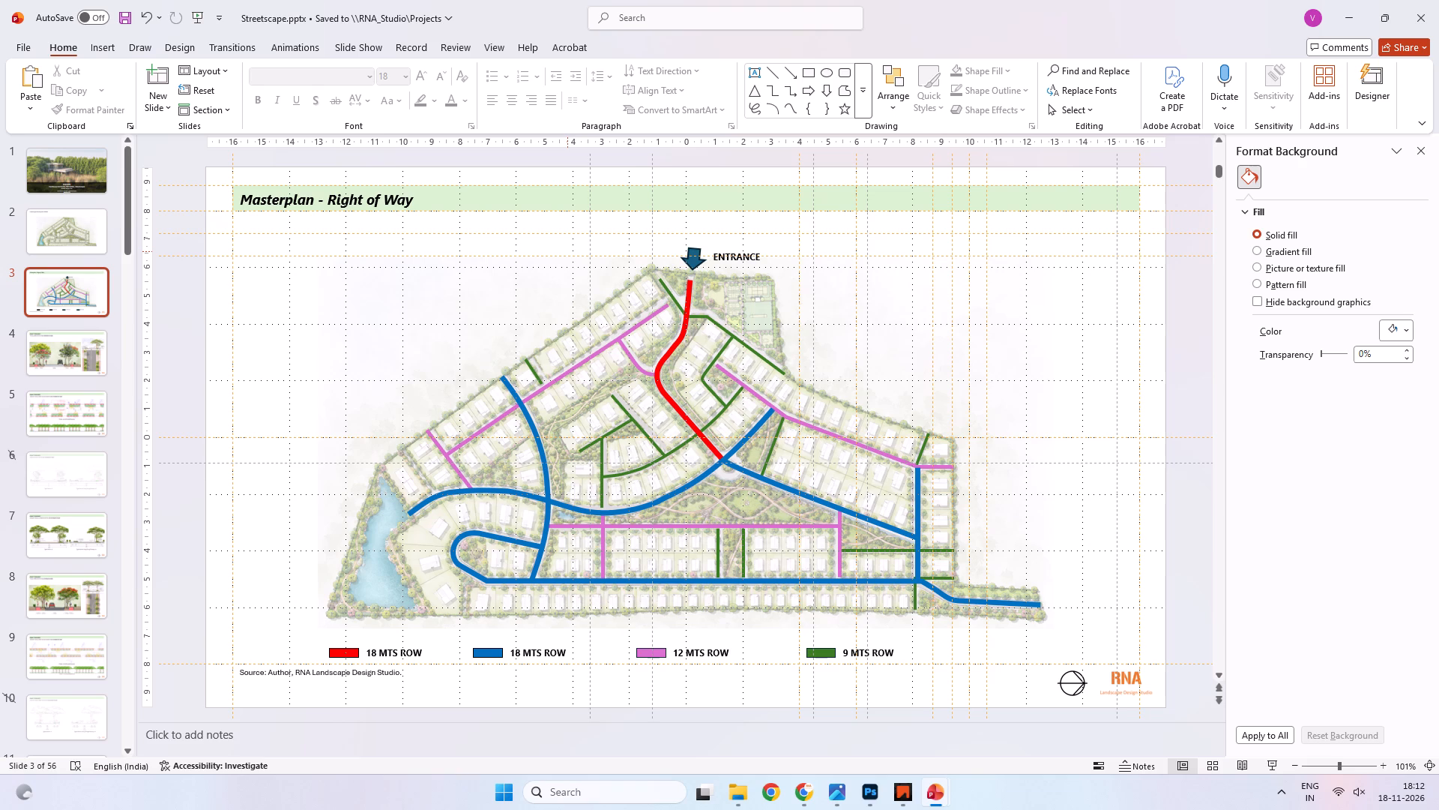
Extend the red legend entry's label to "18 MTS ROW A – Typical".
left_click(423, 655)
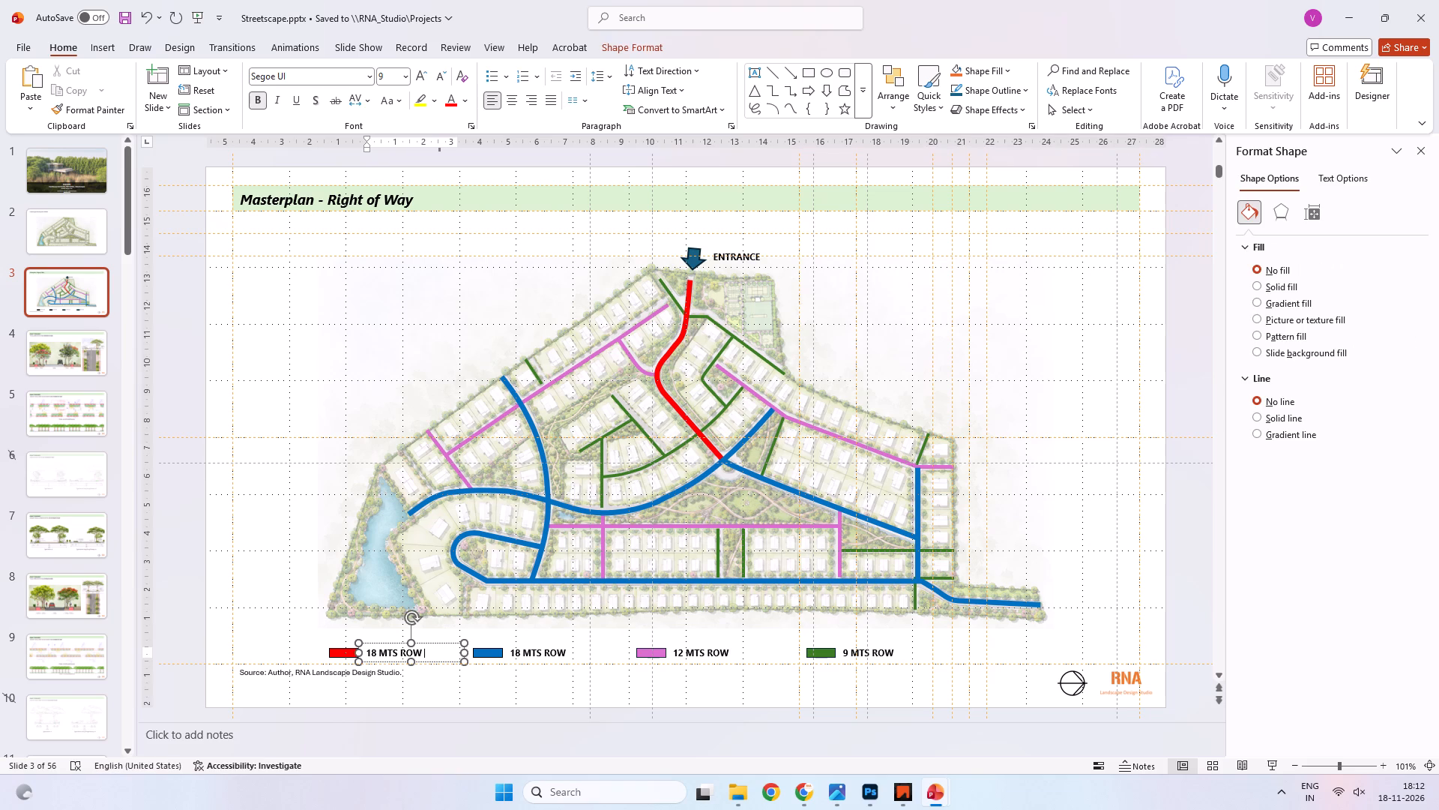
type("A")
key("space")
type("- Tyop")
key("BackSpace")
key("BackSpace")
type("pical")
key("space")
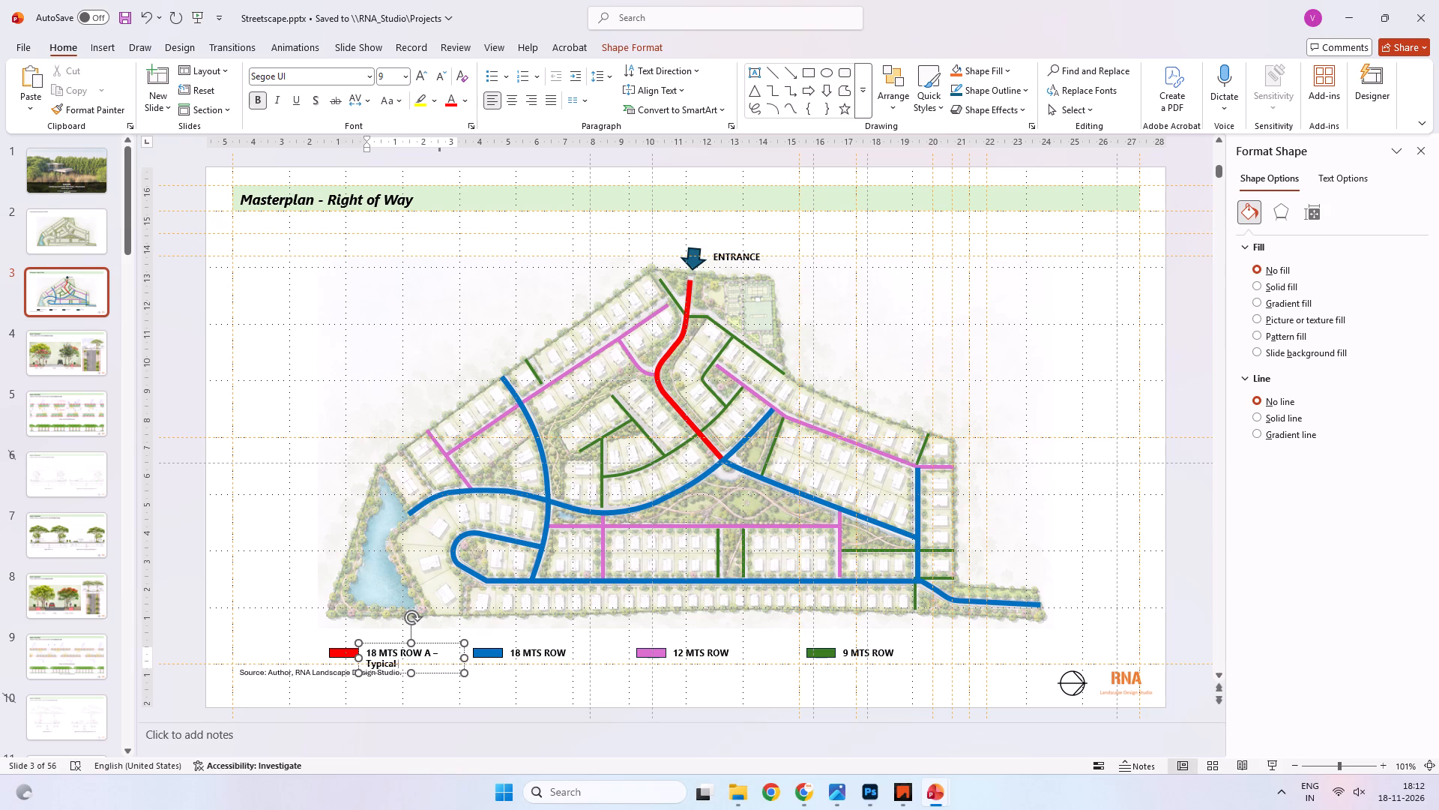
Shift the red legend swatch and label further left of the blue entry and widen the label box to fit one line.
left_click(349, 651)
left_click(393, 649, "ctrl")
left_click_drag(436, 645, 423, 645, "shift")
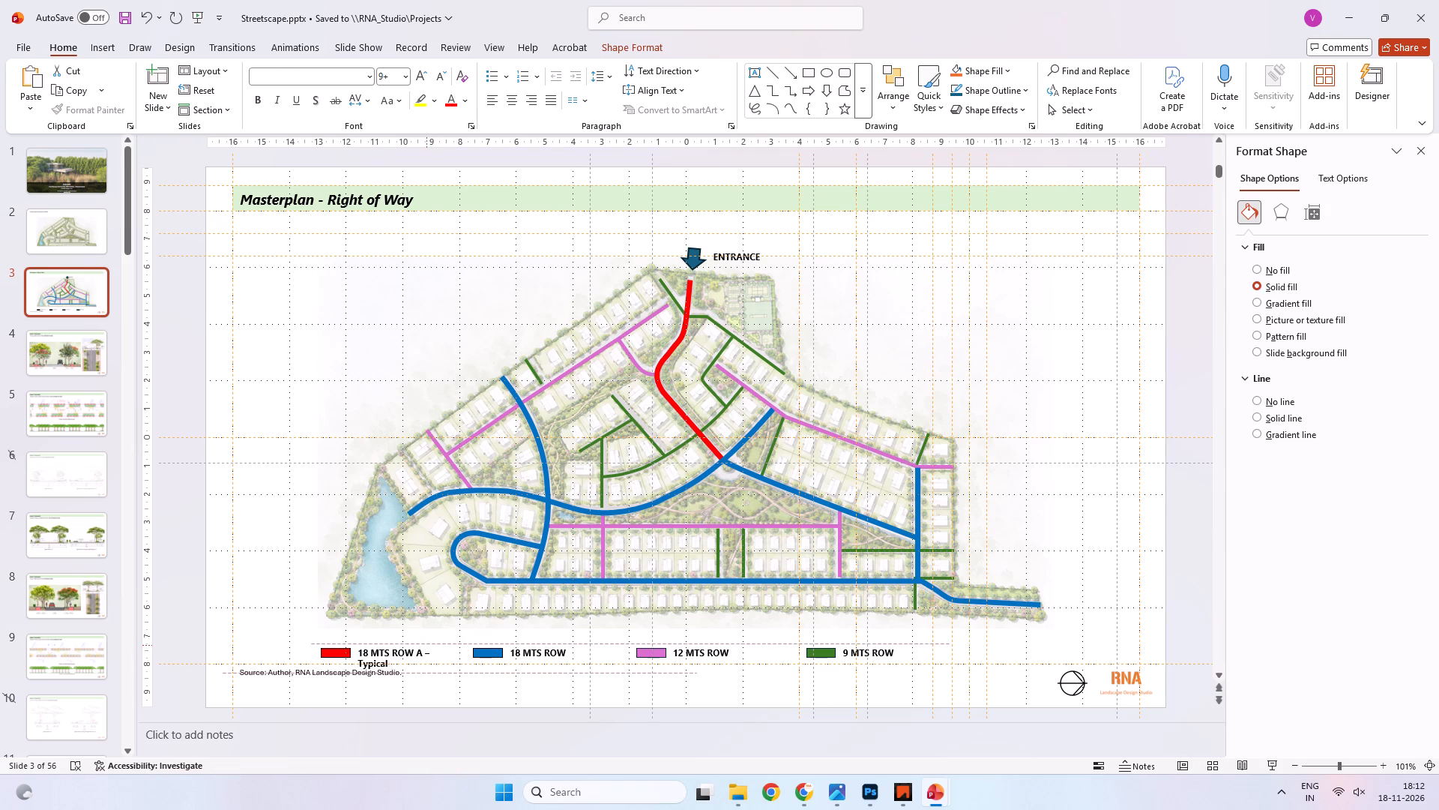
left_click_drag(423, 645, 396, 643, "shift")
left_click(381, 652)
left_click_drag(425, 657, 448, 652)
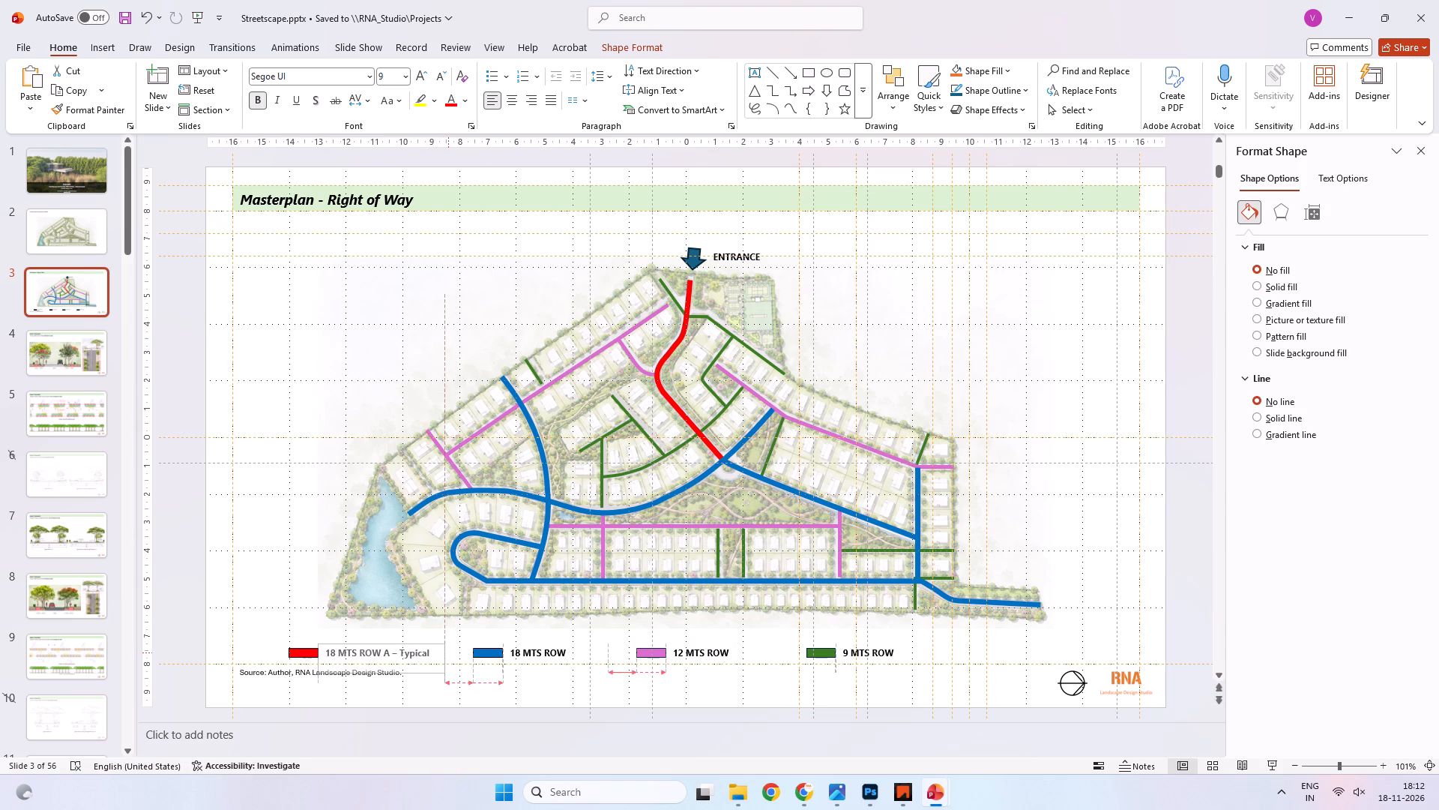
left_click_drag(448, 652, 450, 652)
Reword the red legend entry's label as "18 MTS ROW (A-Typical)".
left_click(384, 655)
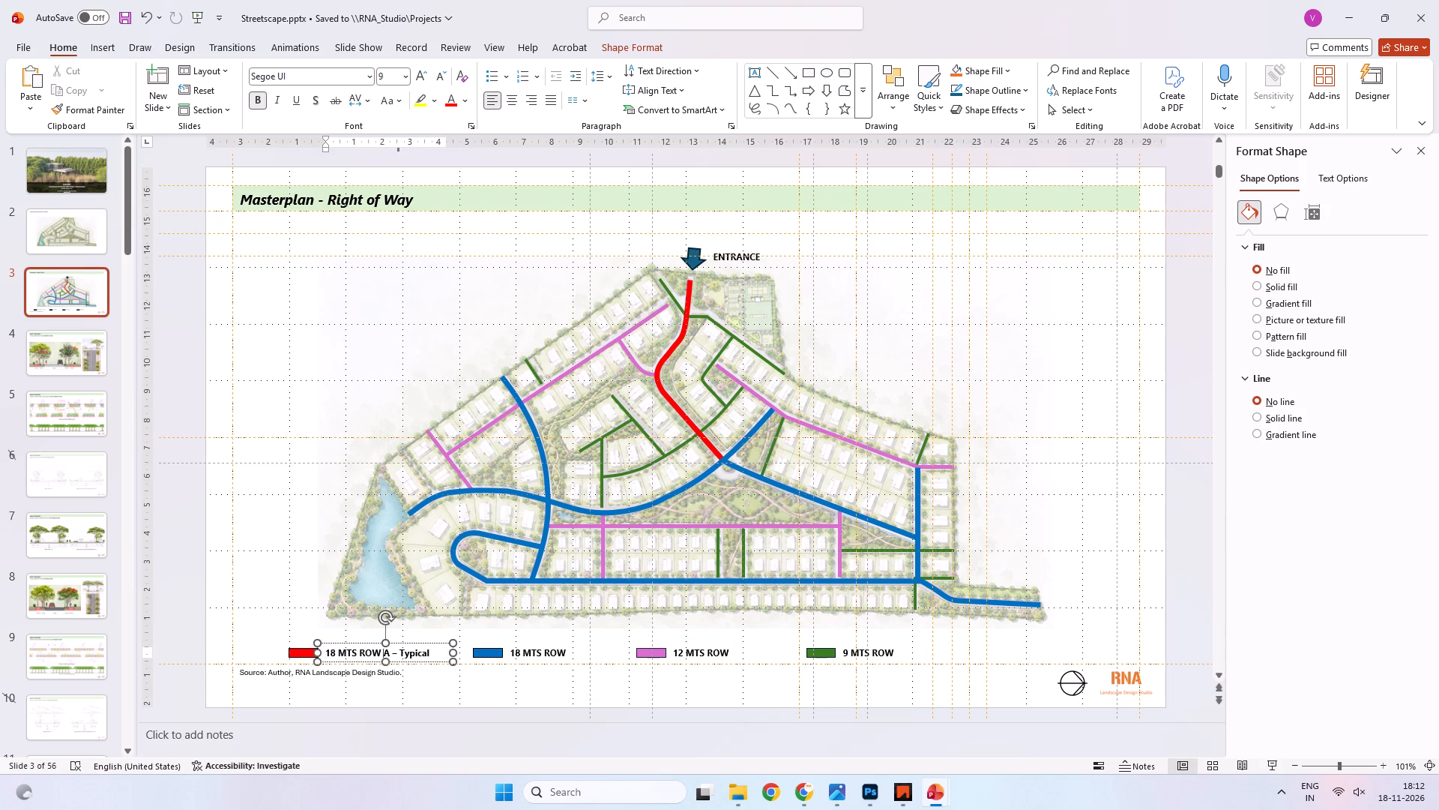
key("shift+parenleft")
key("Right")
key("Right")
key("Right")
key("Right")
key("BackSpace")
key("BackSpace")
key("BackSpace")
key("minus")
key("Right")
key("Right")
key("Right")
key("Right")
key("Right")
key("Right")
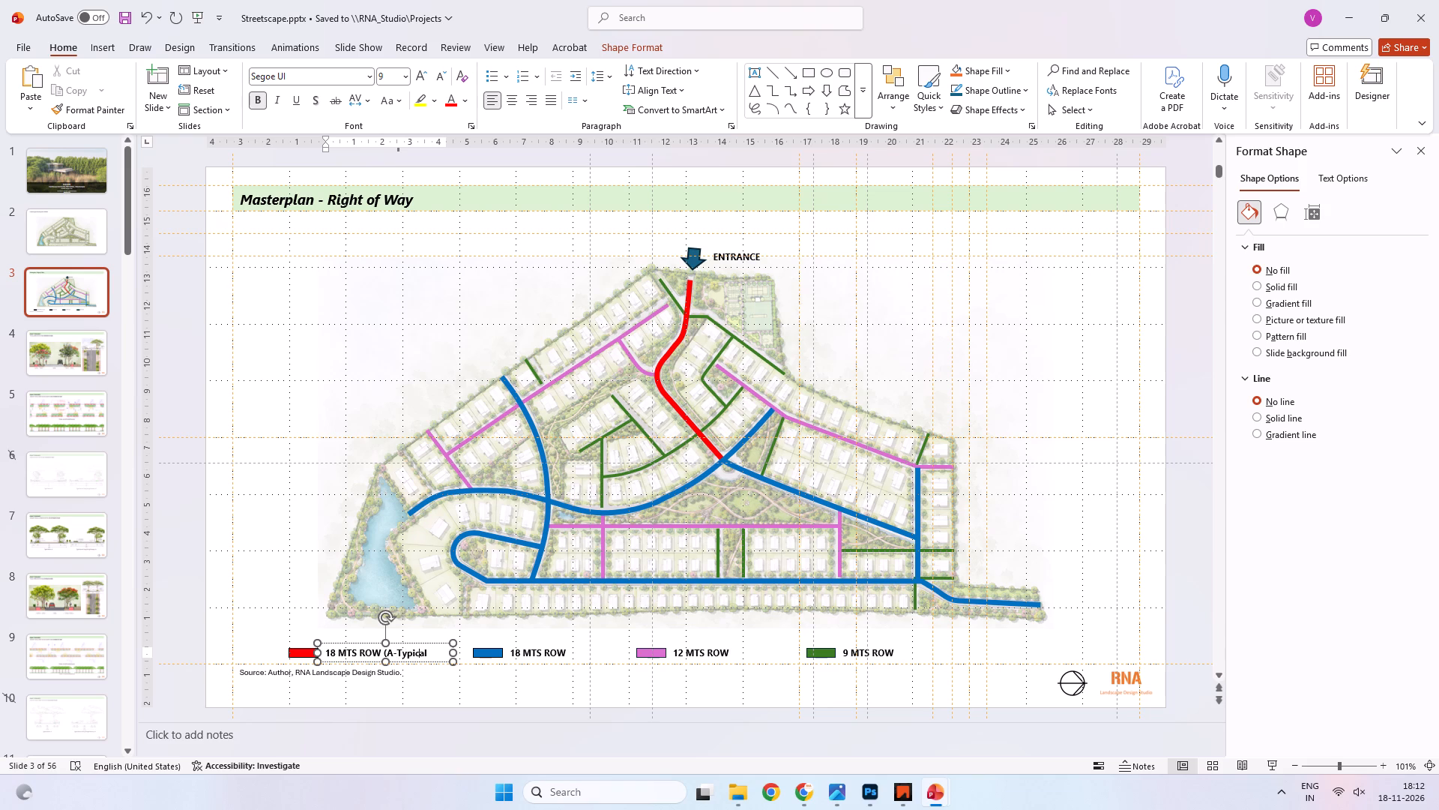
key("Right")
key("shift+underscore")
key("BackSpace")
key("shift+parenright")
Remove the bold from "18 MTS ROW" in the red legend label, leaving "(A-Typical)" bold, and save the presentation.
left_click_drag(429, 655, 393, 651)
left_click(393, 651)
left_click(420, 654)
left_click_drag(380, 652, 327, 654)
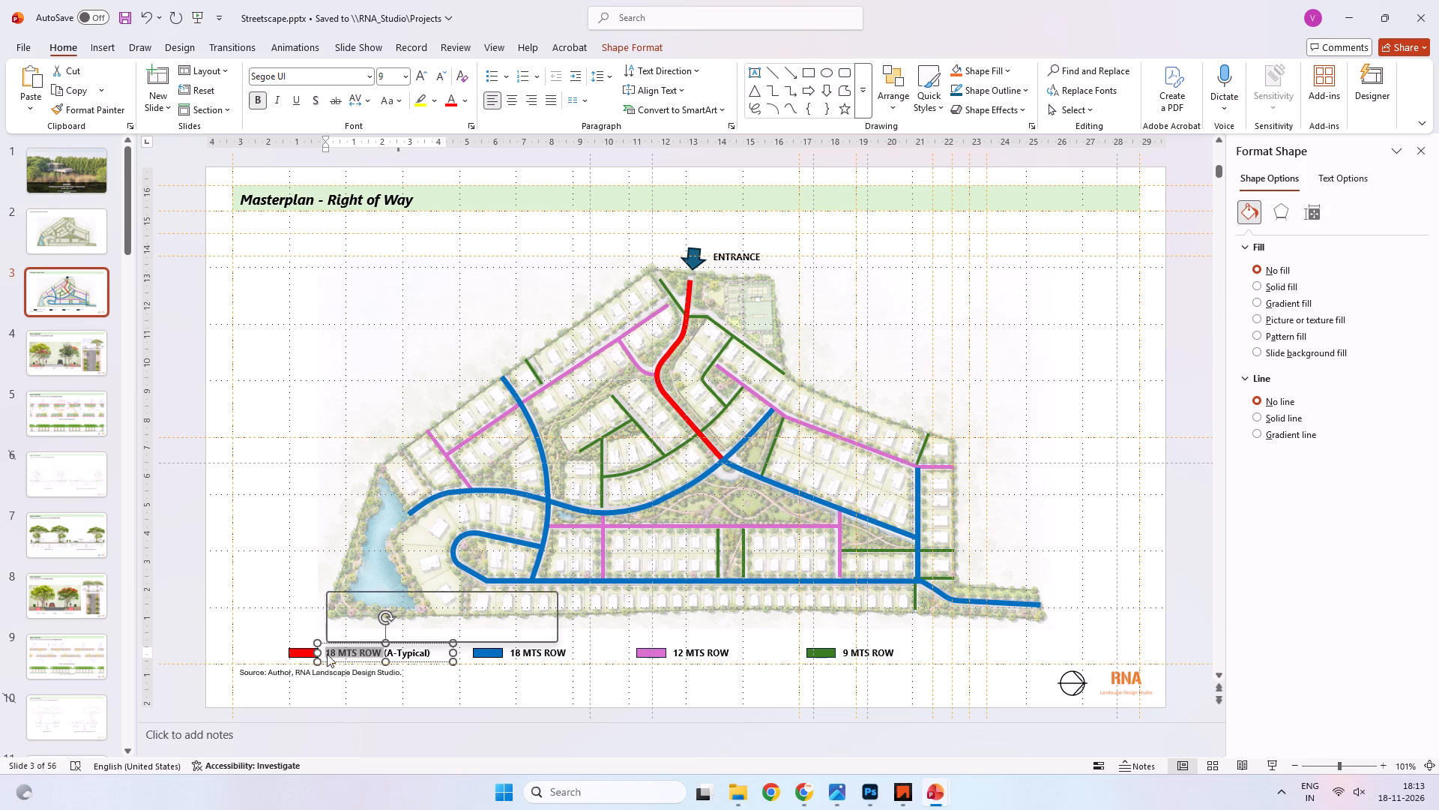
key("ctrl+b")
left_click(196, 553)
key("ctrl+s")
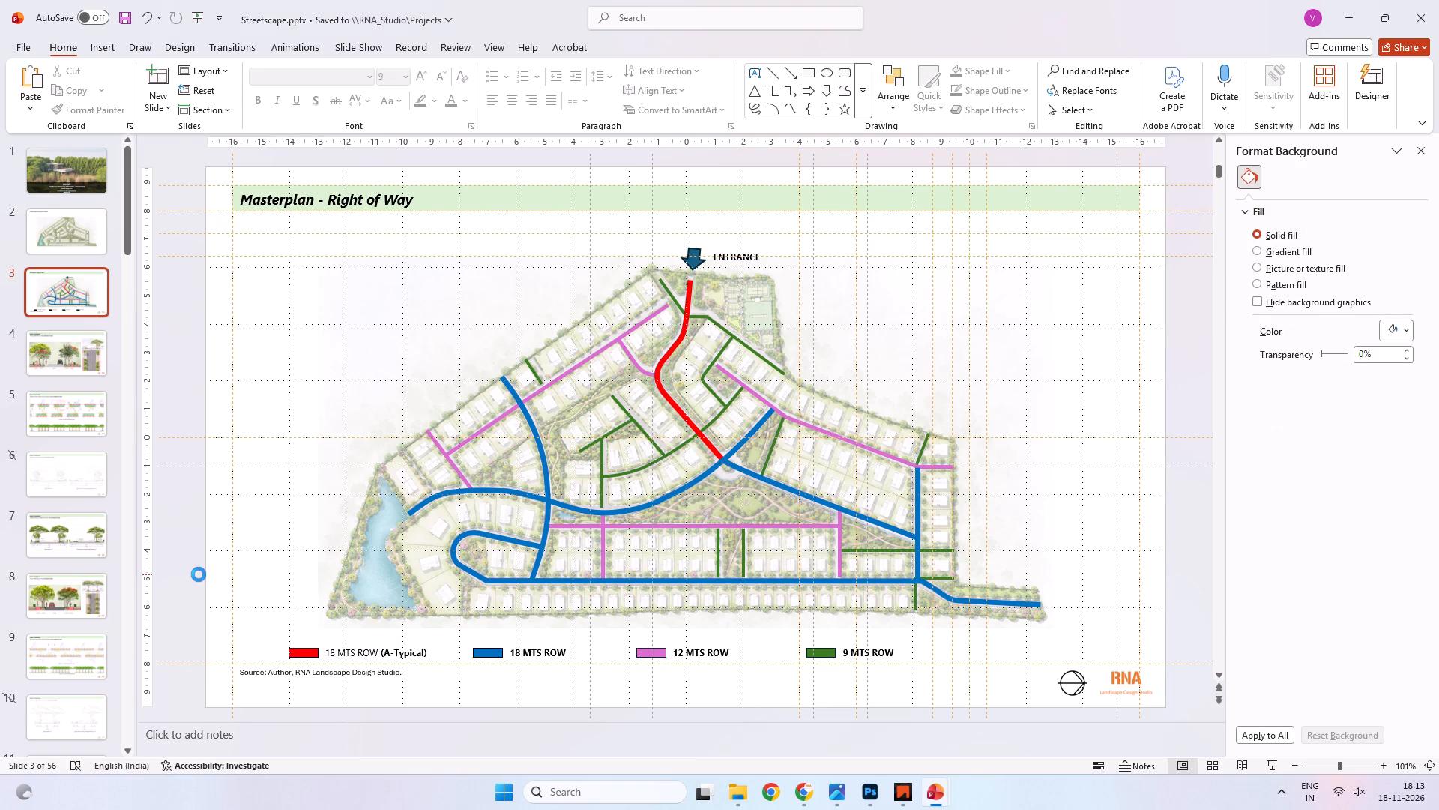
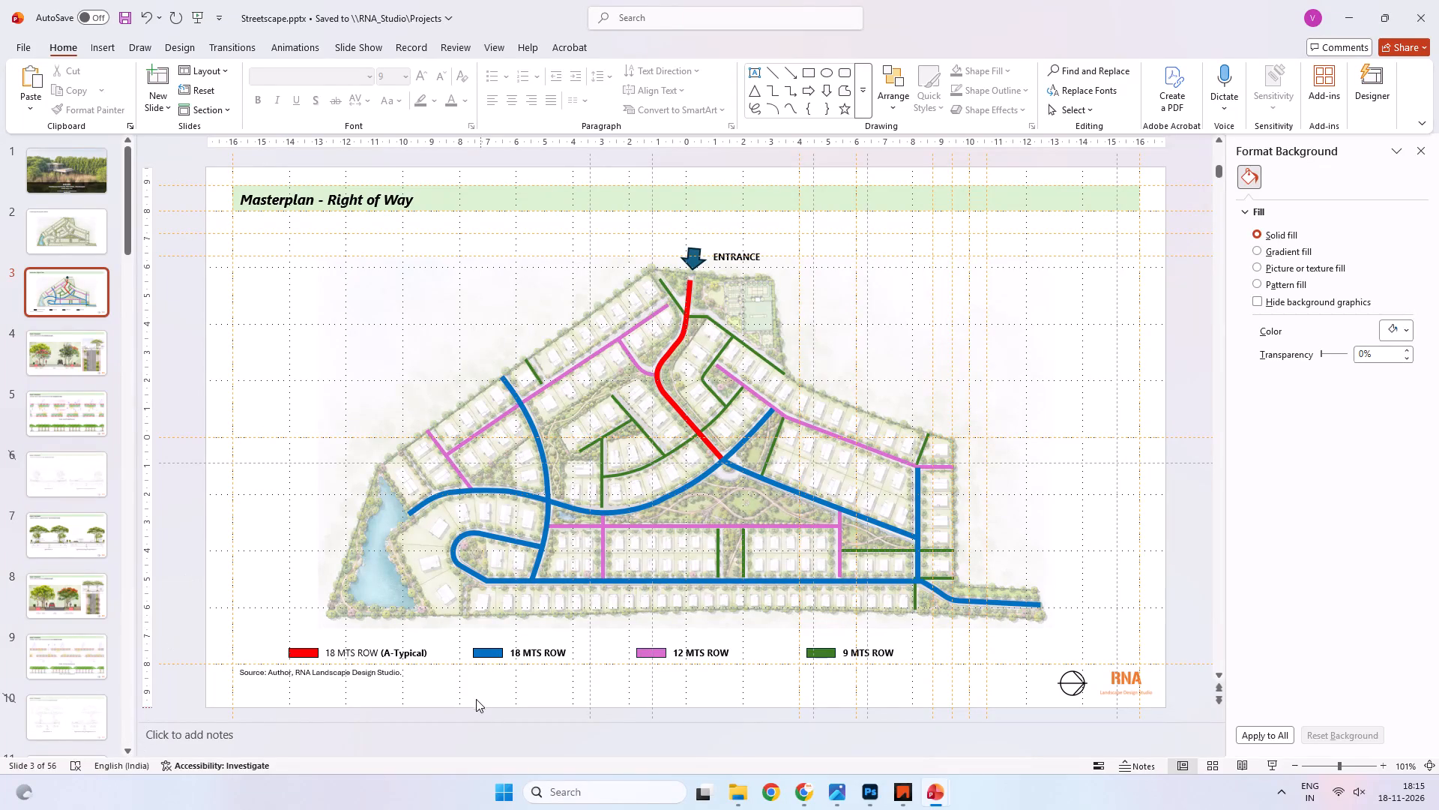
Shift all four road-width legend entries together slightly right beneath the masterplan on the Right of Way slide, and save the presentation.
left_click(243, 634)
left_click_drag(198, 621, 959, 669)
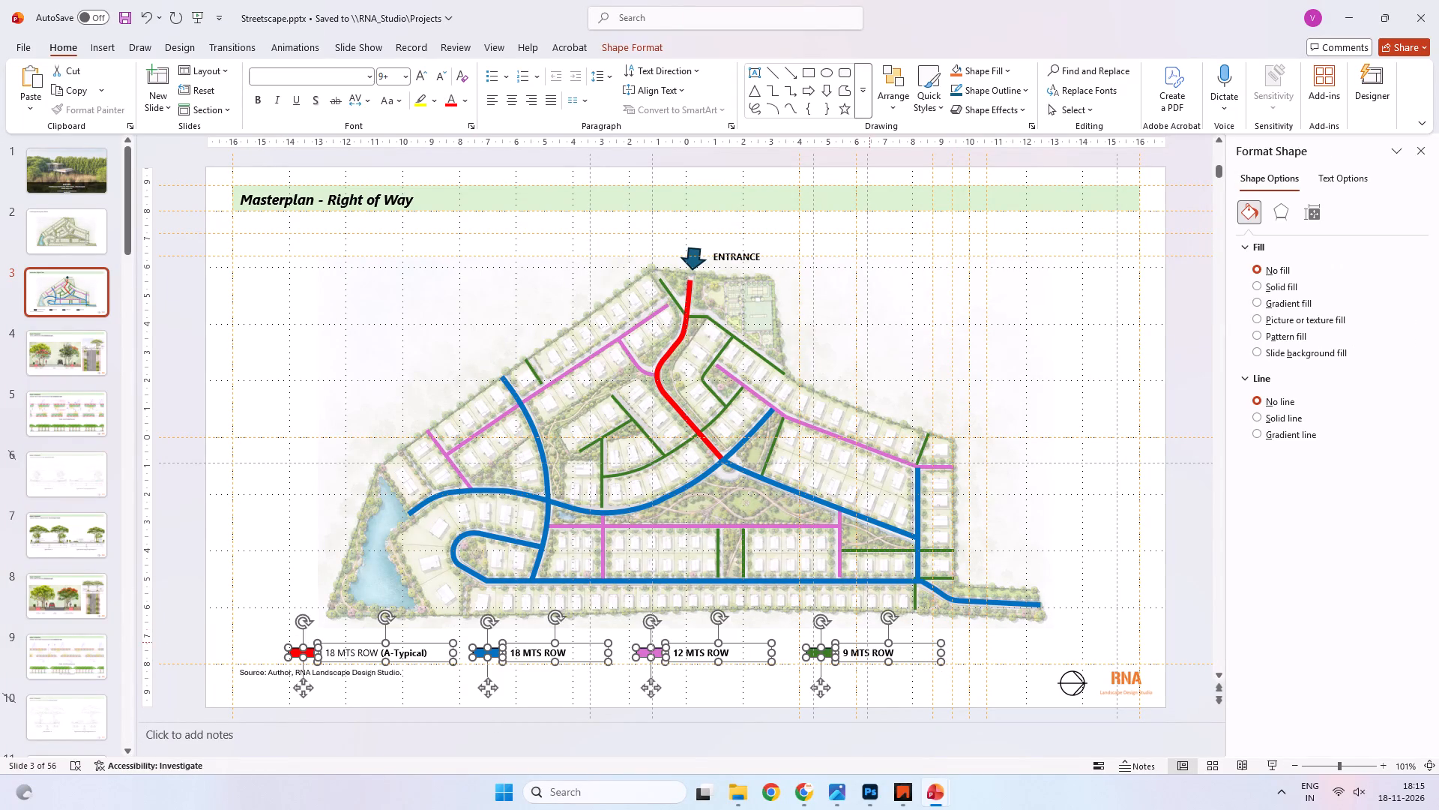
left_click_drag(869, 642, 911, 642, "shift")
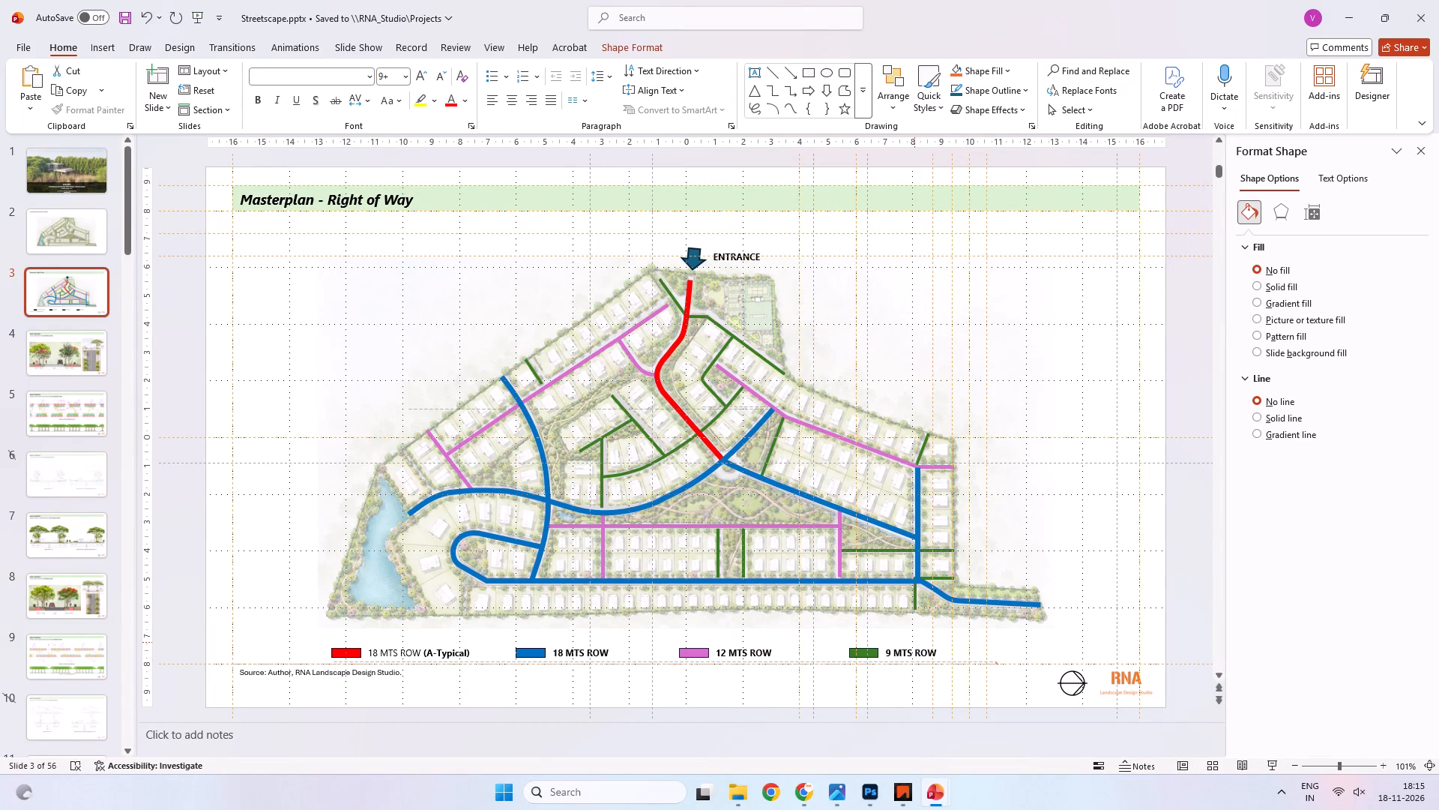
left_click_drag(911, 642, 917, 640, "shift")
left_click(924, 712)
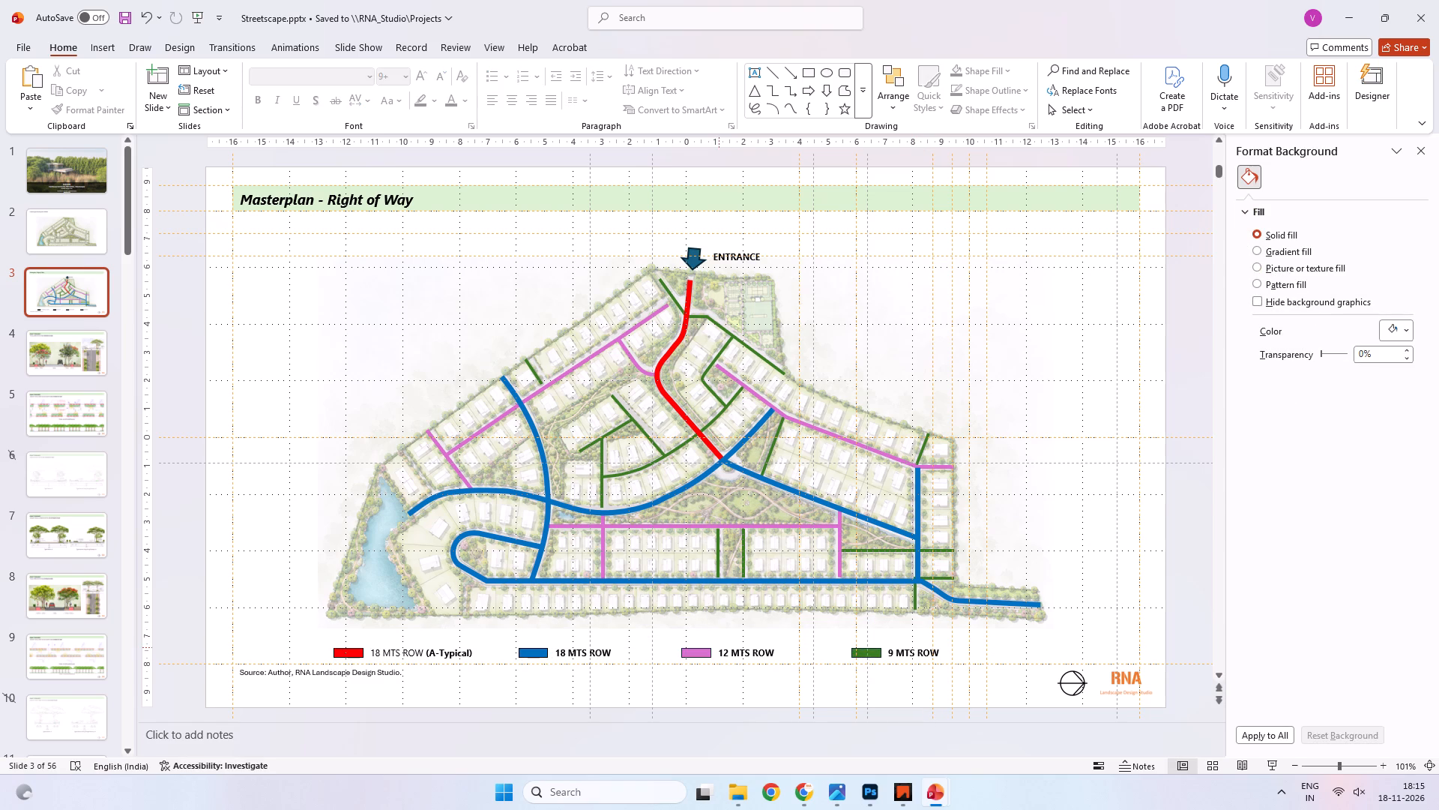
left_click(681, 697)
key("ctrl+s")
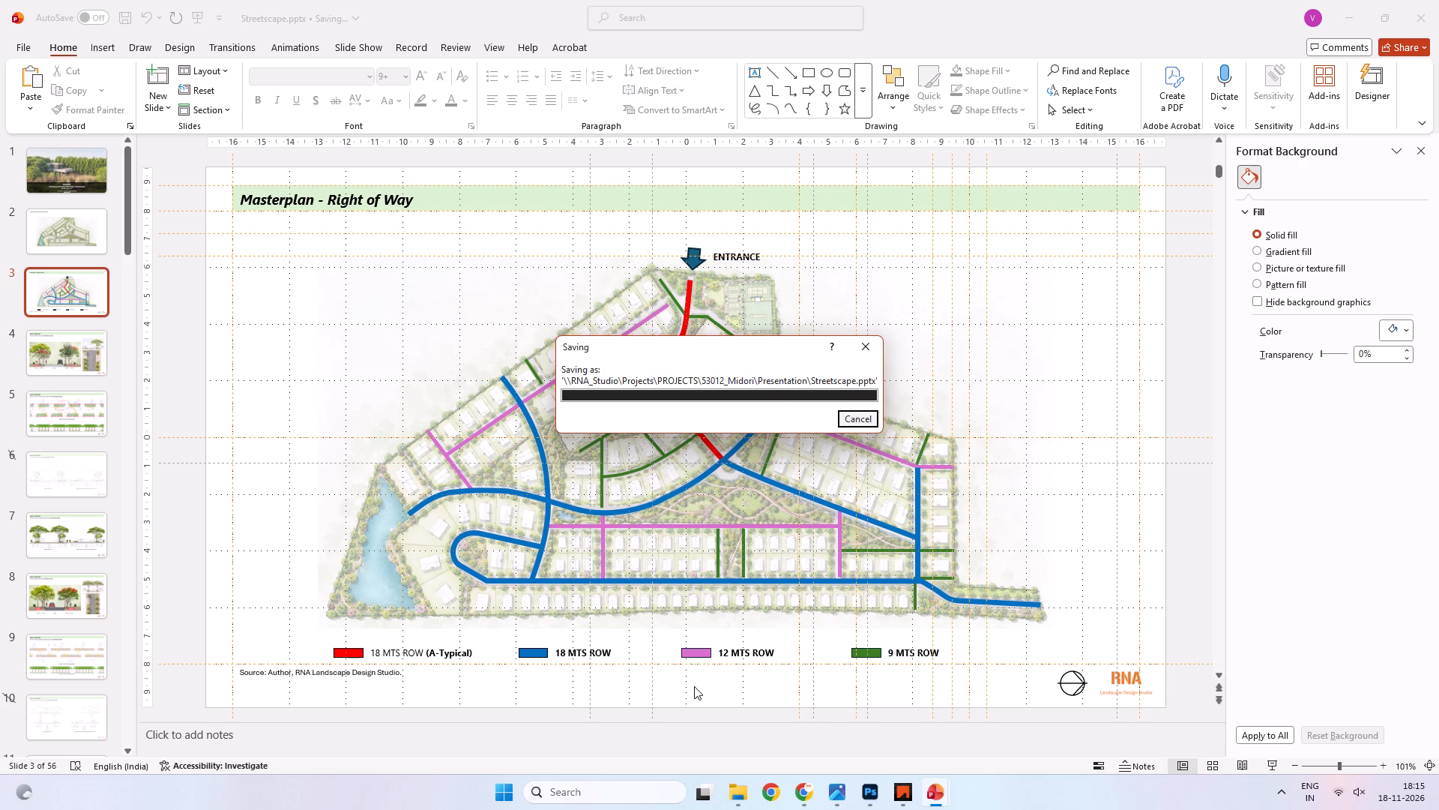
Review the road typology slides for the 18.0, 12.0 and 9.0 MTS rights of way, through to the first Plot to Plot View slide.
left_click(58, 356)
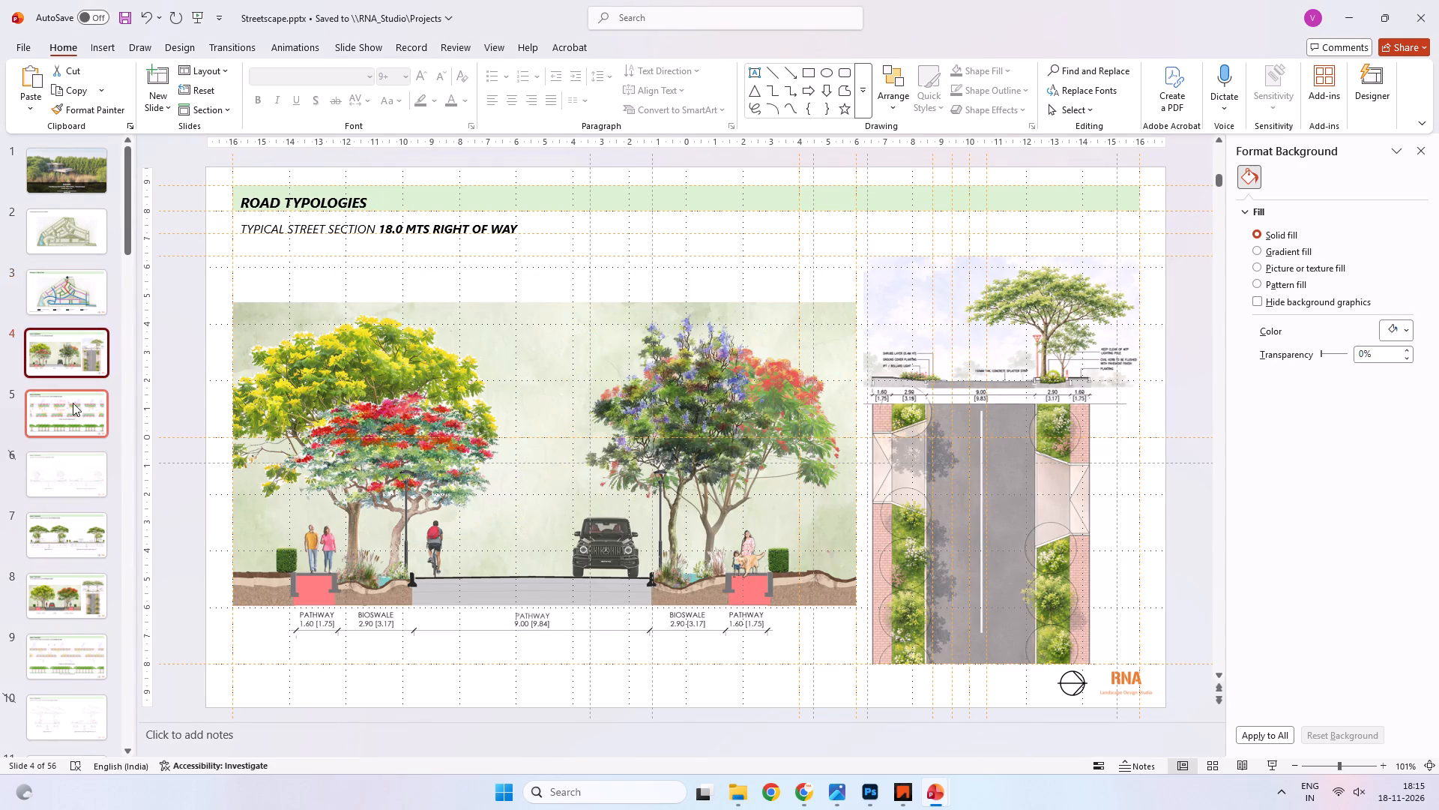
left_click(73, 412)
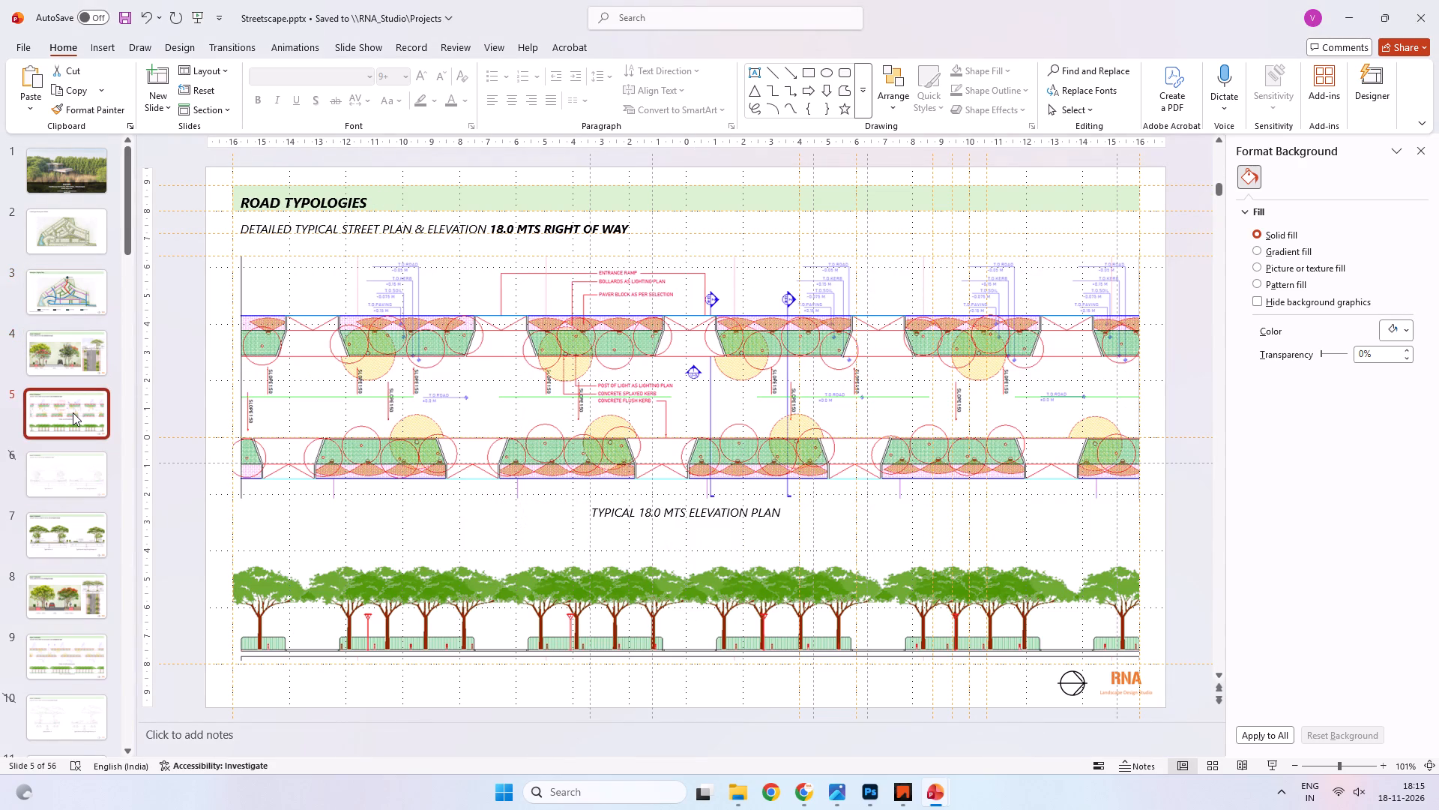
left_click(78, 496)
left_click(76, 520)
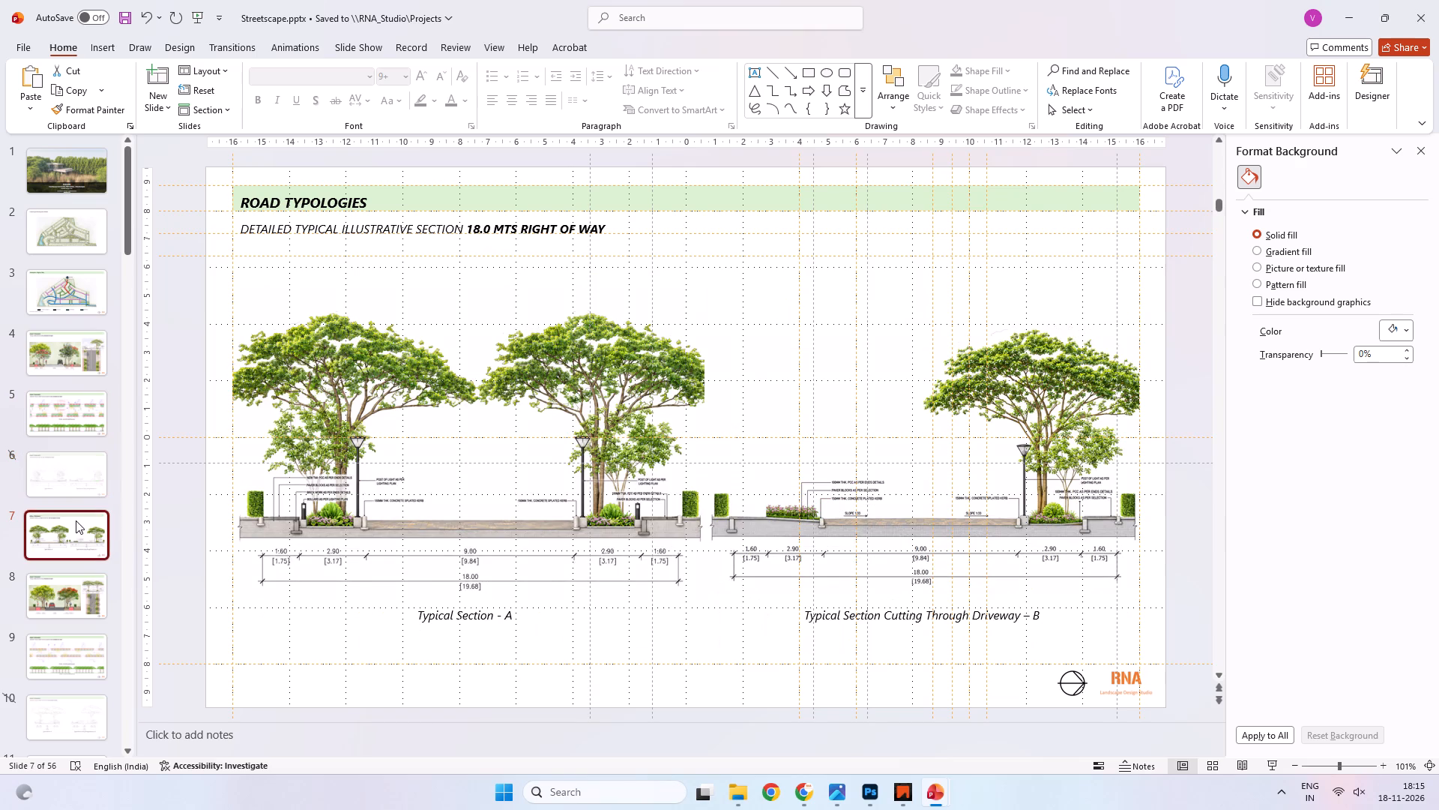
left_click(94, 578)
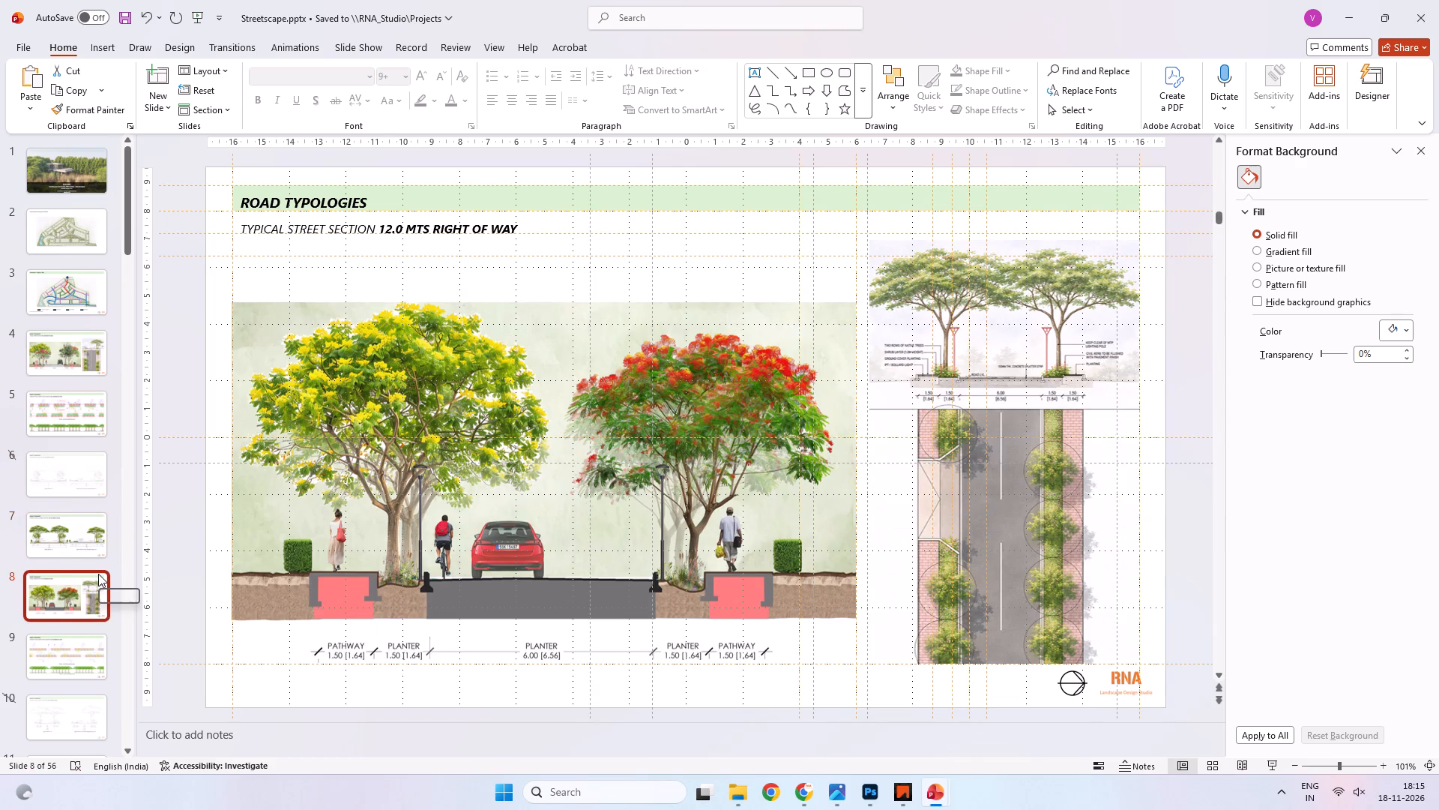
scroll(98, 574, "down", 1)
left_click(77, 619)
scroll(78, 608, "down", 2)
left_click(82, 650)
scroll(83, 634, "down", 3)
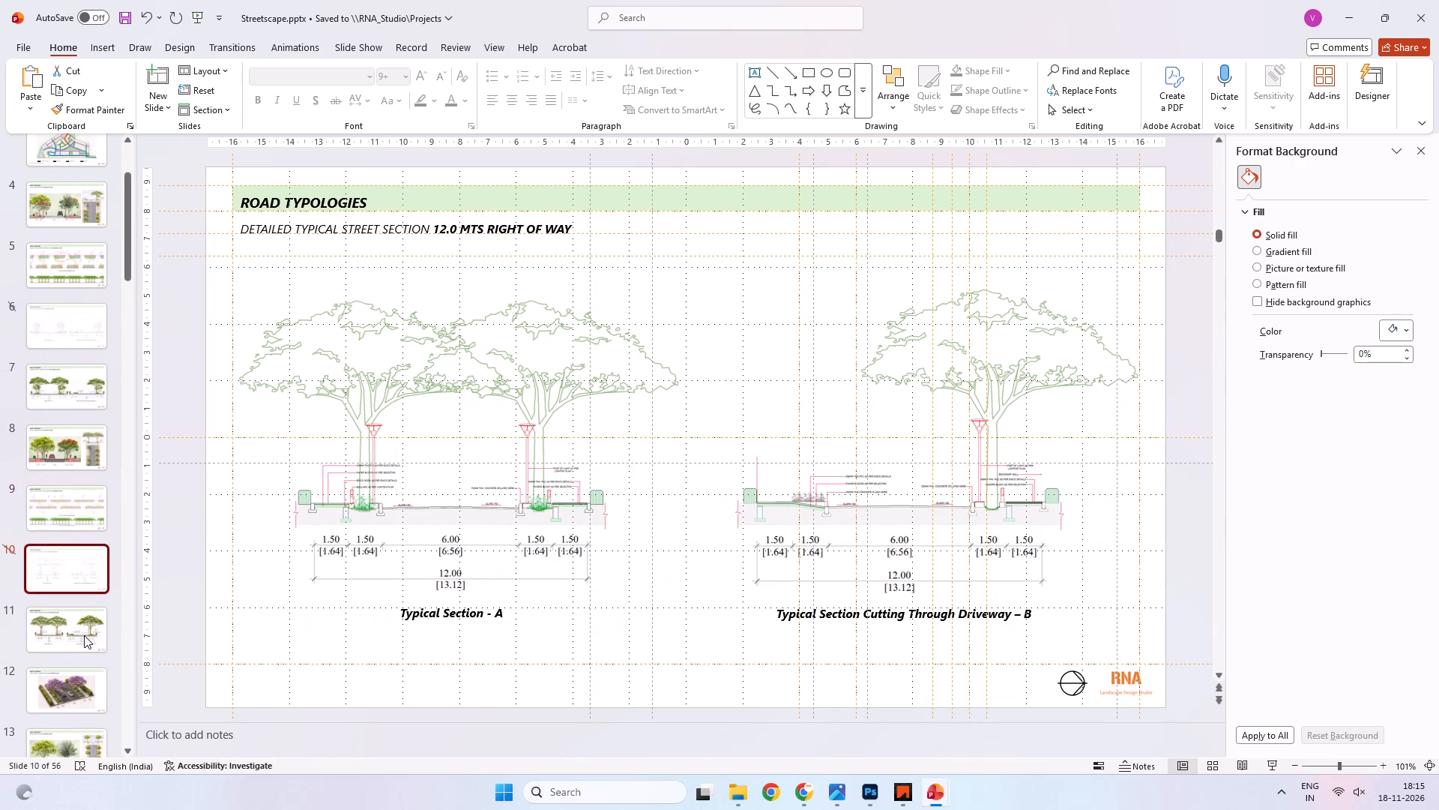
left_click(84, 635)
left_click(62, 700)
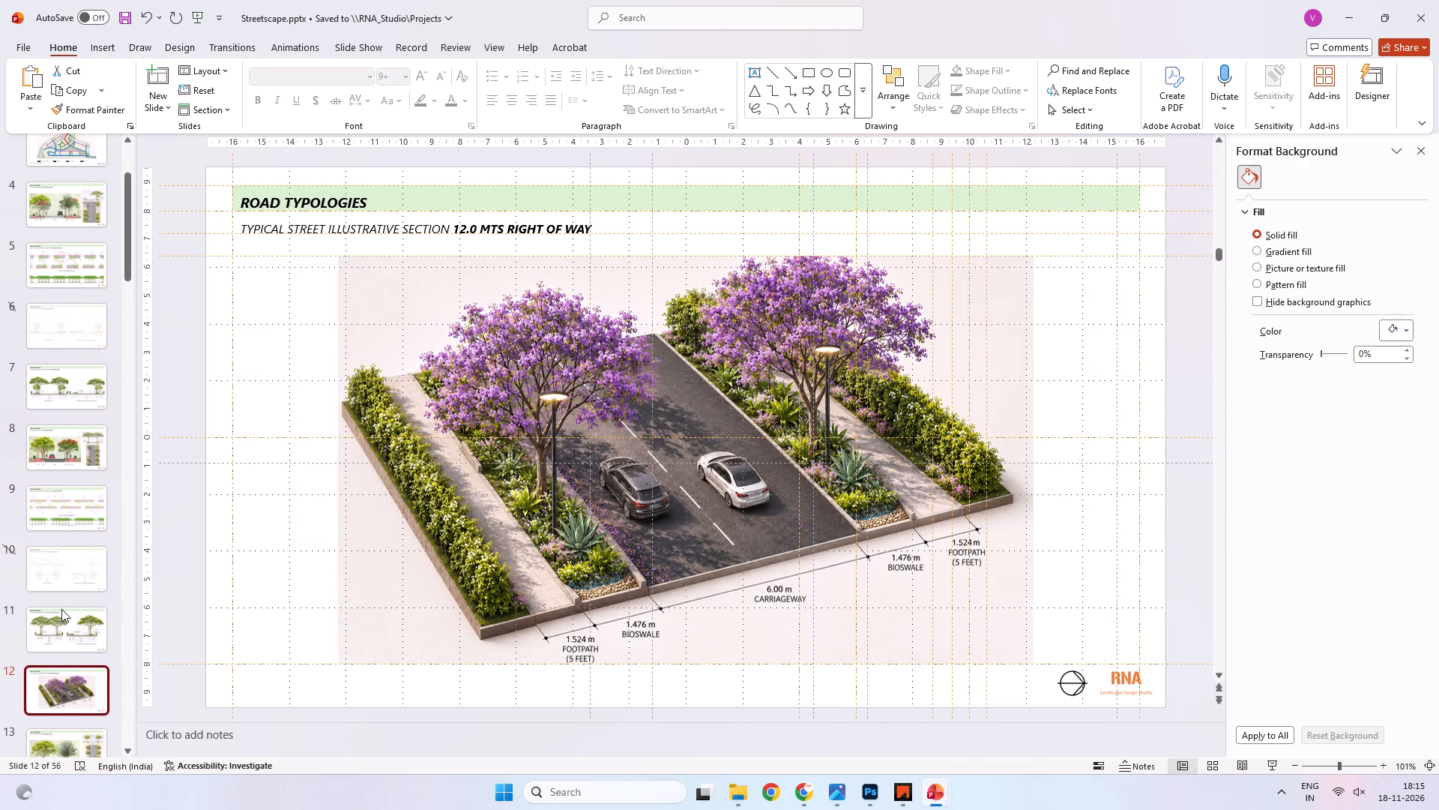
scroll(64, 645, "down", 7)
left_click(86, 551)
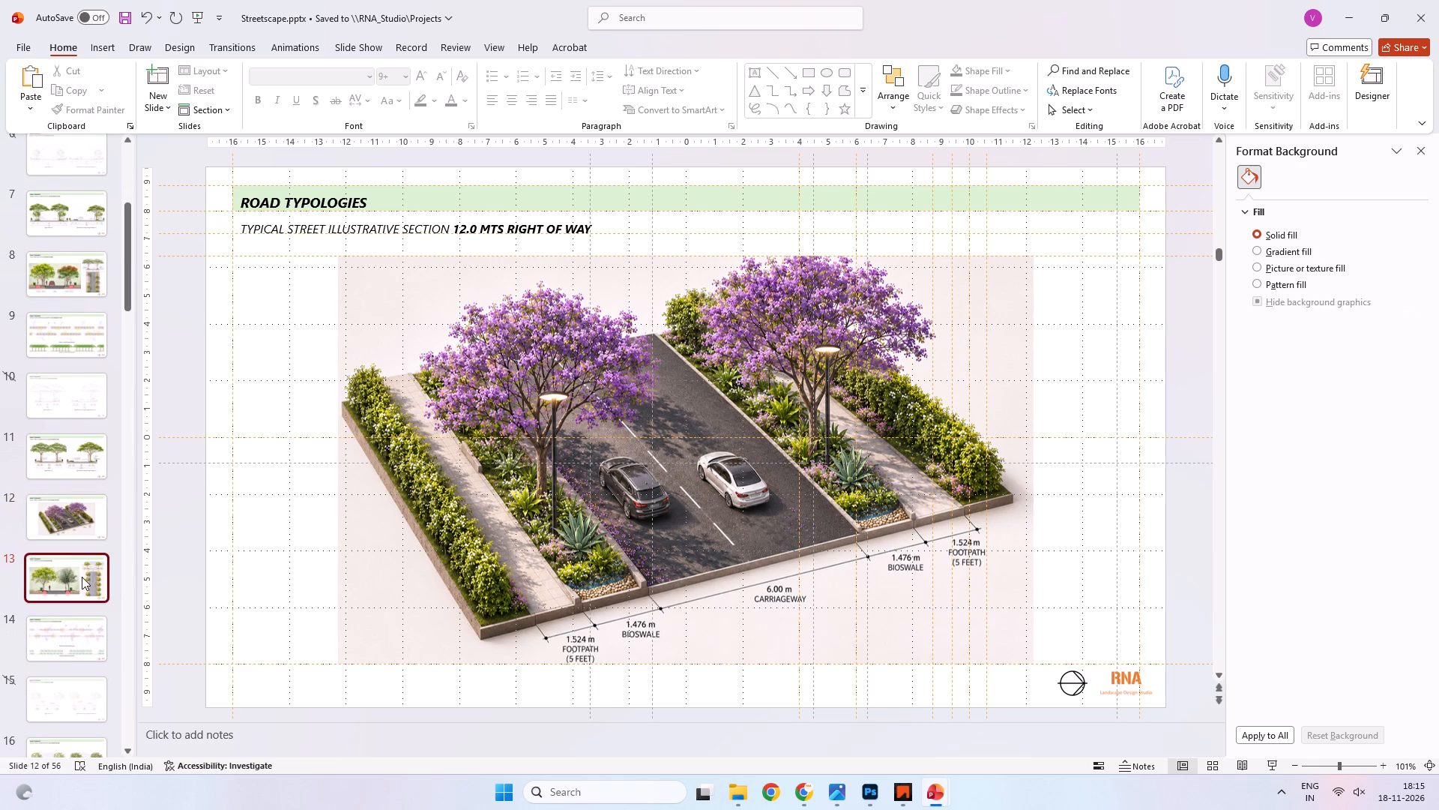
left_click(82, 577)
scroll(76, 577, "down", 2)
left_click(77, 576)
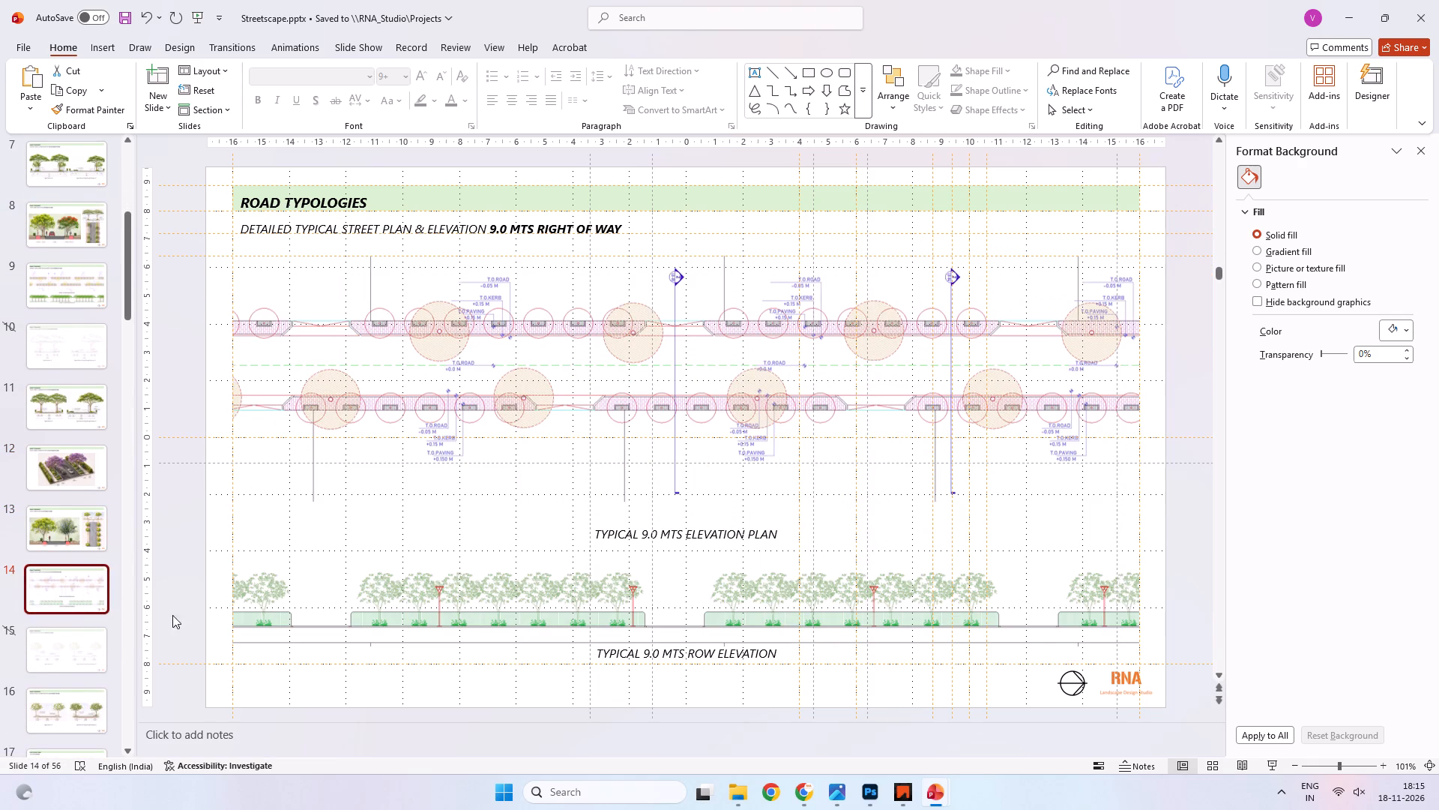
scroll(86, 607, "down", 2)
left_click(73, 607)
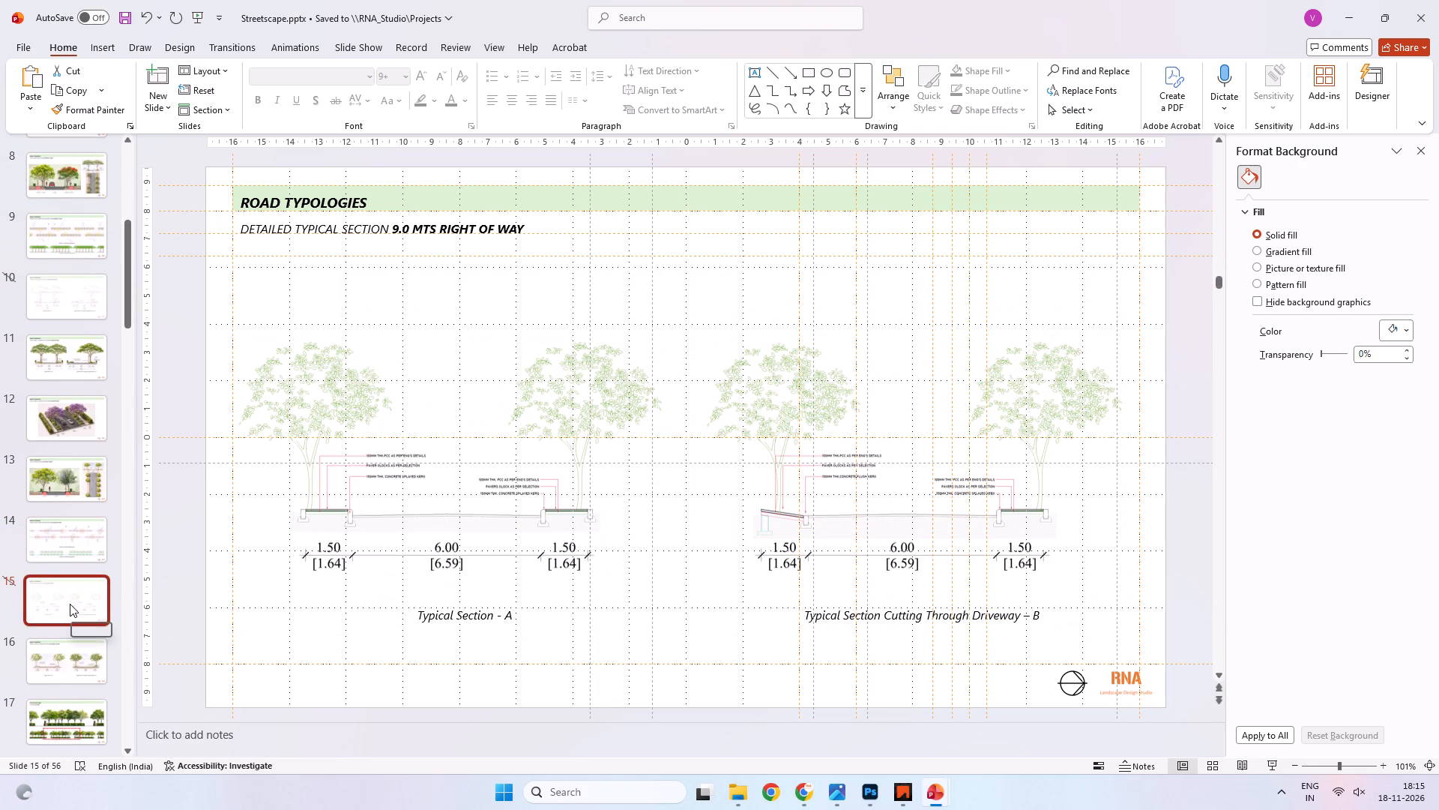
scroll(67, 607, "down", 3)
left_click(73, 584)
left_click(74, 637)
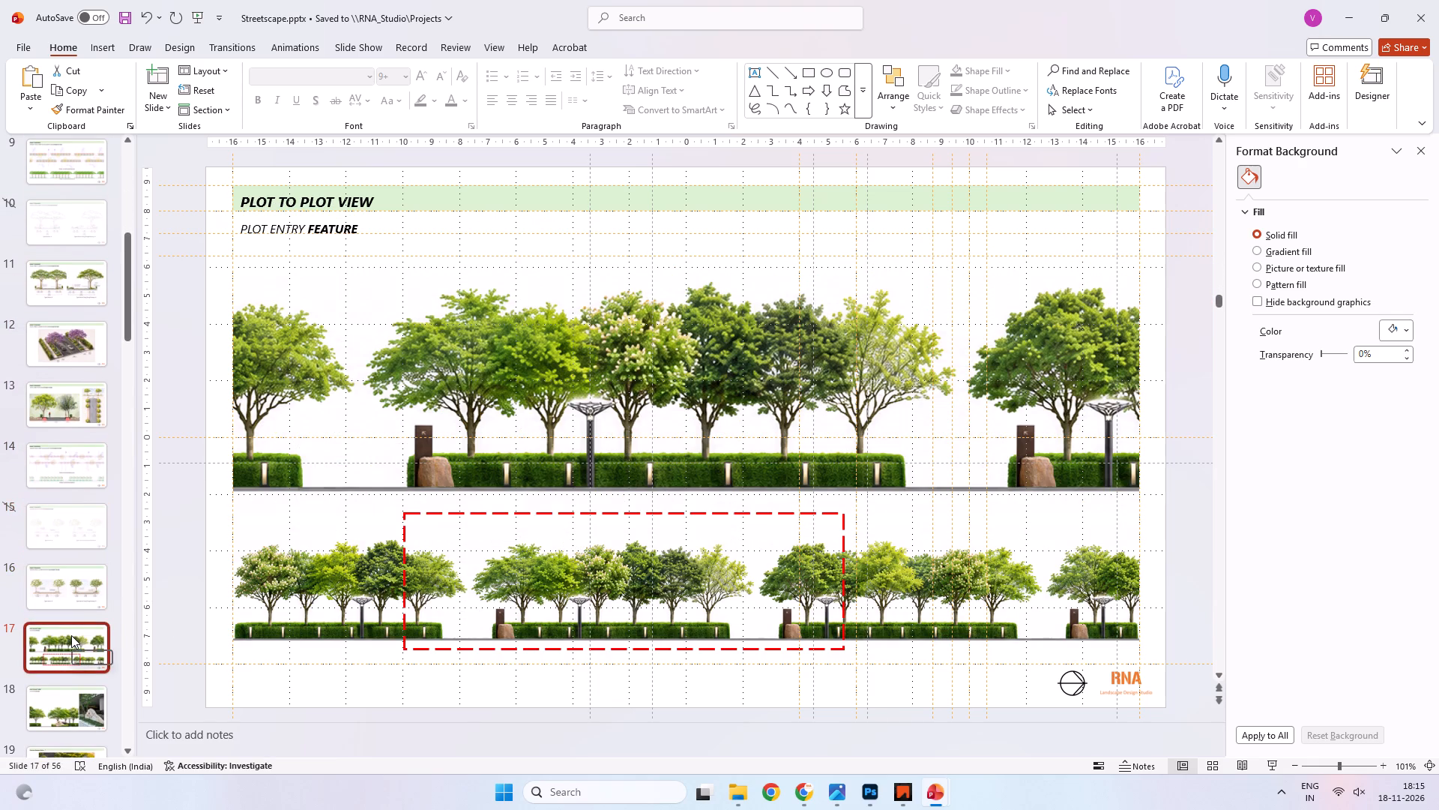
Delete the hidden slide with the line-drawn detailed typical street section for the 12.0 MTS right of way.
scroll(62, 571, "up", 7)
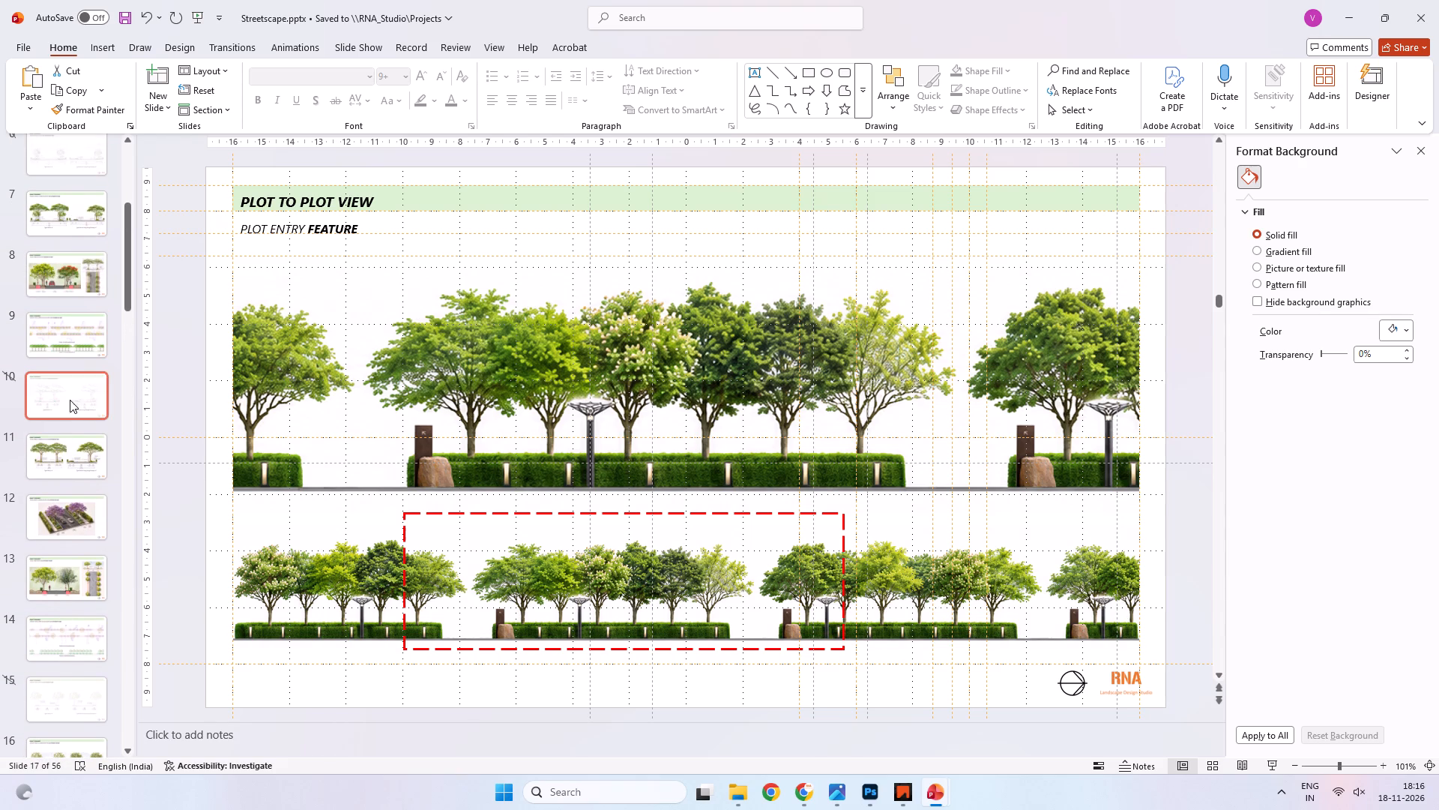
left_click(70, 400)
key("Delete")
Delete the hidden slide with the line-drawn detailed typical section for the 18.0 MTS right of way.
scroll(52, 464, "up", 2)
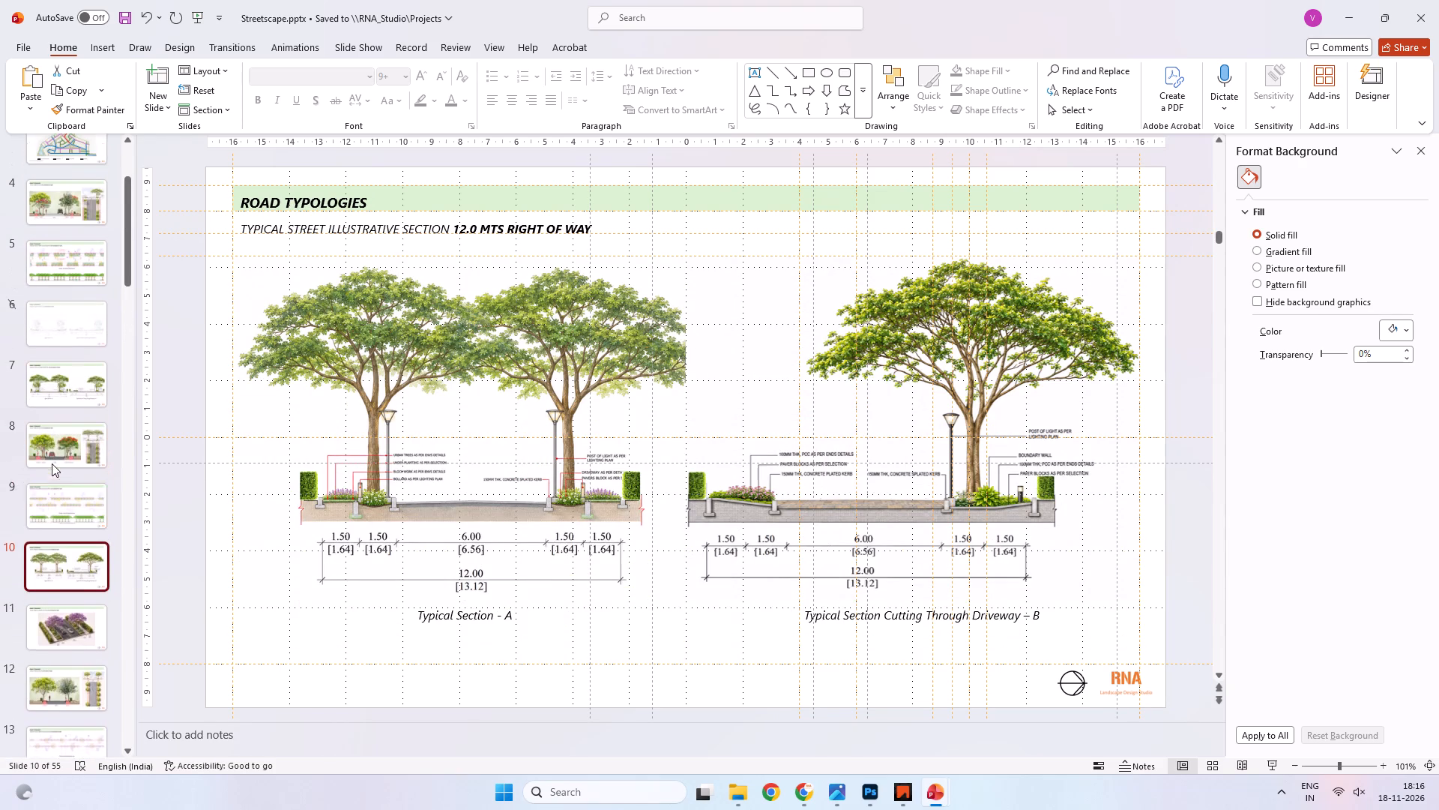
scroll(52, 463, "up", 11)
left_click(52, 465)
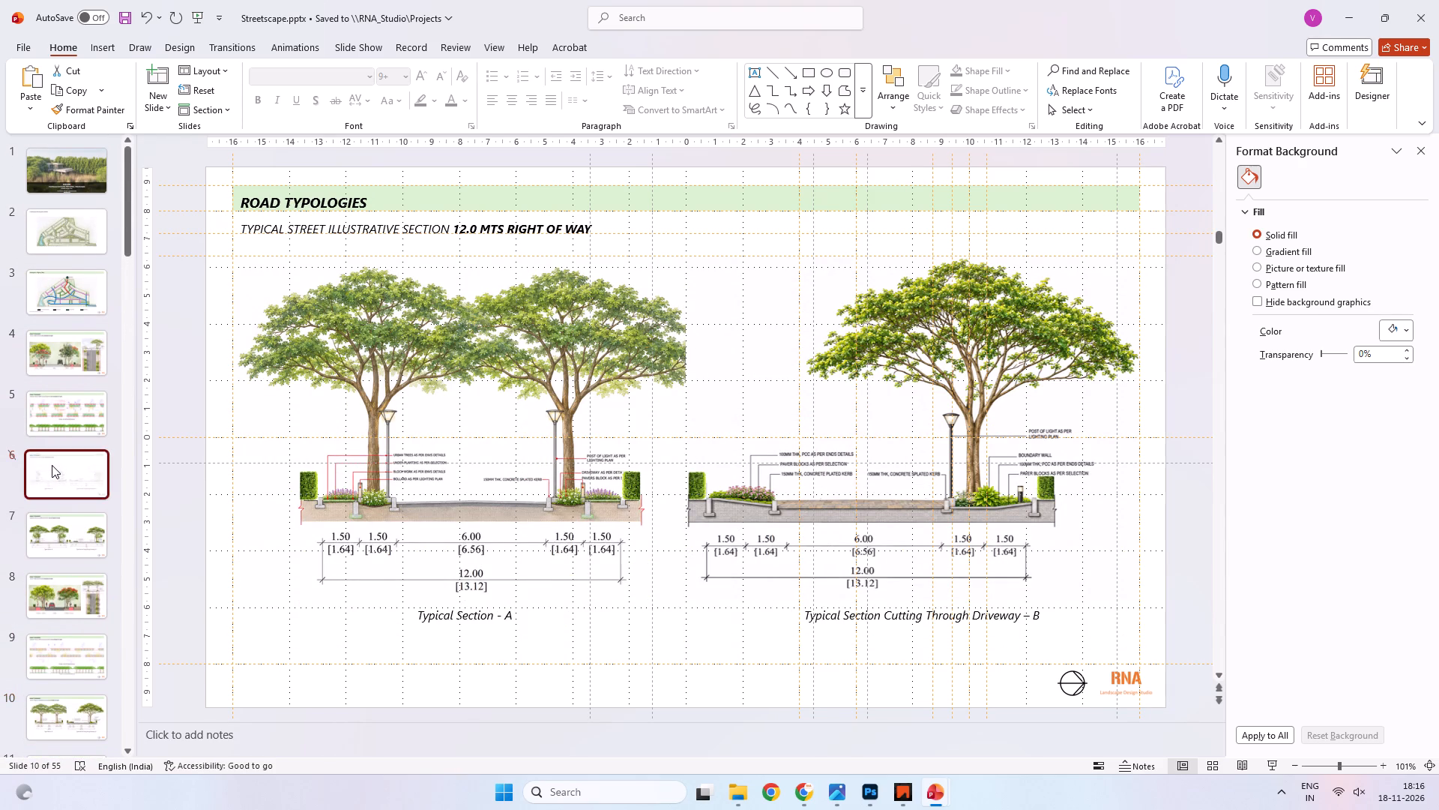
key("Delete")
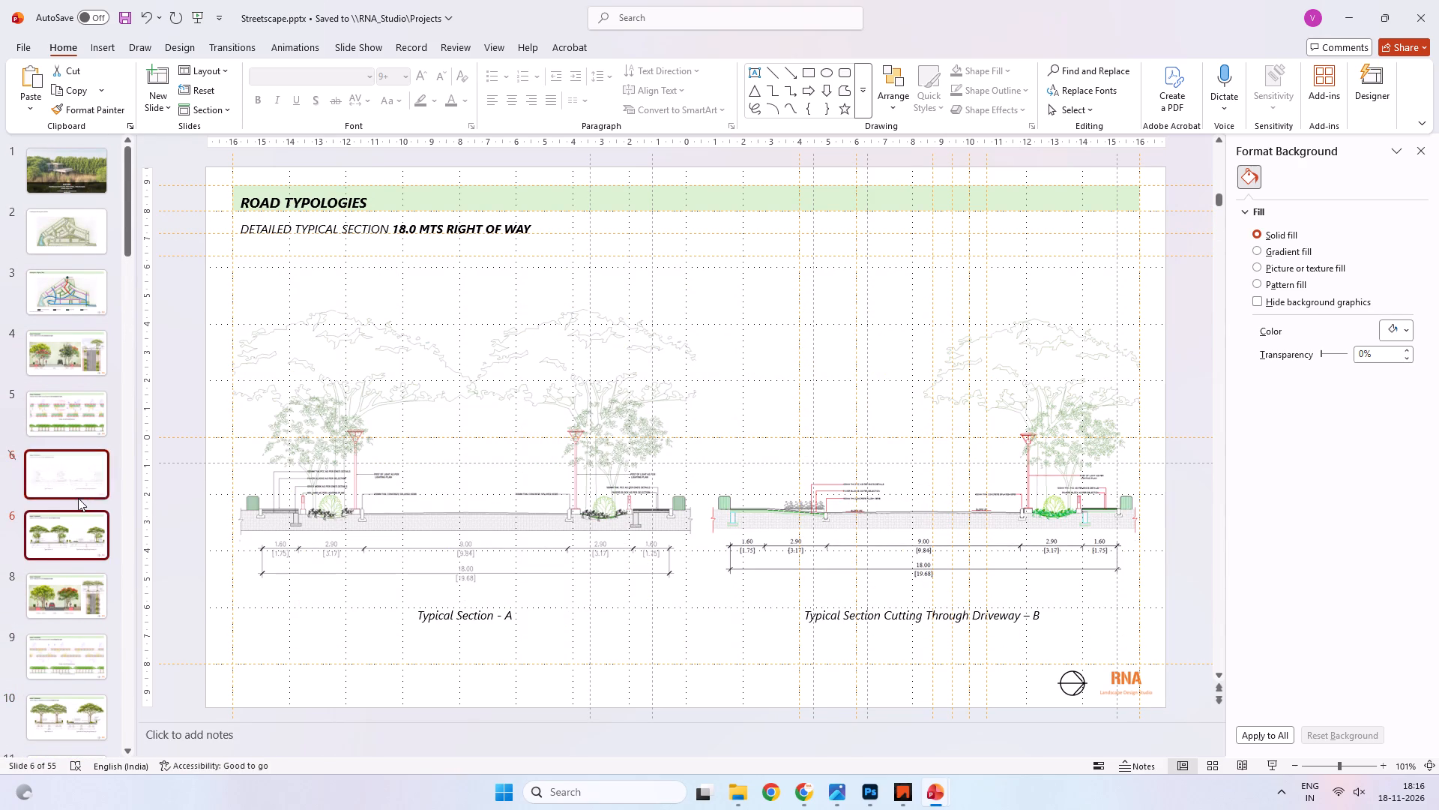
Examine the remaining 18.0 MTS illustrative section, the 9.0 MTS road slides, the plot entry slides and Entrance Gateway Option - 1.
scroll(99, 472, "up", 4)
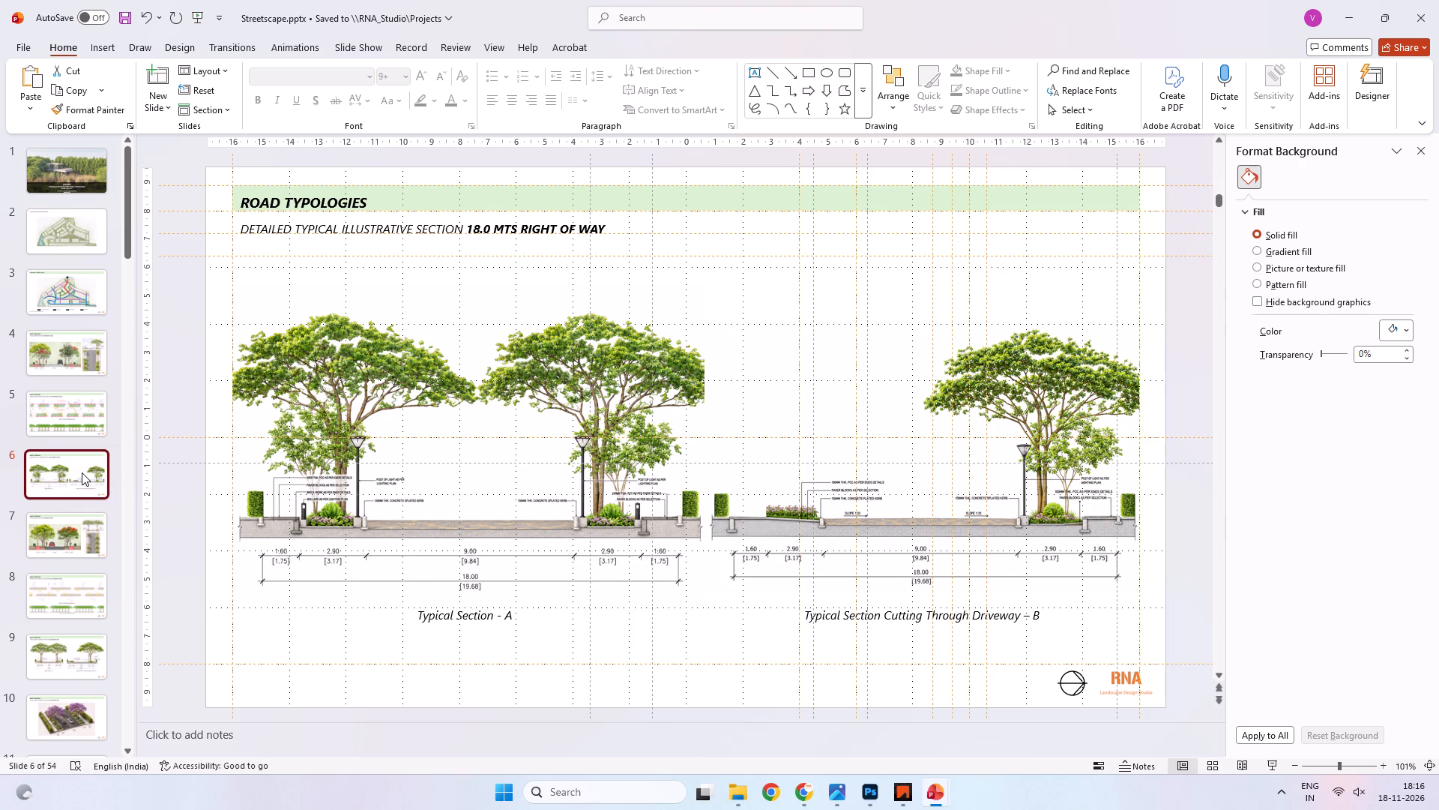
scroll(82, 472, "down", 17)
left_click(55, 409)
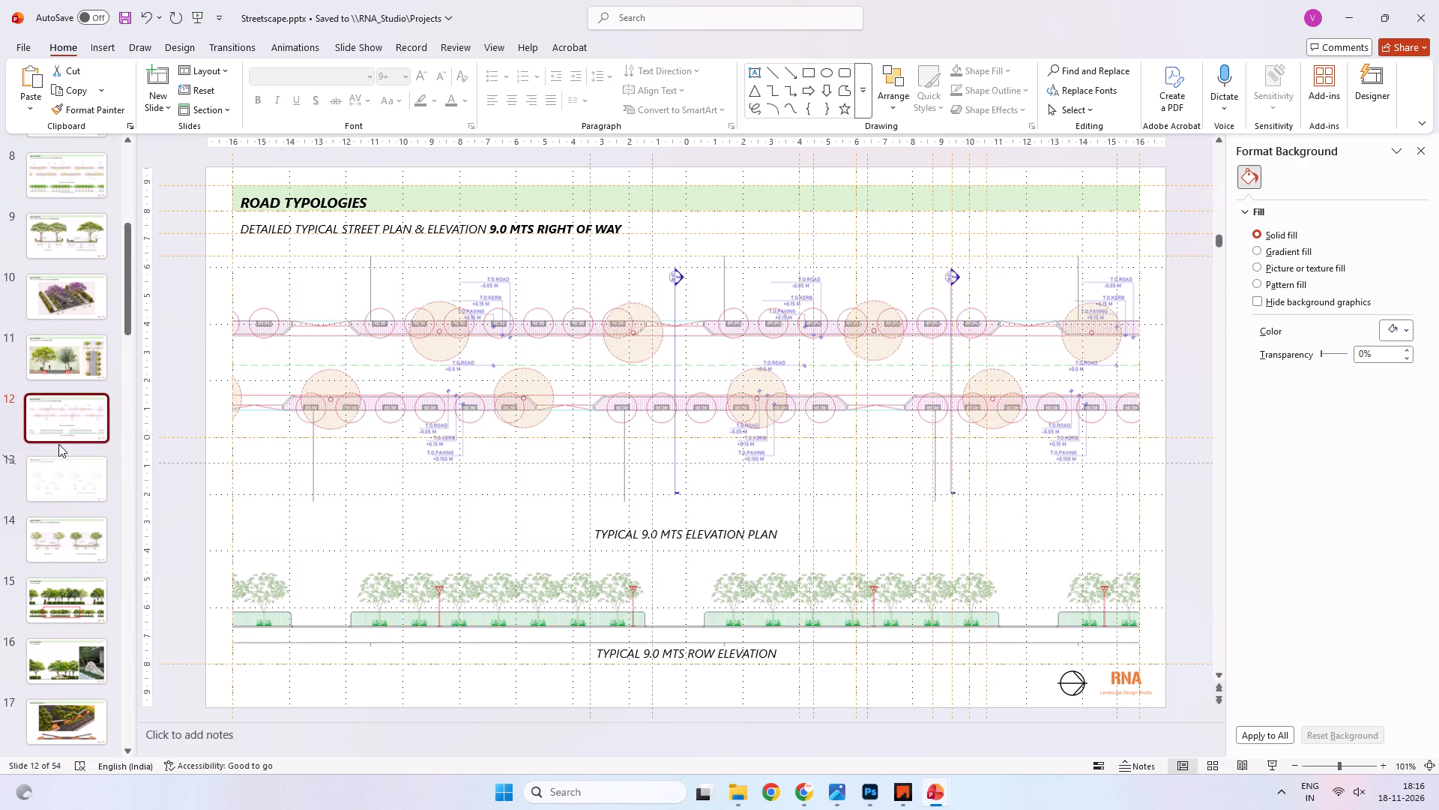
left_click(57, 462)
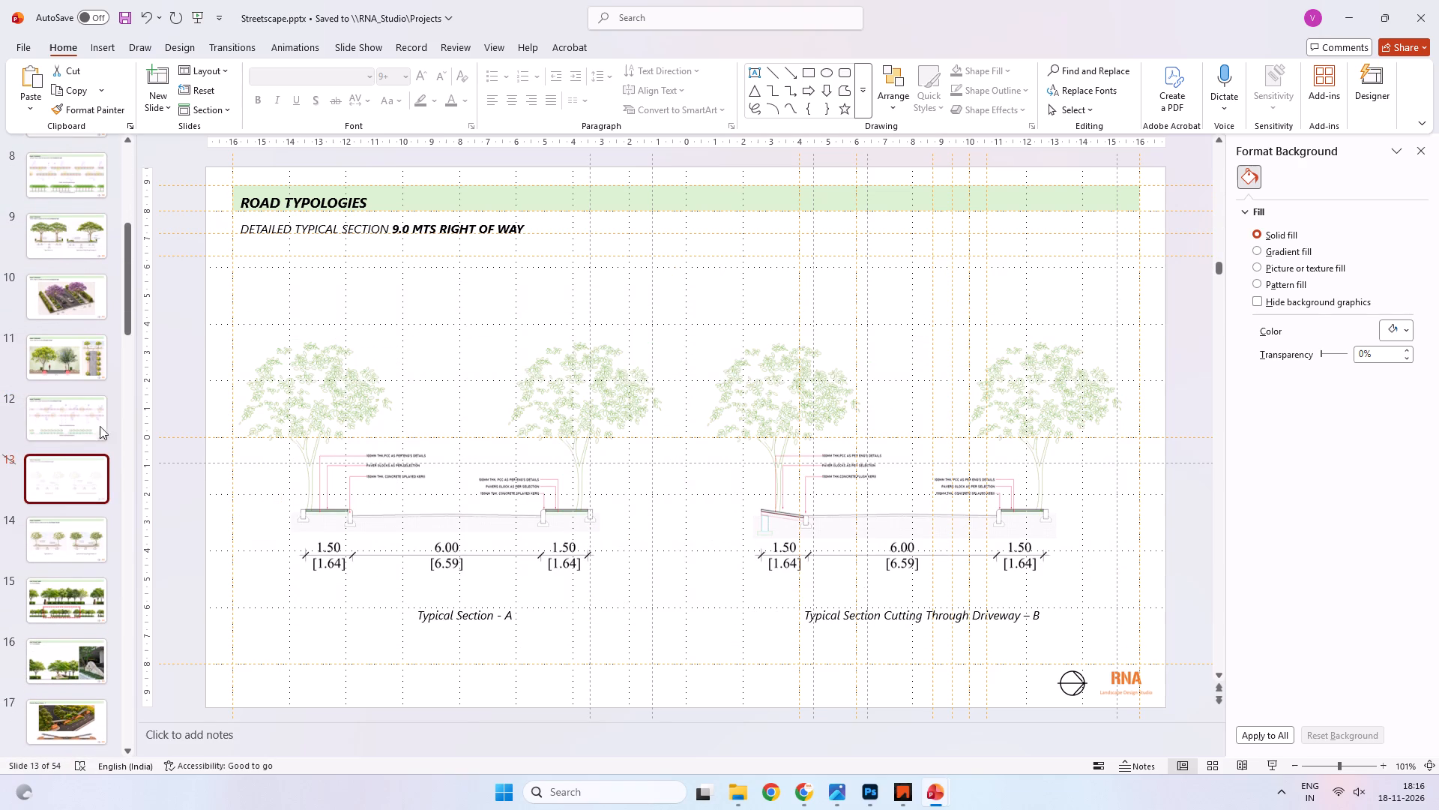
left_click(82, 540)
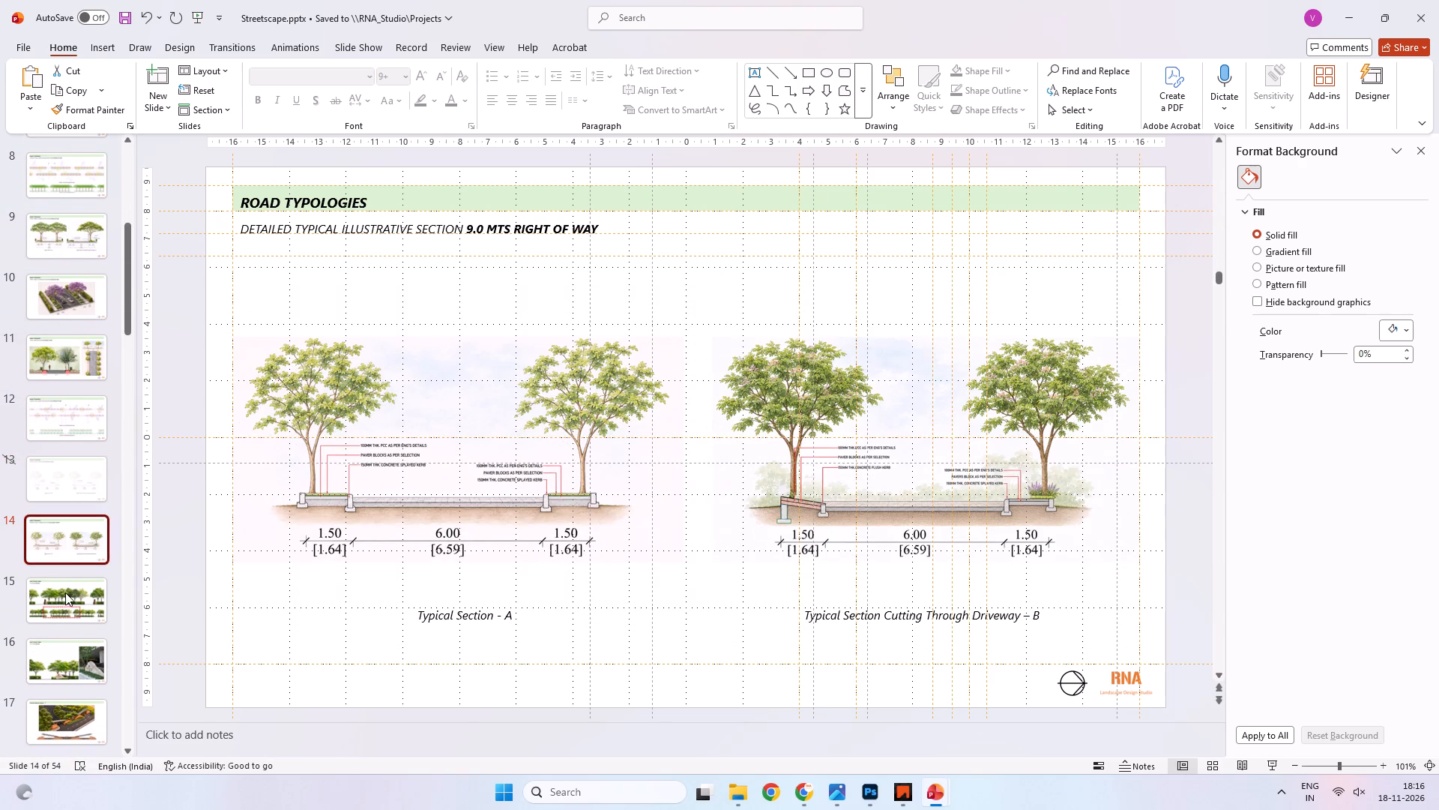
left_click(65, 593)
left_click(49, 653)
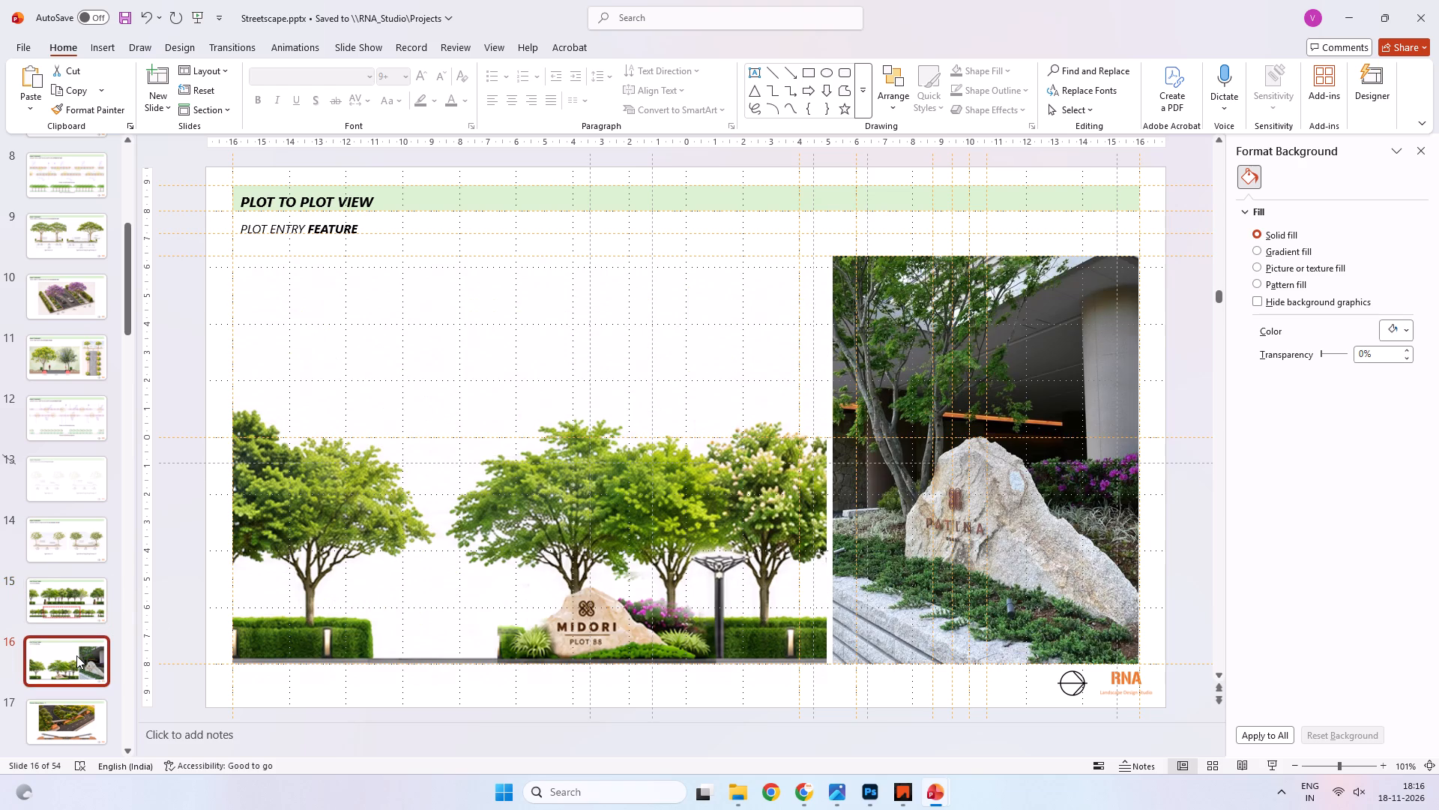
left_click(73, 717)
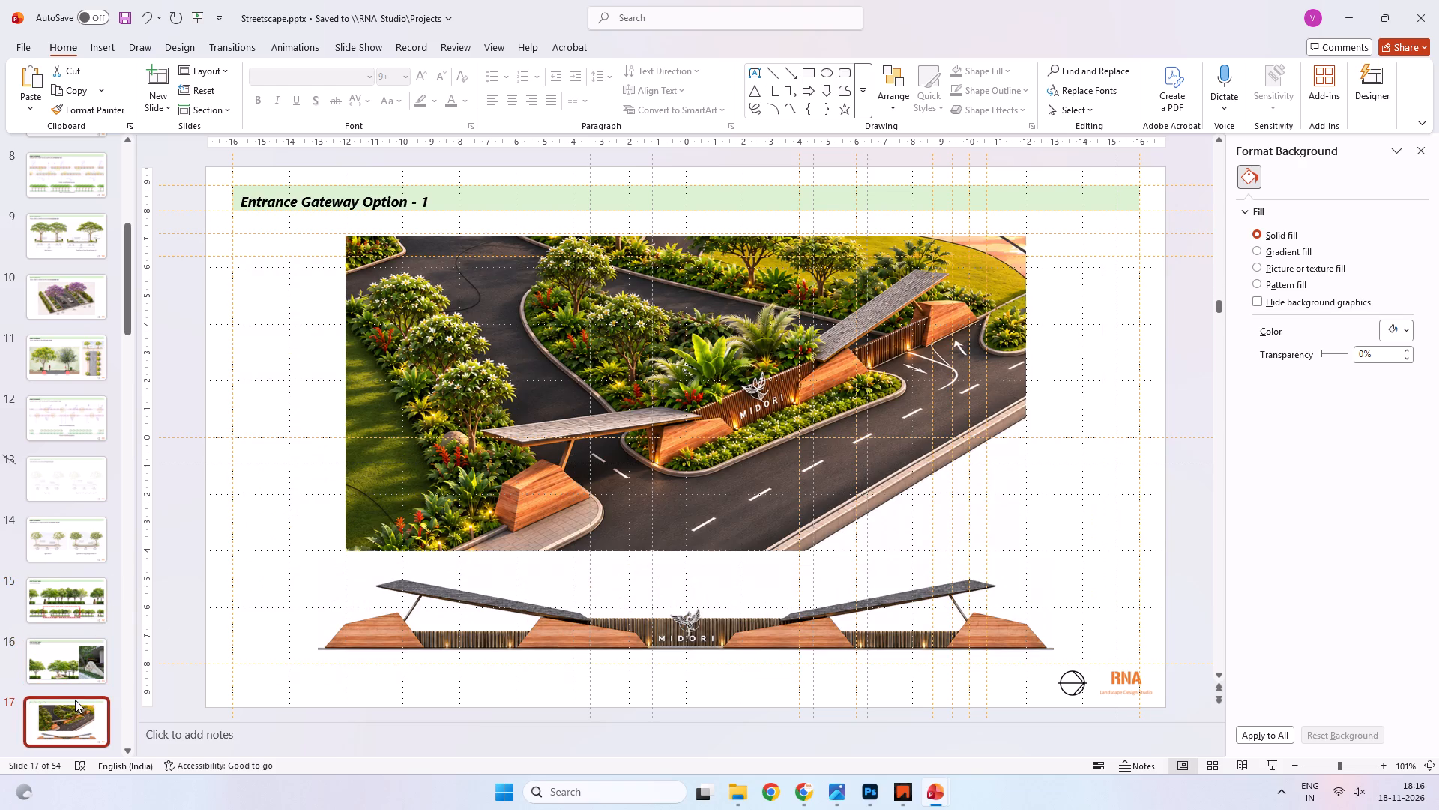
left_click(70, 596)
left_click(81, 551)
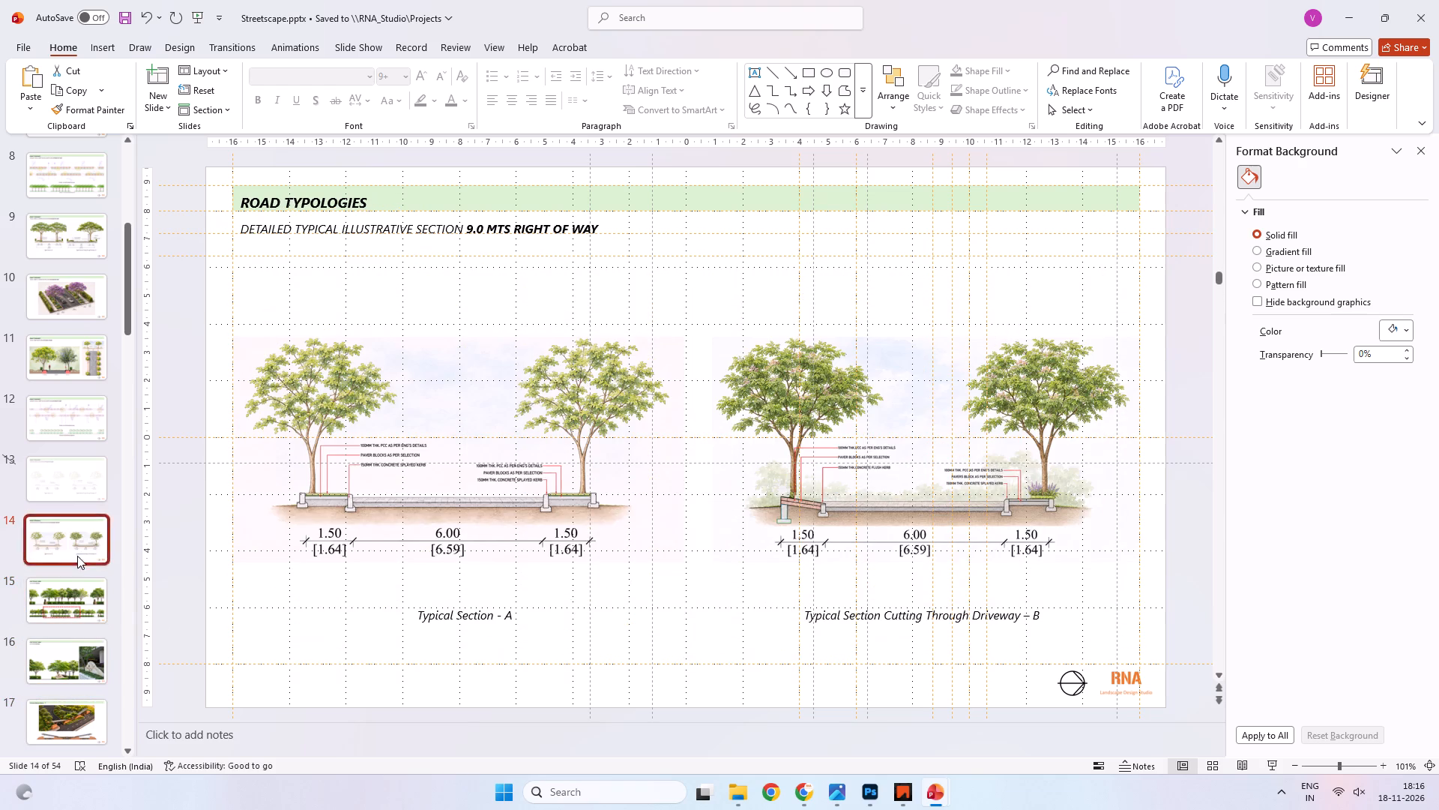
left_click(71, 610)
left_click(67, 651)
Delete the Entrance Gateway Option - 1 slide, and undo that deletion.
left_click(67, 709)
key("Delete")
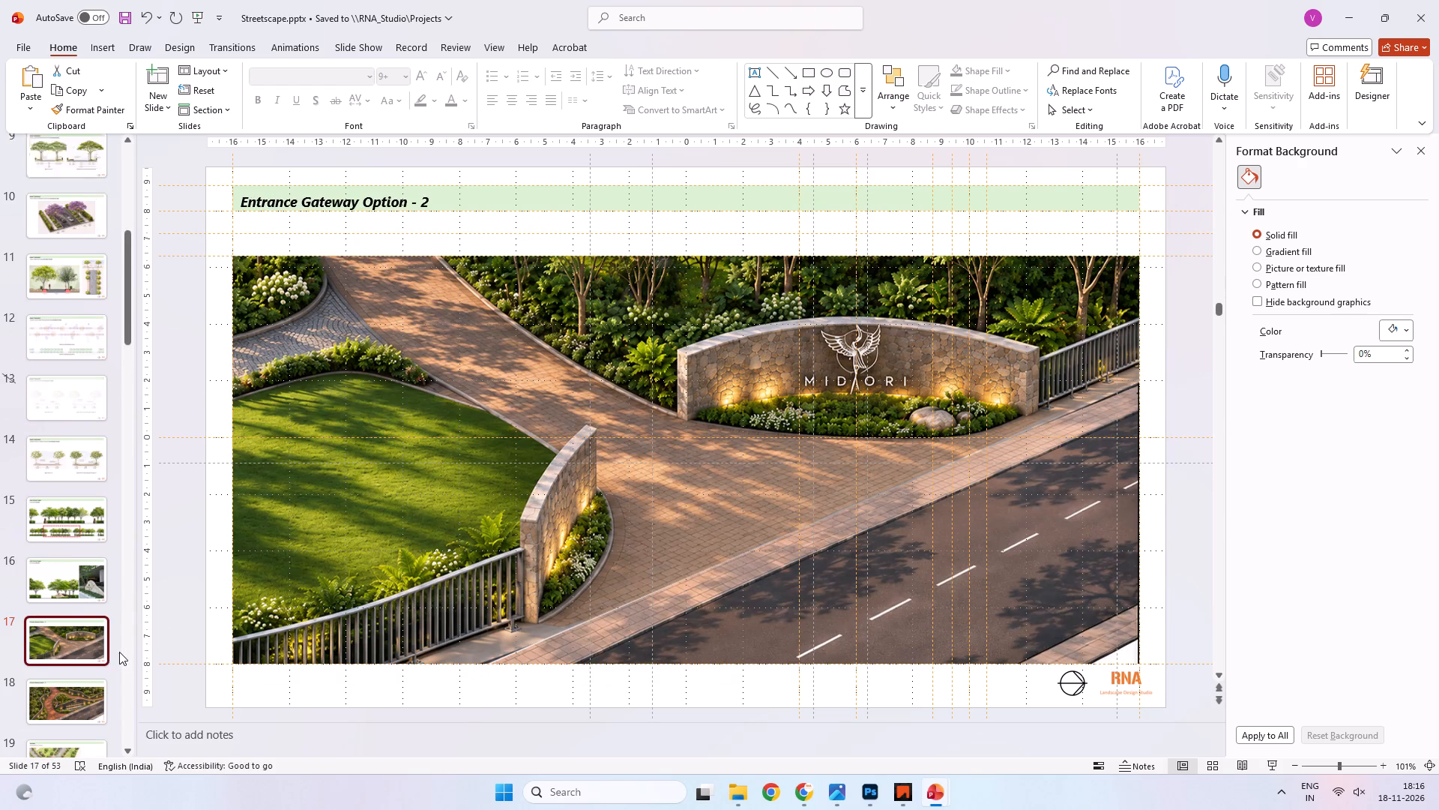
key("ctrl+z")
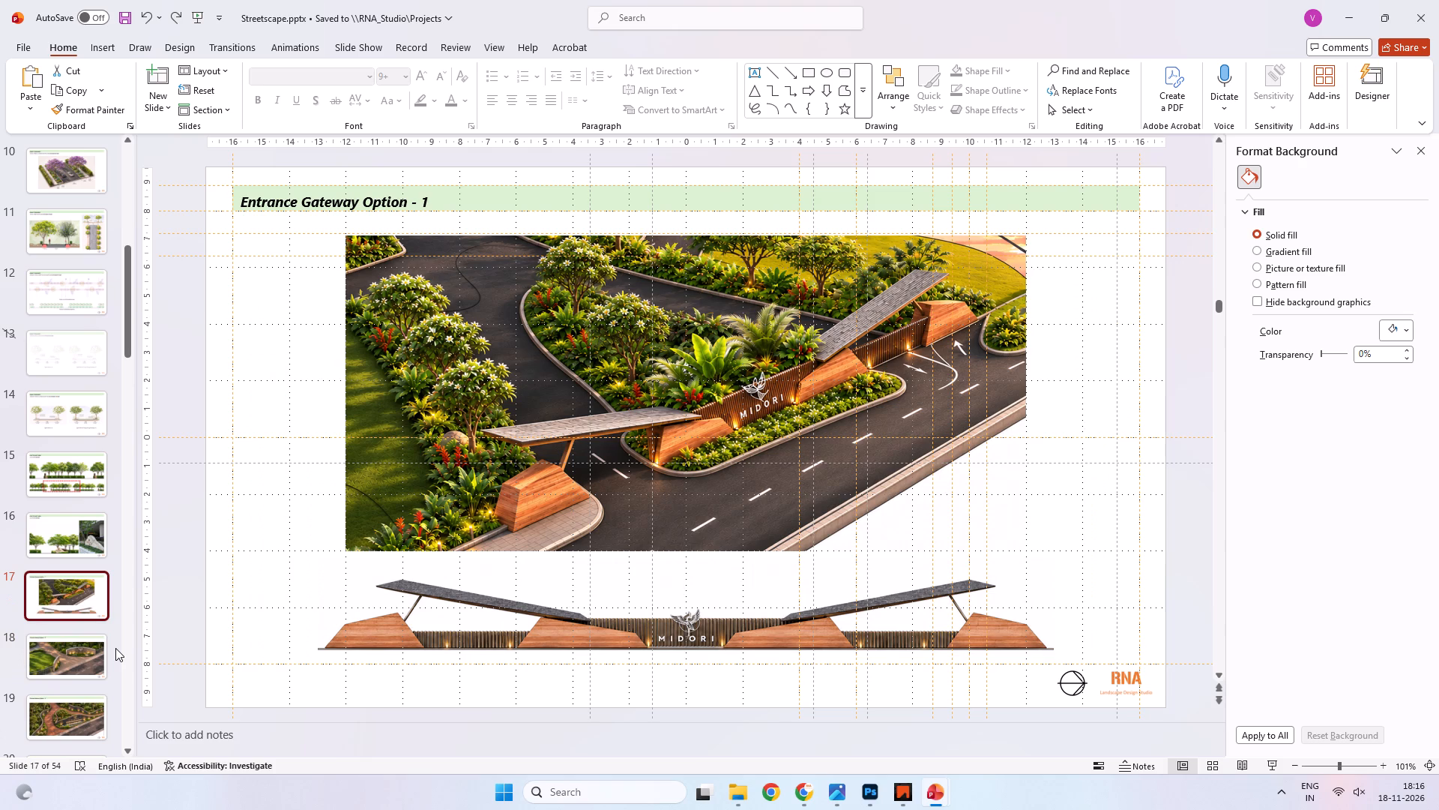
Look through the slides following Entrance Gateway Option - 1, comparing the junction layouts and details up to the Kerb Stones slide.
key("Down")
key("Down")
key("Down")
key("Down")
key("Down")
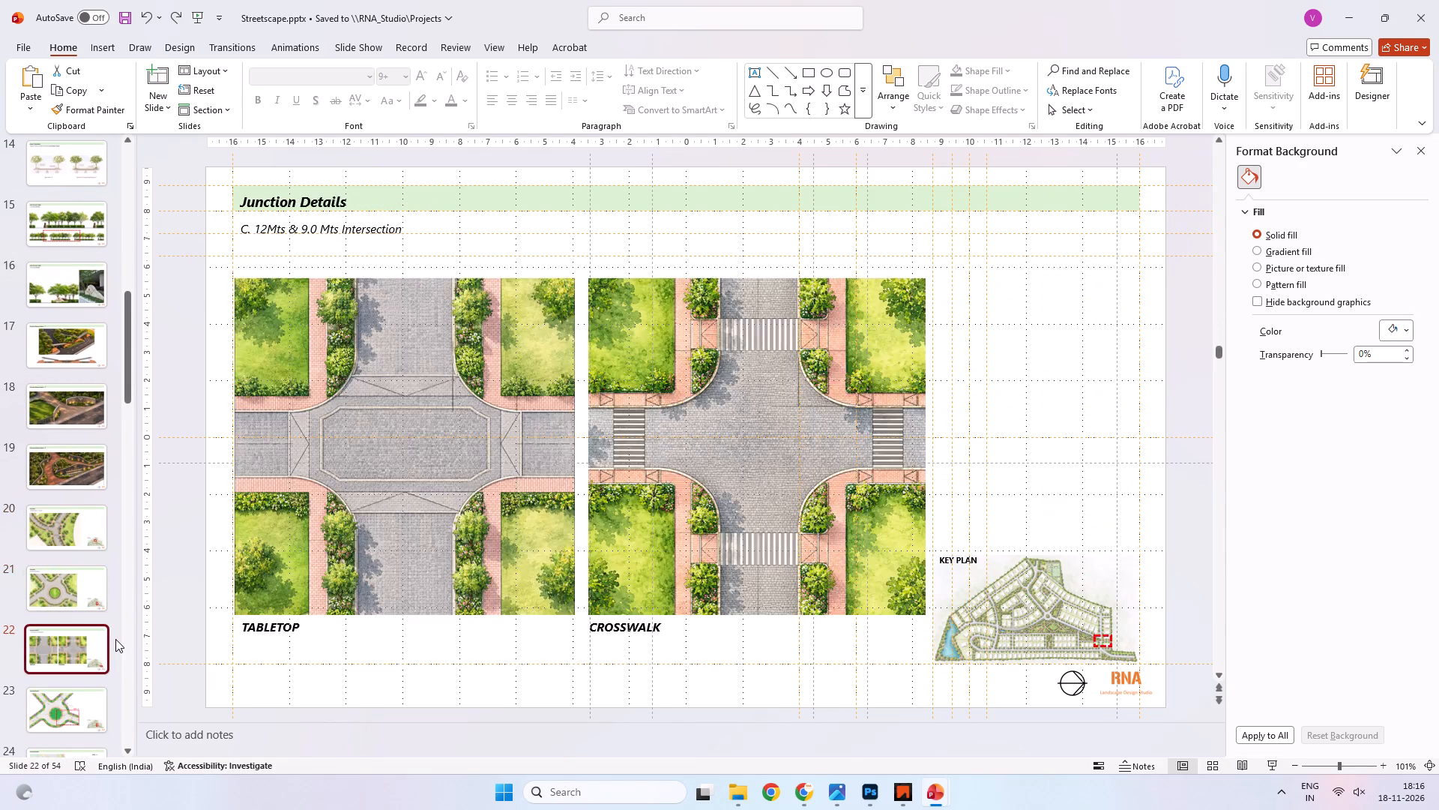
key("Up")
key("Up")
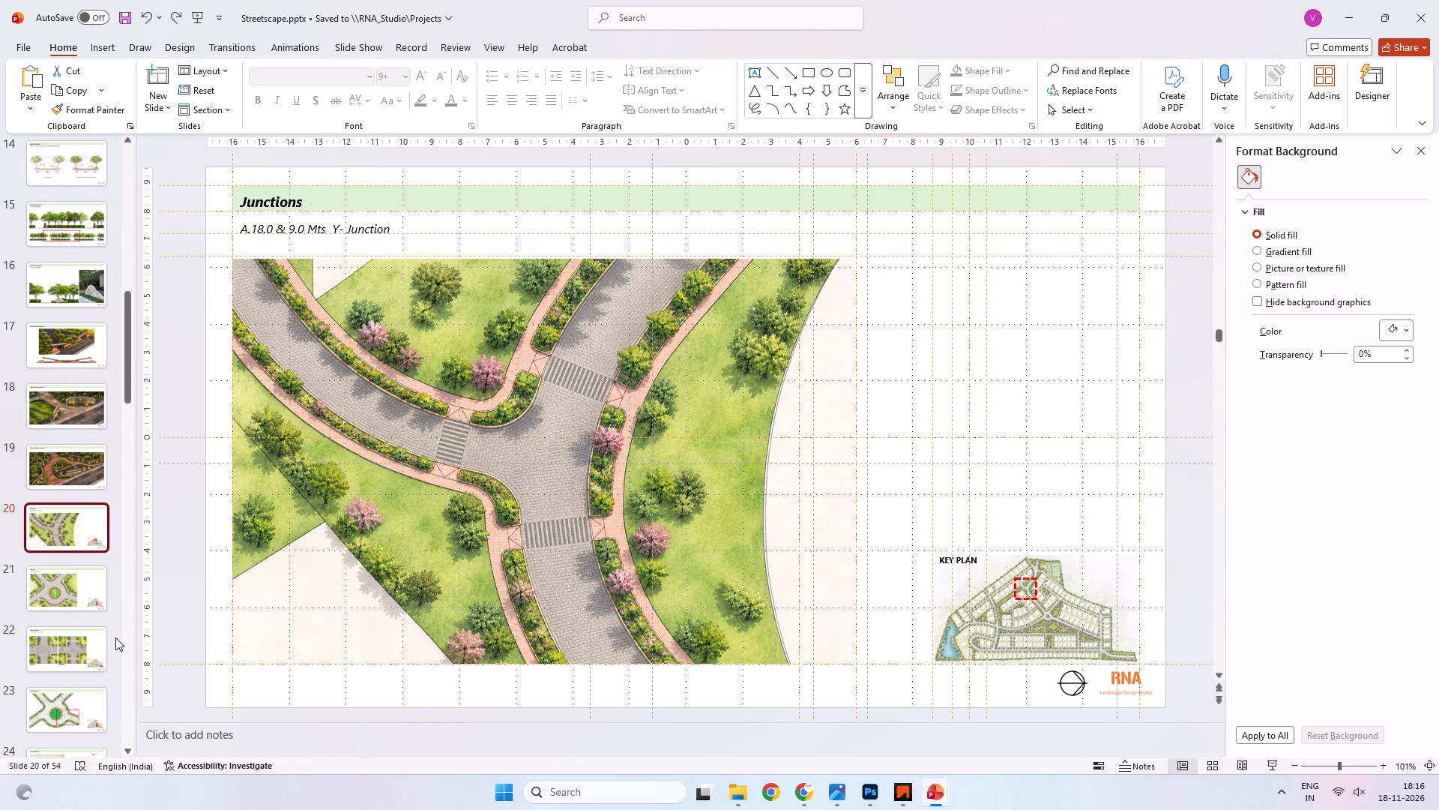
key("Down")
key("Down")
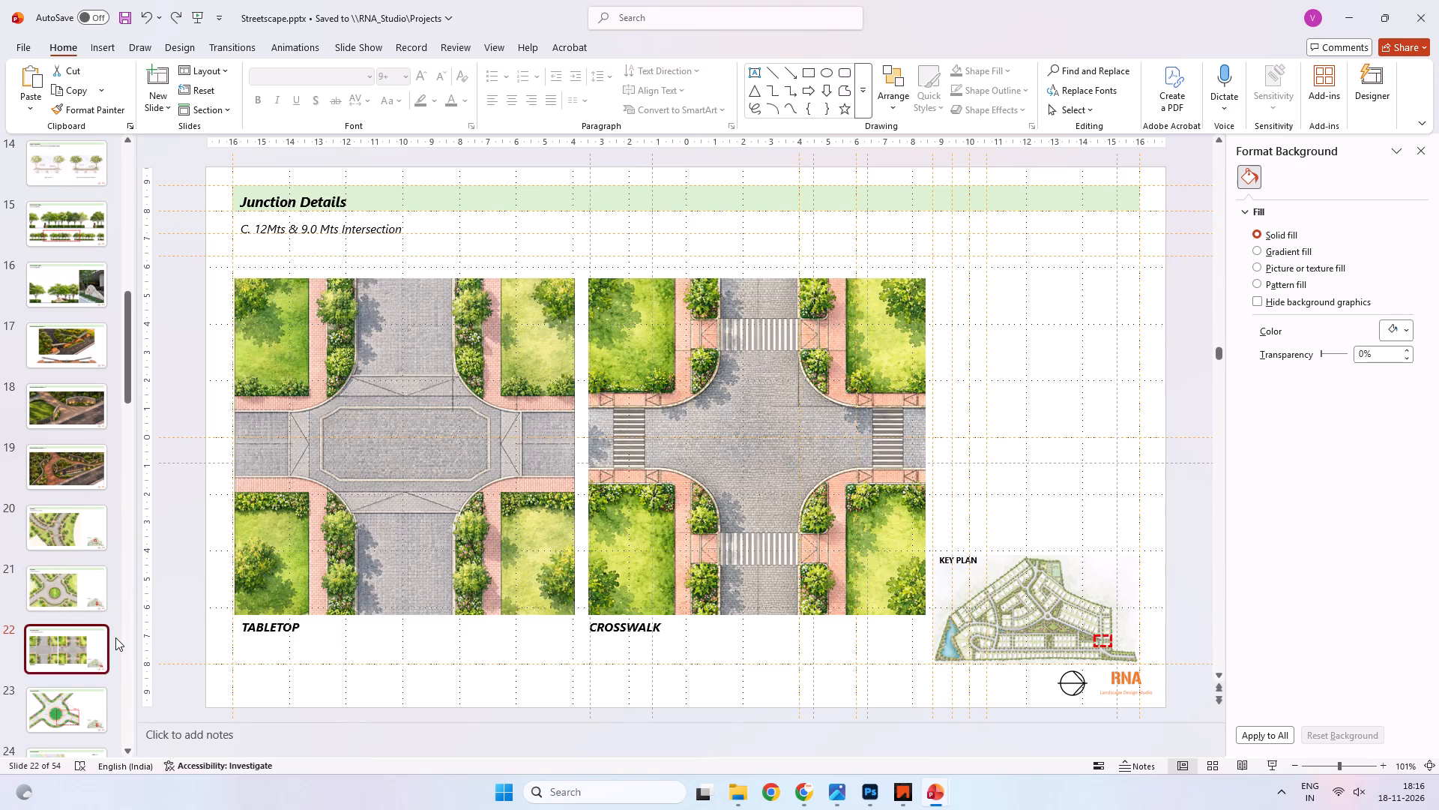
key("Up")
key("Down")
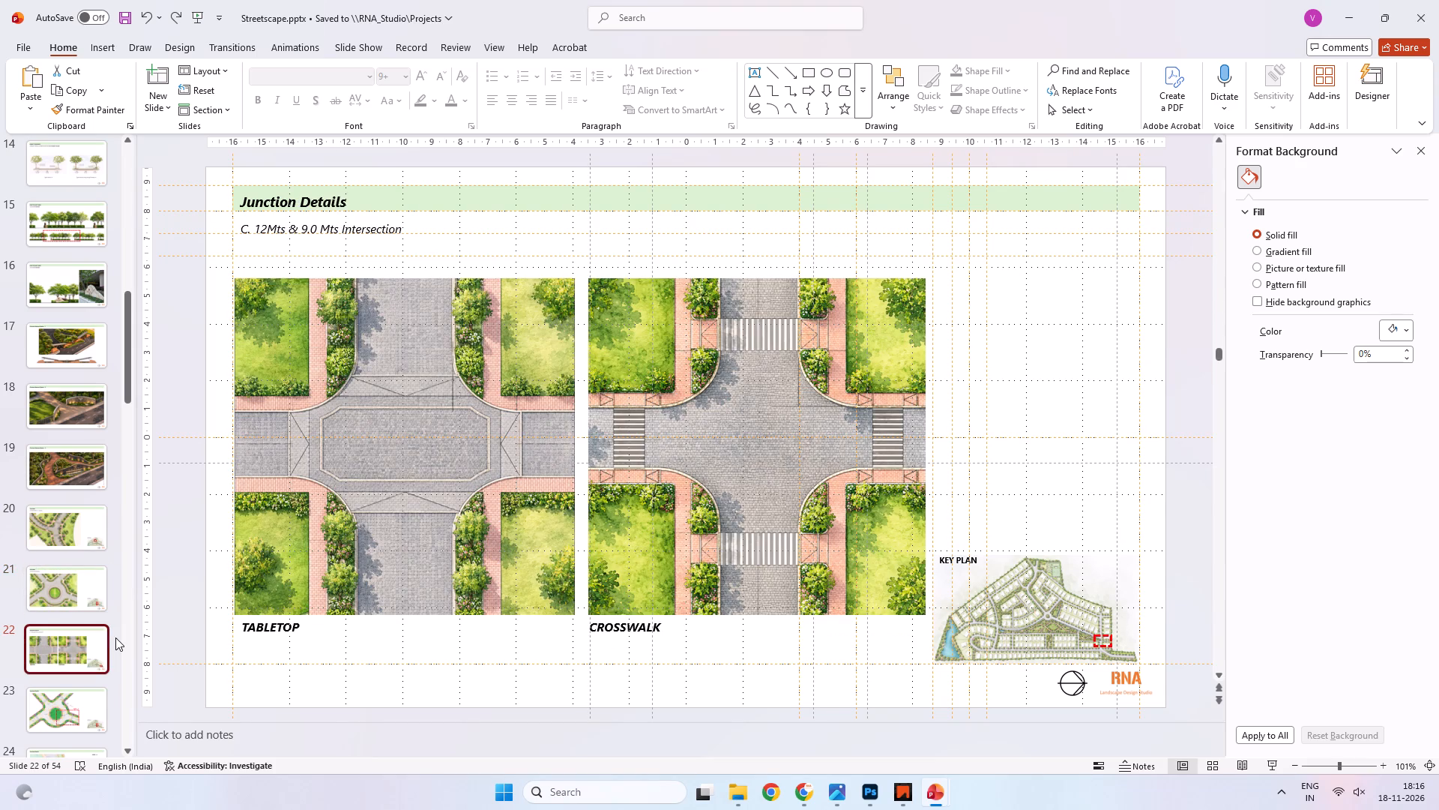
key("Down")
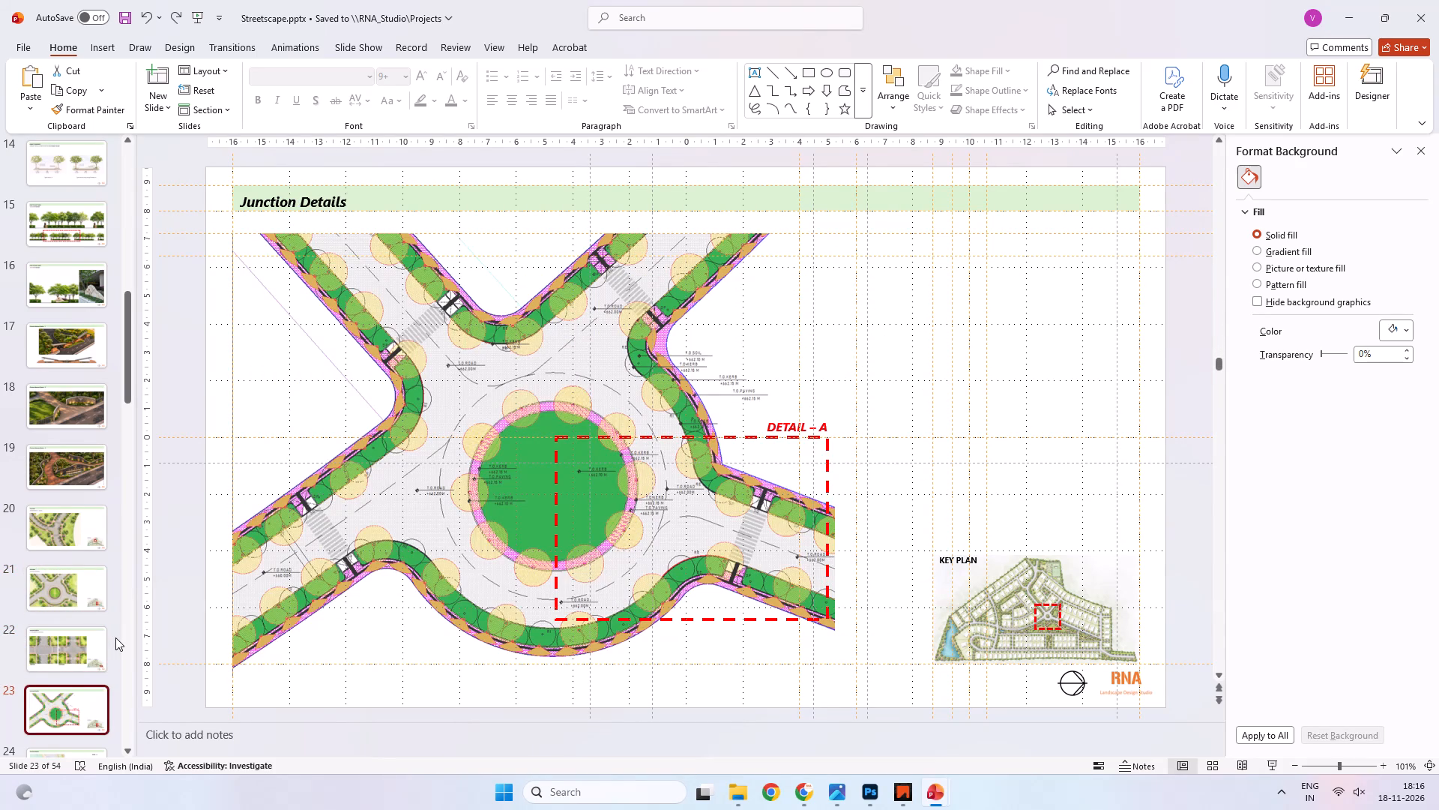
key("Down")
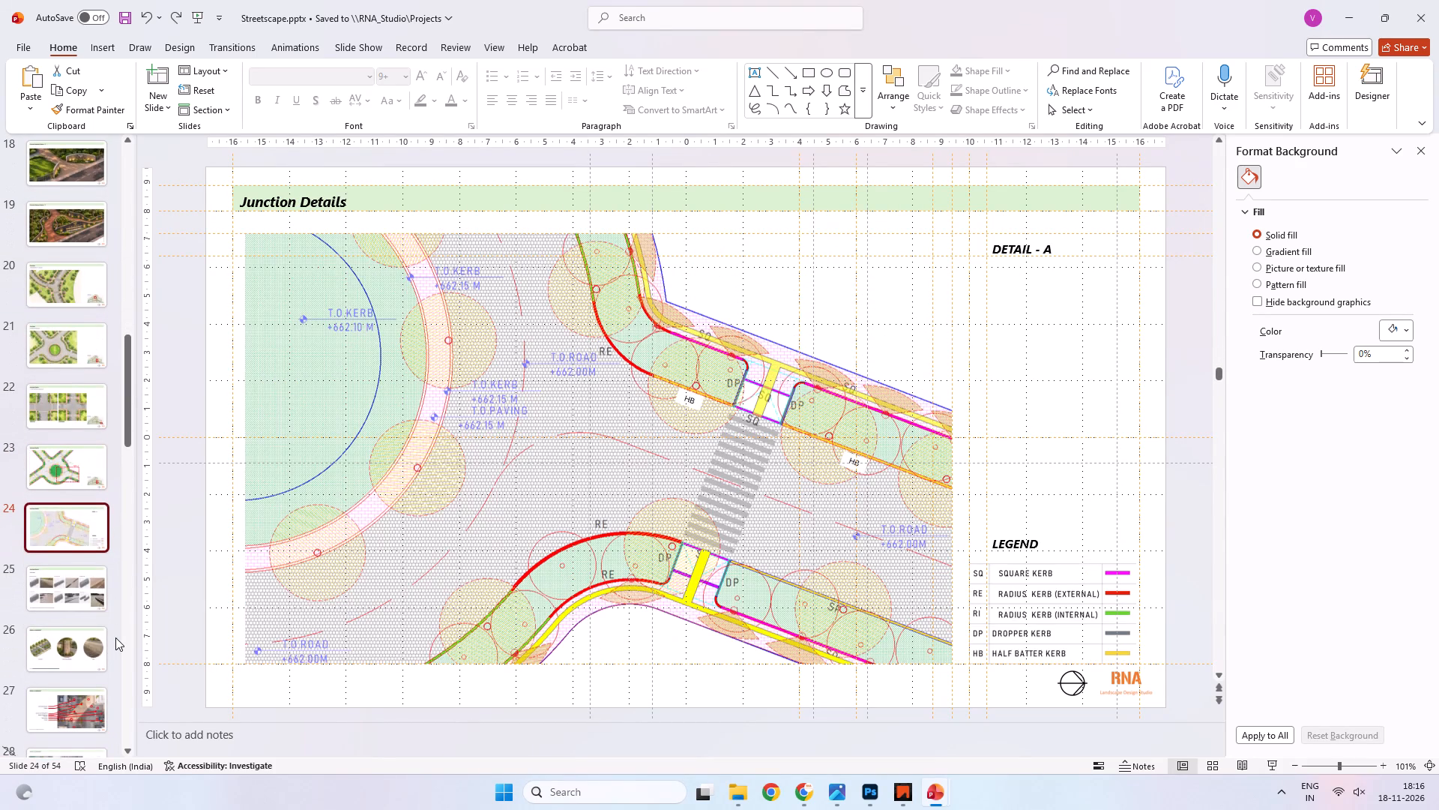
key("Down")
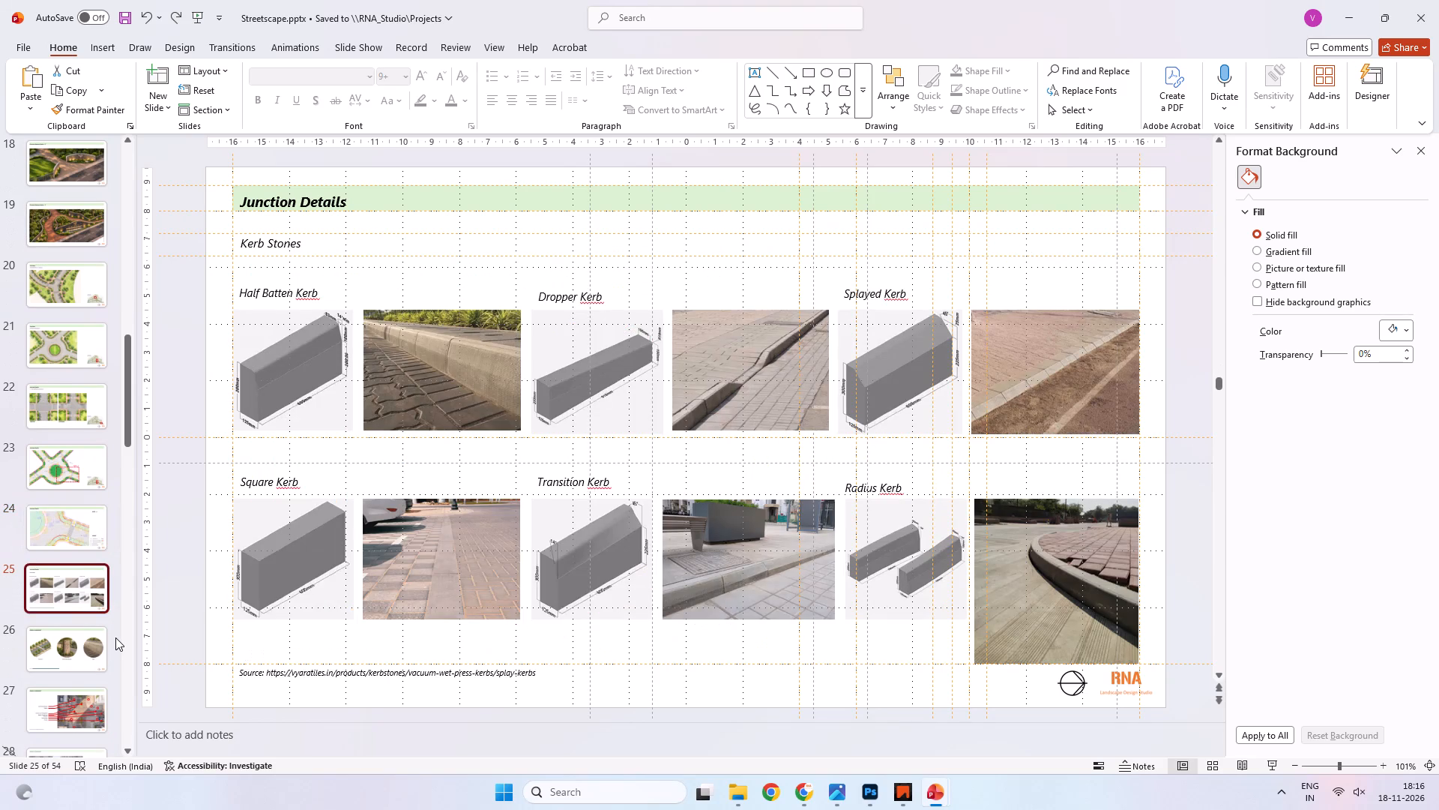
key("Up")
key("Down")
Look through the slides after Kerb Stones, covering Road & Movement, Pedestrian Infrastructure and the Lighting slide.
key("Down")
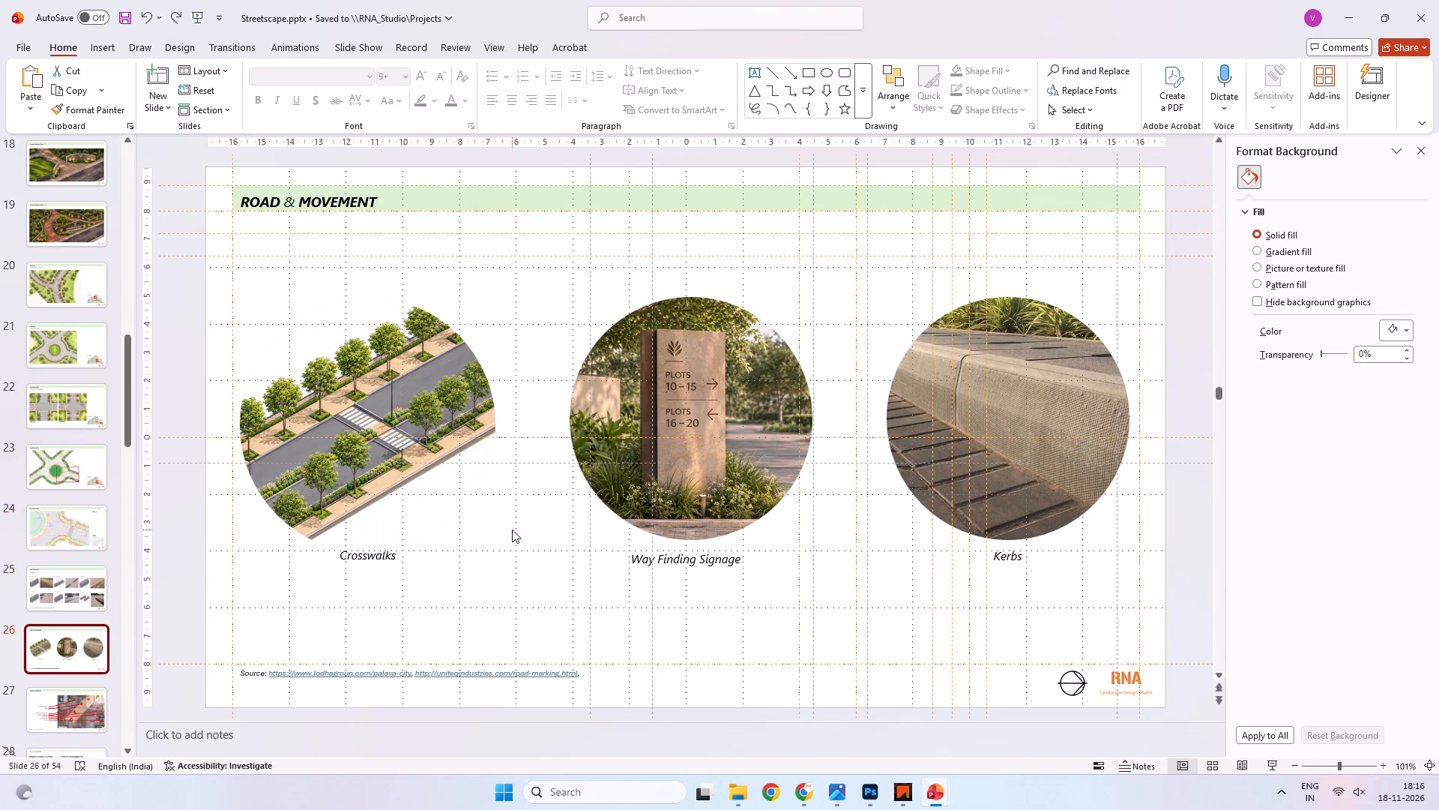
key("Down")
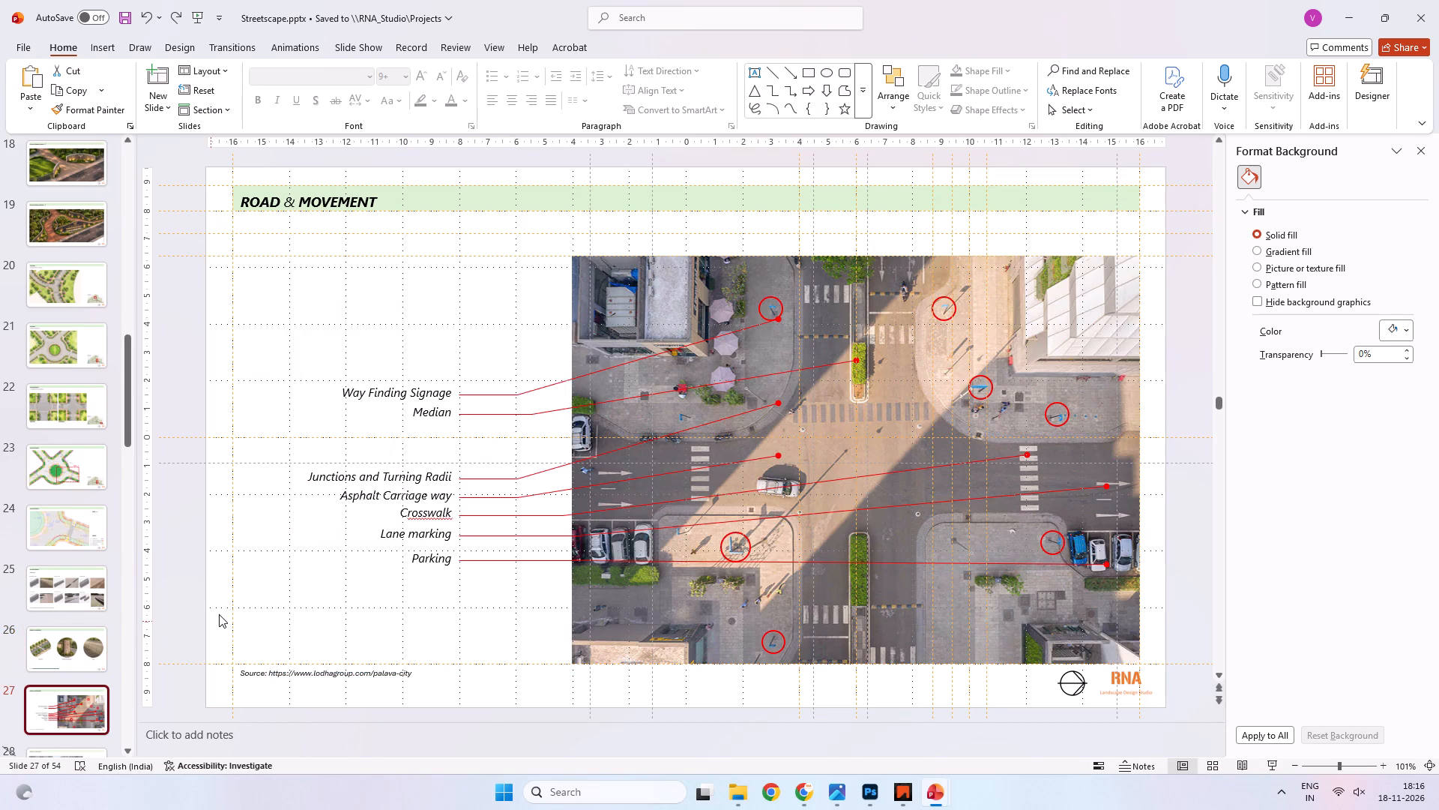
key("Down")
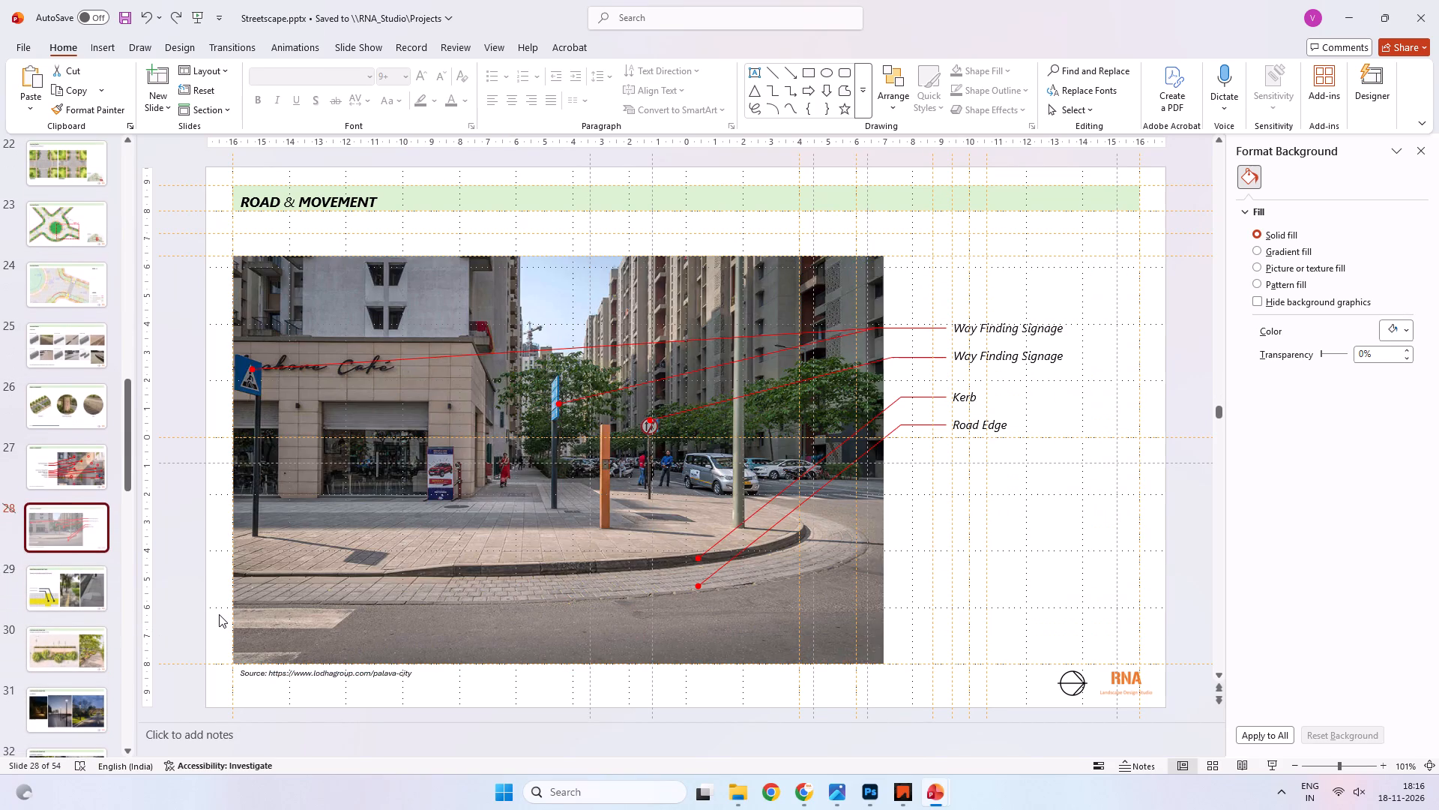
key("Down")
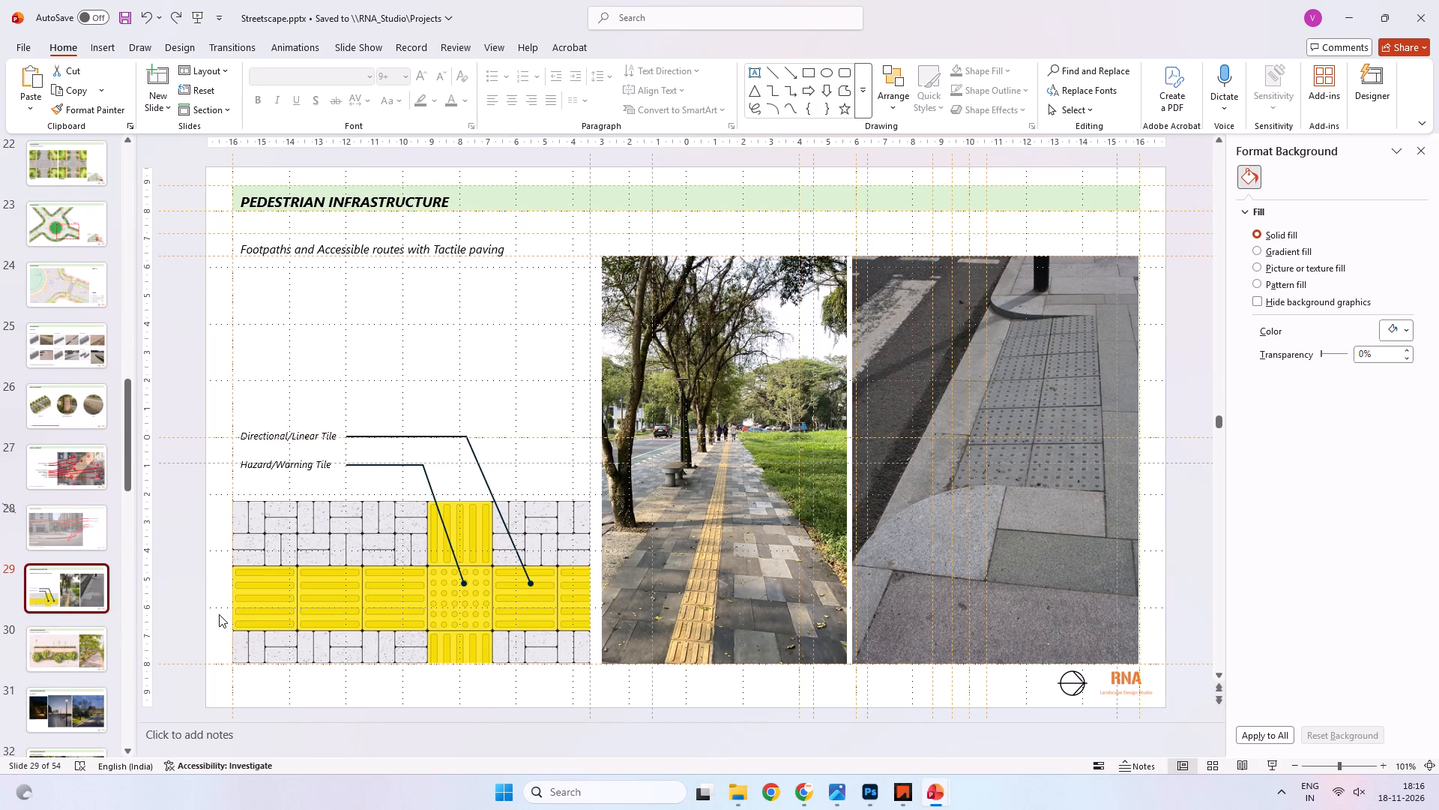
key("Down")
key("Down")
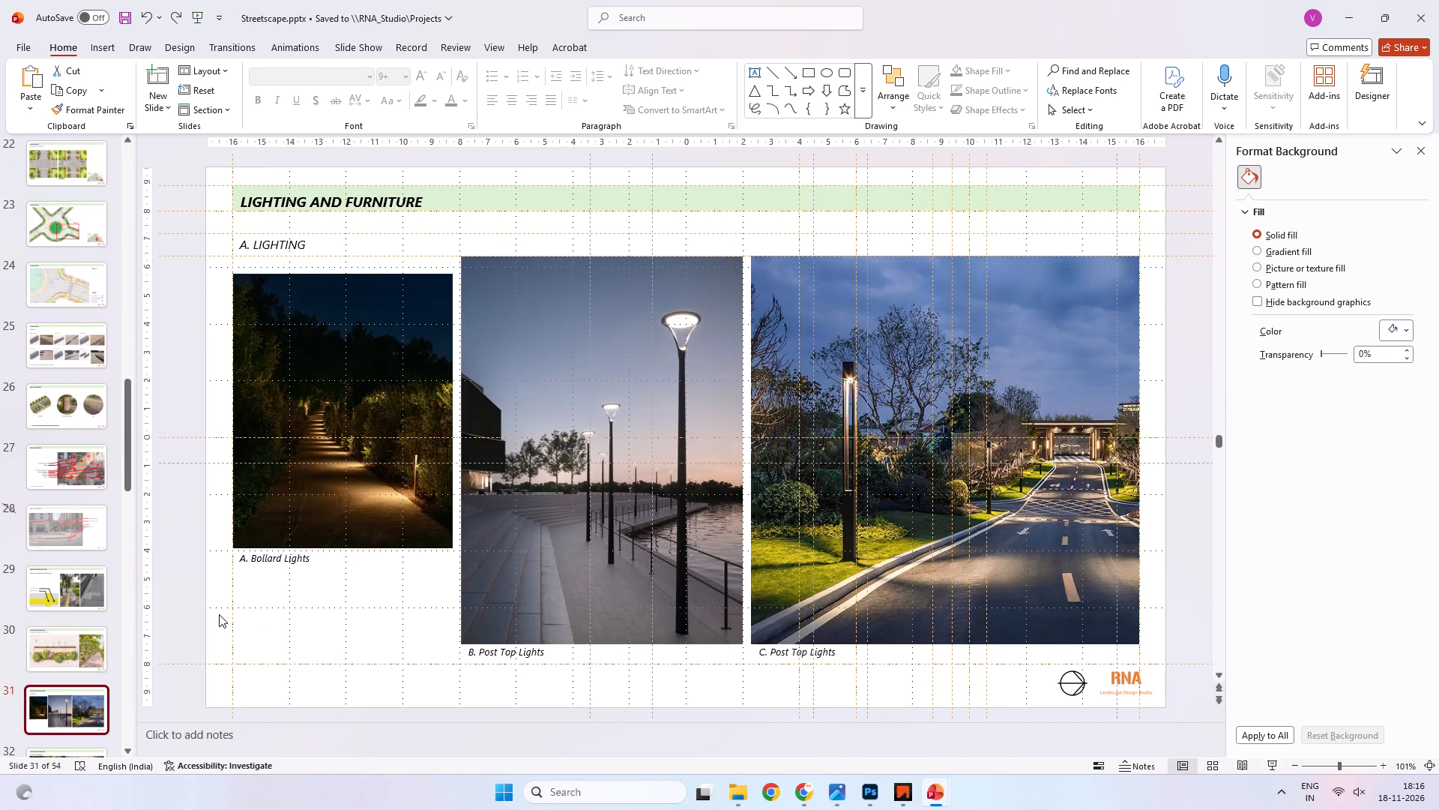
key("Down")
key("Up")
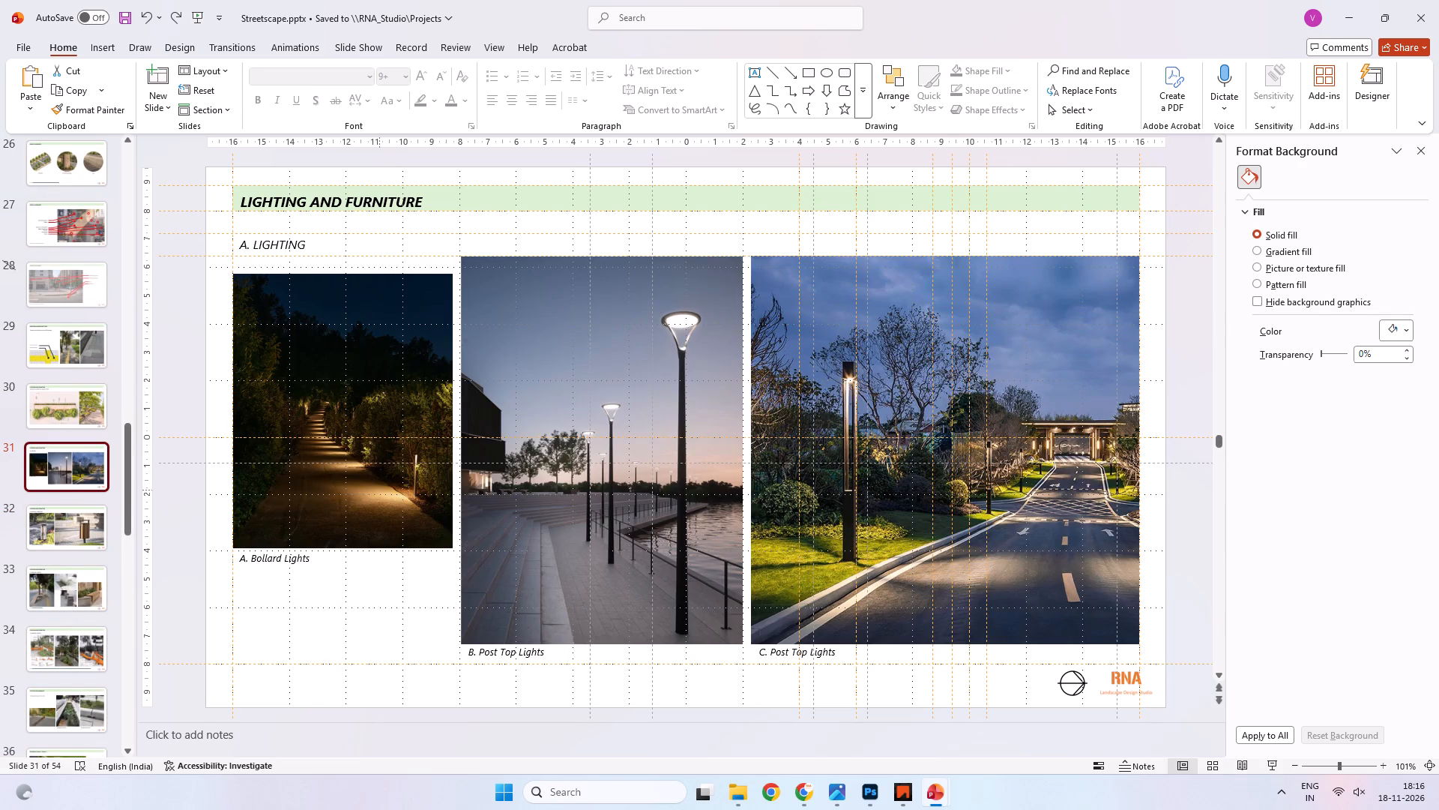
Move the bollard lights photo and its caption up together so the photo's top edge aligns with the two post top lights photos.
left_click(289, 568)
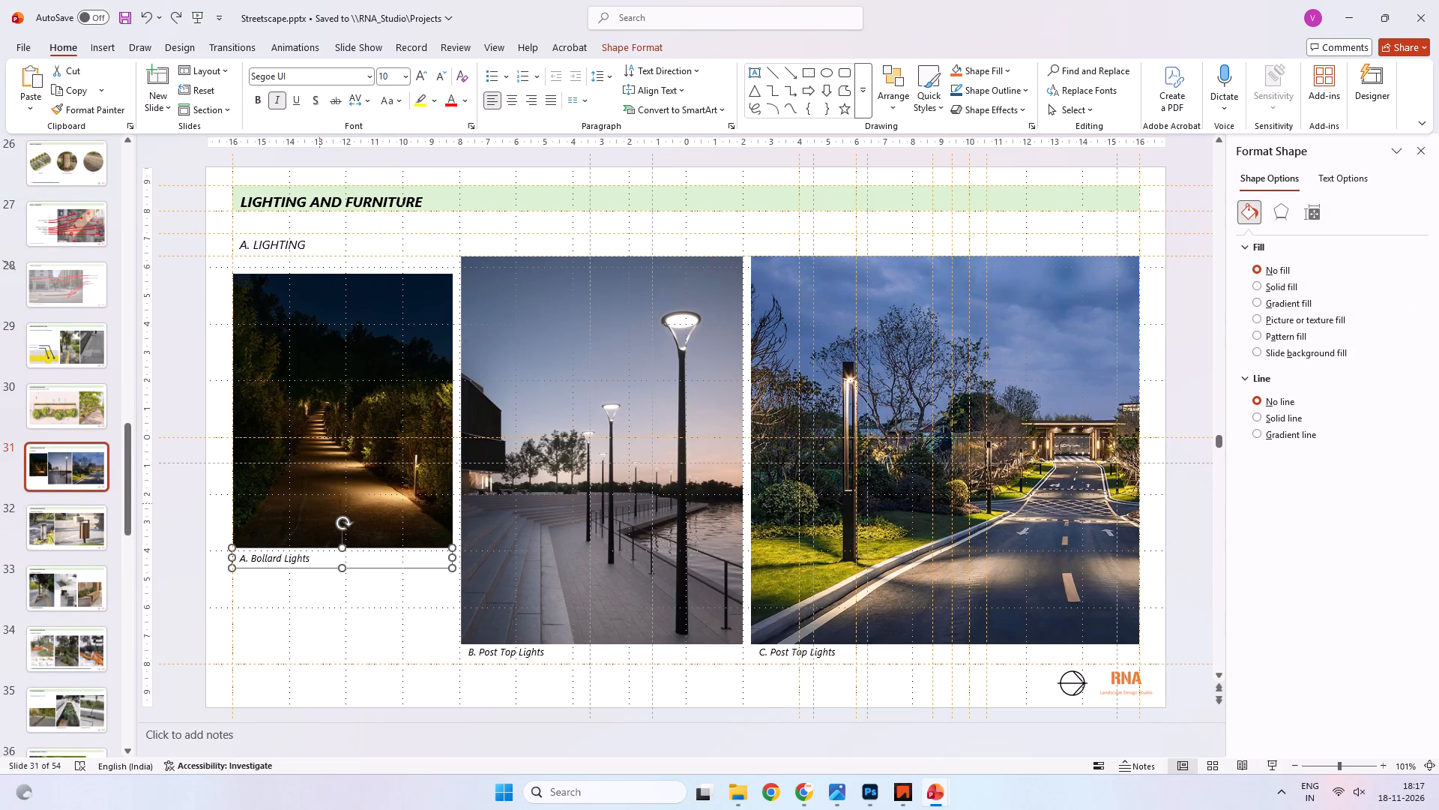
left_click(319, 504, "ctrl")
left_click_drag(328, 509, 330, 497, "shift")
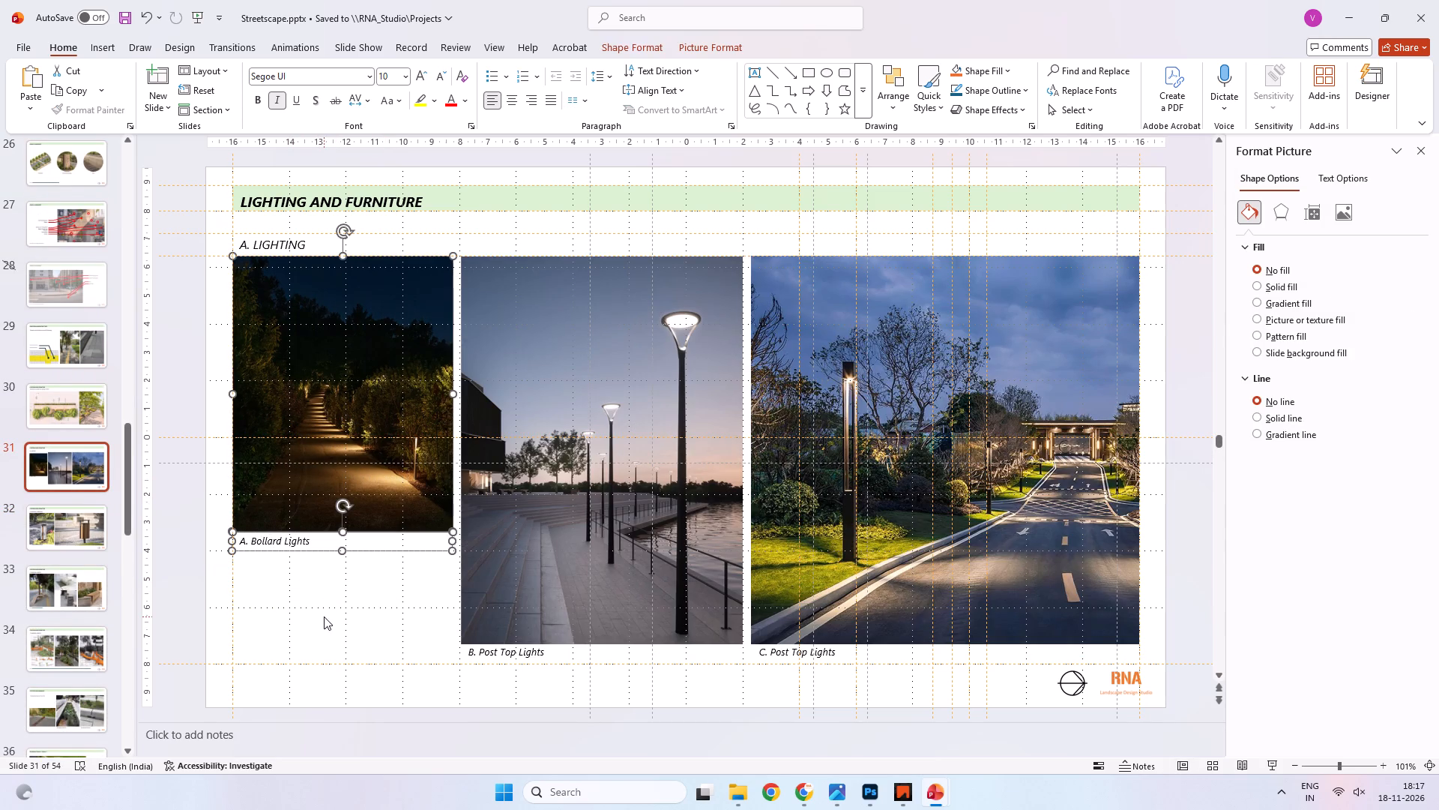
left_click(324, 616, "shift")
left_click(339, 595)
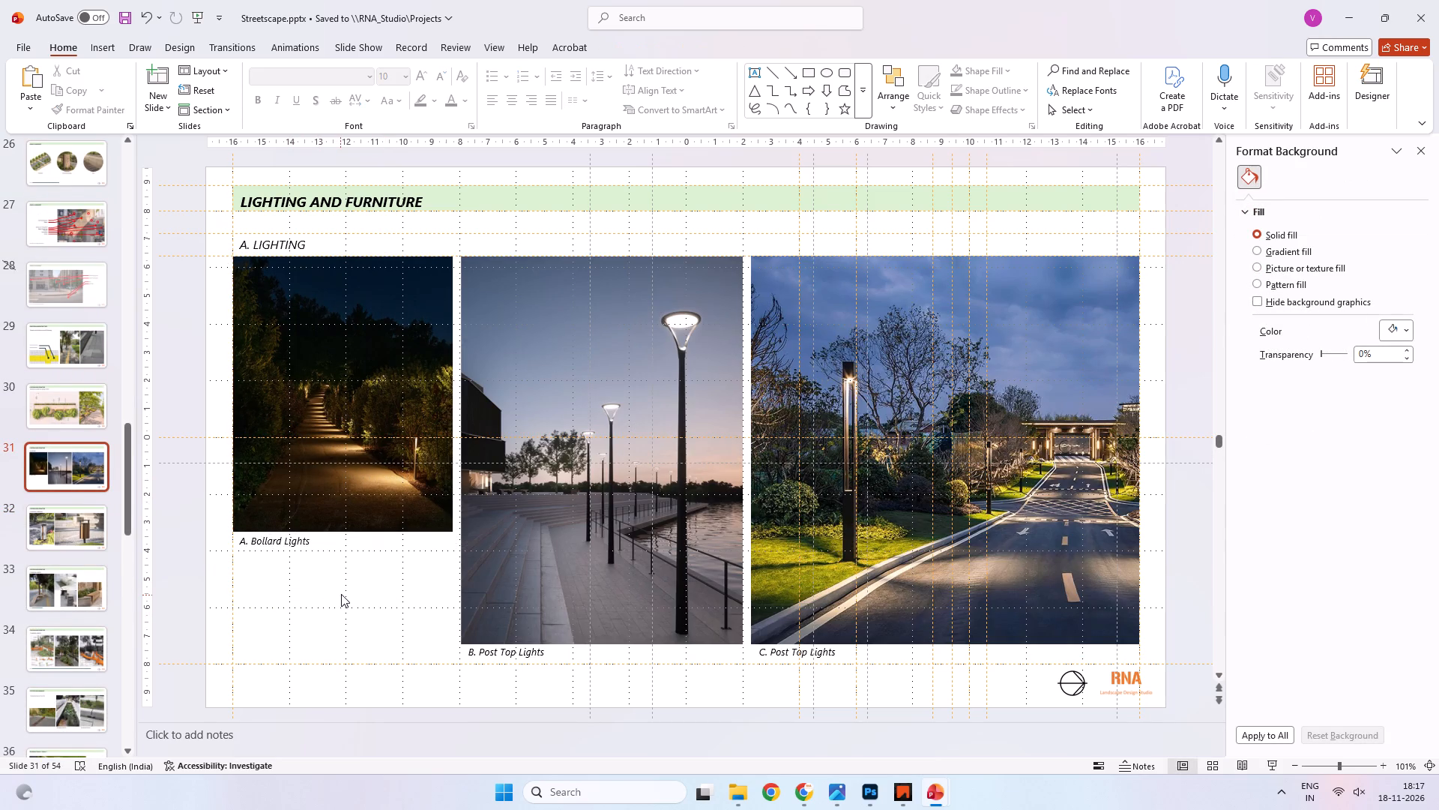
On the Furniture – Waste Bins slide, move the source text box down to just below the bottom margin guide.
key("Down")
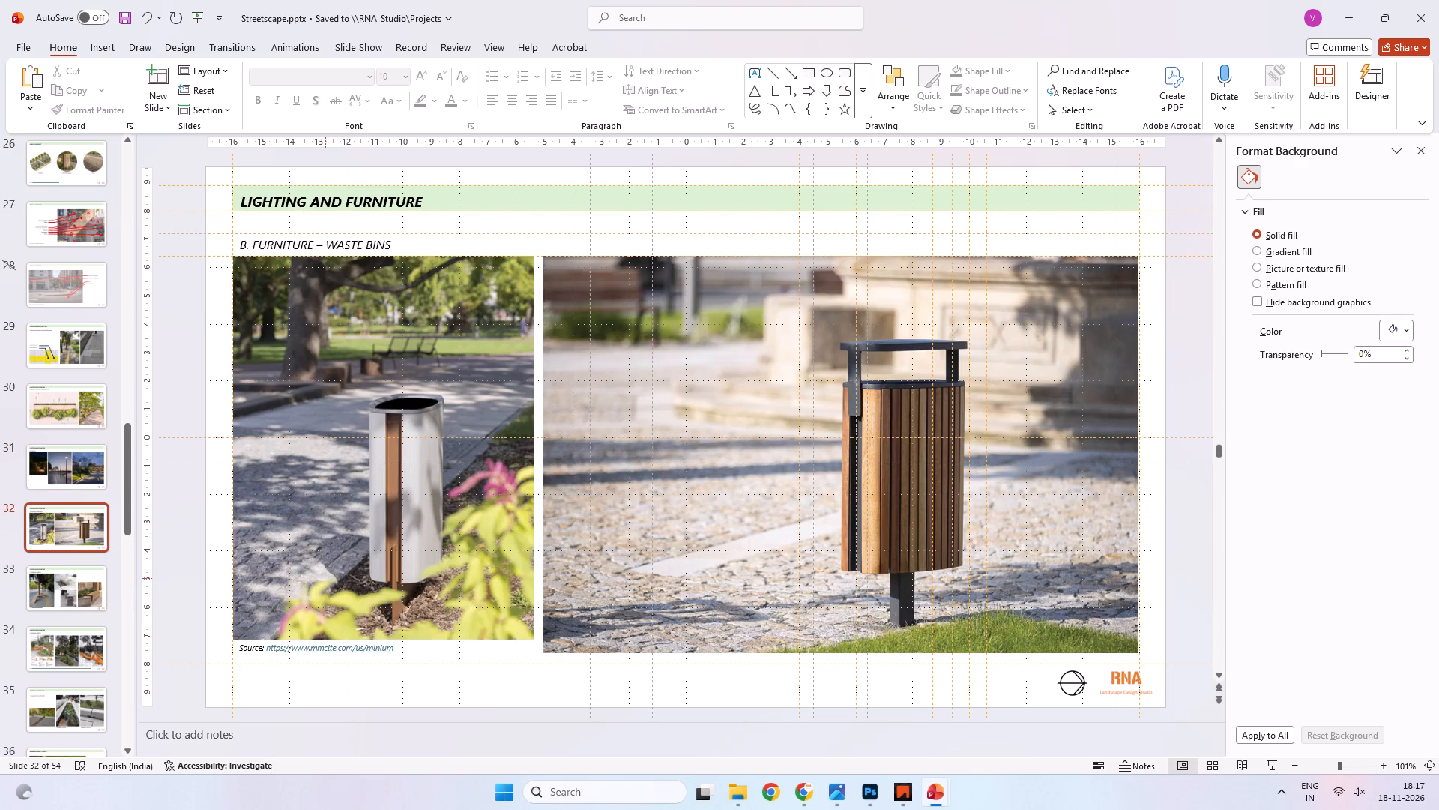
key("Down")
left_click(80, 542)
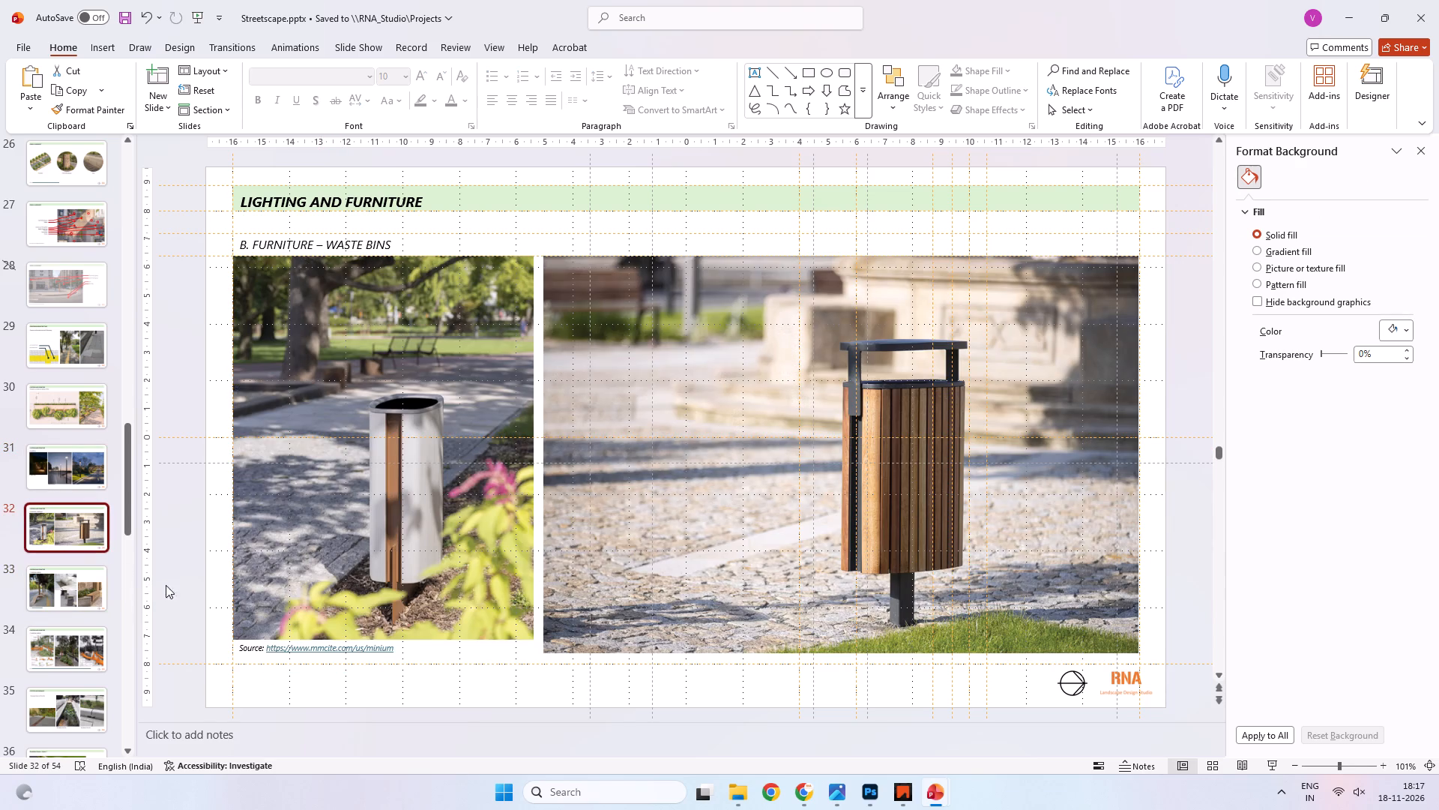
left_click(295, 652)
left_click_drag(280, 667, 279, 694)
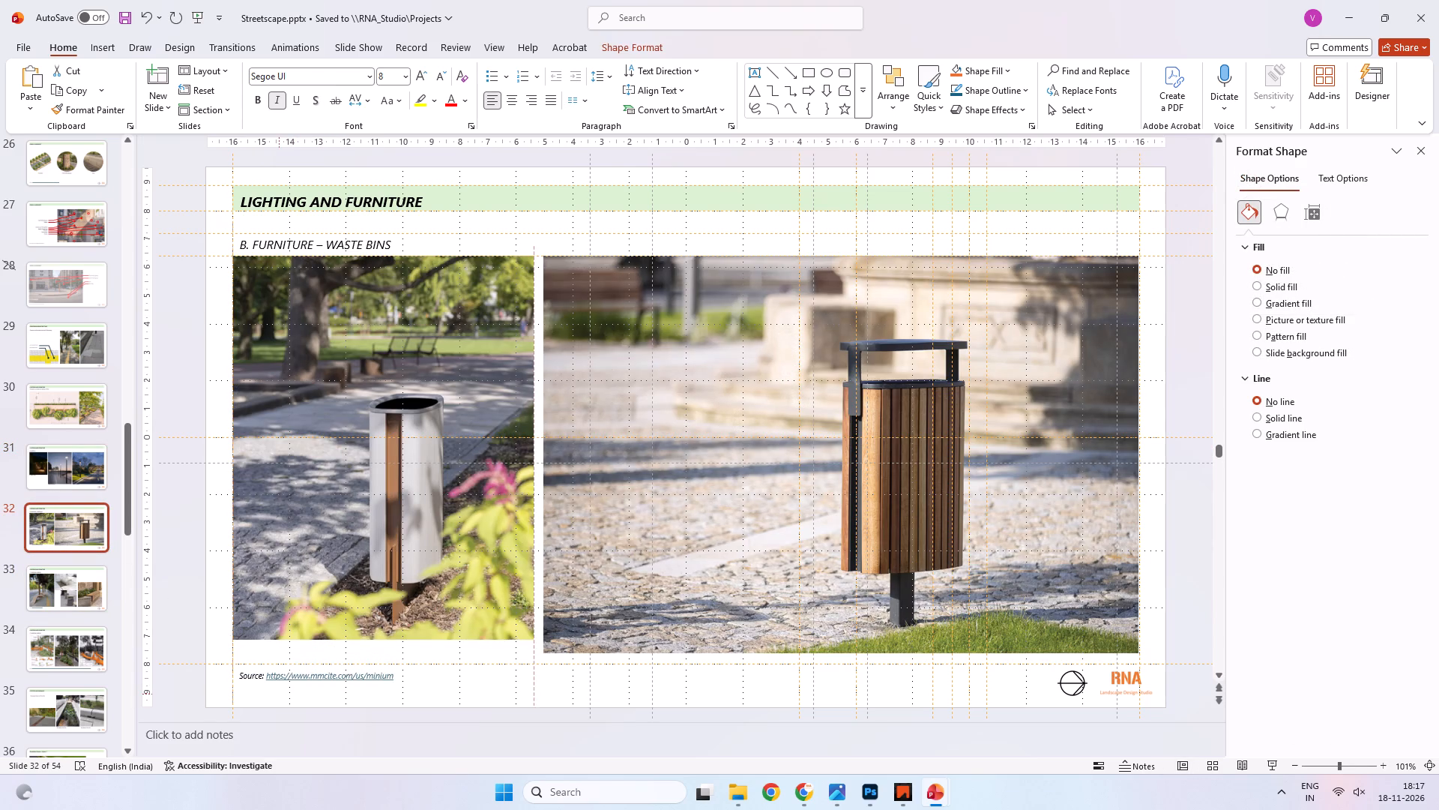
left_click_drag(279, 694, 279, 689)
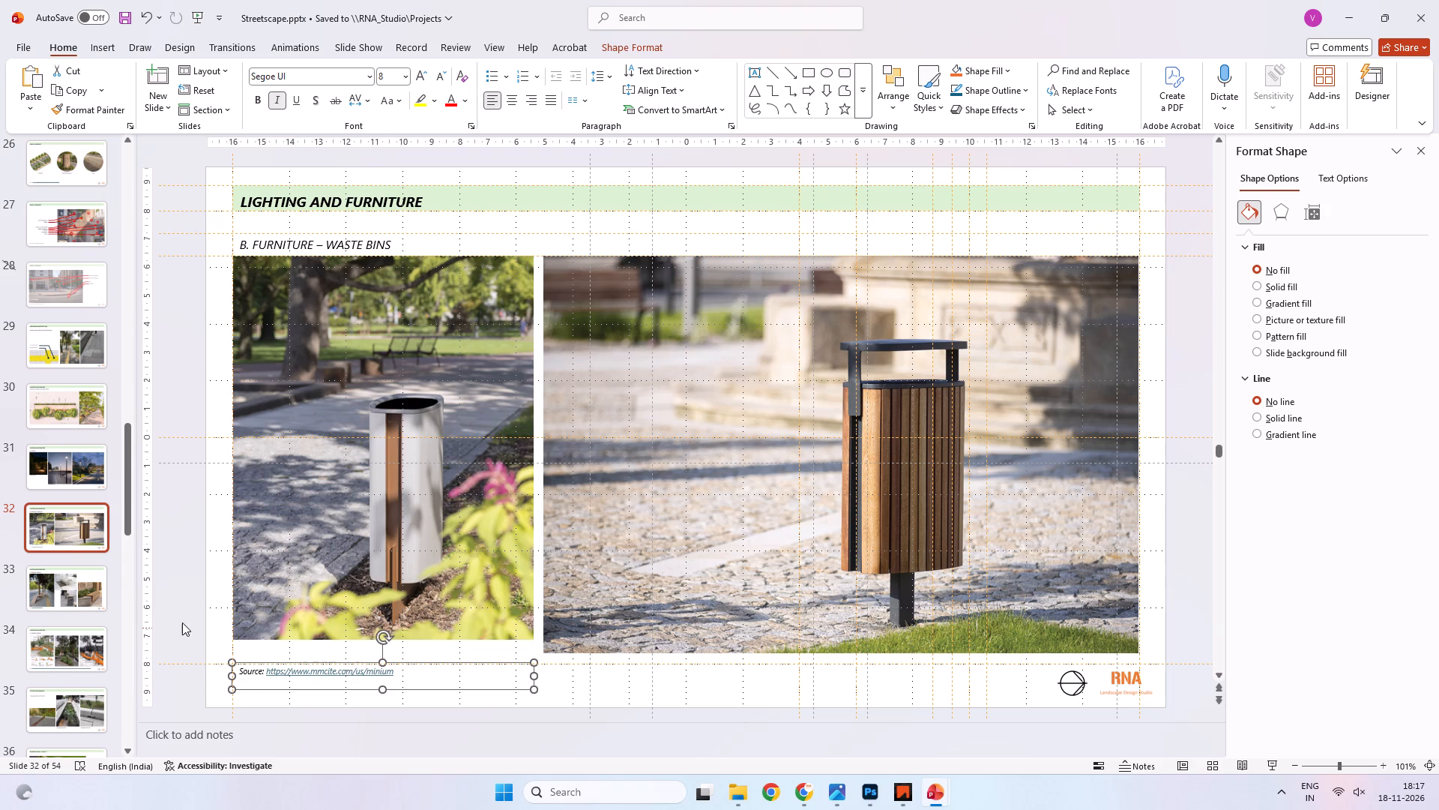
left_click(182, 622)
Examine the furniture slides again and the following slides up to Roundabout Feature – Option 3.
left_click(84, 586)
key("Down")
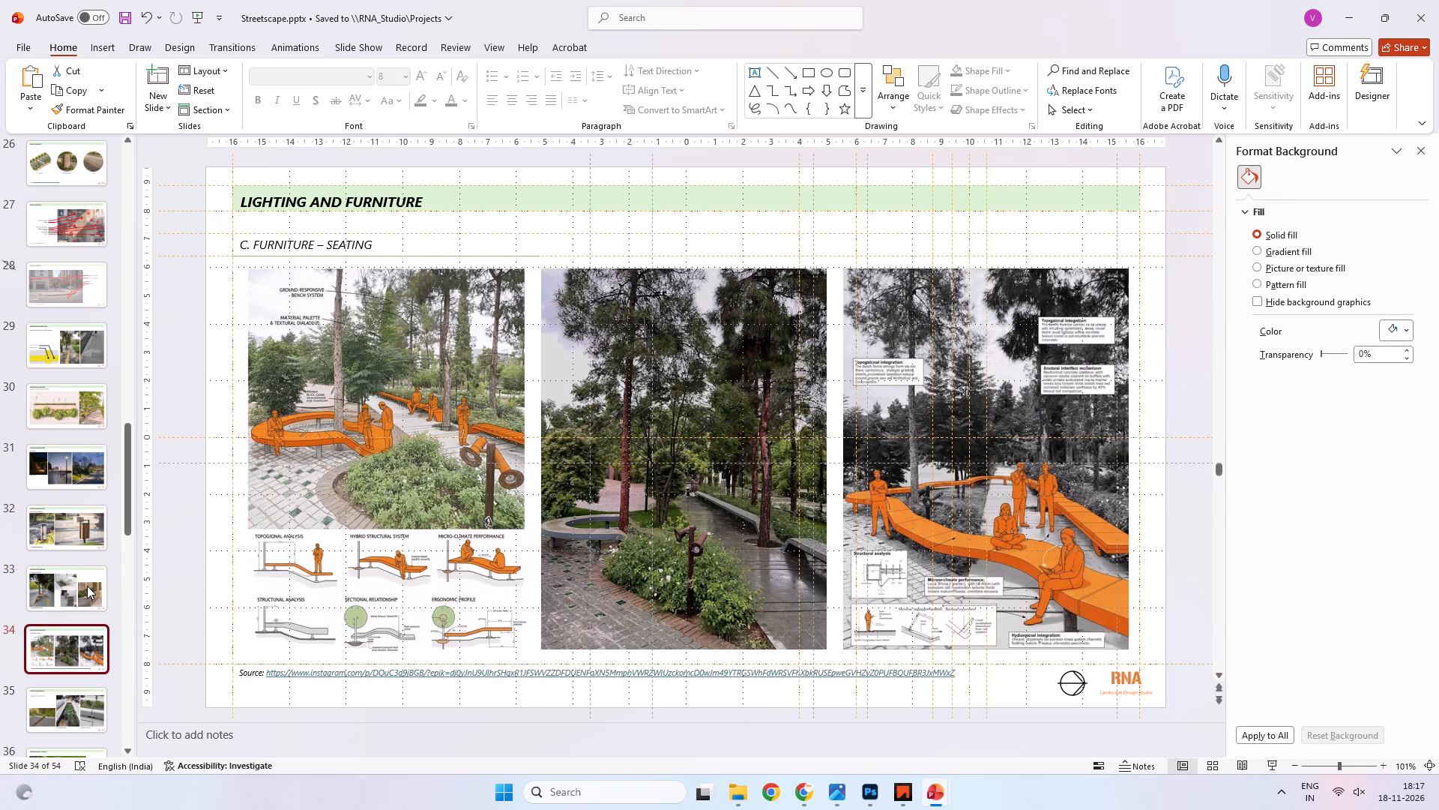
key("Up")
key("Up")
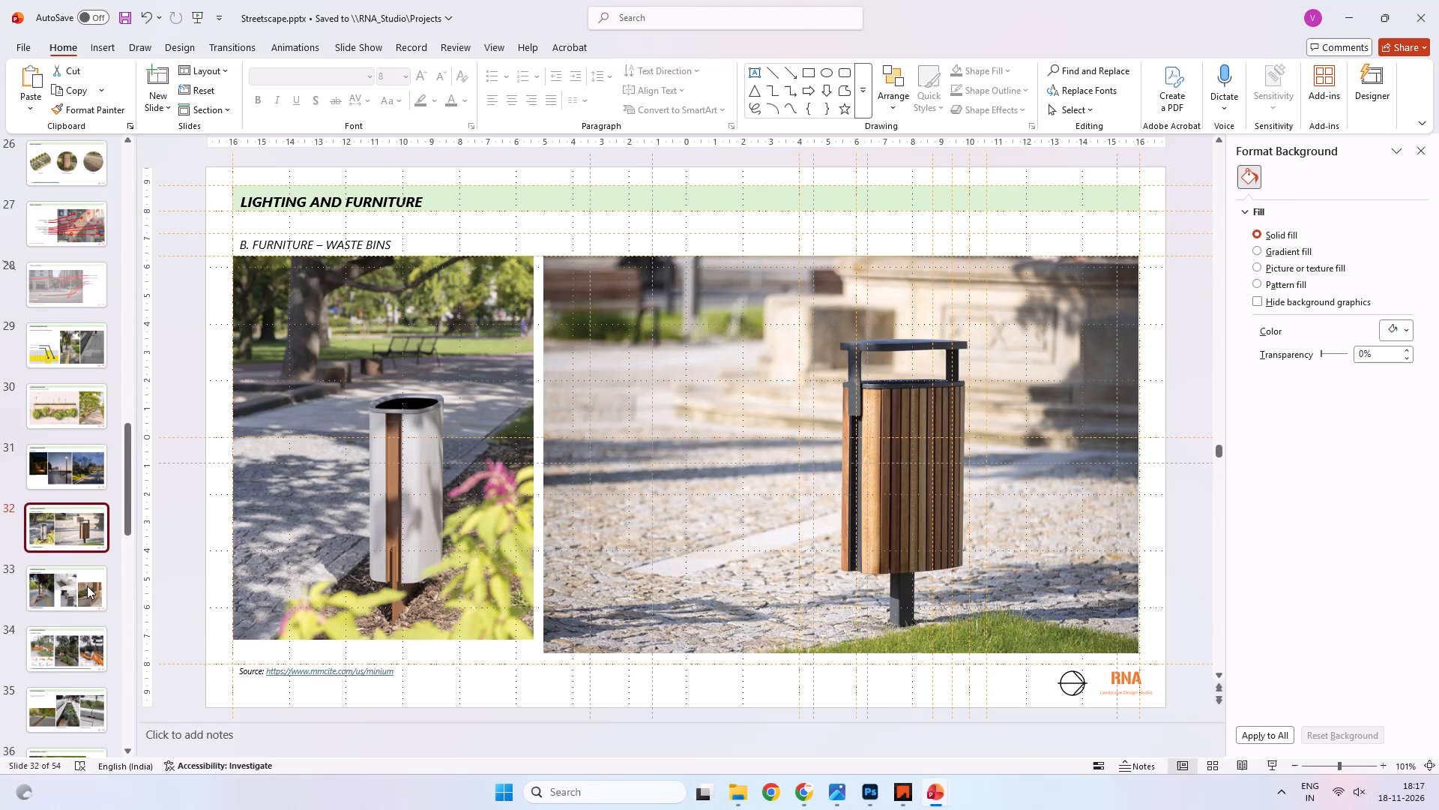
key("Down")
key("Down")
key("Down")
key("Down")
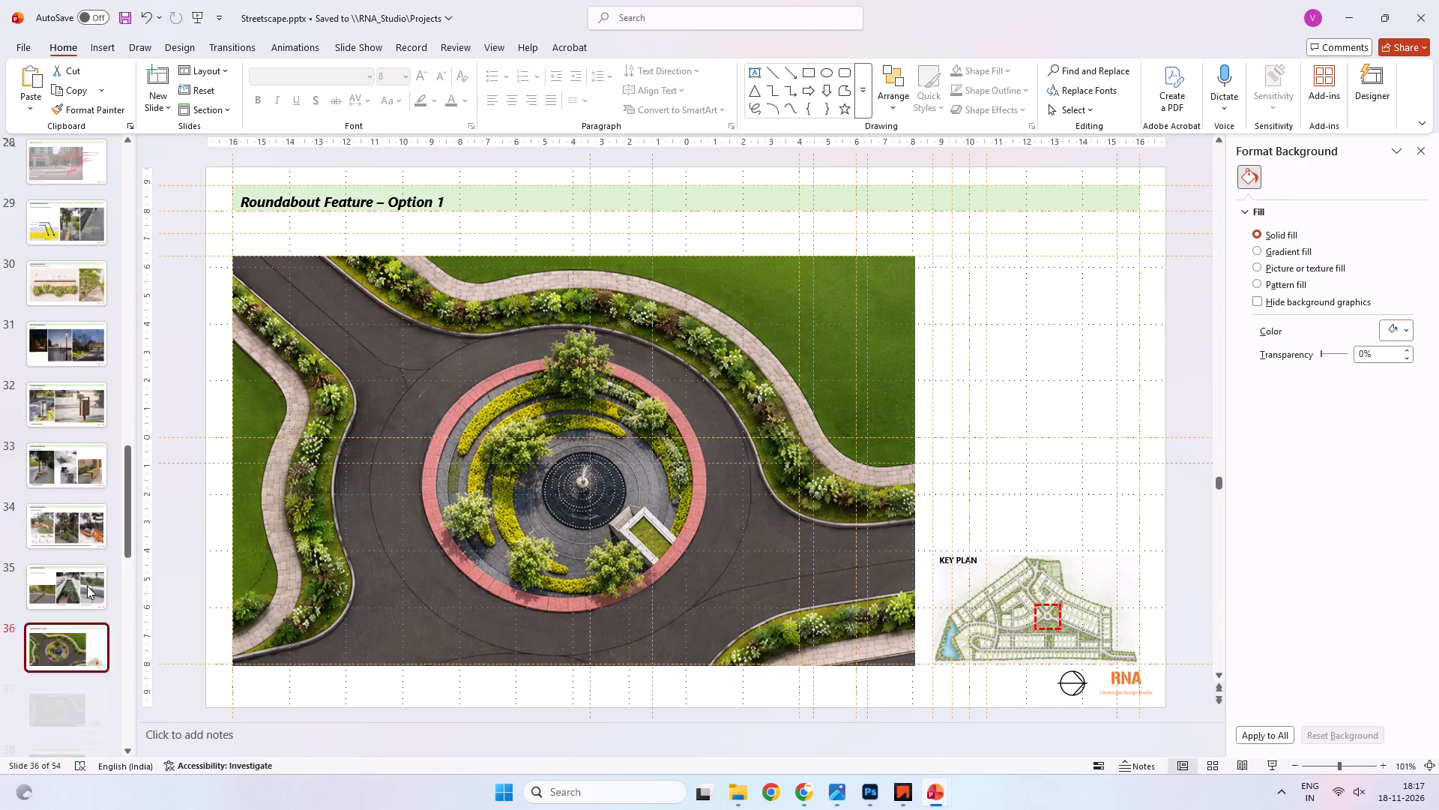
key("Down")
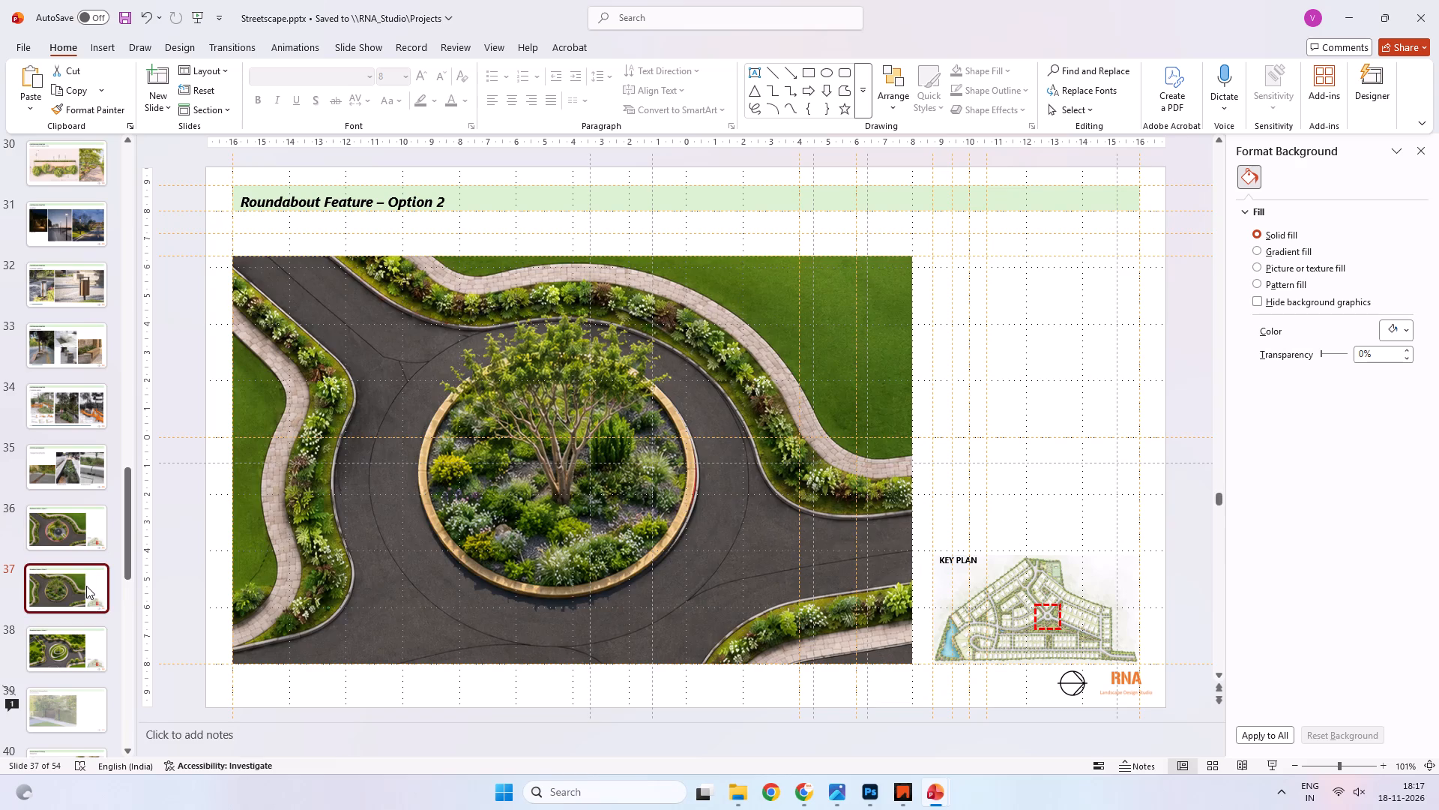
key("Down")
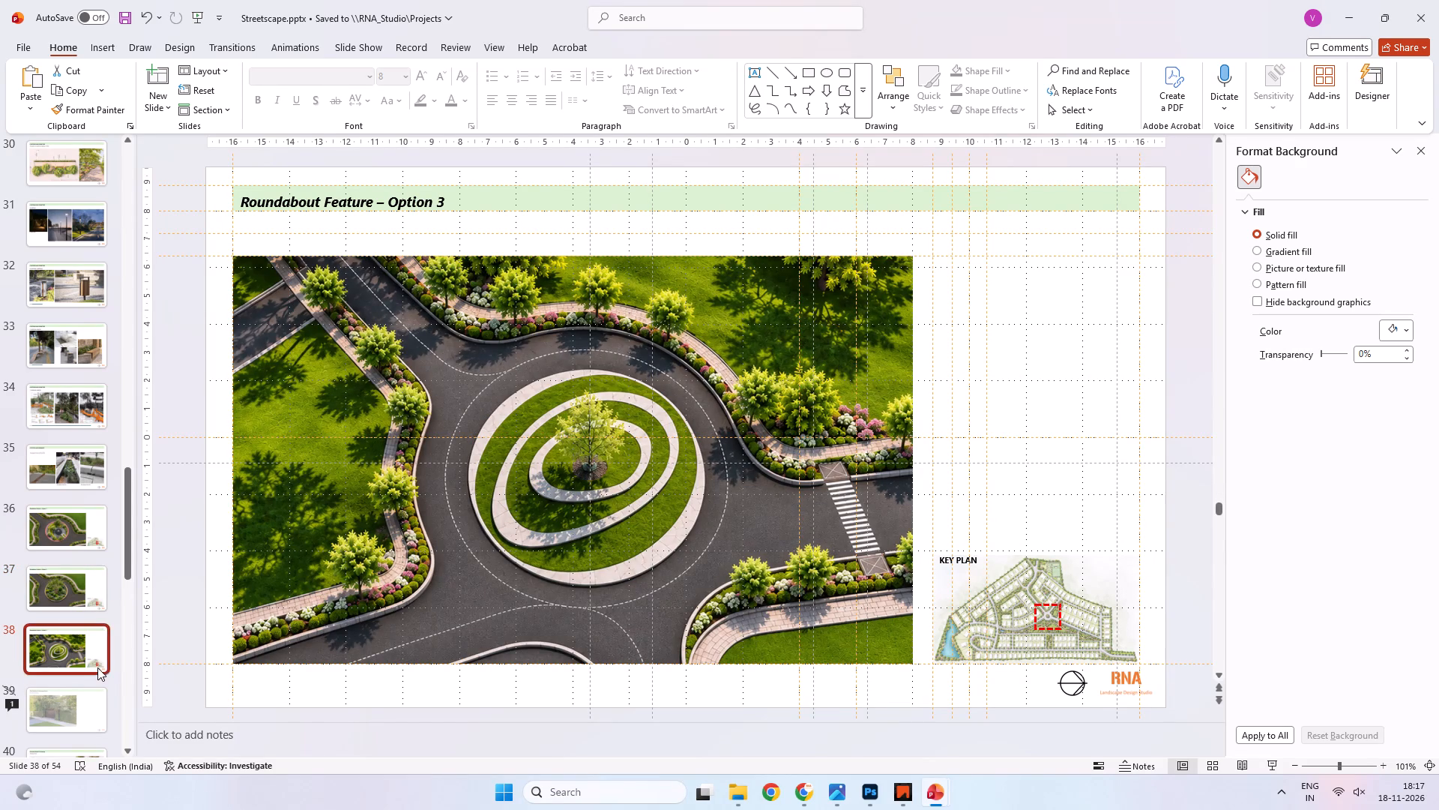
Insert a new slide after Roundabout Feature – Option 3.
key("ctrl+m")
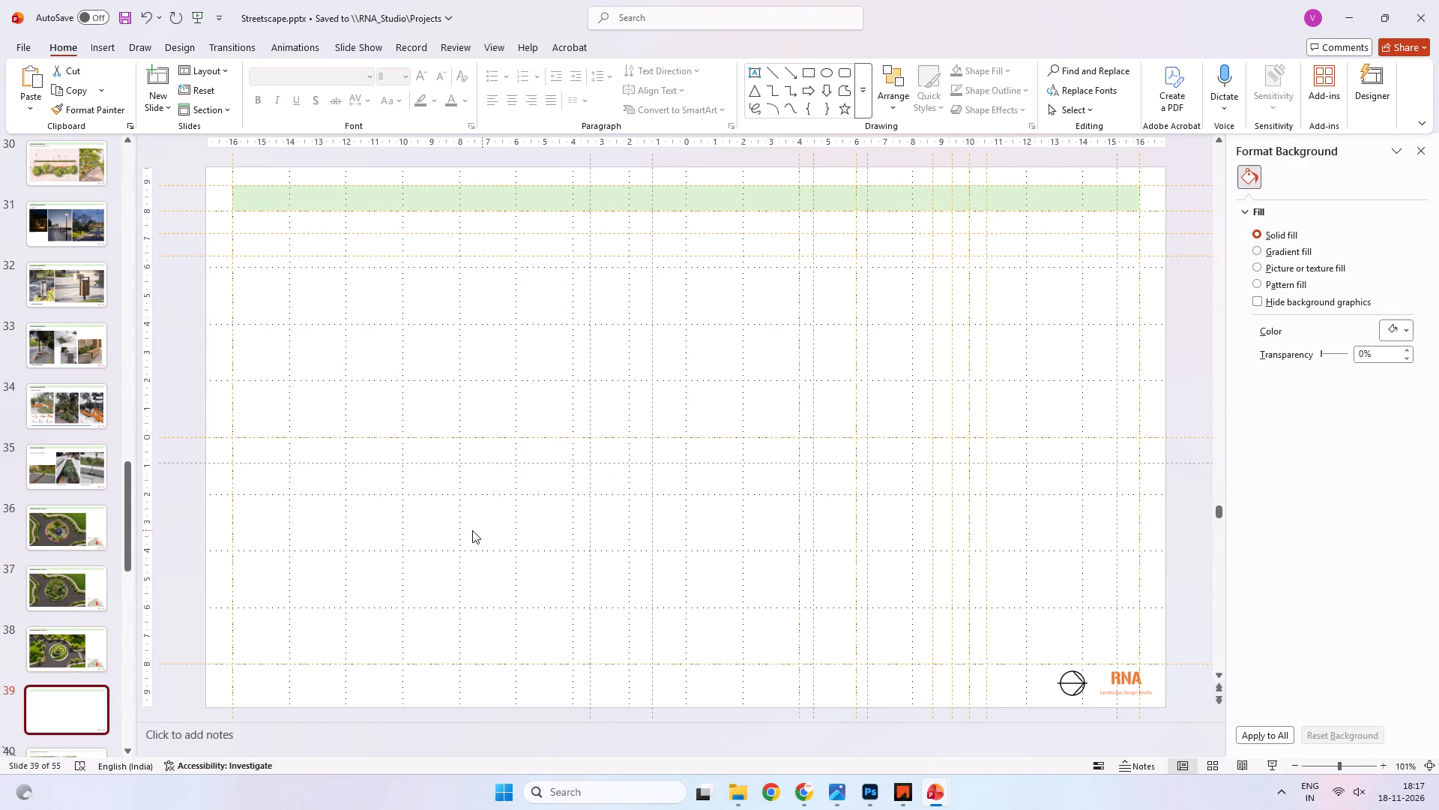
In a new File Explorer tab, open the 53012_Midori project's 3D > Renders > Render folder through the PROJECTS shortcut.
key("alt+Tab")
left_click(1120, 406, "alt")
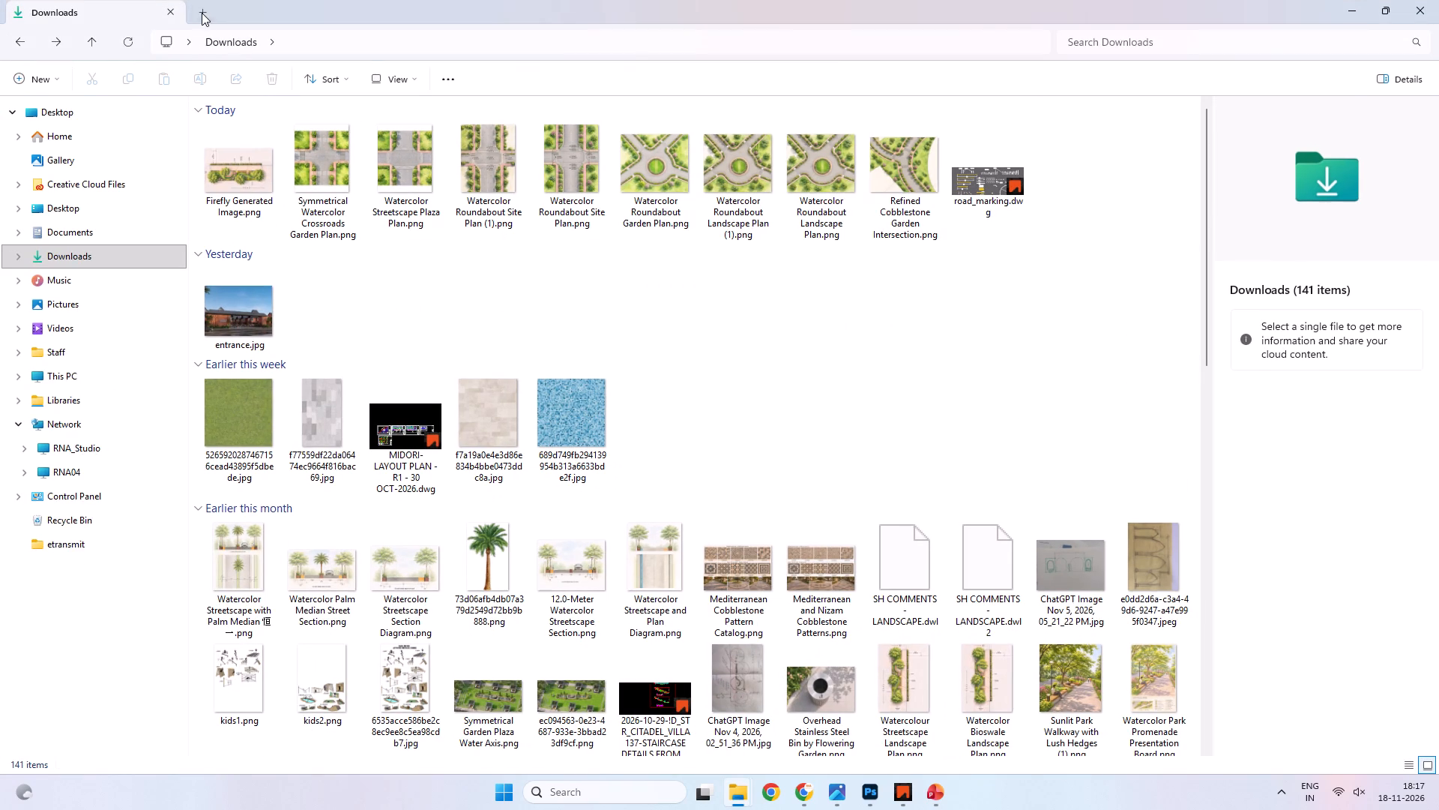
left_click(202, 13)
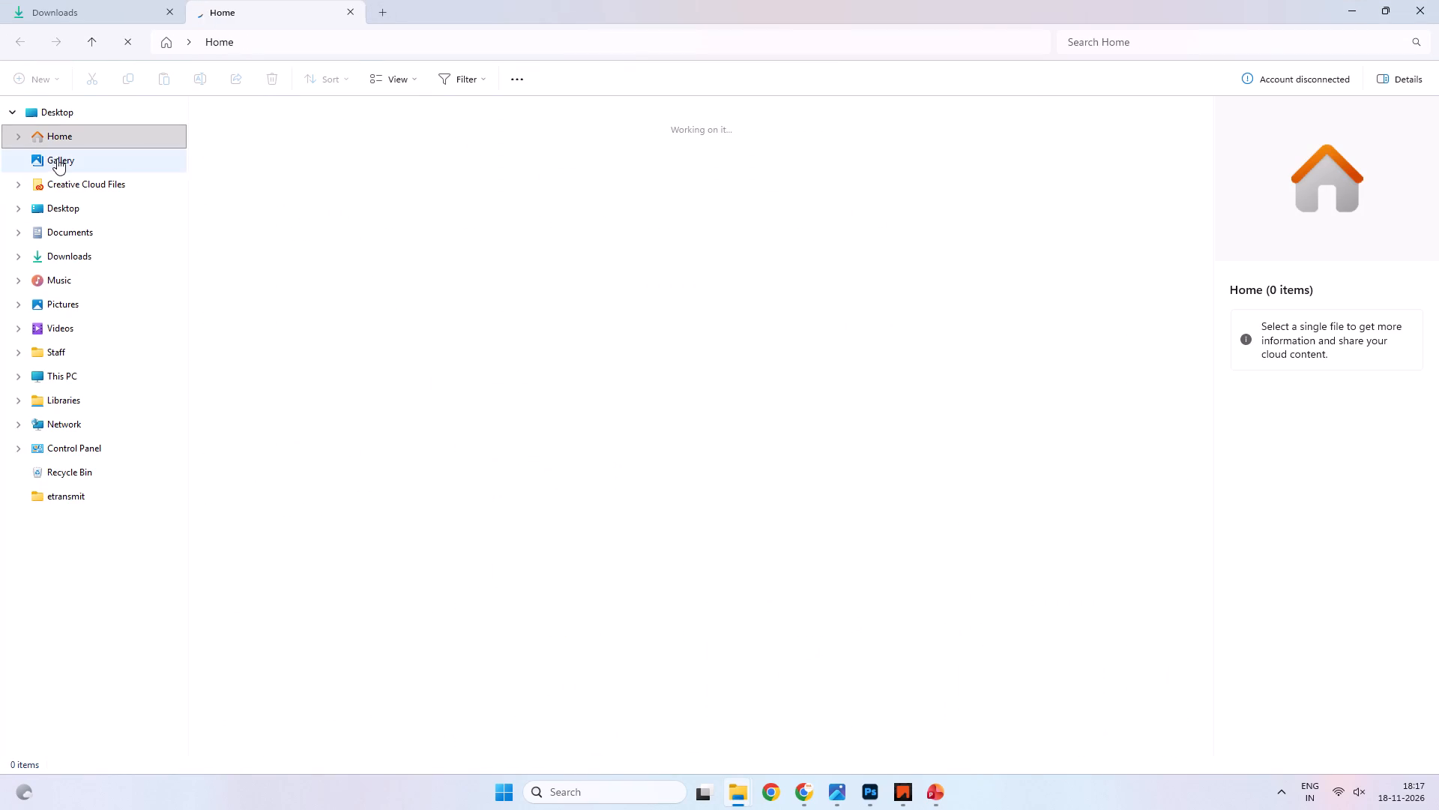
left_click(66, 249)
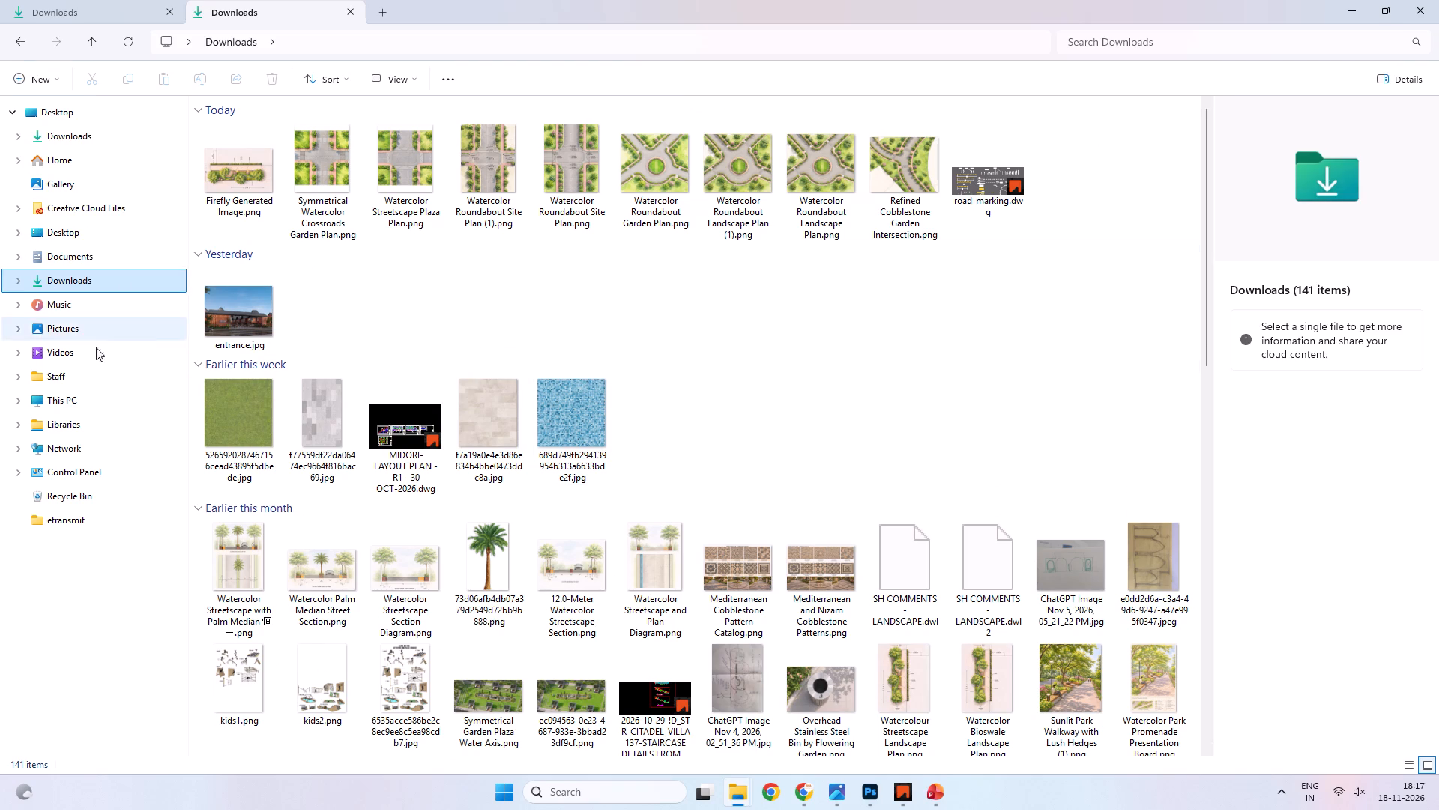
left_click(85, 235)
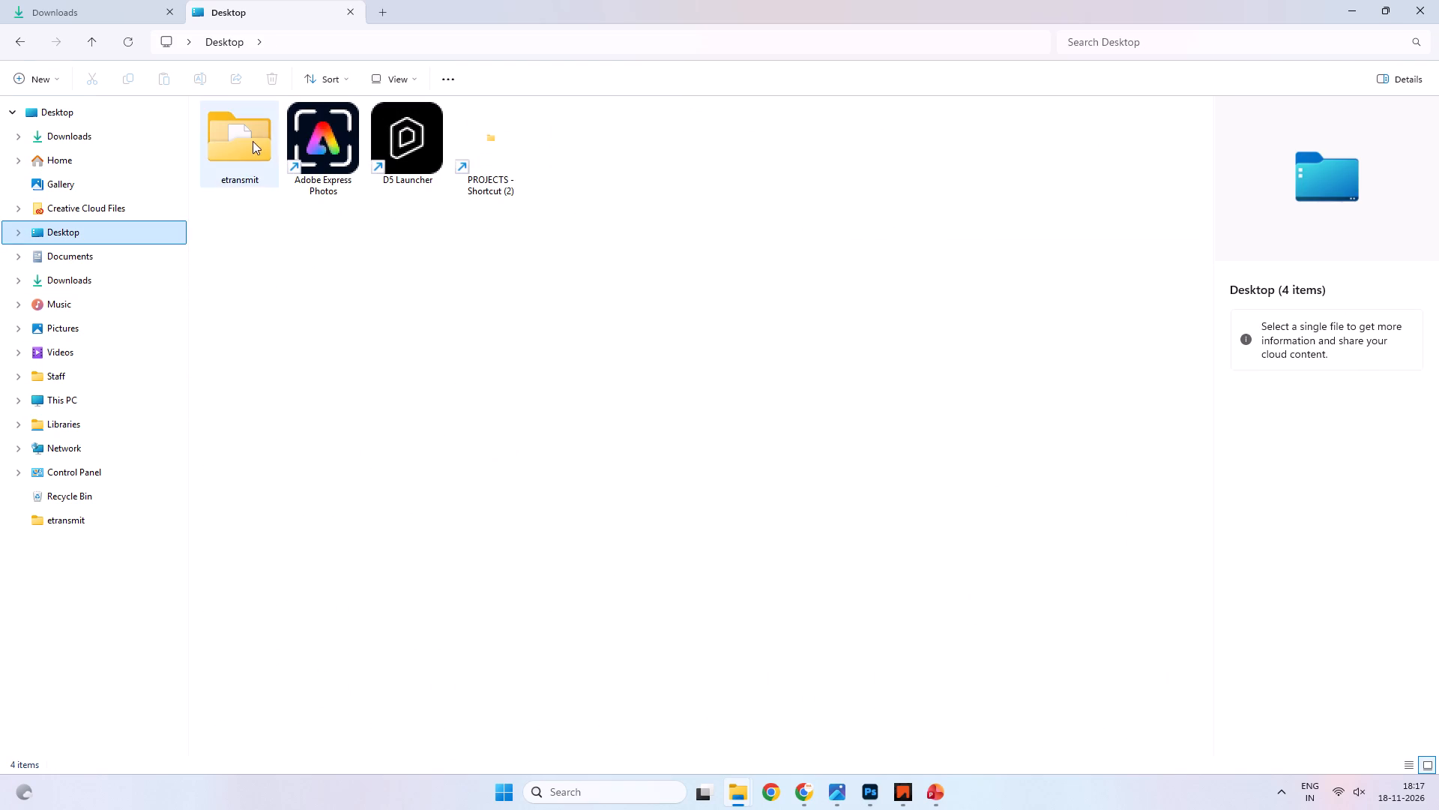
double_click(462, 141)
scroll(247, 280, "down", 6)
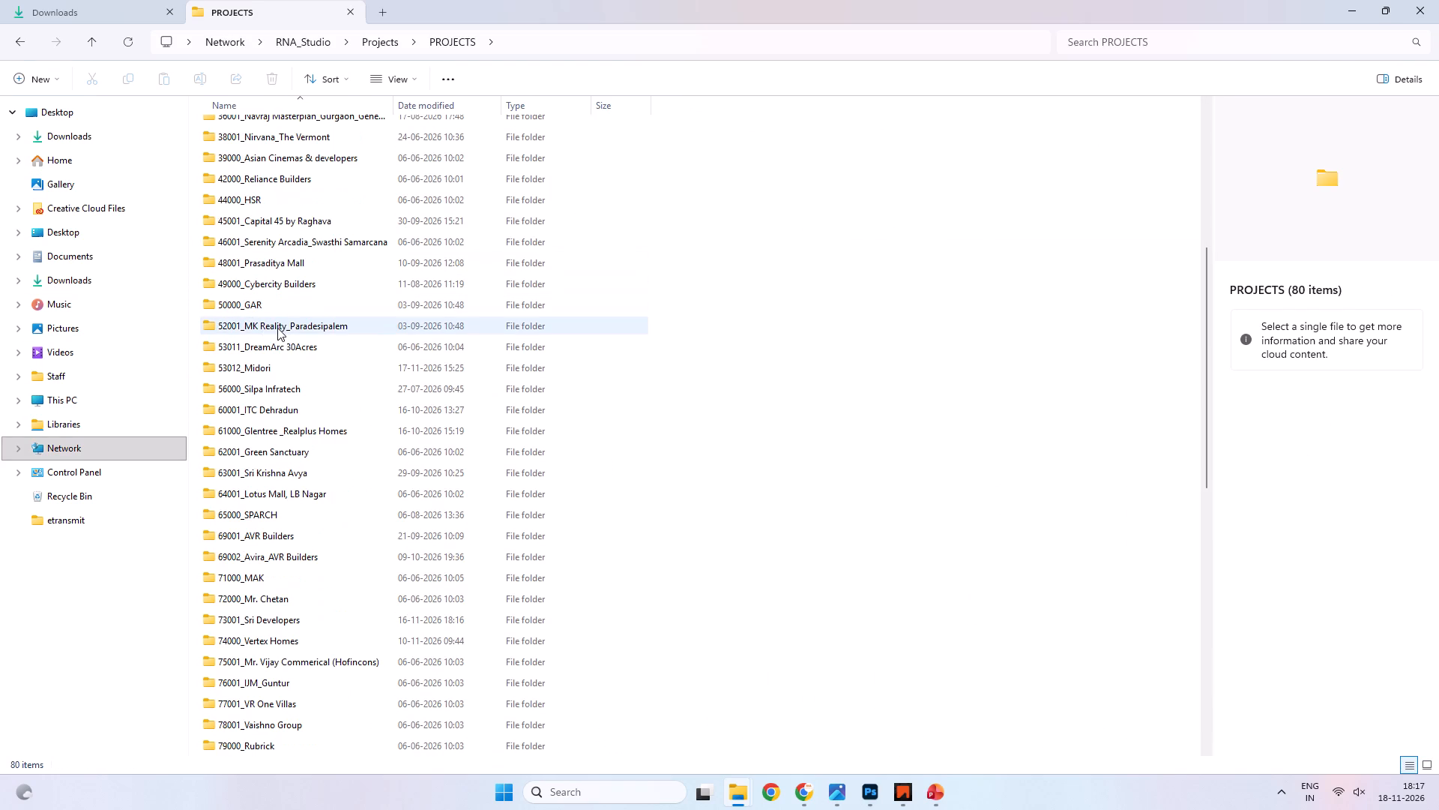
scroll(266, 315, "up", 1)
double_click(259, 416)
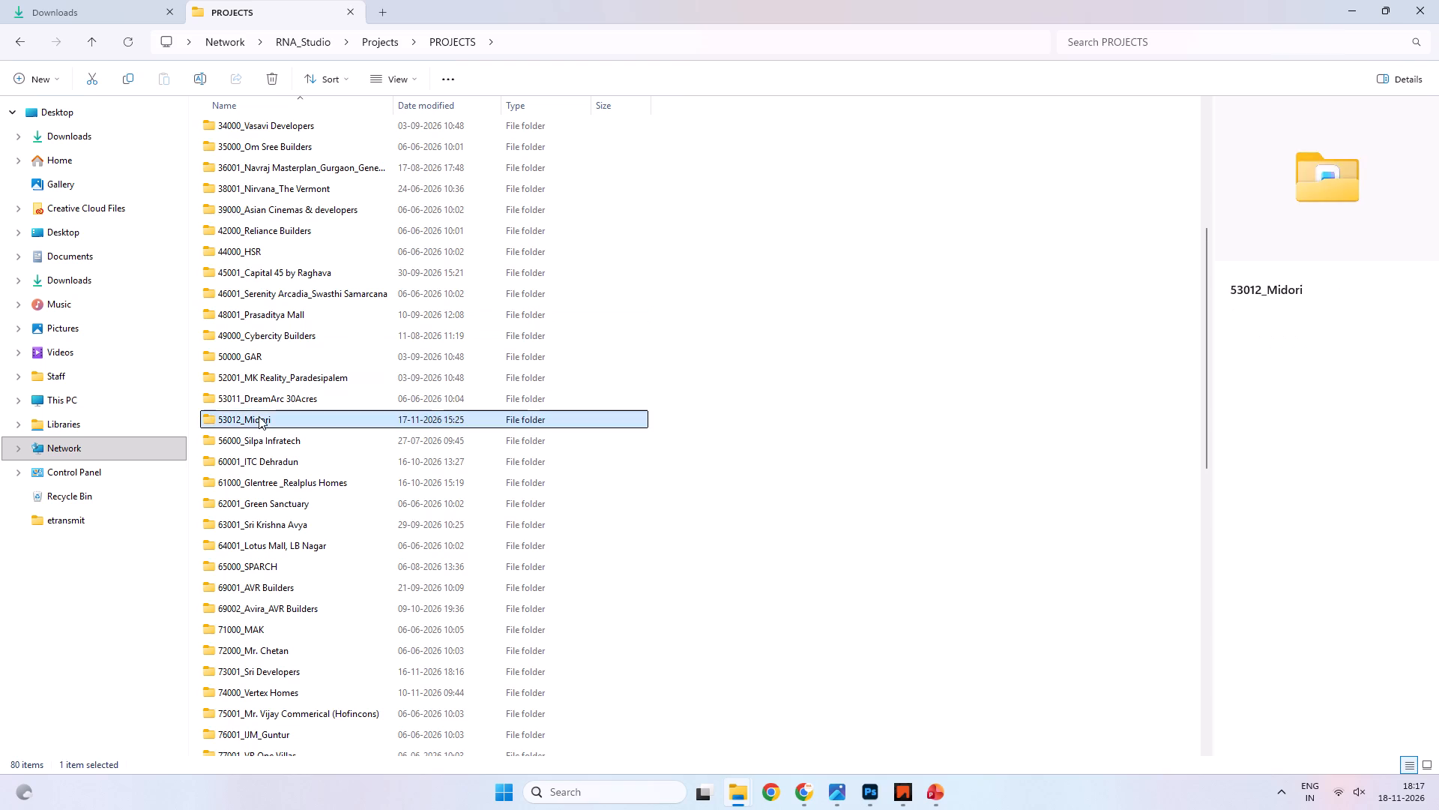
double_click(261, 128)
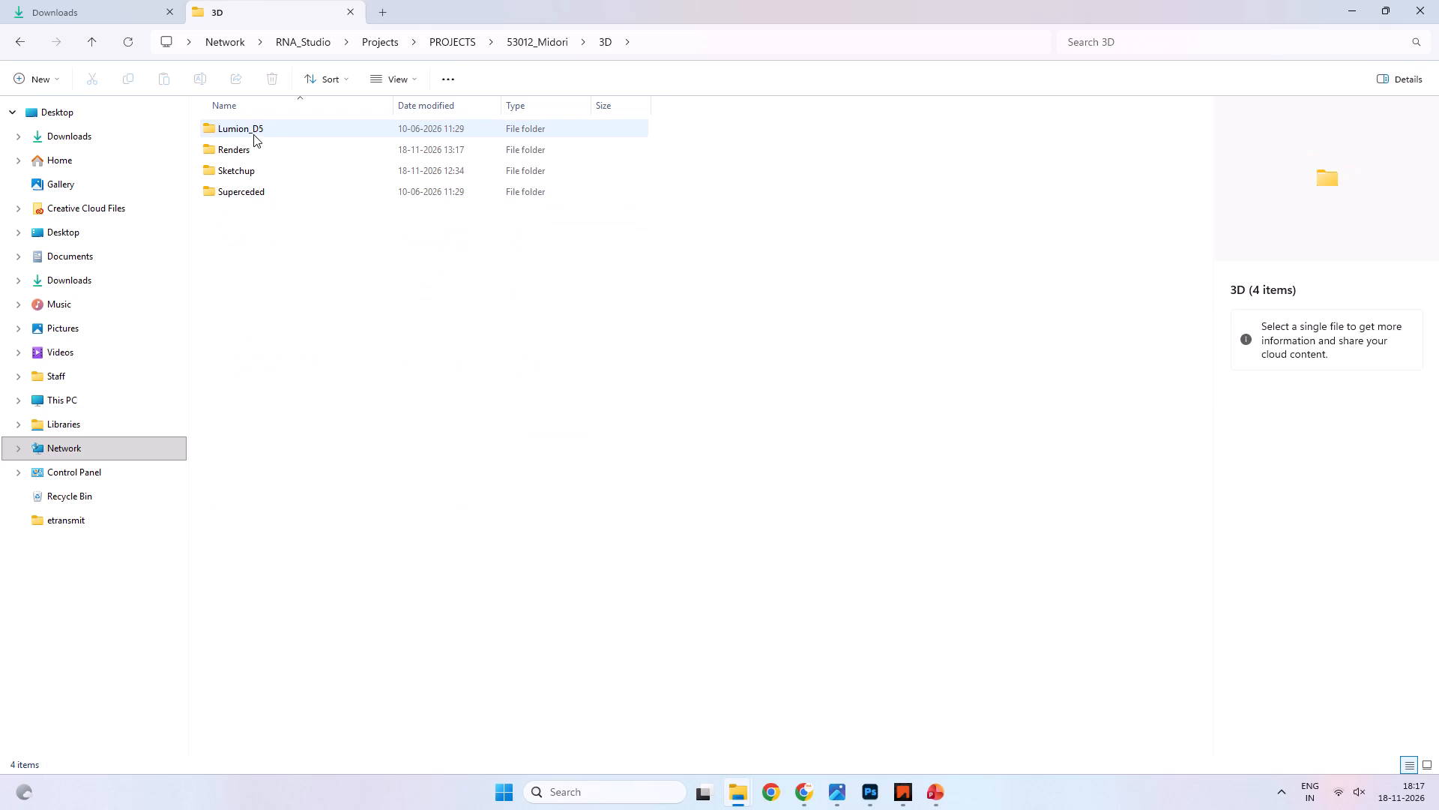
double_click(249, 146)
double_click(259, 136)
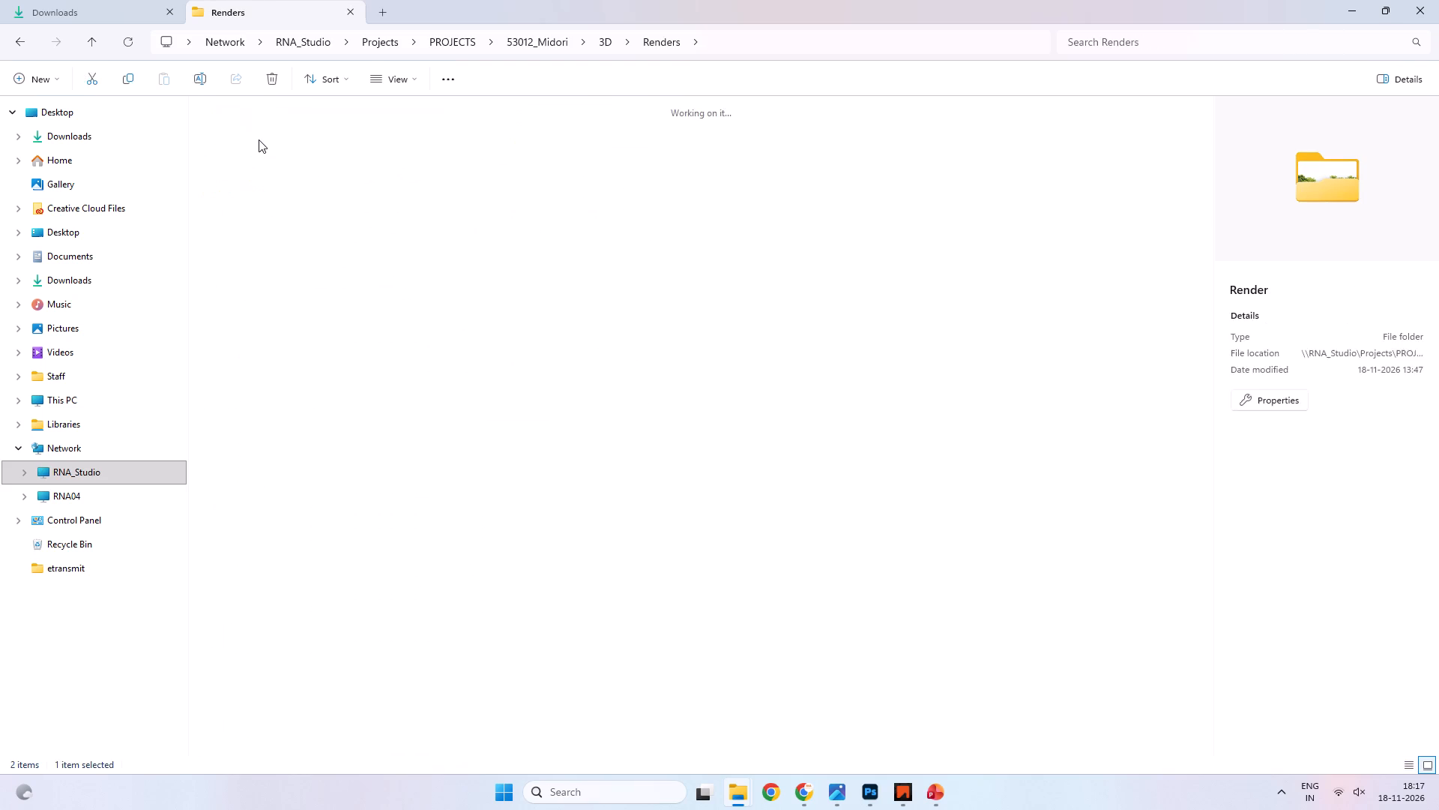
Copy roundabout-2.png from the Render folder and paste it onto the new slide in the Streetscape presentation.
left_click(601, 595)
left_click(659, 379)
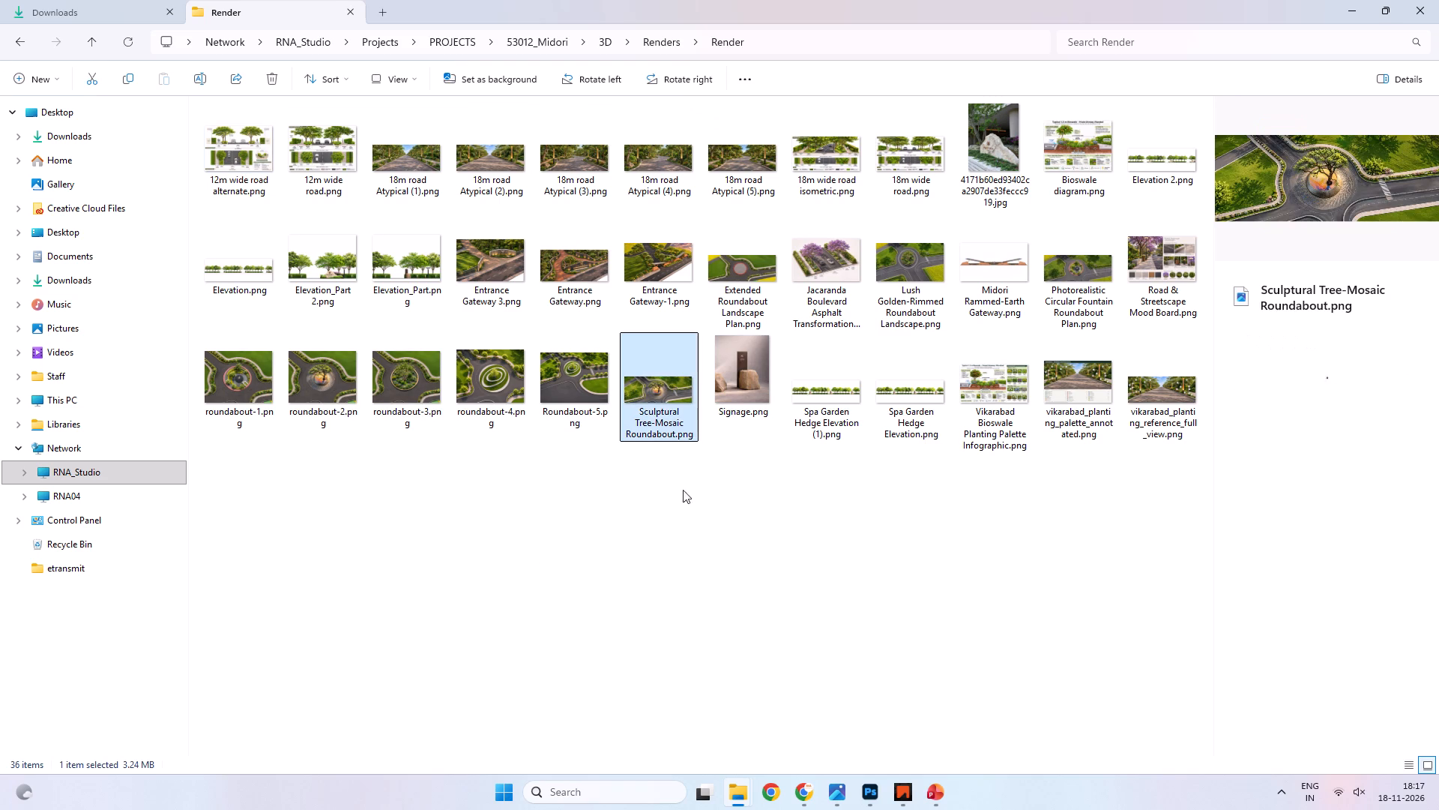
left_click(330, 392)
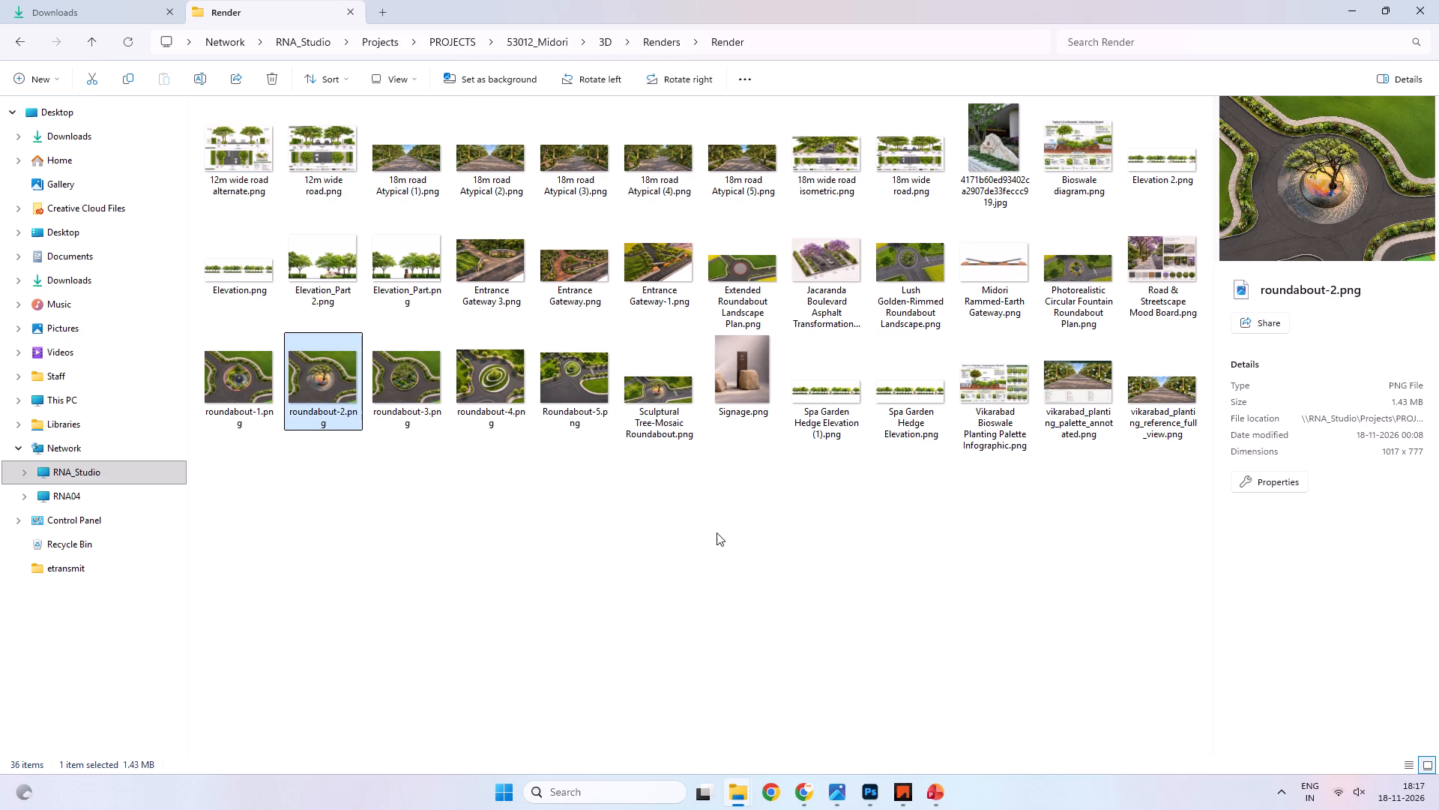
key("ctrl+c")
key("alt+Tab")
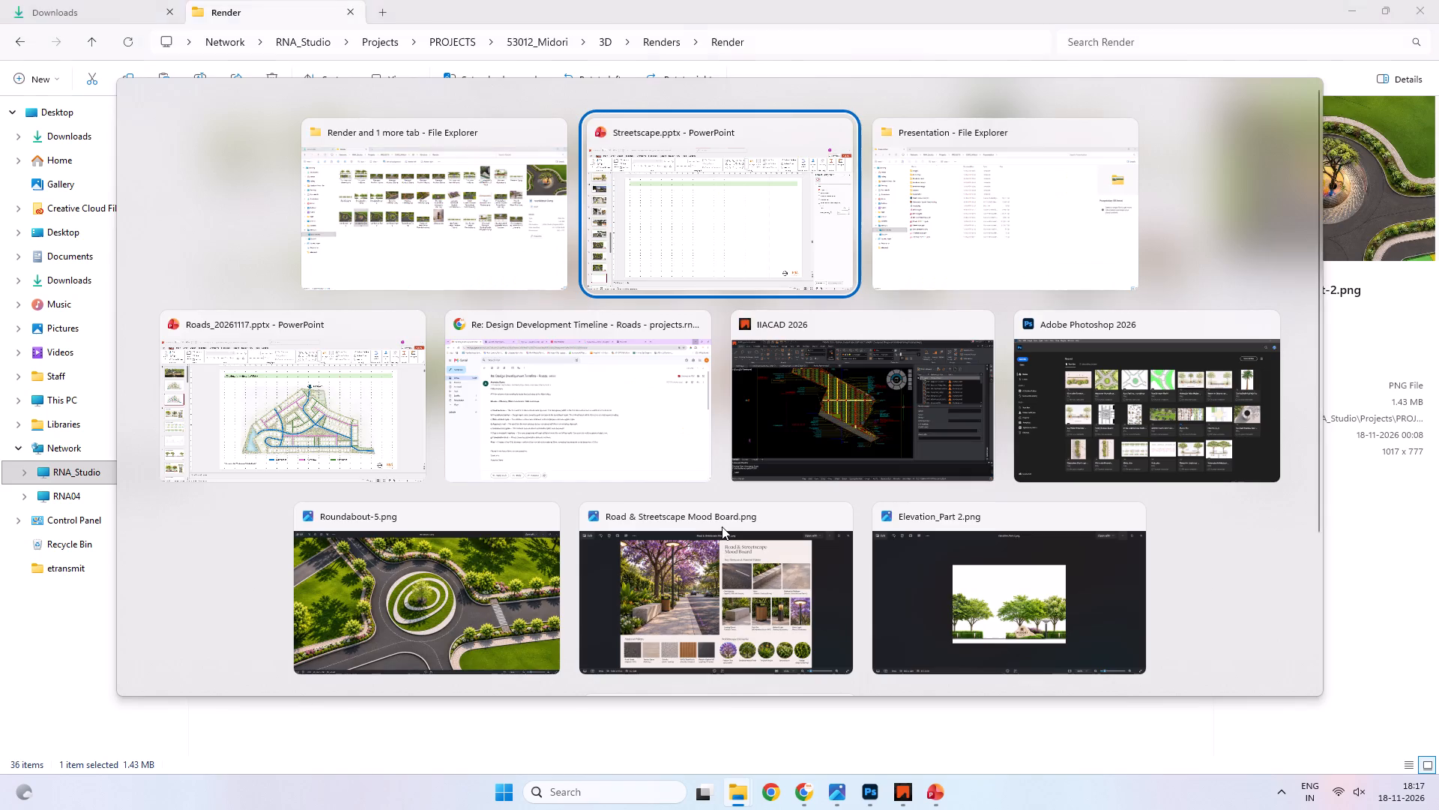
left_click(709, 521)
key("ctrl+v")
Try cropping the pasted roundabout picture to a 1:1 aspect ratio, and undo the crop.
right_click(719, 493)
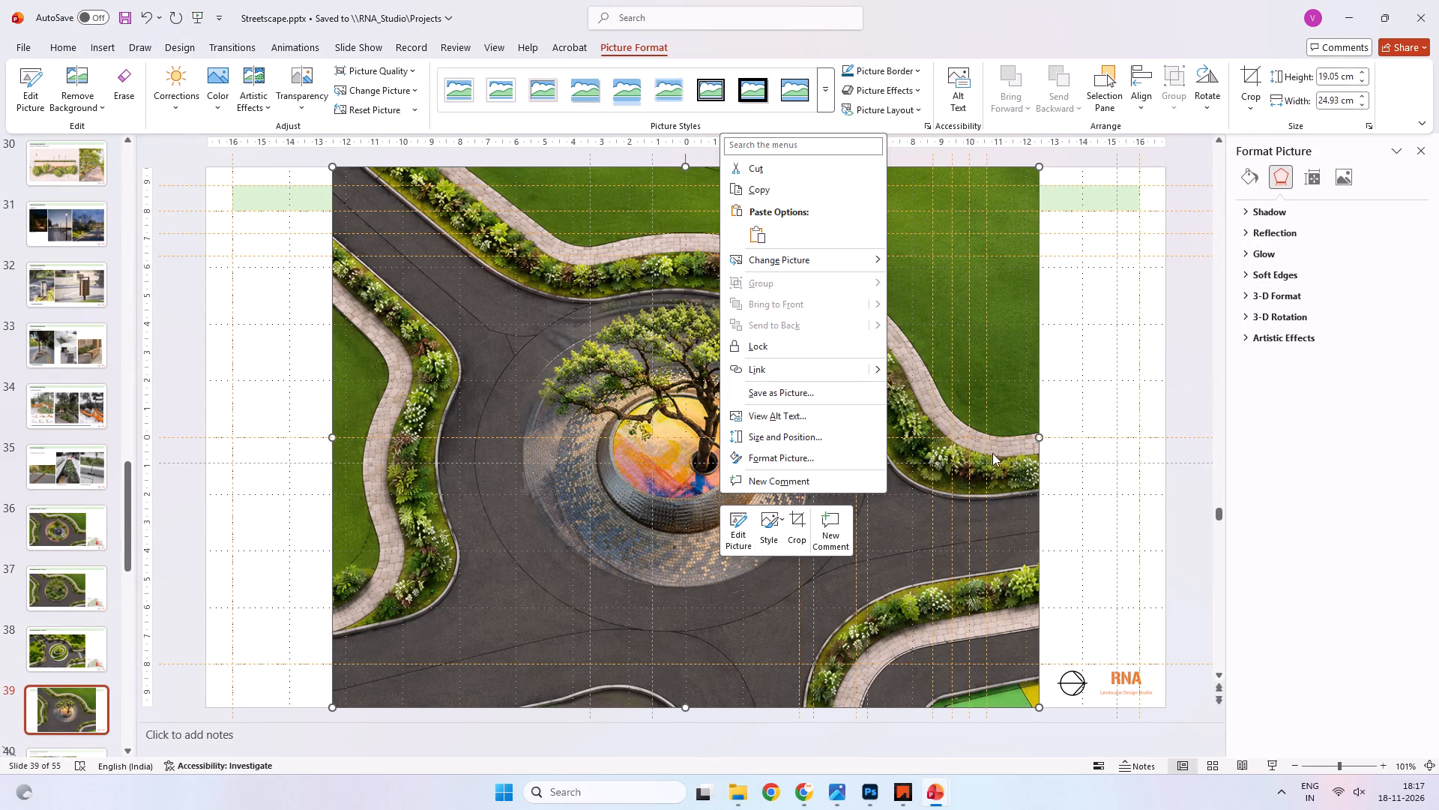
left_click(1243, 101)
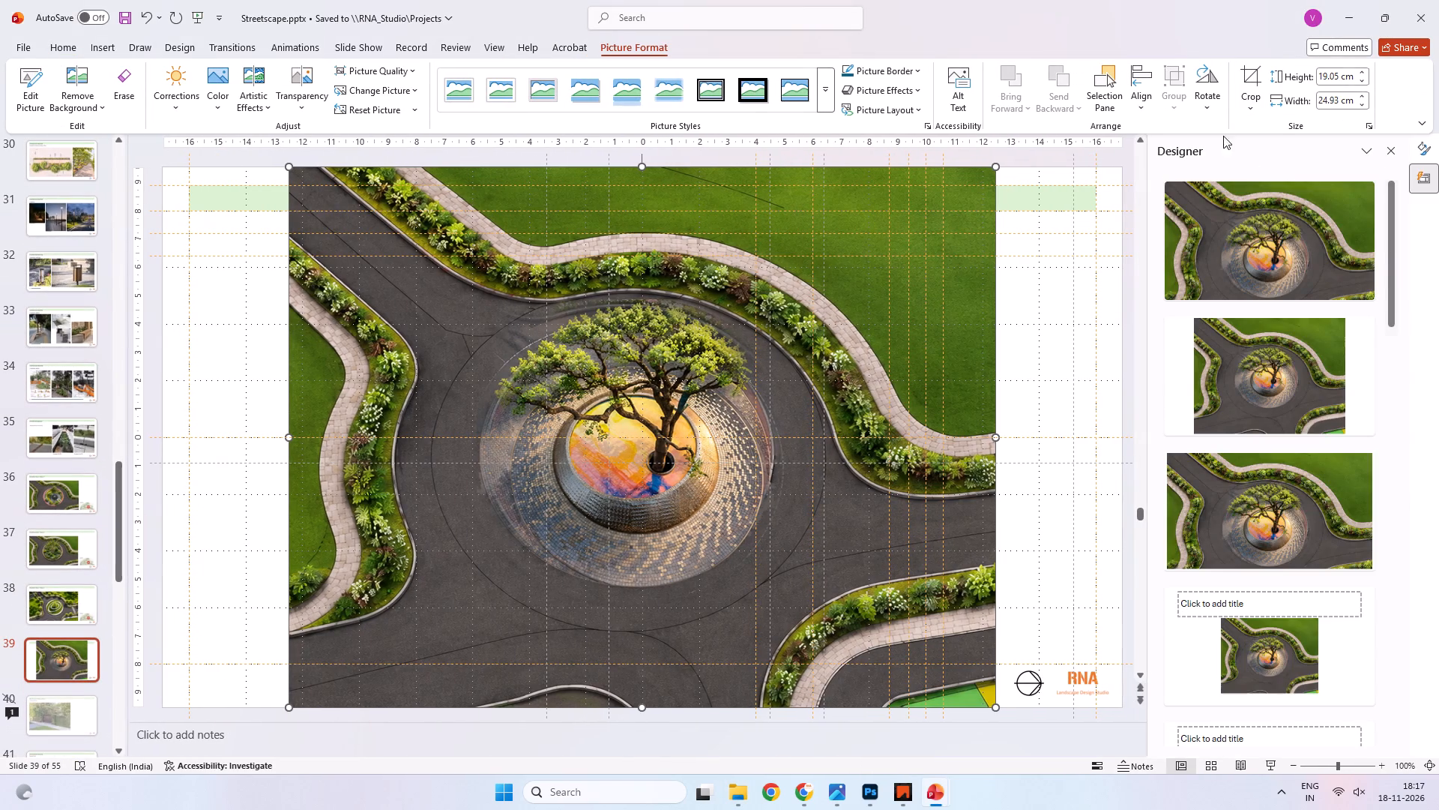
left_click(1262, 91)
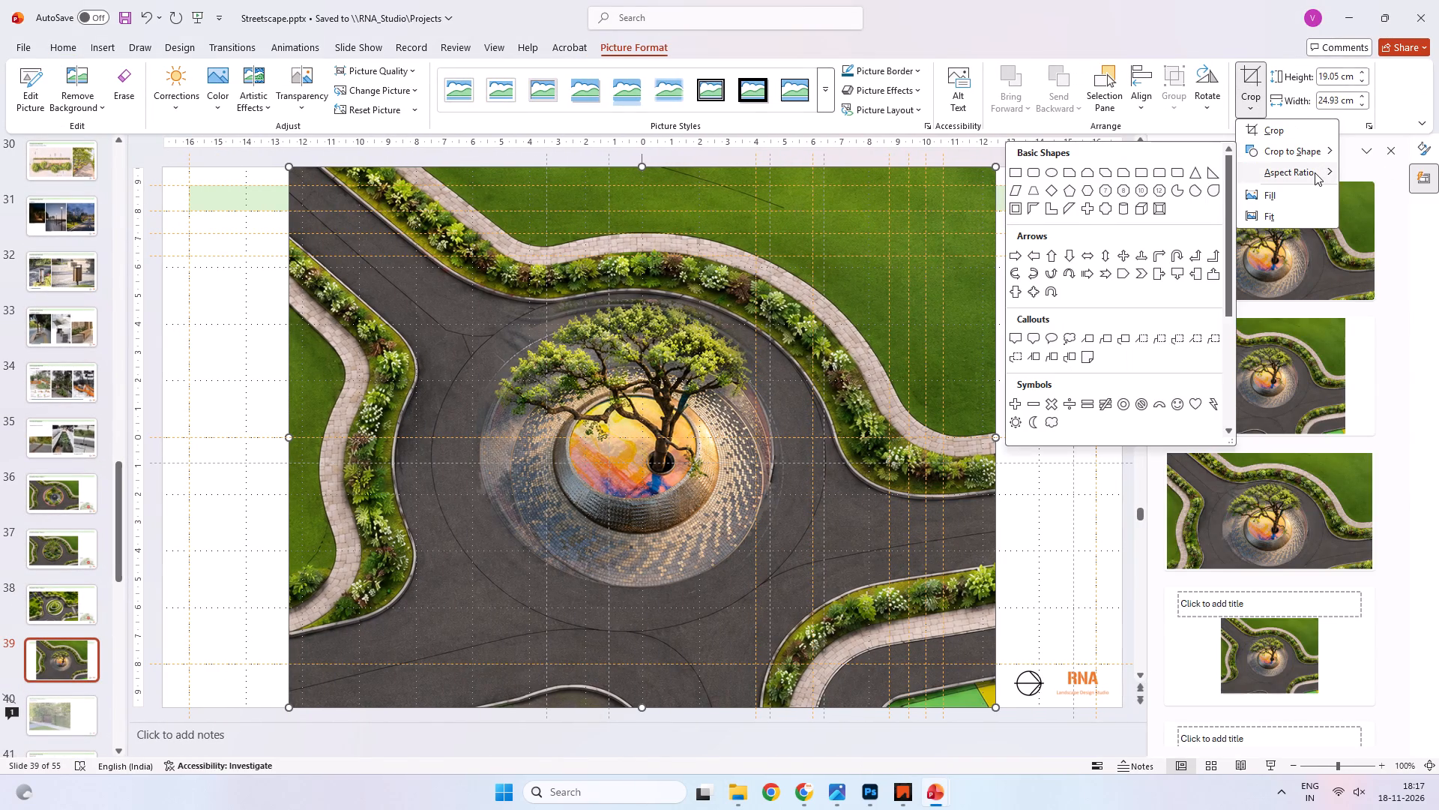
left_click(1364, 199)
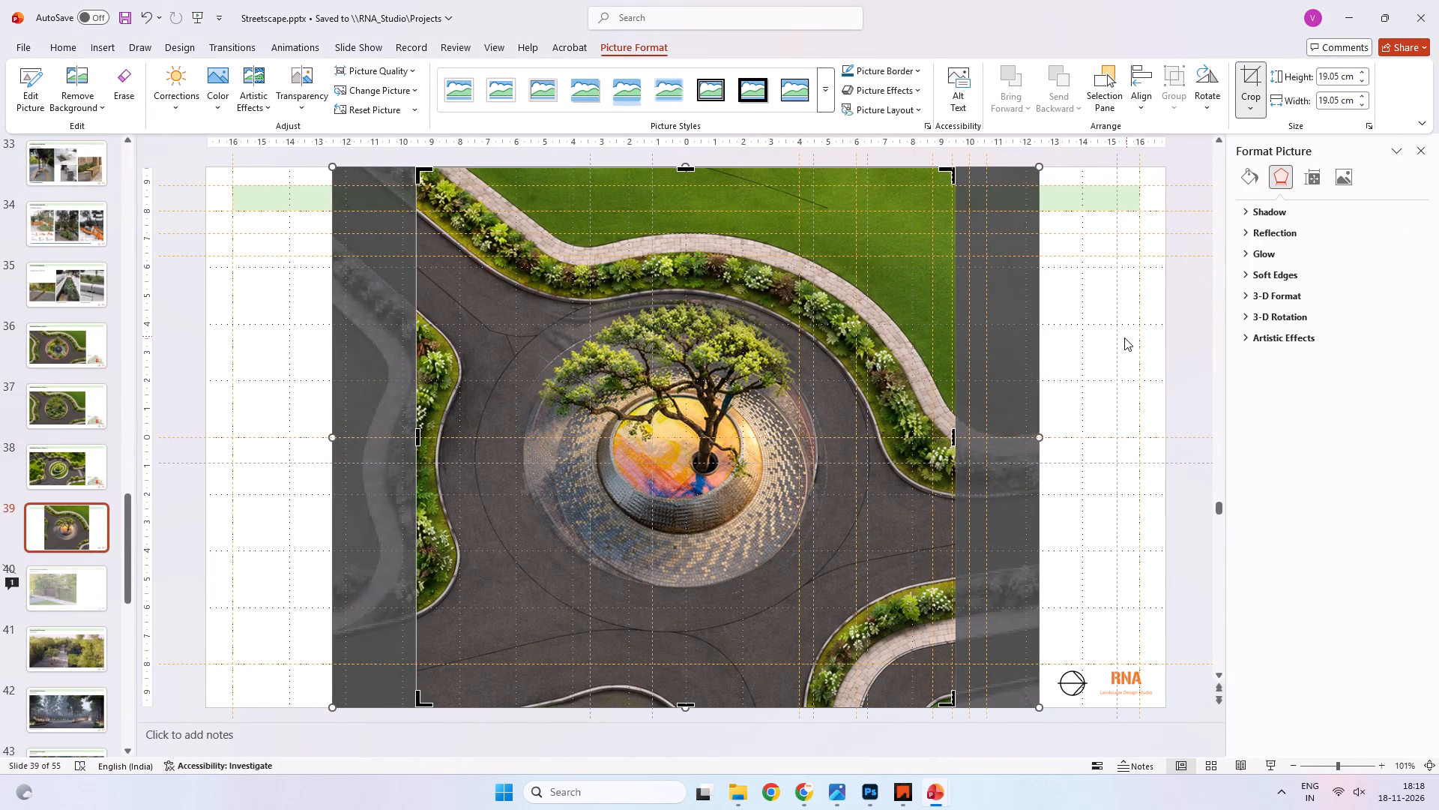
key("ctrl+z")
Crop the pasted roundabout picture to a landscape 5:3 aspect ratio.
left_click(1251, 103)
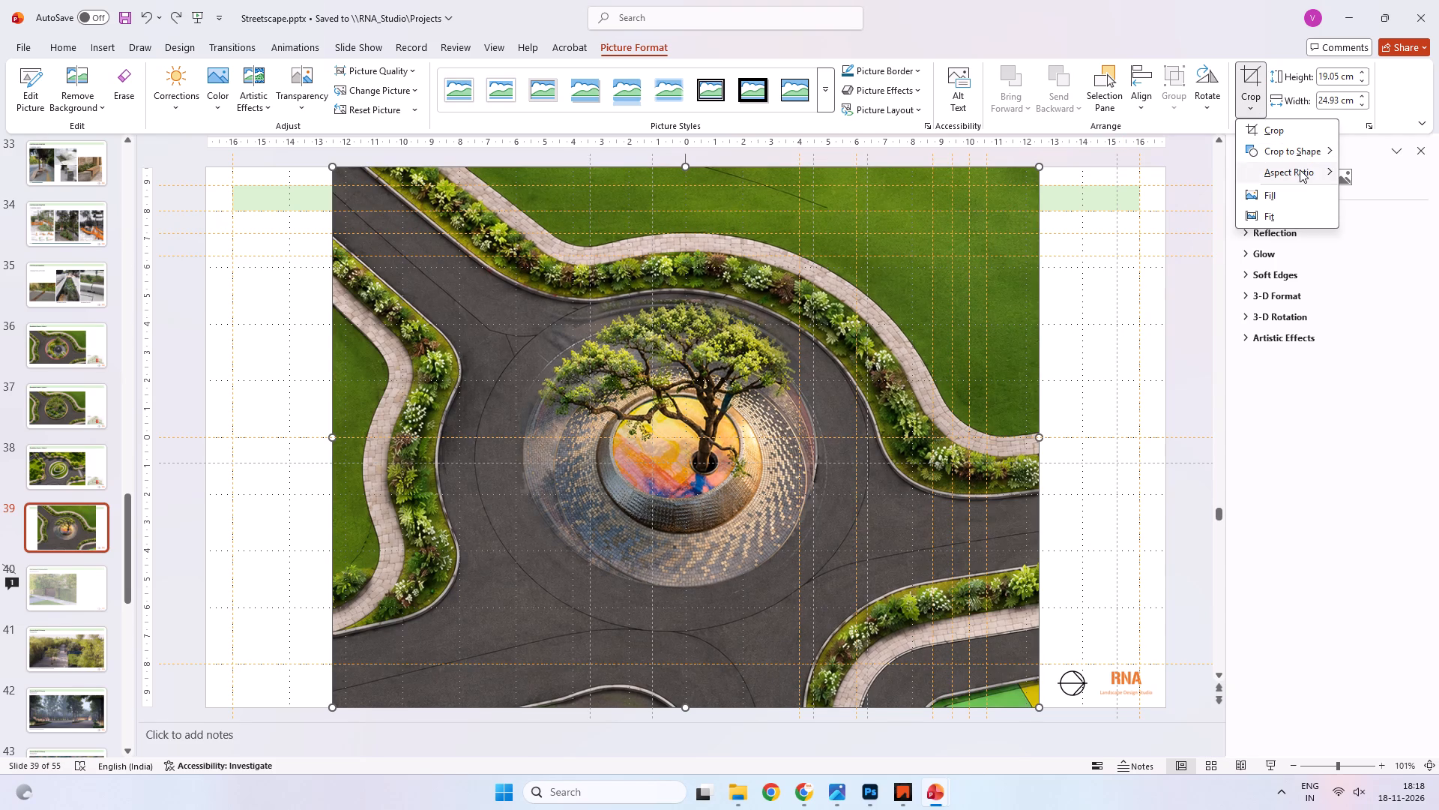
left_click(1300, 169)
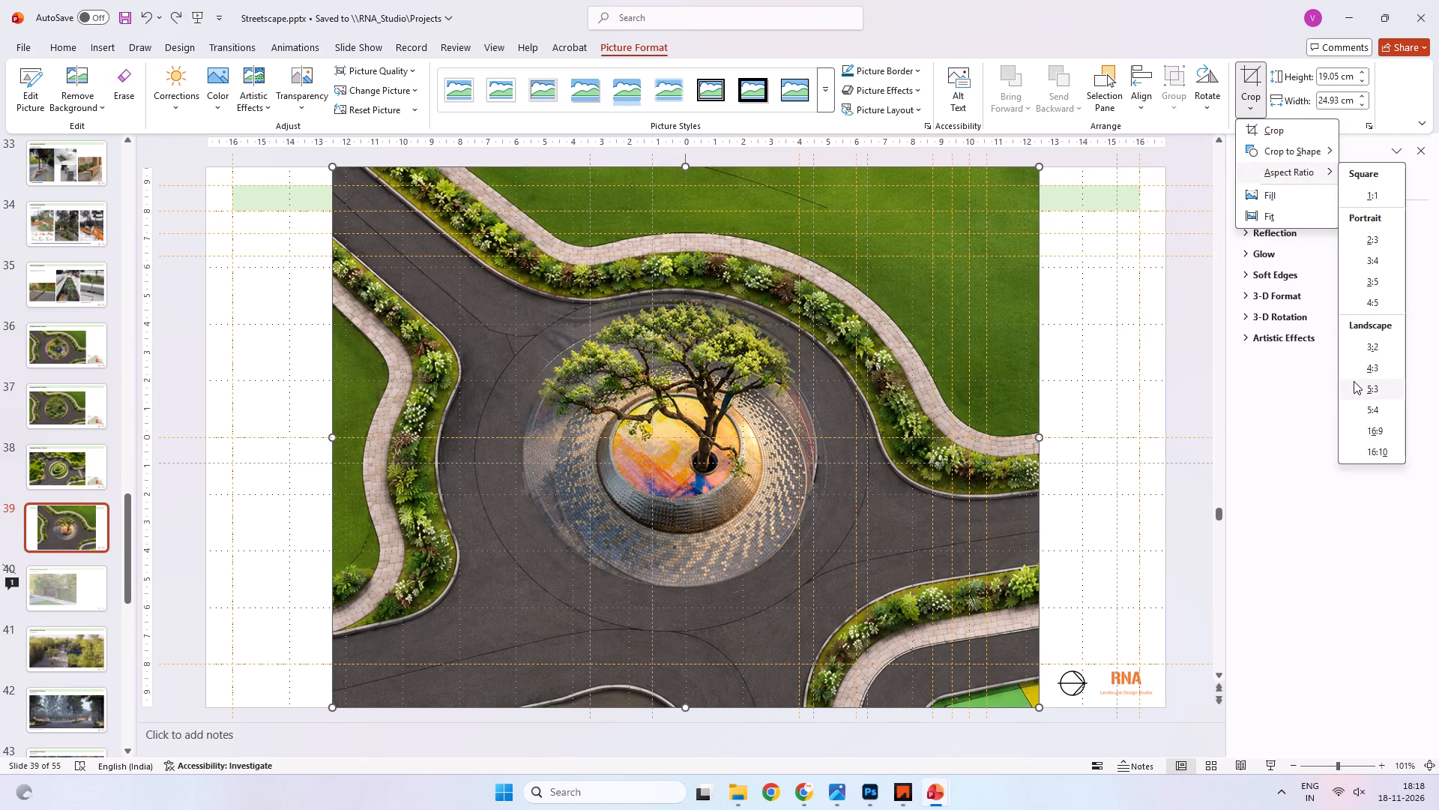
left_click(1360, 386)
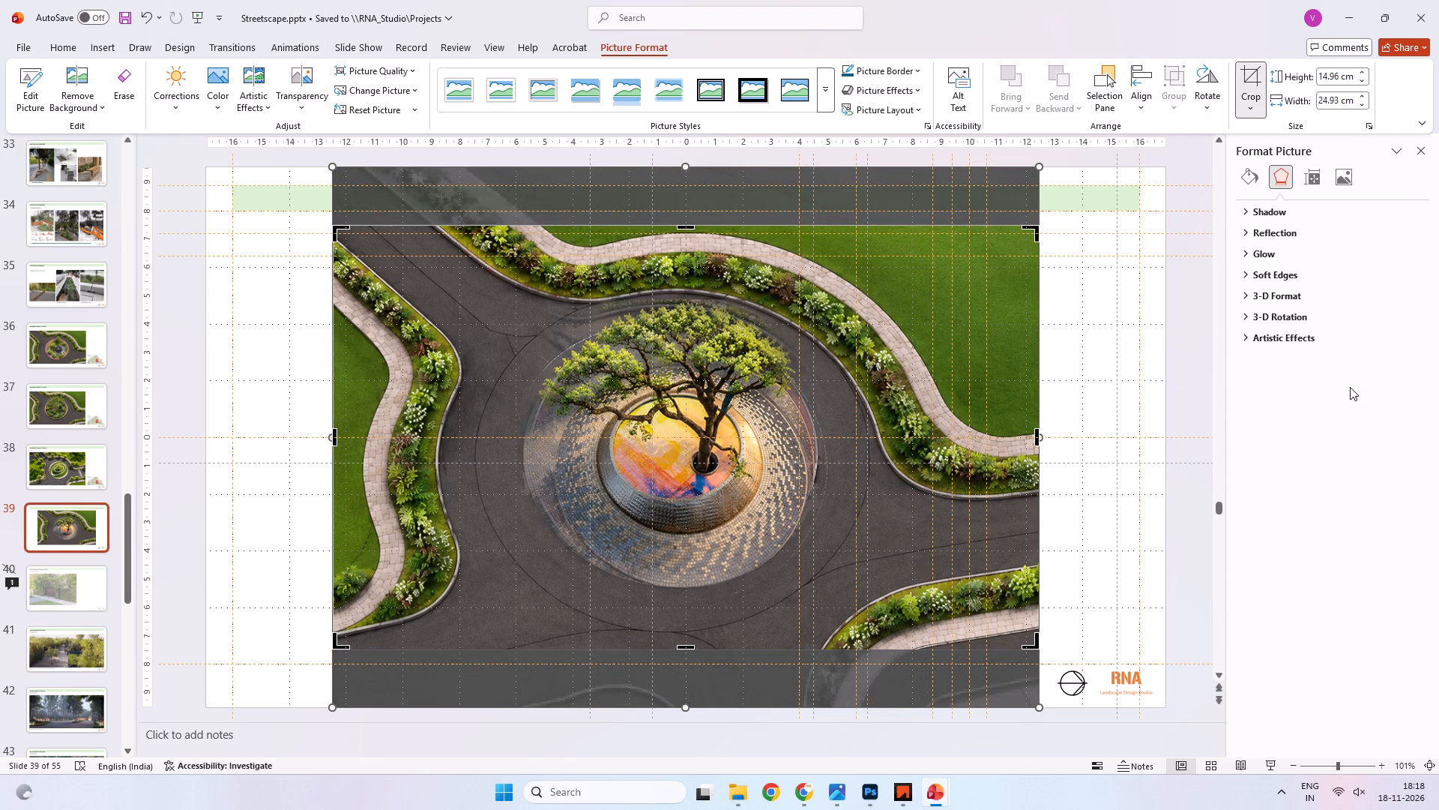
left_click(1149, 328)
Align the cropped roundabout picture with the slide's left margin and bottom guides and enlarge it slightly.
left_click_drag(923, 383, 824, 406, "shift")
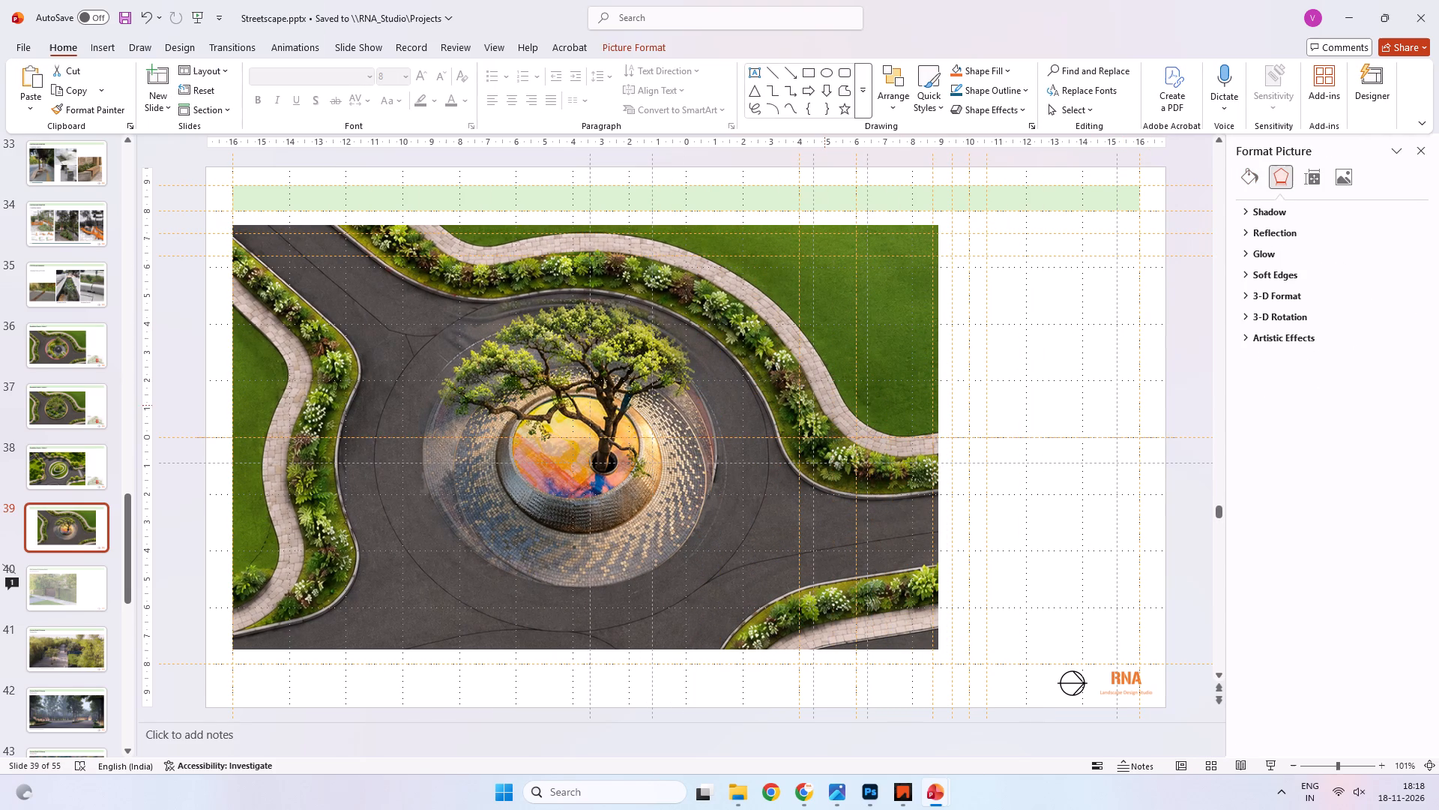
left_click_drag(824, 406, 824, 415, "shift")
left_click_drag(743, 397, 742, 415)
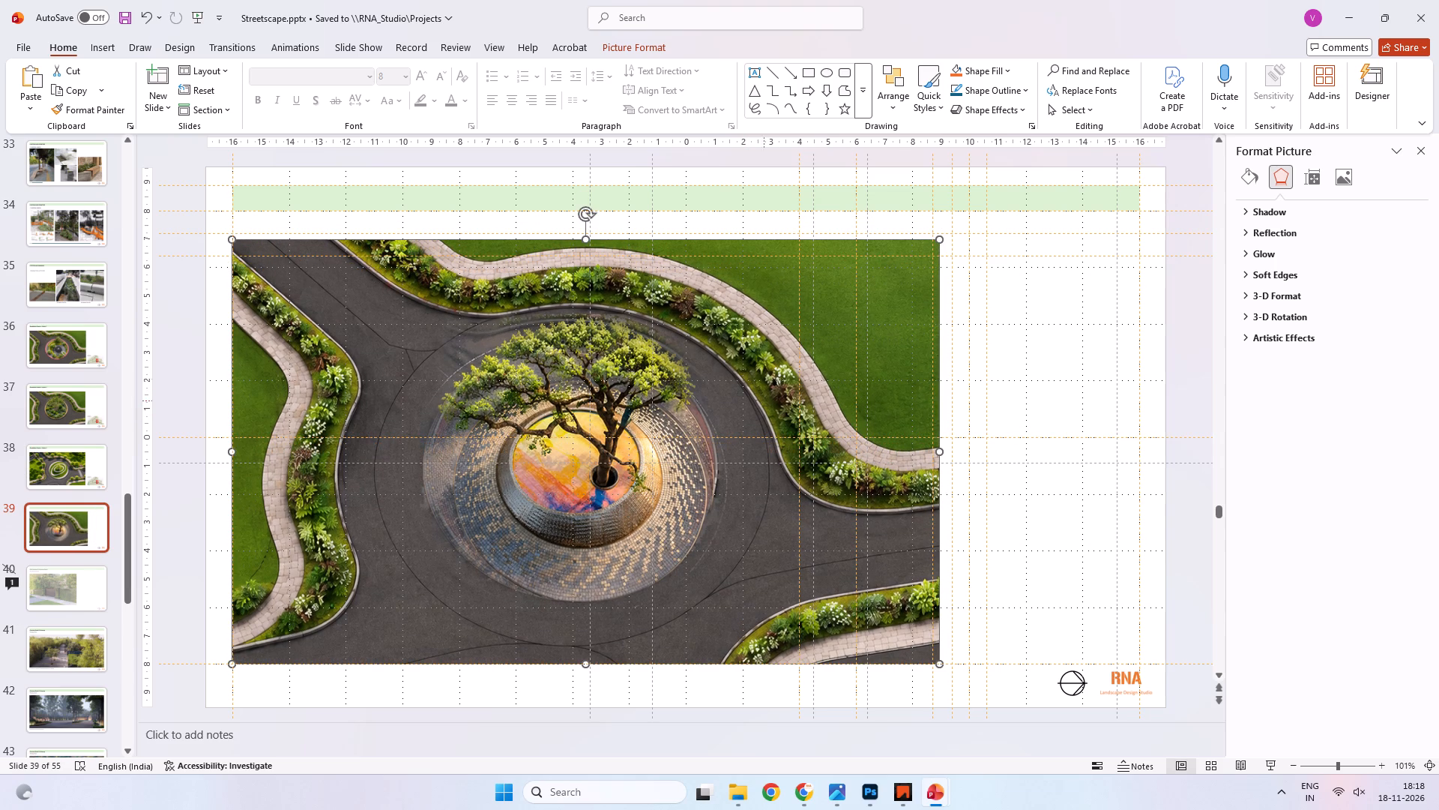
left_click(938, 241, "shift")
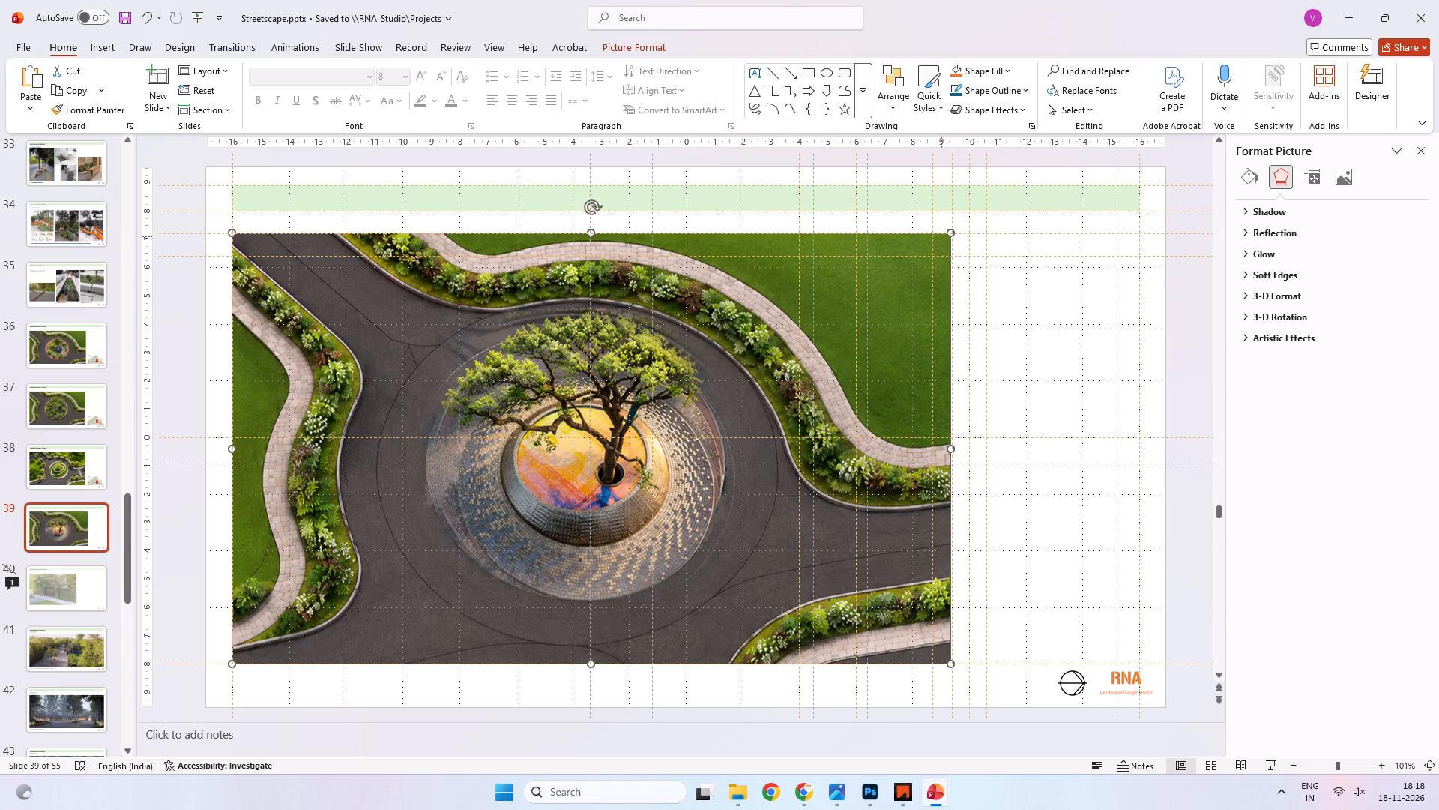
Compare with the Roundabout Feature – Option 3 slide and resize the new slide's picture to match that picture's size and position.
left_click(56, 496)
left_click(58, 475)
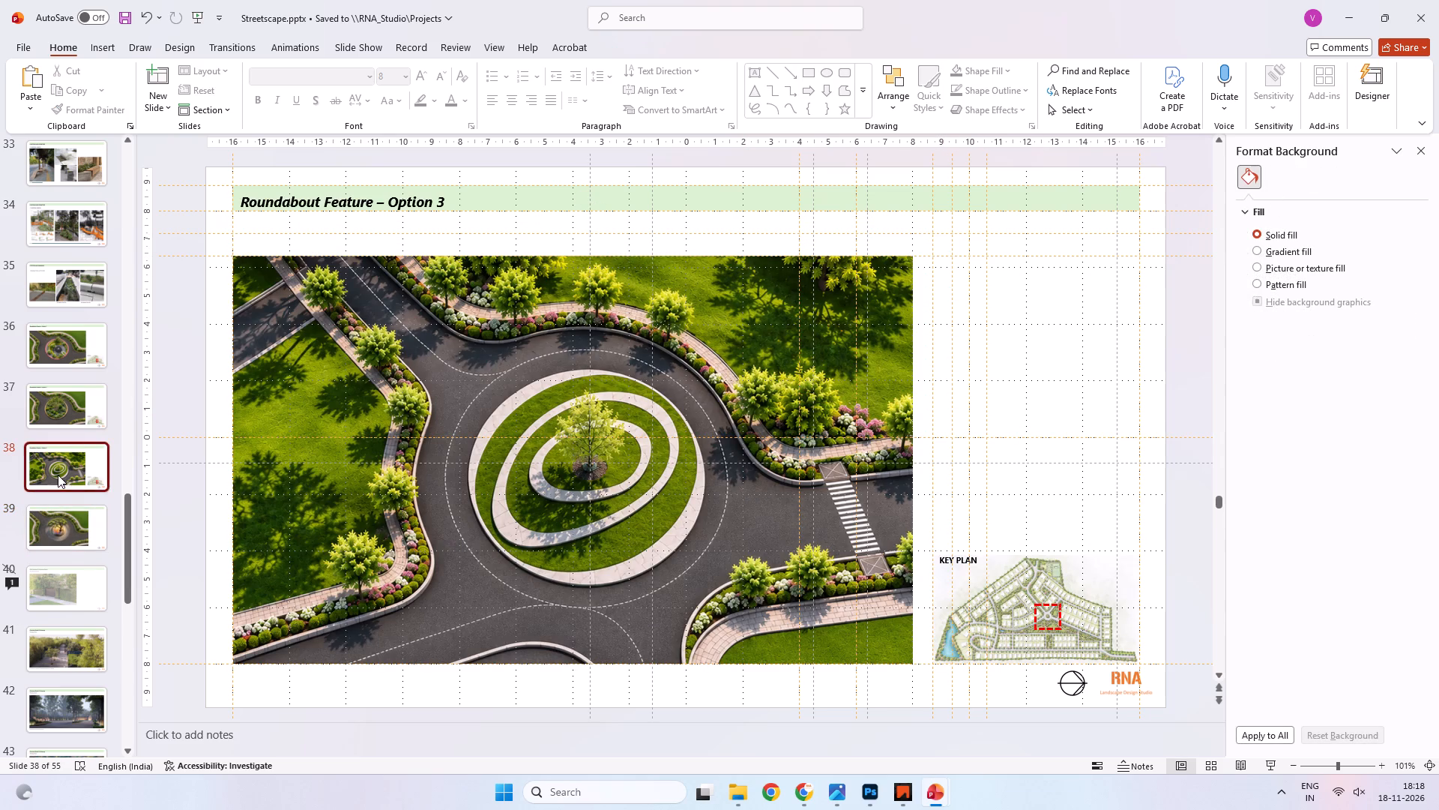
left_click(67, 529)
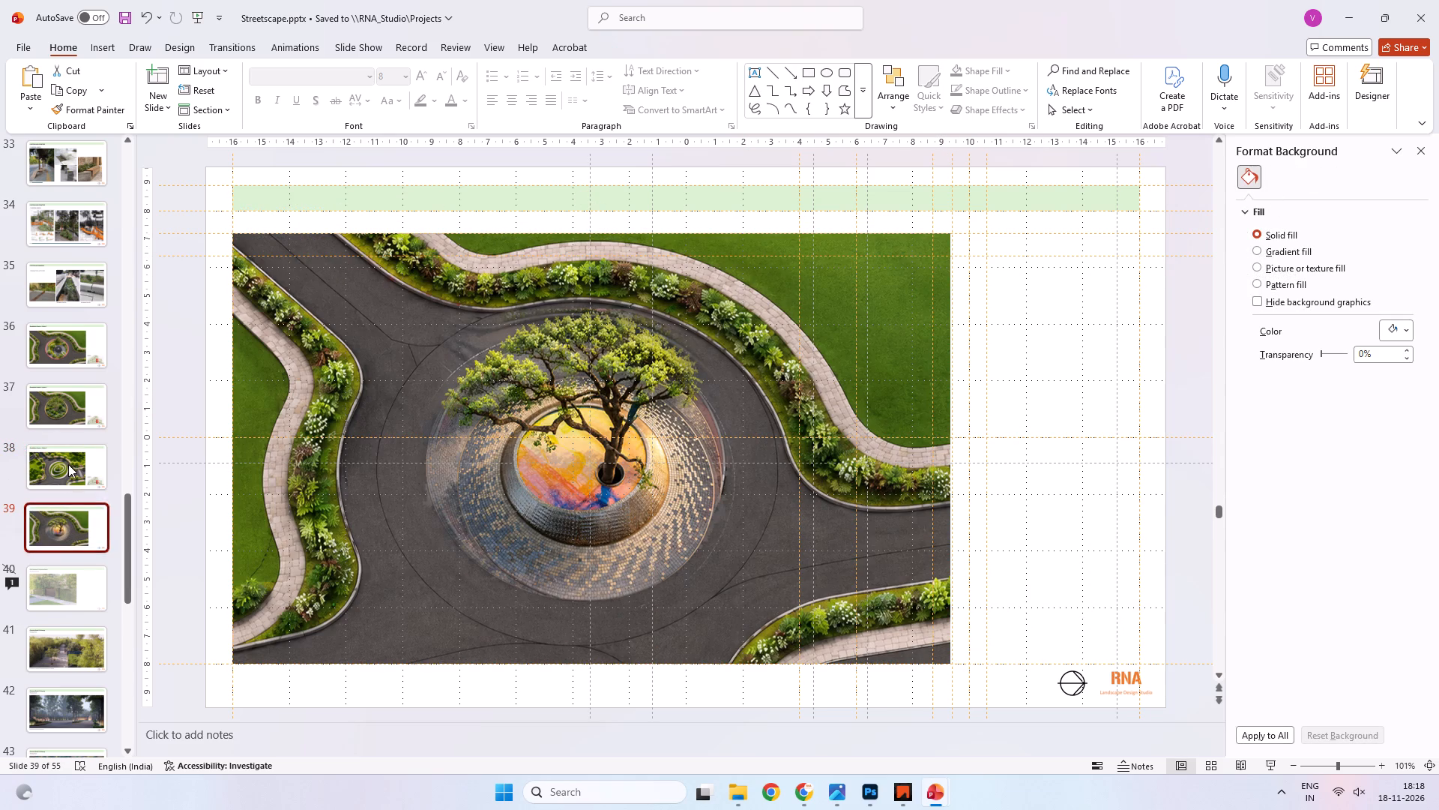
left_click(68, 464)
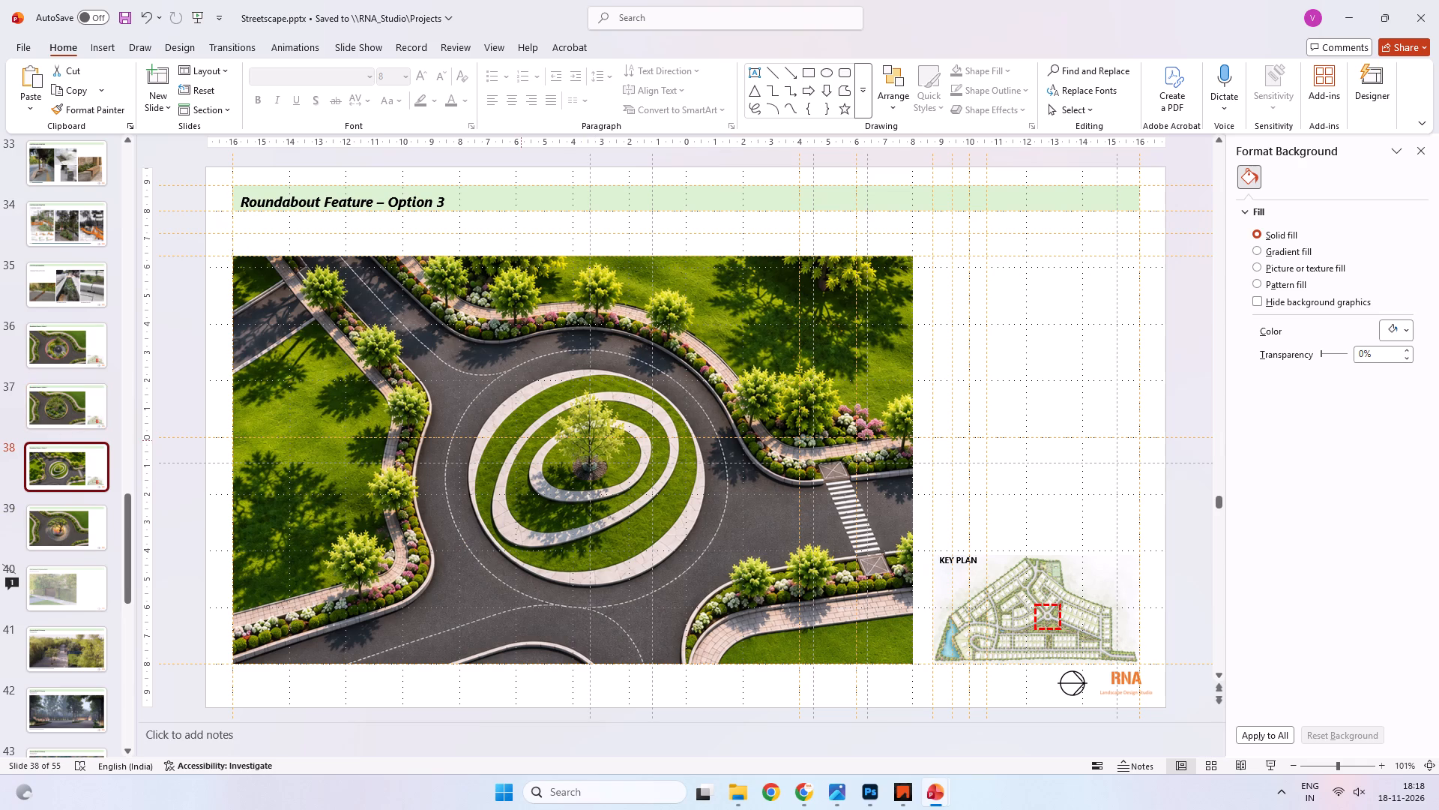
left_click(600, 433, "shift")
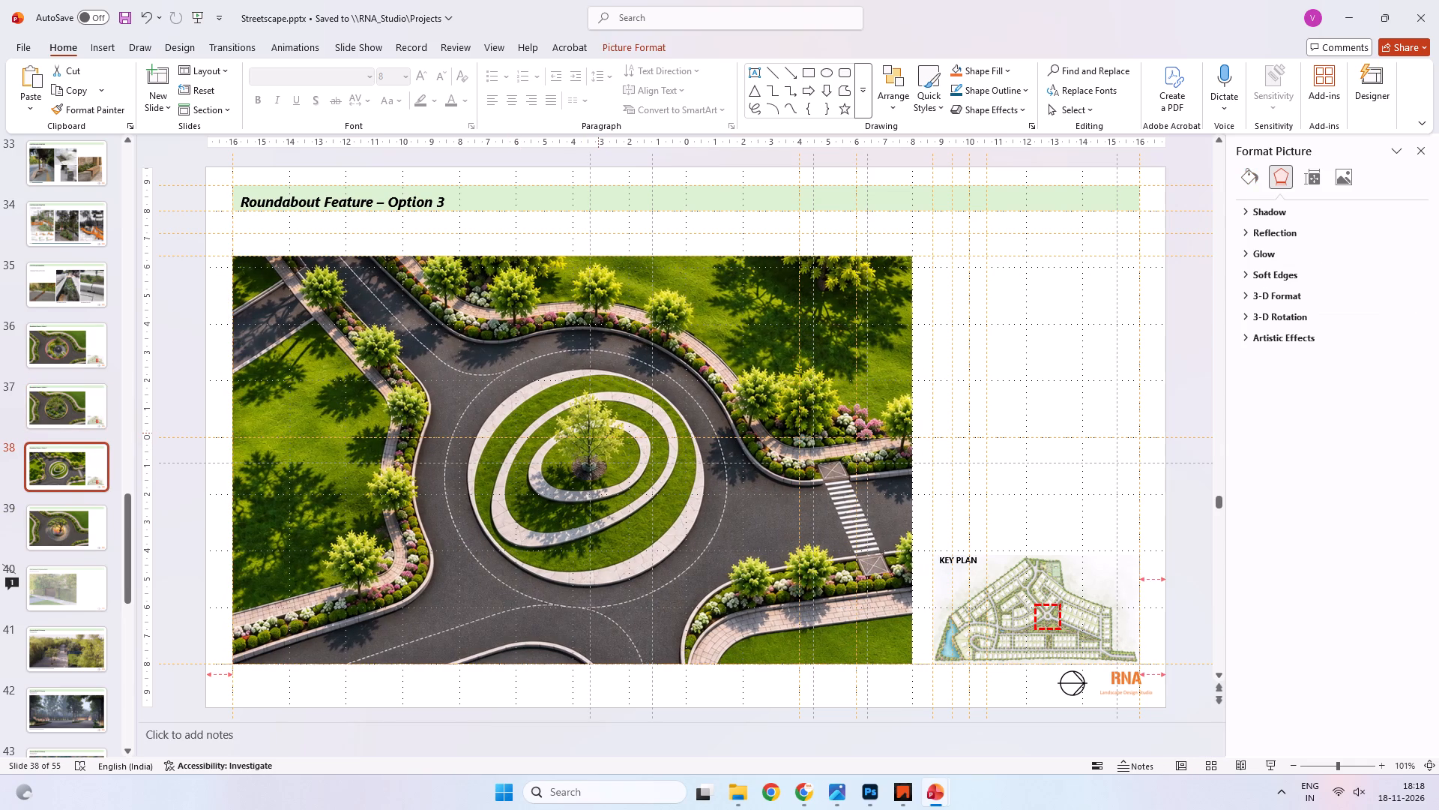
left_click(76, 533)
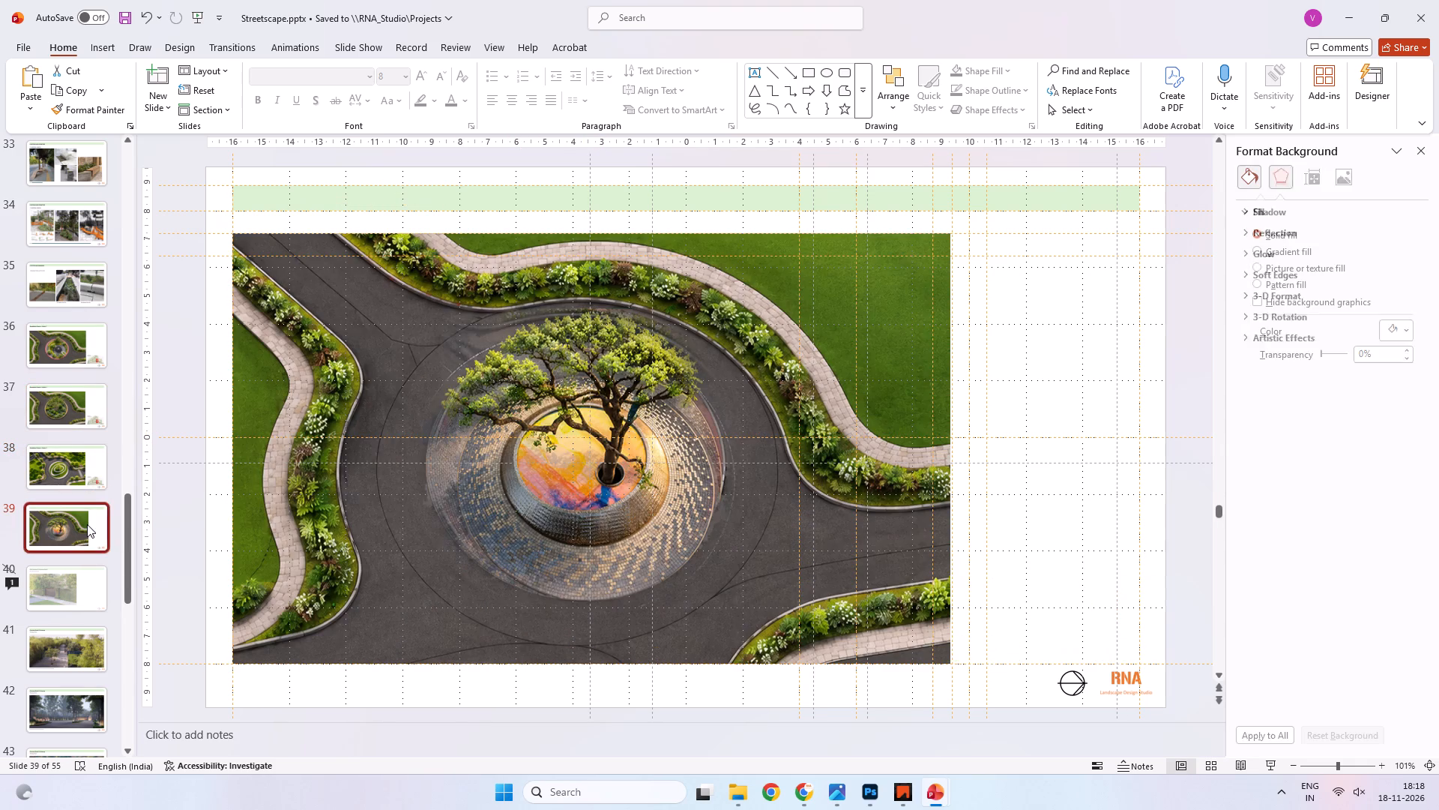
left_click(91, 441)
left_click(83, 533)
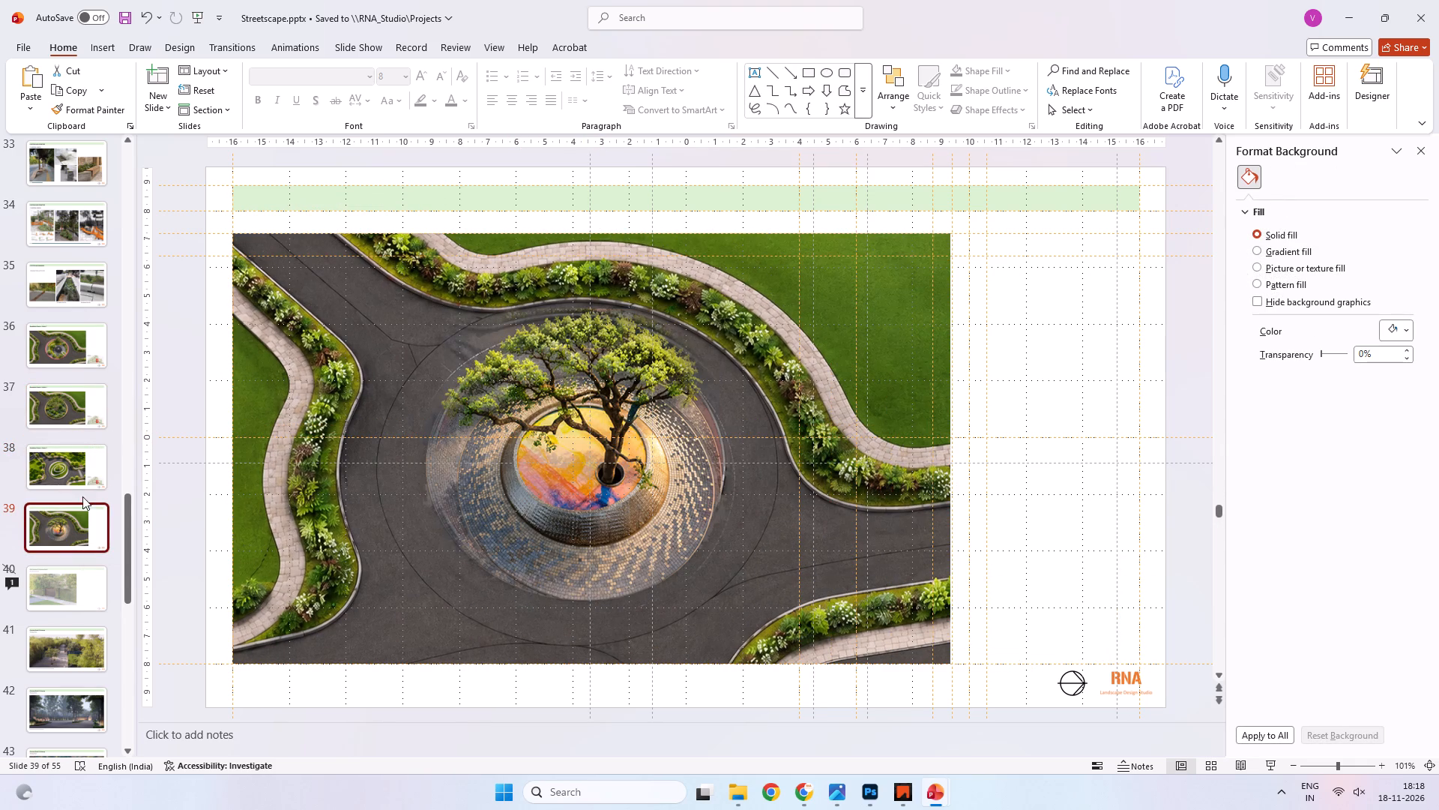
left_click(737, 382)
left_click_drag(951, 232, 932, 254, "shift")
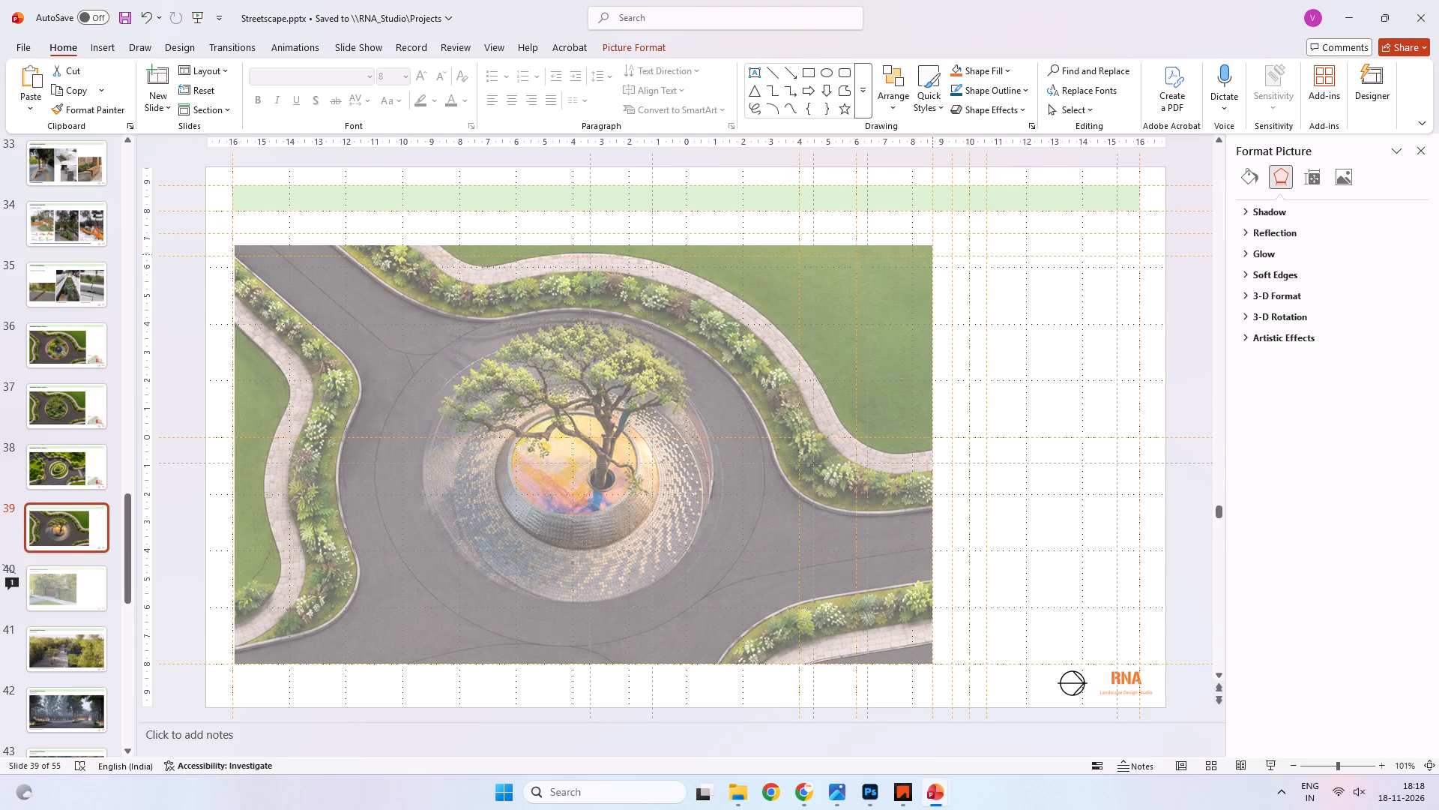
left_click_drag(932, 254, 911, 255, "shift")
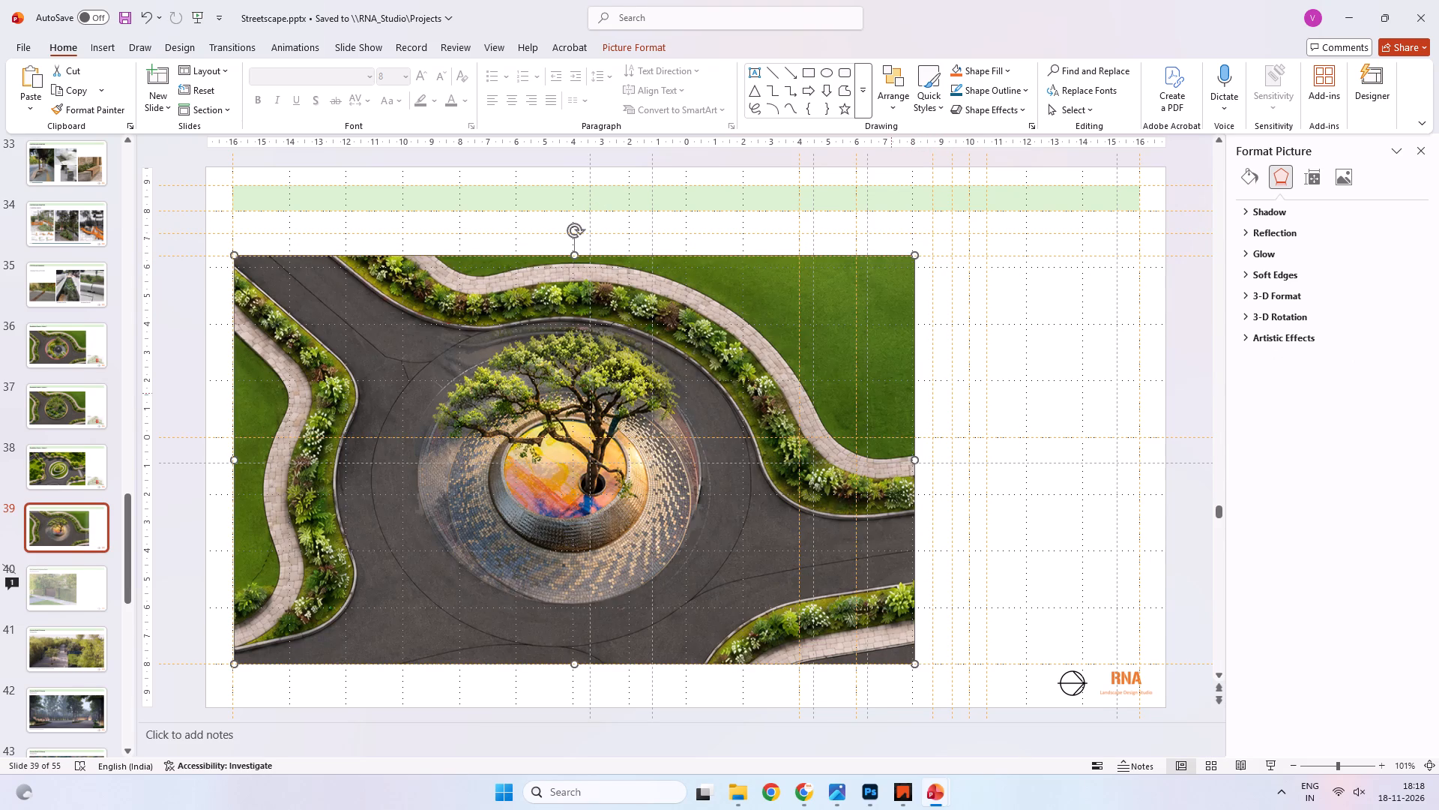
left_click_drag(785, 418, 778, 418)
left_click(944, 396)
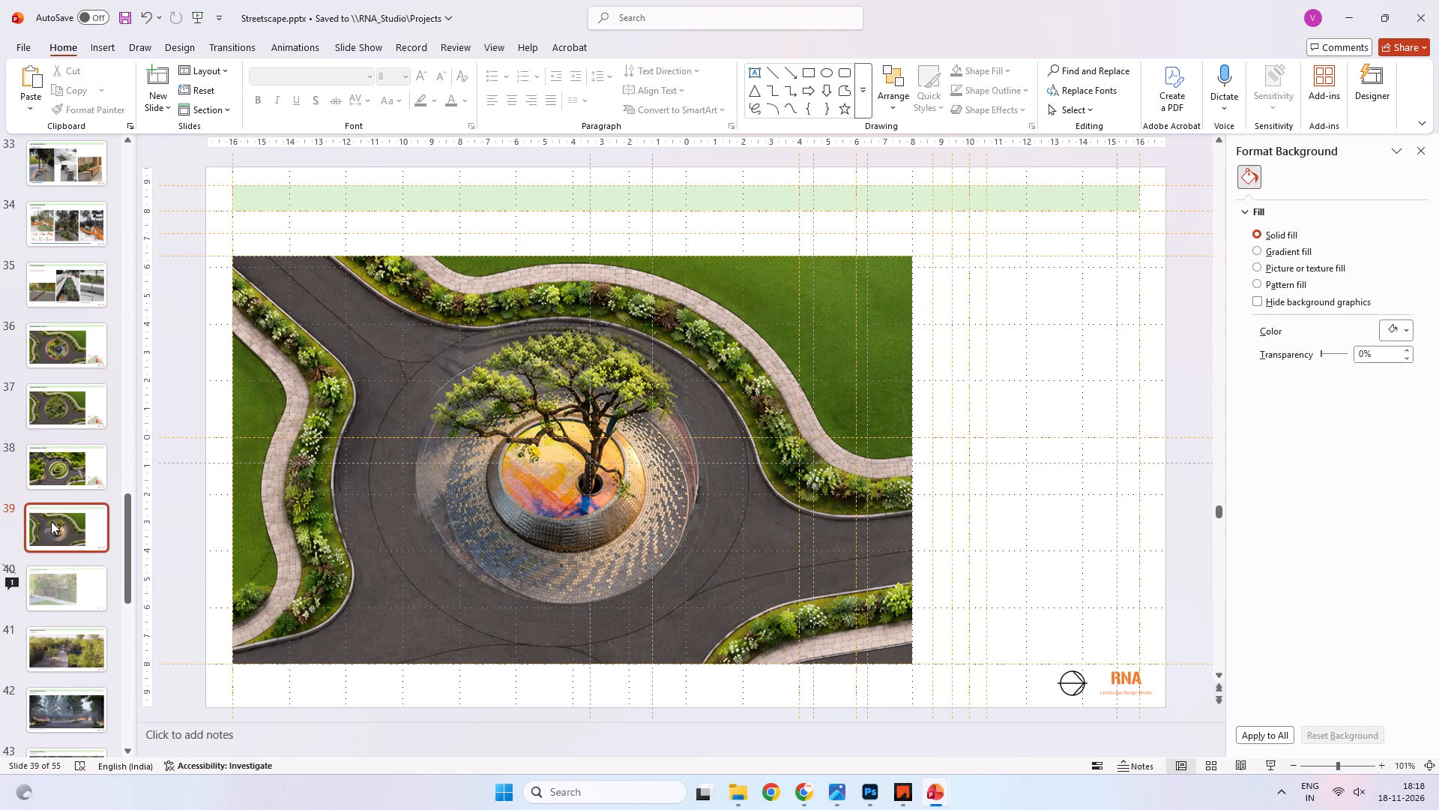
Copy the key plan from the Roundabout Feature – Option 3 slide and paste it onto the new roundabout slide.
left_click(65, 463)
left_click(76, 538)
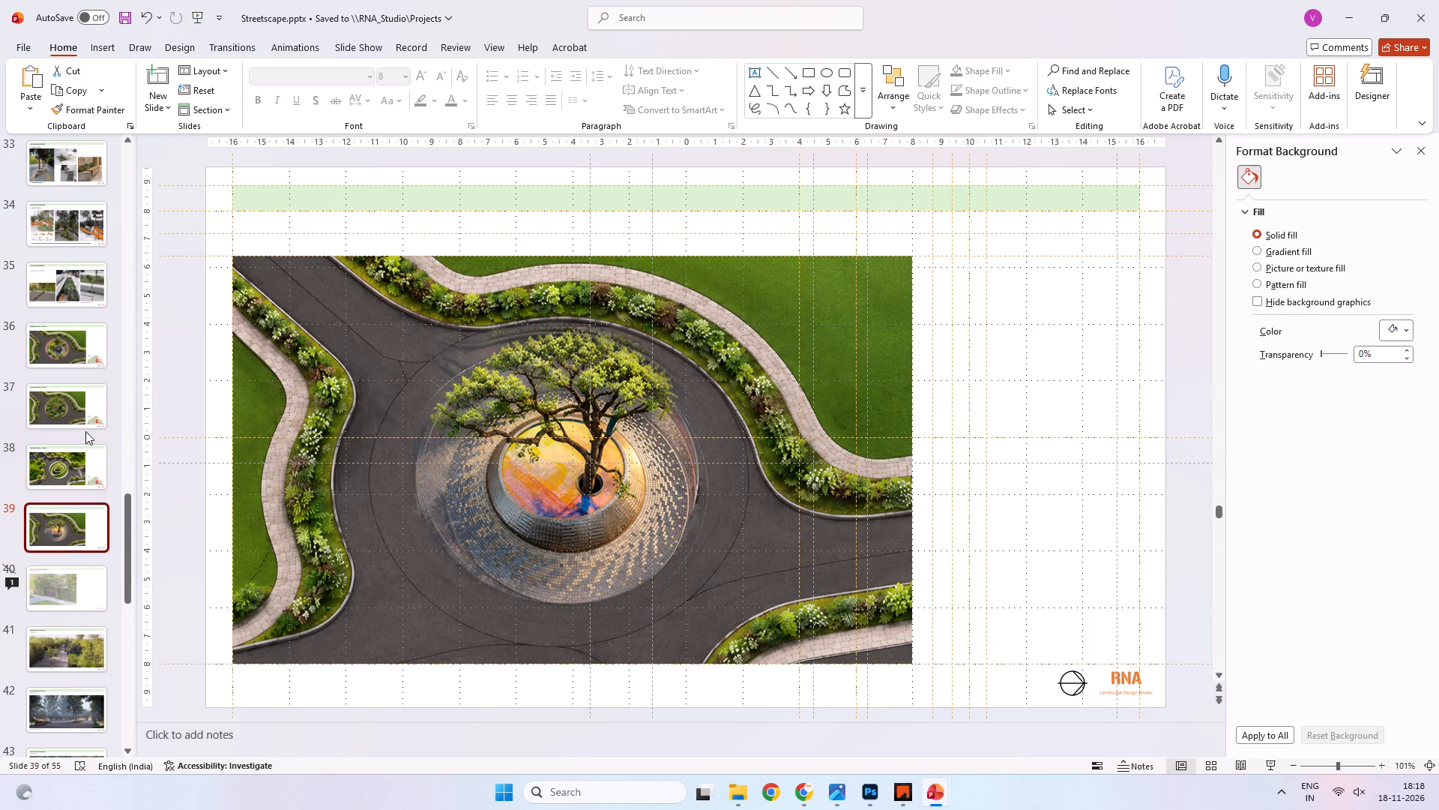
left_click(97, 476)
left_click(1056, 609)
key("ctrl+c")
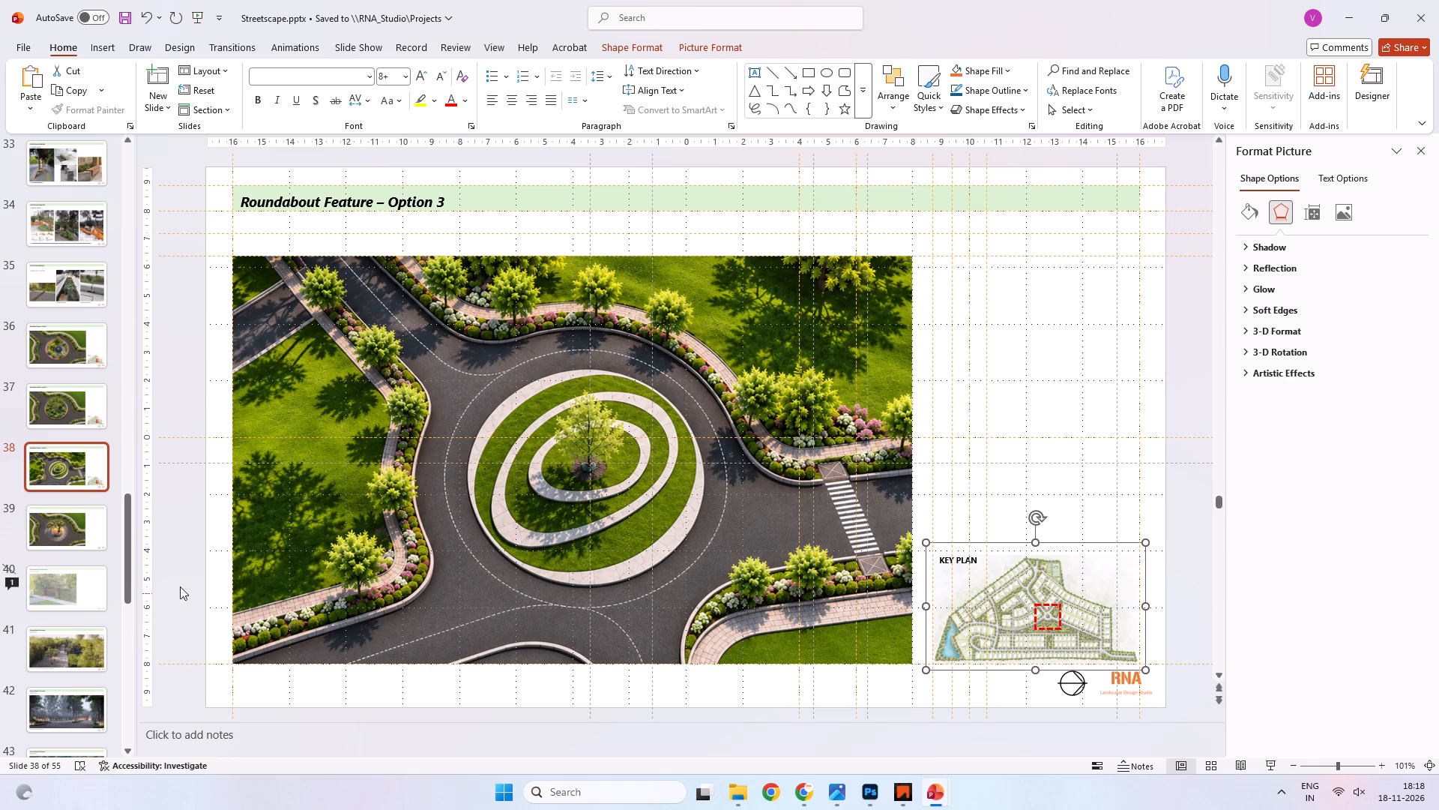
left_click(91, 529)
key("ctrl+v")
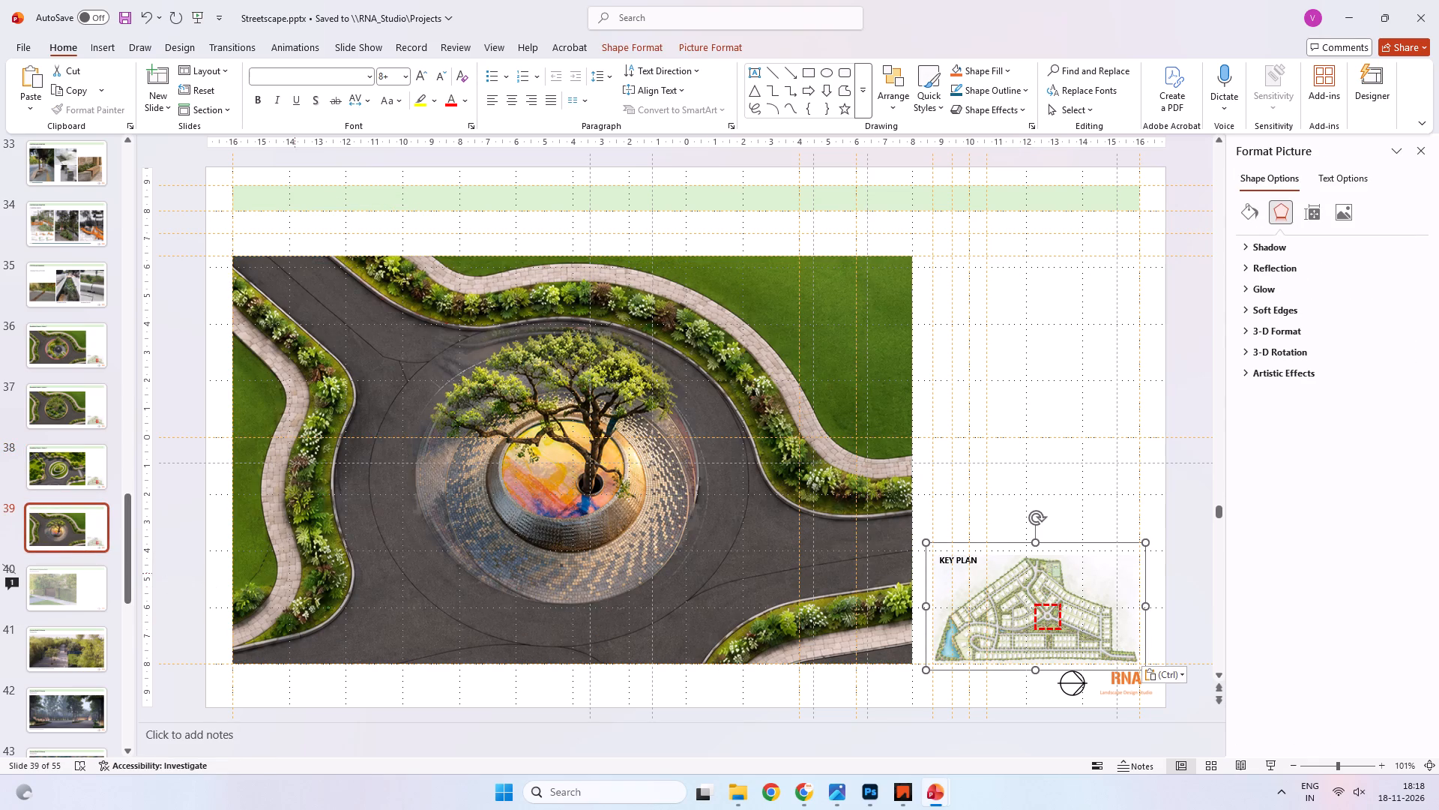
Save the Streetscape presentation.
left_click(1040, 410)
key("ctrl+s")
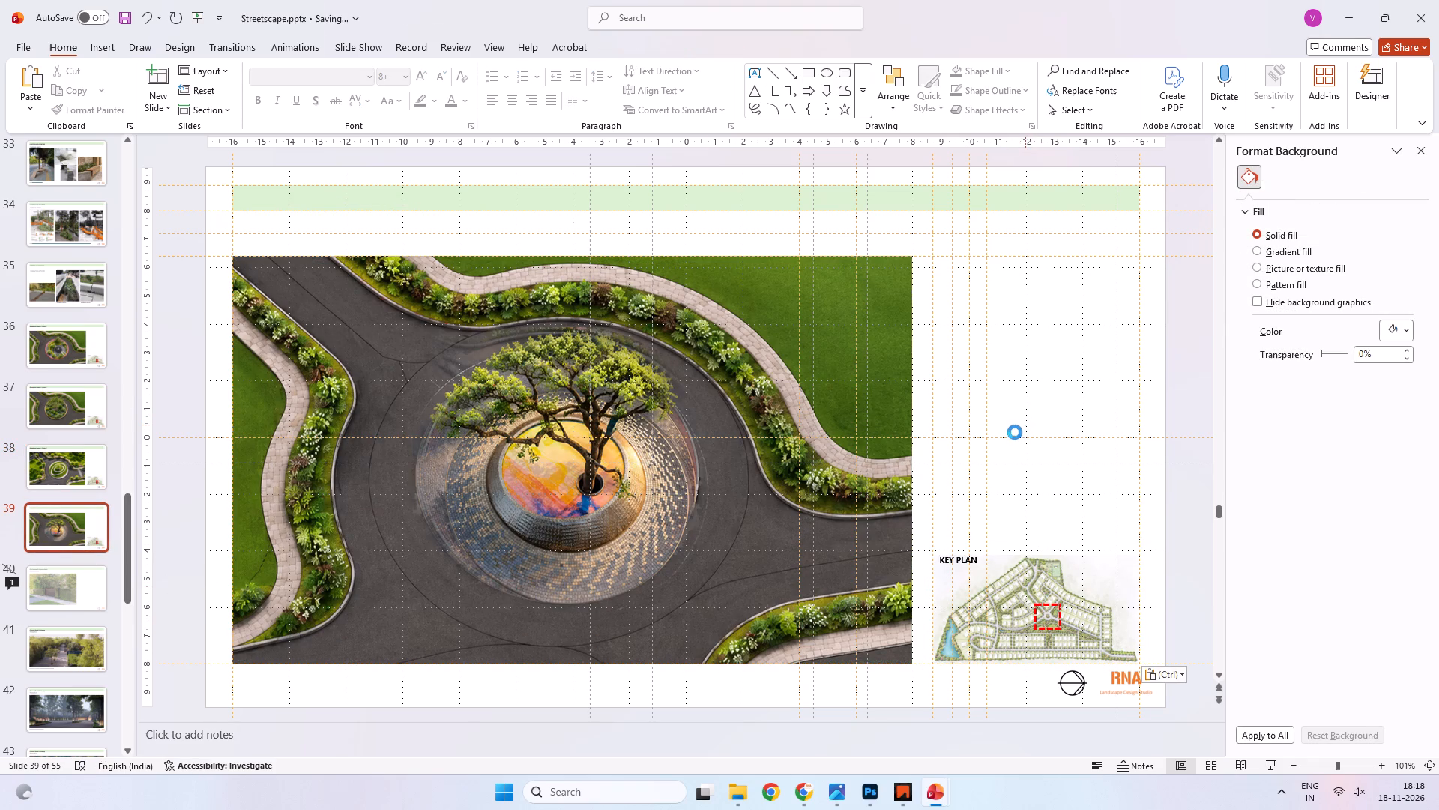
key("alt+Tab")
key("alt+Tab")
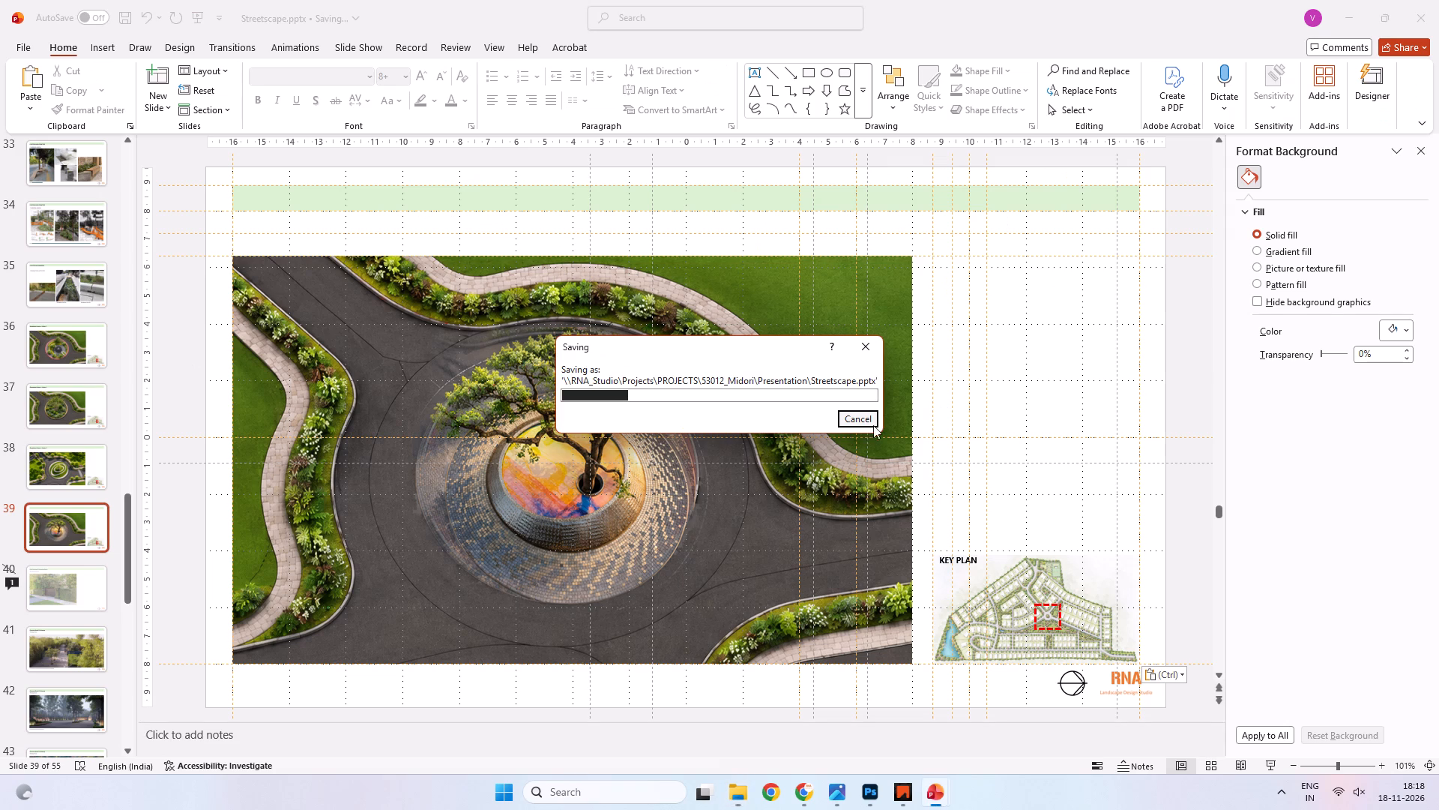
Copy the Option 3 slide's title onto the new roundabout slide and change it to Roundabout Feature – Option 4.
left_click(64, 484)
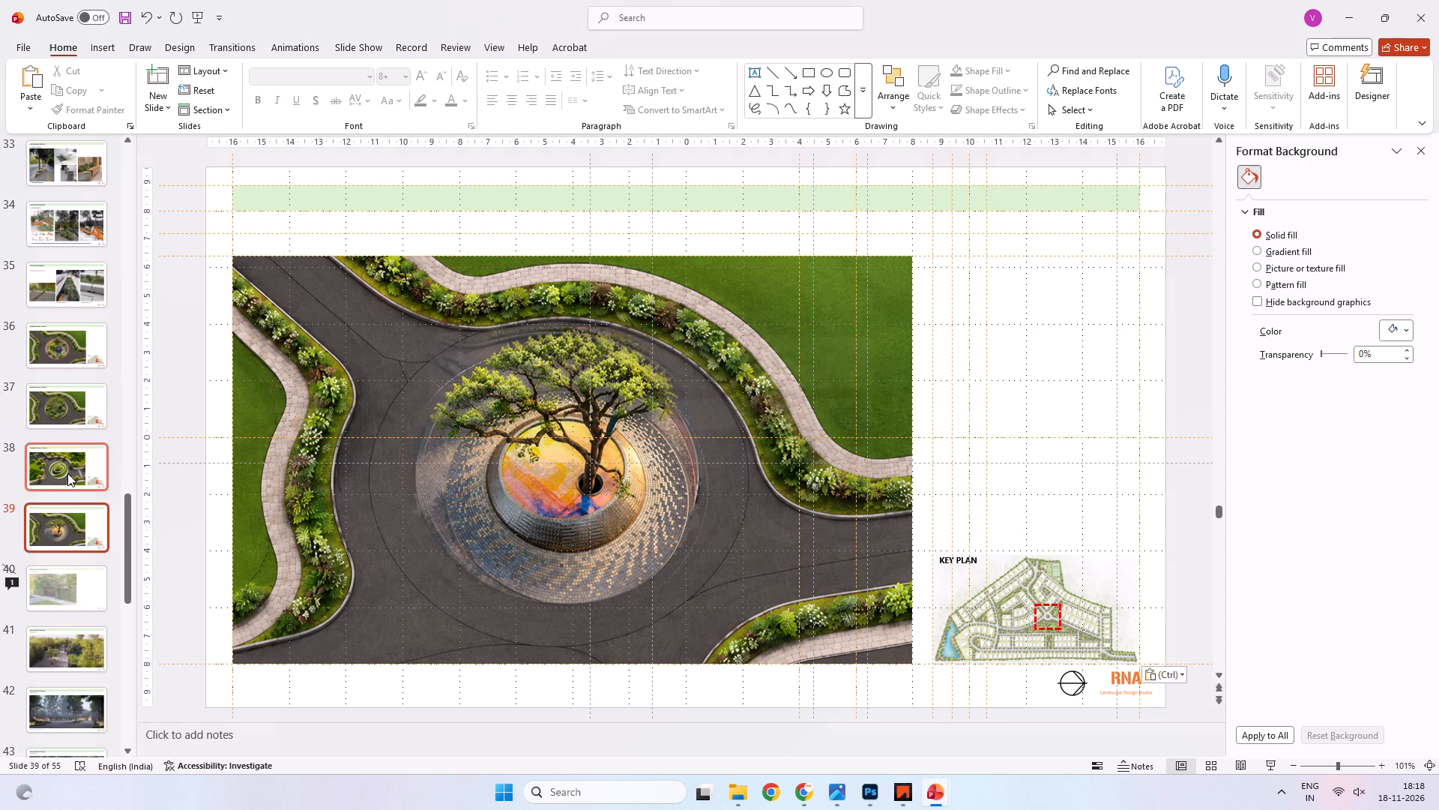
left_click(67, 473)
left_click(308, 201)
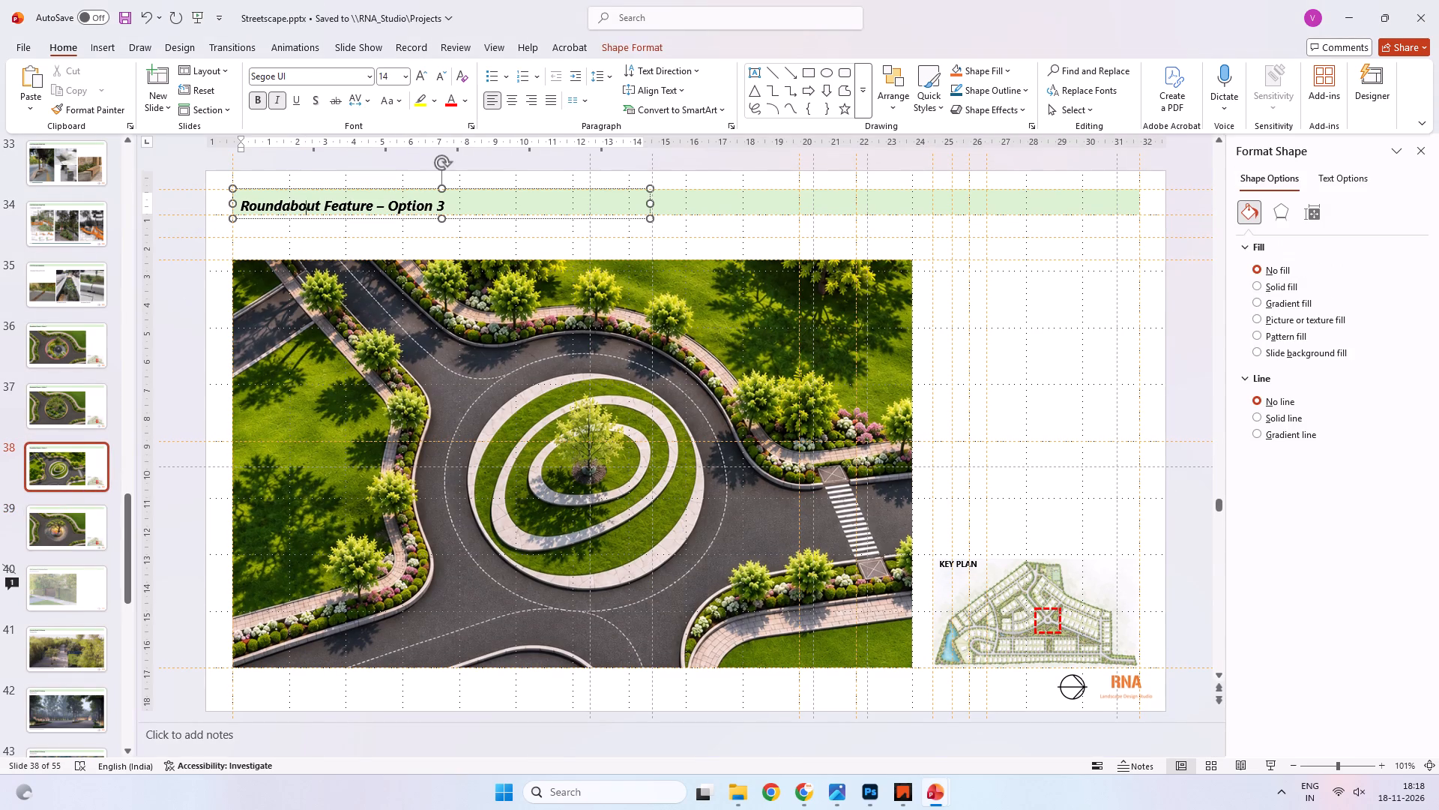
left_click(309, 218)
key("ctrl+c")
left_click(73, 516)
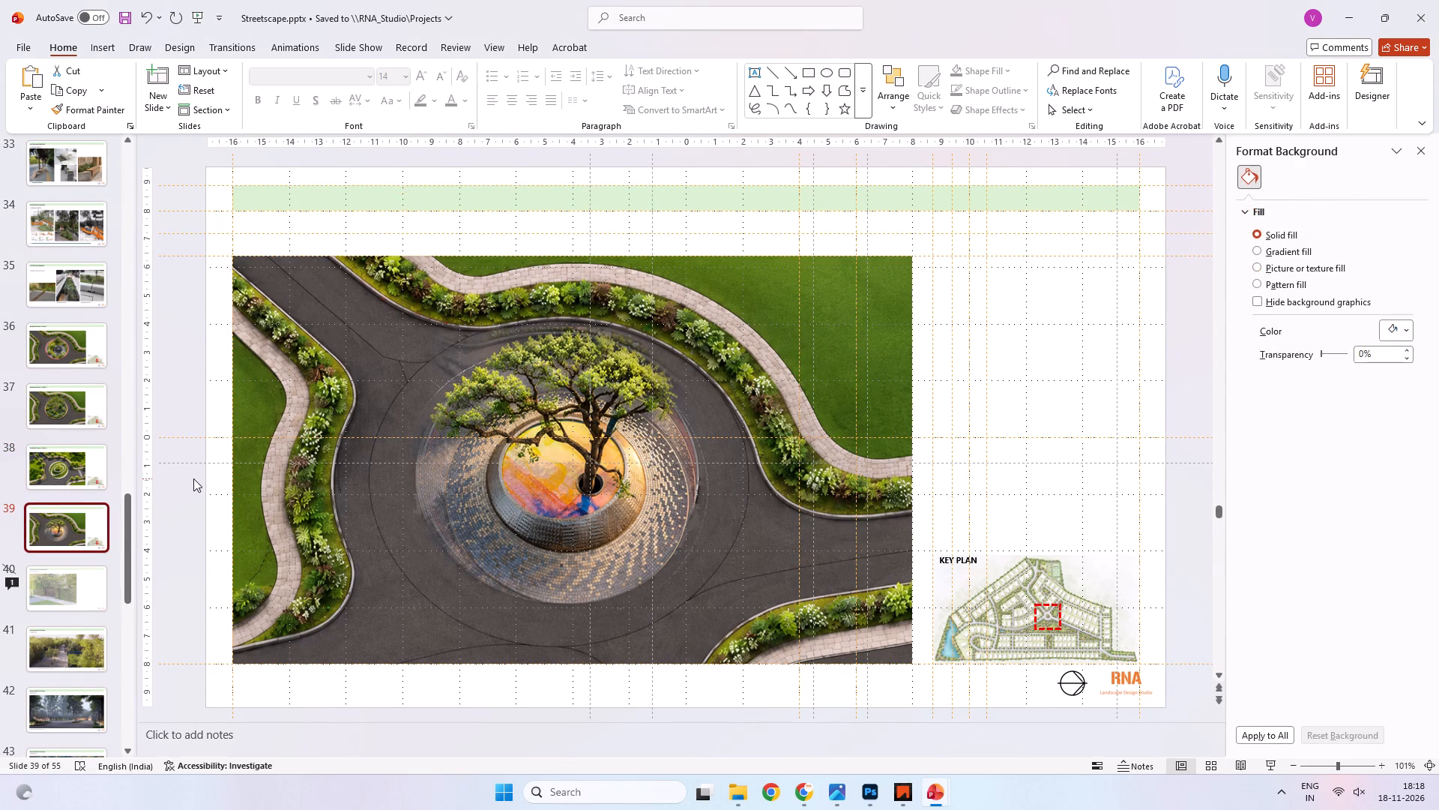
key("ctrl+v")
left_click(442, 205)
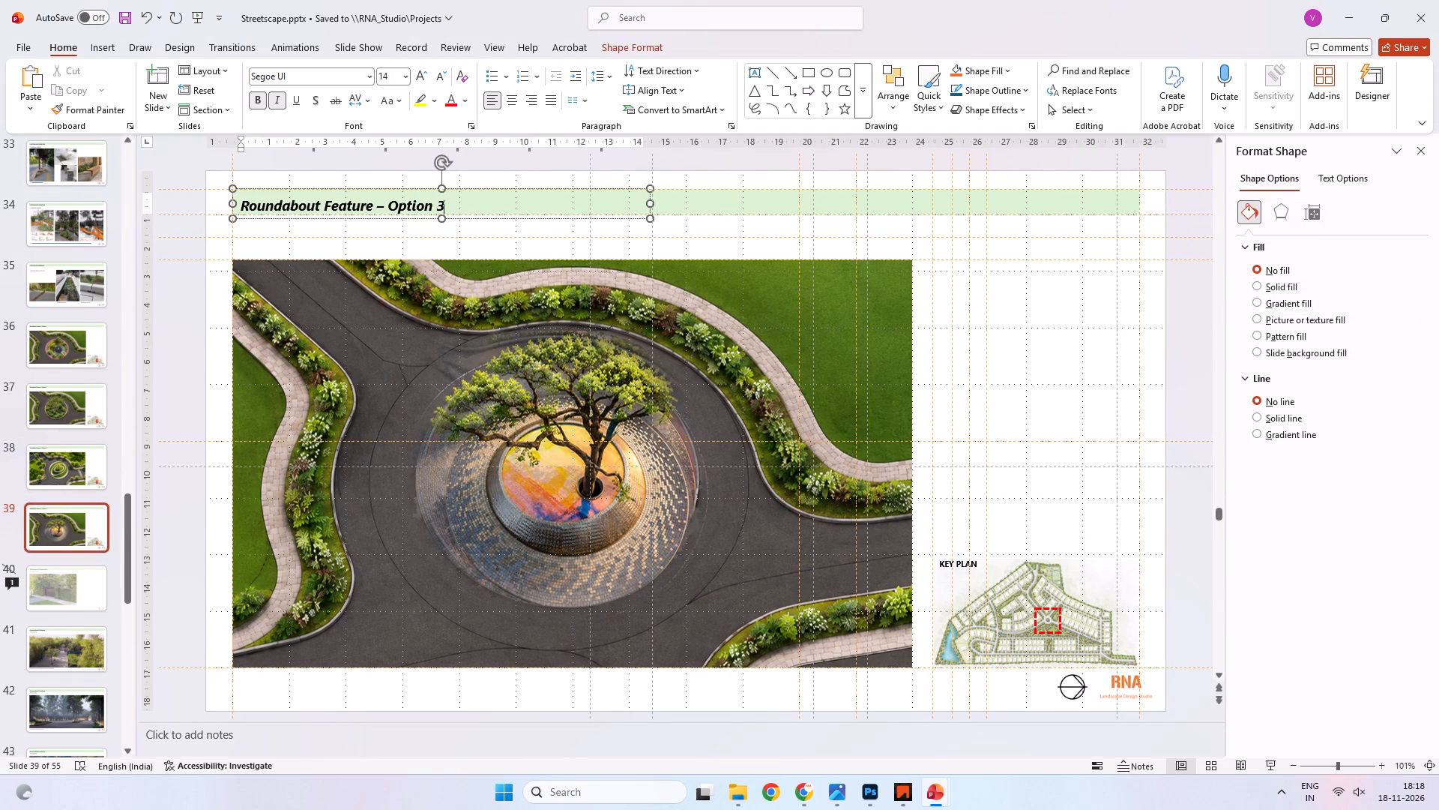
key("BackSpace")
key("4")
left_click(759, 239)
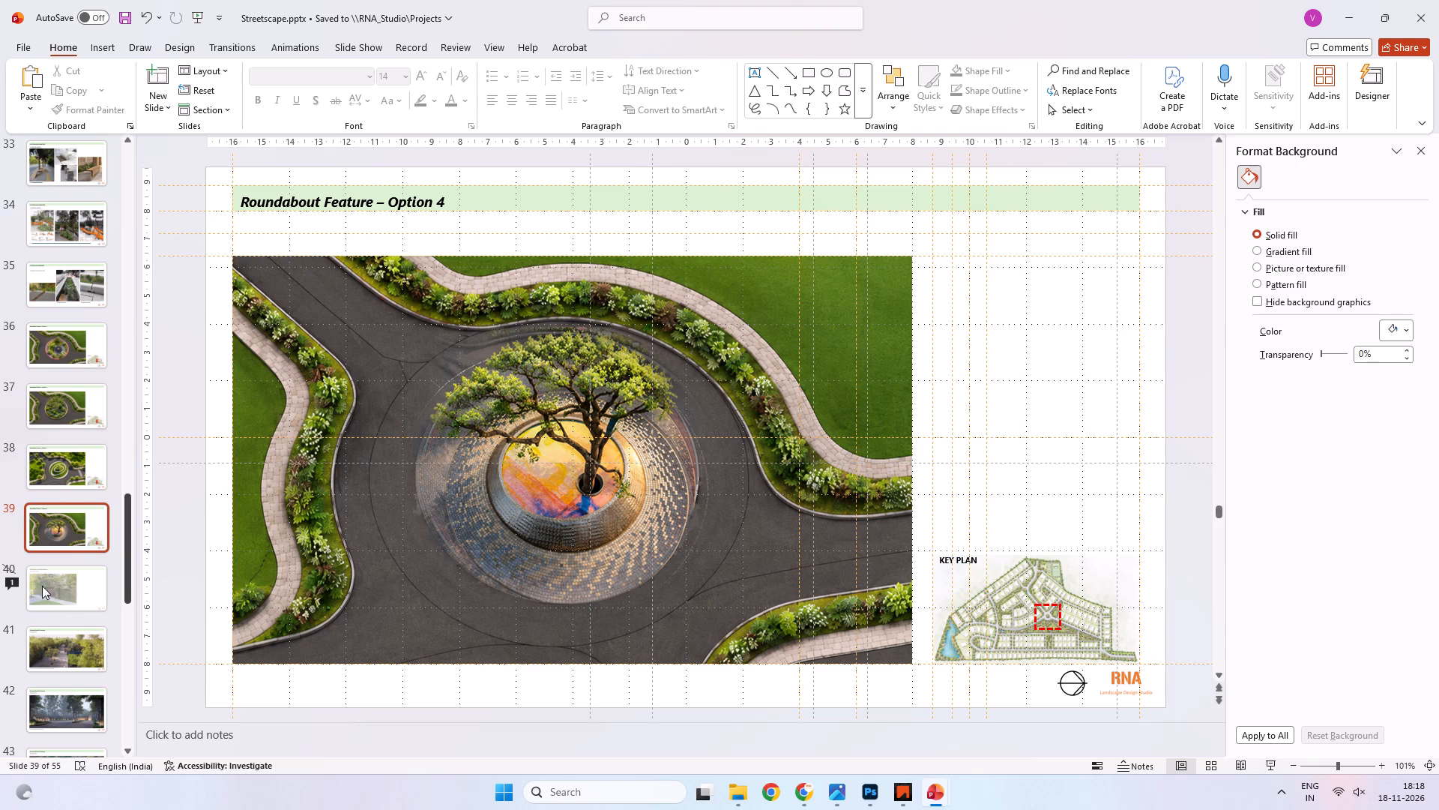
Check the slides that follow and insert a new slide directly after Roundabout Feature – Option 4.
scroll(74, 590, "down", 4)
left_click(70, 547)
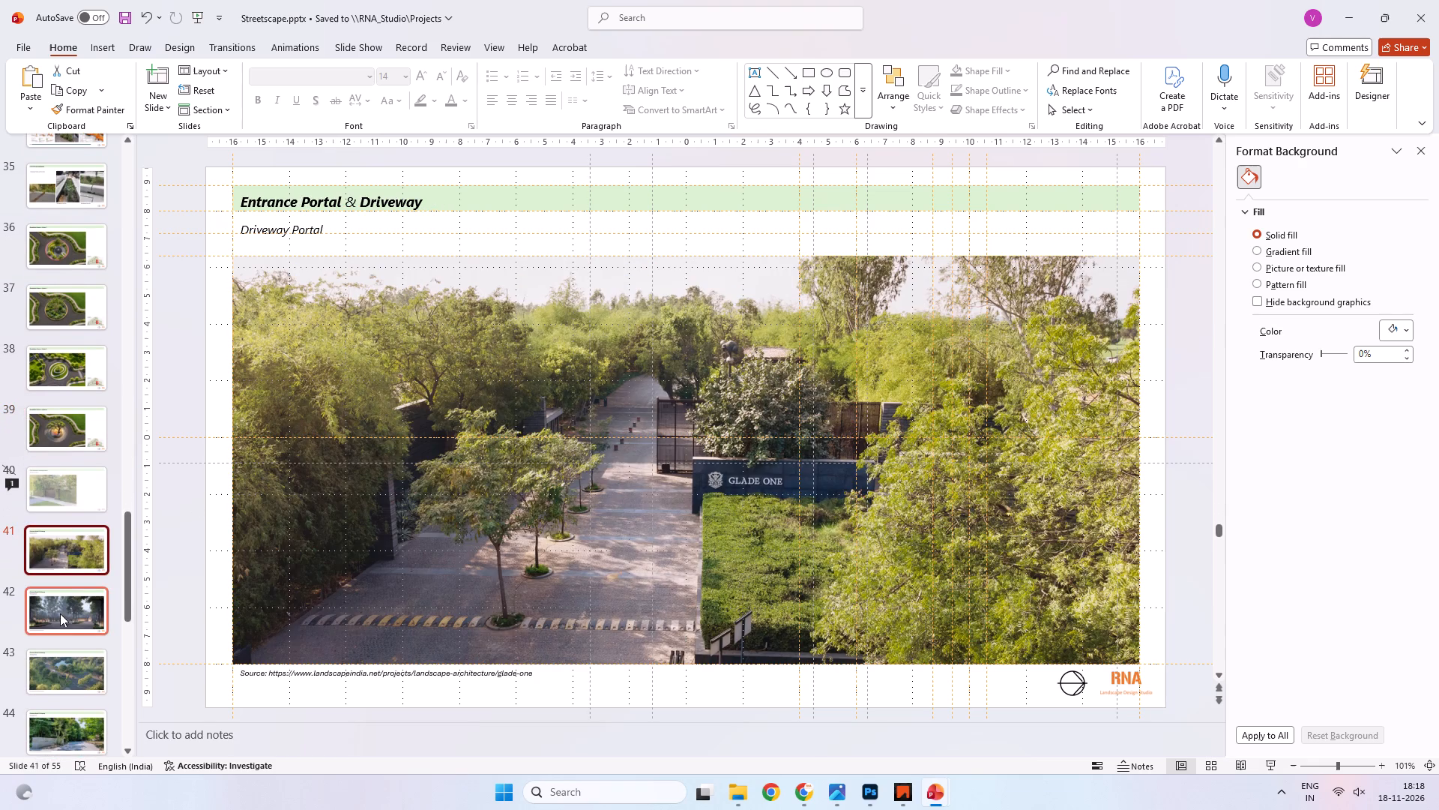
left_click(62, 610)
scroll(64, 567, "up", 1)
left_click(66, 505)
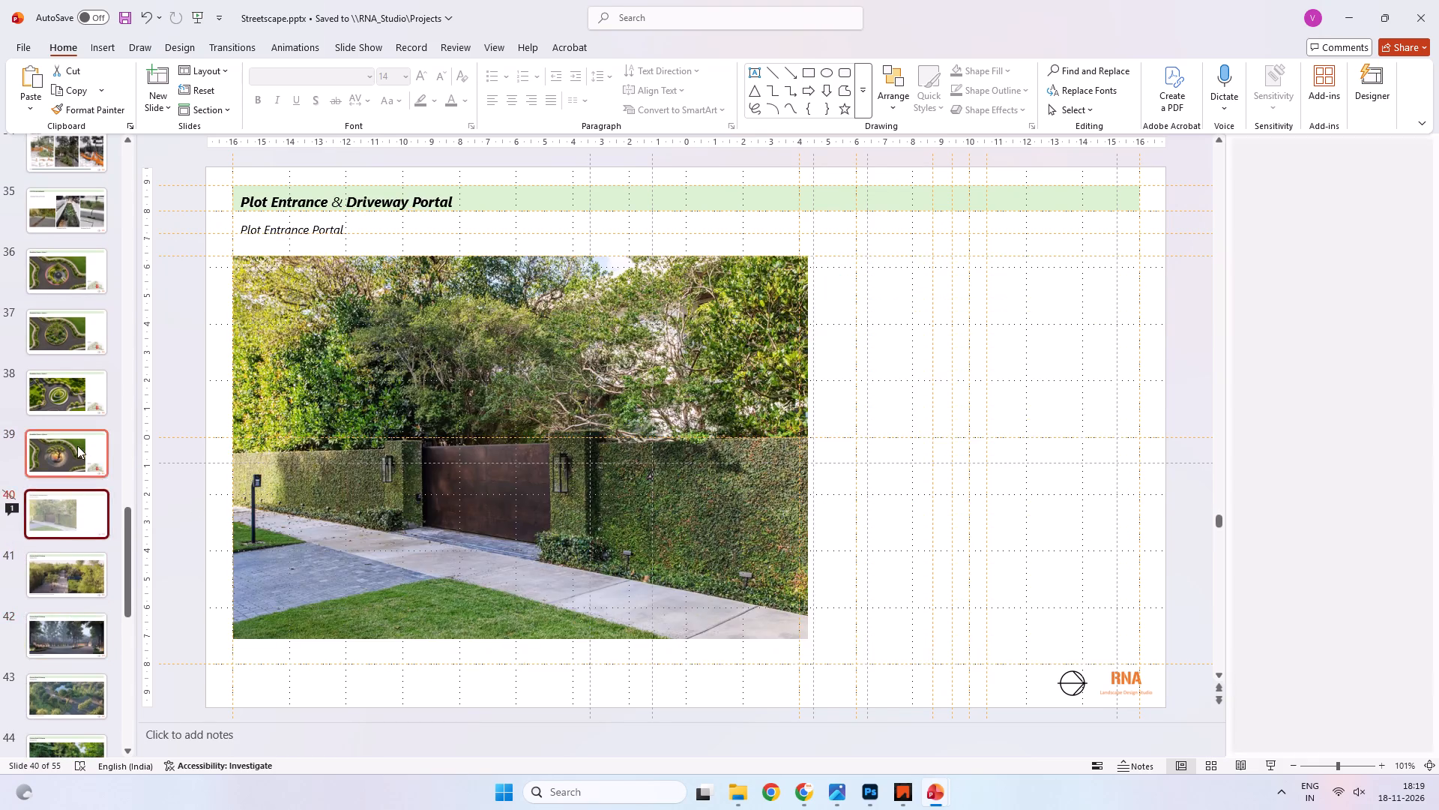
left_click(77, 445)
left_click(59, 325)
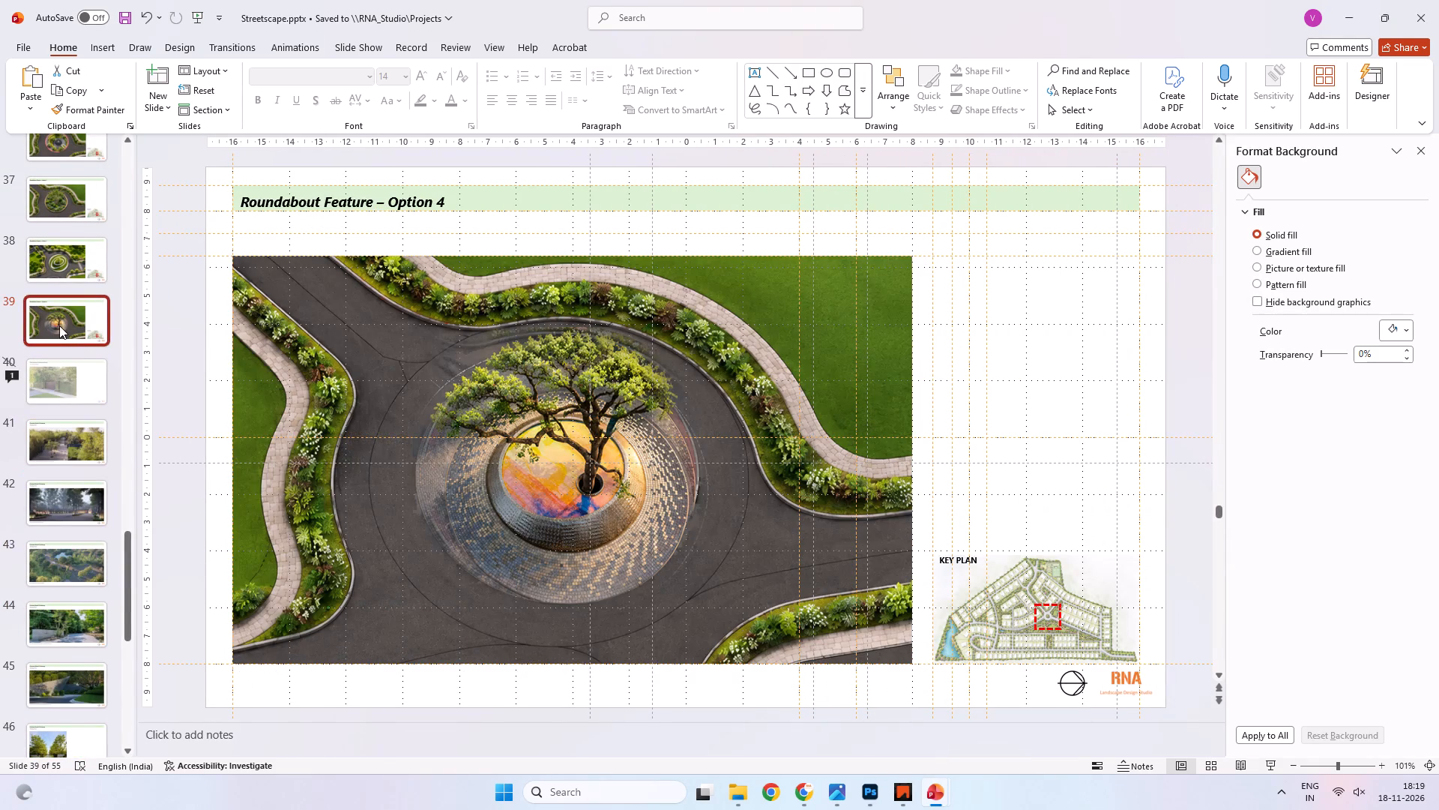
key("ctrl+m")
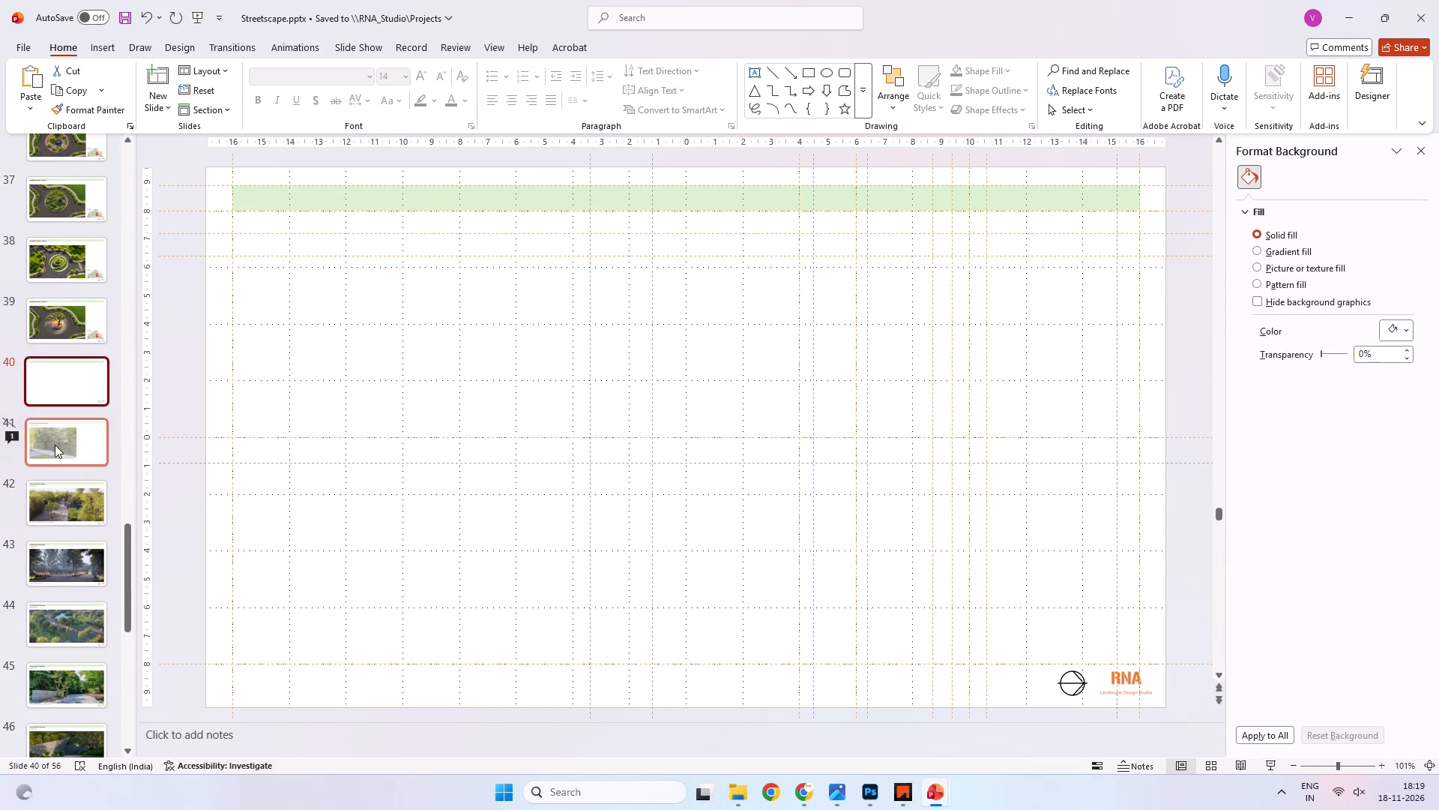
Copy the image 18m road Atypical (1).png from the Render folder and paste it onto the new blank slide 40.
key("alt+Tab")
left_click(685, 508)
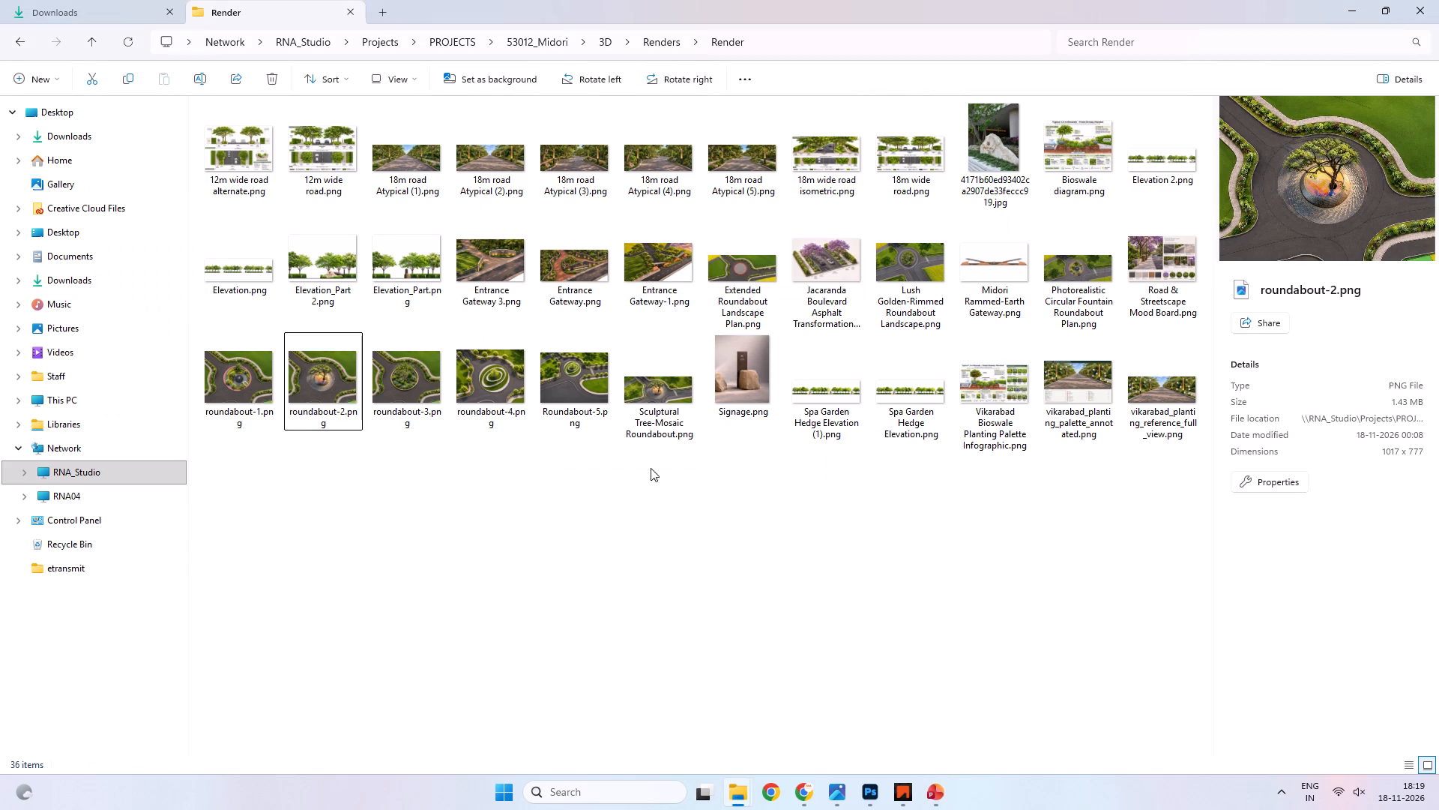
left_click(408, 158)
left_click(492, 160, "ctrl")
left_click(584, 163, "ctrl")
left_click(667, 160, "ctrl")
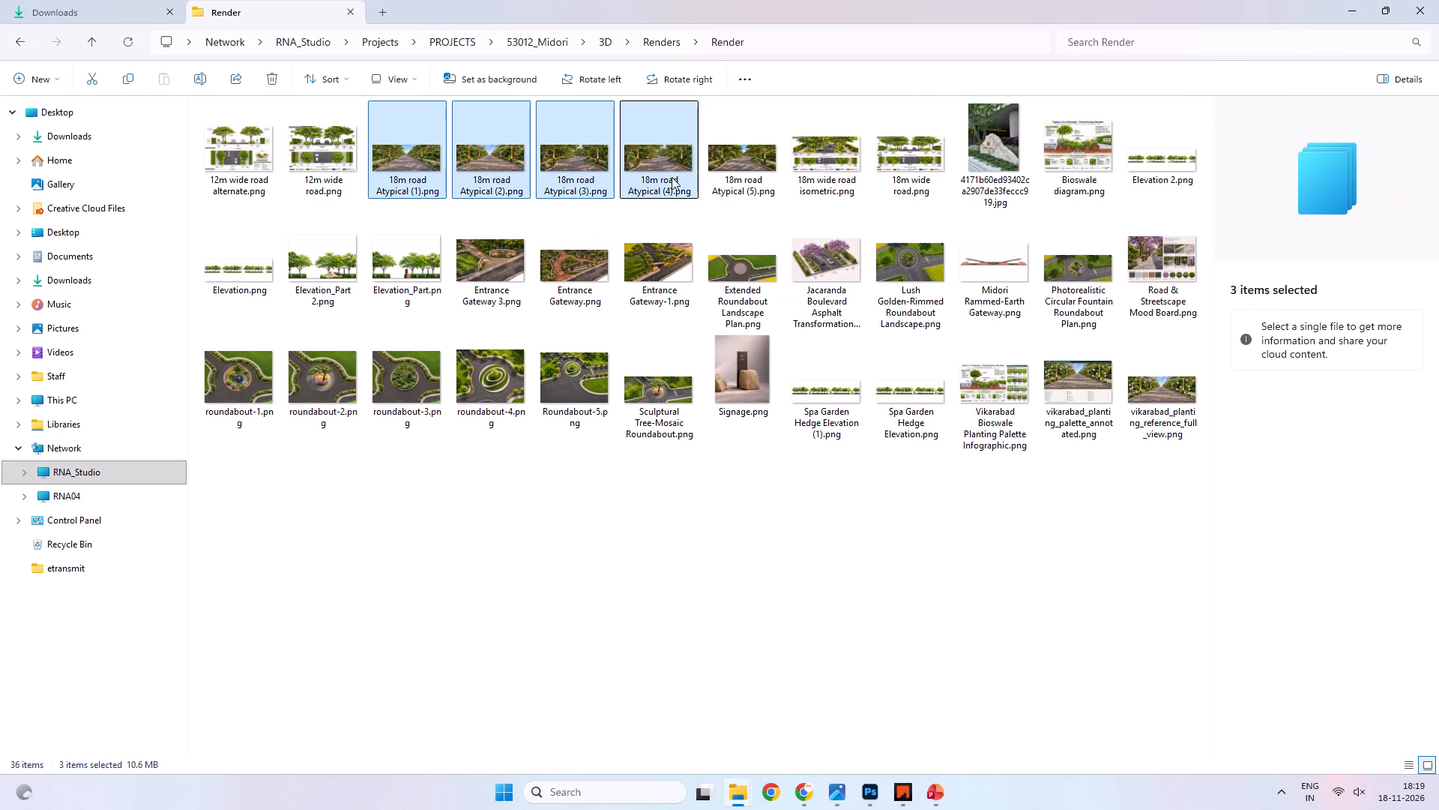
left_click(782, 154, "ctrl")
left_click(410, 160)
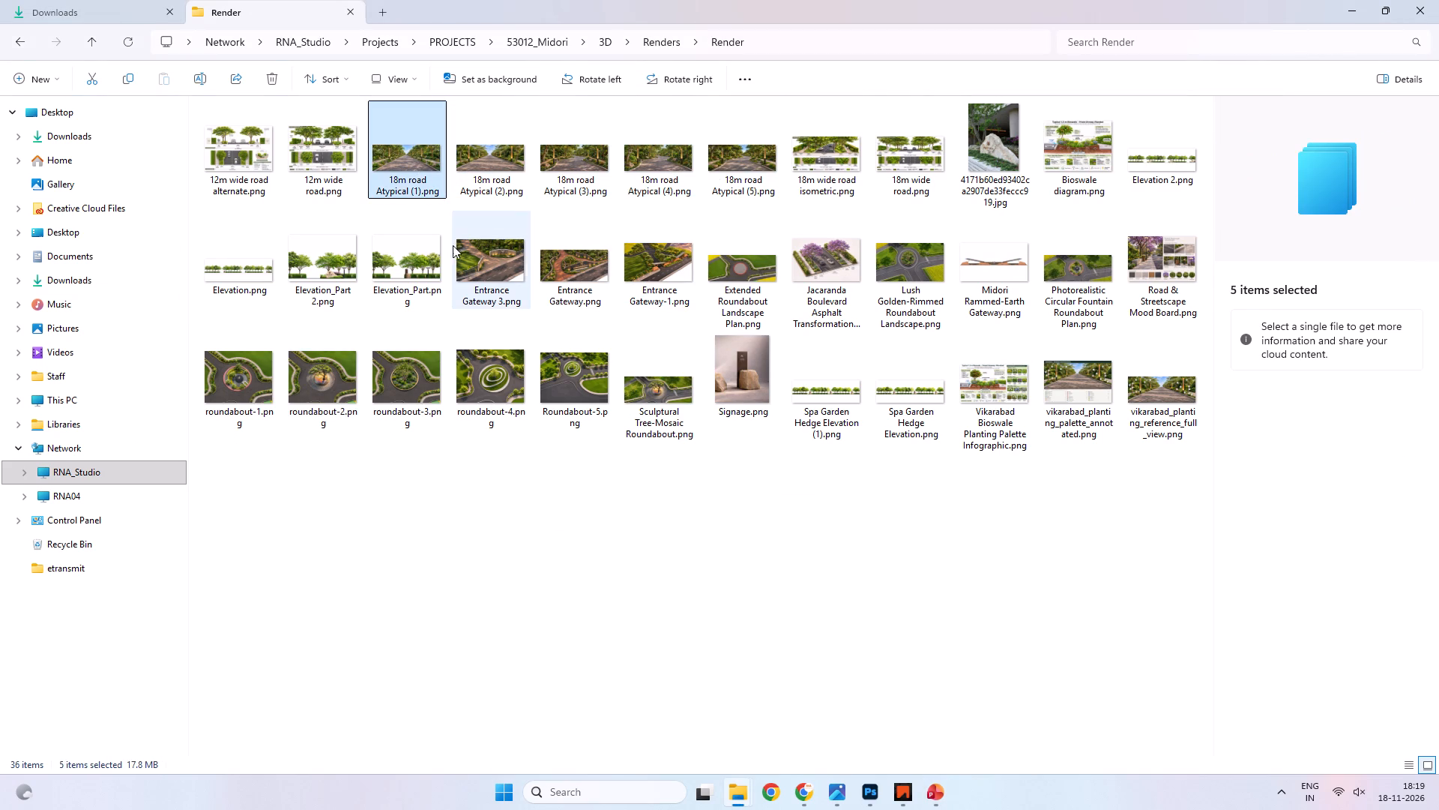
key("ctrl+c")
key("alt+Tab")
left_click(493, 472)
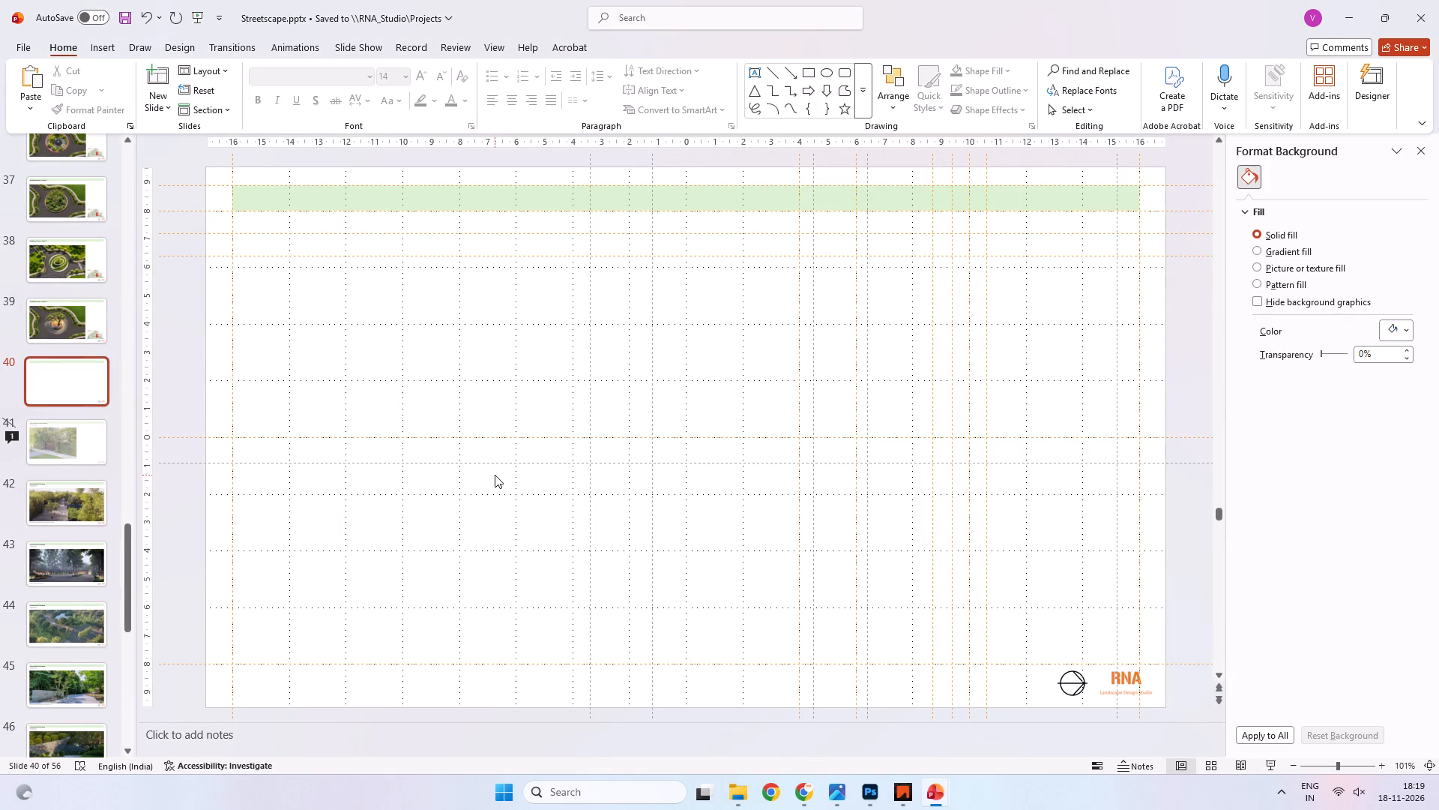
key("ctrl+v")
left_click(657, 457)
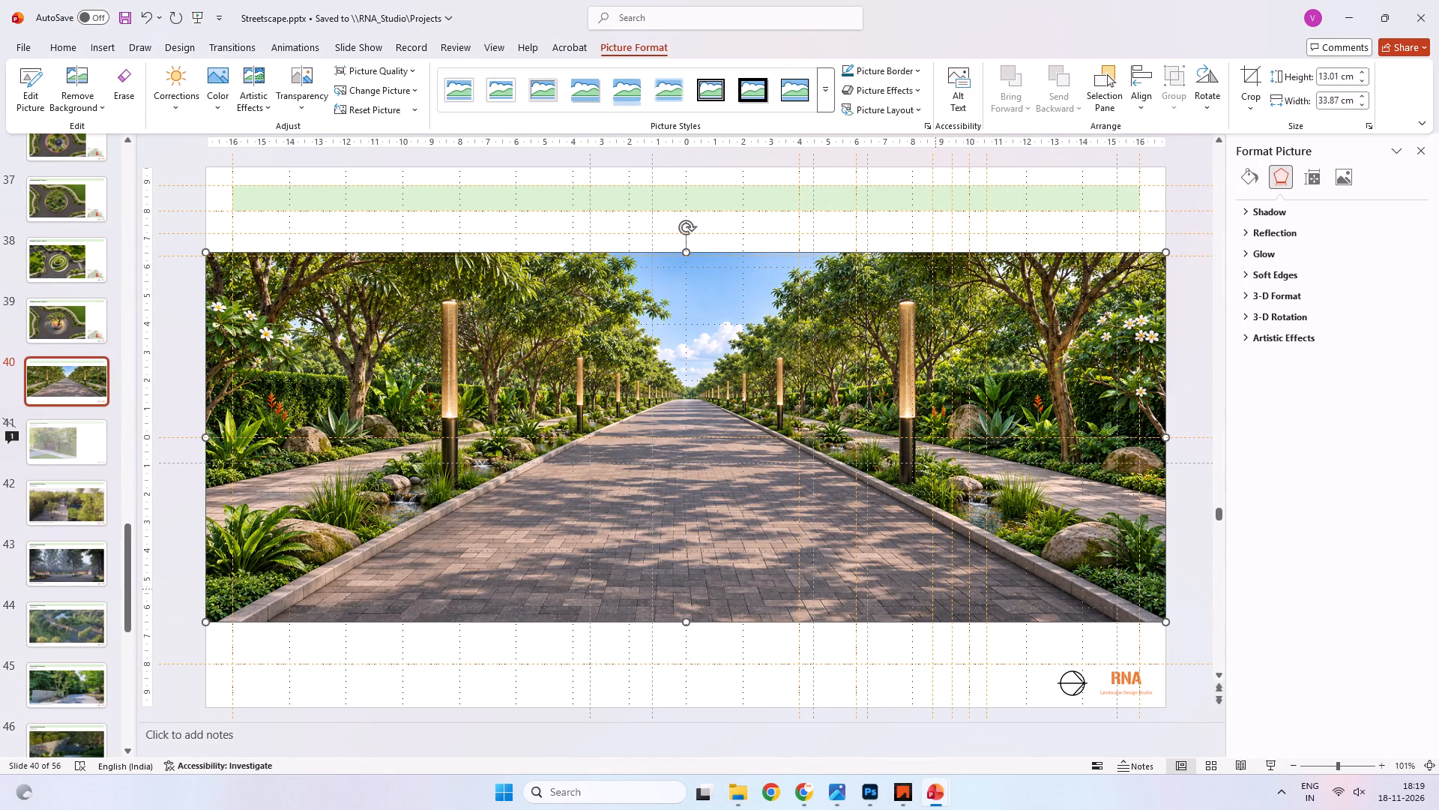
Scale the pasted road render to about 22 cm wide and align it to the left margin guide below the title band.
left_click_drag(1165, 623, 951, 460, "shift")
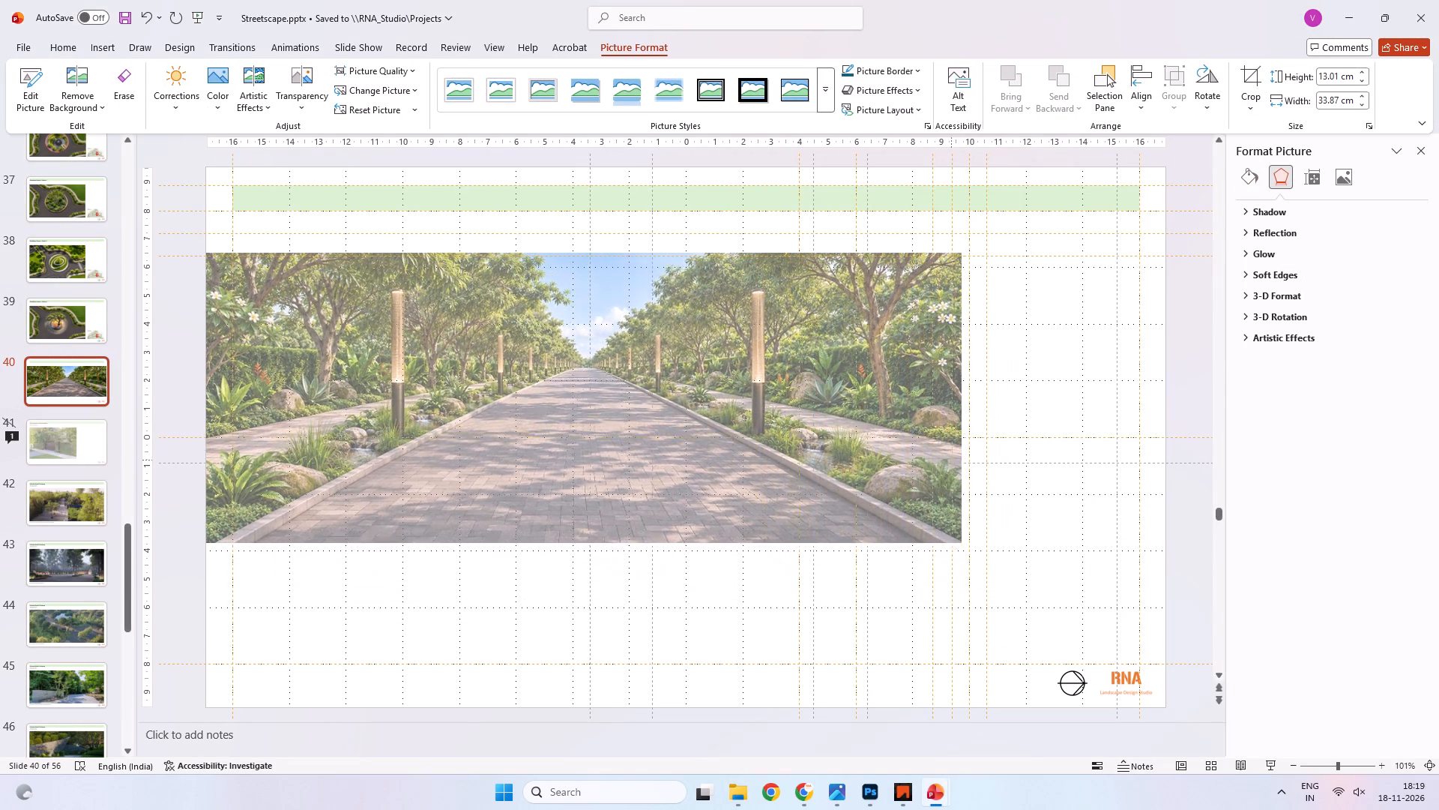
left_click_drag(951, 460, 849, 407, "shift")
left_click_drag(650, 390, 676, 401)
left_click_drag(674, 414, 672, 394)
left_click_drag(875, 481, 871, 480, "shift")
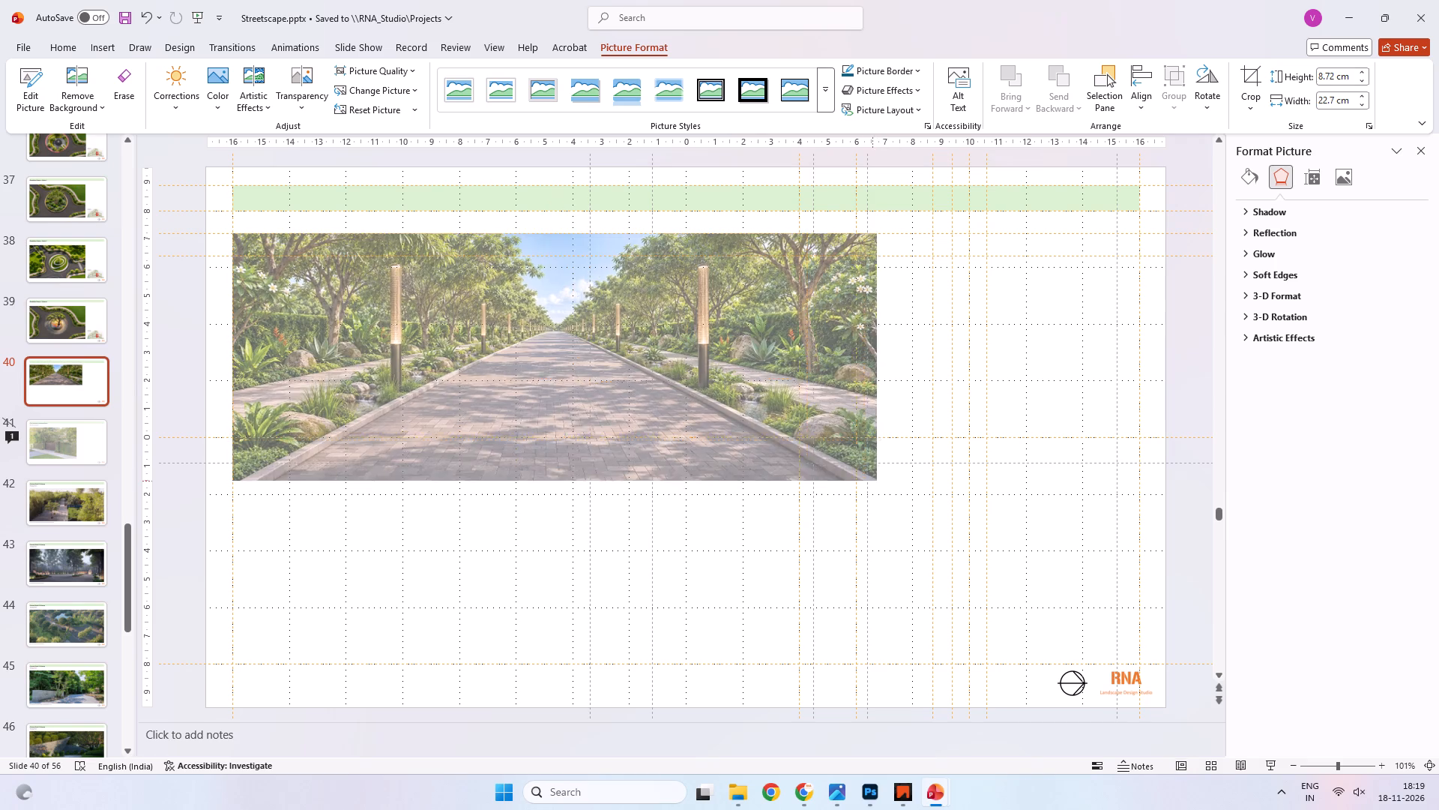
left_click_drag(871, 480, 851, 444, "shift")
left_click(886, 502)
Copy 18m road Atypical (2).png from the Render folder and paste it onto the same slide.
key("alt+Tab")
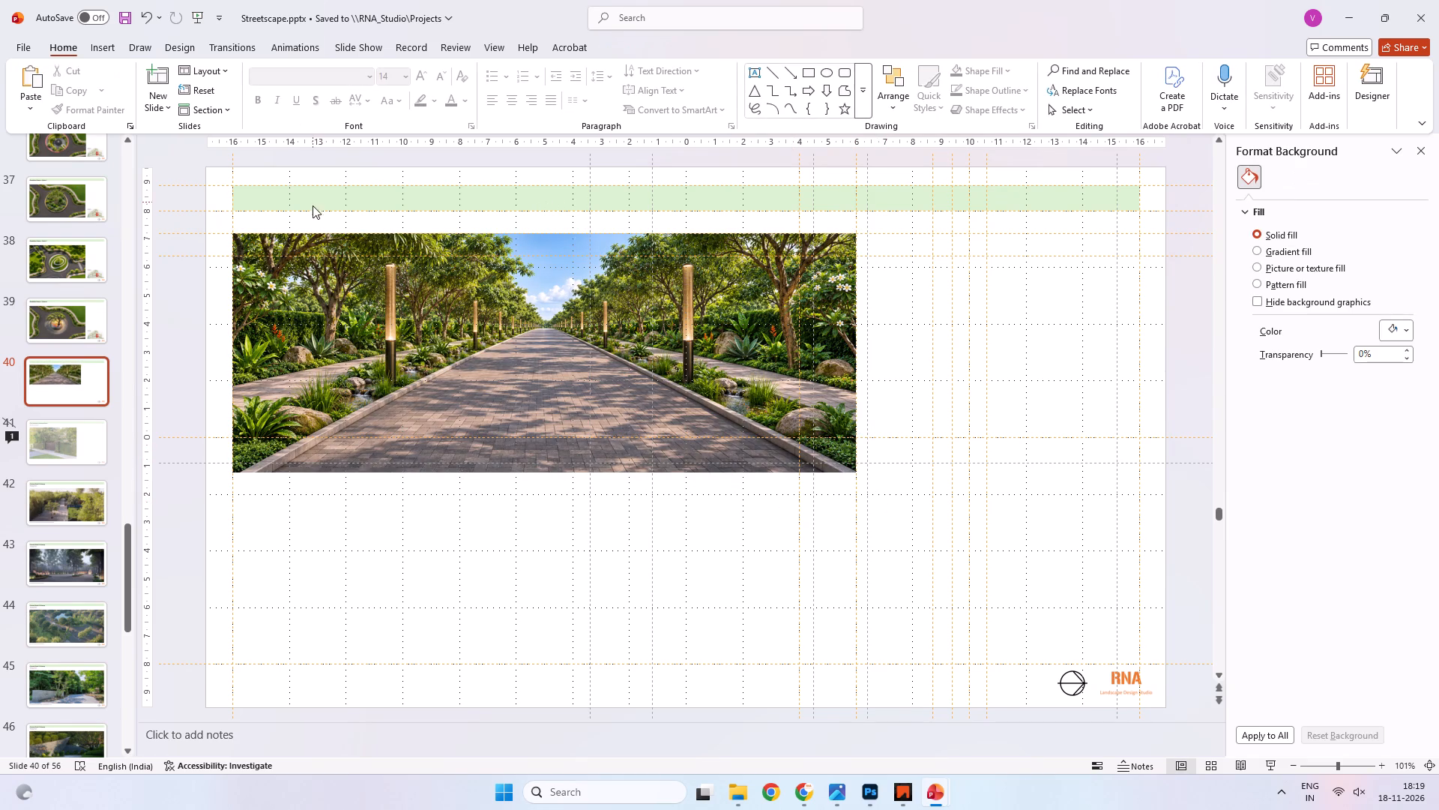
left_click(473, 178)
key("ctrl+c")
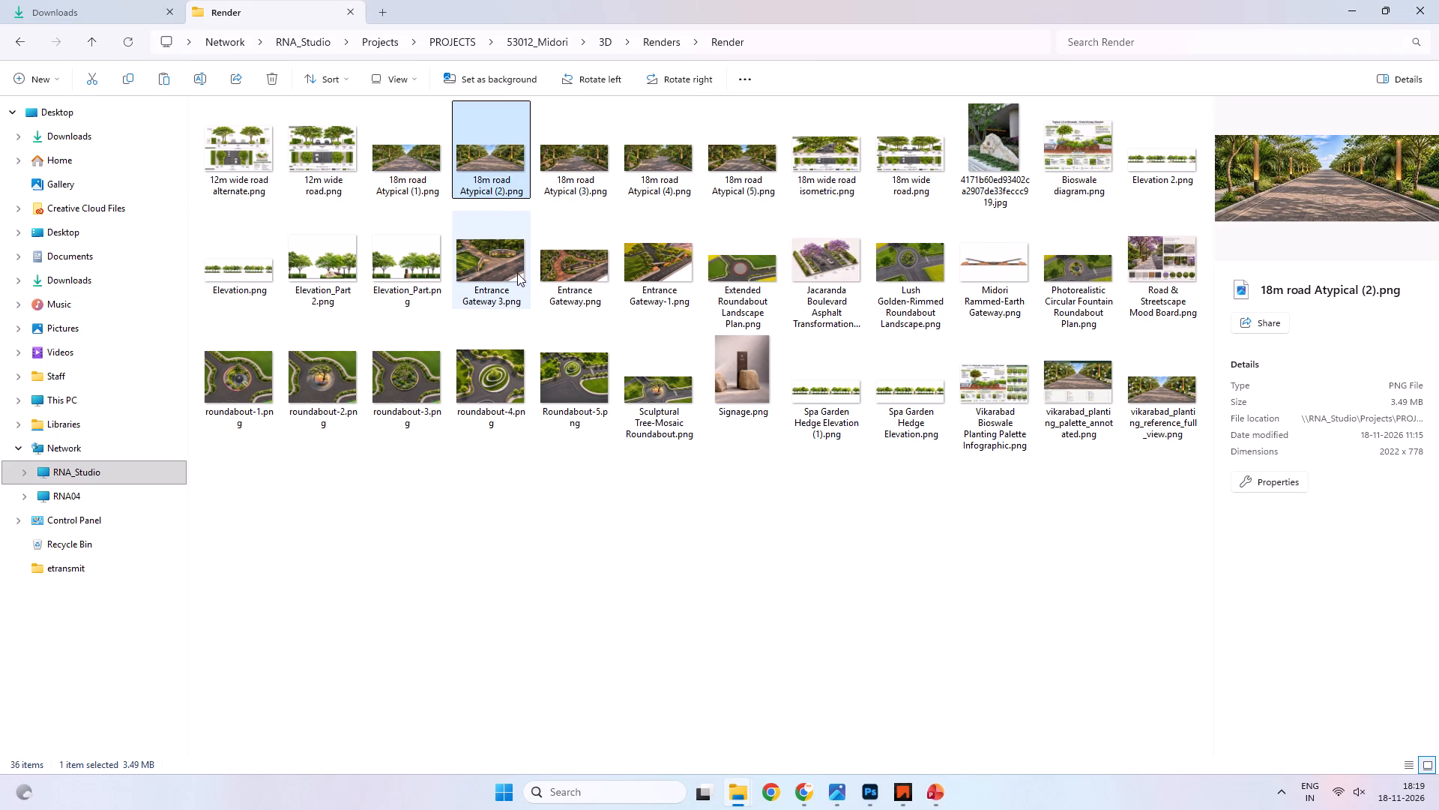
key("alt+Tab")
left_click(624, 534)
key("ctrl+v")
Scale the second road render to about 19.4 cm wide and fit it into the slide's lower-right corner against the margin guides.
left_click_drag(664, 510, 669, 523)
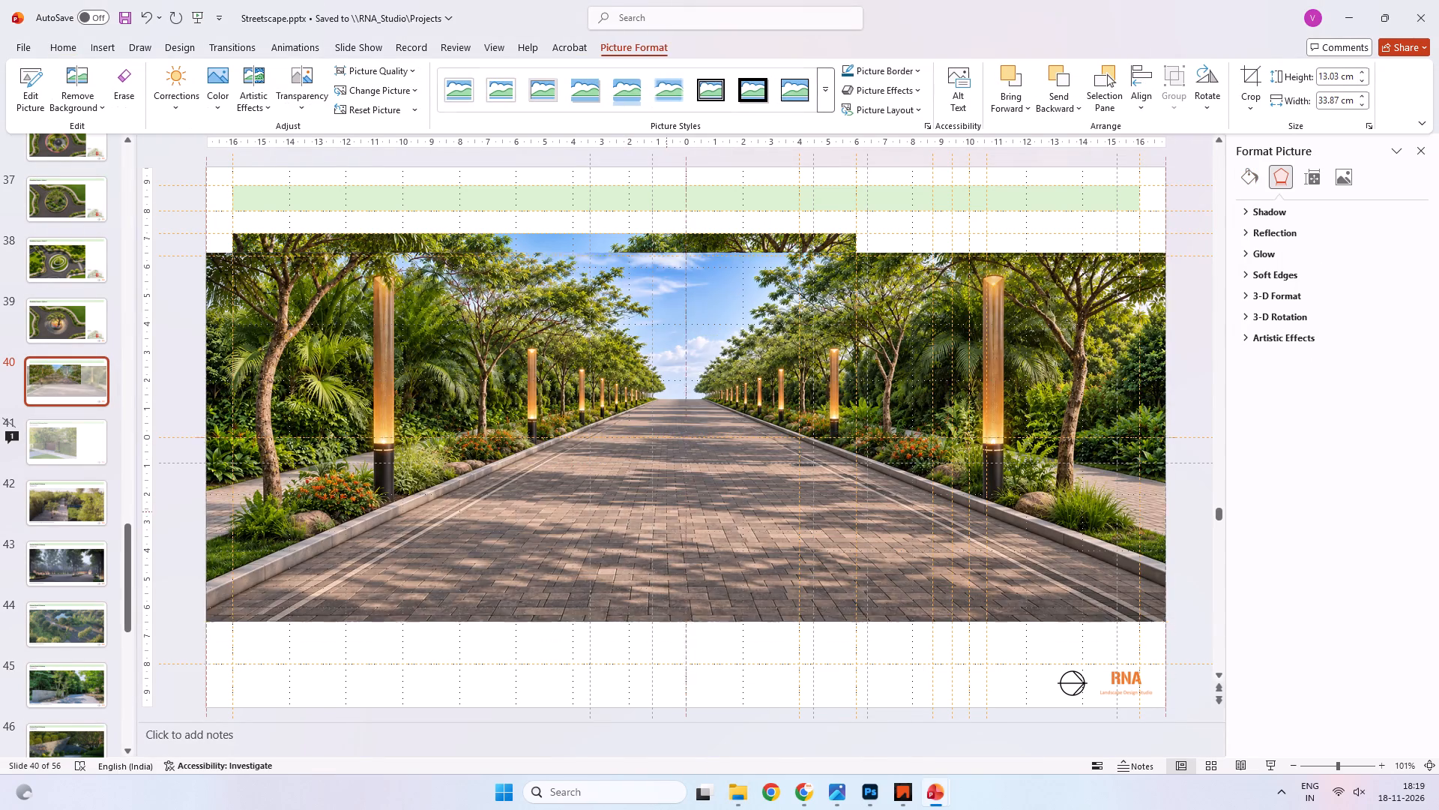
left_click_drag(669, 523, 636, 556)
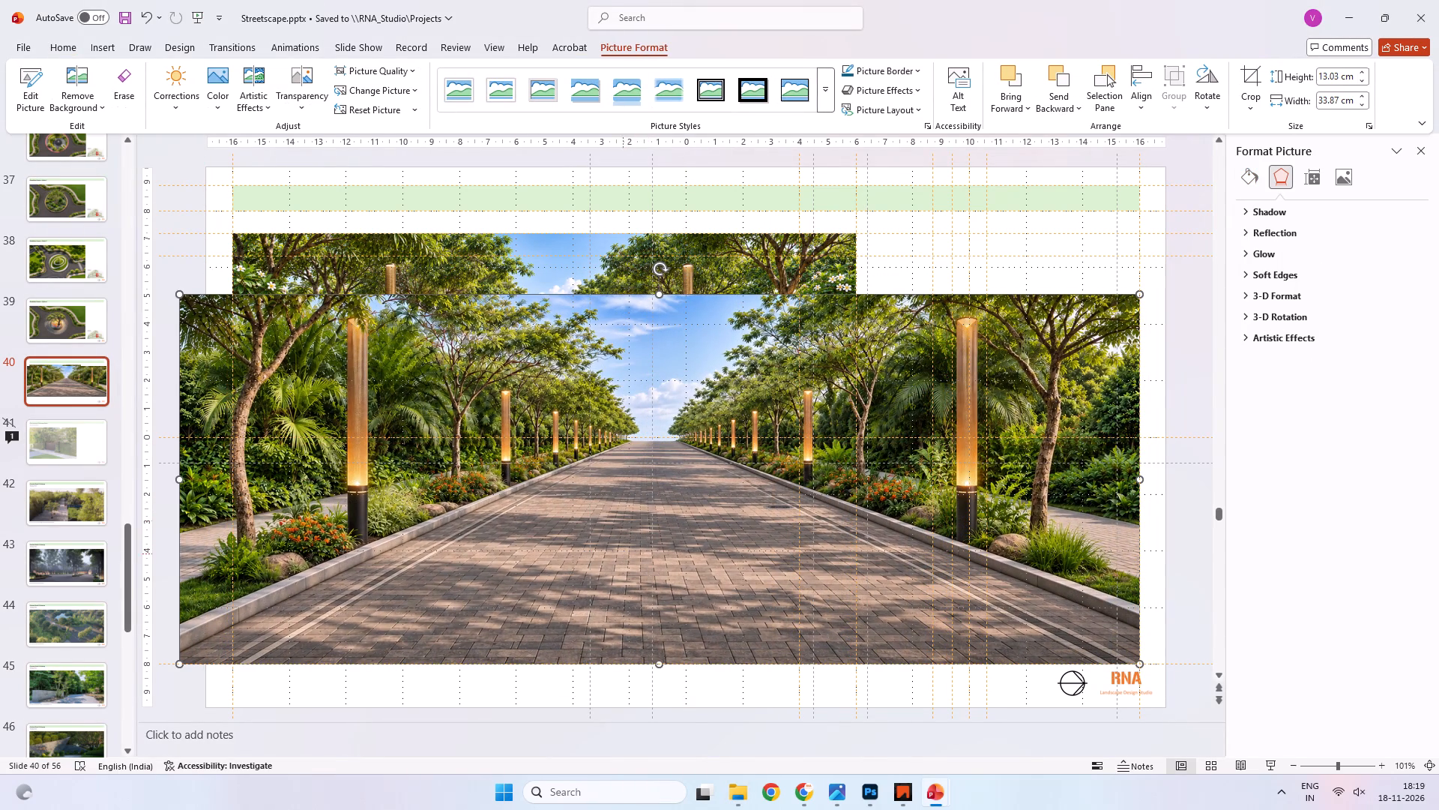
left_click_drag(176, 291, 629, 483, "shift")
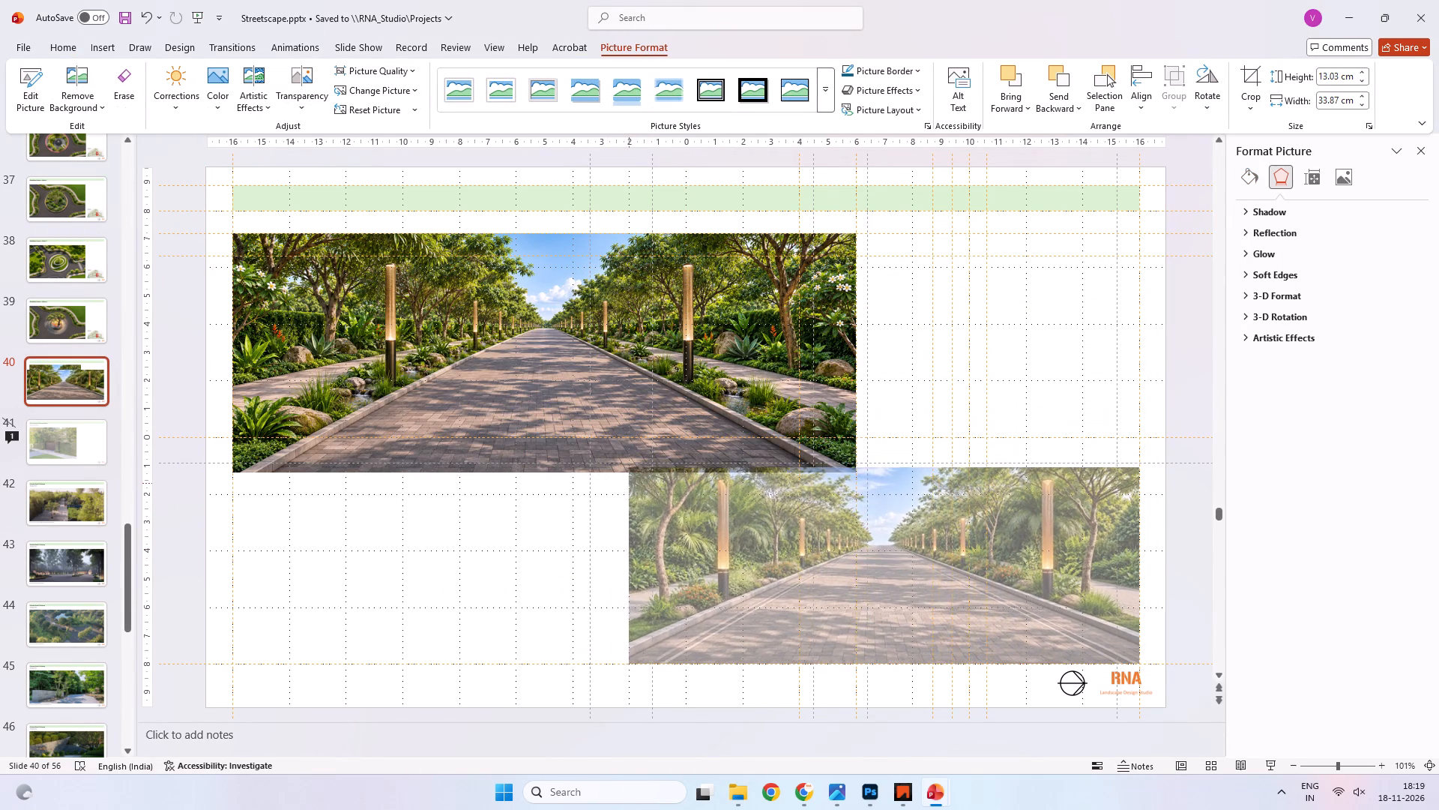
left_click_drag(629, 483, 652, 485, "shift")
left_click_drag(650, 474, 630, 471, "shift")
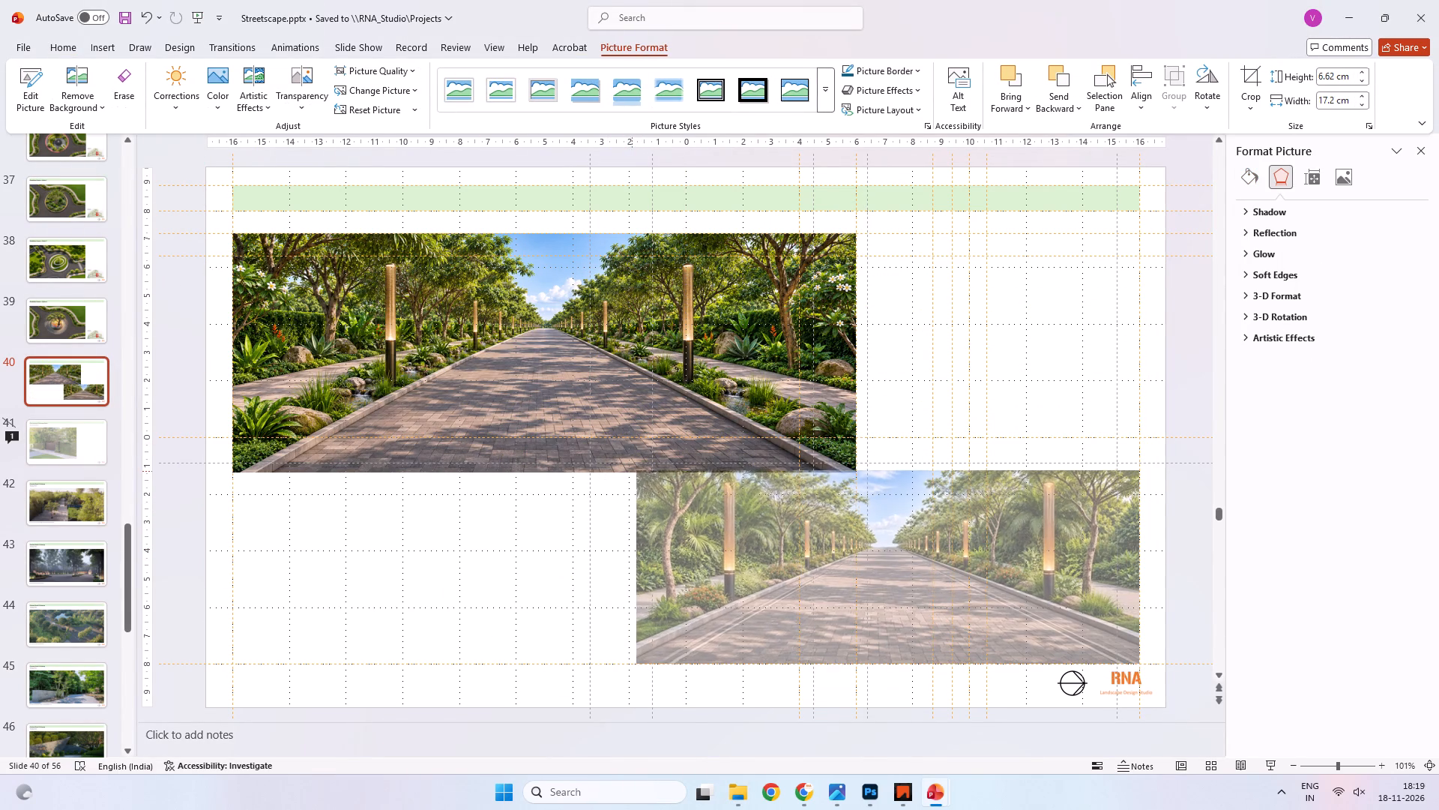
left_click_drag(630, 471, 589, 467, "shift")
left_click(589, 467, "shift")
Shrink the first road render to about 19.7 cm wide so that it clears the second render below.
left_click(714, 408)
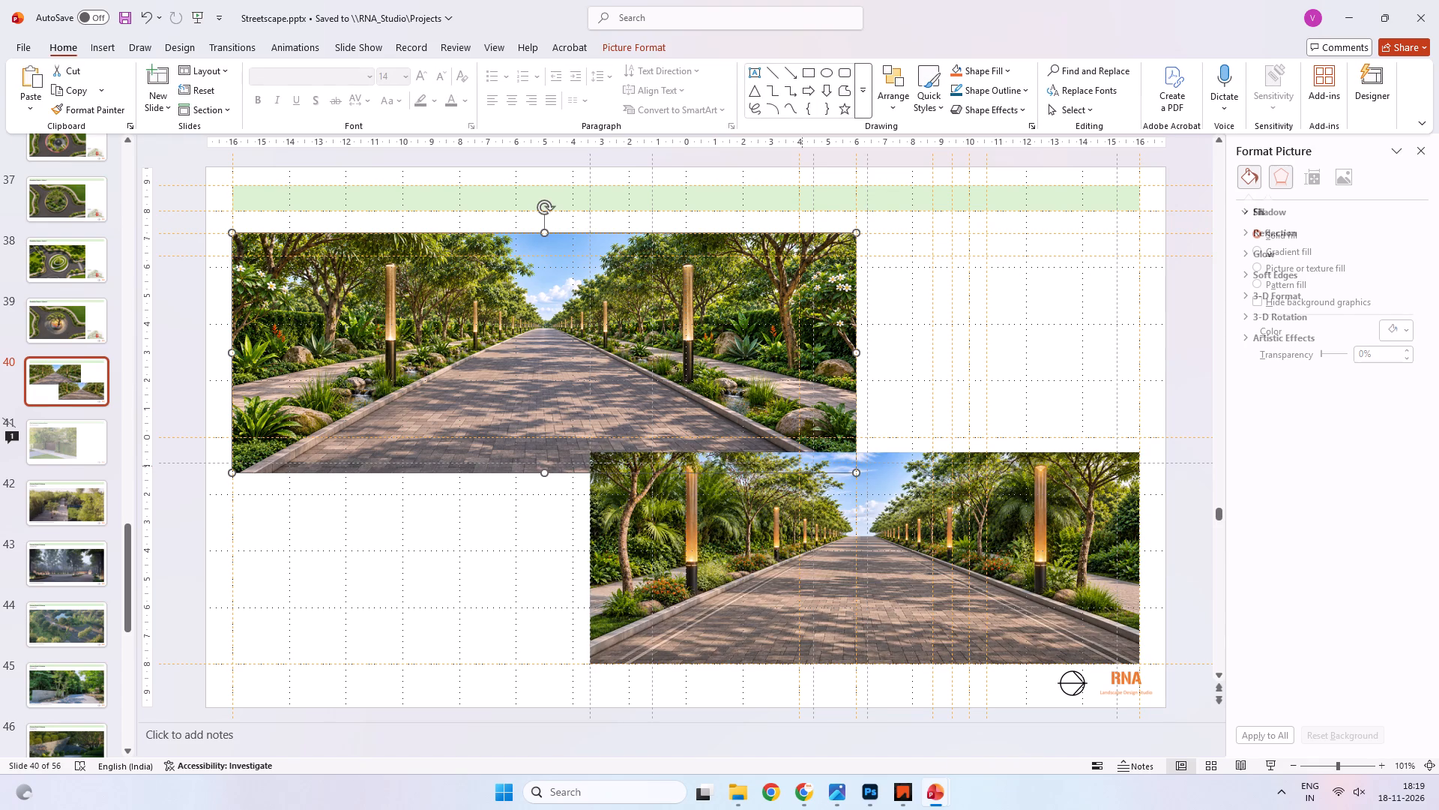
left_click_drag(854, 471, 796, 439, "shift")
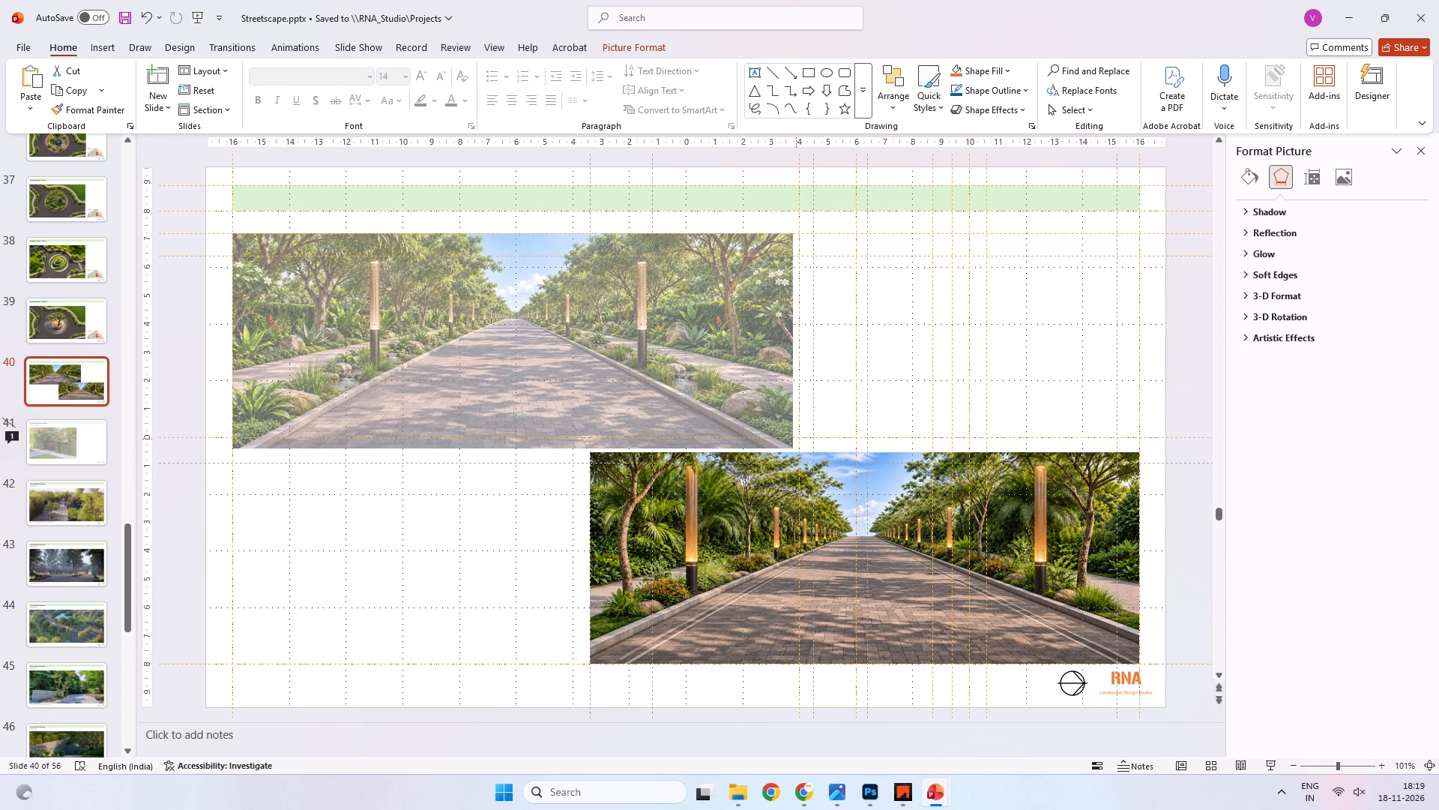
left_click_drag(796, 439, 787, 439, "shift")
left_click(878, 412)
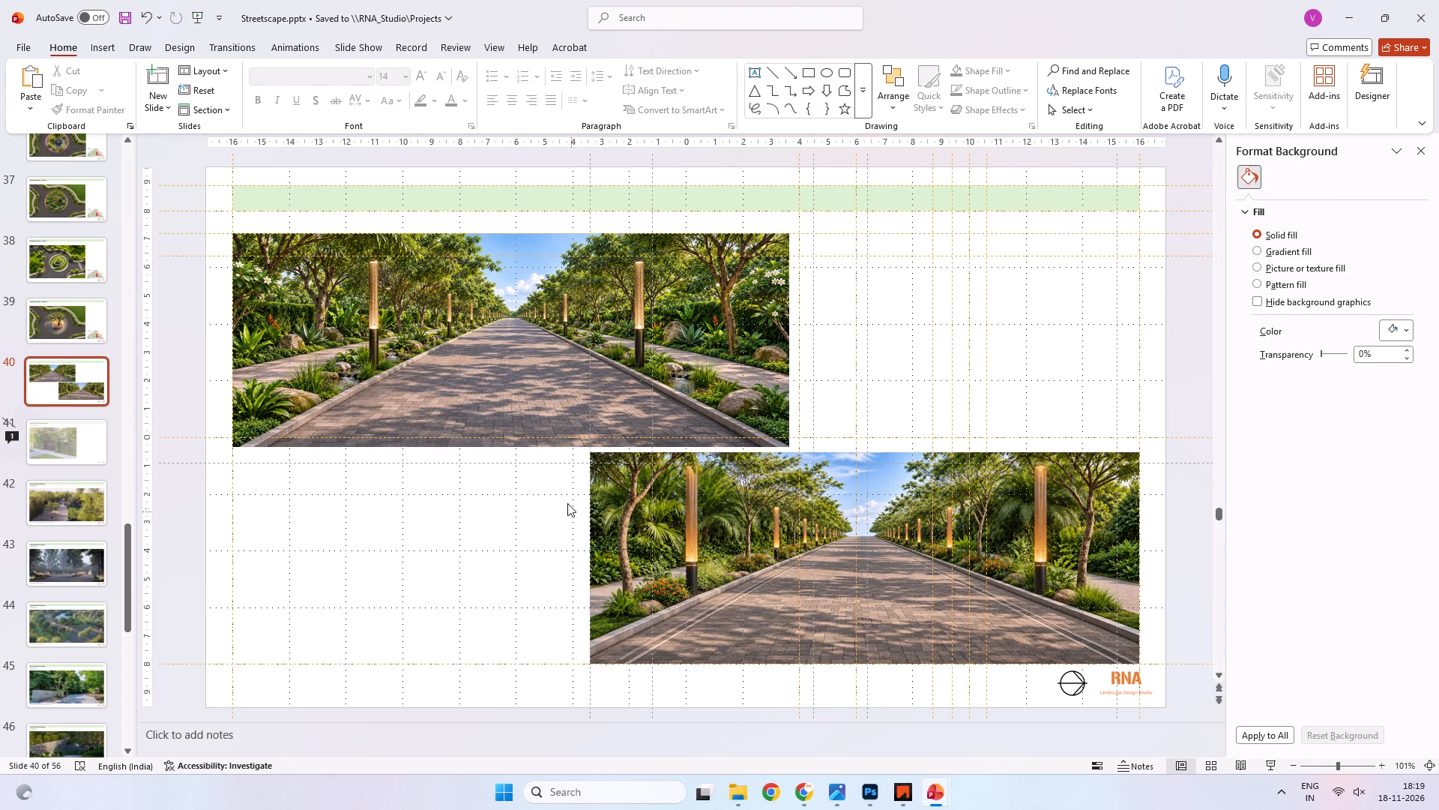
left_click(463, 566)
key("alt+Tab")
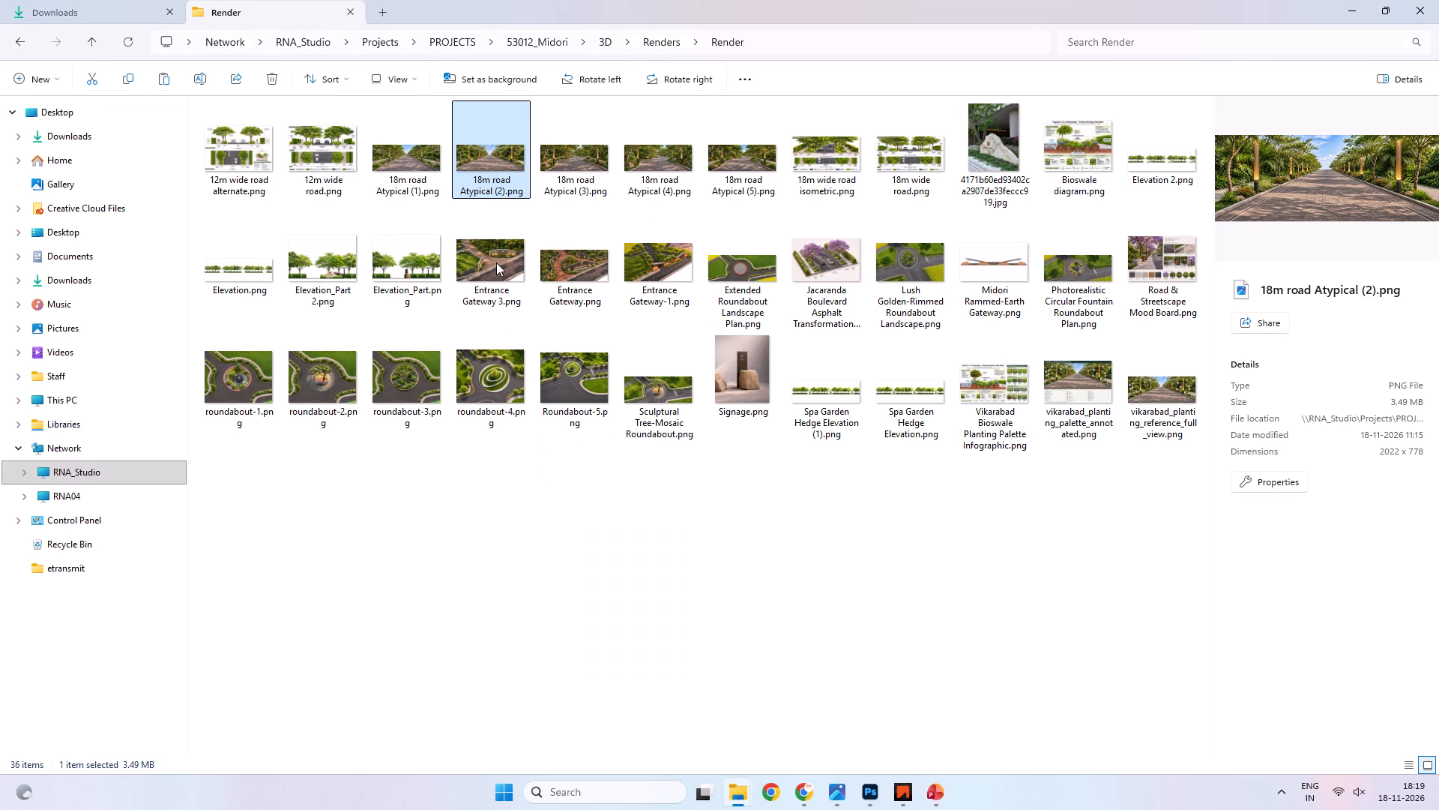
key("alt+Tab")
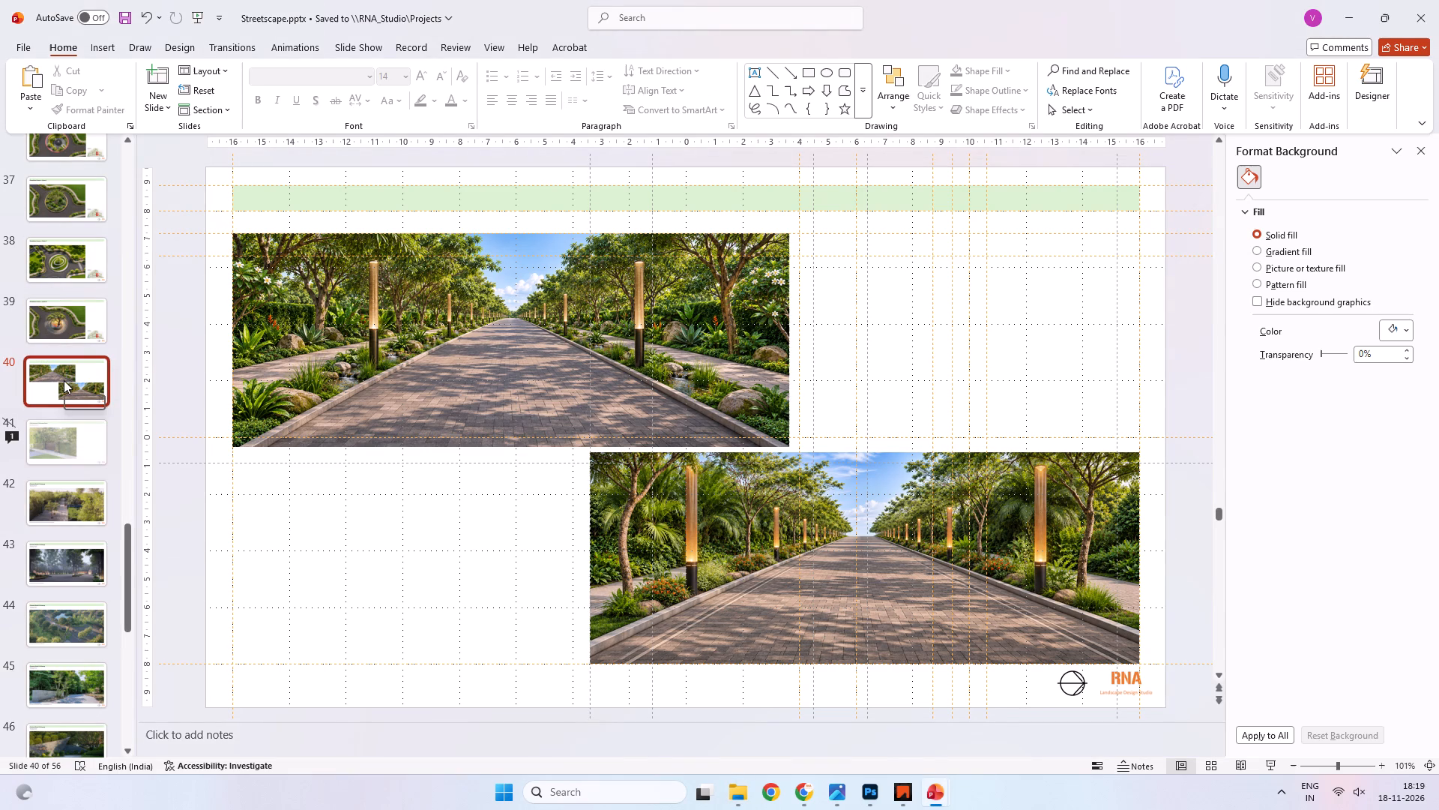
Copy the title text box from the Roundabout Feature – Option 4 slide and paste it onto the road render slide.
left_click(77, 313)
left_click(250, 194)
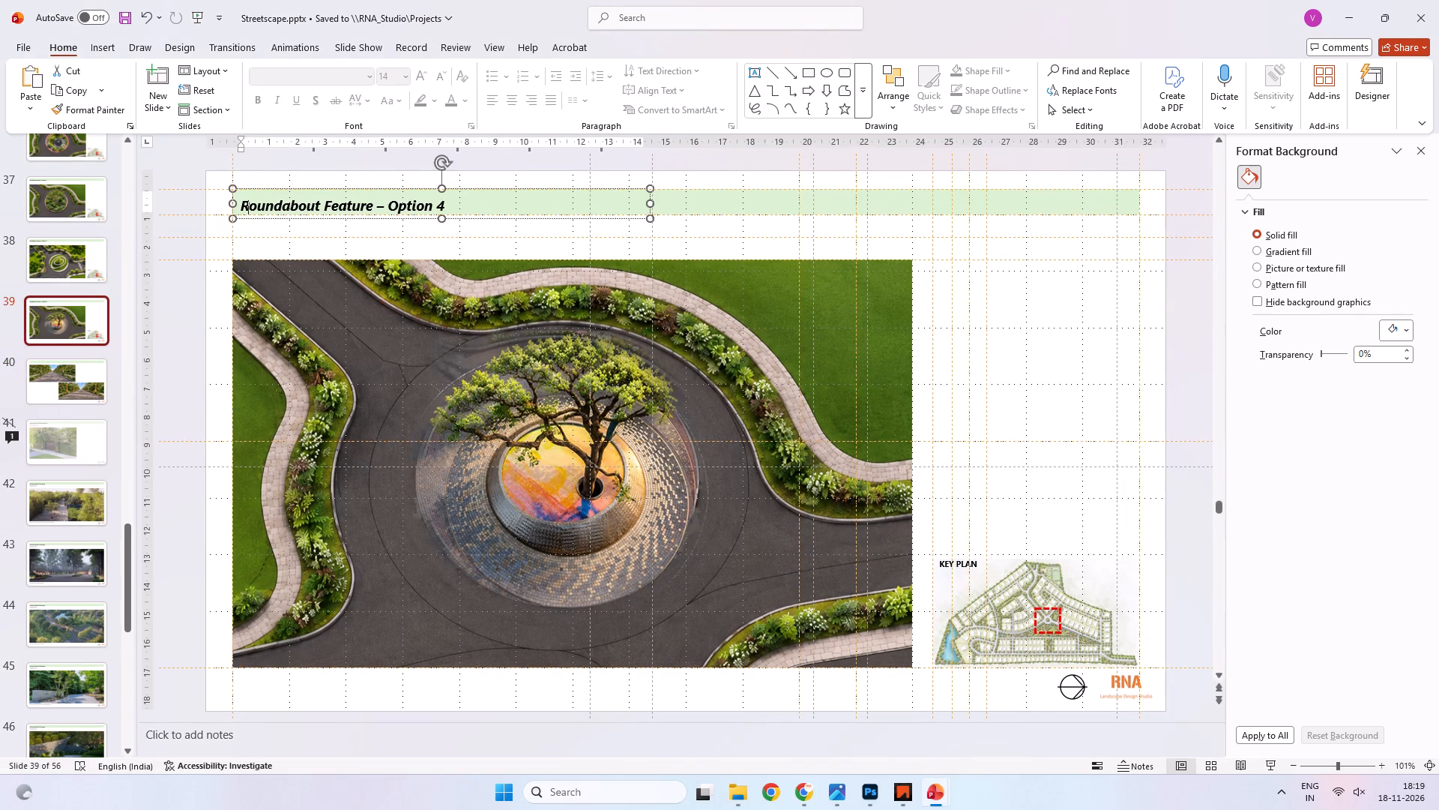
left_click(253, 189)
key("ctrl+c")
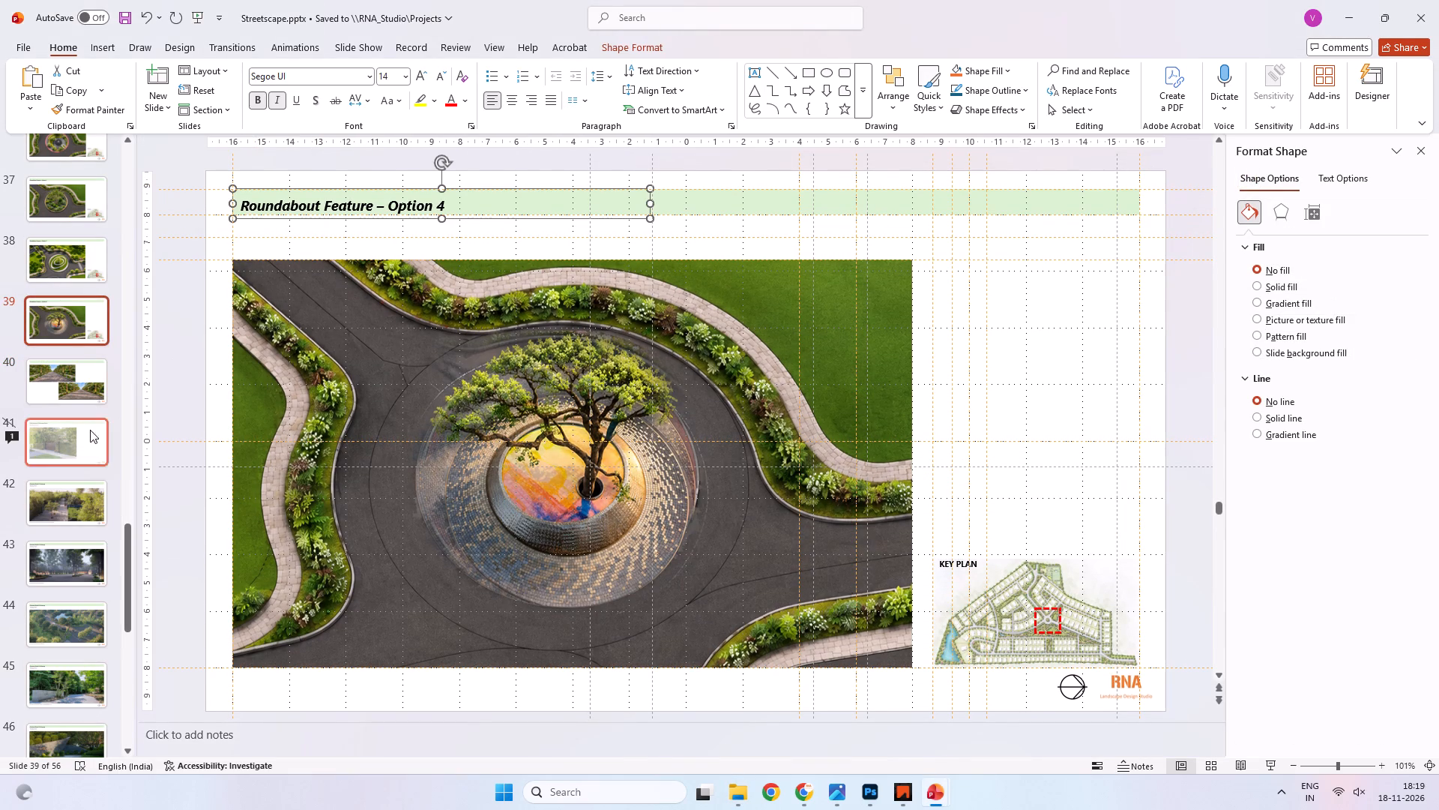
left_click(91, 385)
key("ctrl+v")
Replace the pasted title with "18.0 Mts Wide ROW – A Typical".
left_click(310, 202)
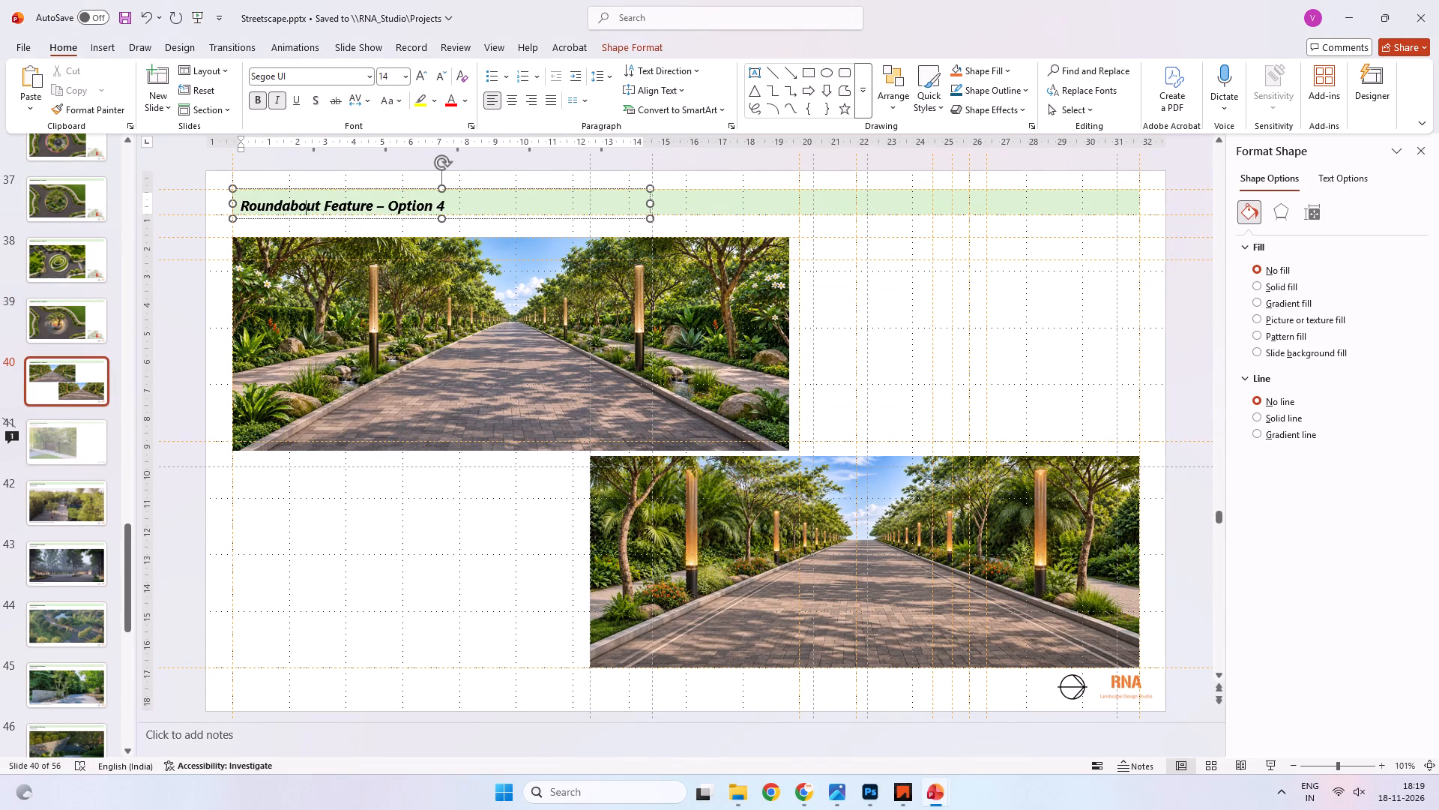
key("ctrl+a")
key("shift+a")
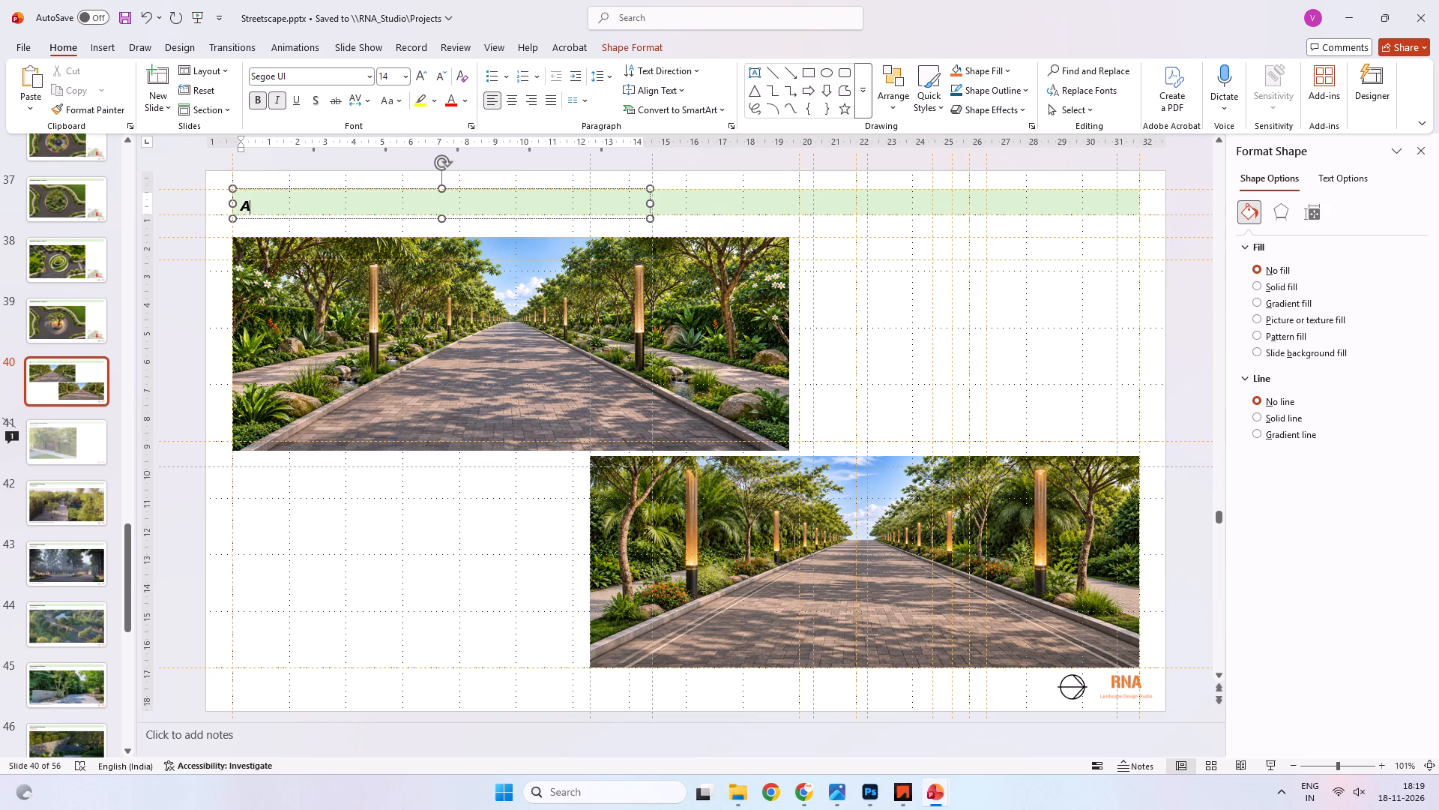
key("BackSpace")
type("18.0 Mts")
key("space")
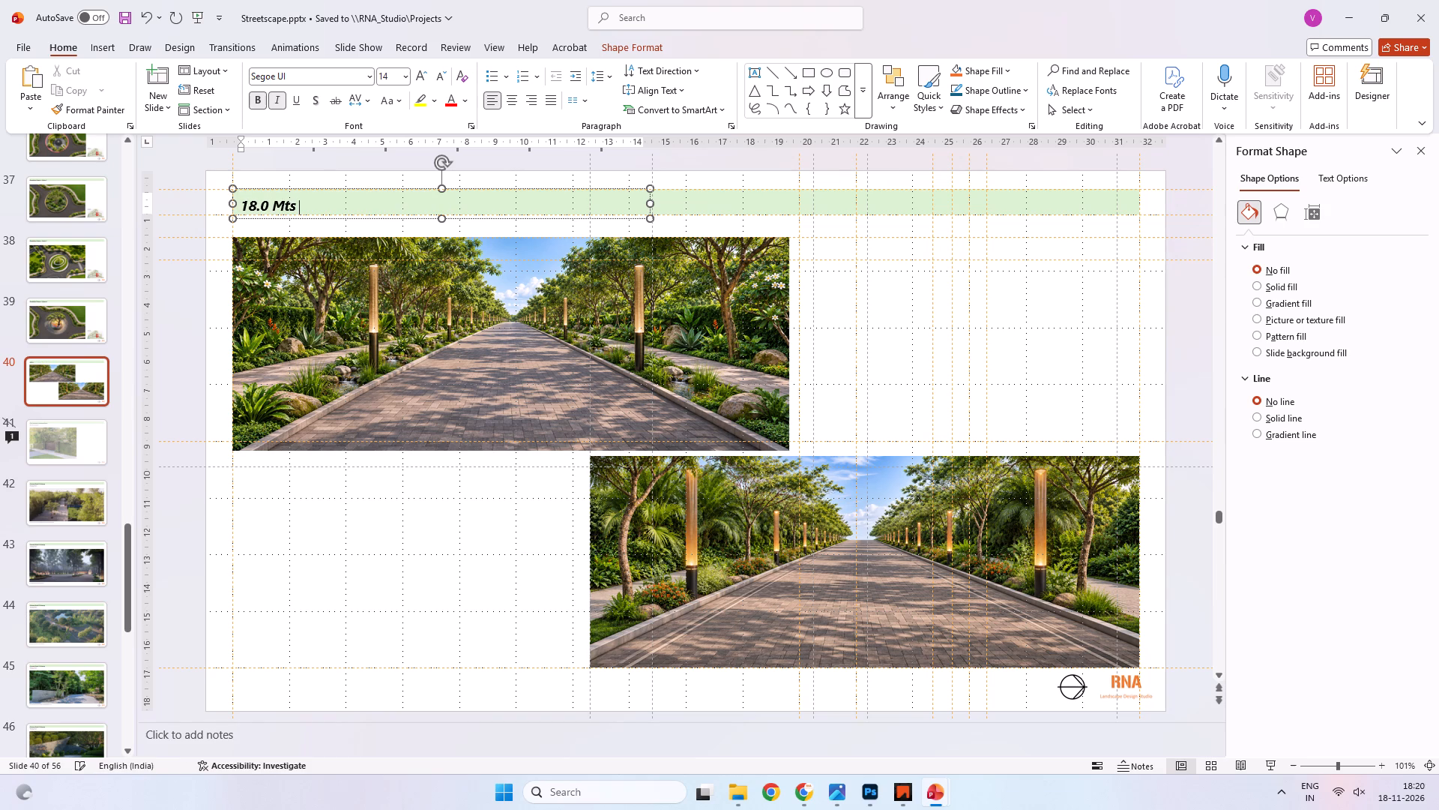
key("w")
key("BackSpace")
type("Wide ROW")
key("space")
type("- A typical")
key("space")
key("Left")
key("Left")
key("Left")
key("Left")
key("Left")
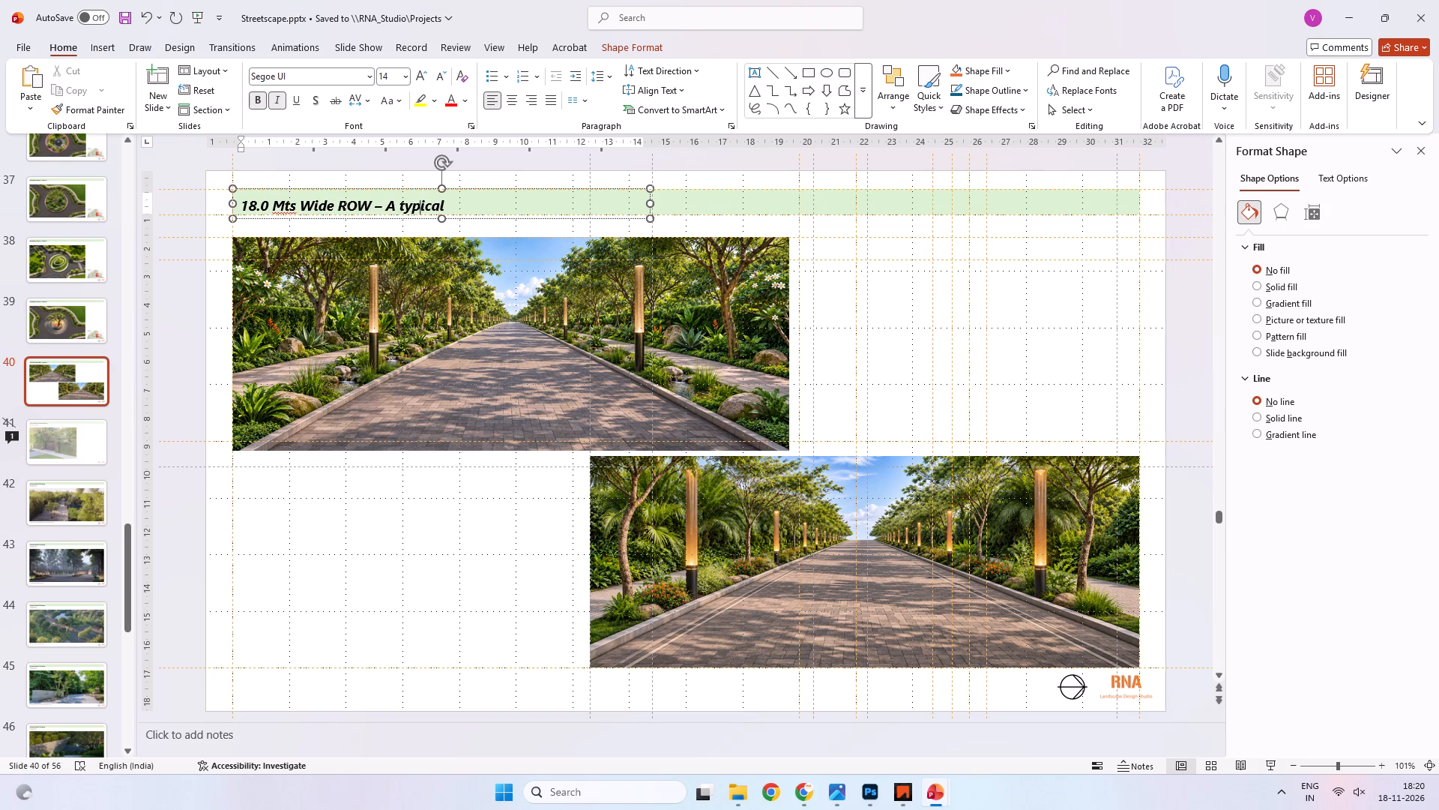
key("Left")
key("Left")
key("BackSpace")
key("shift+t")
left_click(360, 549)
Copy the "Stormwater Drains and Catch Pits" caption from the Utilities and Drainage slide and paste it onto the 18.0 Mts Wide ROW slide.
left_click(82, 327)
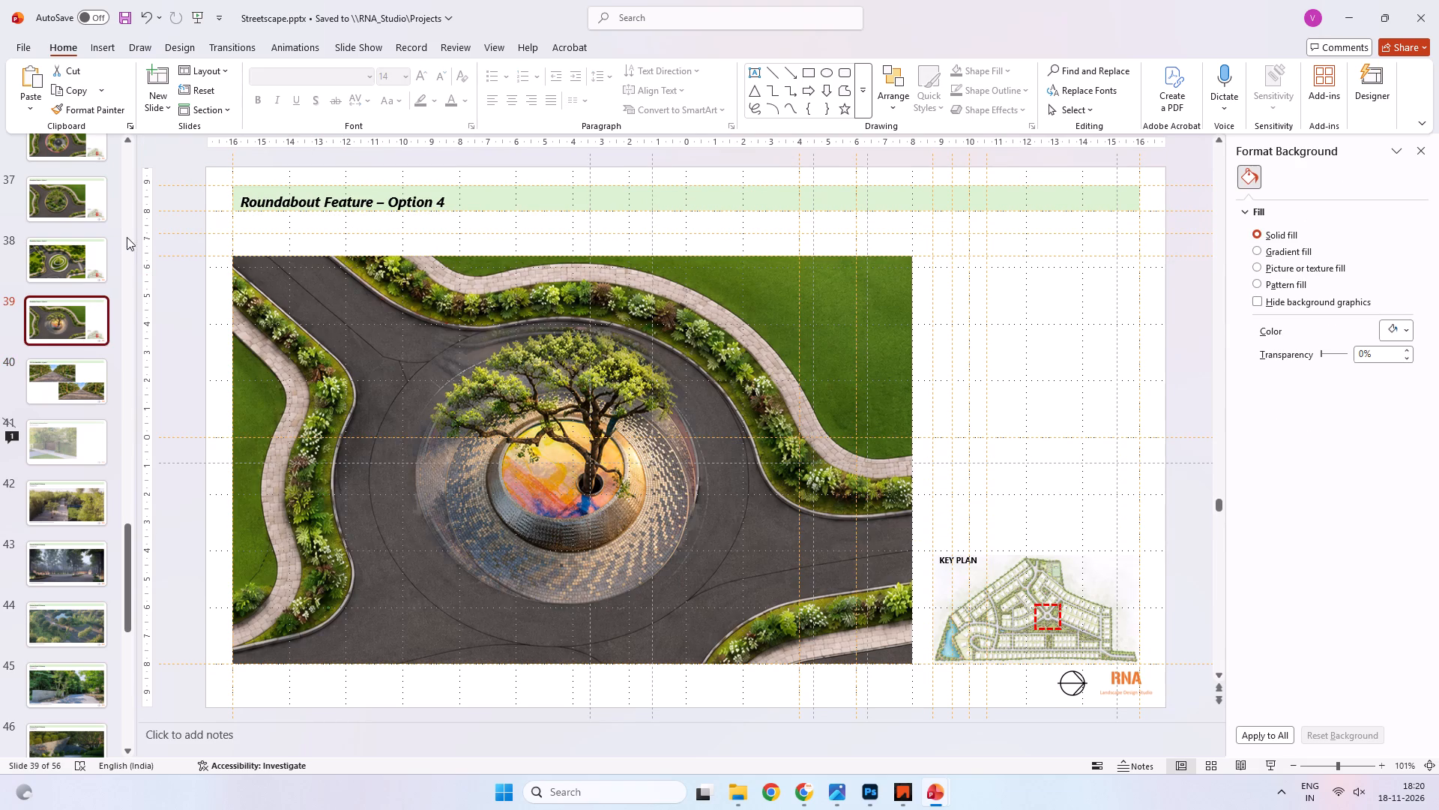
left_click(94, 257)
left_click(85, 213)
scroll(103, 245, "up", 2)
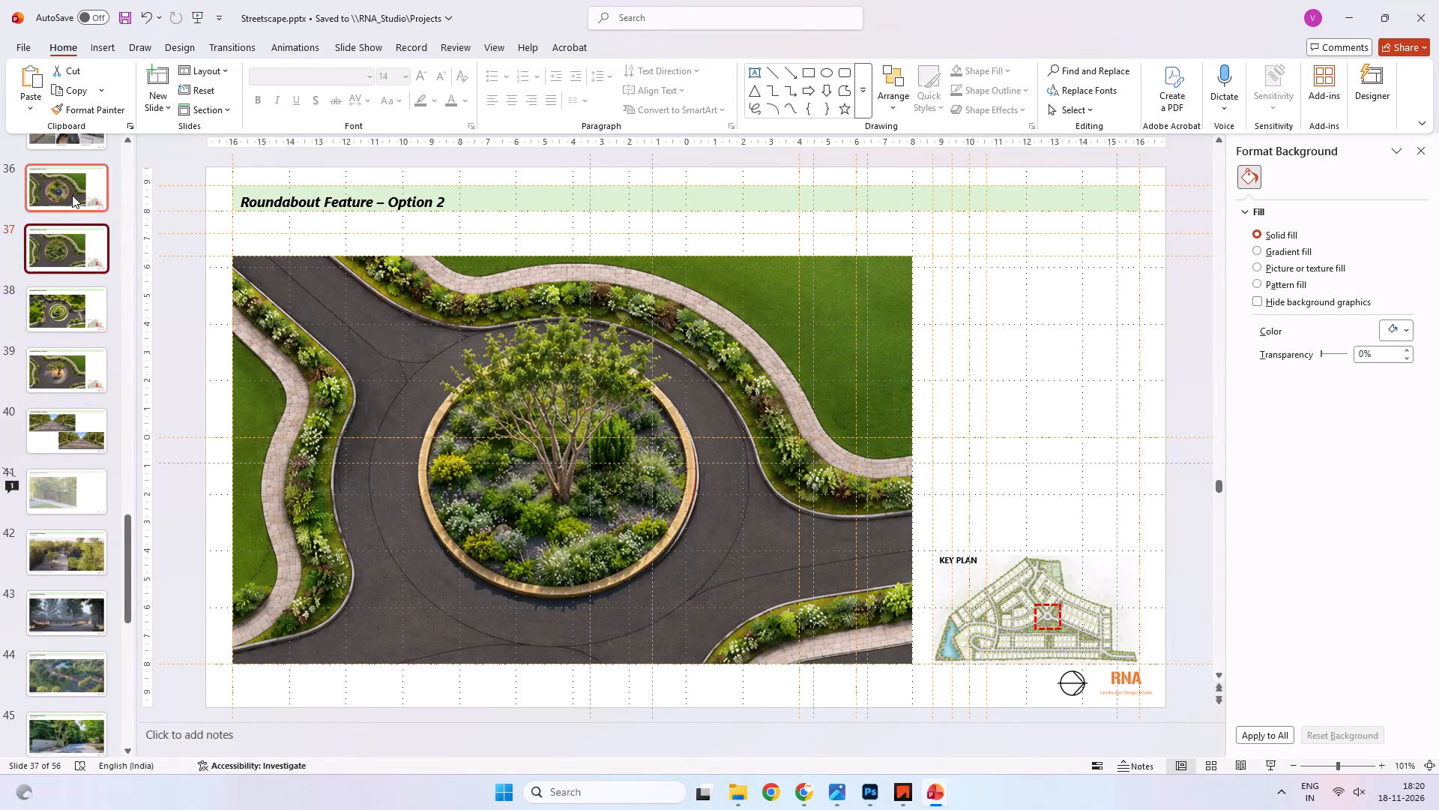
left_click(72, 195)
scroll(90, 188, "up", 2)
left_click(76, 198)
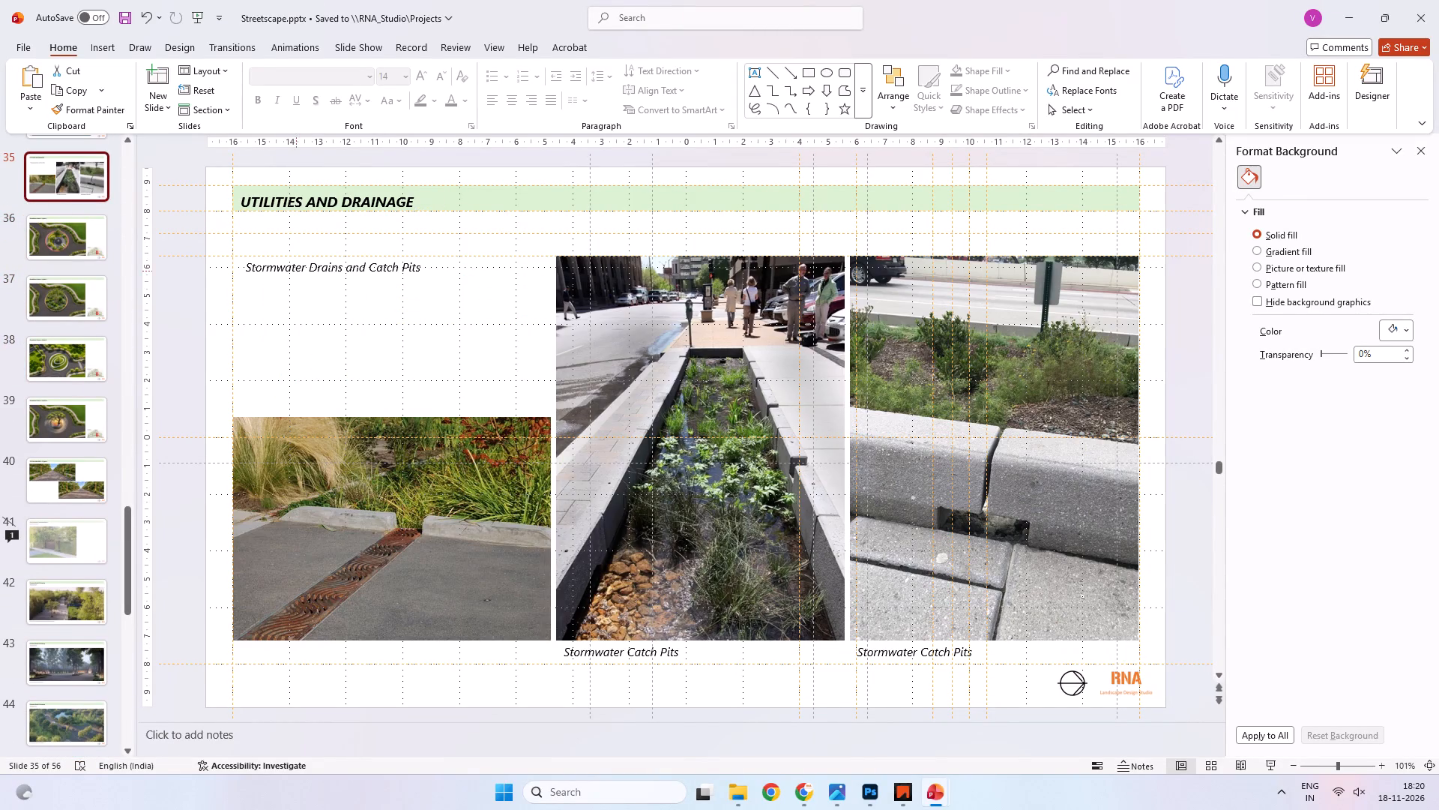
left_click(296, 271)
left_click(288, 277)
key("ctrl+c")
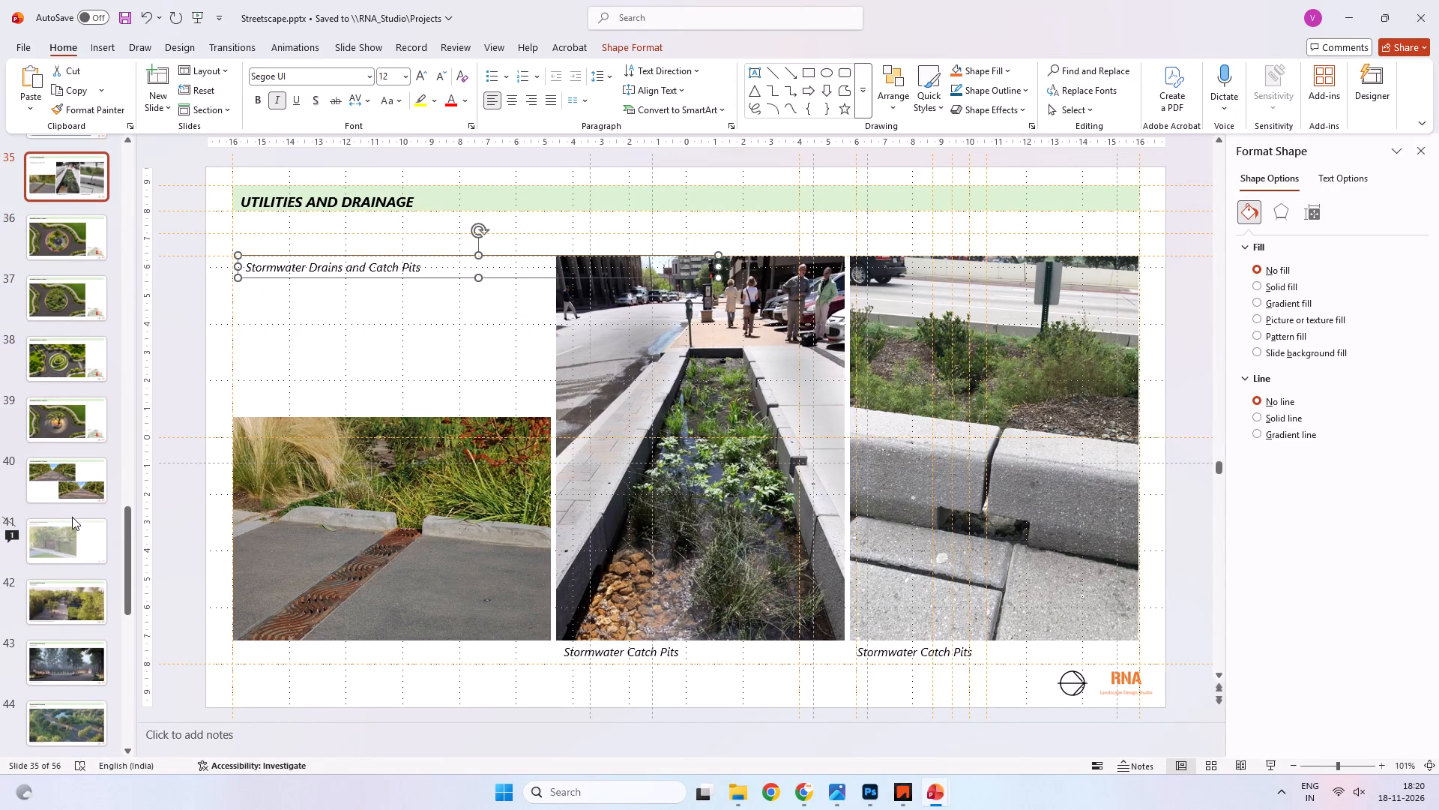
left_click(88, 477)
key("ctrl+v")
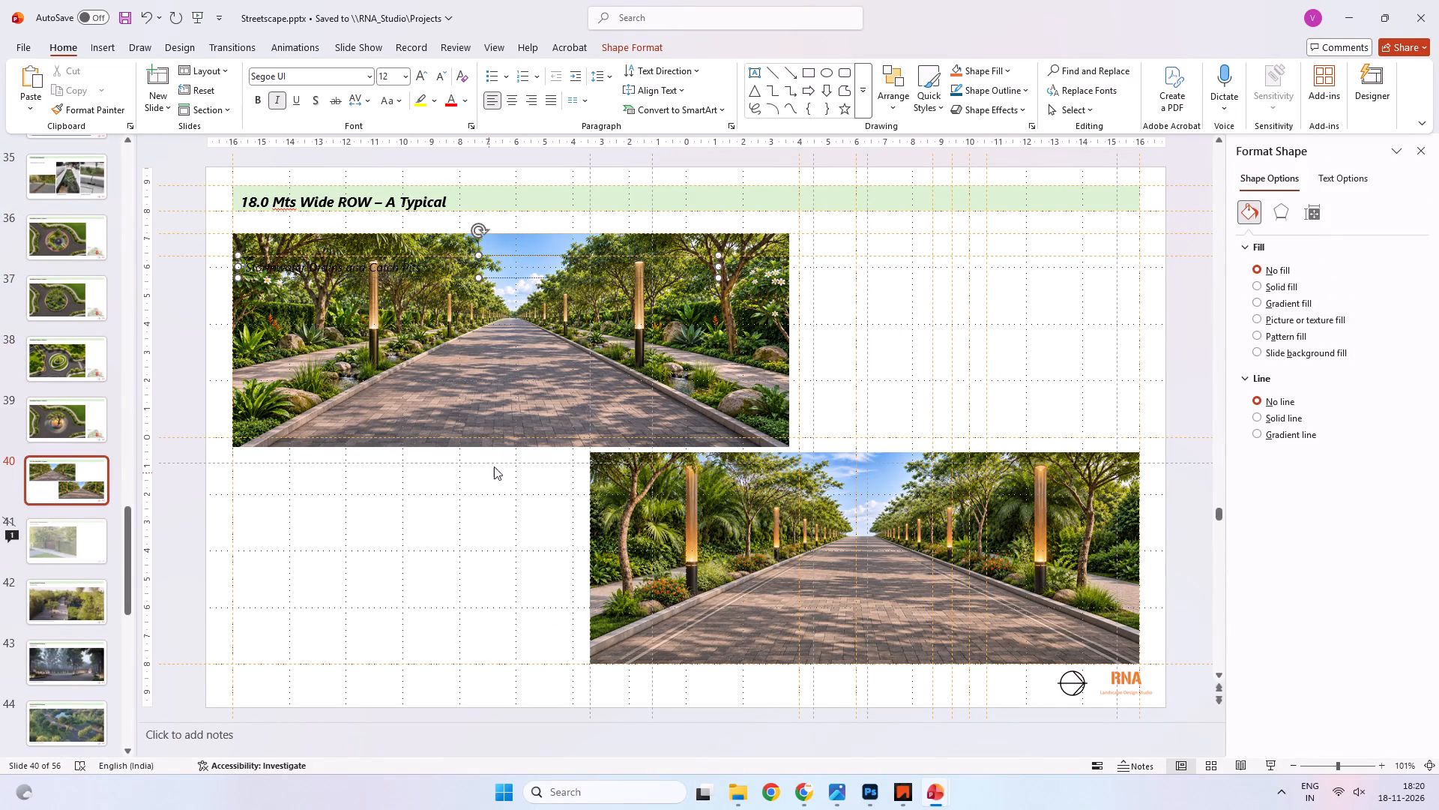
Narrow the pasted caption box to about 7.8 cm and place it beside the first render, level with its top edge.
left_click_drag(720, 267, 613, 275)
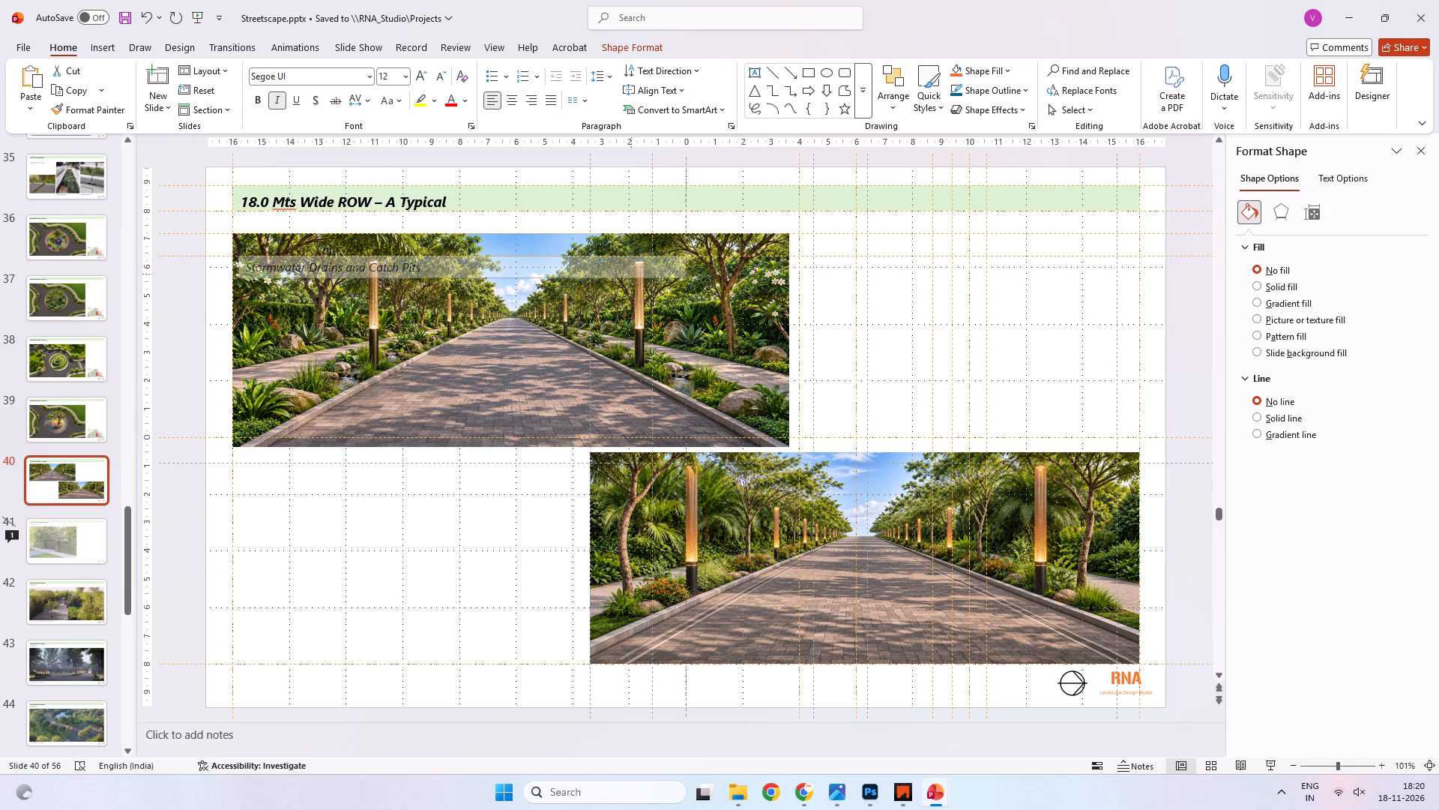
left_click_drag(613, 275, 457, 277)
left_click_drag(441, 278, 1008, 250)
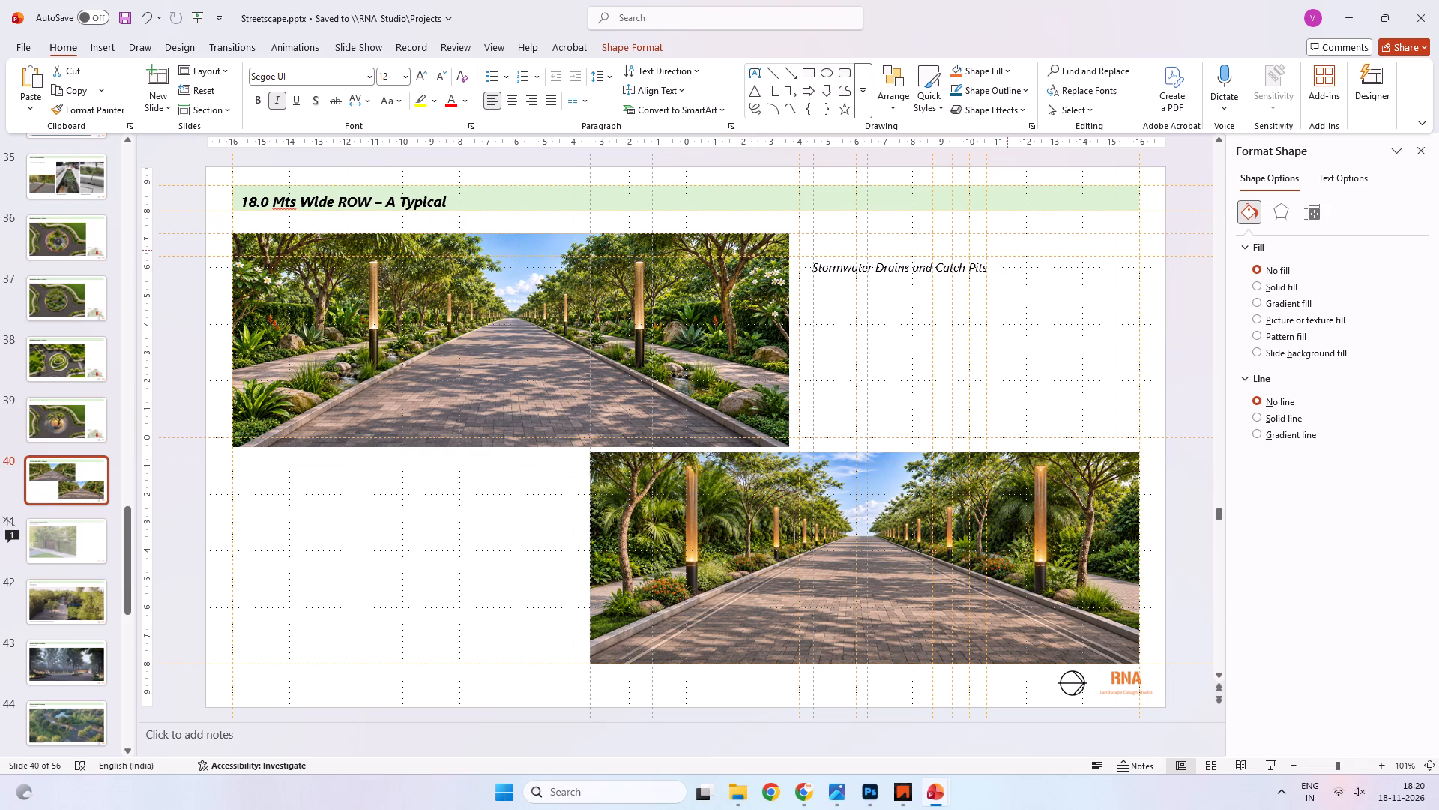
left_click_drag(1008, 250, 998, 250)
left_click_drag(937, 277, 936, 256, "shift")
Replace the caption text beside the first render with "Option - 1".
left_click(873, 238)
key("ctrl+a")
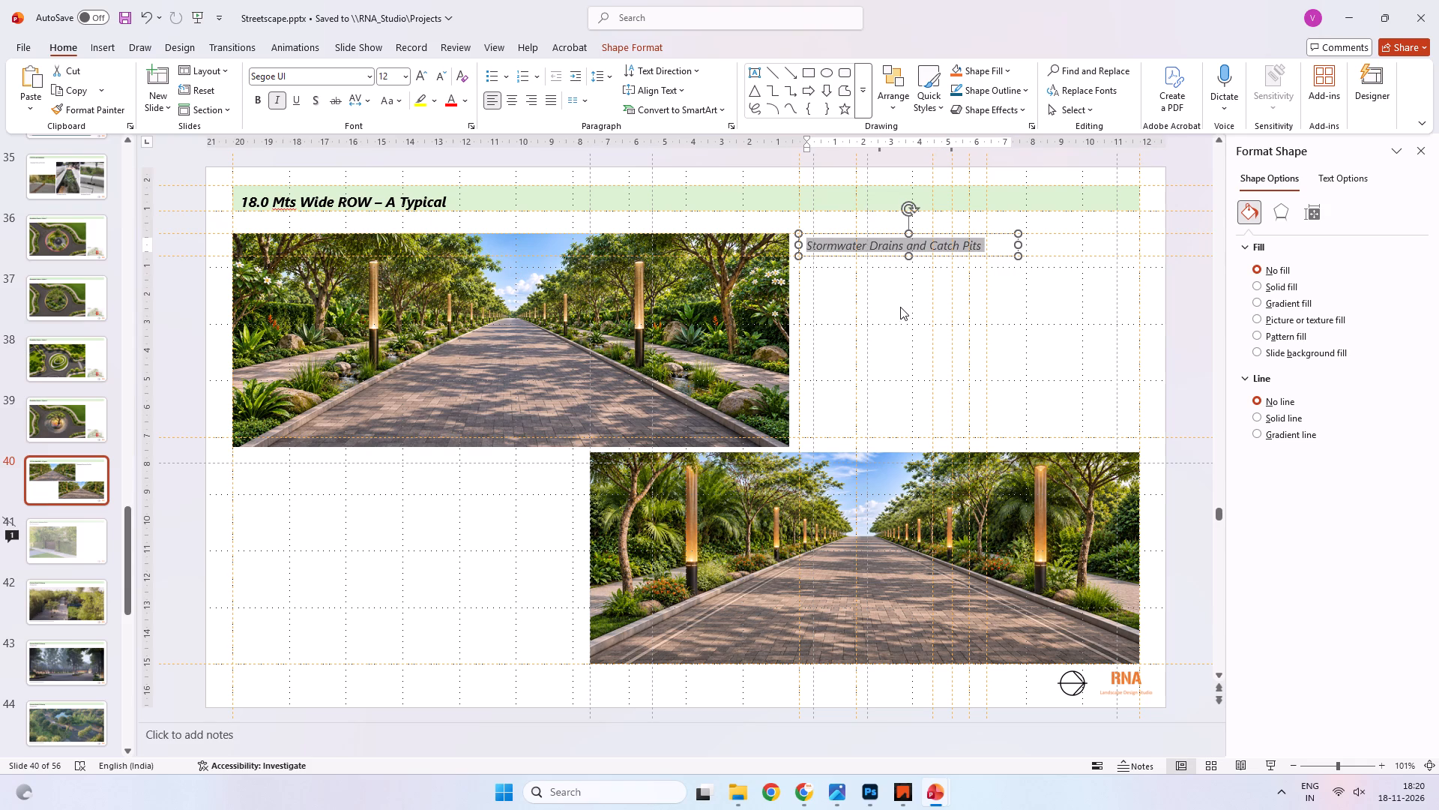
type("option - 1")
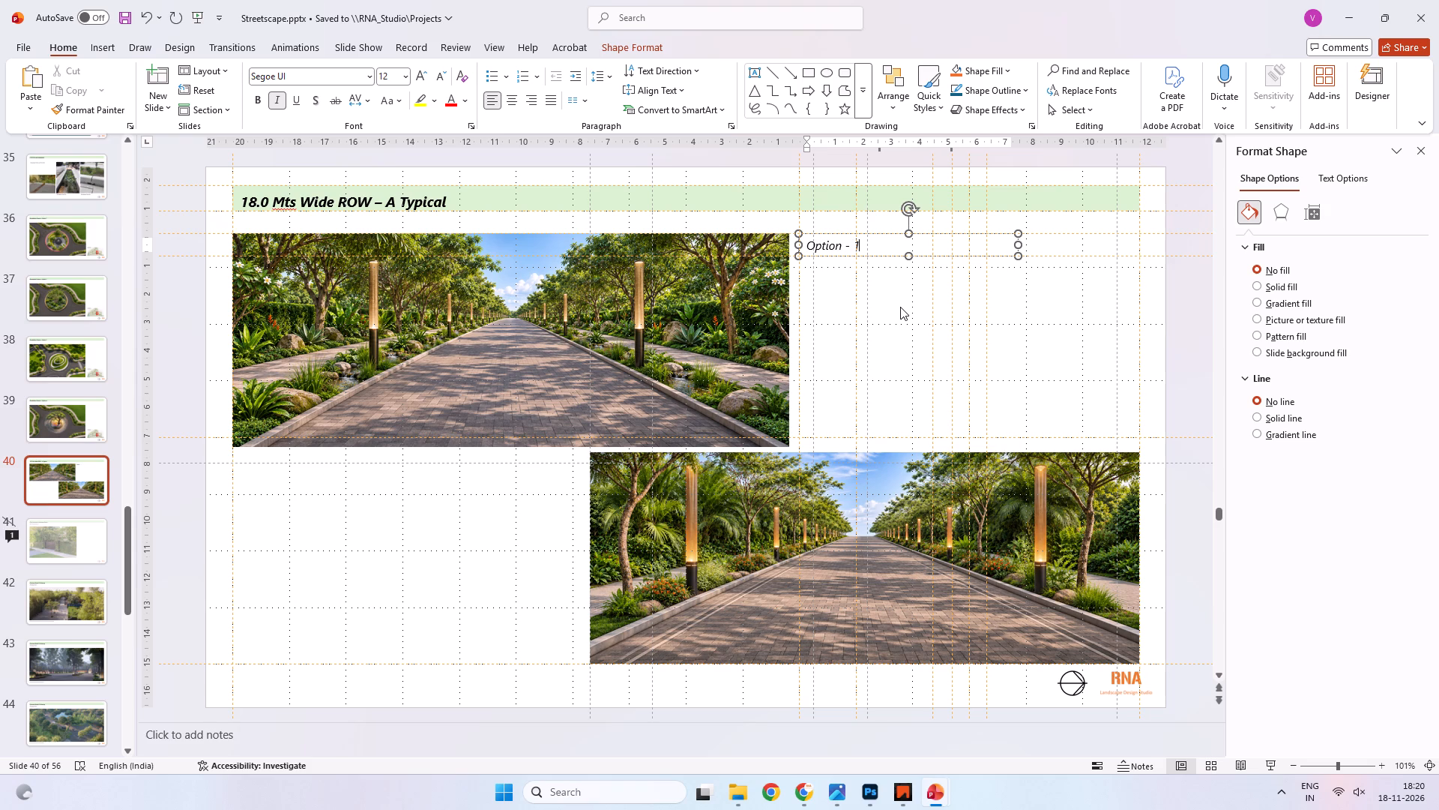
Widen the "Option - 1" caption box to about 12 cm so it ends level with the title band.
left_click_drag(1017, 242, 1121, 244)
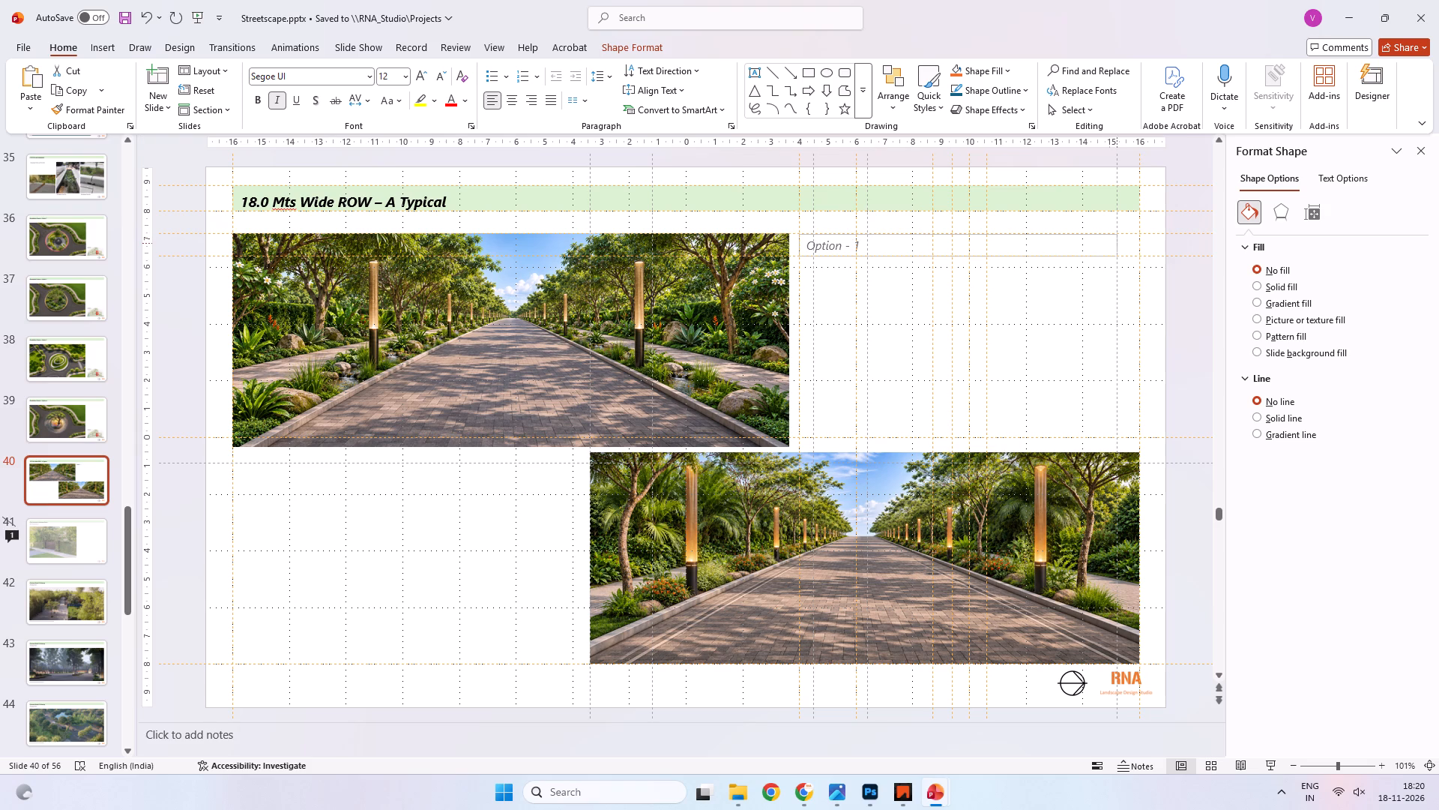
left_click_drag(1121, 244, 1140, 244)
Duplicate the "Option - 1" caption box and place the copy beside the second render, near its top edge and starting at the slide's left margin.
left_click_drag(1061, 258, 507, 556)
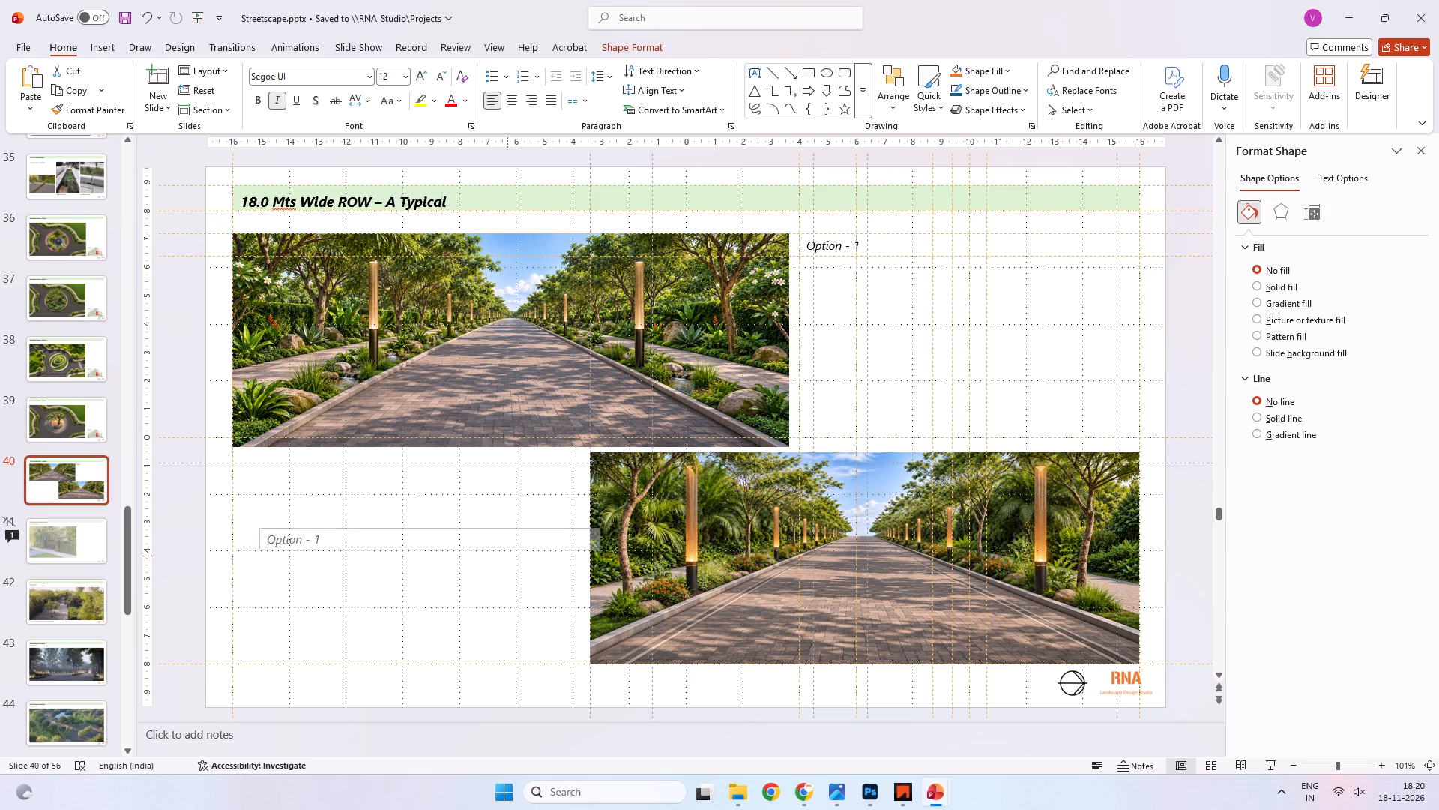
left_click_drag(507, 556, 497, 490)
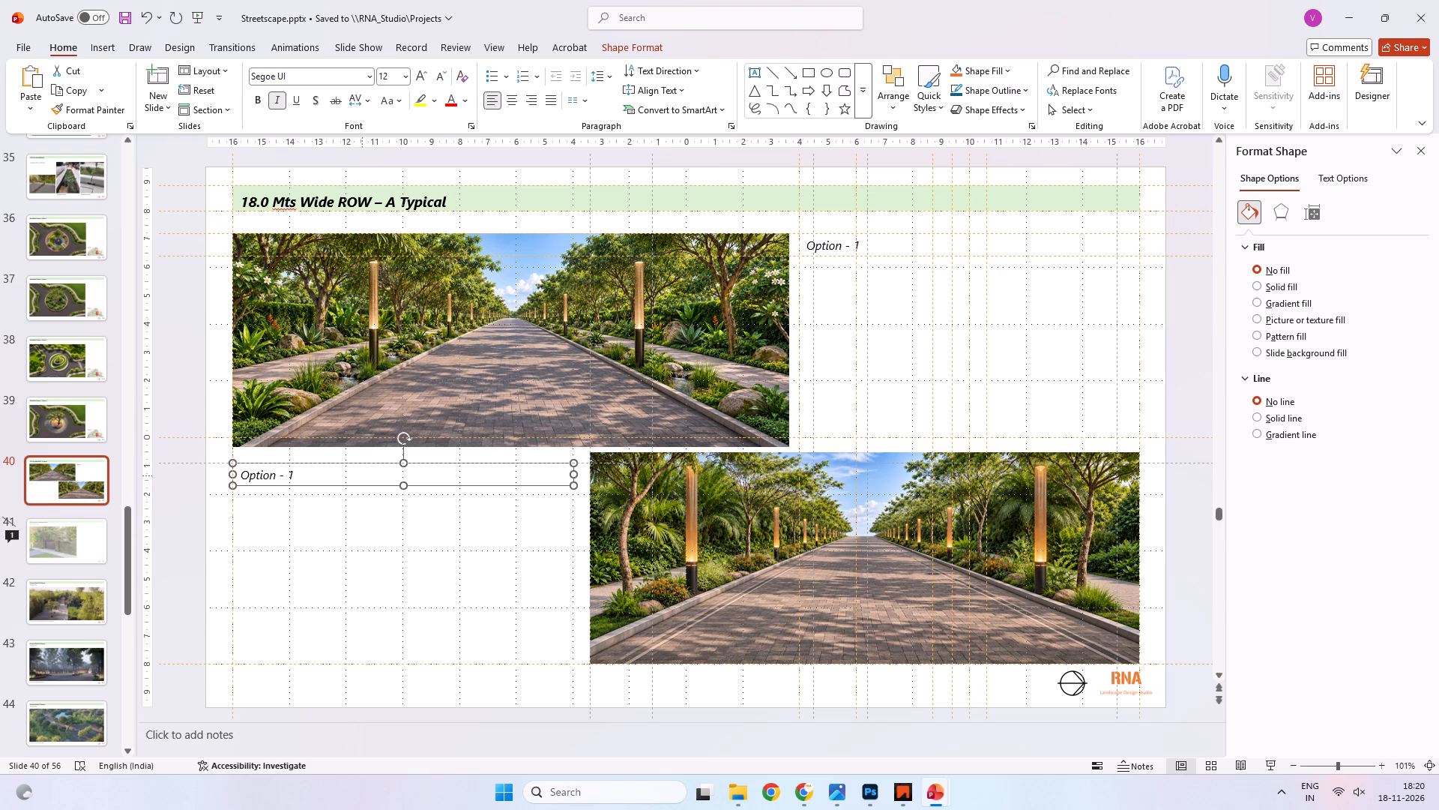
Right-align the copied caption beside the second render and change its text to "Option - 2".
left_click(296, 477)
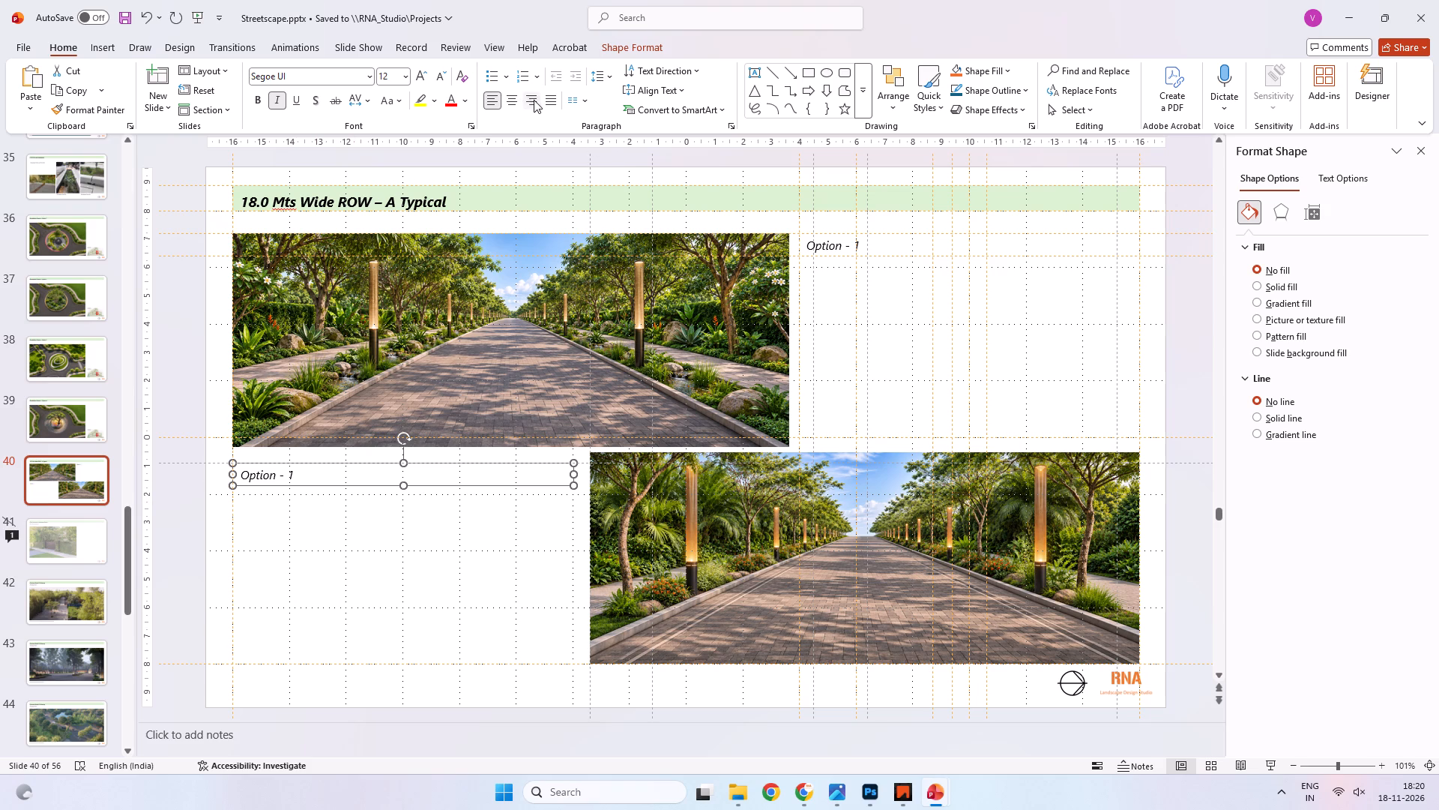
left_click(534, 100)
left_click_drag(561, 475, 589, 479)
key("2")
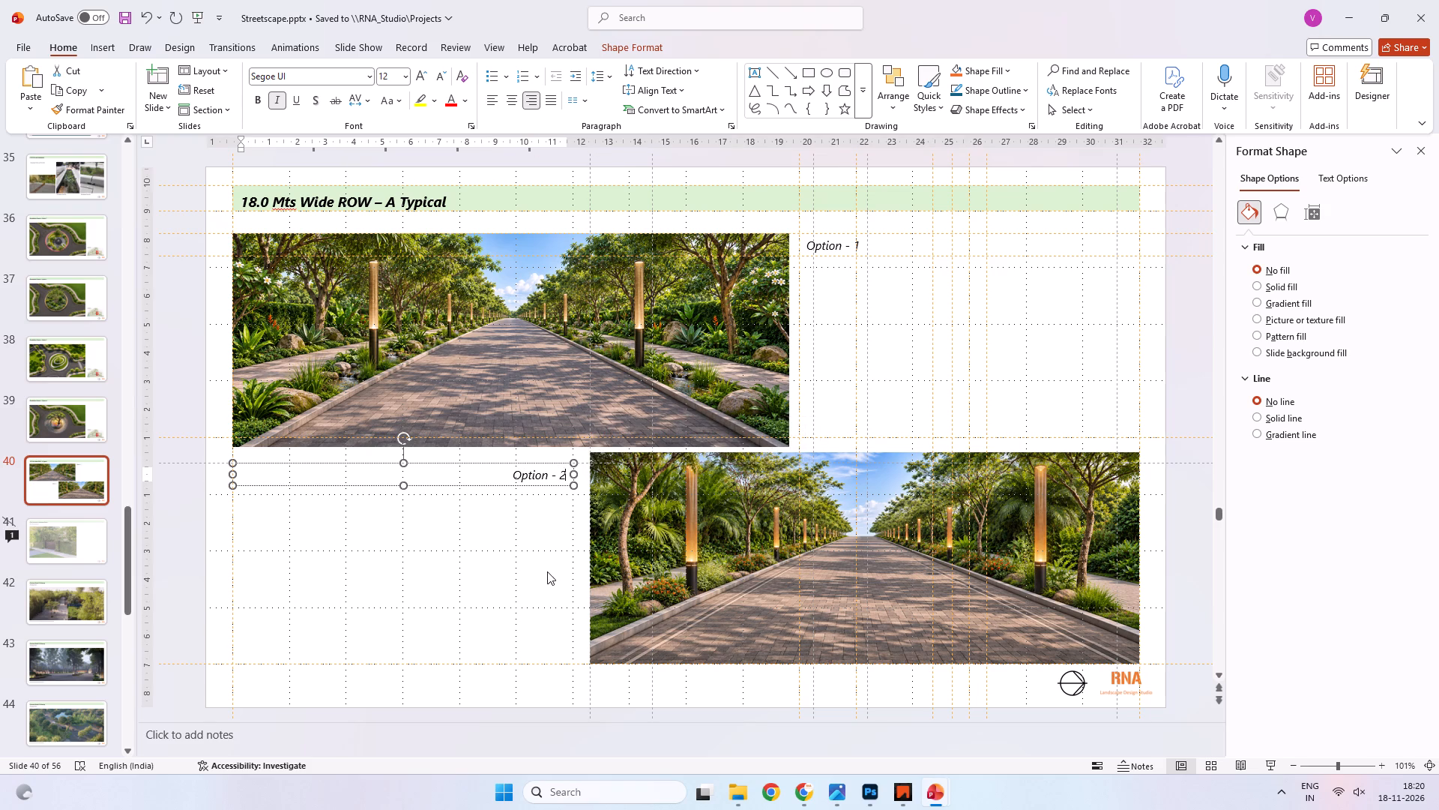
left_click(542, 574)
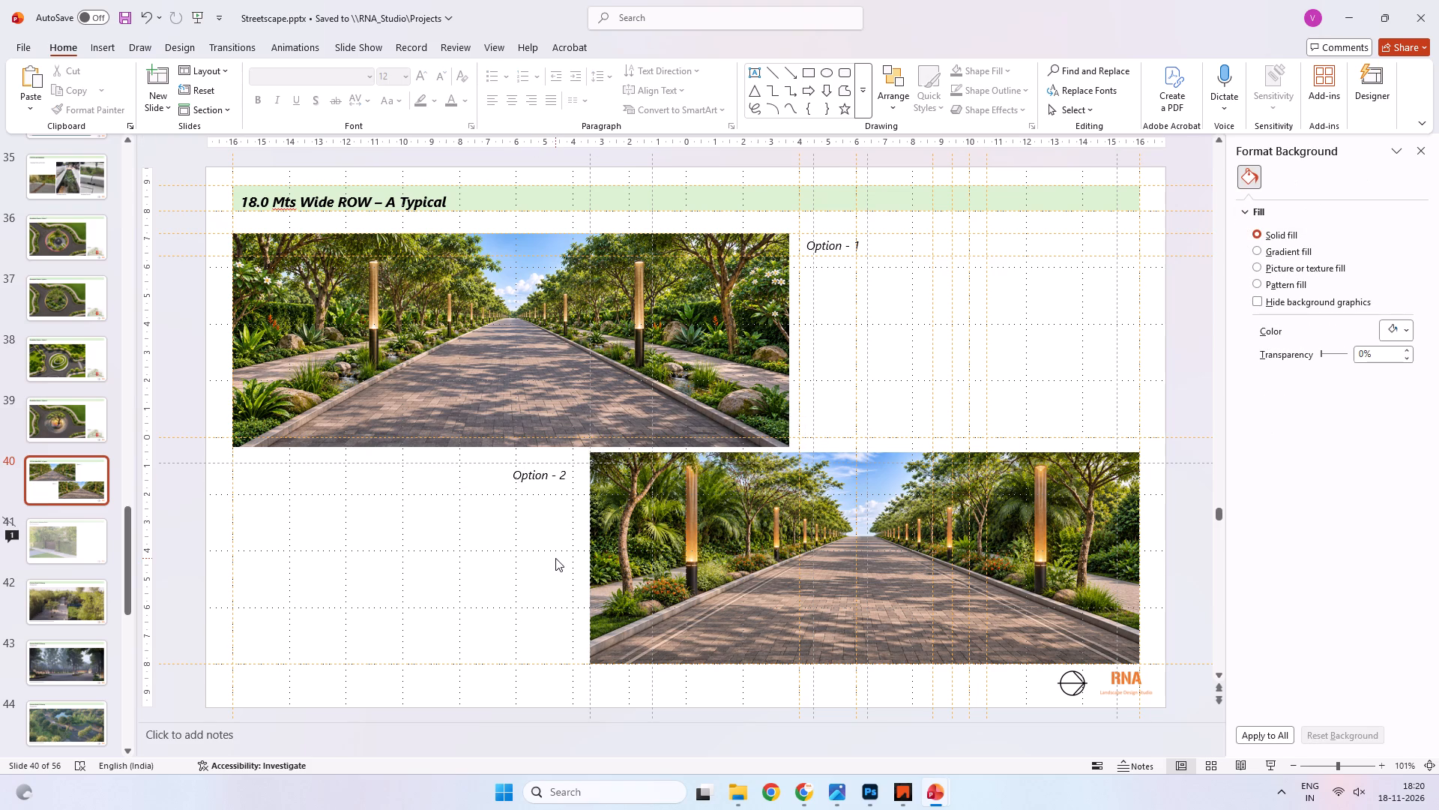
Duplicate the 18.0 Mts Wide ROW slide and delete both road renders from the copy.
right_click(69, 483)
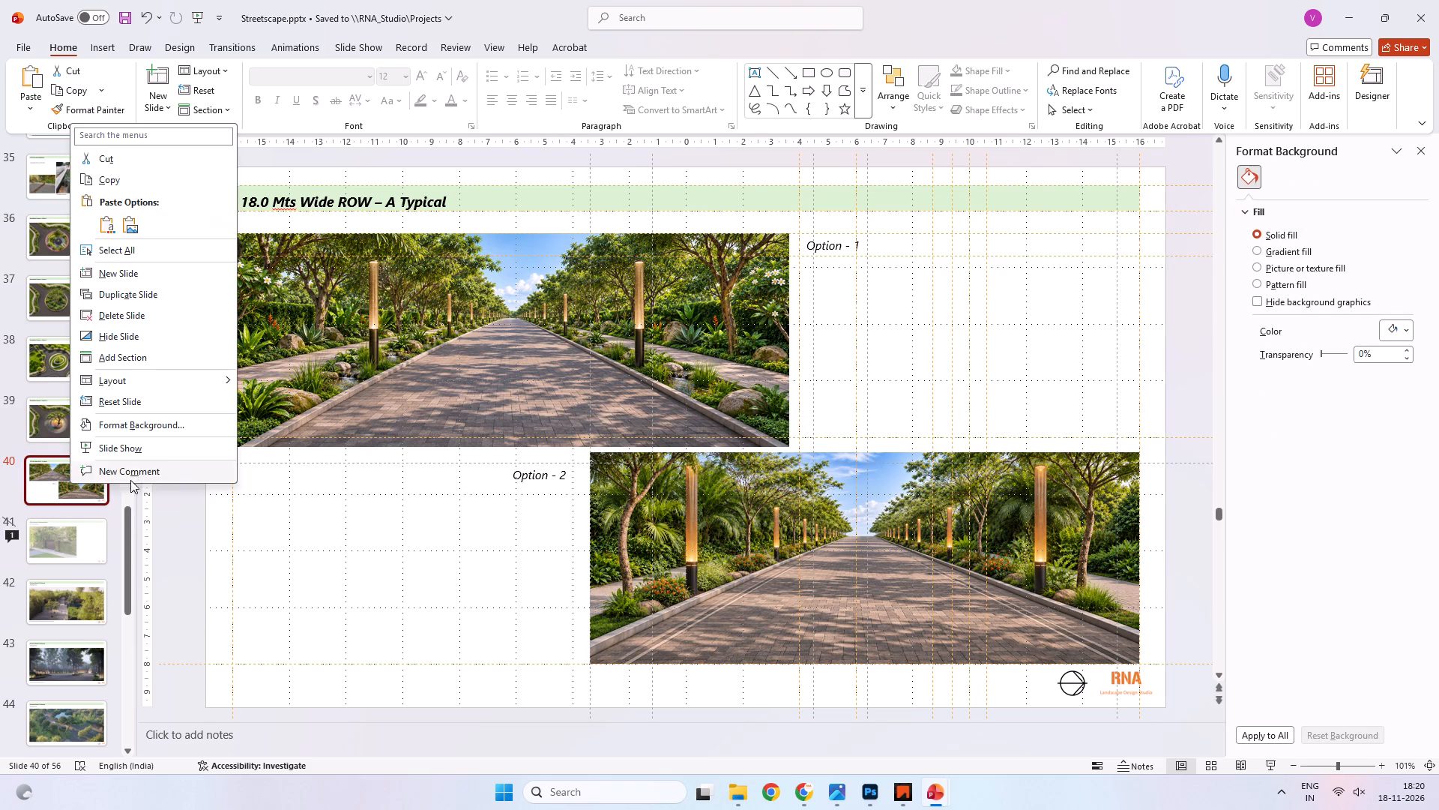
left_click(148, 302)
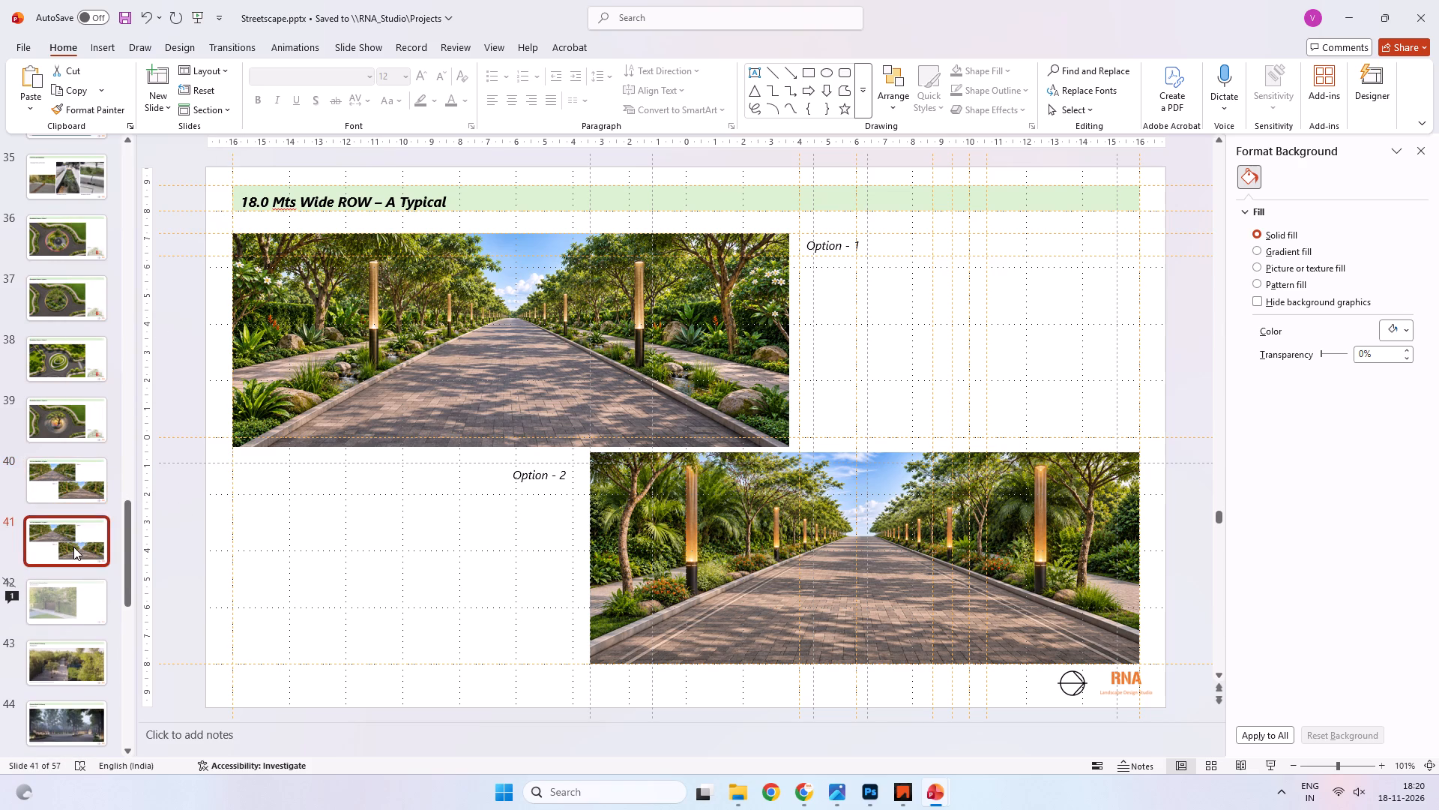
left_click(884, 531)
left_click(647, 384, "ctrl")
key("Delete")
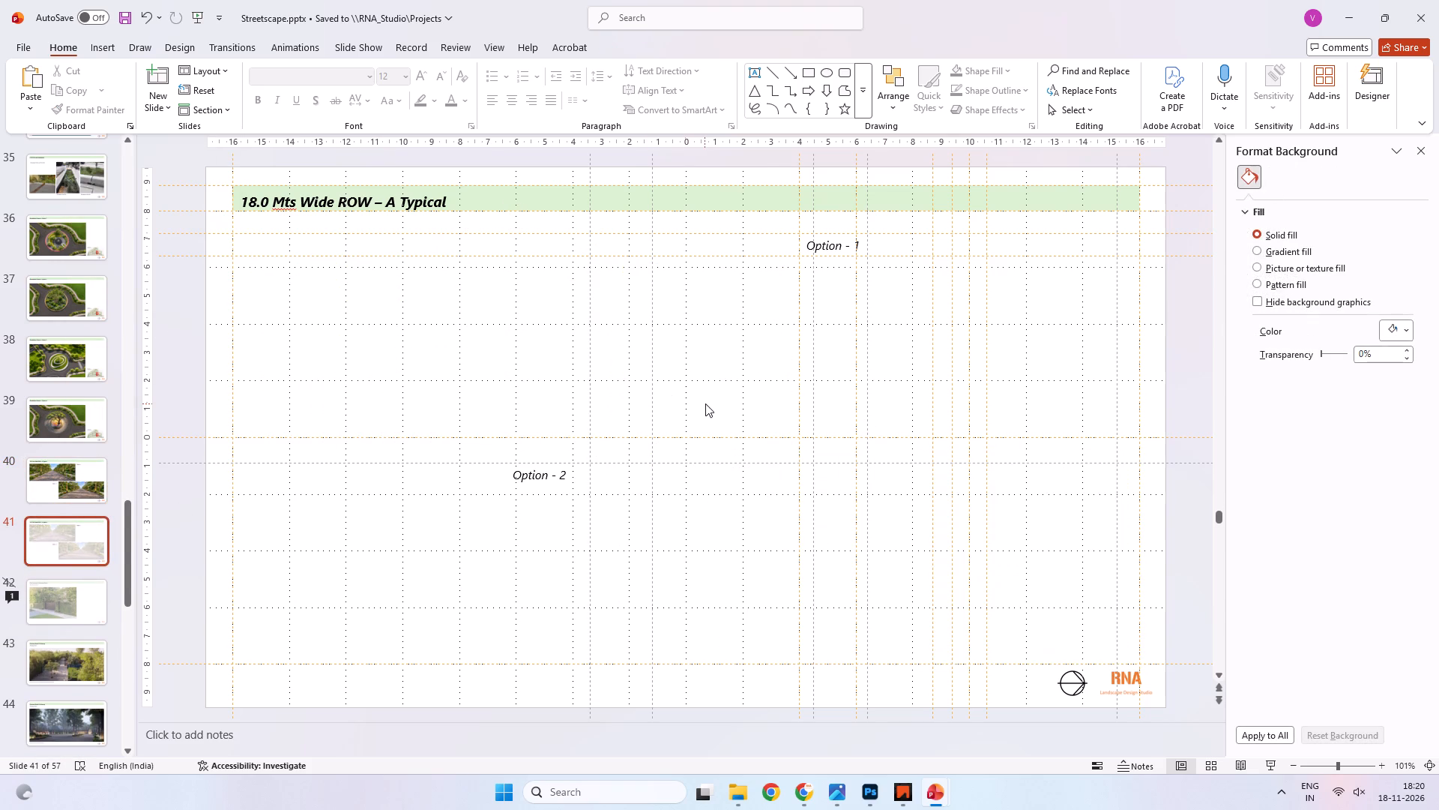
Paste "18m road Atypical (3).png" from the Render folder onto the duplicated slide, sized 20 by 7.7 cm beside the "Option - 1" caption.
key("alt+Tab")
left_click(552, 172)
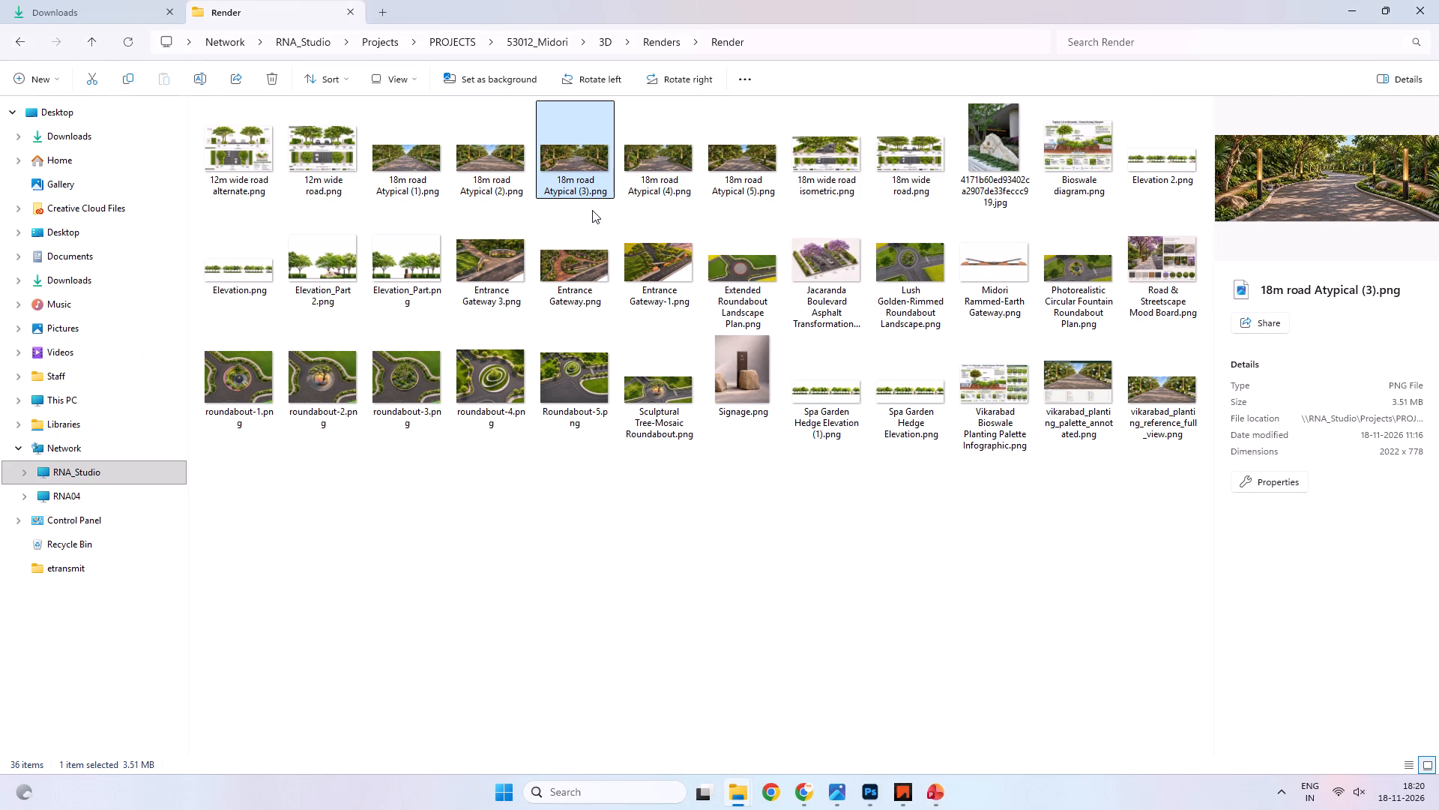
key("ctrl+c")
key("alt+Tab")
left_click(540, 349)
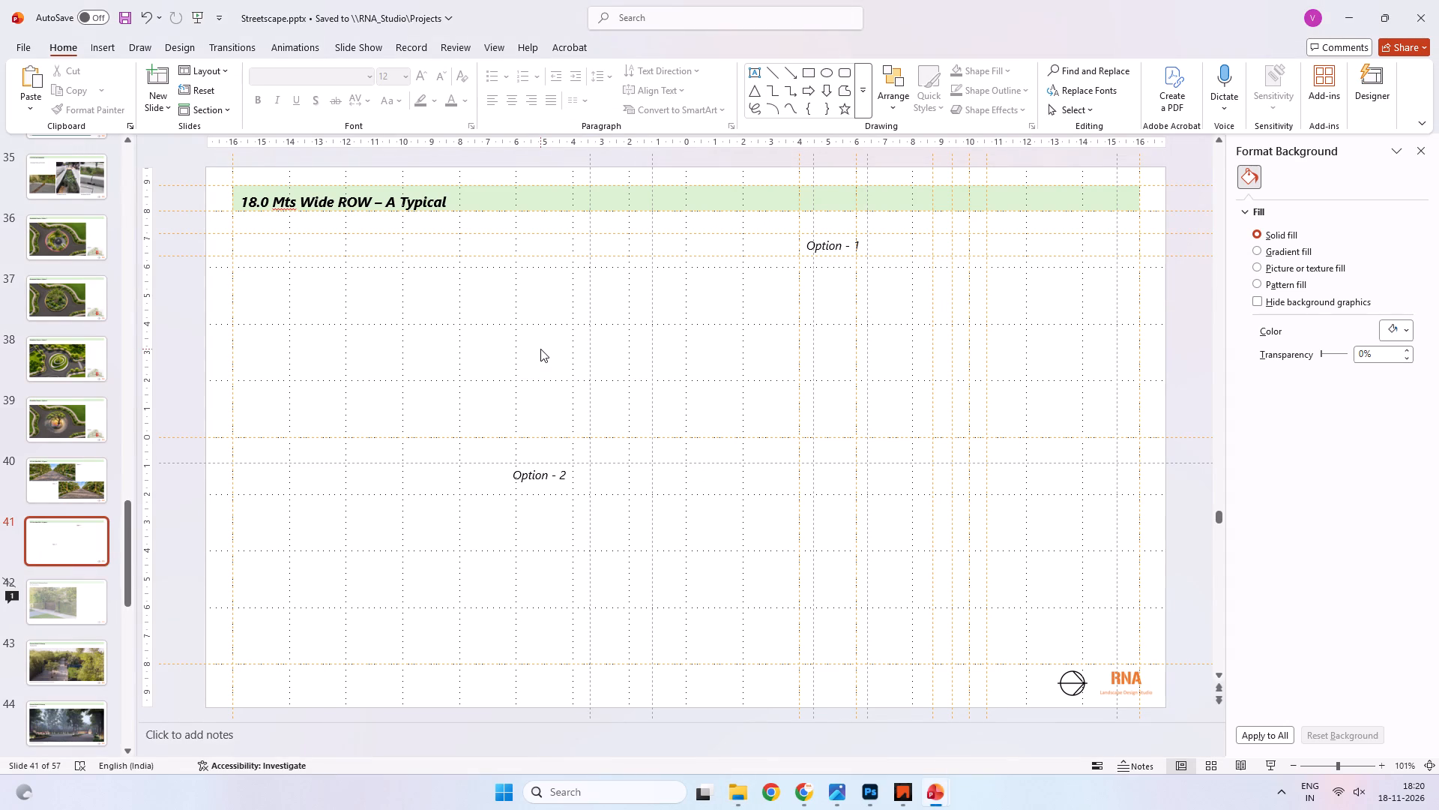
key("ctrl+v")
left_click_drag(648, 454, 689, 429)
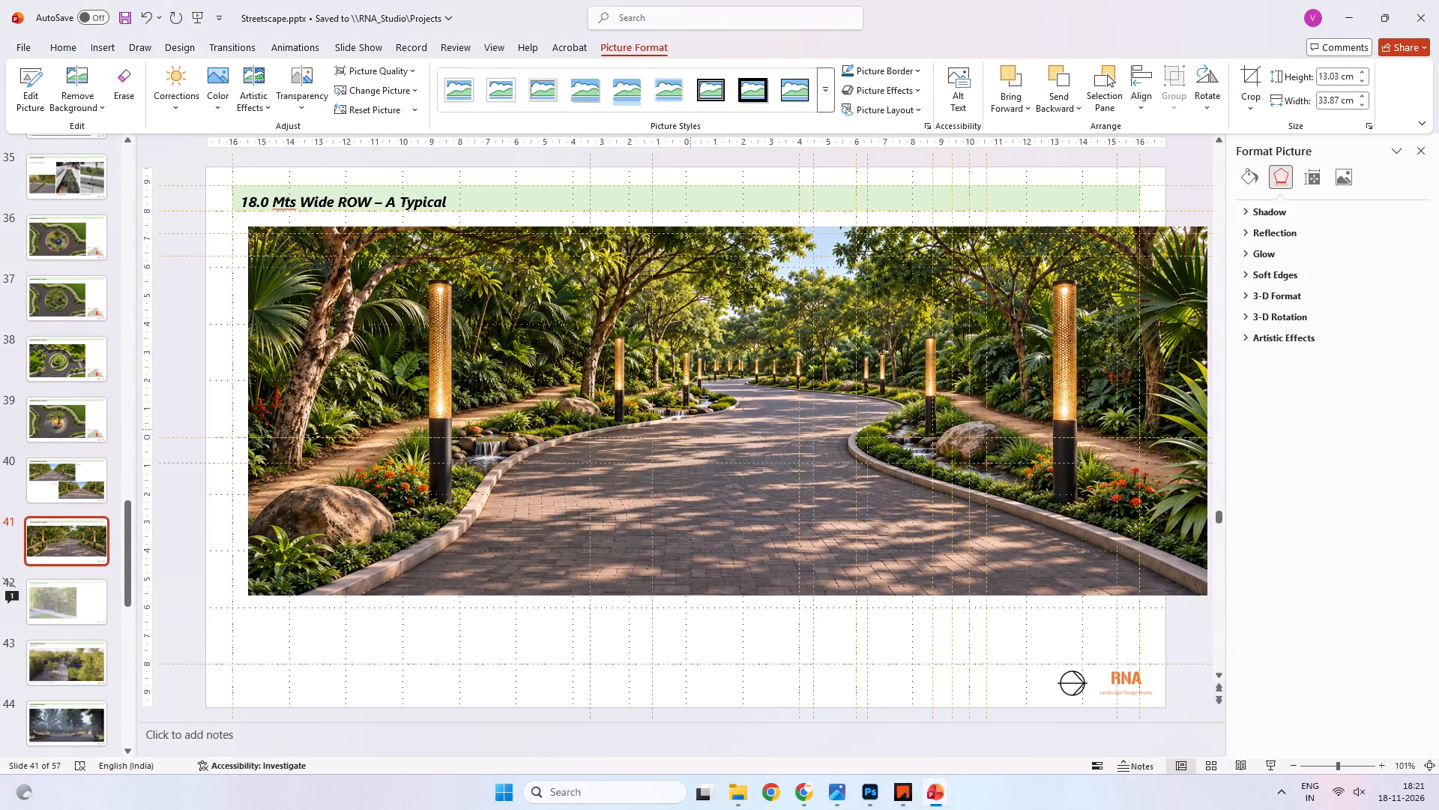
left_click_drag(689, 429, 673, 436)
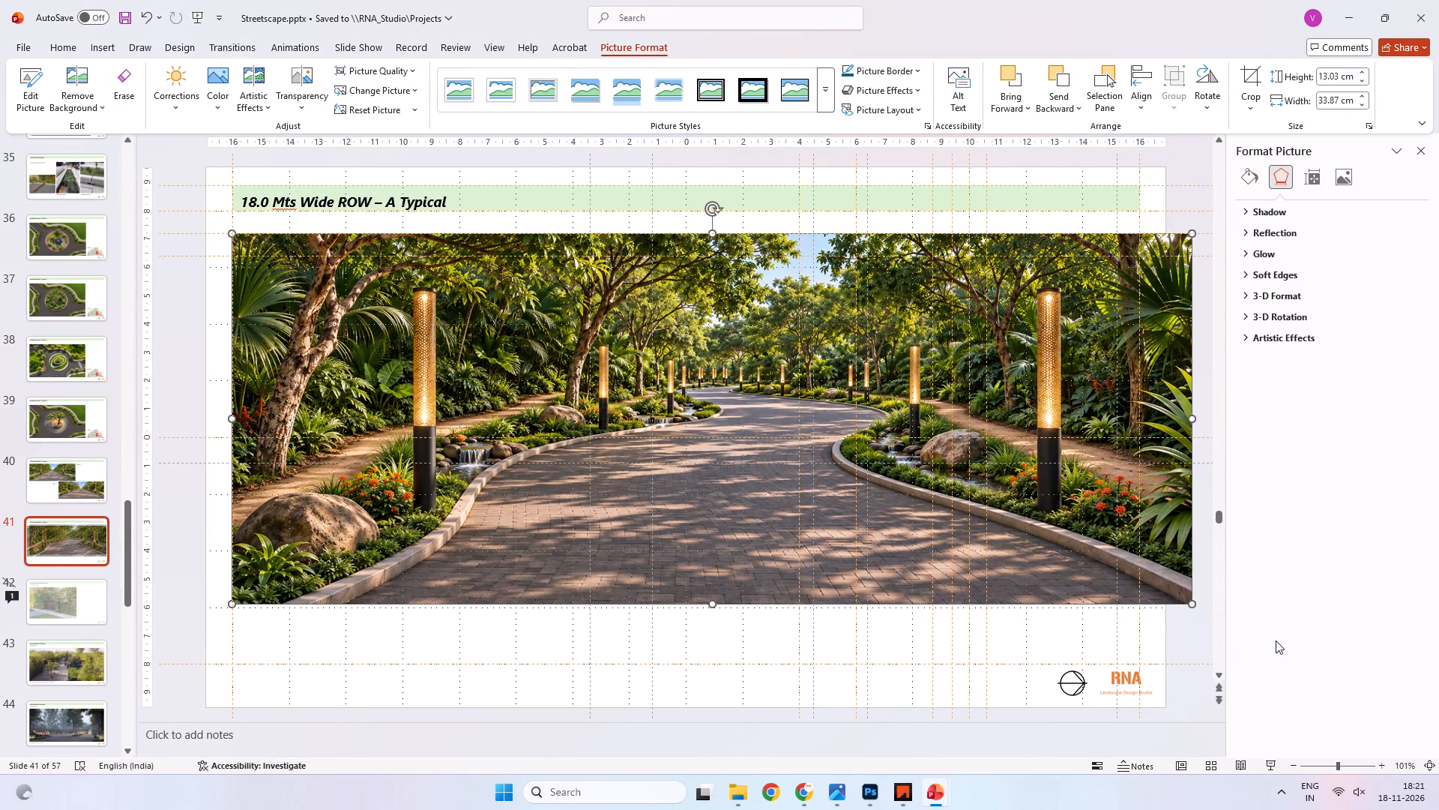
left_click_drag(1191, 602, 800, 390, "shift")
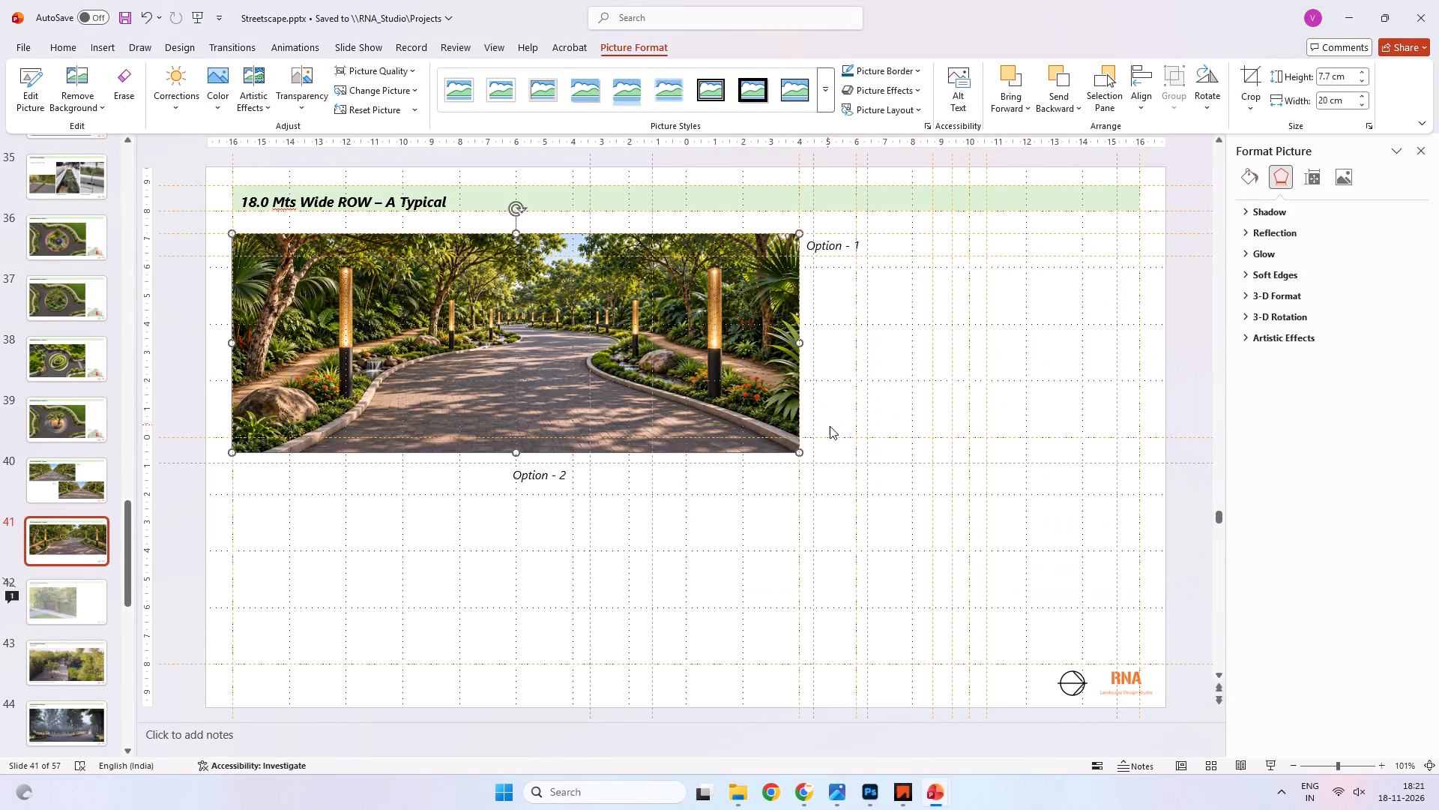
left_click(830, 426)
Paste "18m road Atypical (4).png" from the Render folder as the second render, sized 19.4 by 7.45 cm beside the "Option - 2" caption.
key("alt+Tab")
left_click(645, 144)
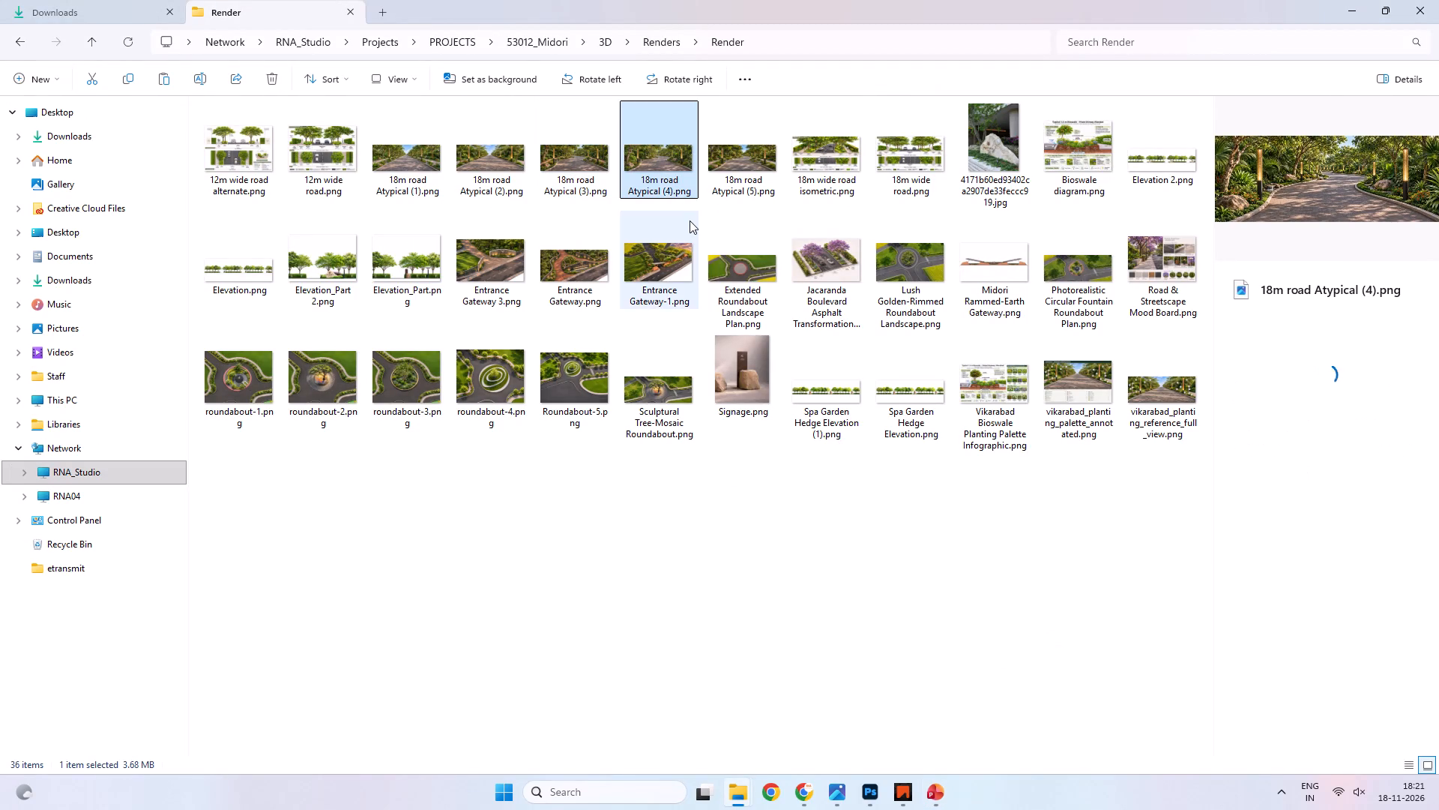
key("ctrl+c")
key("alt+Tab")
left_click(711, 502)
key("ctrl+v")
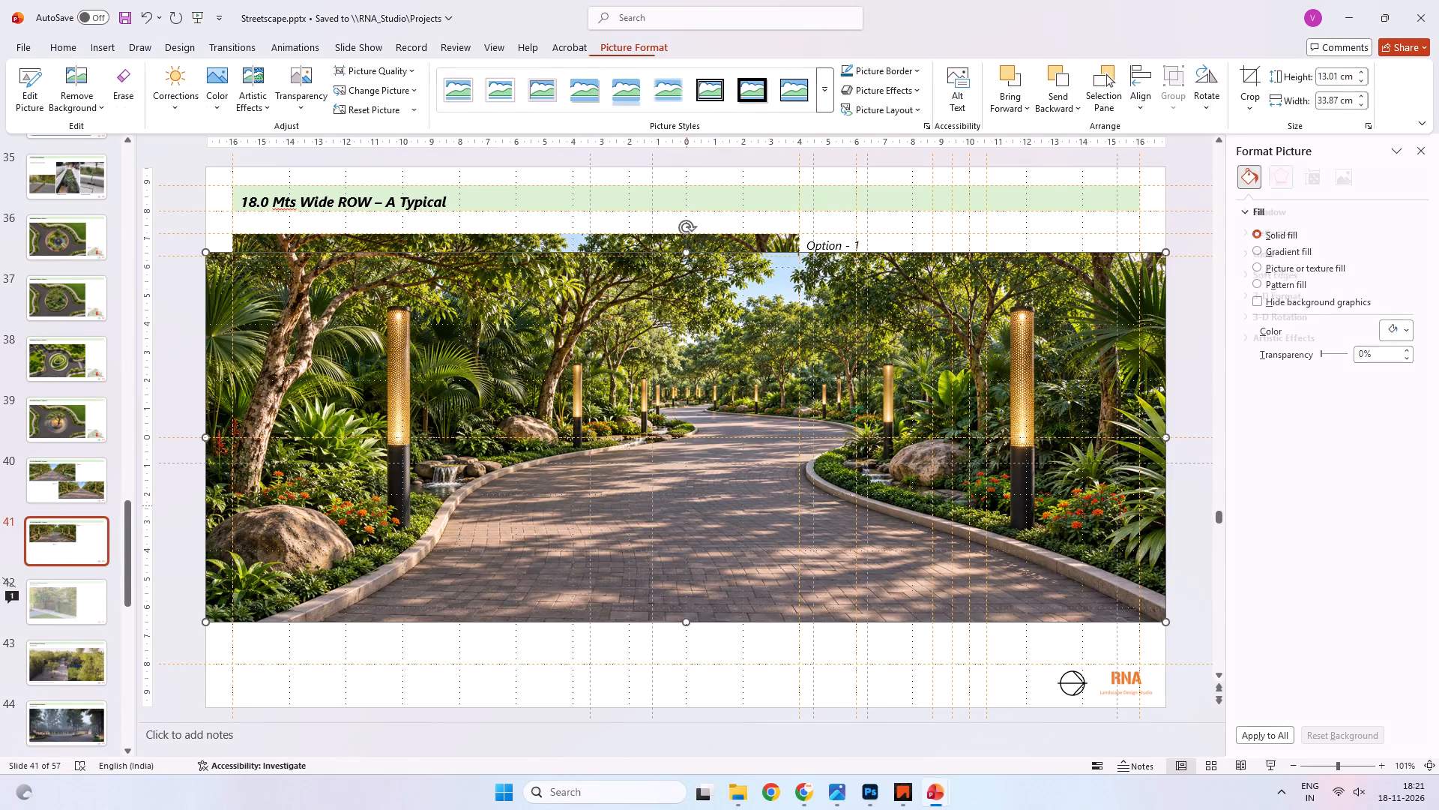
left_click_drag(687, 502, 664, 541)
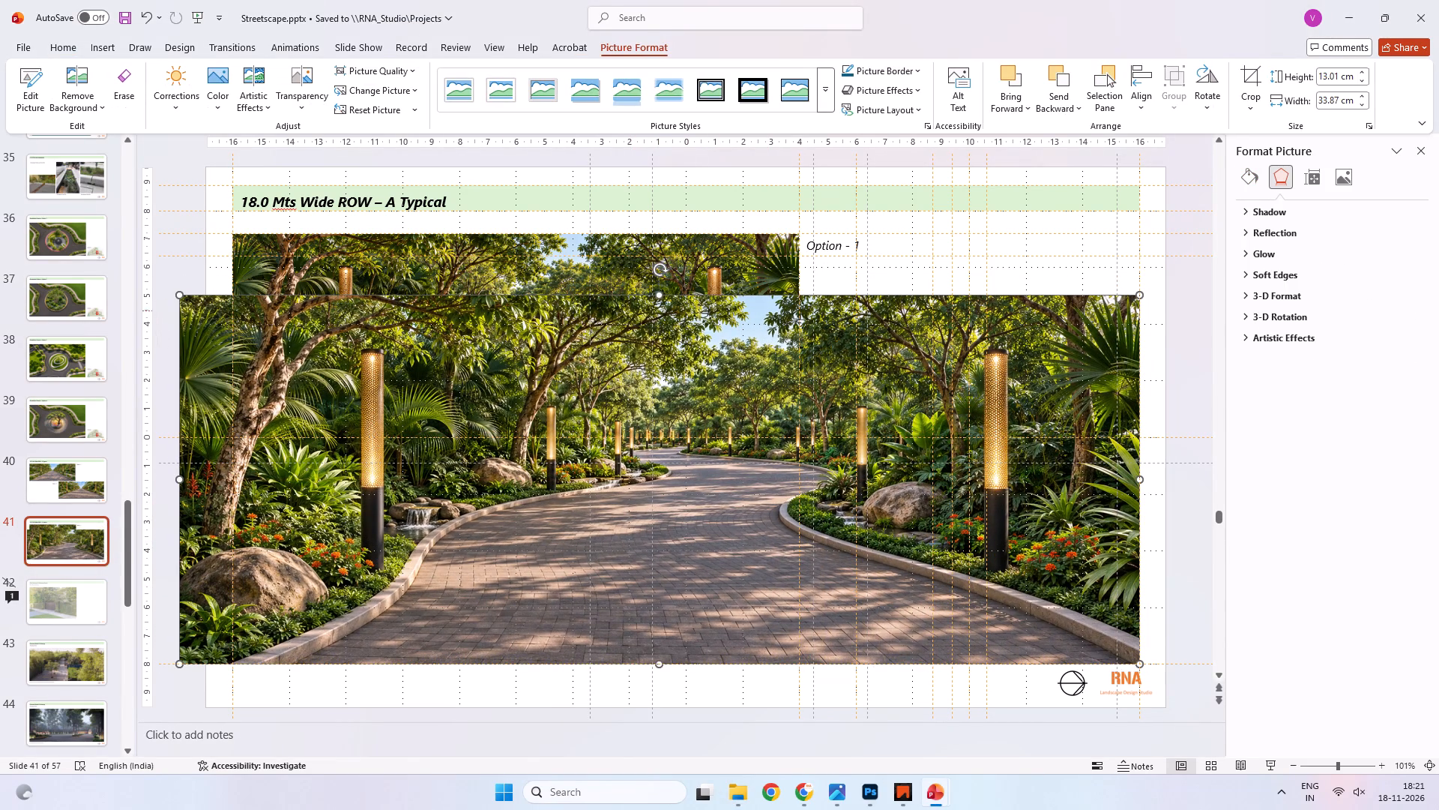
left_click_drag(178, 298, 592, 473, "shift")
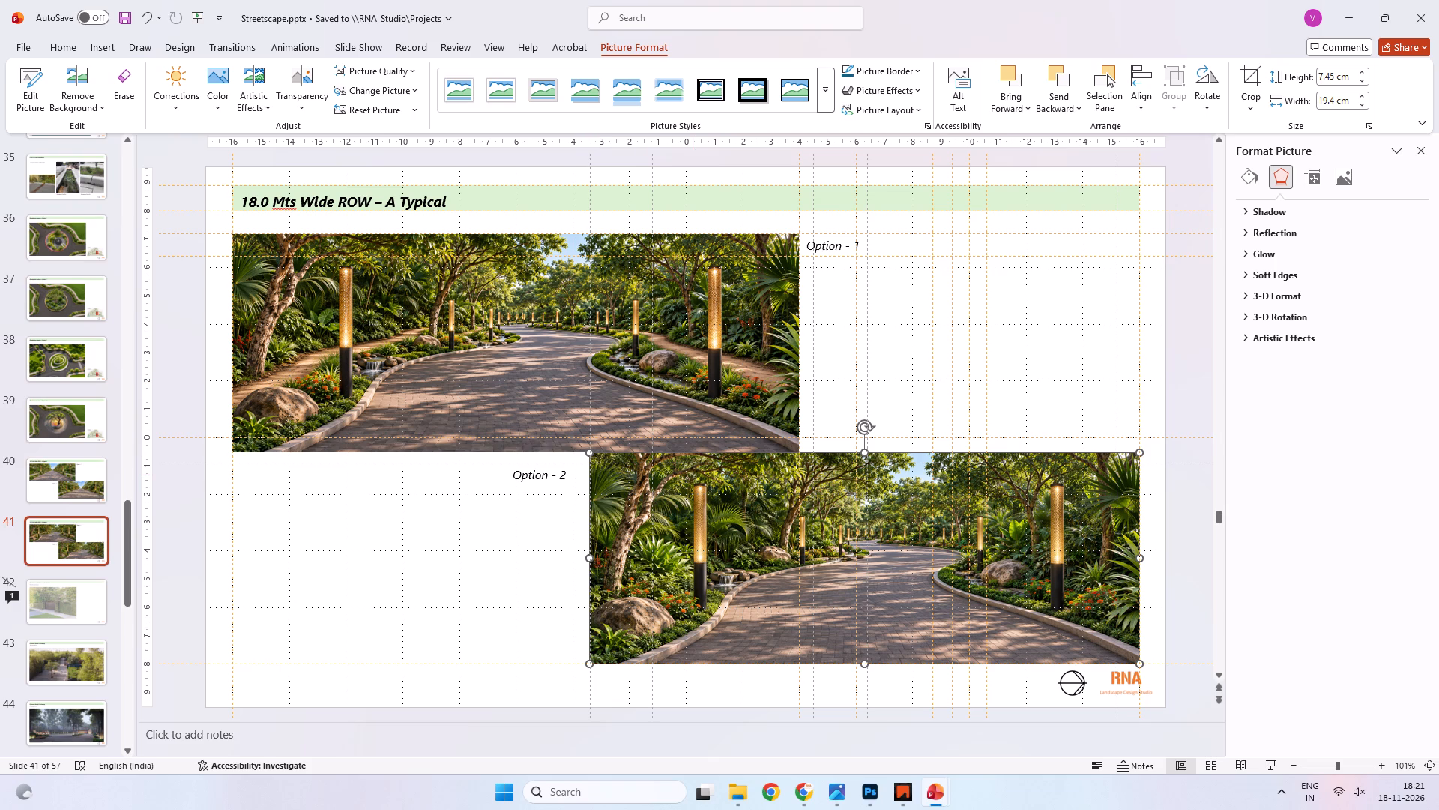
left_click_drag(588, 456, 599, 463)
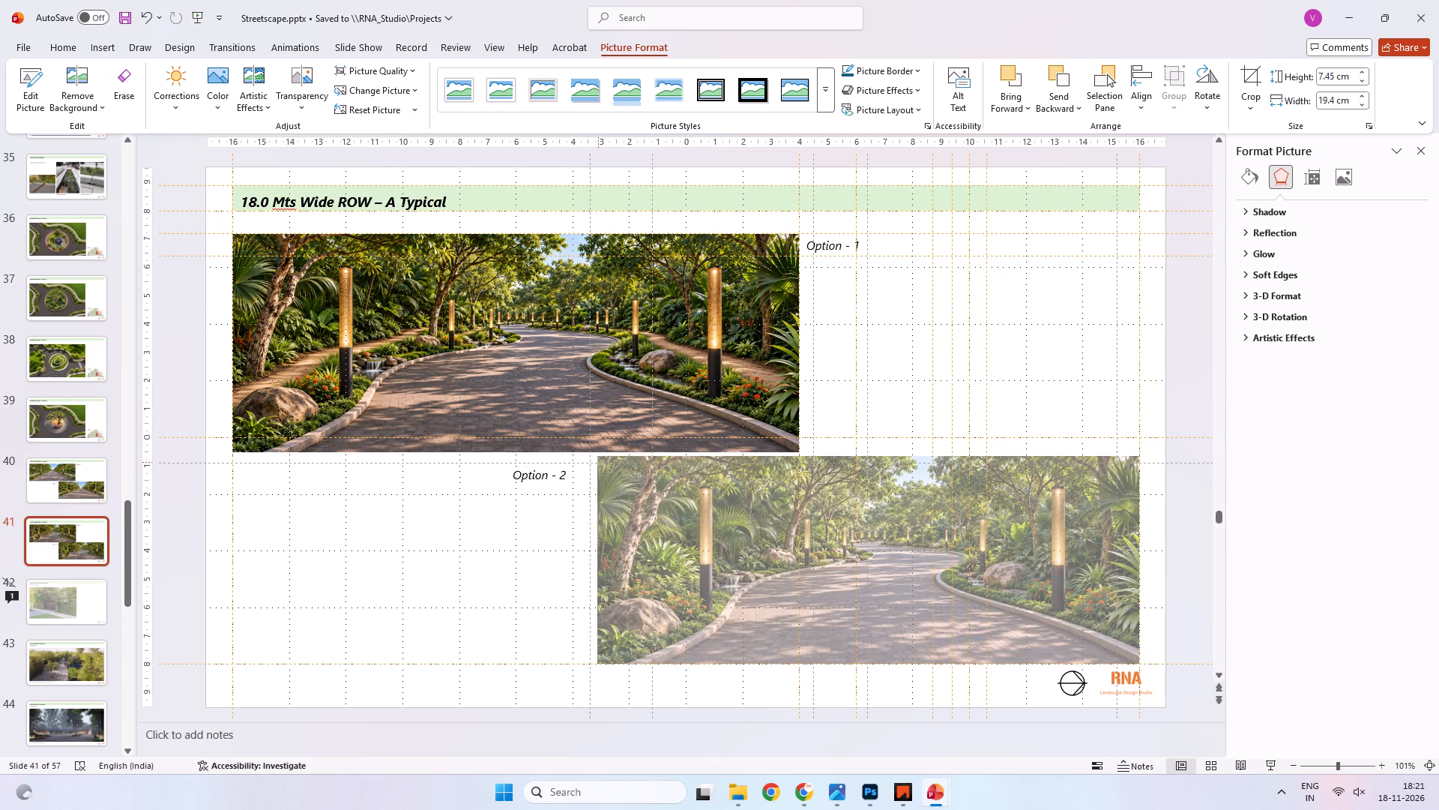
left_click_drag(599, 463, 588, 468)
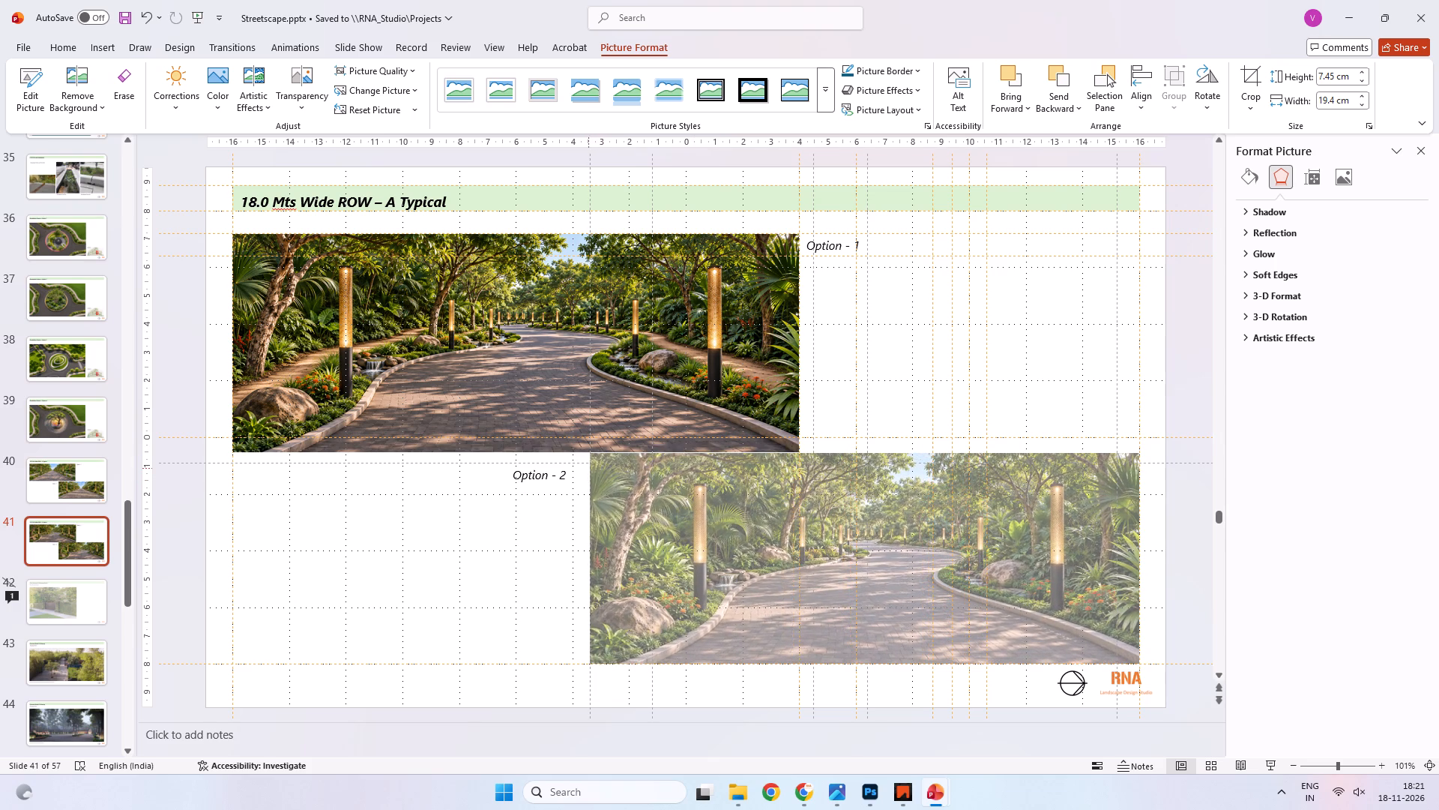
left_click_drag(588, 468, 589, 474)
right_click(732, 477)
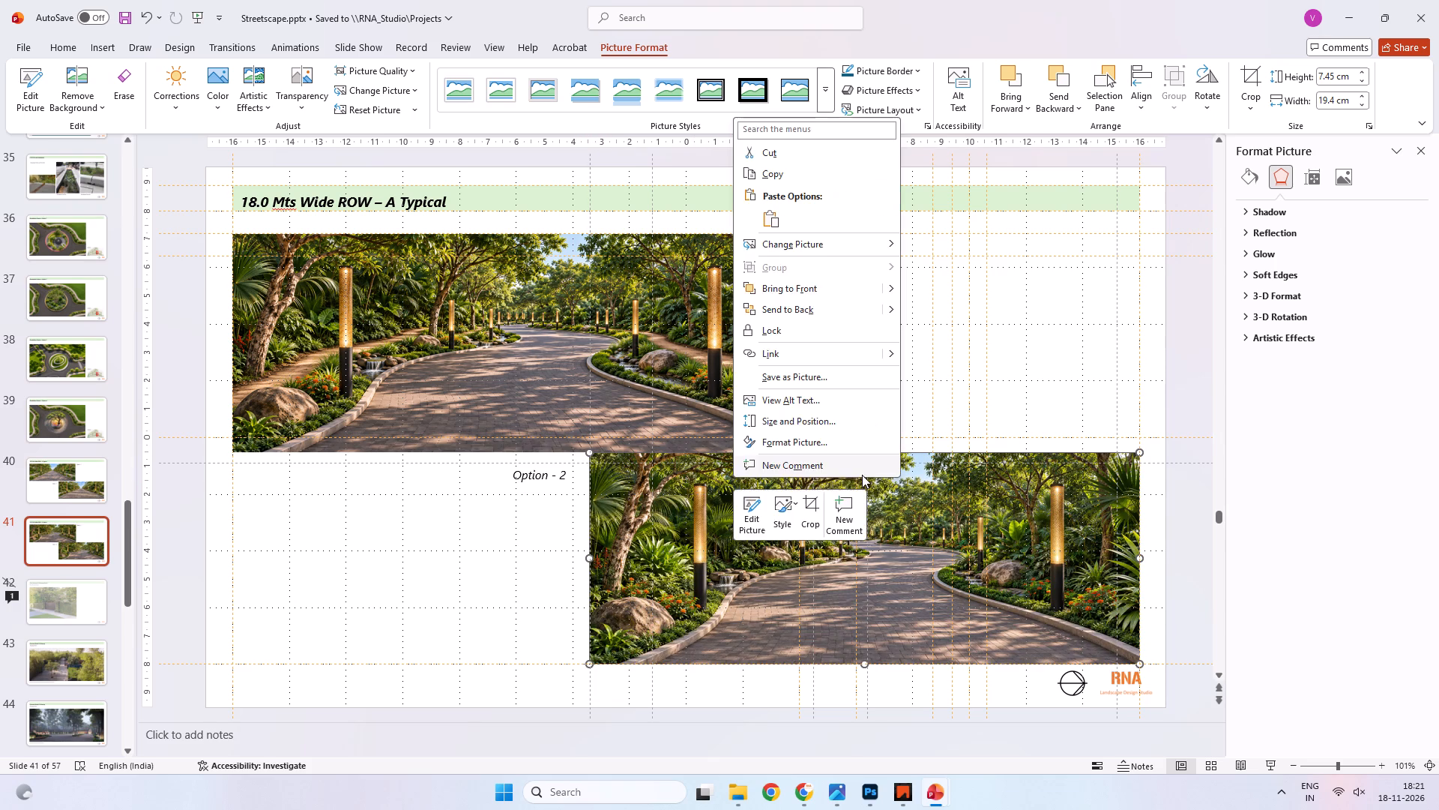
left_click(1029, 379)
Crop the bottom of the first render on the duplicated slide to a height of 7.45 cm and save the presentation.
left_click(632, 402)
right_click(651, 406)
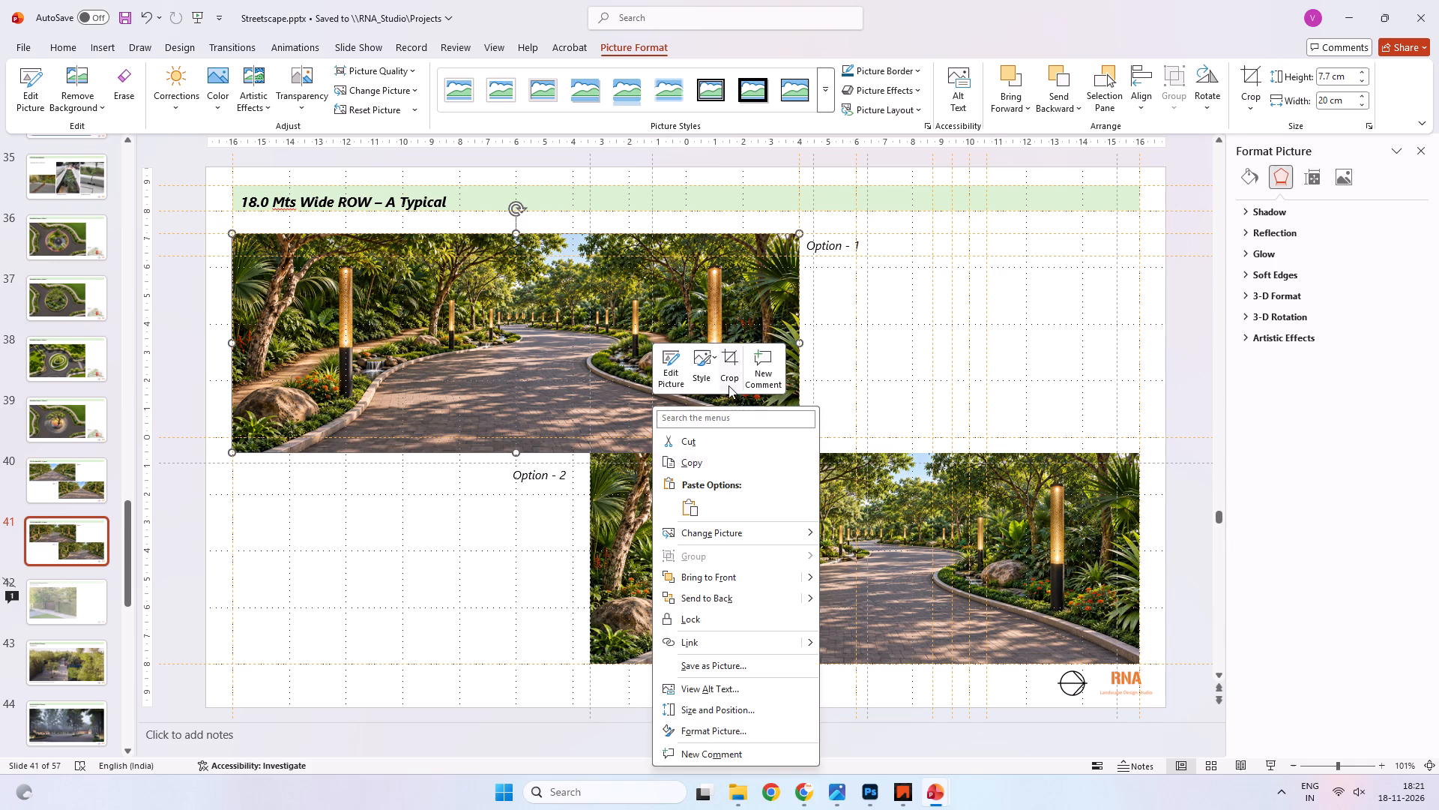
left_click(727, 384)
left_click_drag(514, 449, 507, 442)
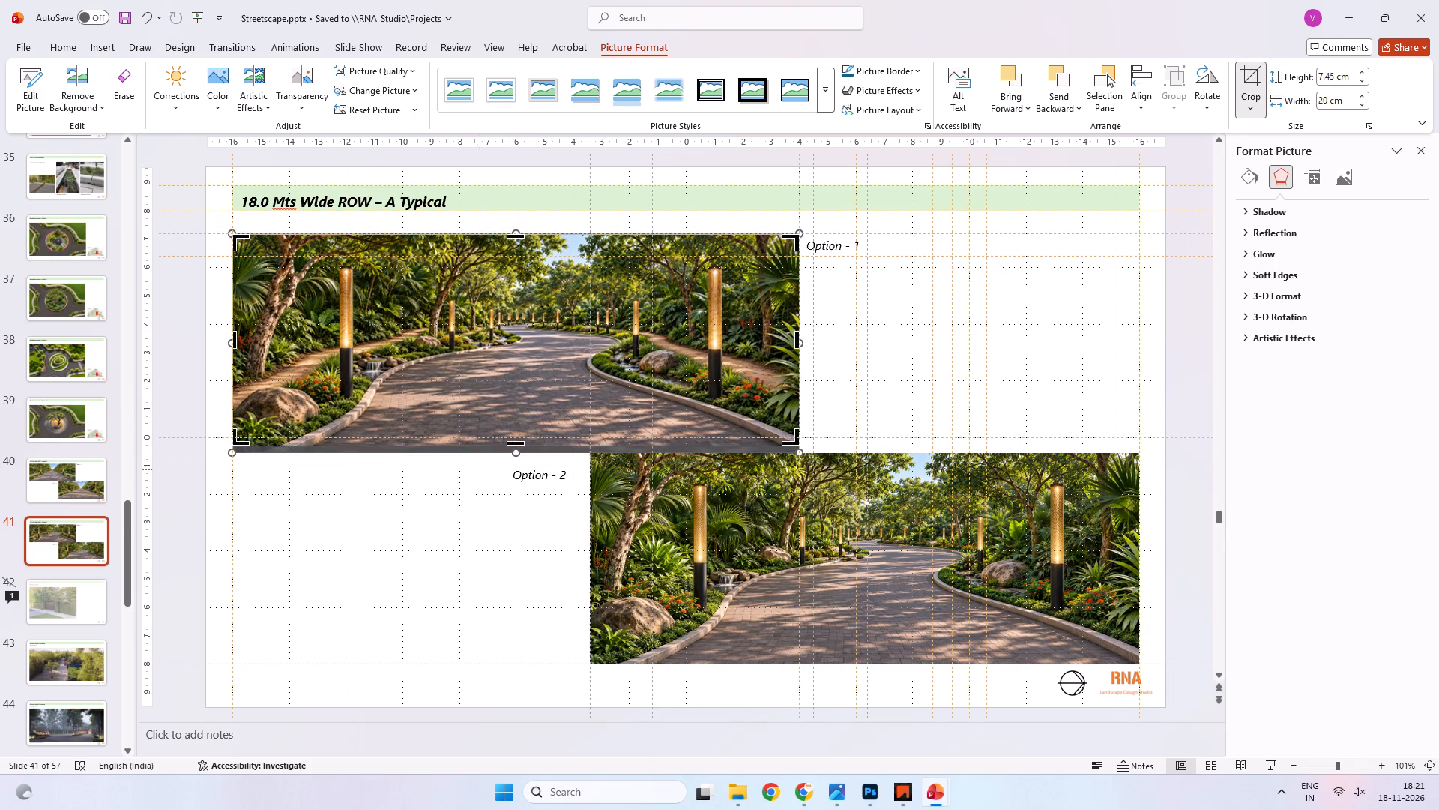
left_click(405, 492)
key("ctrl+s")
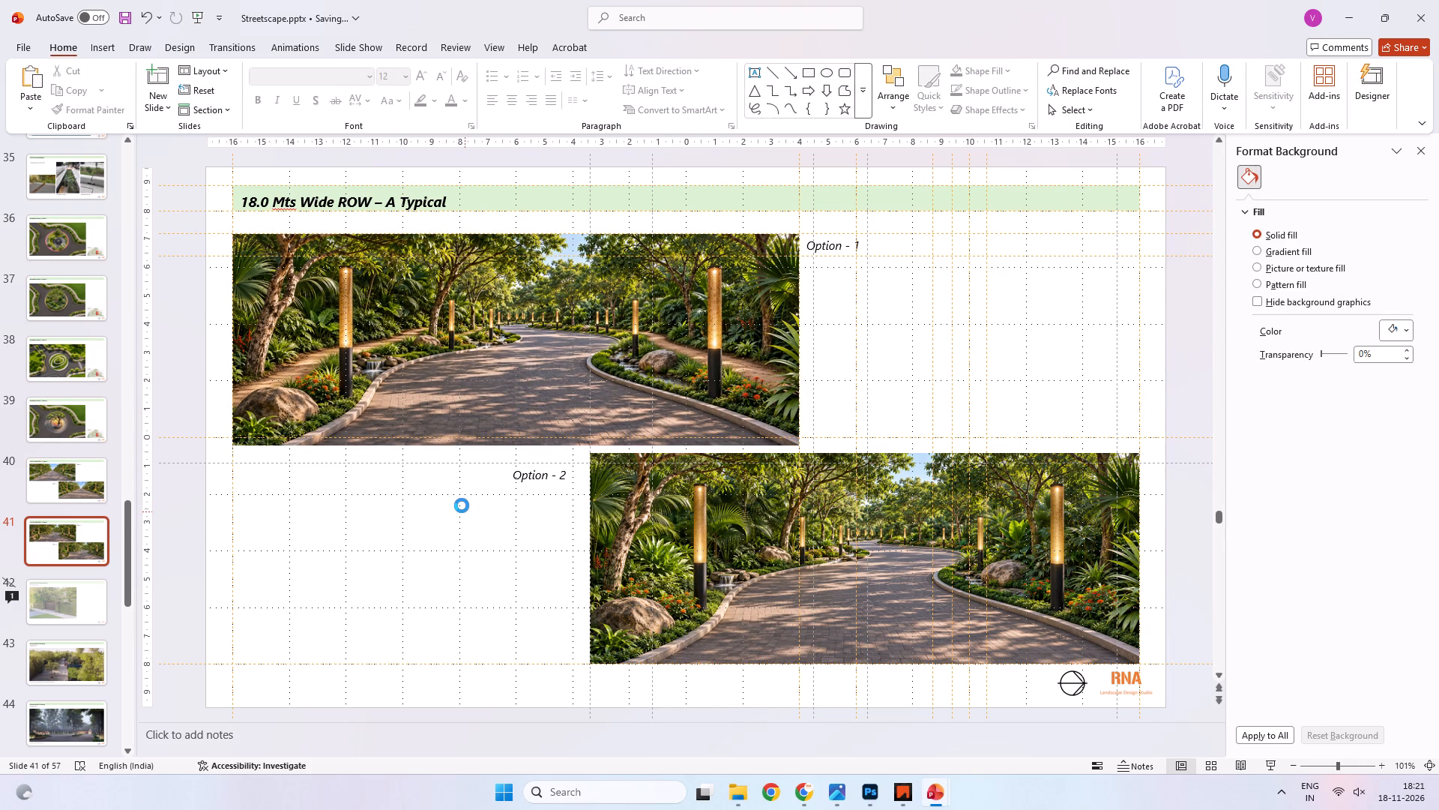
Compare slides 40 and 41, and enlarge slide 40's first render to about 20 cm wide to match slide 41.
key("alt+Tab")
key("alt+Tab")
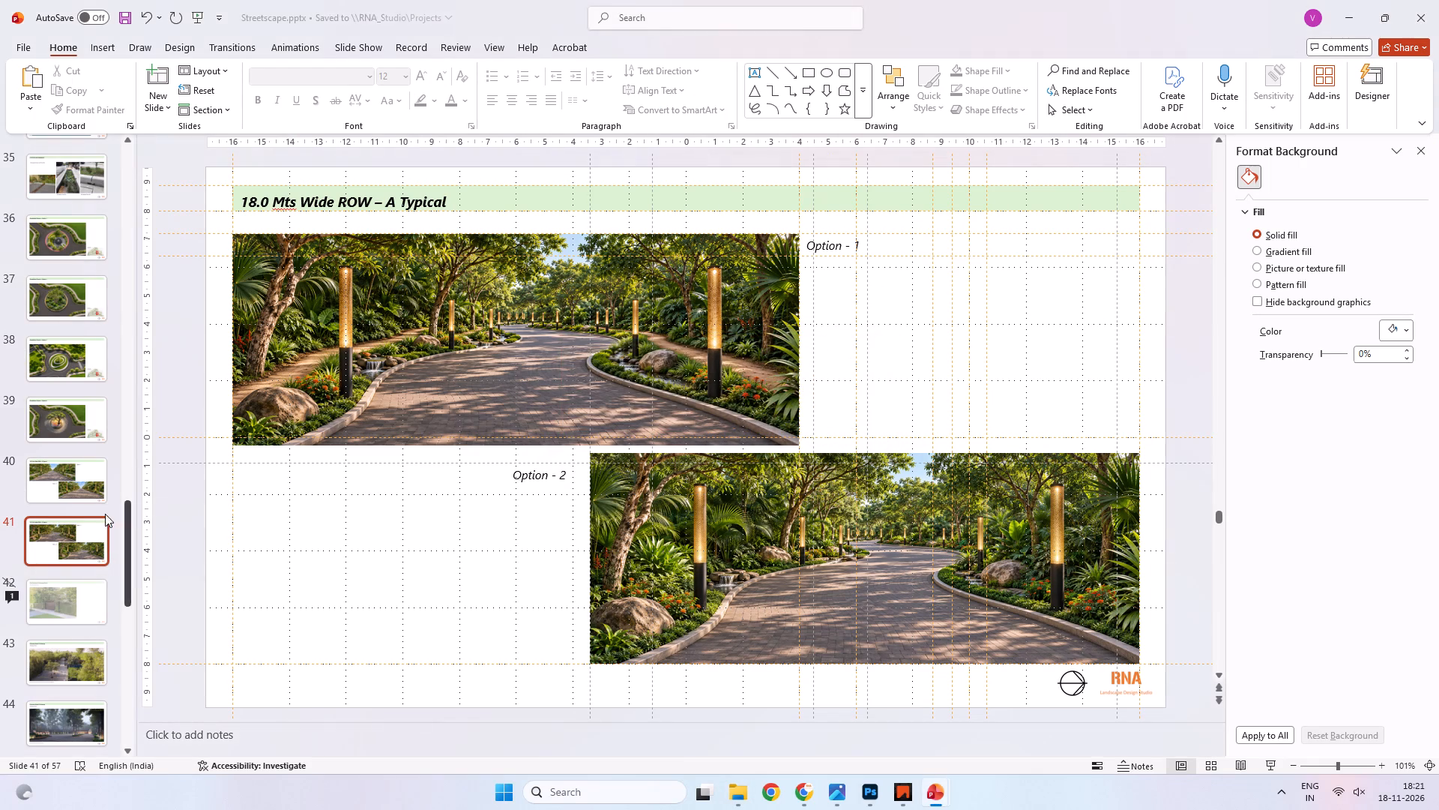
left_click(45, 478)
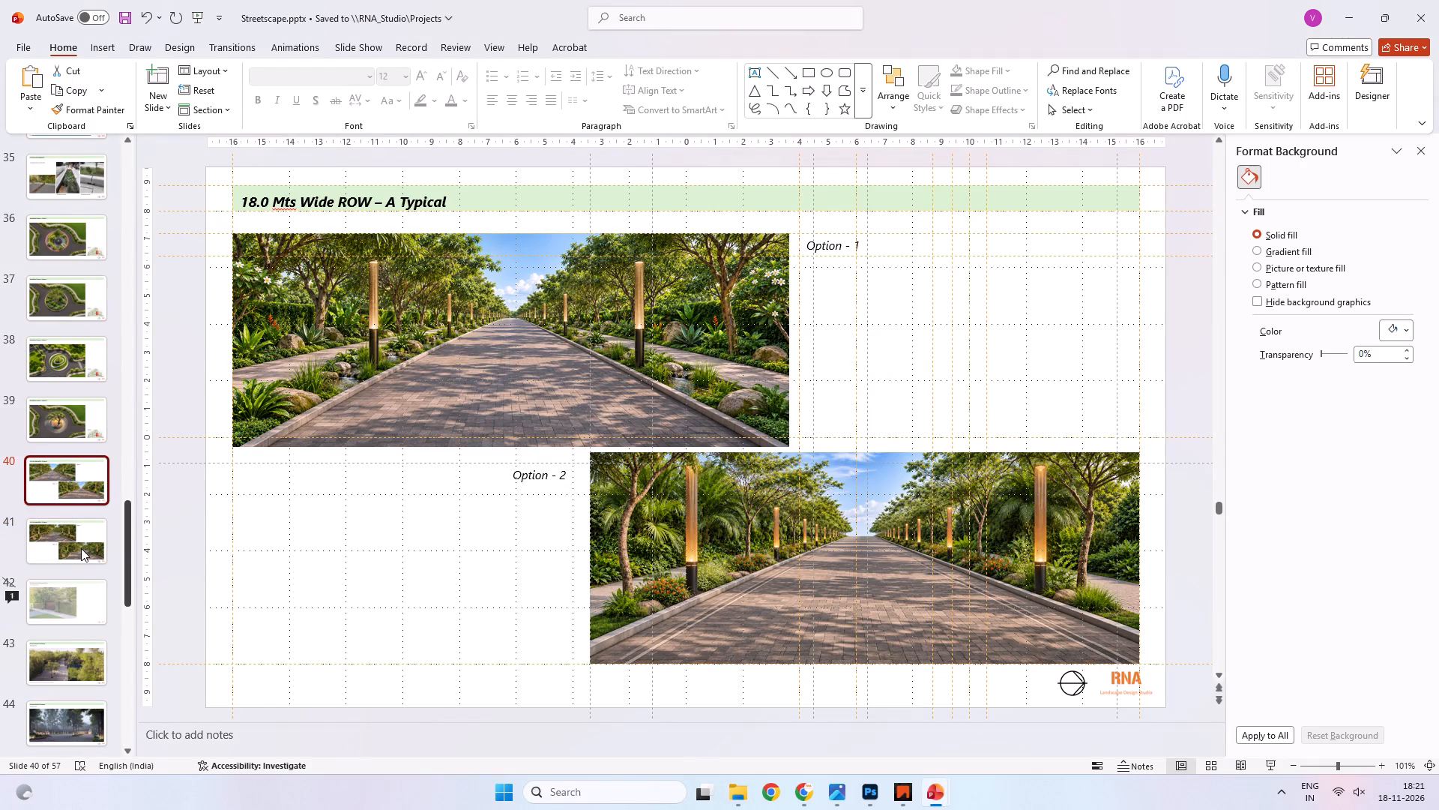
left_click(81, 548)
left_click(89, 489)
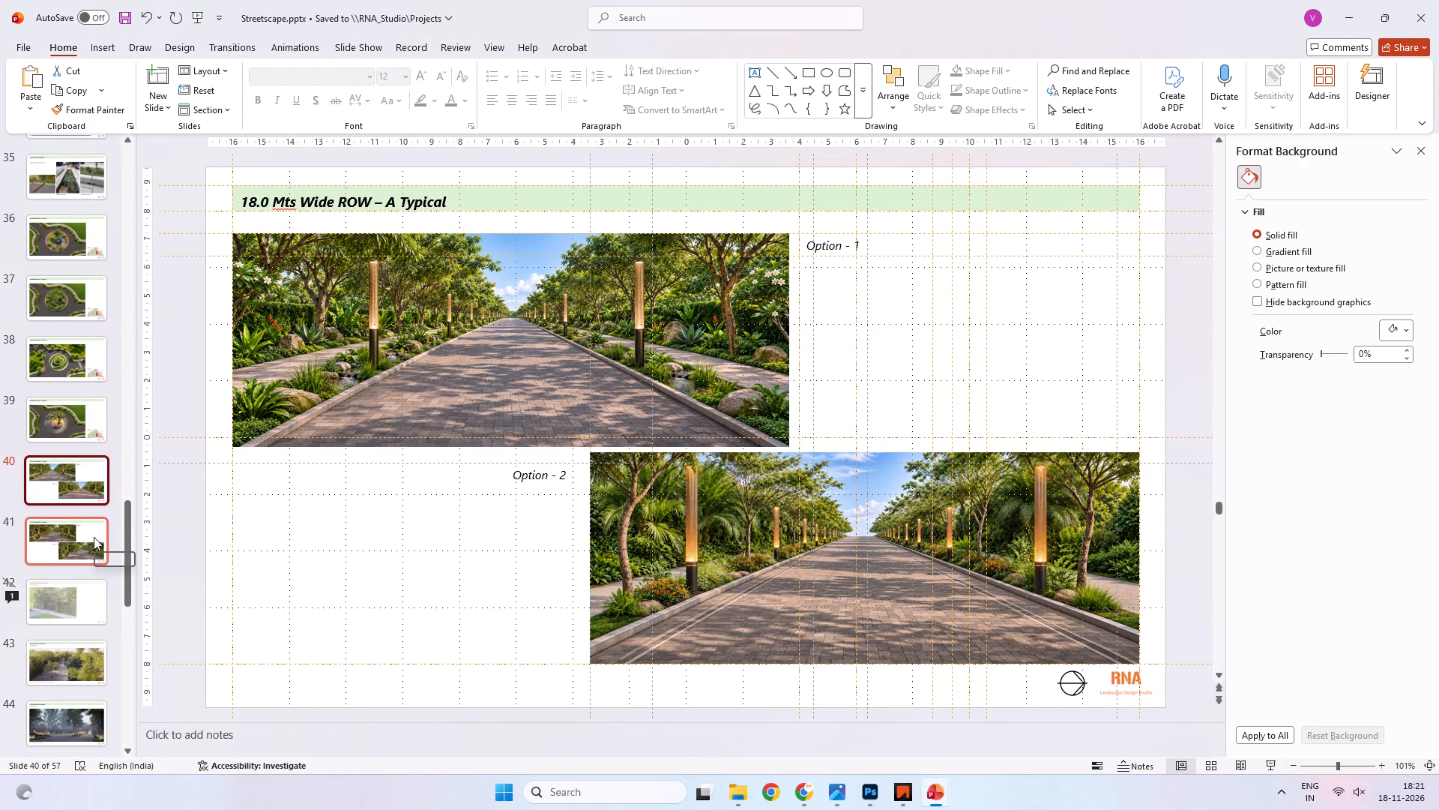
left_click(94, 537)
left_click(82, 487)
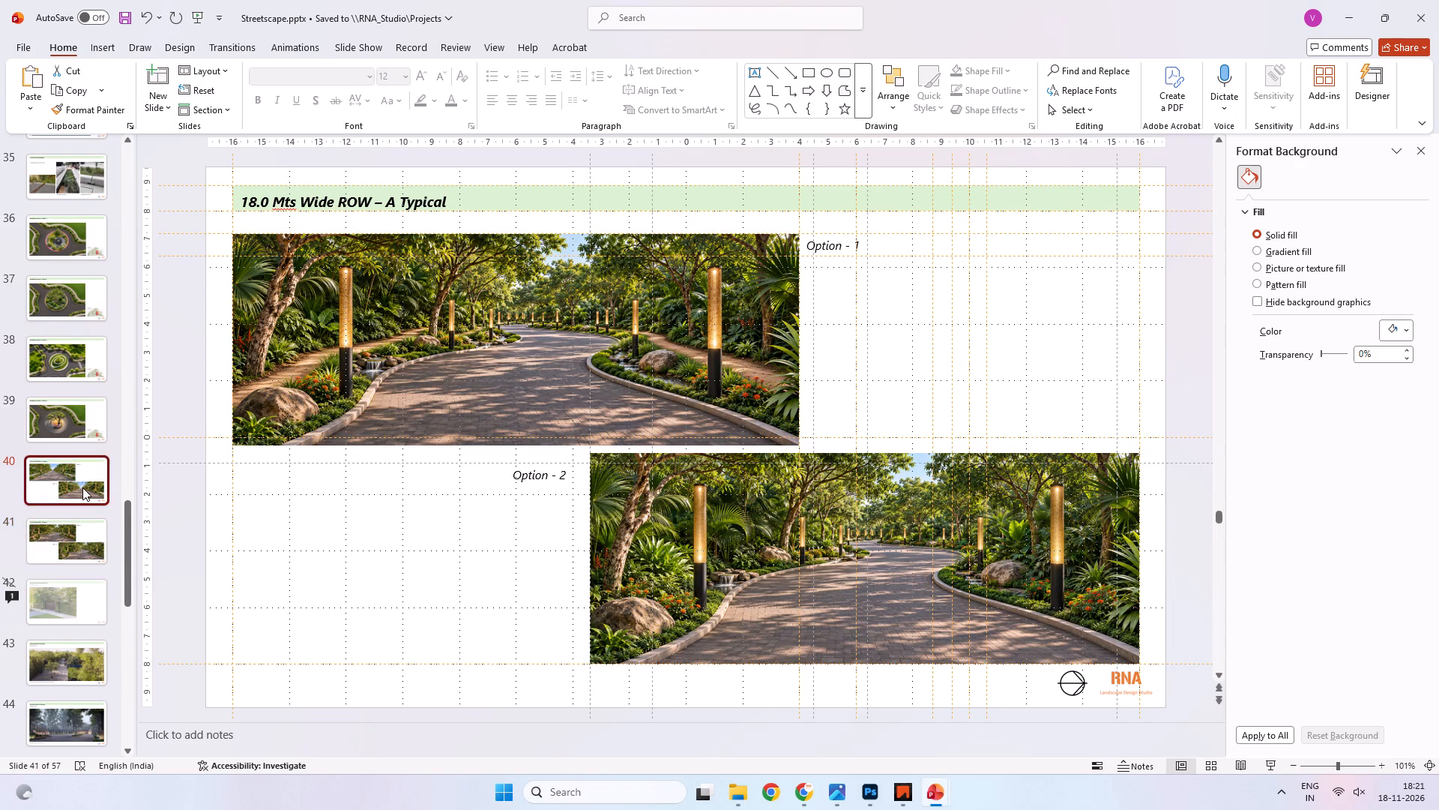
left_click(663, 397)
left_click_drag(791, 446, 800, 448, "shift")
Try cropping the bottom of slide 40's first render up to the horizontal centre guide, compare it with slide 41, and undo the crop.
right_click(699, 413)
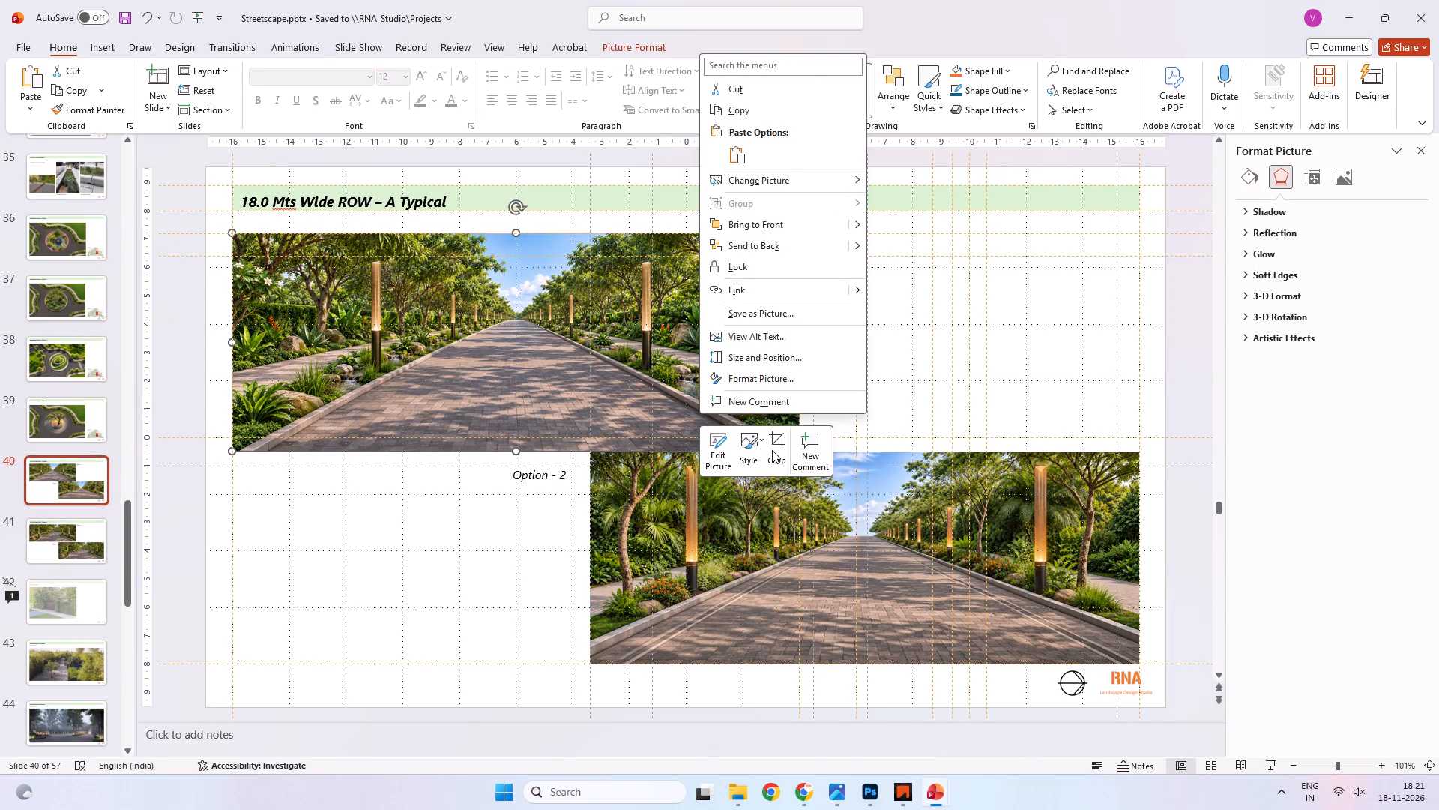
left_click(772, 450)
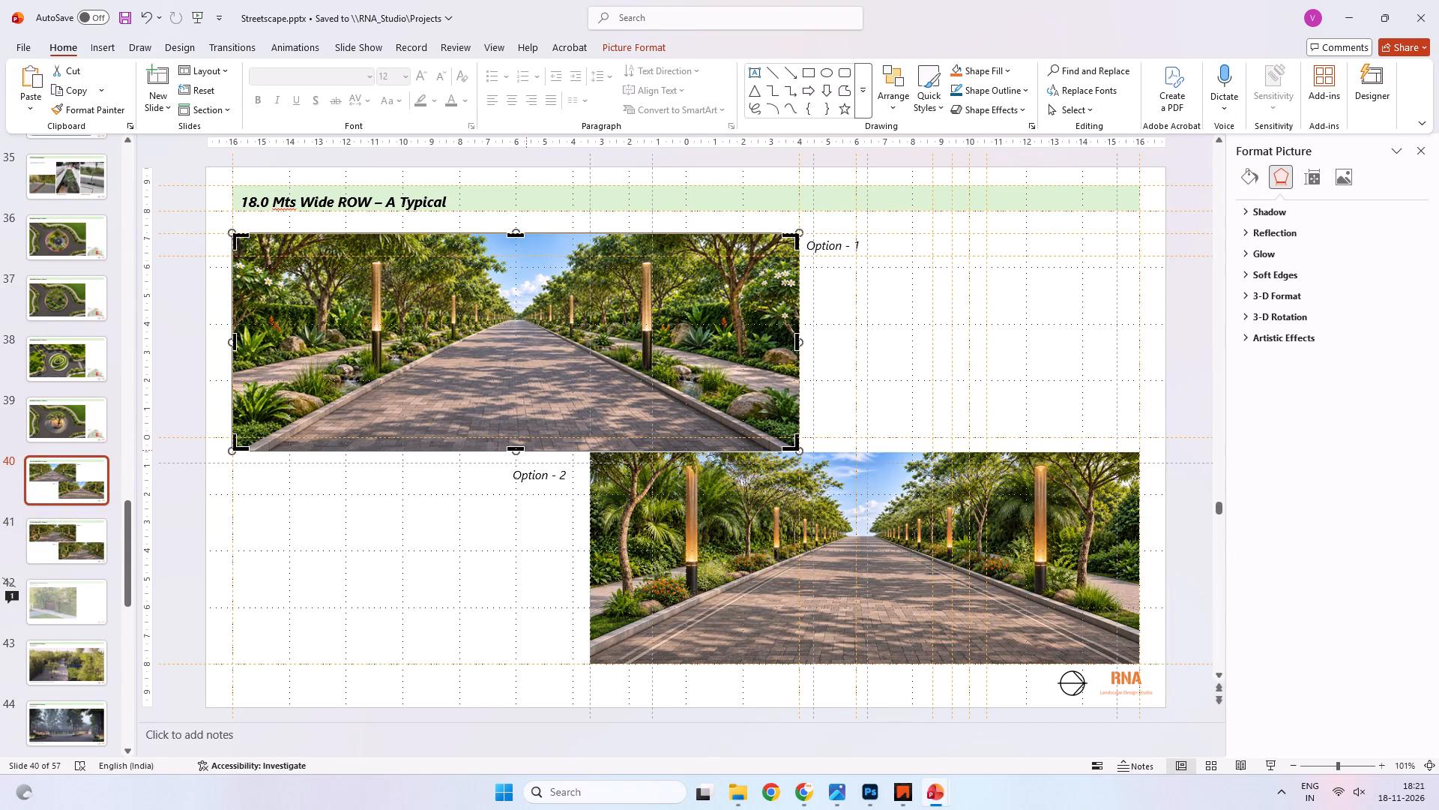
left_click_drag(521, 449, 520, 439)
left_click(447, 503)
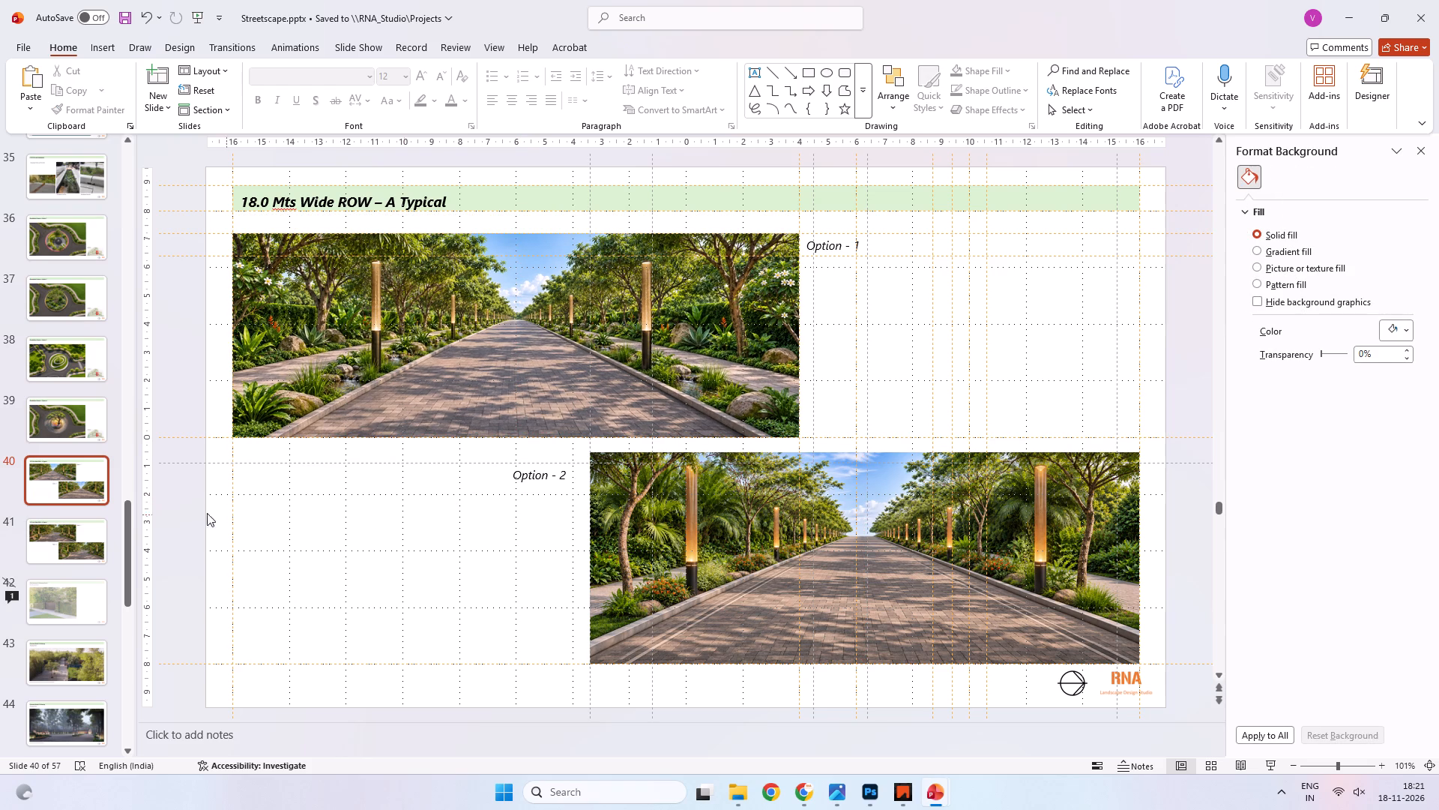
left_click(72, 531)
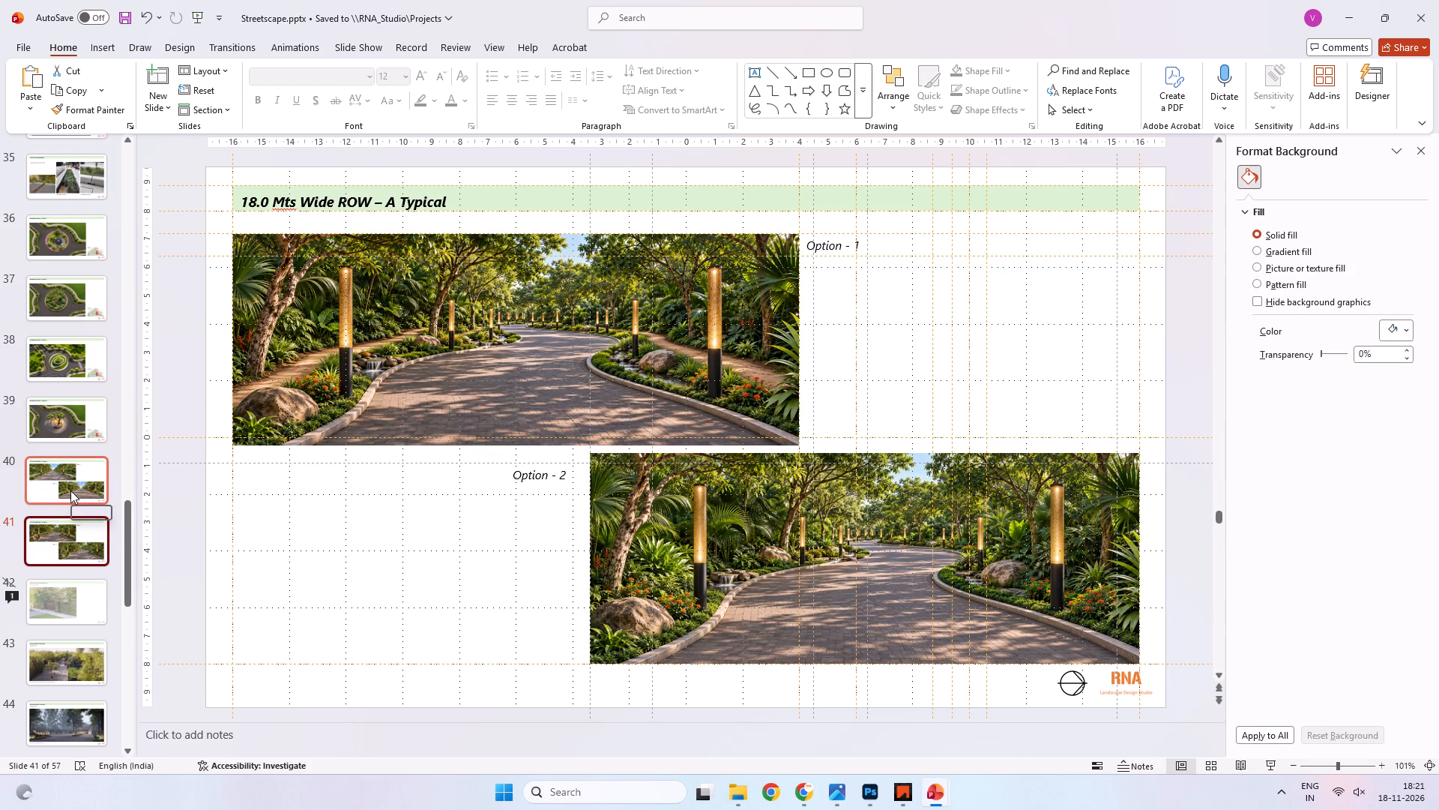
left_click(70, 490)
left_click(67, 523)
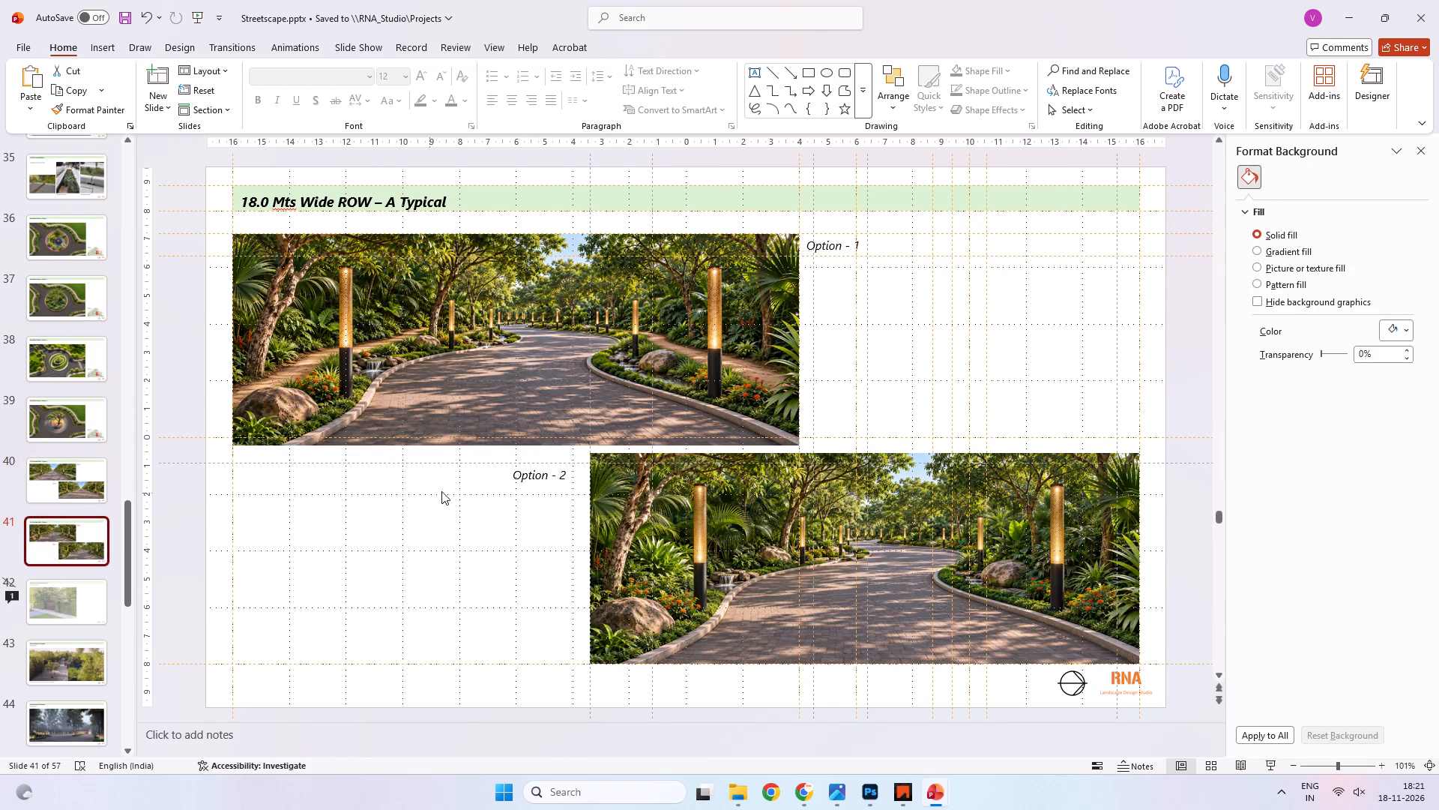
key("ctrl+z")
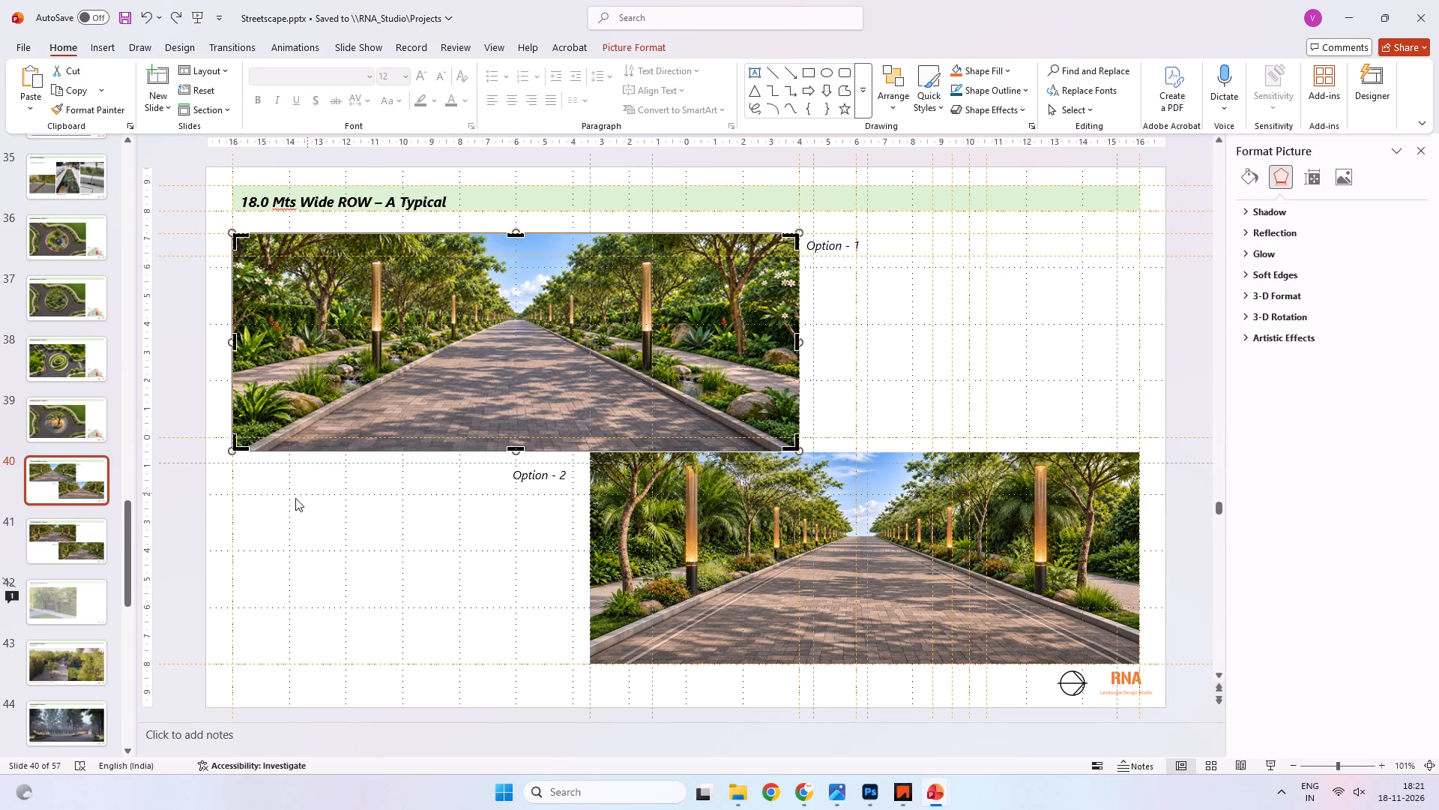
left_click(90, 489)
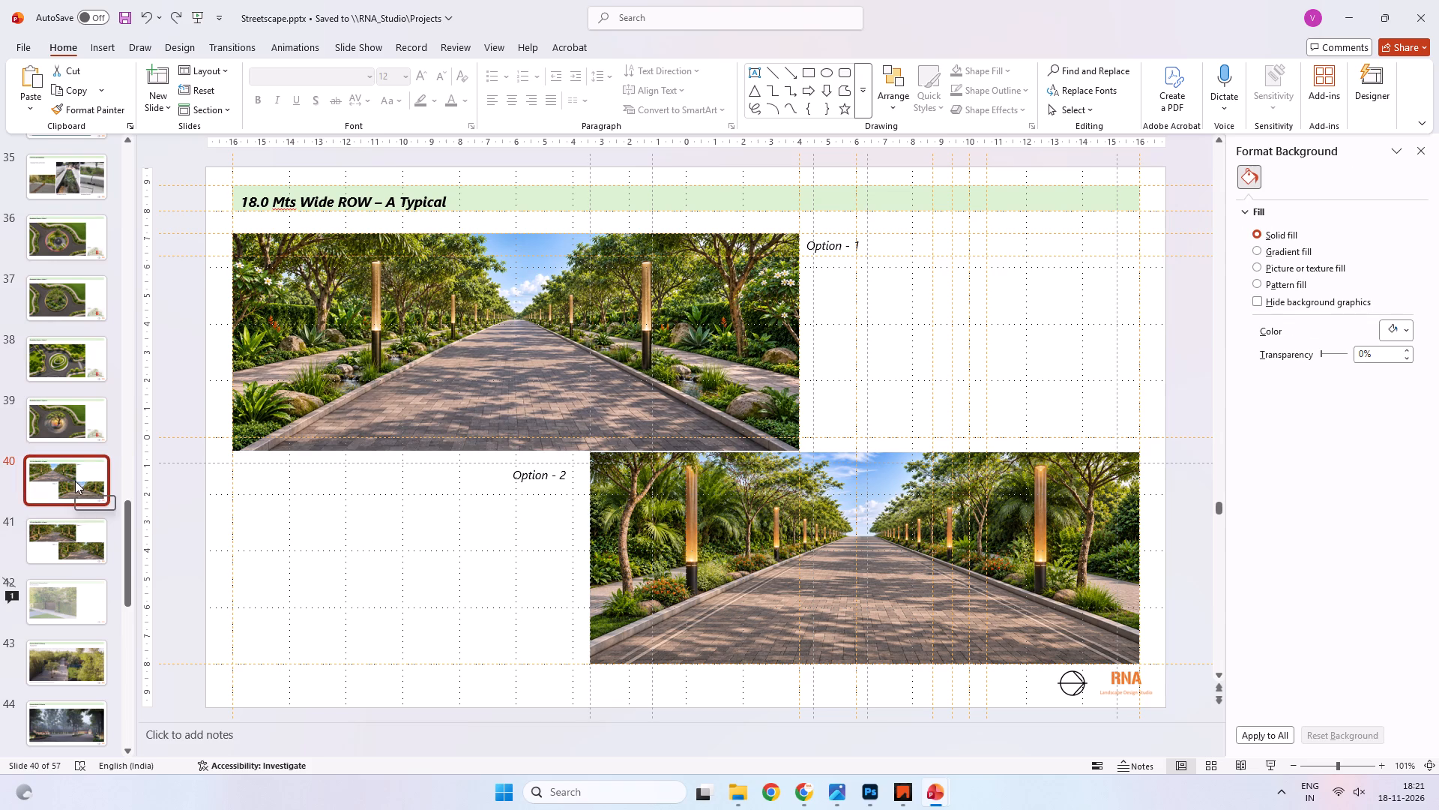
Crop the bottom of slide 40's first render up to the horizontal centre guide.
left_click(73, 535)
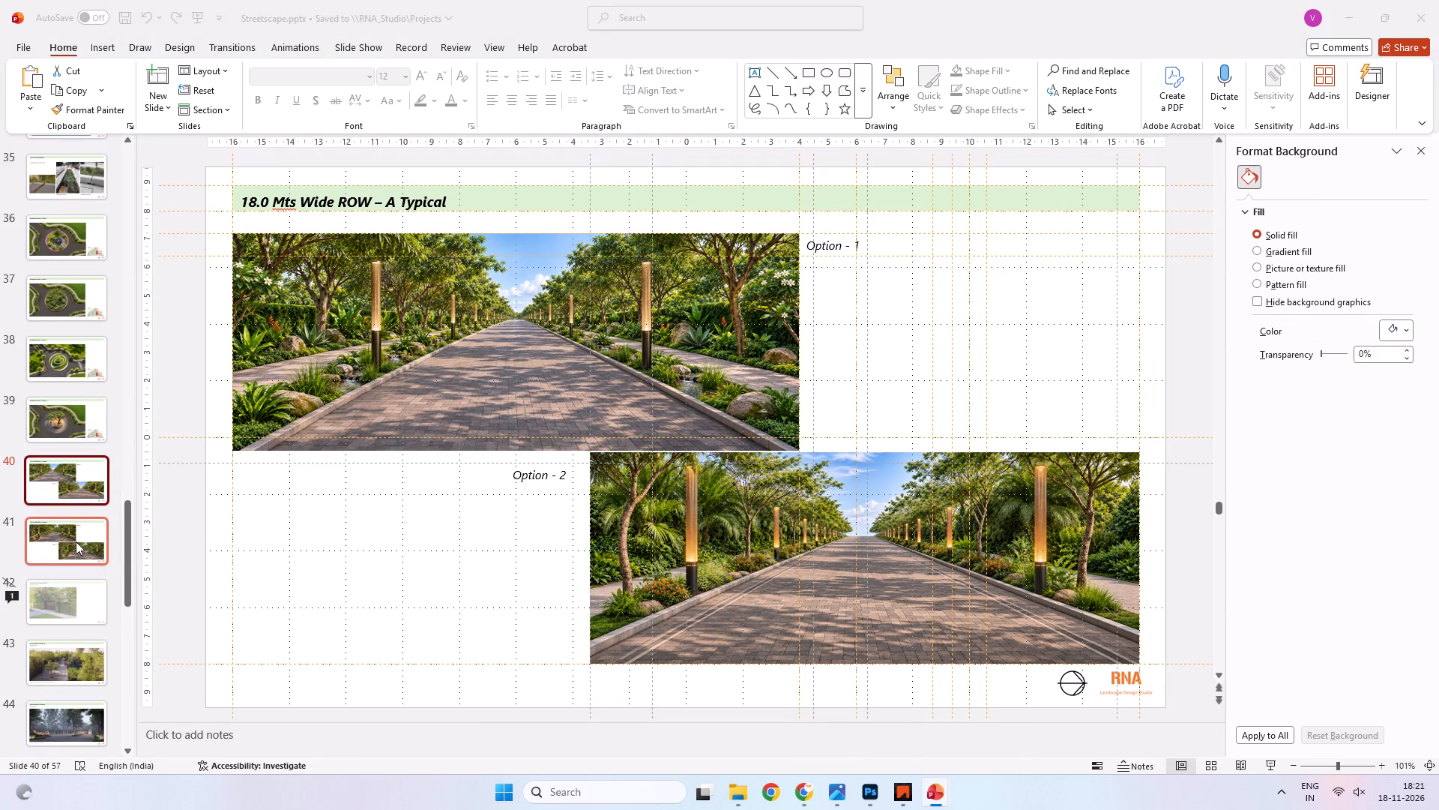
left_click(73, 484)
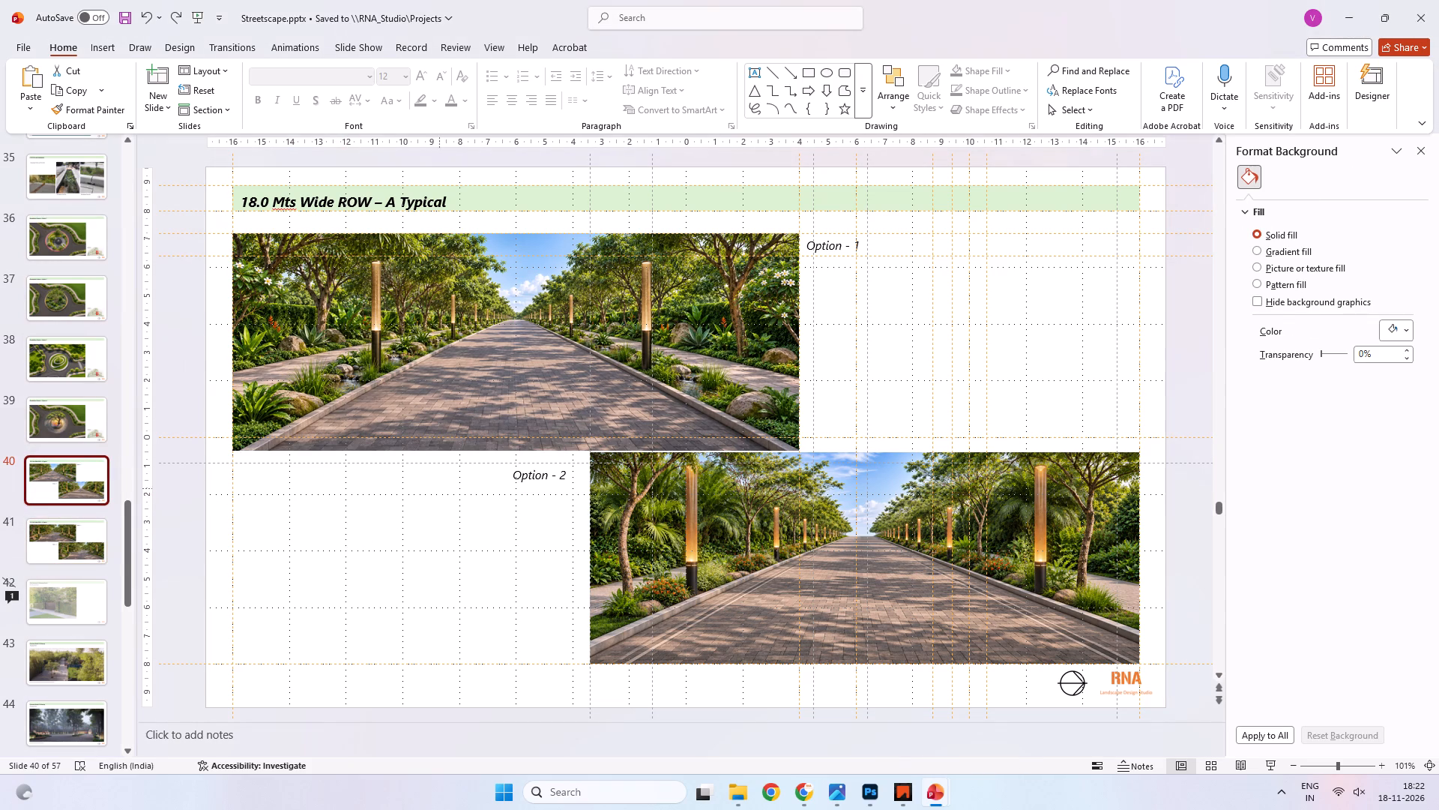
left_click(645, 398)
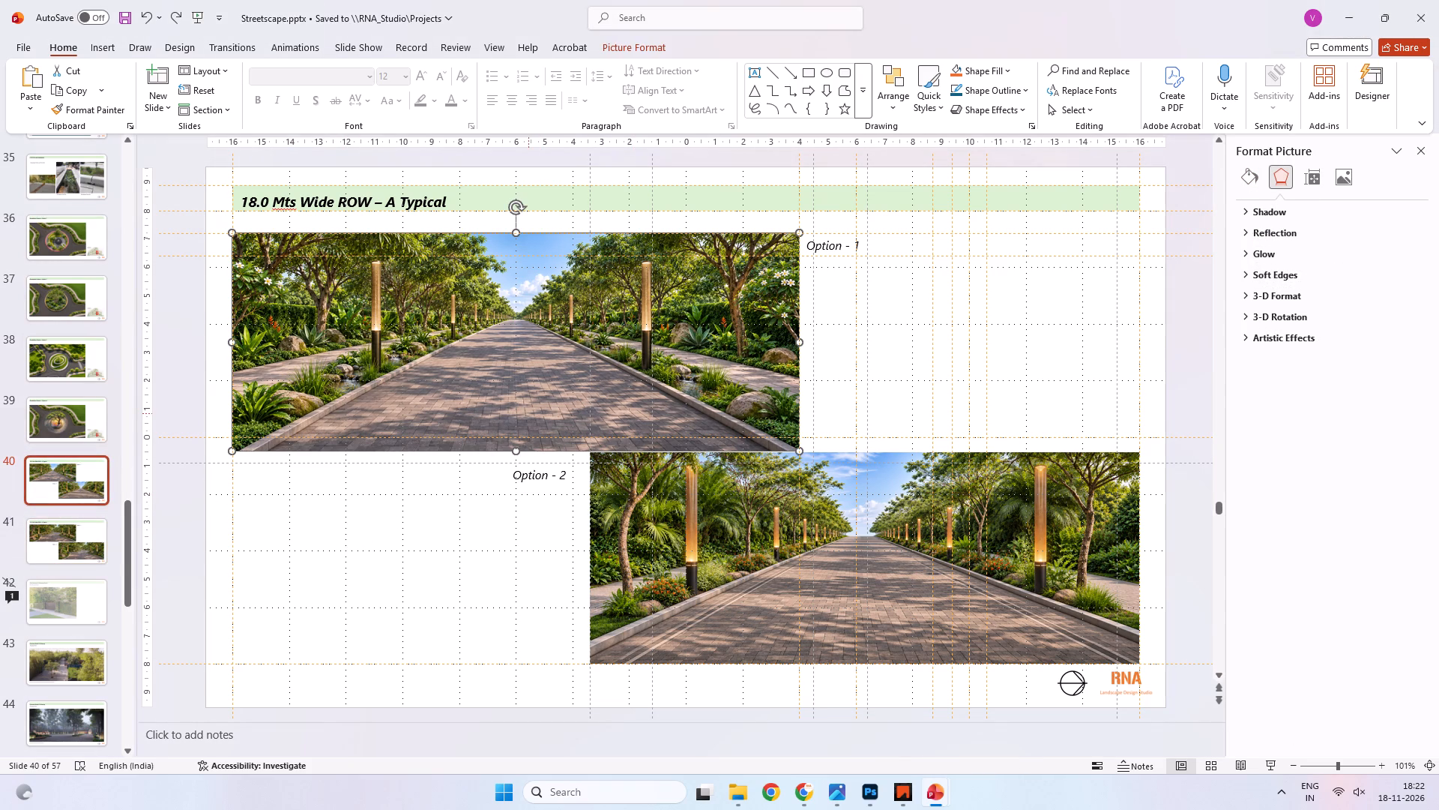
right_click(528, 413)
left_click(610, 445)
left_click_drag(514, 450, 509, 439)
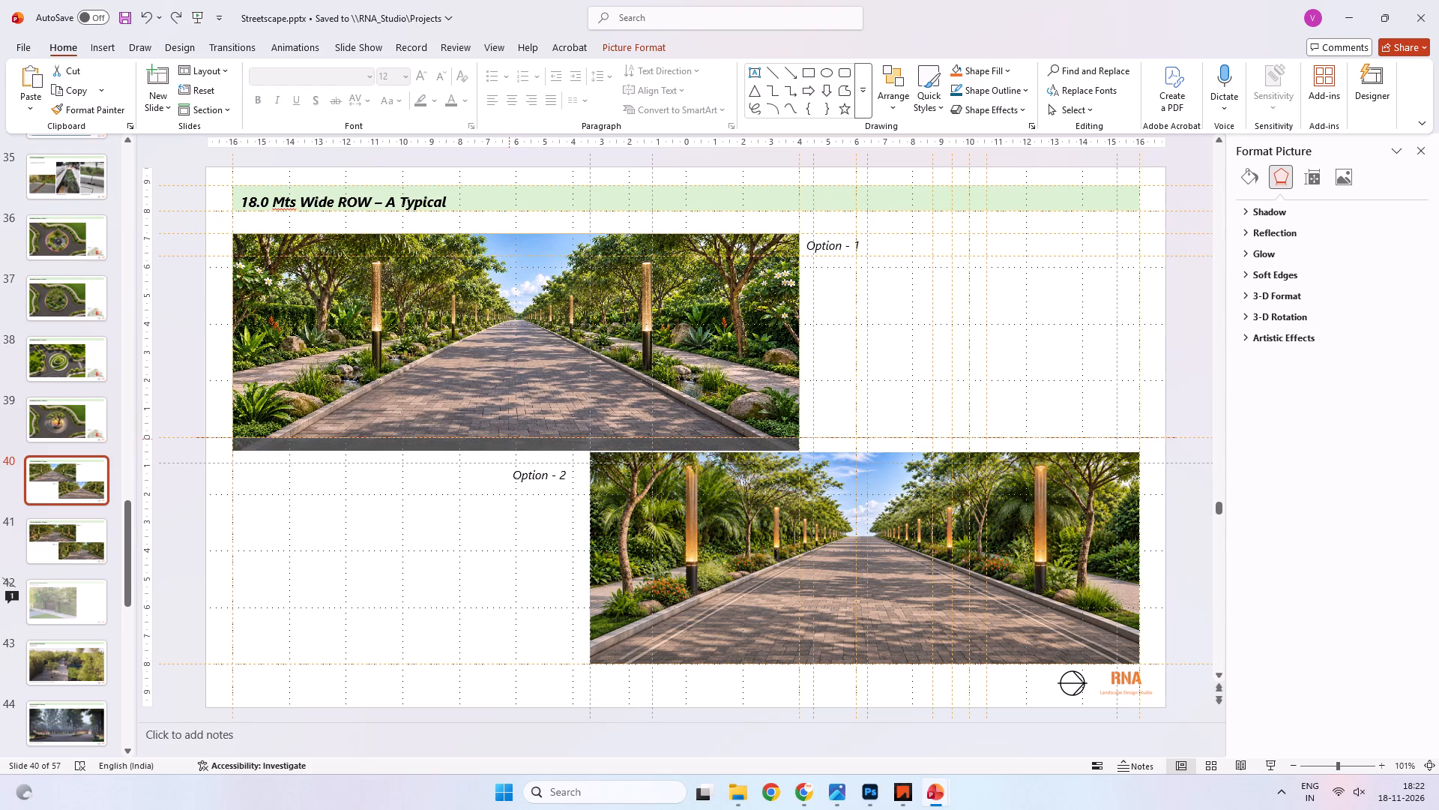
left_click_drag(509, 439, 509, 438)
left_click(459, 526)
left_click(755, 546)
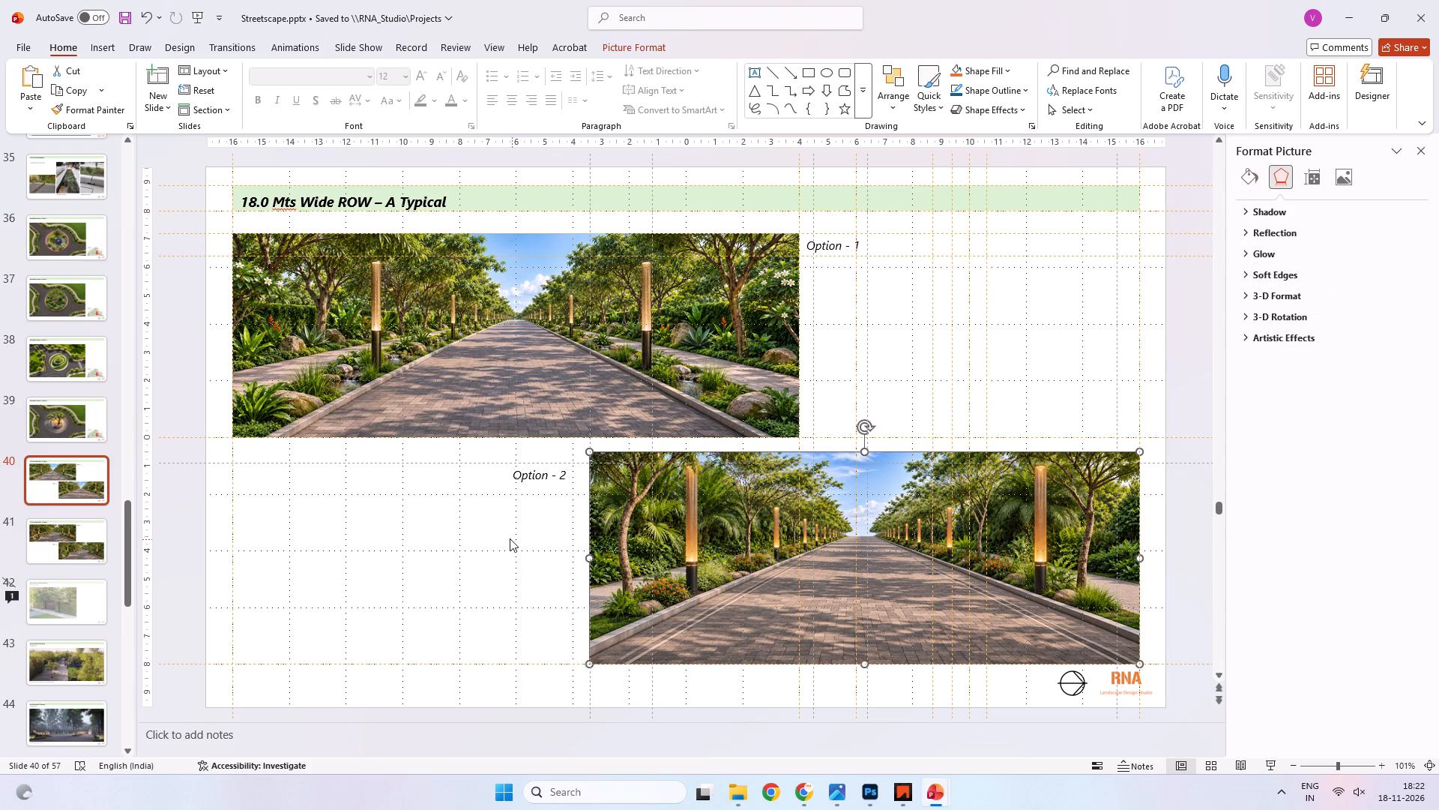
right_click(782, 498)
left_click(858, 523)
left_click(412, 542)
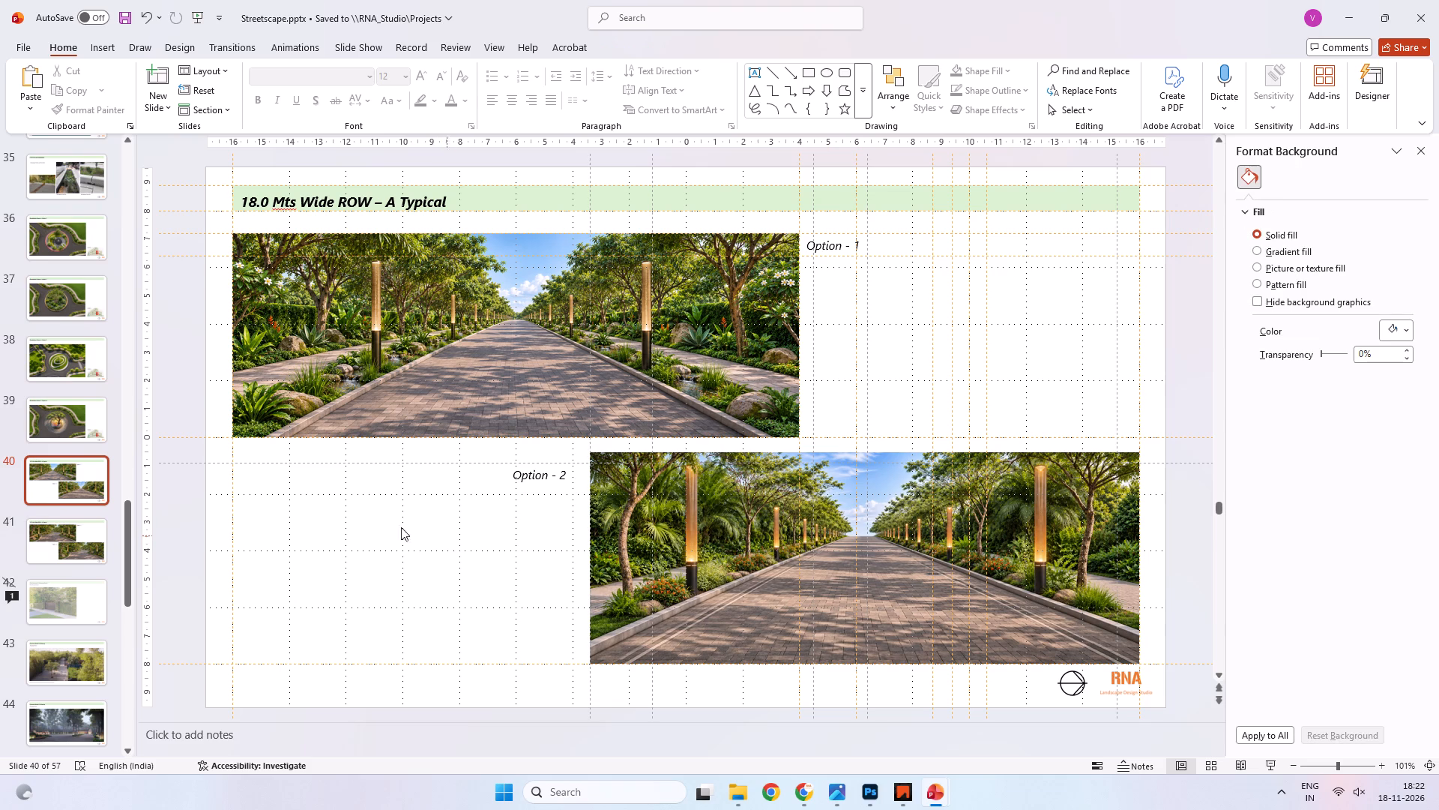
Crop the bottom of slide 41's first render up to the horizontal centre guide.
left_click(49, 540)
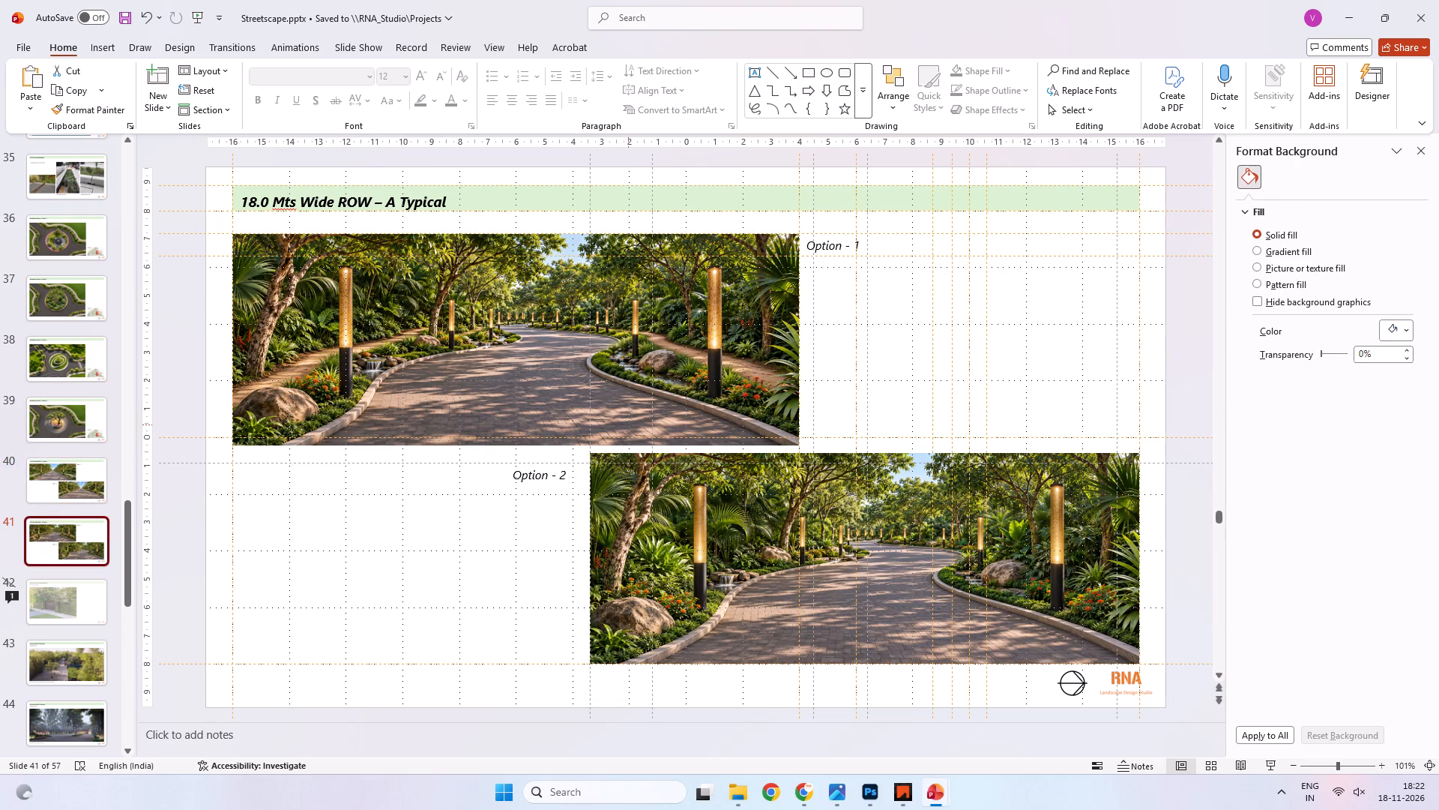
left_click(628, 424)
right_click(628, 424)
left_click(705, 458)
left_click_drag(518, 442, 515, 435)
left_click(464, 519)
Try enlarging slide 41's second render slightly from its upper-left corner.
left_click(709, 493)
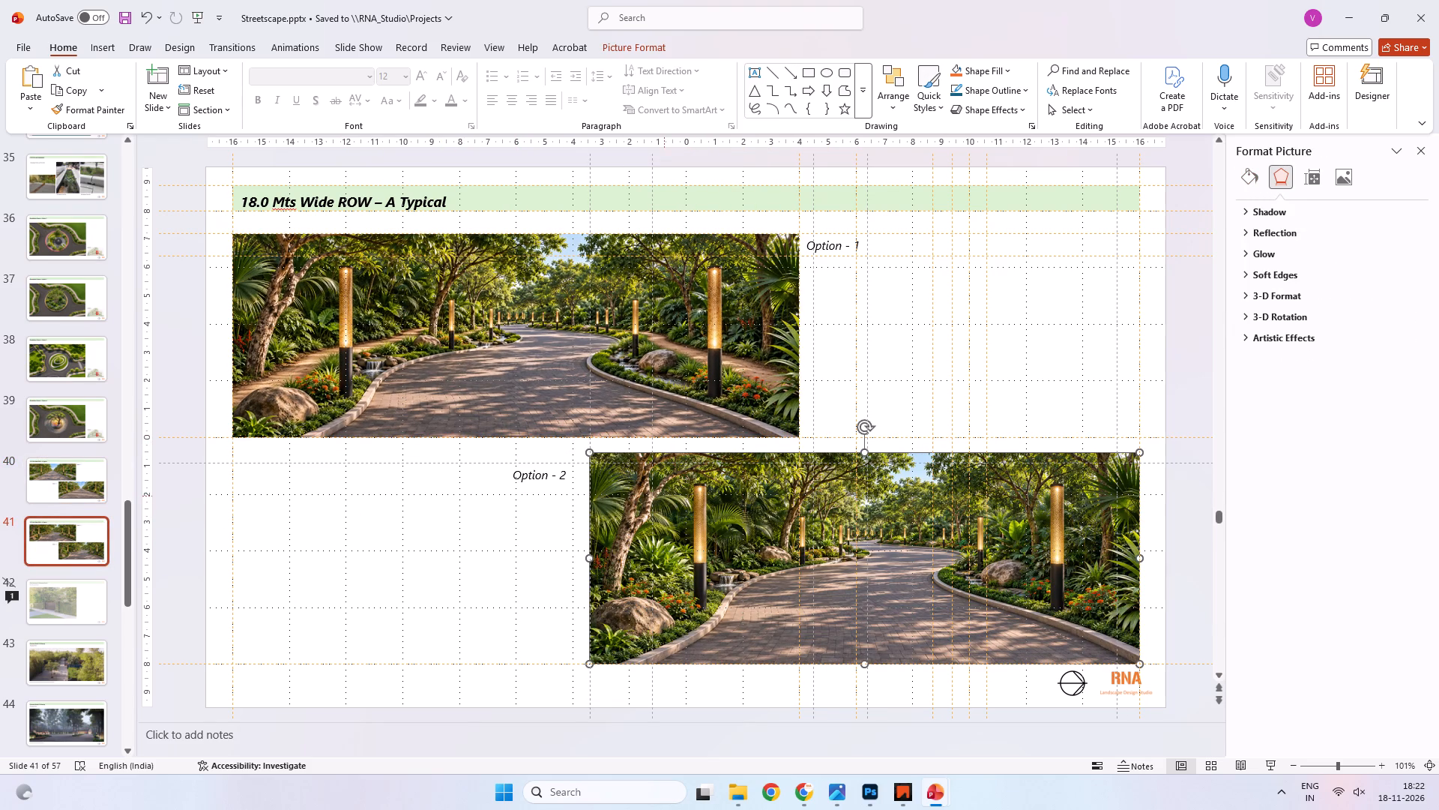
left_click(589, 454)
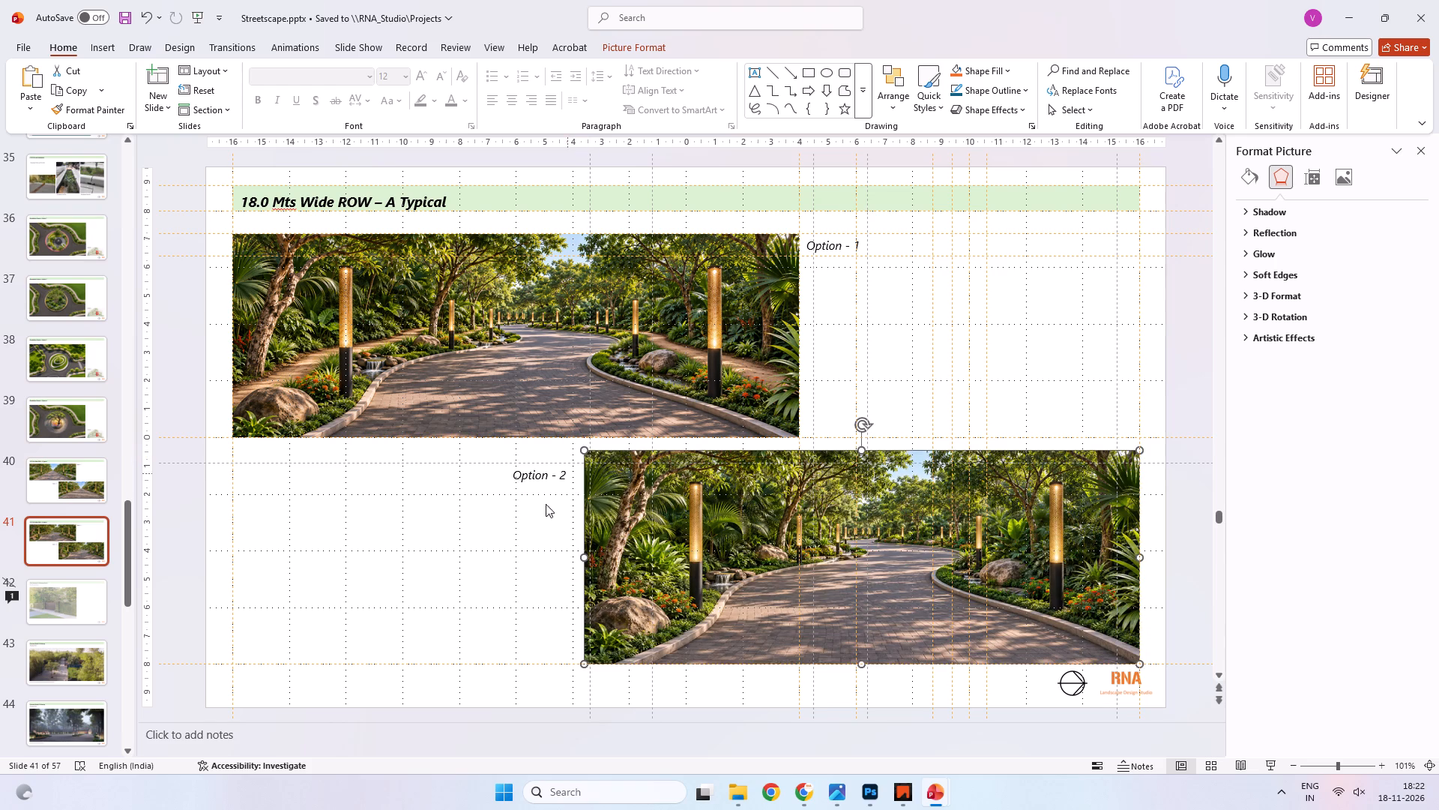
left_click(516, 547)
Move slide 41's "Option - 2" caption up onto the horizontal guide just below the centre guide.
left_click(535, 478)
left_click_drag(545, 487, 545, 473)
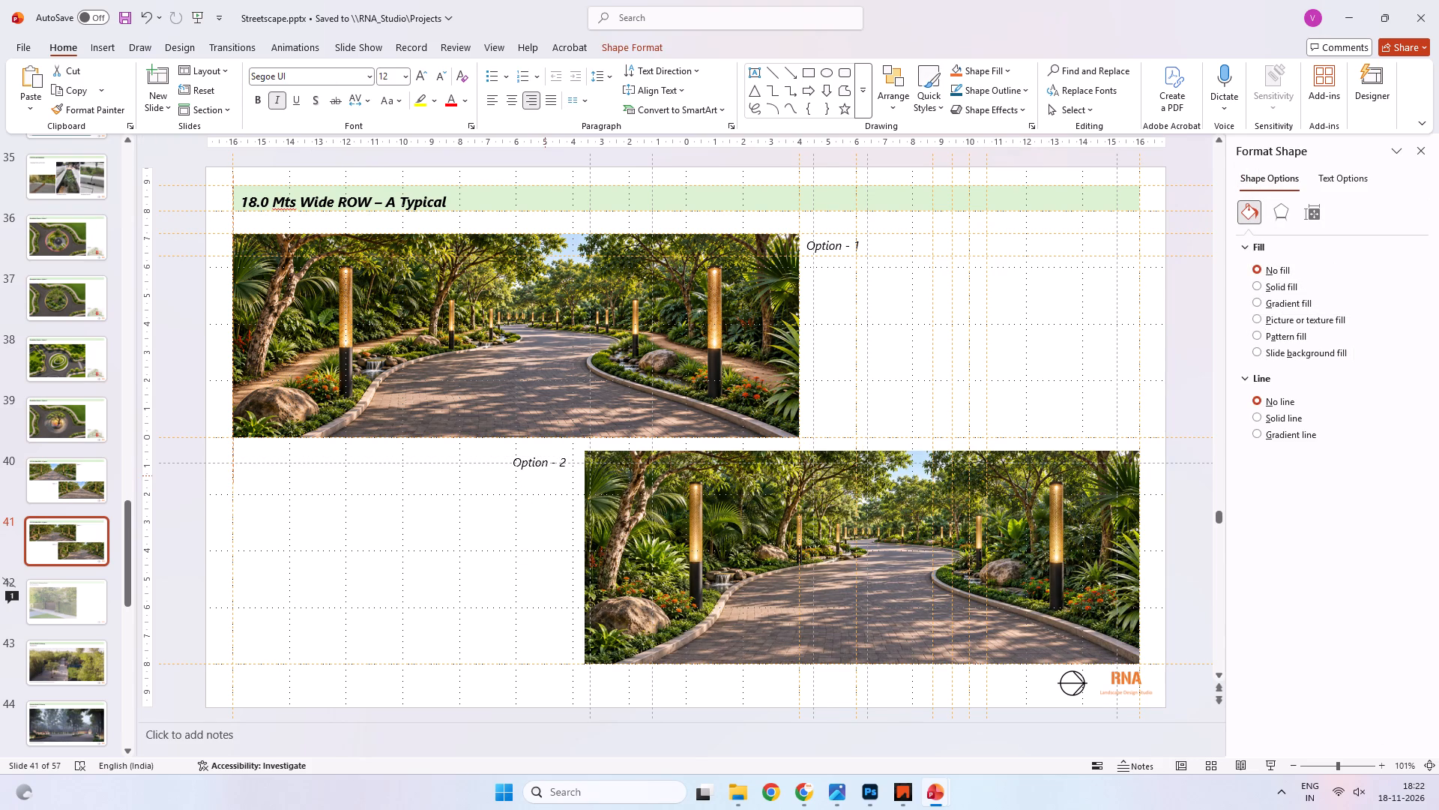
left_click_drag(545, 473, 545, 472)
left_click(542, 512)
Compare the render and caption layouts of slides 40 and 41.
left_click(79, 492)
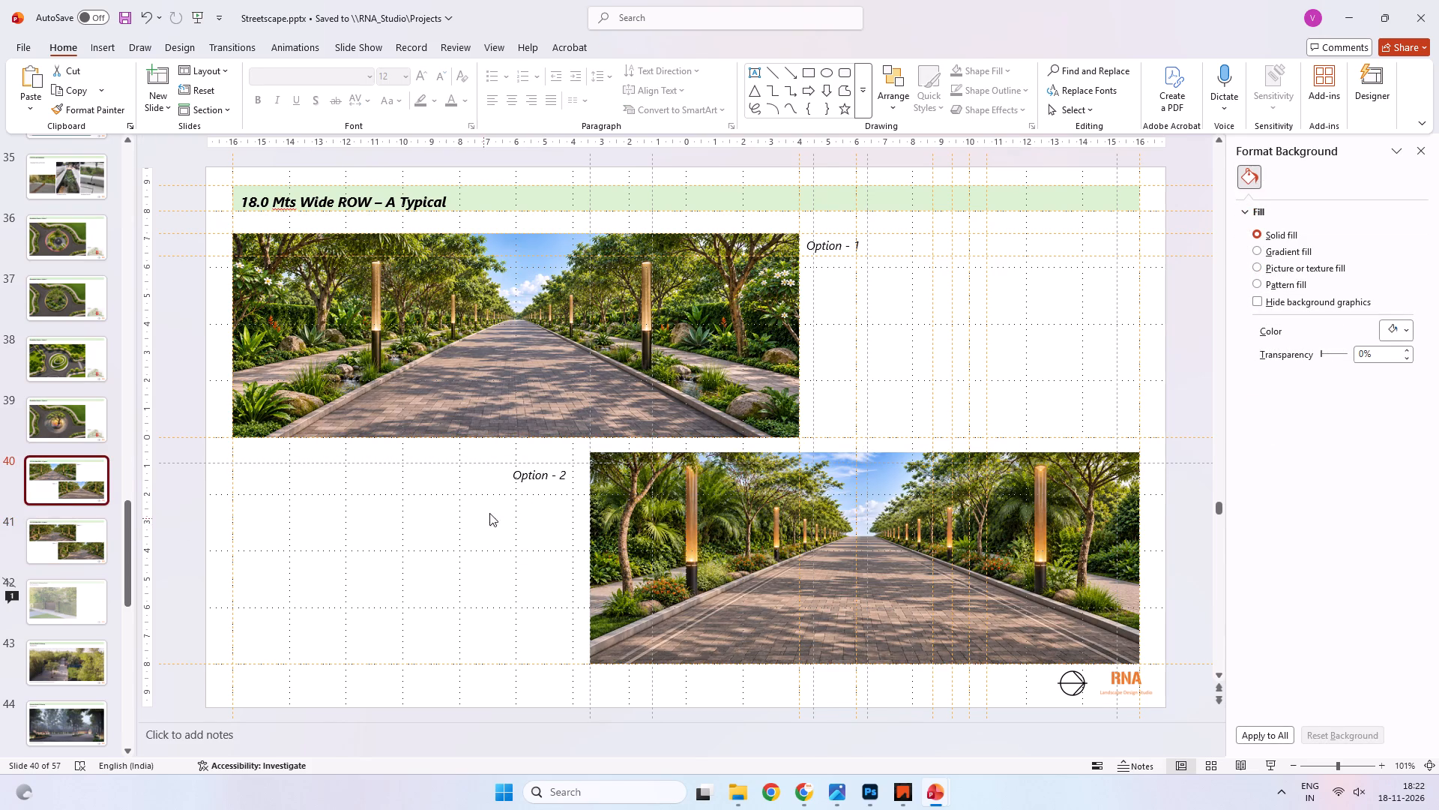
left_click(43, 548)
left_click(56, 478)
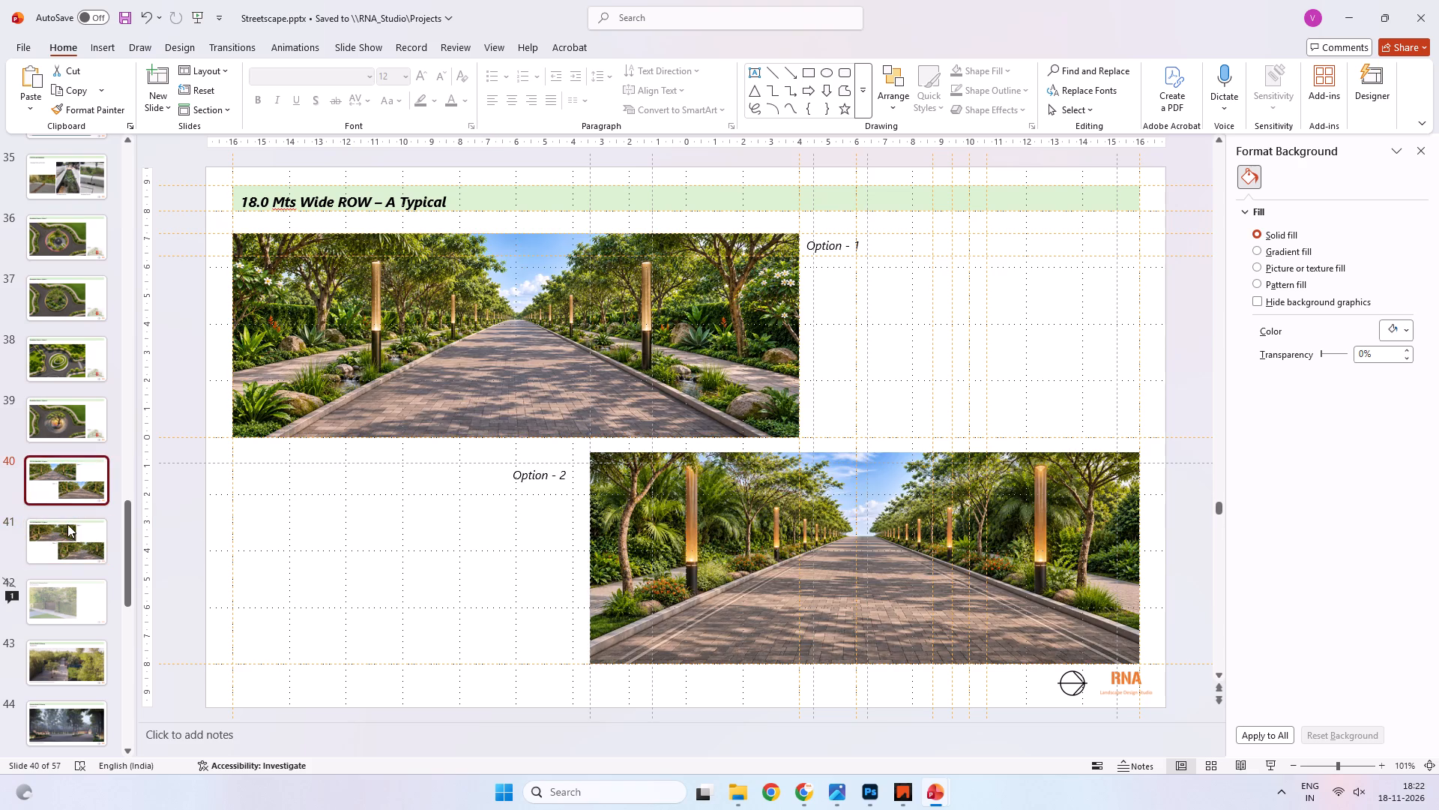
left_click(67, 531)
left_click(72, 460)
left_click(79, 513)
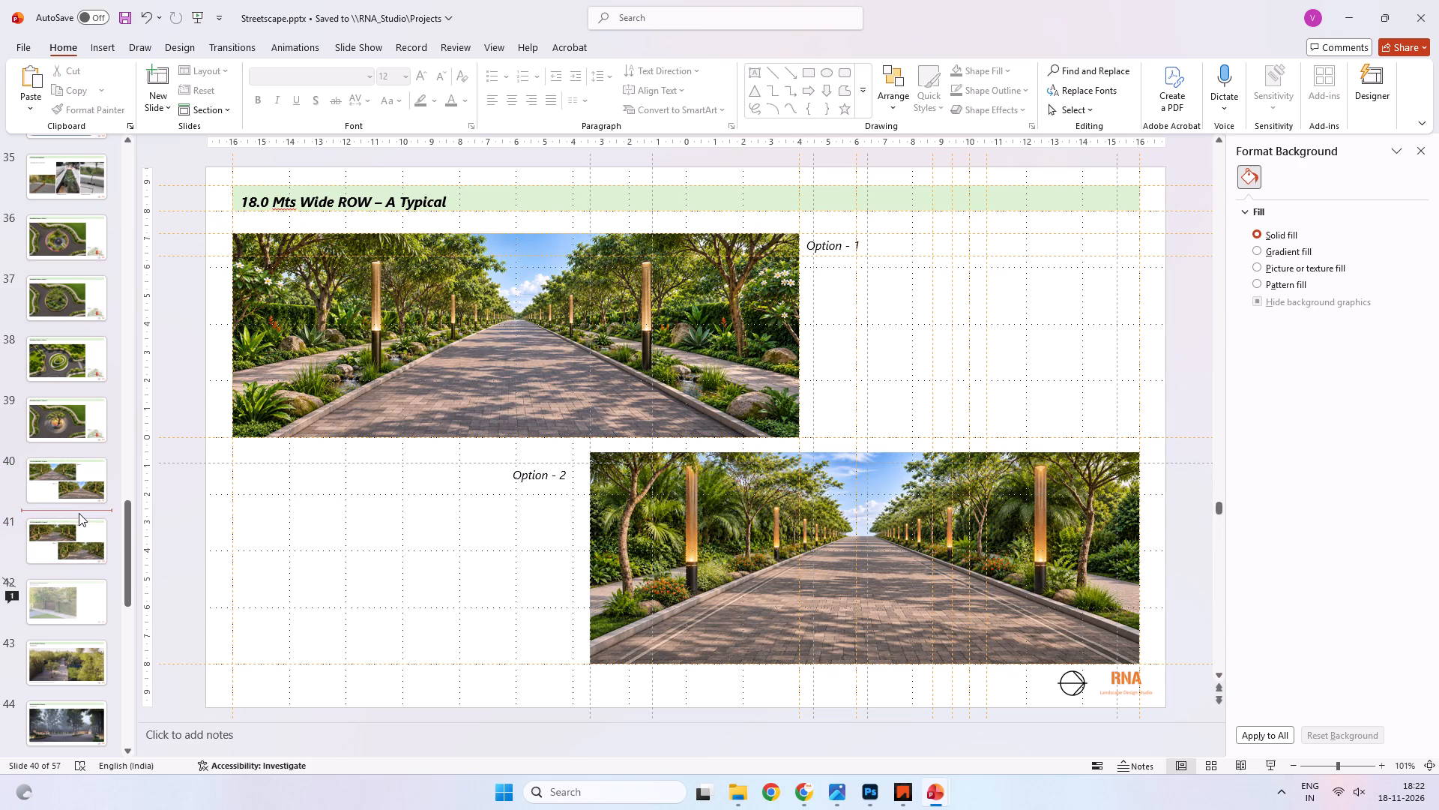
left_click(77, 547)
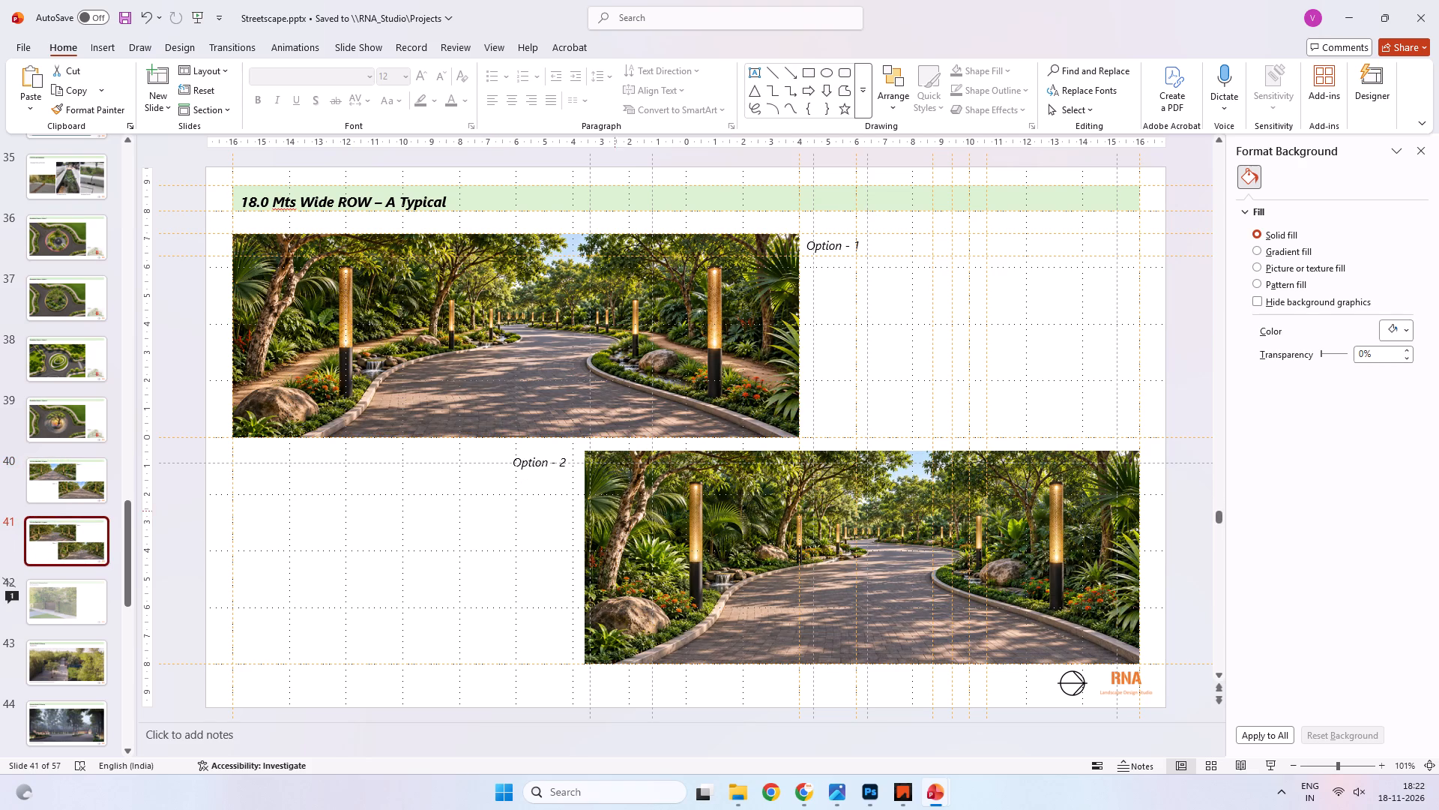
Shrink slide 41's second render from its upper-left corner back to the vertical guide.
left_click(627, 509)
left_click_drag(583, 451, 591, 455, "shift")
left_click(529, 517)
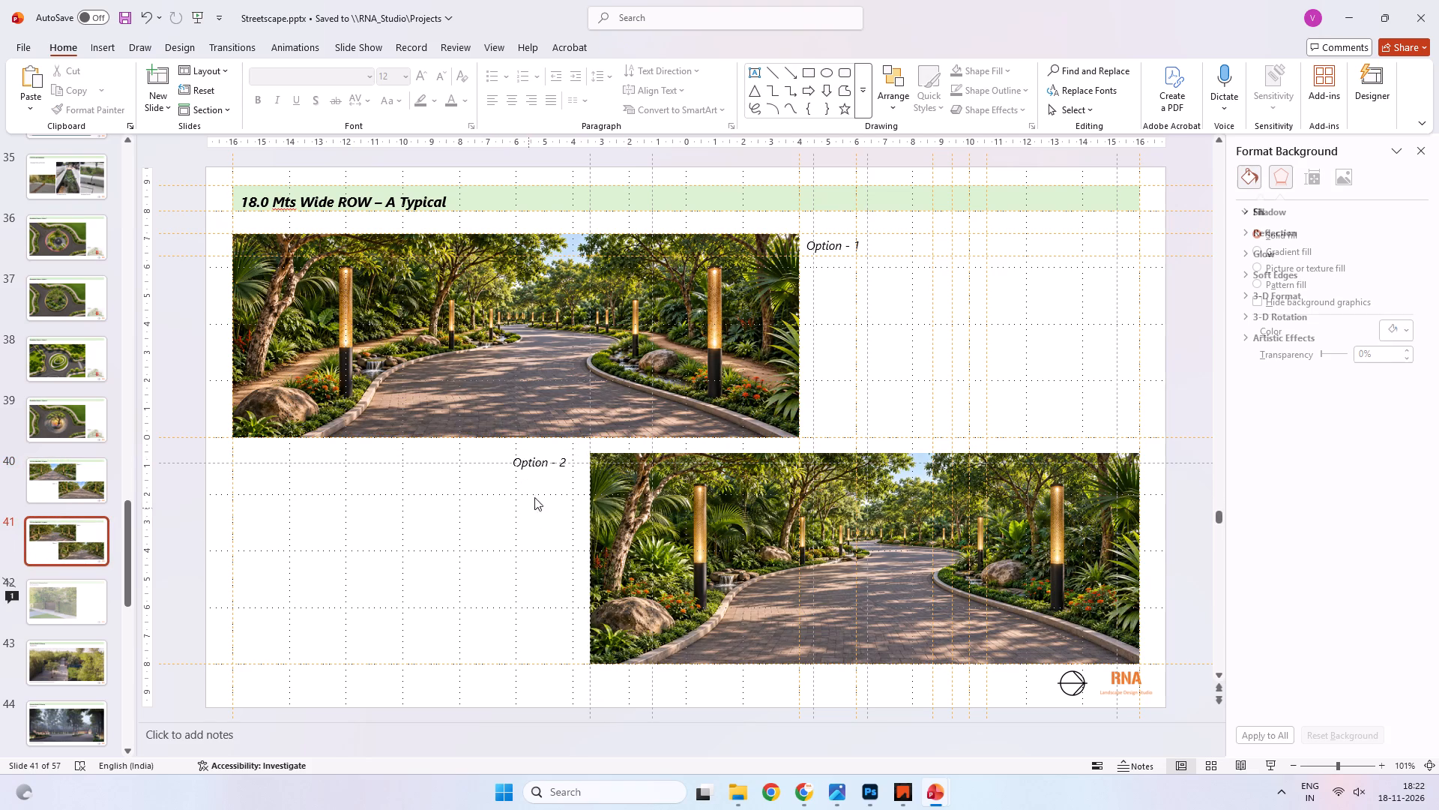
Shift slide 41's "Option - 2" caption right up against the second render and save the presentation.
left_click(547, 463)
left_click_drag(538, 473, 551, 473, "shift")
left_click(537, 531)
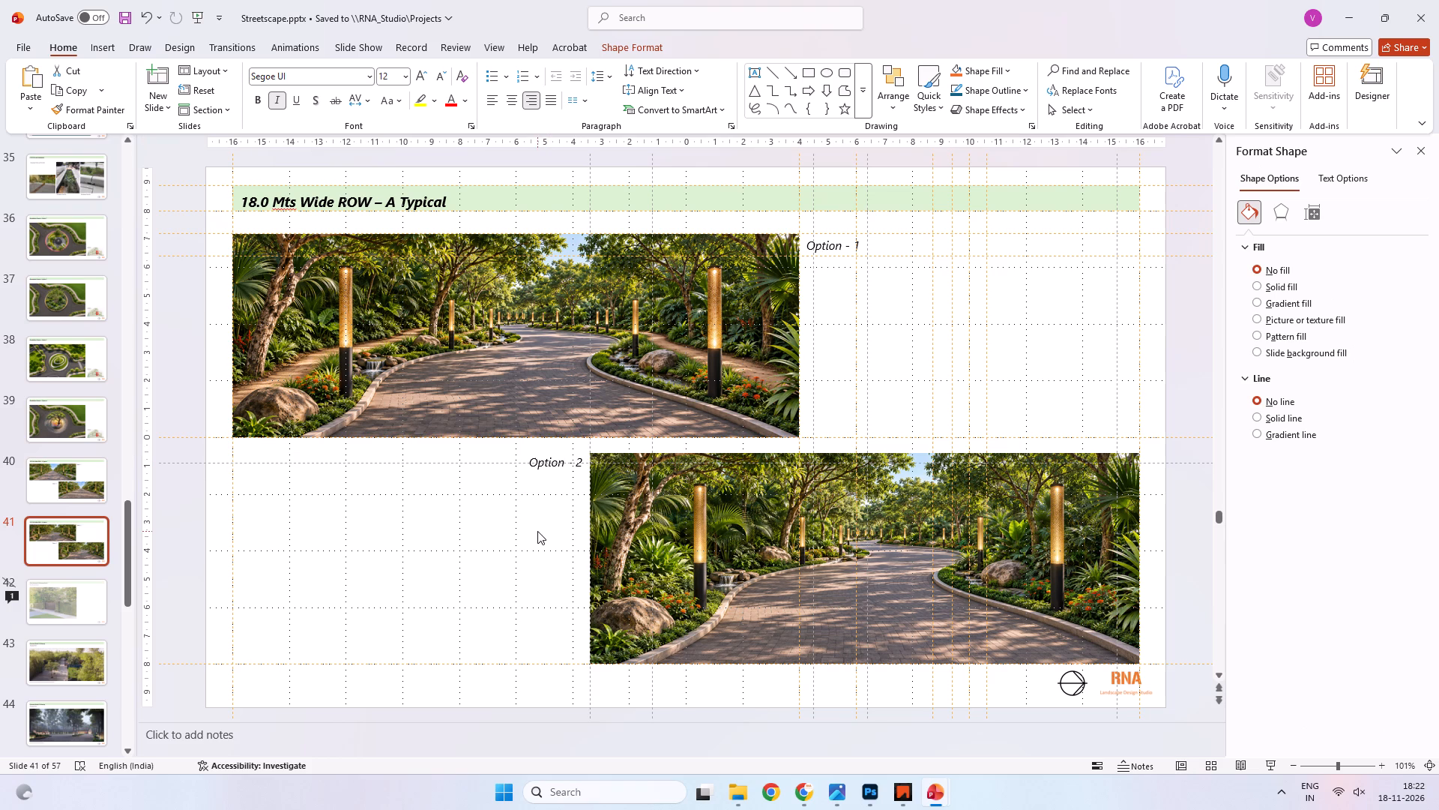
key("ctrl+s")
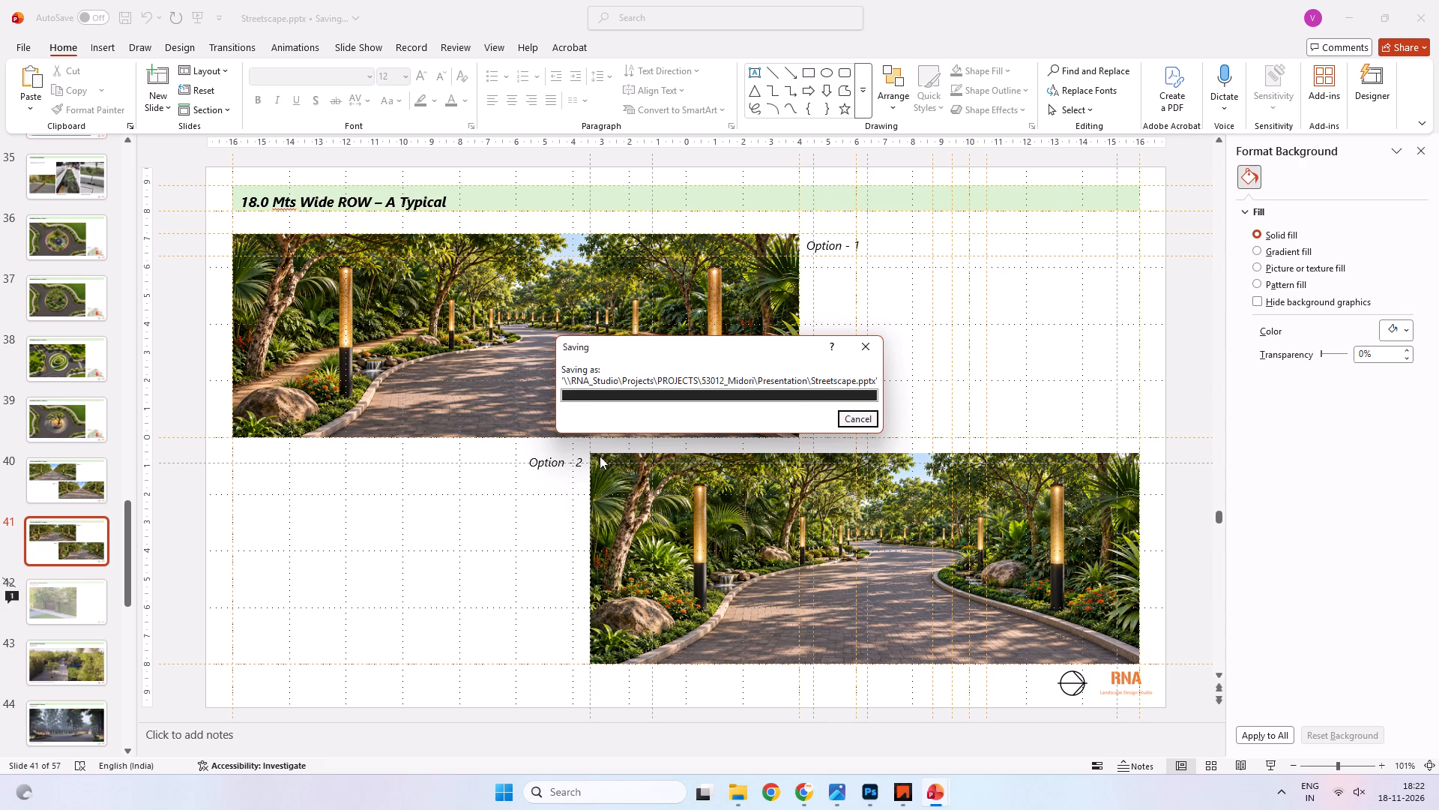
Renumber the two captions on slide 41 as "Option - 3" and "Option - 4".
left_click_drag(854, 248, 887, 252)
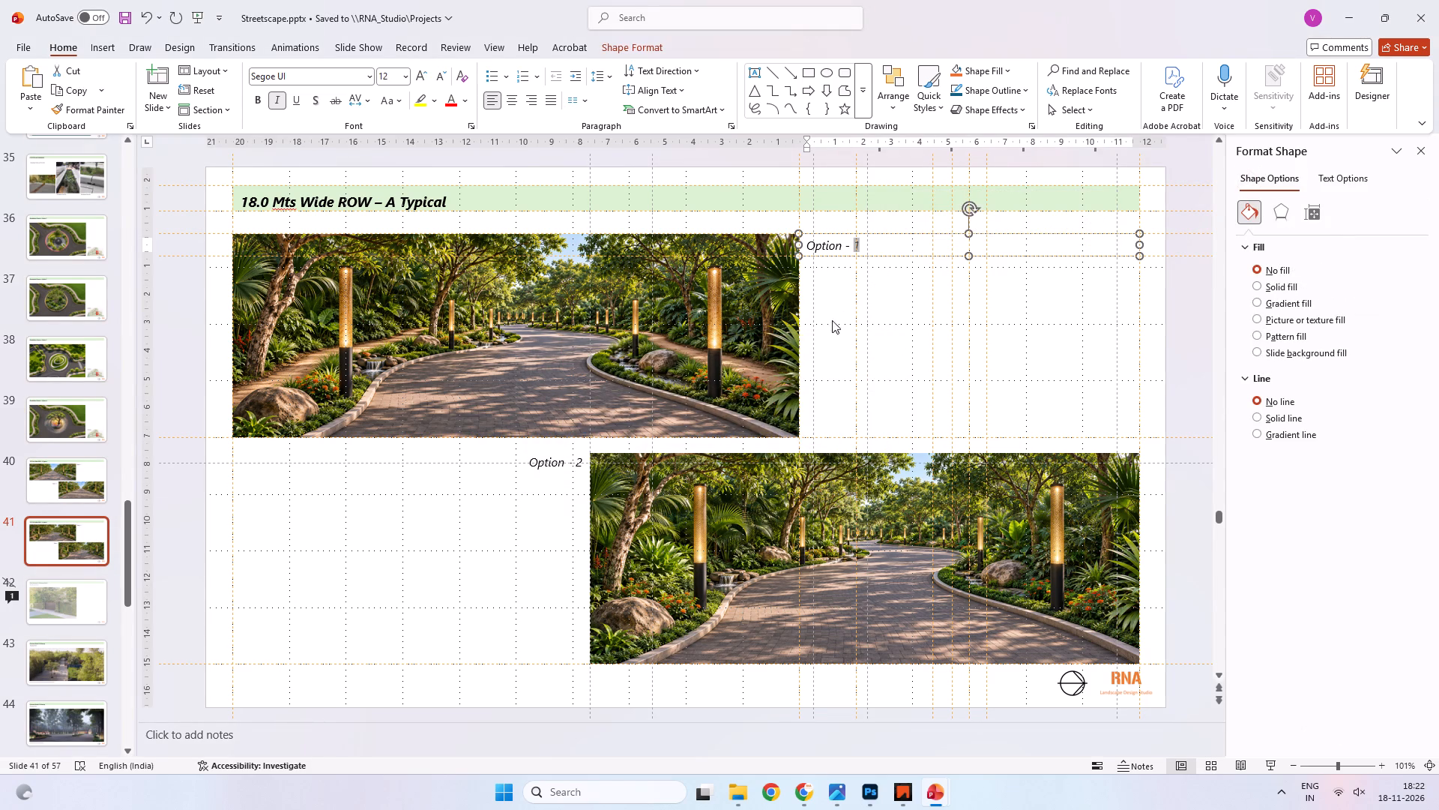
key("3")
left_click(519, 544)
left_click_drag(576, 460, 604, 470)
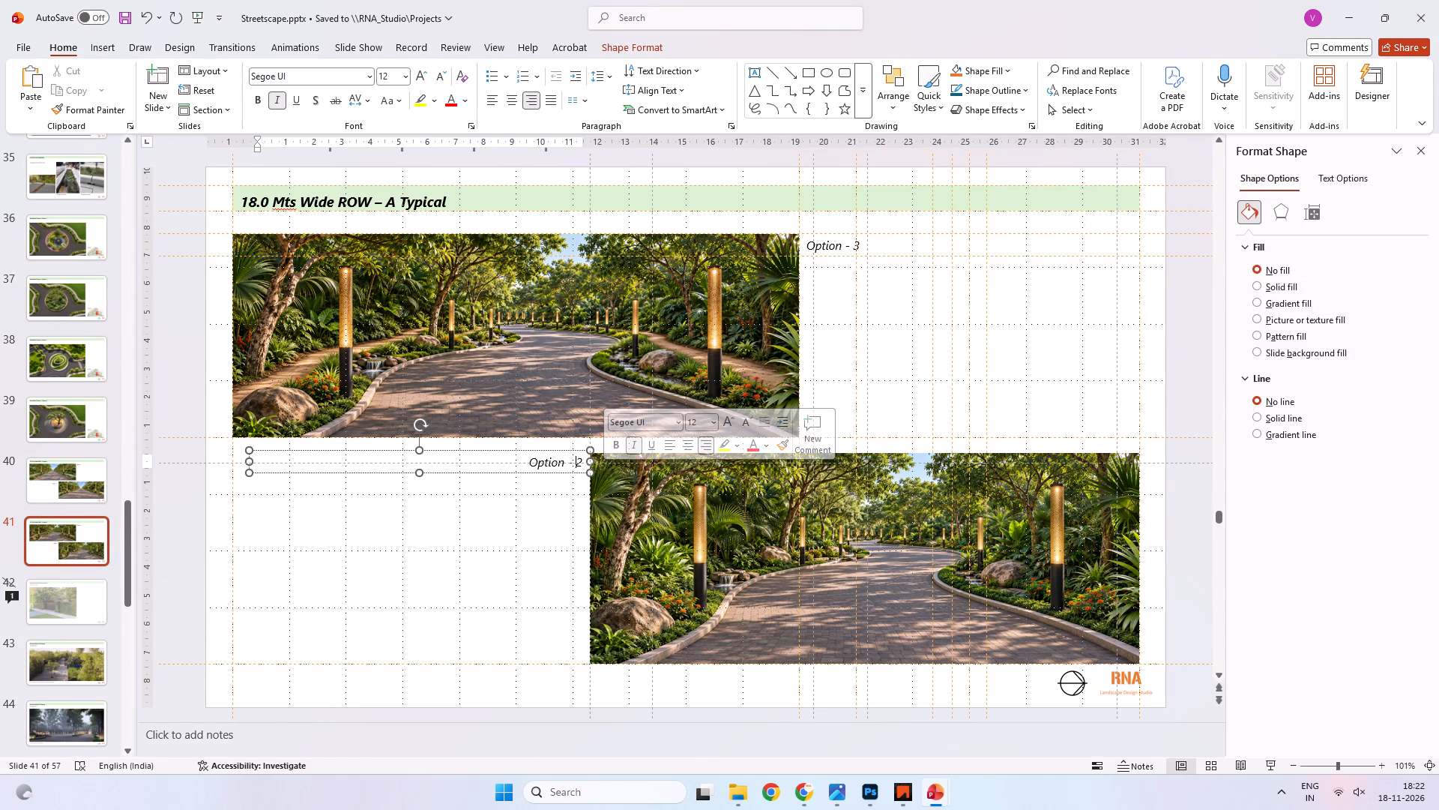
left_click_drag(576, 464, 592, 466)
key("4")
left_click(483, 598)
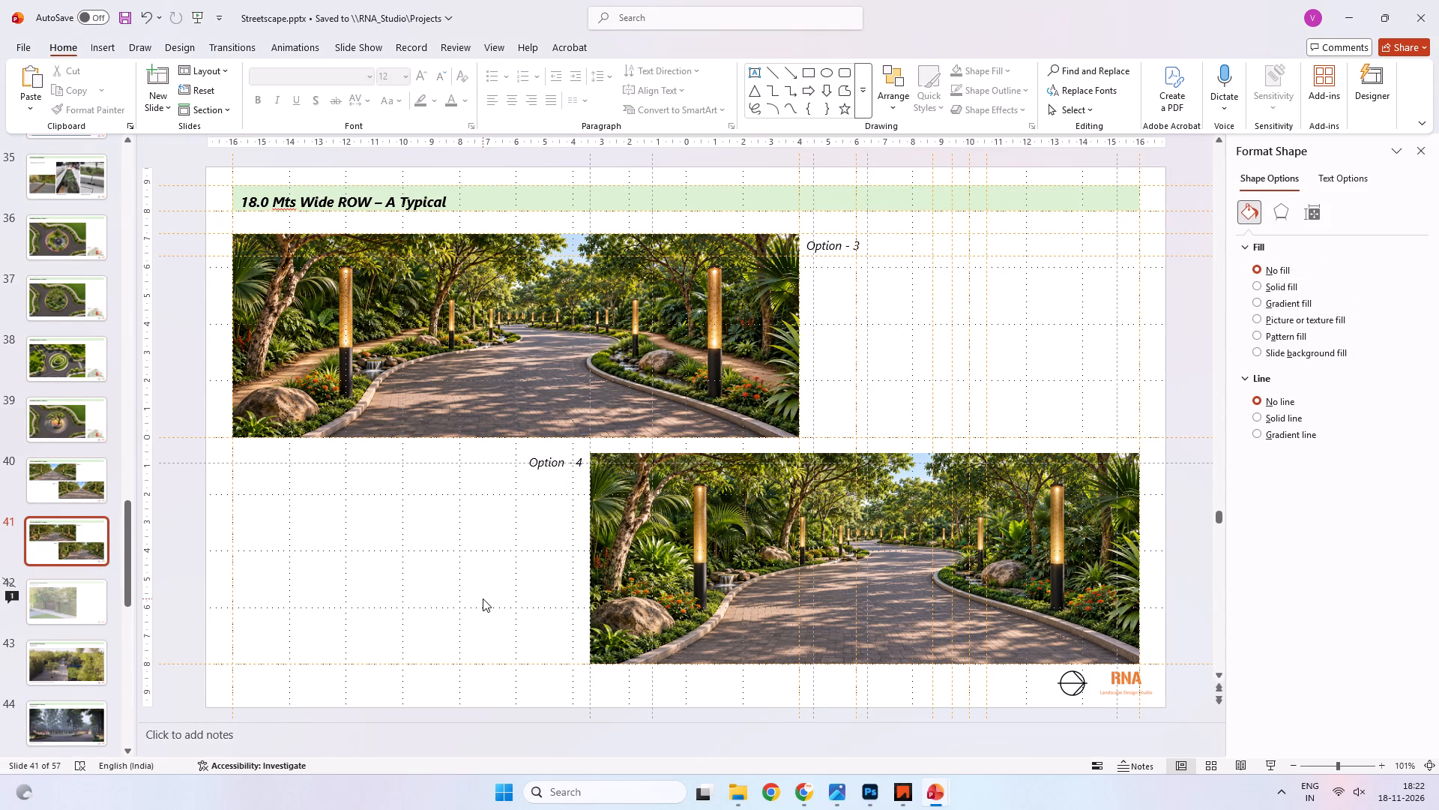
Copy "18m road Atypical (5).png" from the Render folder and return to the presentation.
key("alt+Tab")
left_click(574, 499)
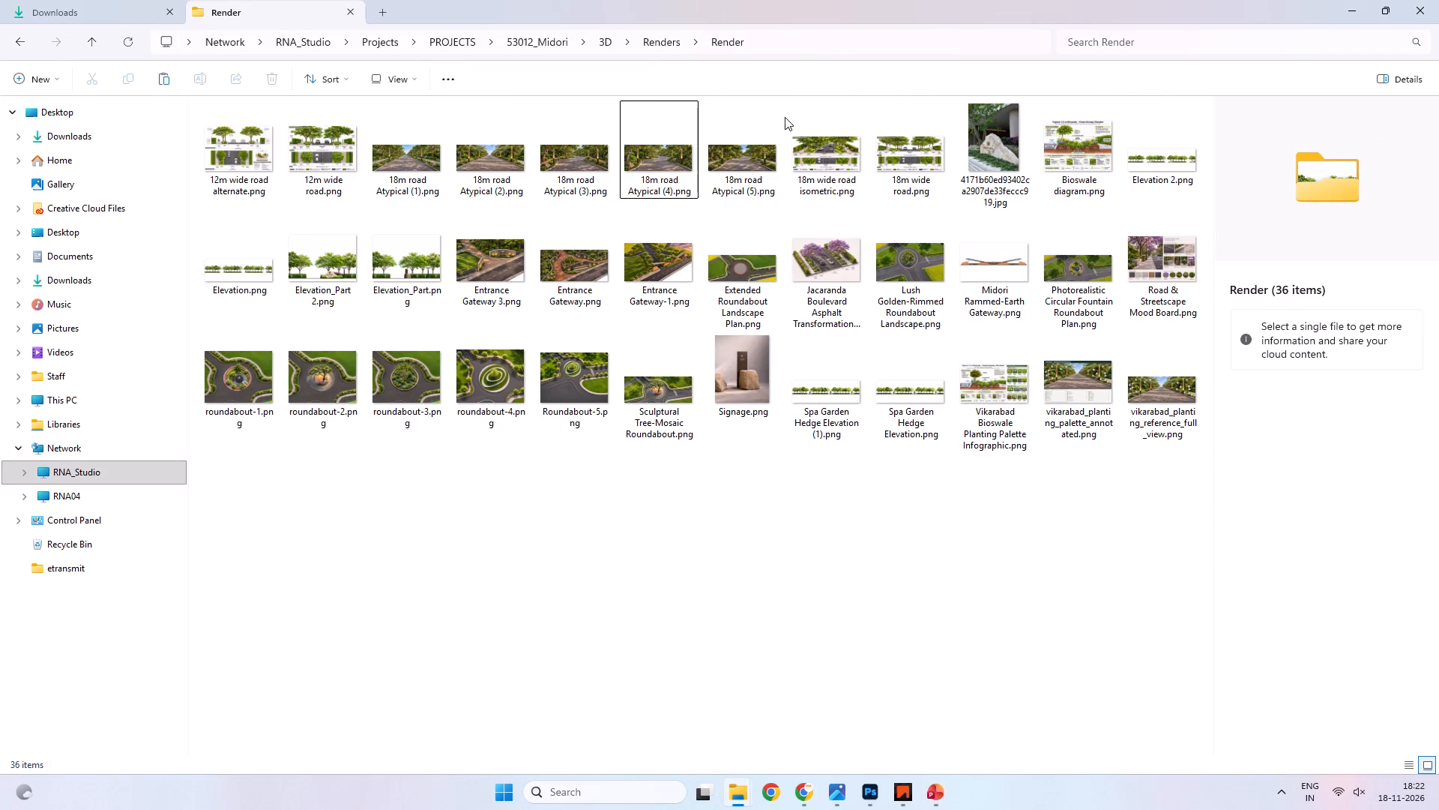
left_click(763, 166)
key("ctrl+c")
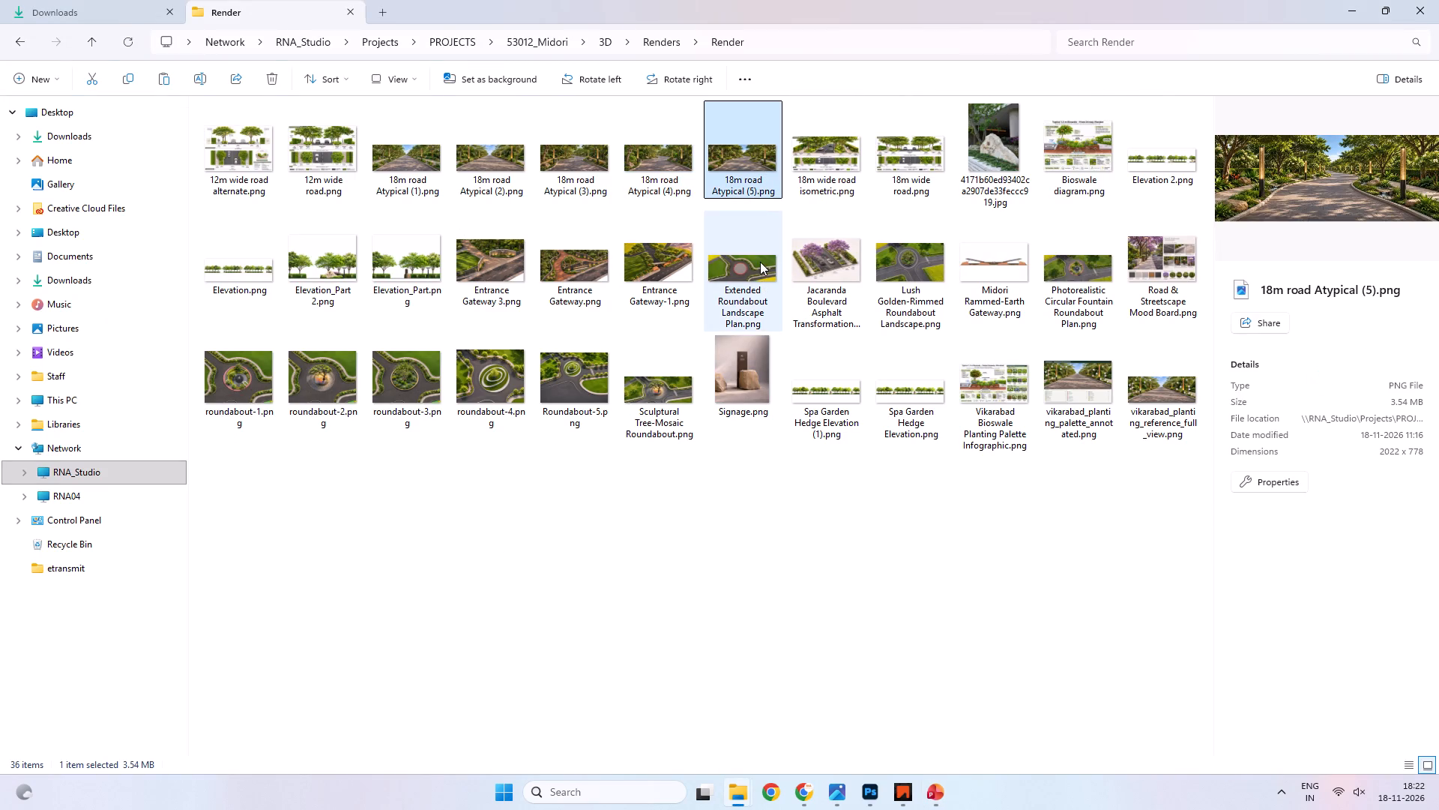
key("alt+Tab")
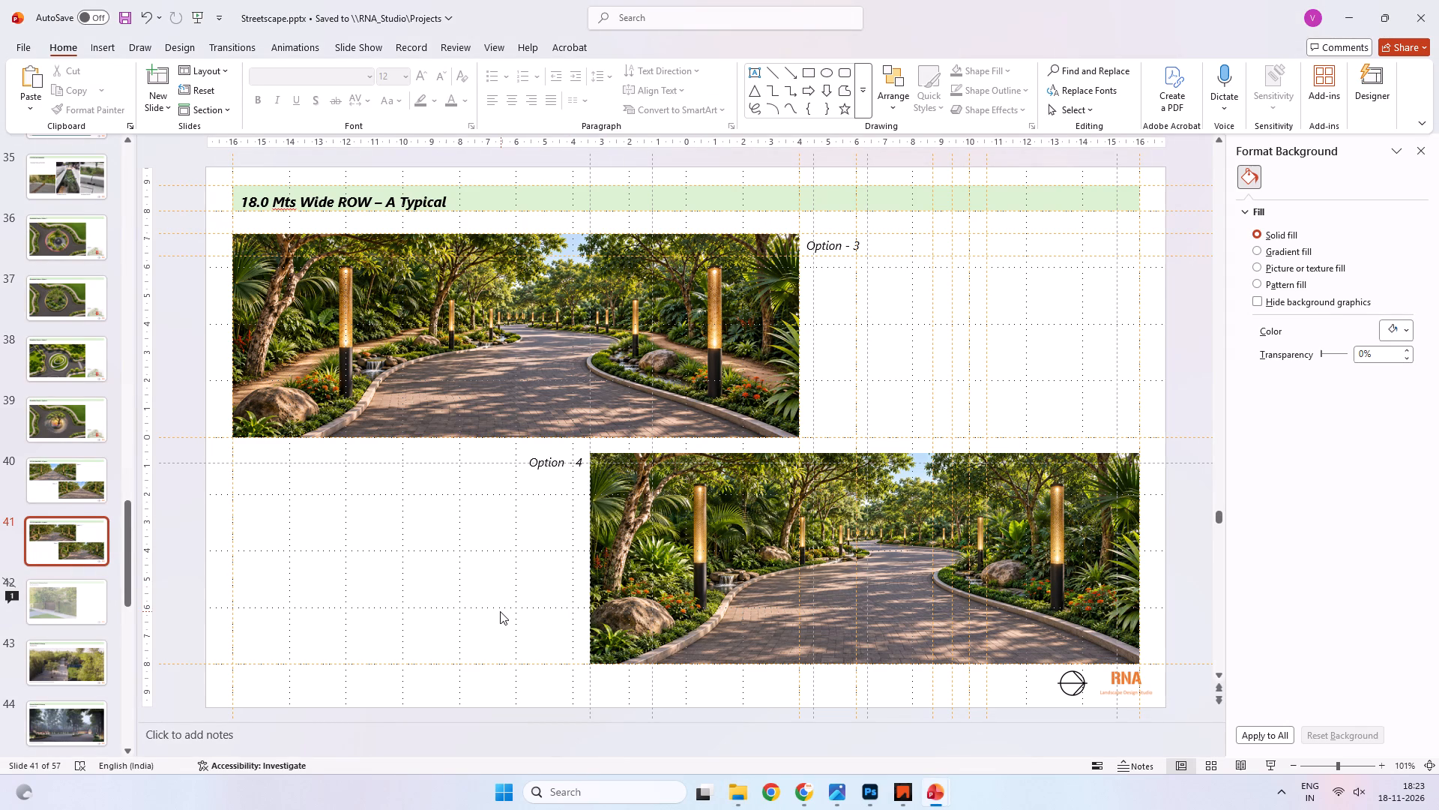
Duplicate slide 41 to serve as the base for another 18.0 Mts Wide ROW slide.
key("ctrl+m")
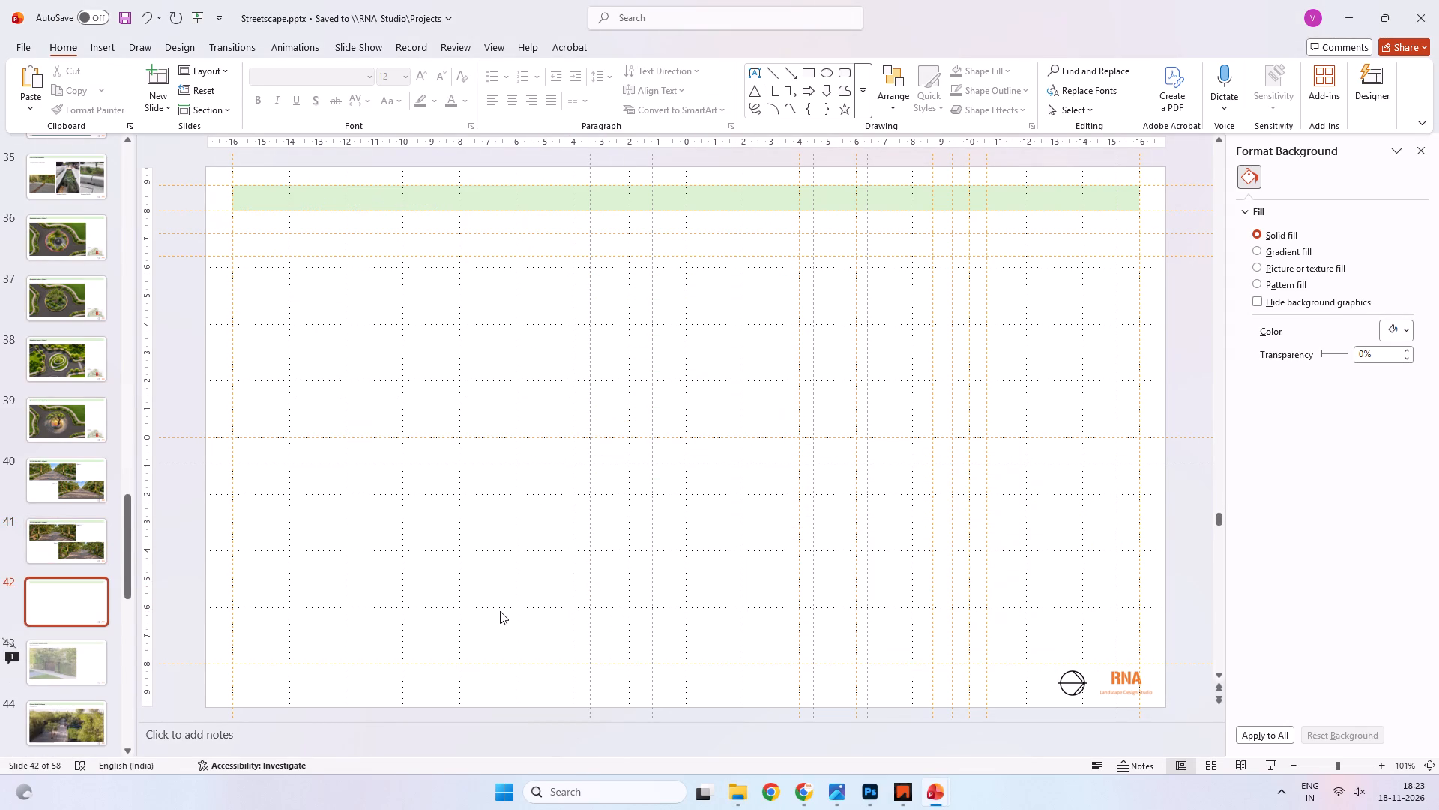
key("ctrl+z")
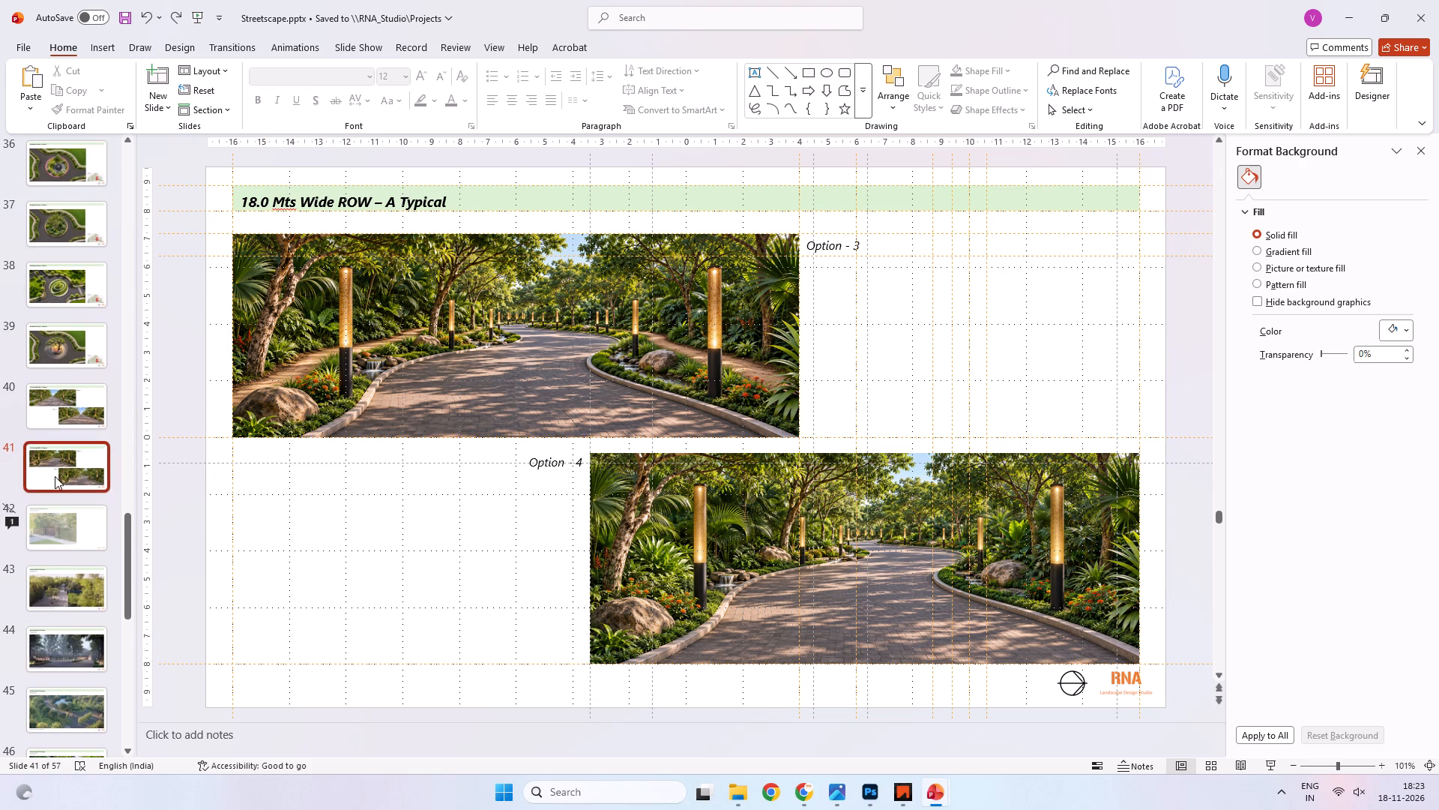
right_click(55, 476)
left_click(130, 296)
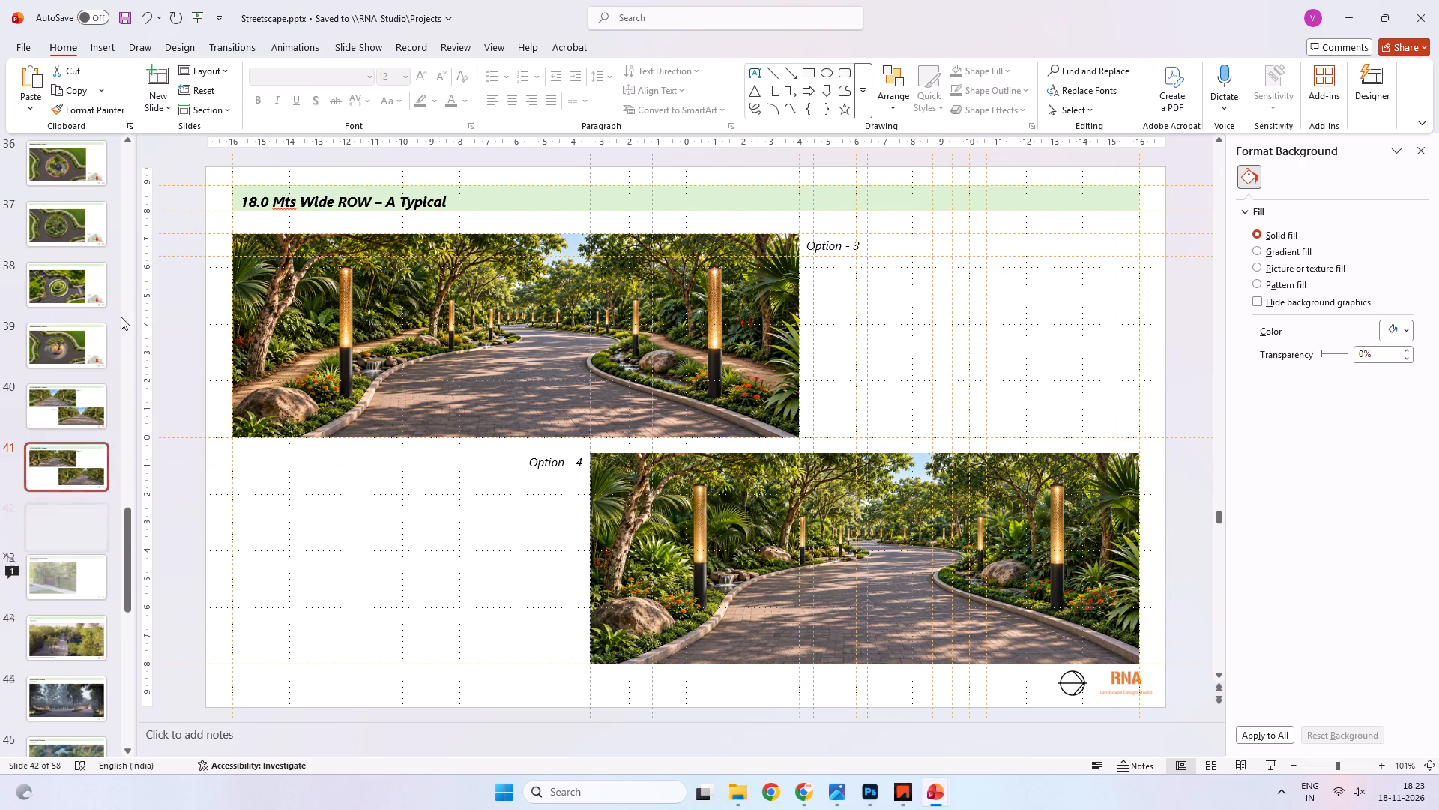
left_click(77, 528)
Delete both renders and both option captions from the duplicated slide 42, keeping its title.
left_click(708, 546)
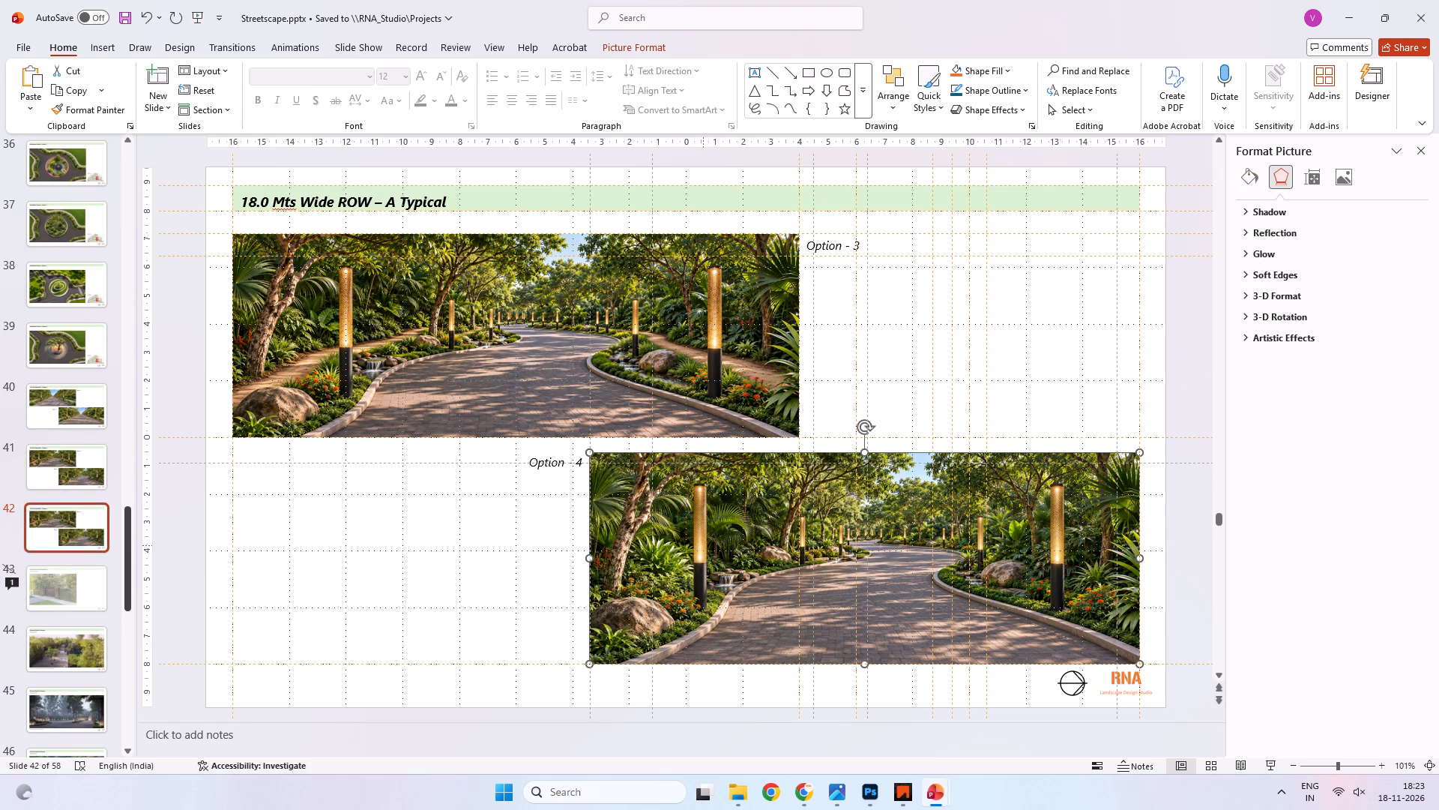
key("Delete")
left_click(578, 417)
key("Delete")
left_click(561, 464)
left_click(566, 472)
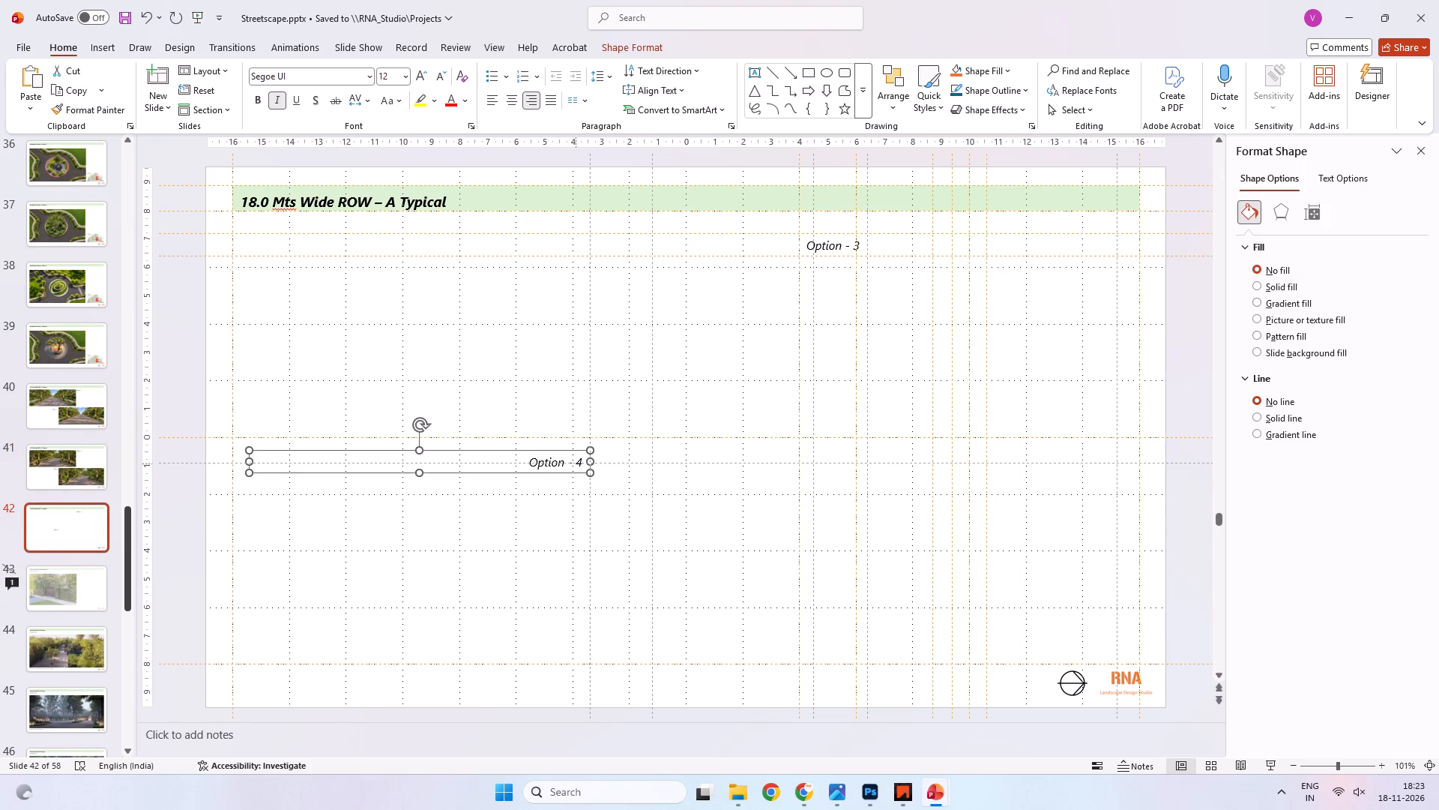
key("Delete")
left_click(837, 256)
key("Delete")
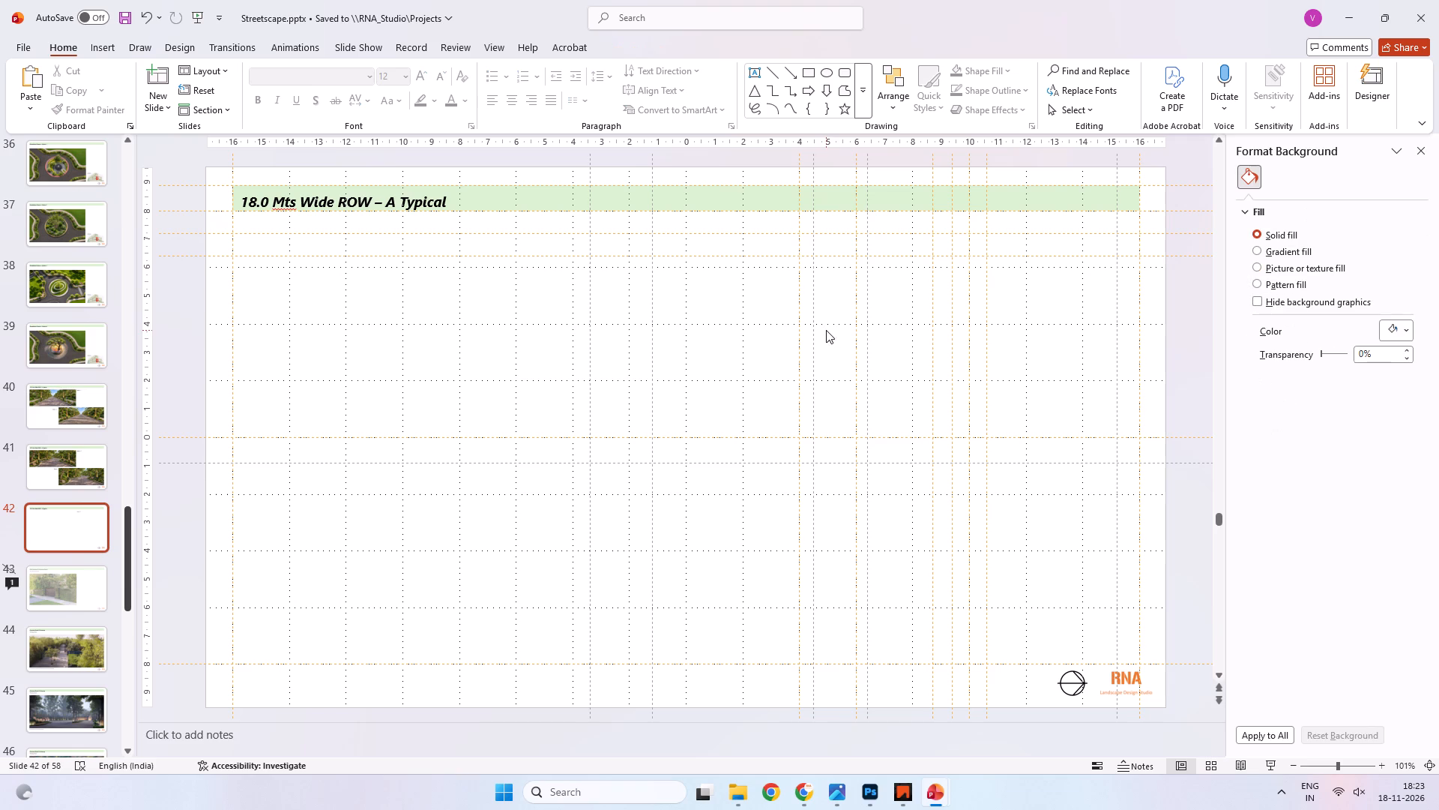
Paste the copied "18m road Atypical (5).png" render onto slide 42 at 33.87 by 13.03 cm.
key("ctrl+v")
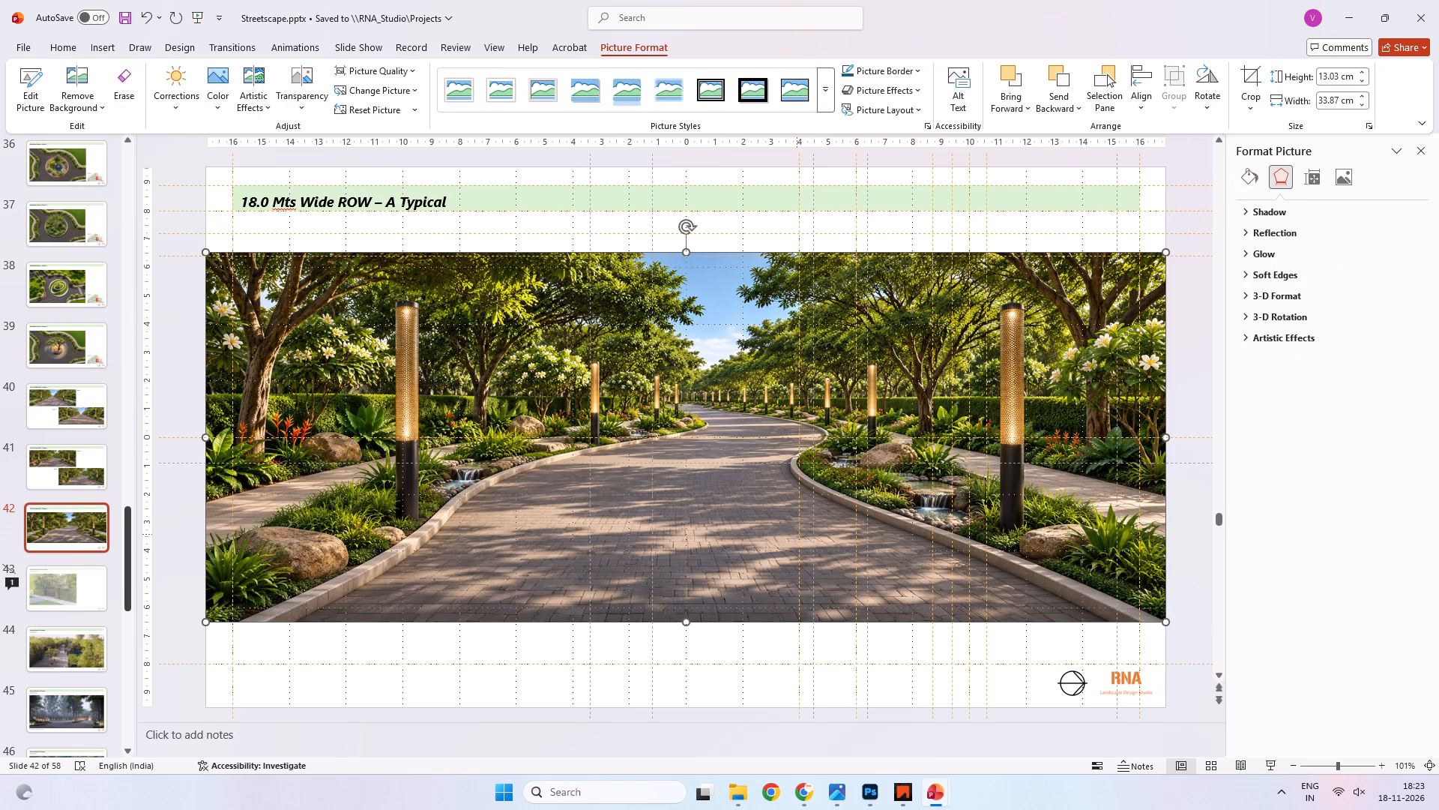
left_click(66, 454)
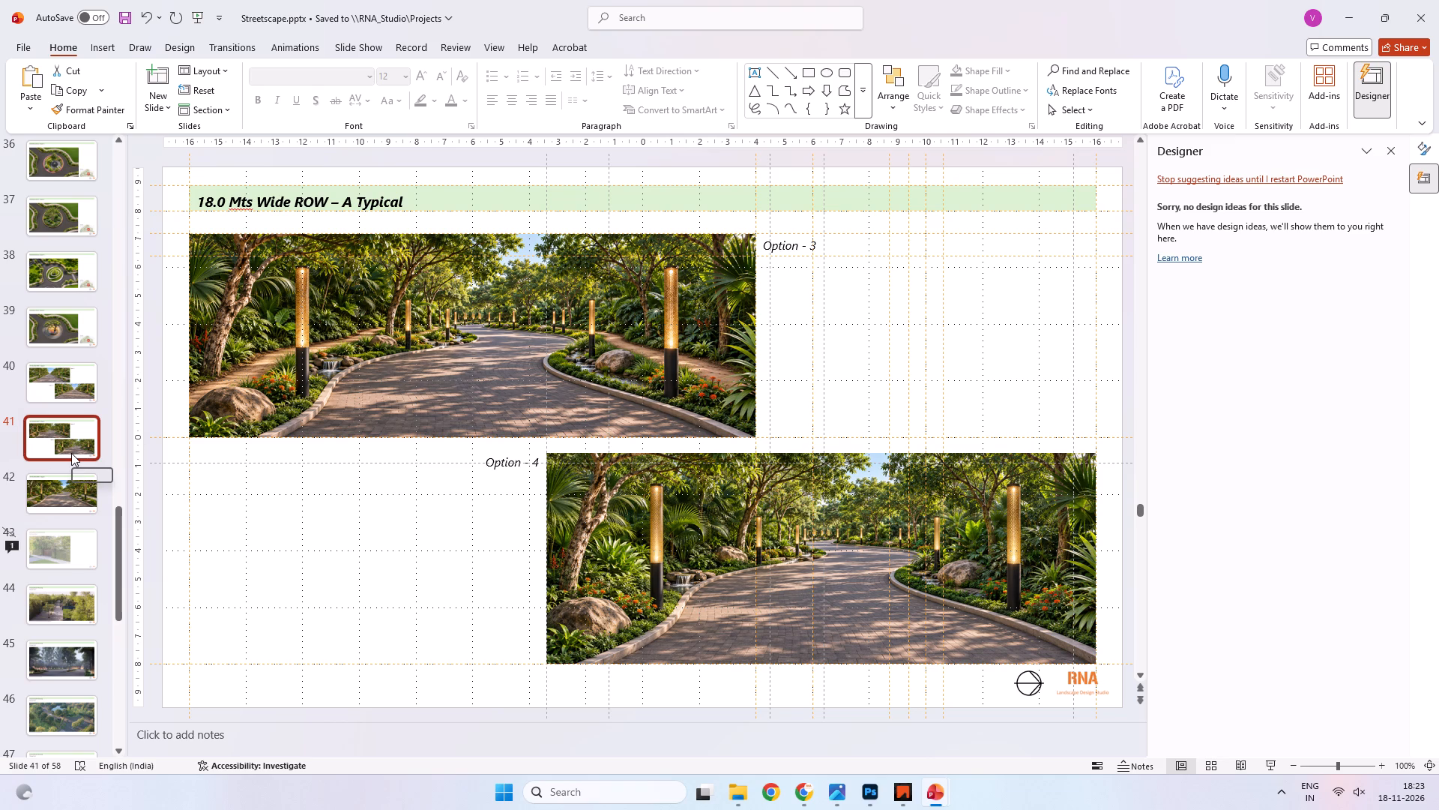
Switch to the photo viewer showing Roundabout-5.png and try browsing onward to the following images.
left_click(842, 793)
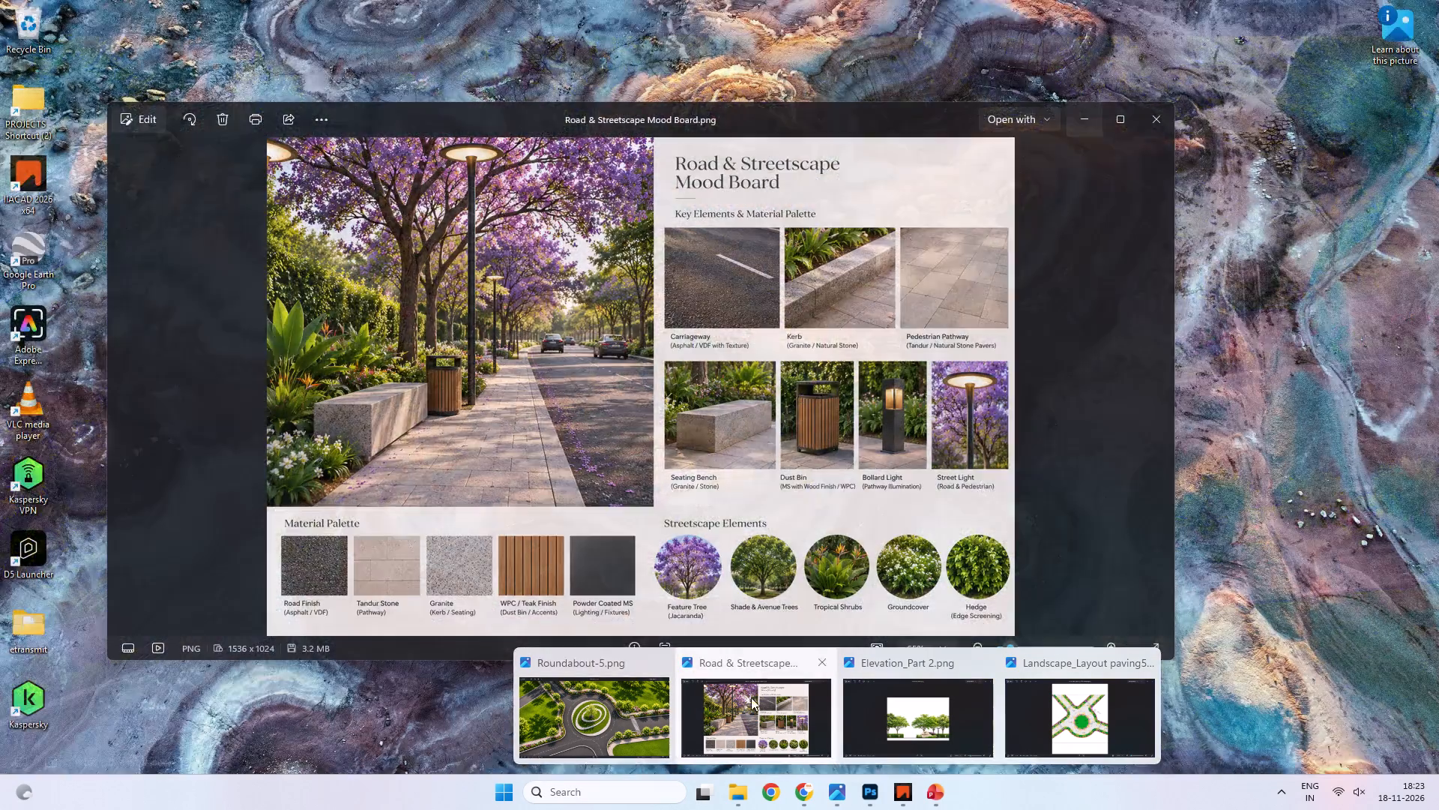
left_click(603, 701)
key("Right")
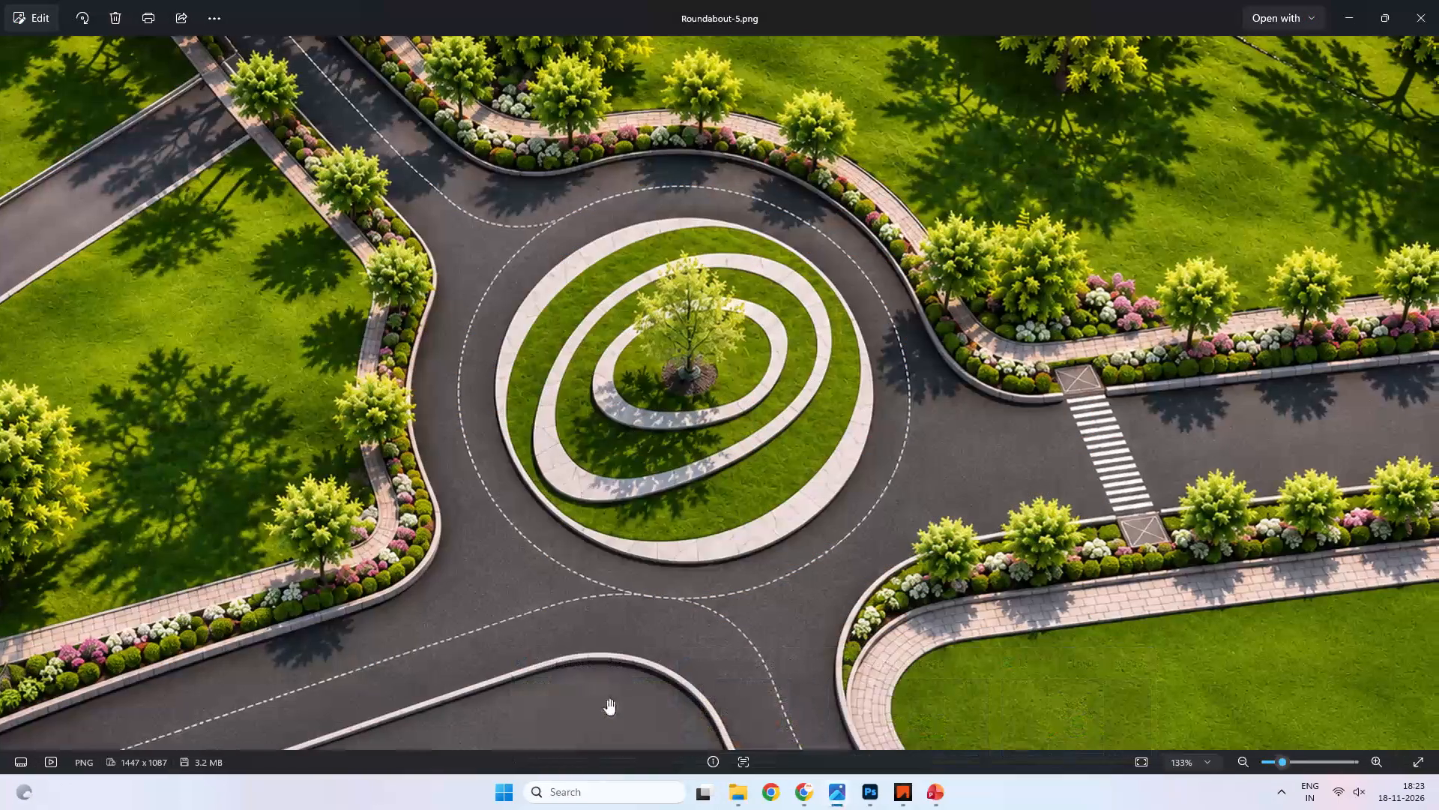
key("Right")
key("Right")
key("Right")
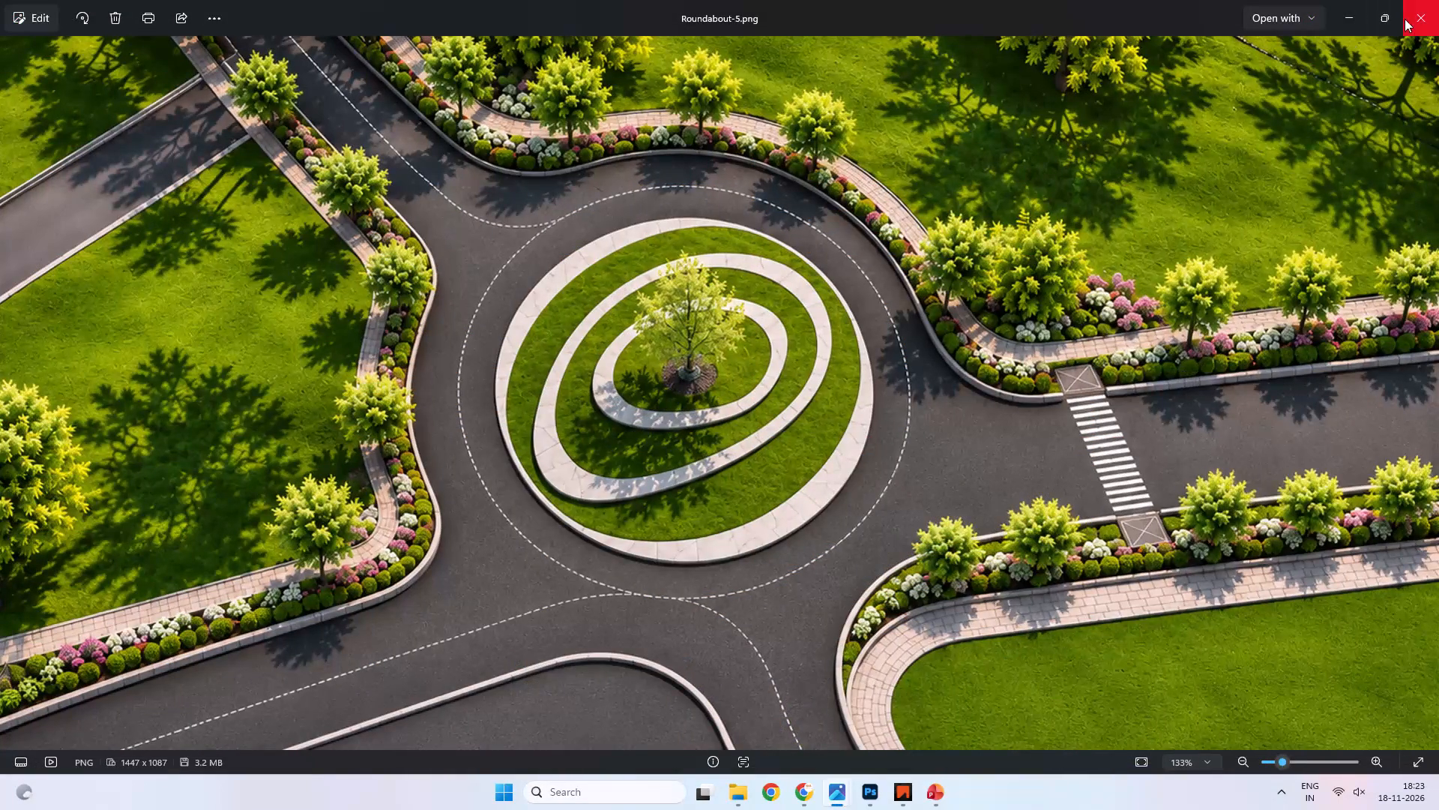
Close the Roundabout-5.png view and open the 53012_Midori project's 3D > Renders > Render folder in the file explorer.
left_click(1411, 21)
key("alt+Tab")
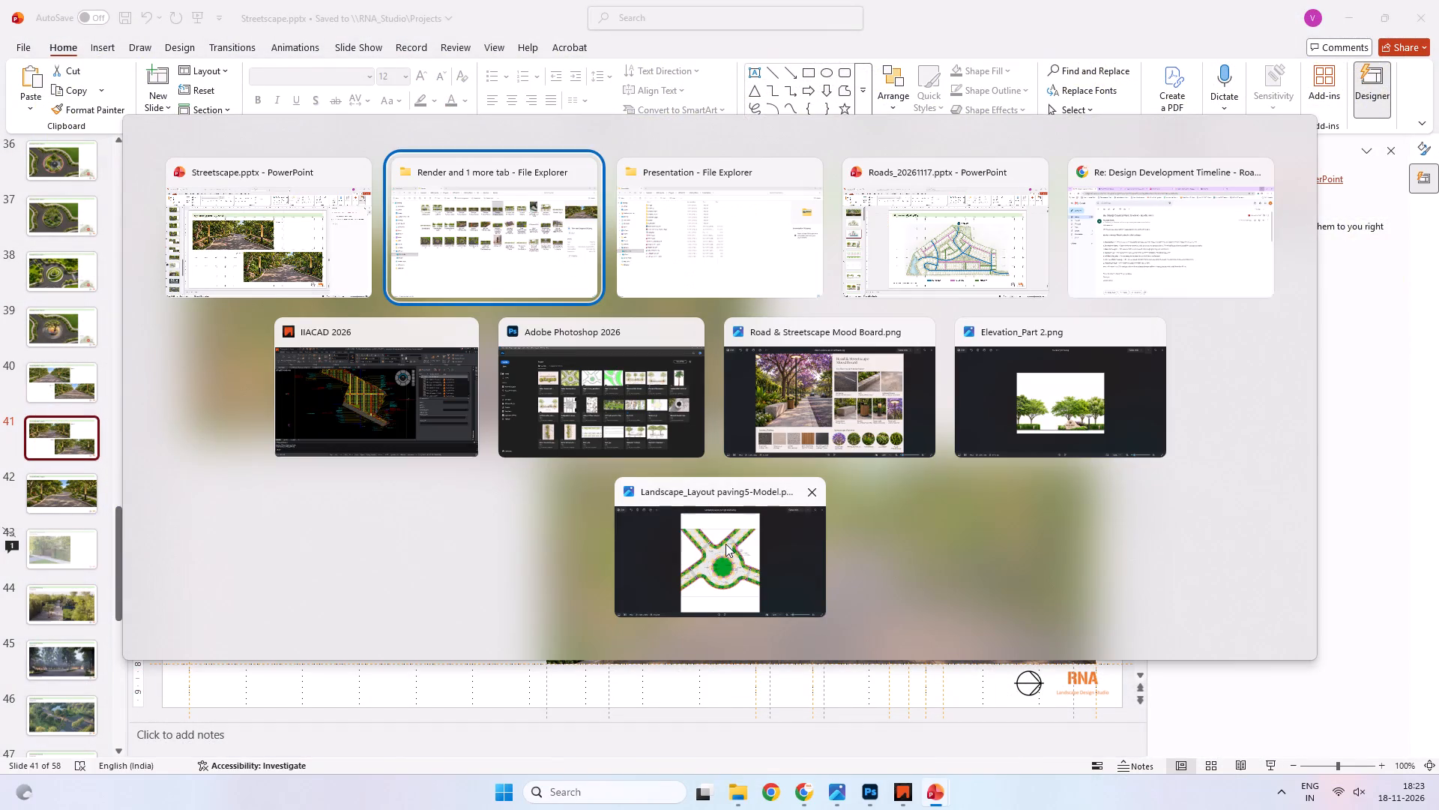
key("alt+Tab")
left_click(585, 588)
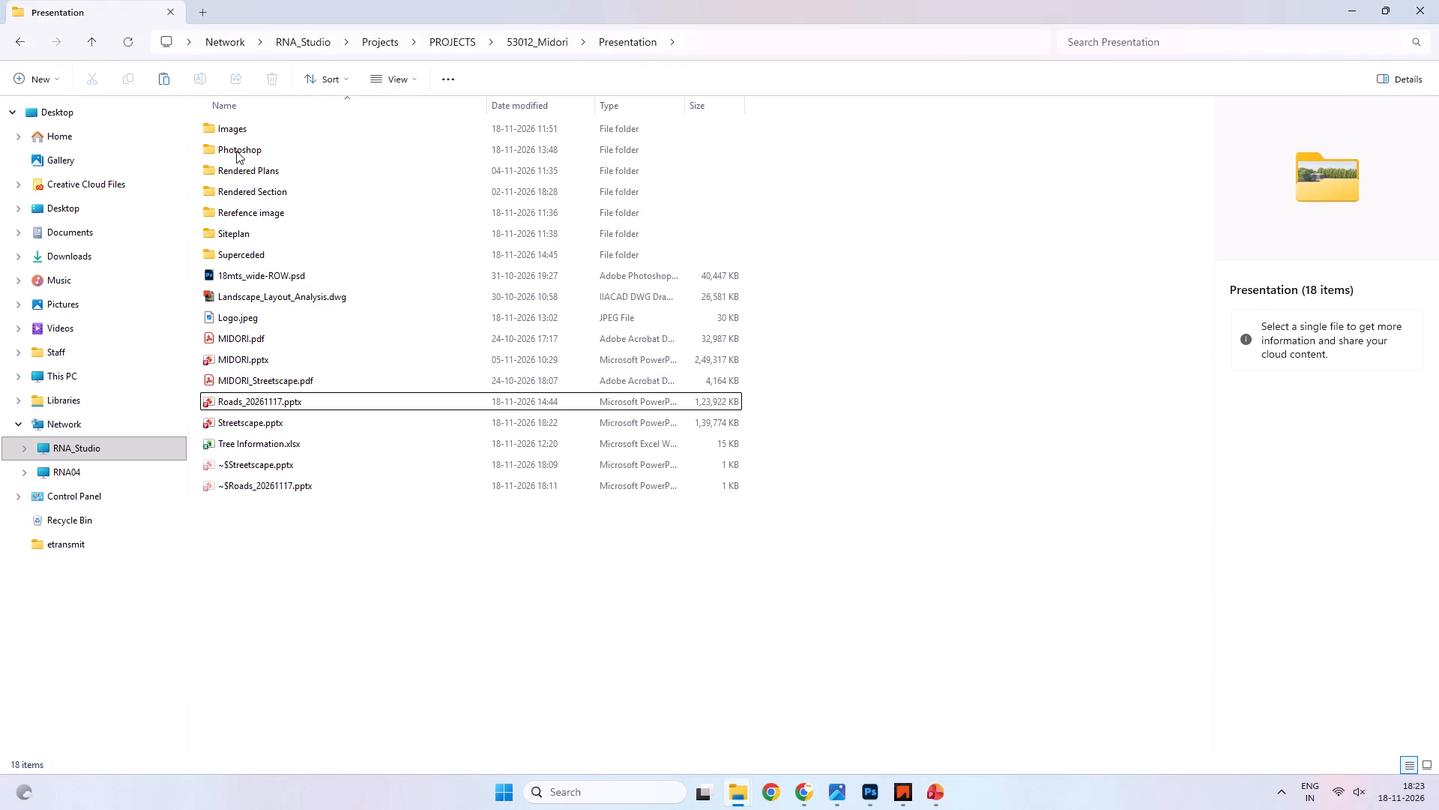
left_click(91, 44)
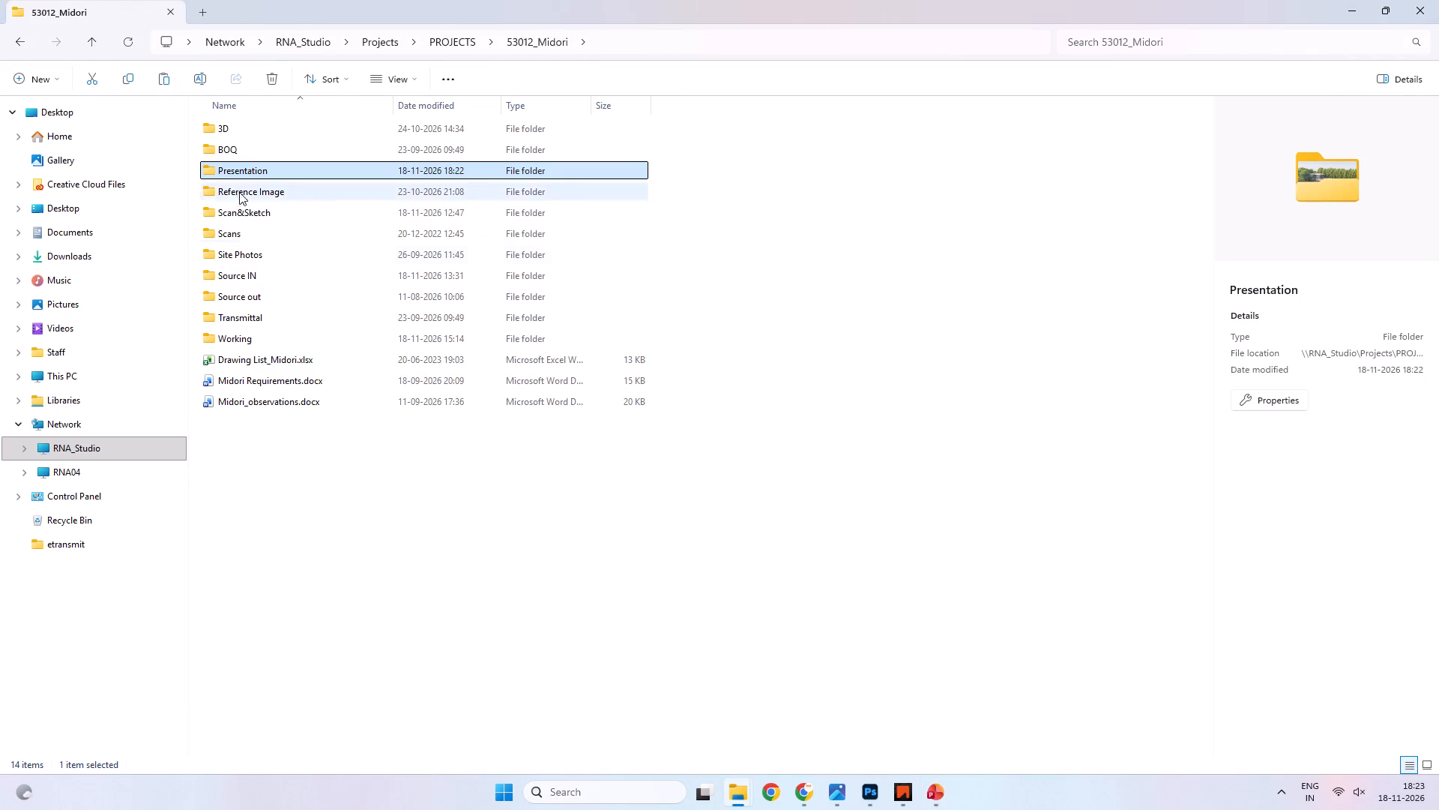
left_click(248, 172)
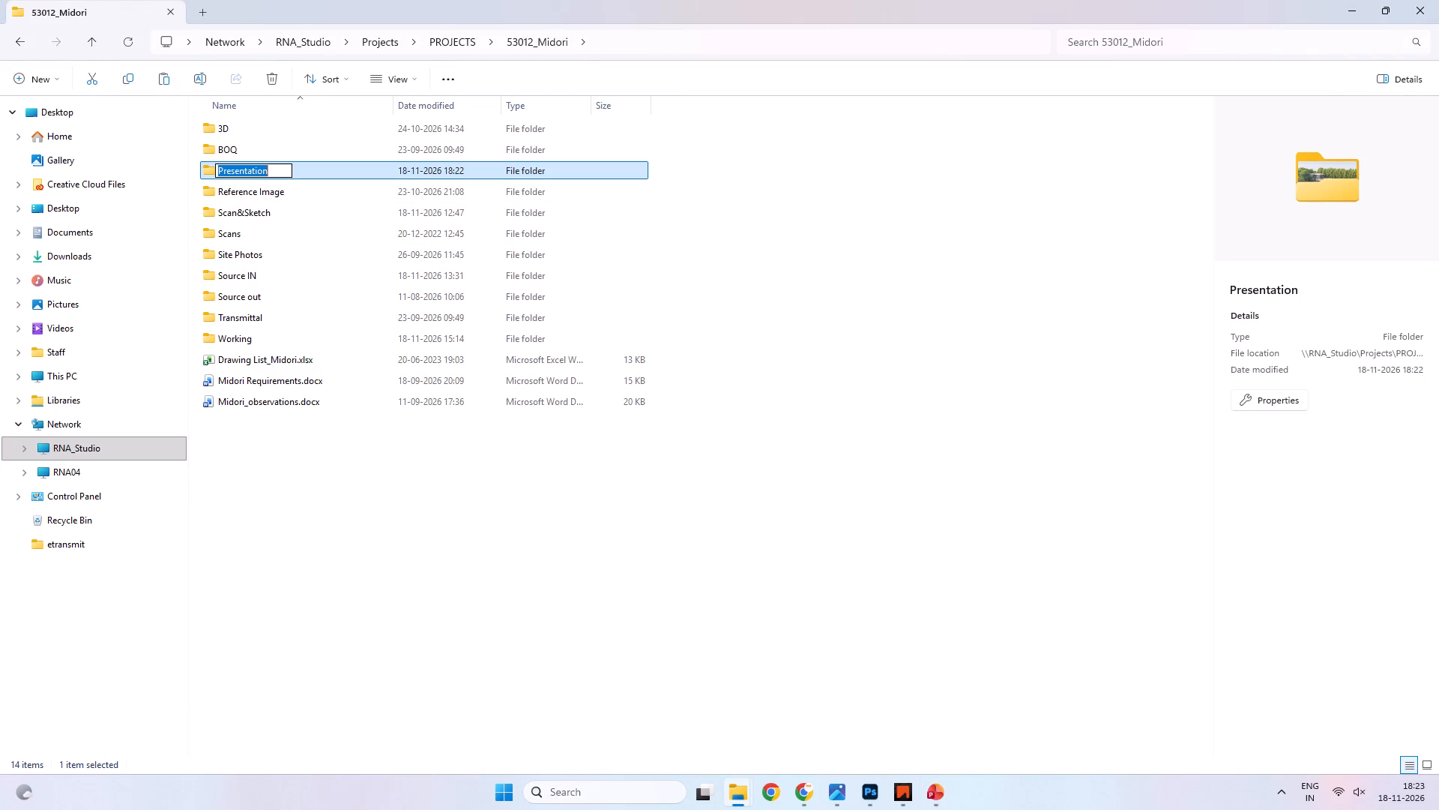
left_click(234, 493)
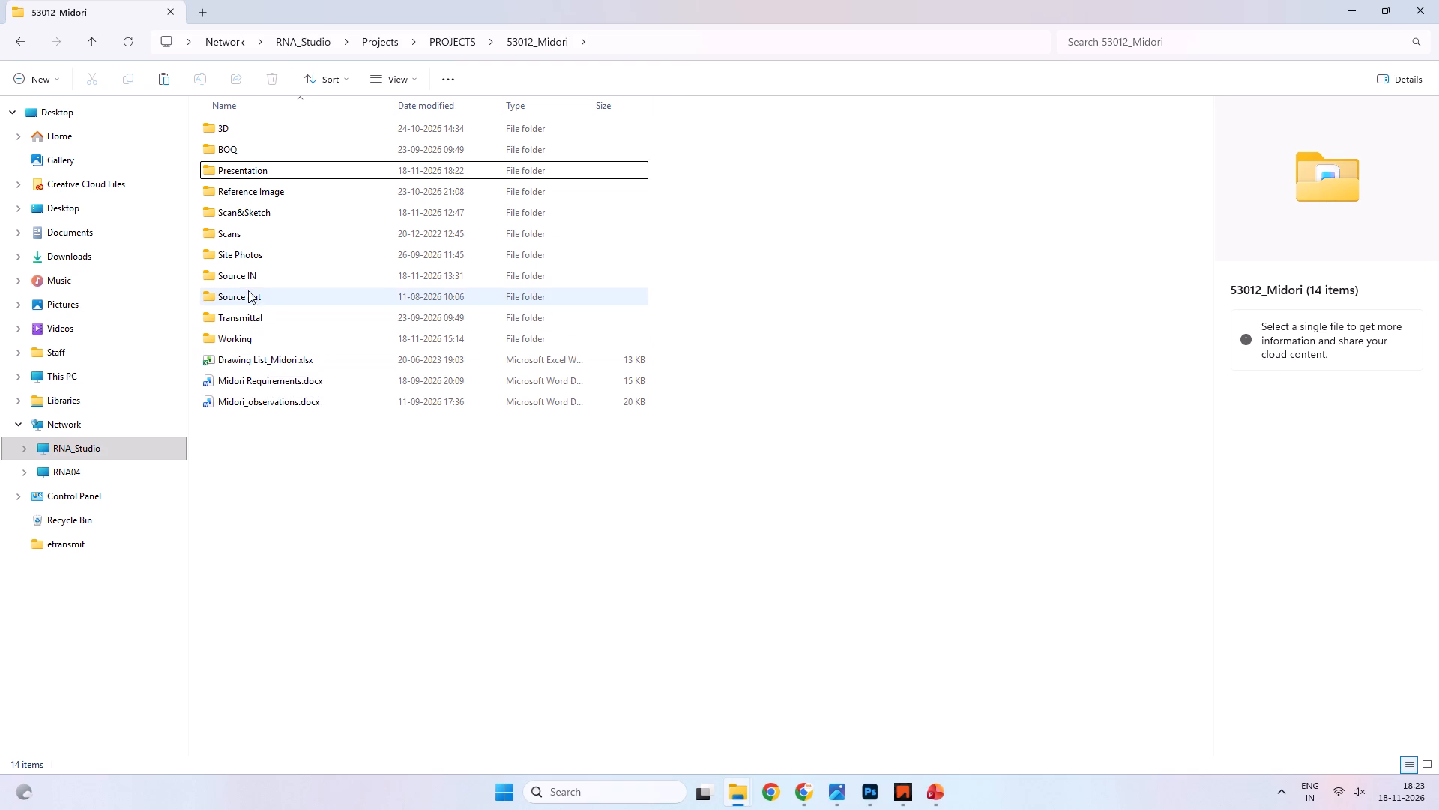
double_click(242, 130)
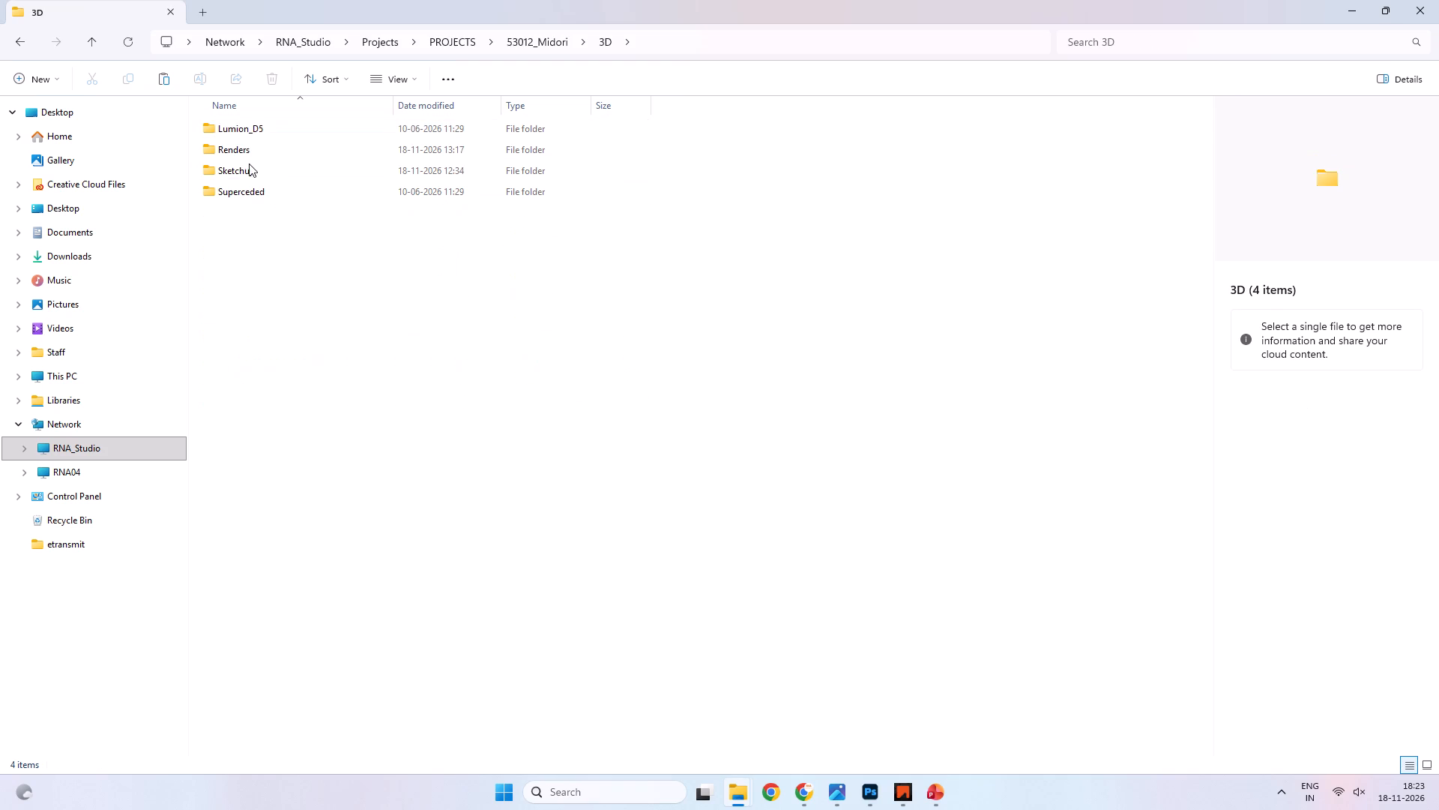
left_click(250, 147)
double_click(250, 147)
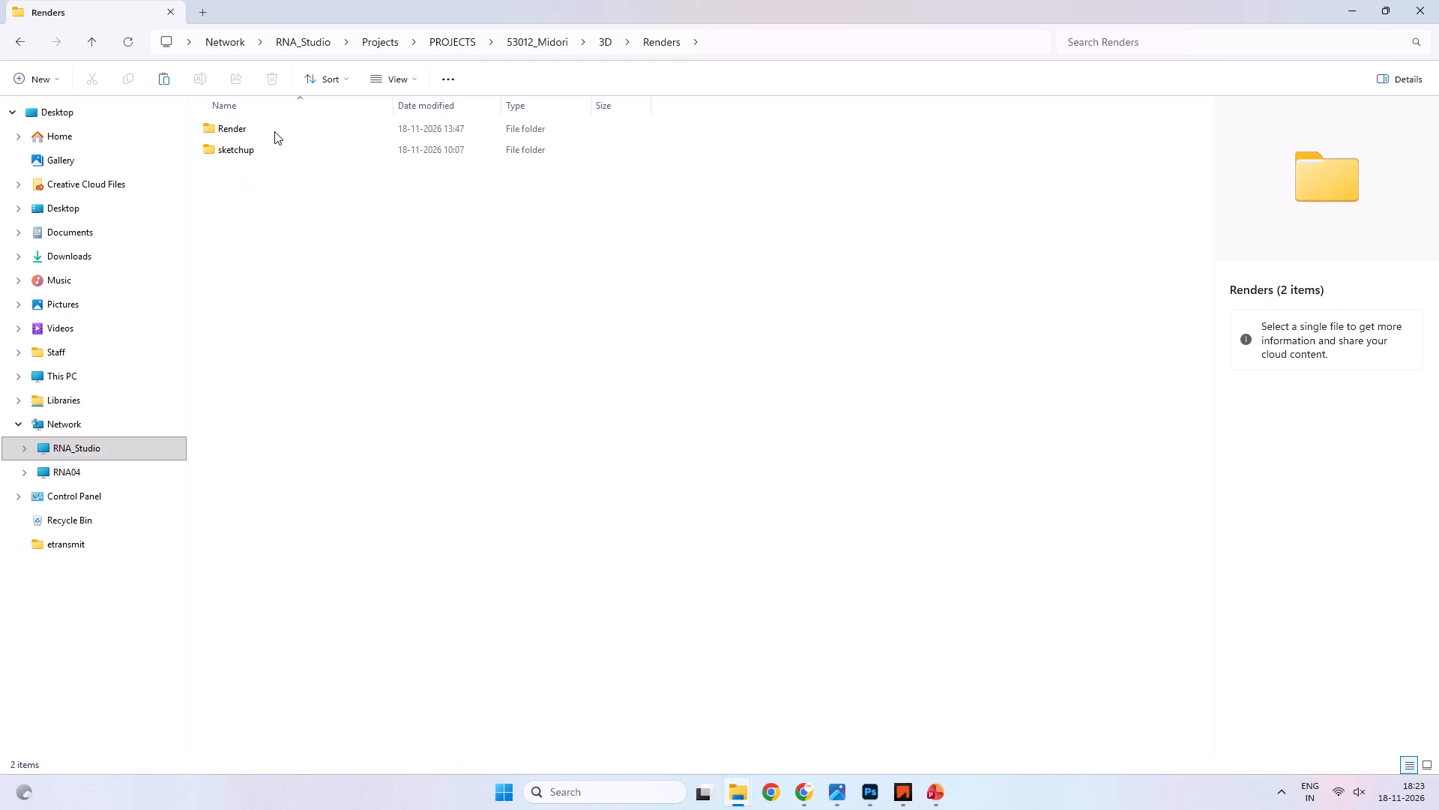
double_click(274, 131)
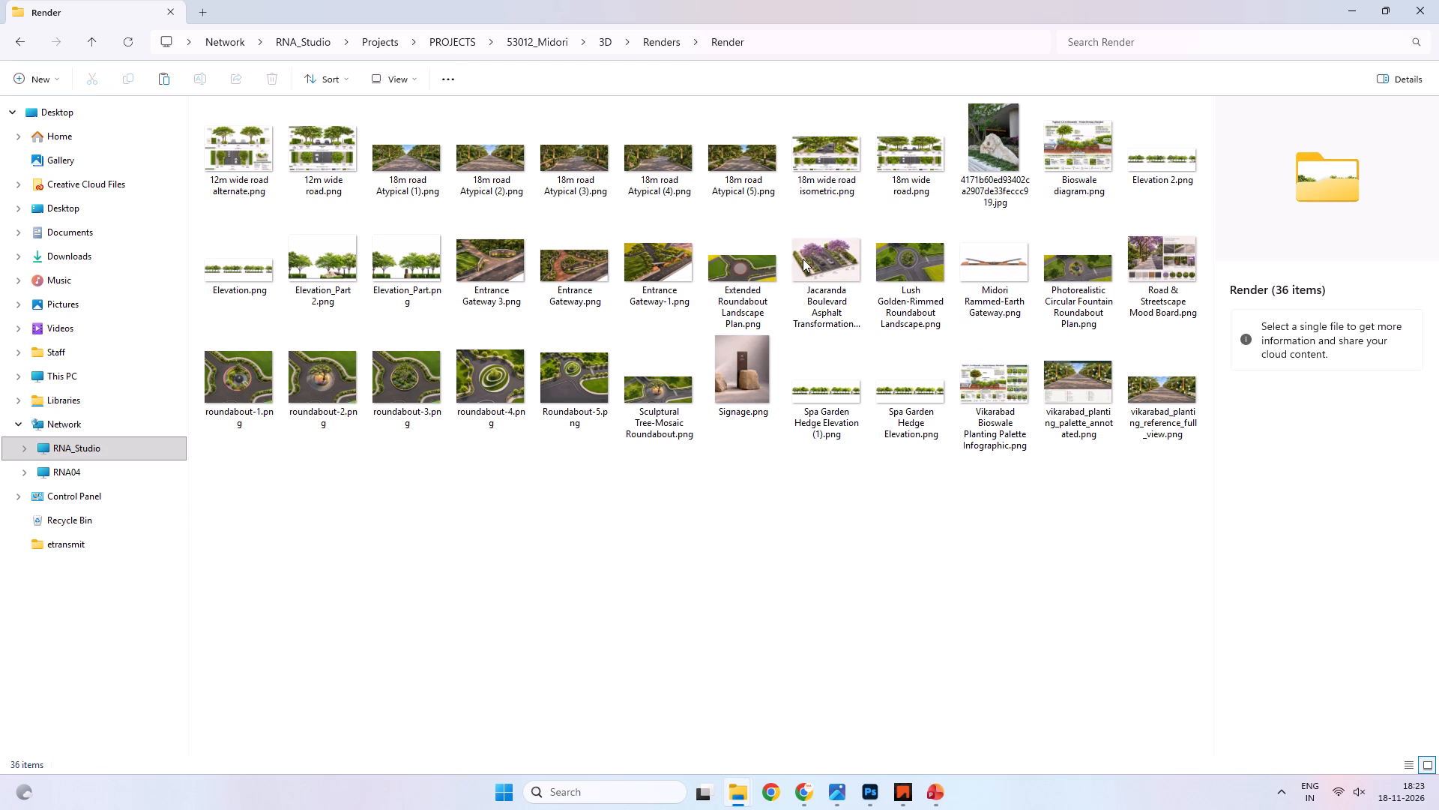
Compare the "18m road Atypical" renders (1) to (5) in the photo viewer and close it.
left_click(391, 163)
double_click(391, 163)
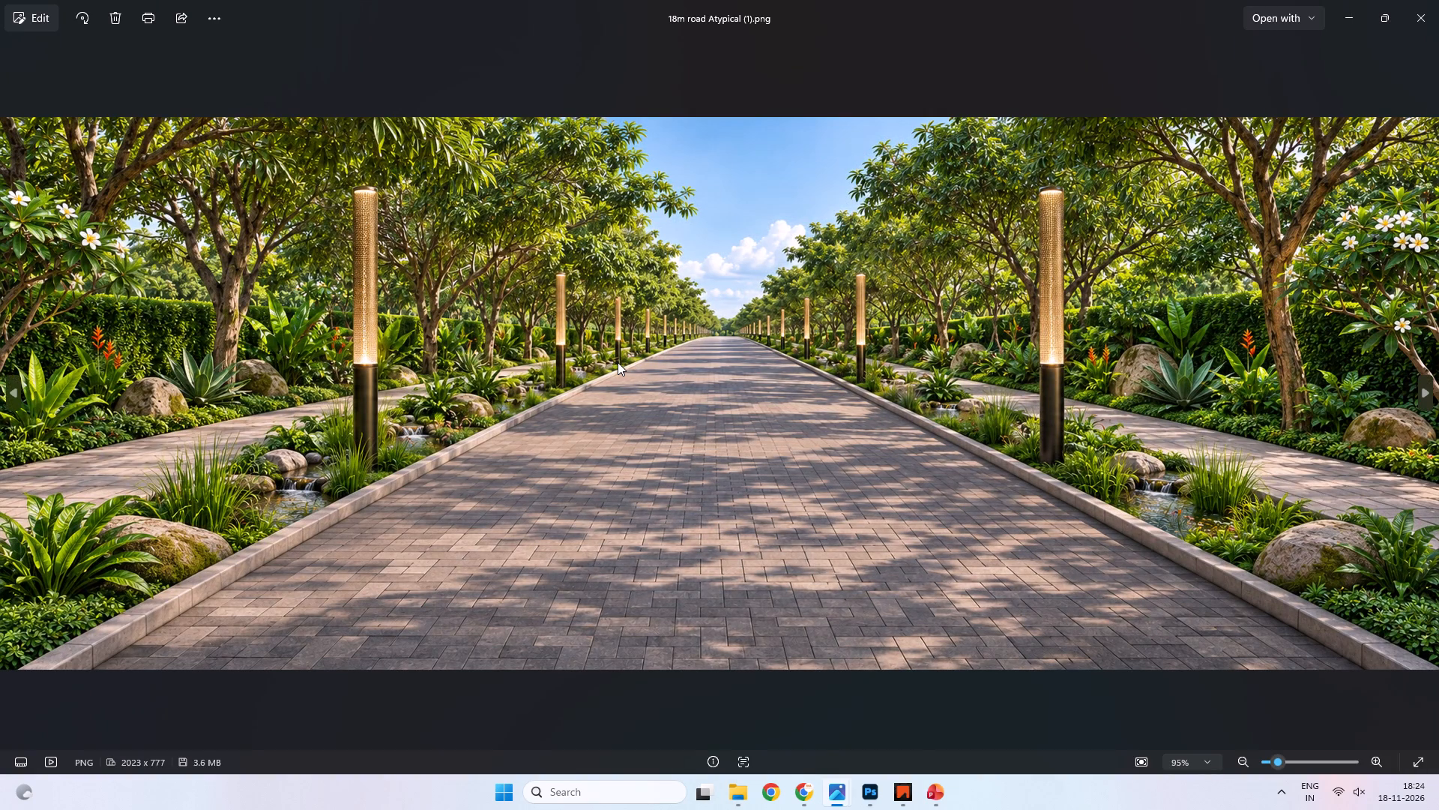
key("Right")
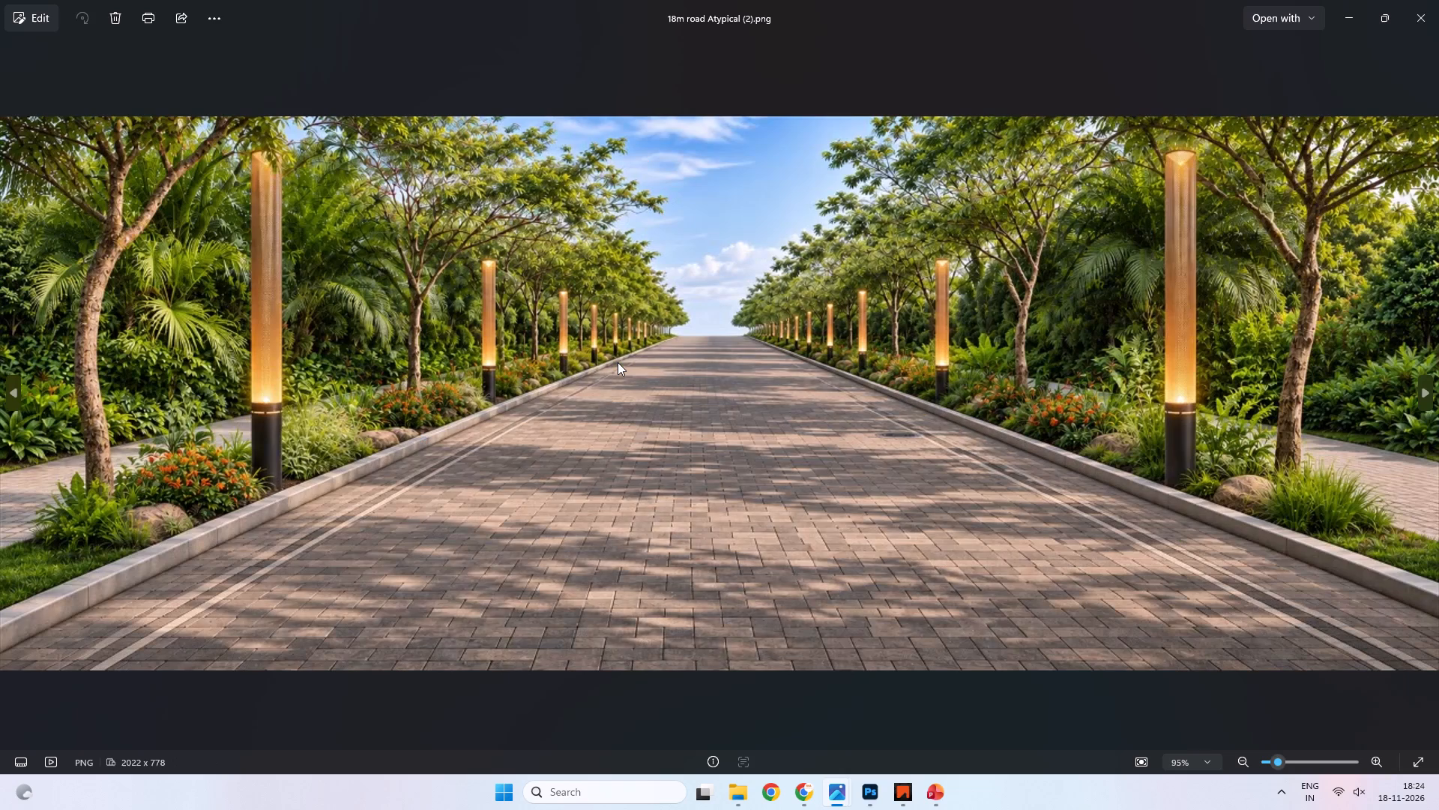
key("Left")
key("Right")
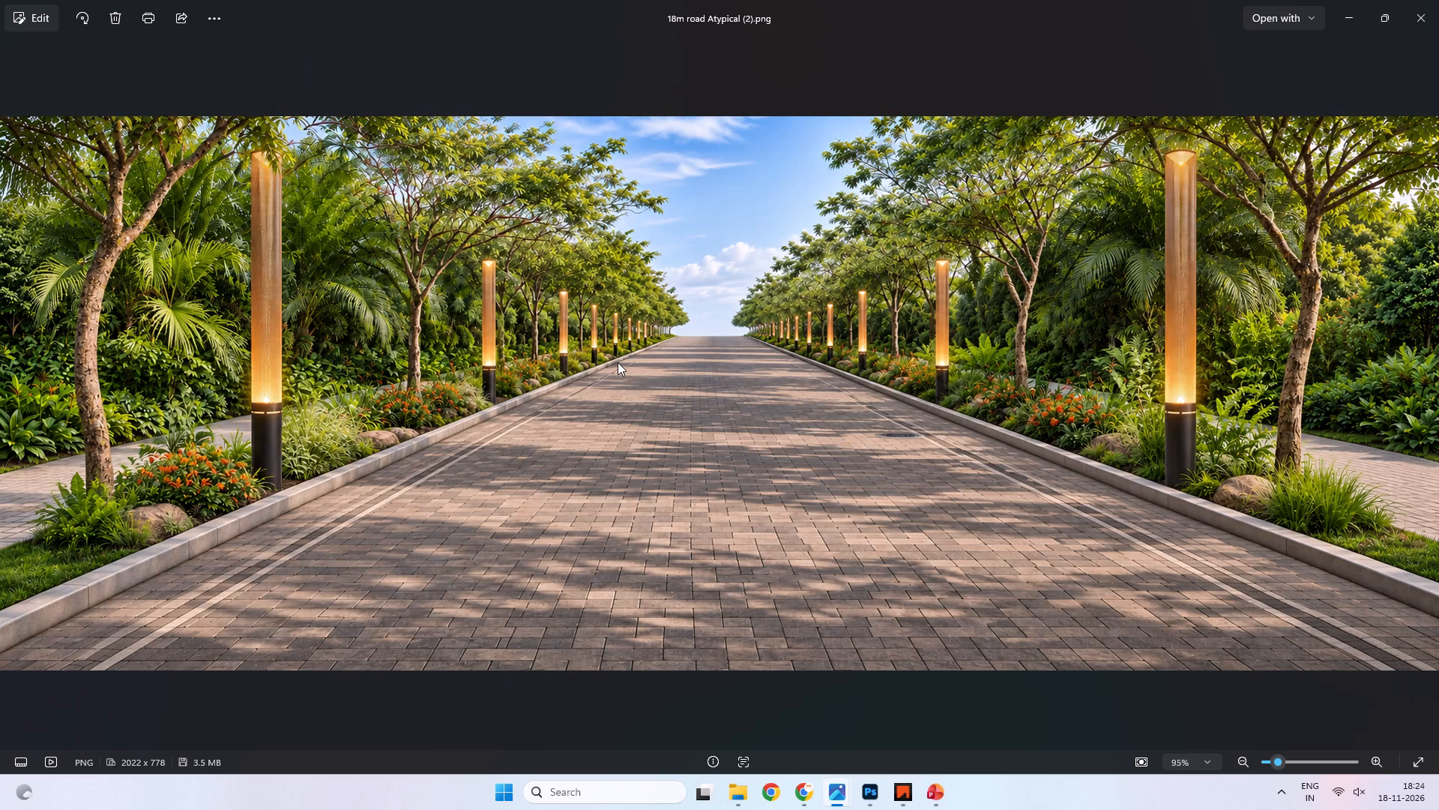
key("Right")
key("Right")
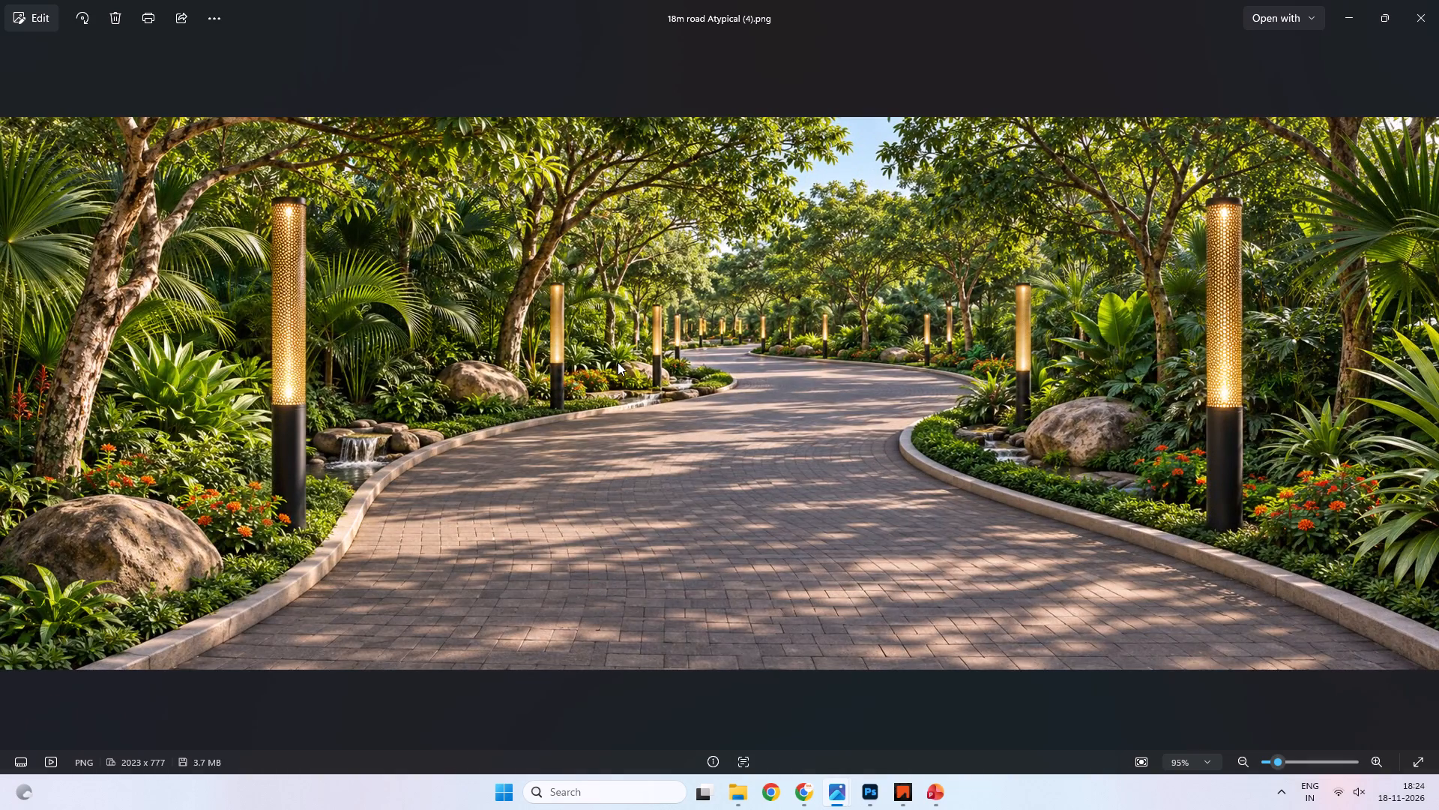
key("Left")
key("Right")
key("Right")
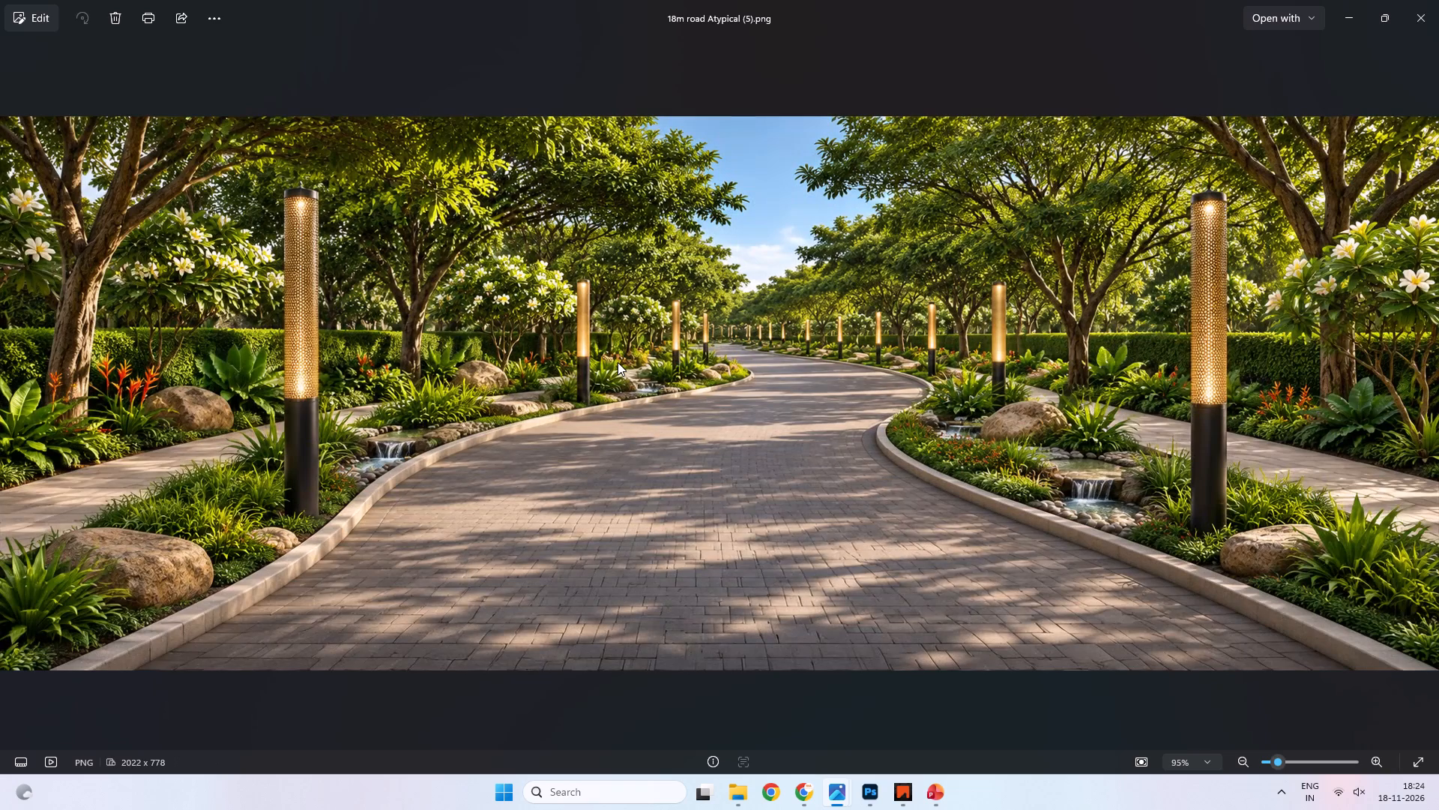
key("Left")
key("Left")
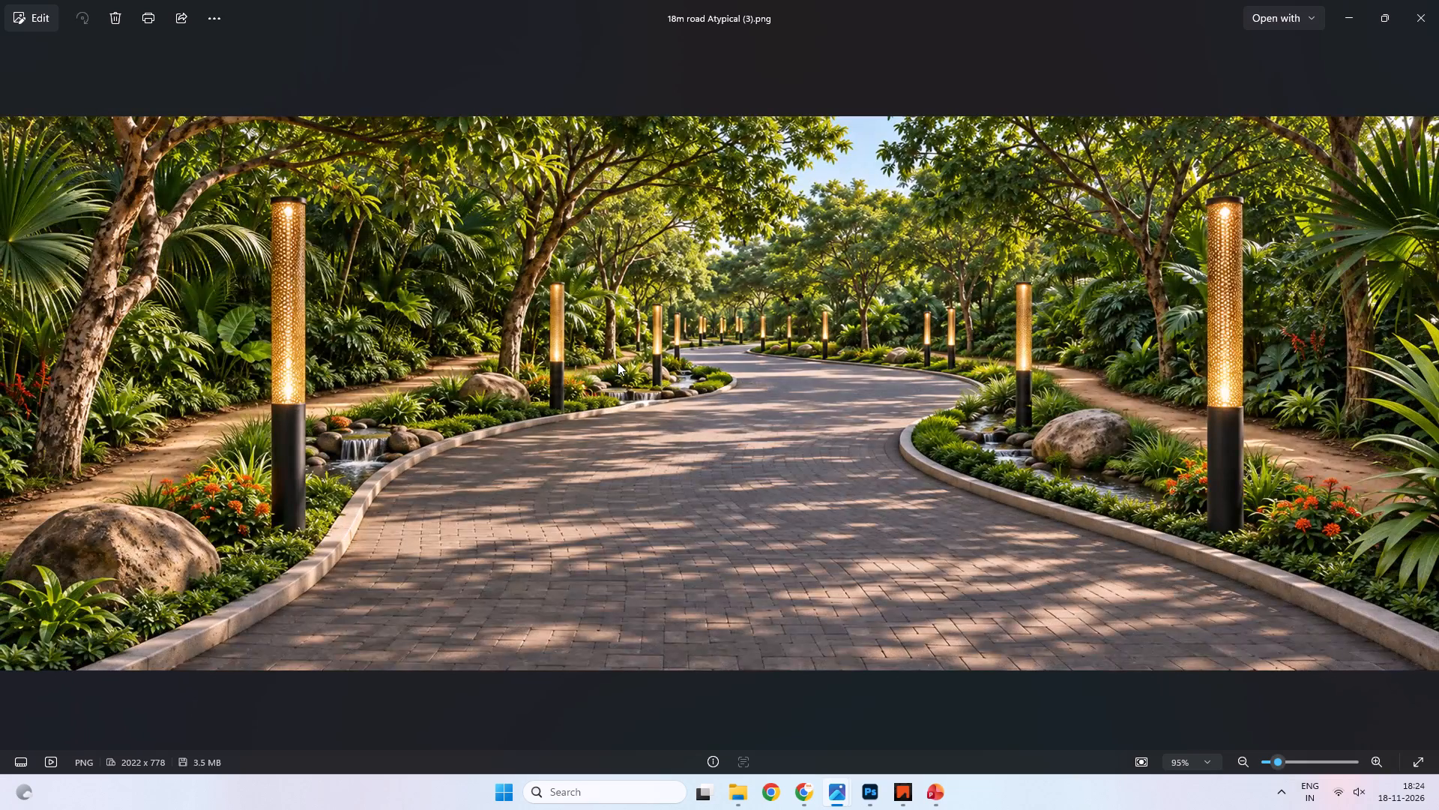
key("Escape")
Return to the Streetscape presentation and fit slide 42's render between the side margin guides, about 32 cm wide, below the title.
key("alt+Tab")
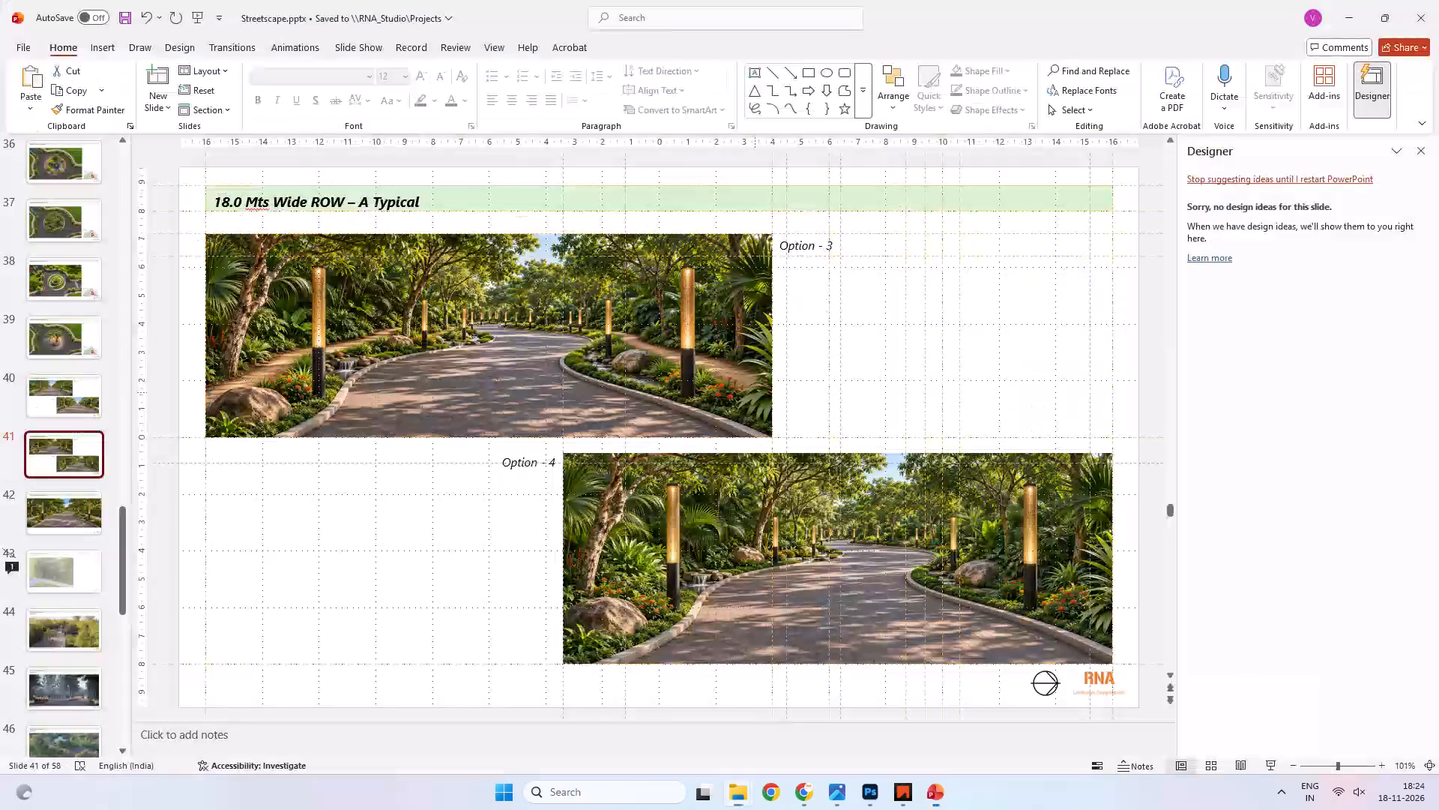
left_click(866, 370)
left_click(57, 511)
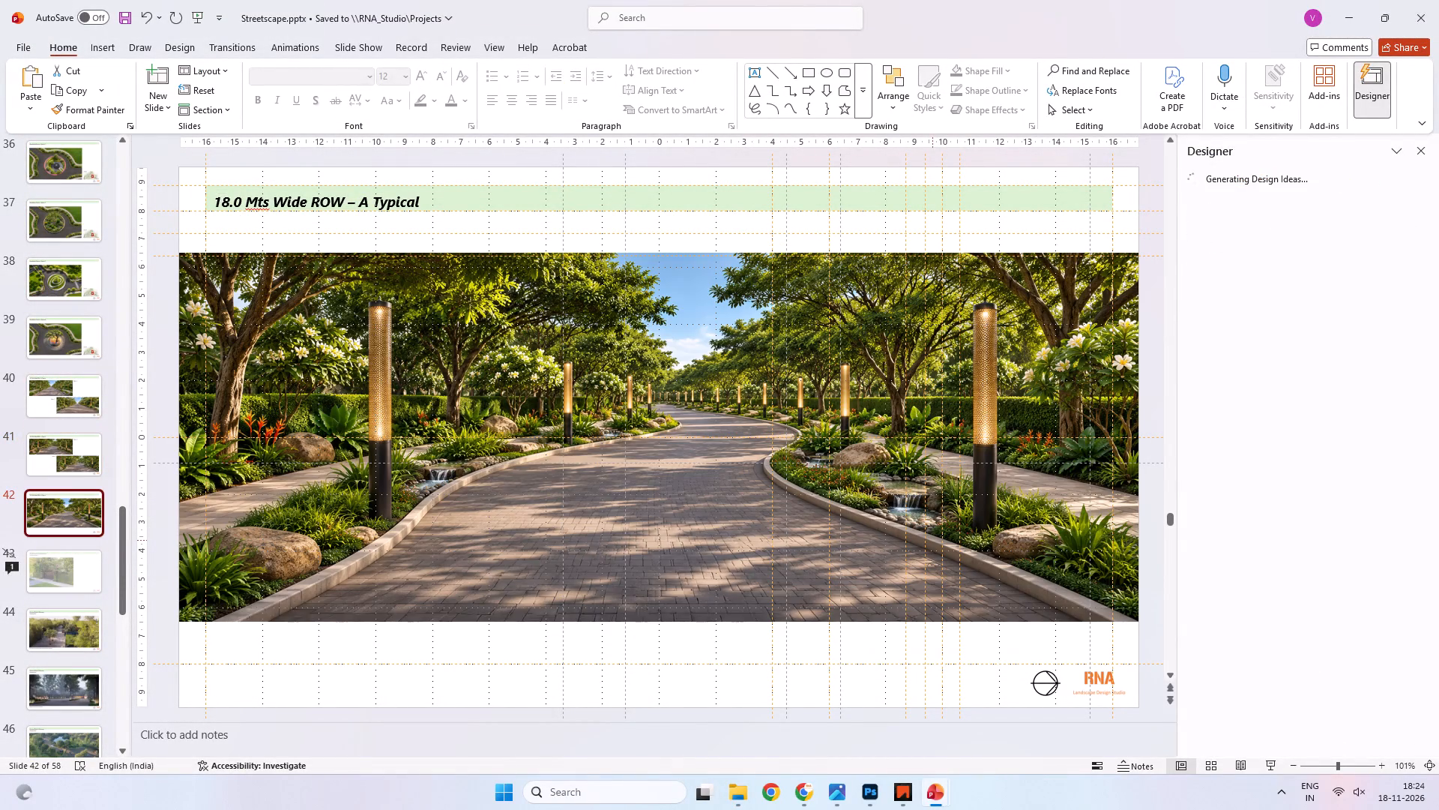
left_click(740, 511)
left_click_drag(740, 504, 761, 520)
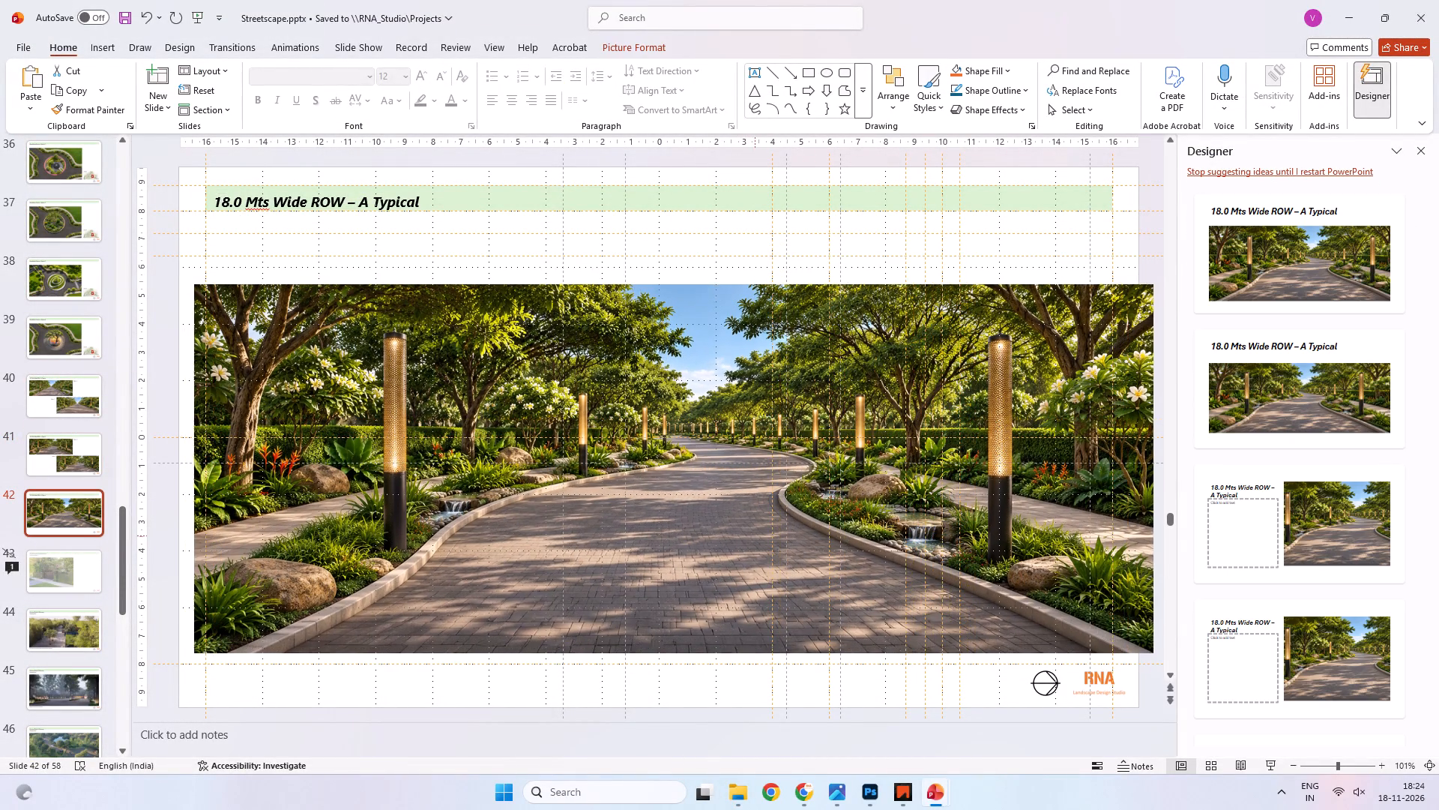
left_click_drag(761, 520, 766, 511)
left_click_drag(1150, 626, 1102, 575, "shift")
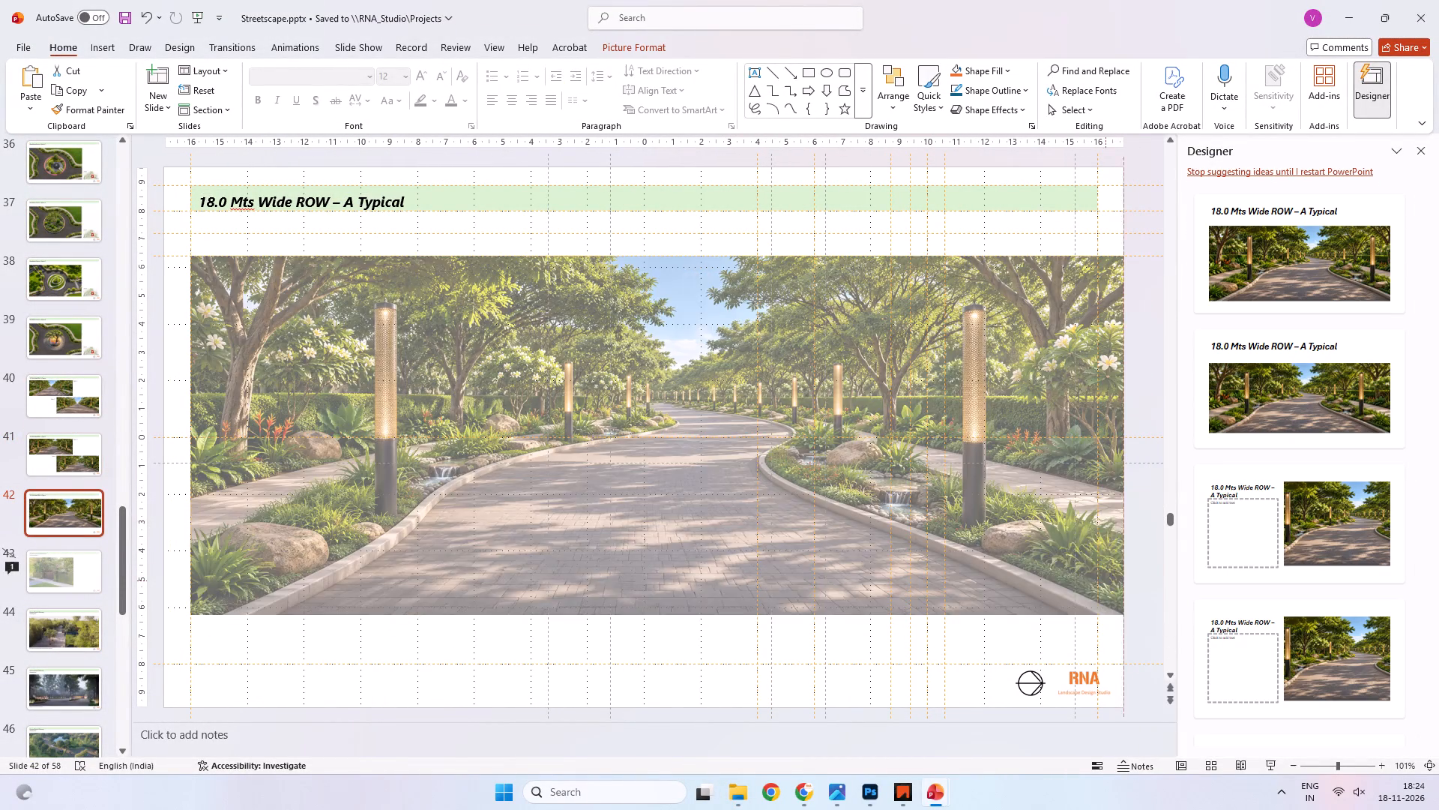
left_click_drag(1102, 575, 1093, 563, "shift")
left_click(1125, 559)
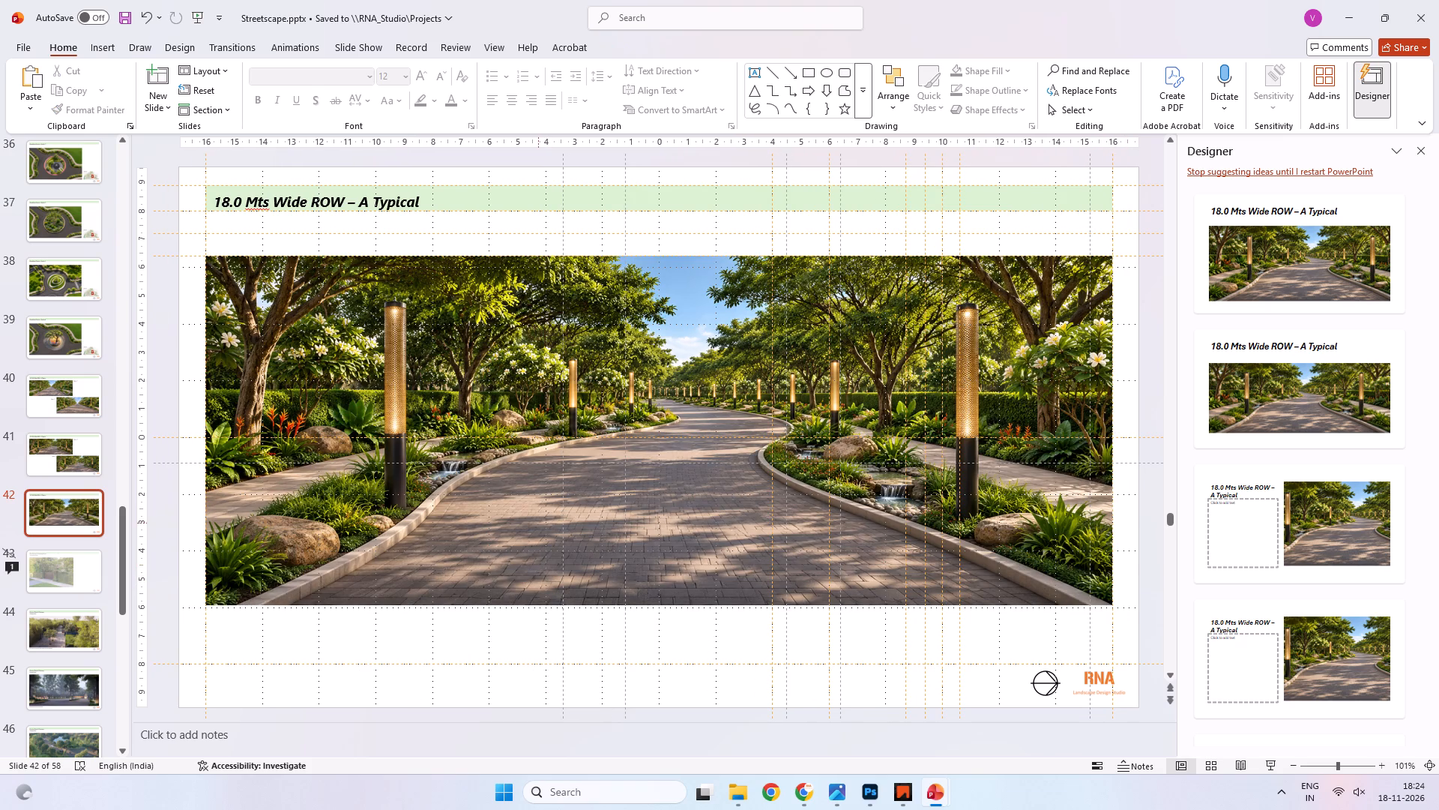
left_click(517, 640)
Copy the "Option - 4" caption from slide 41 to slide 42 and place it just below the render's right end.
left_click(63, 466)
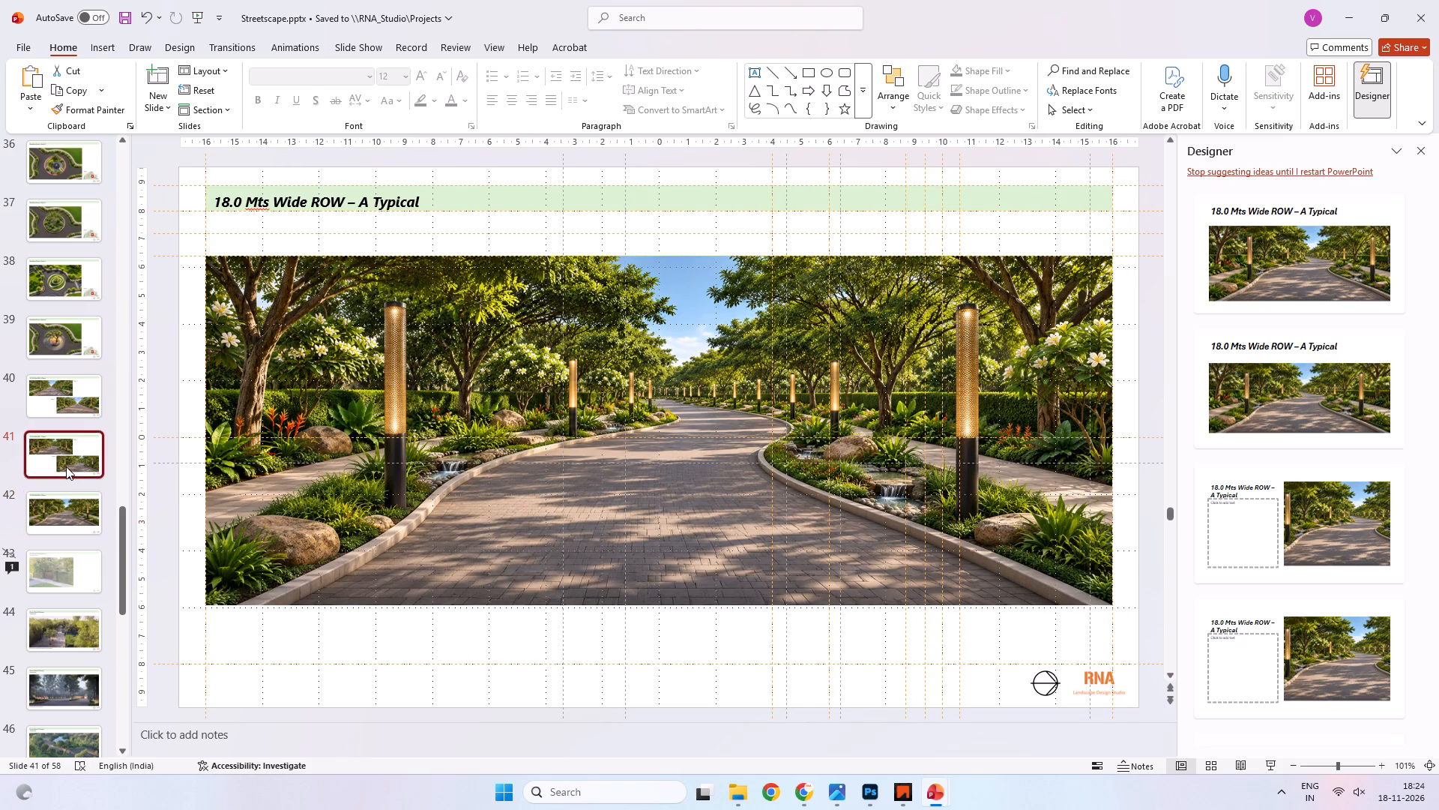
left_click(533, 471)
key("ctrl+c")
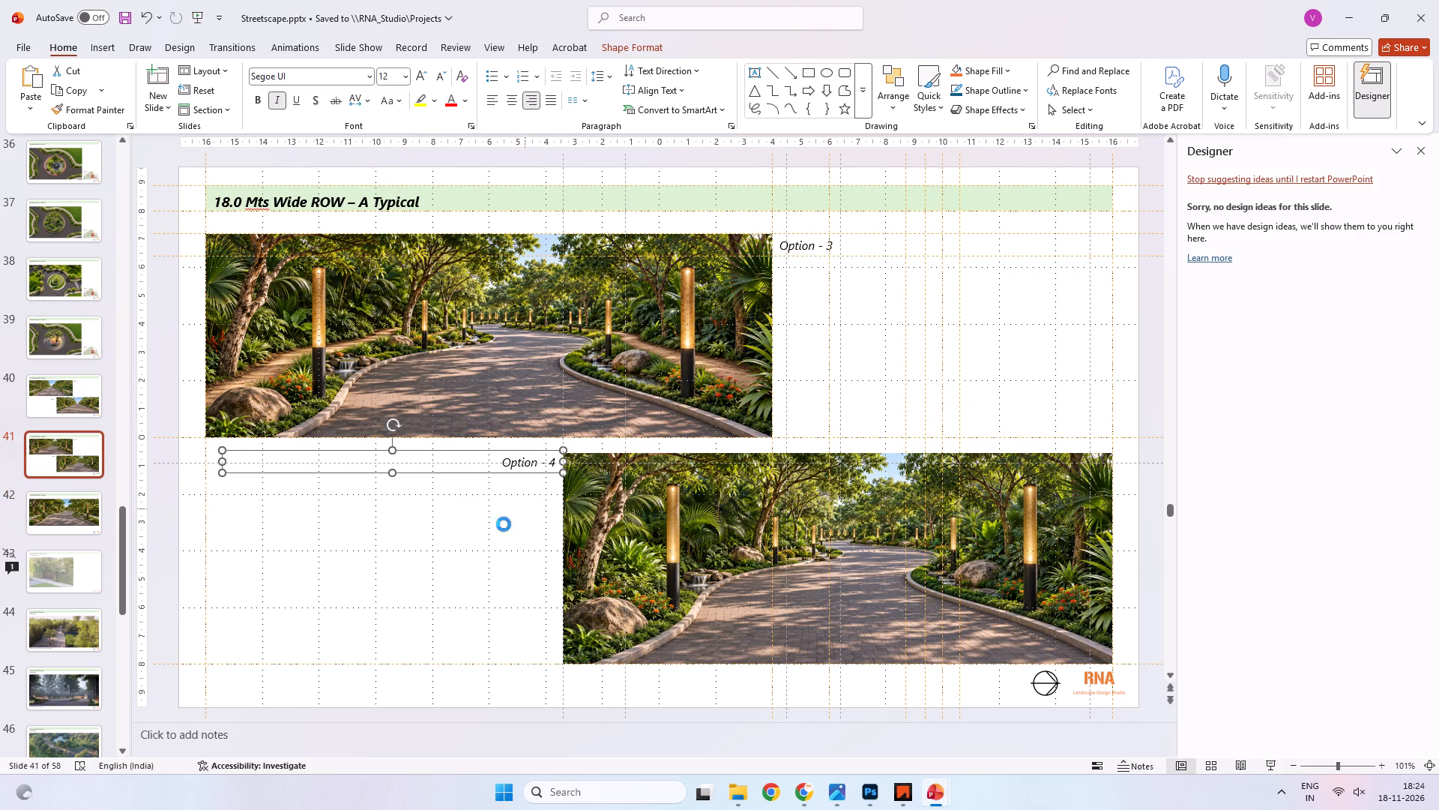
left_click(73, 505)
left_click(689, 669)
key("ctrl+v")
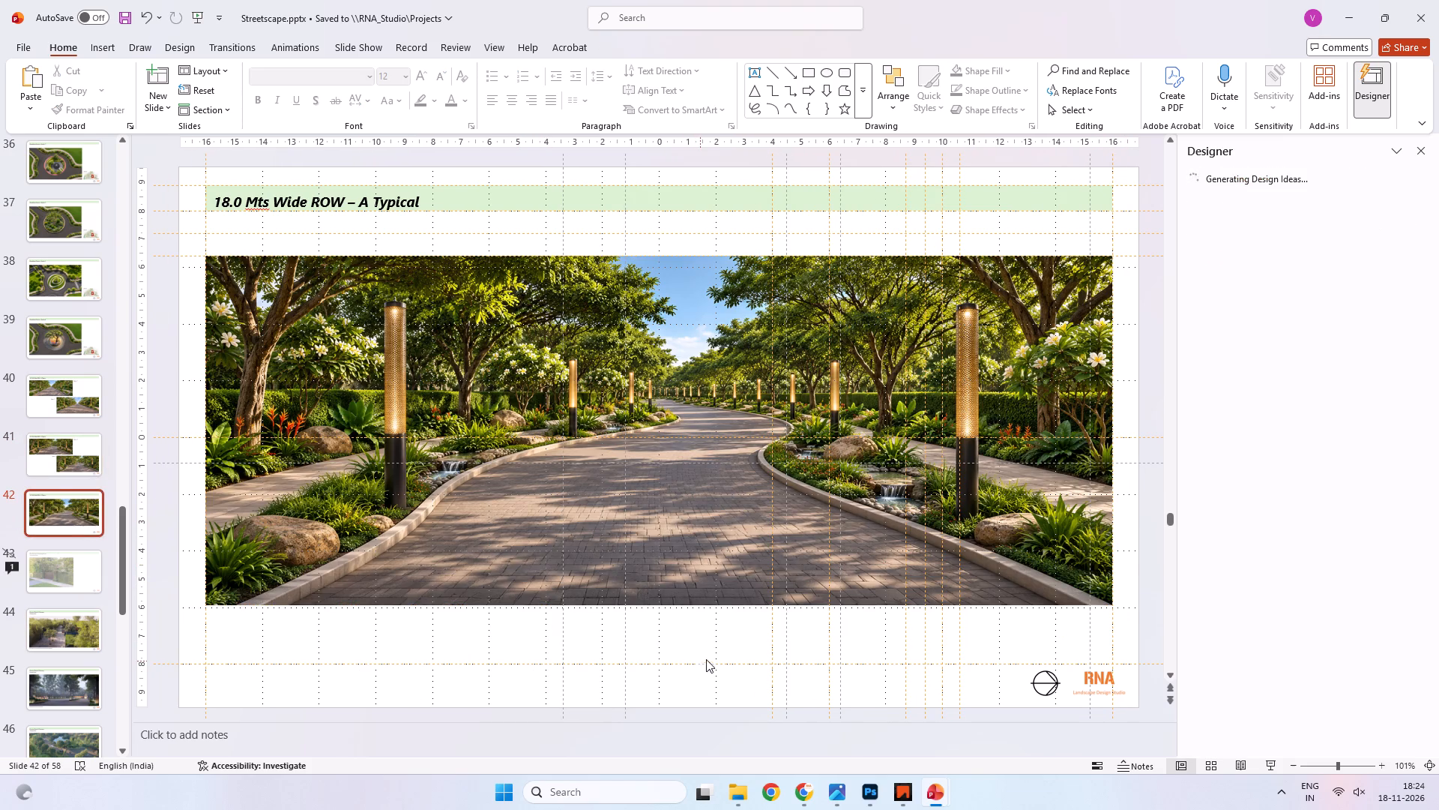
left_click_drag(628, 472, 600, 647)
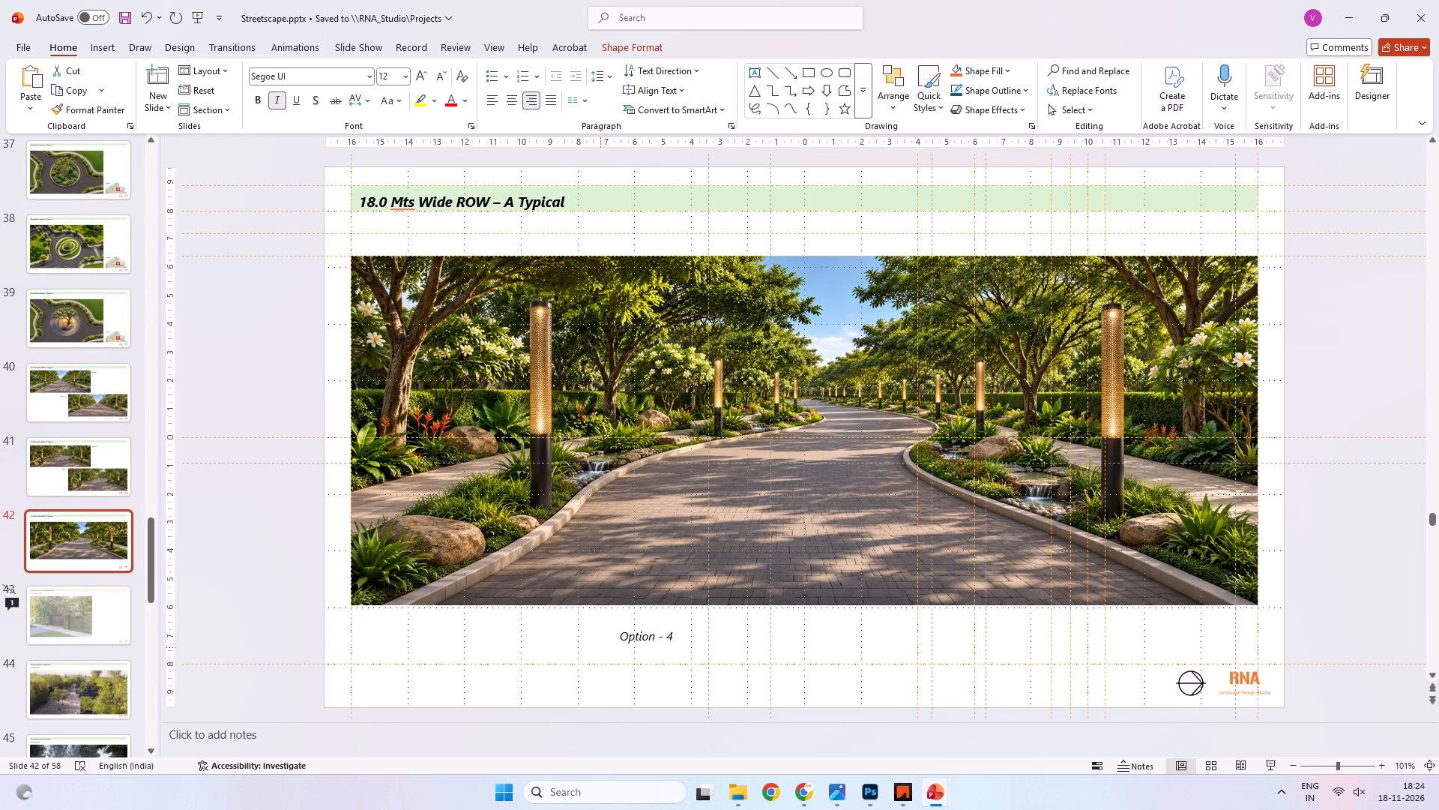
left_click_drag(600, 647, 1179, 625)
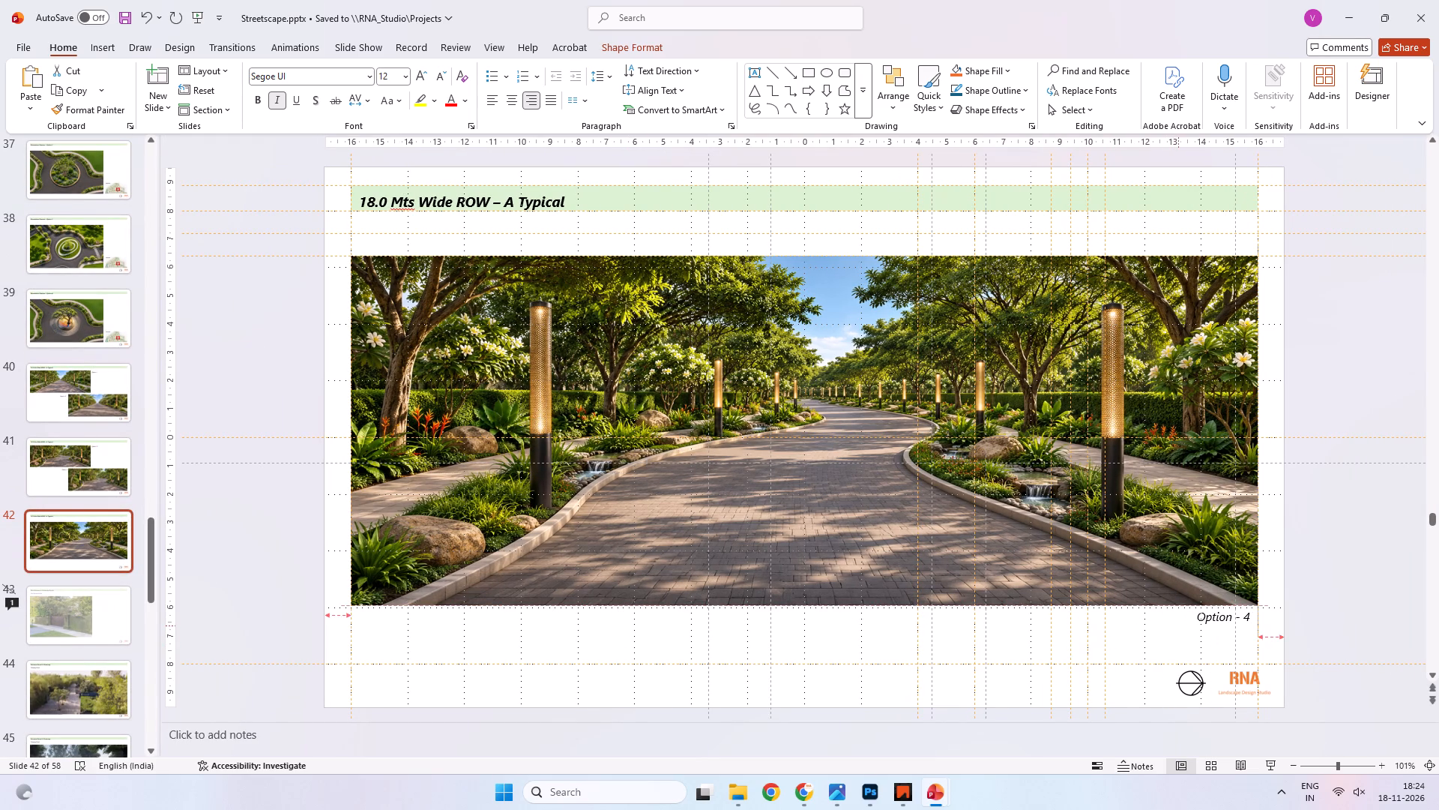
left_click_drag(1179, 625, 1180, 625)
Left-align the caption text on slide 42 and move the caption above the render's upper-left corner.
left_click(1204, 615)
key("ctrl+a")
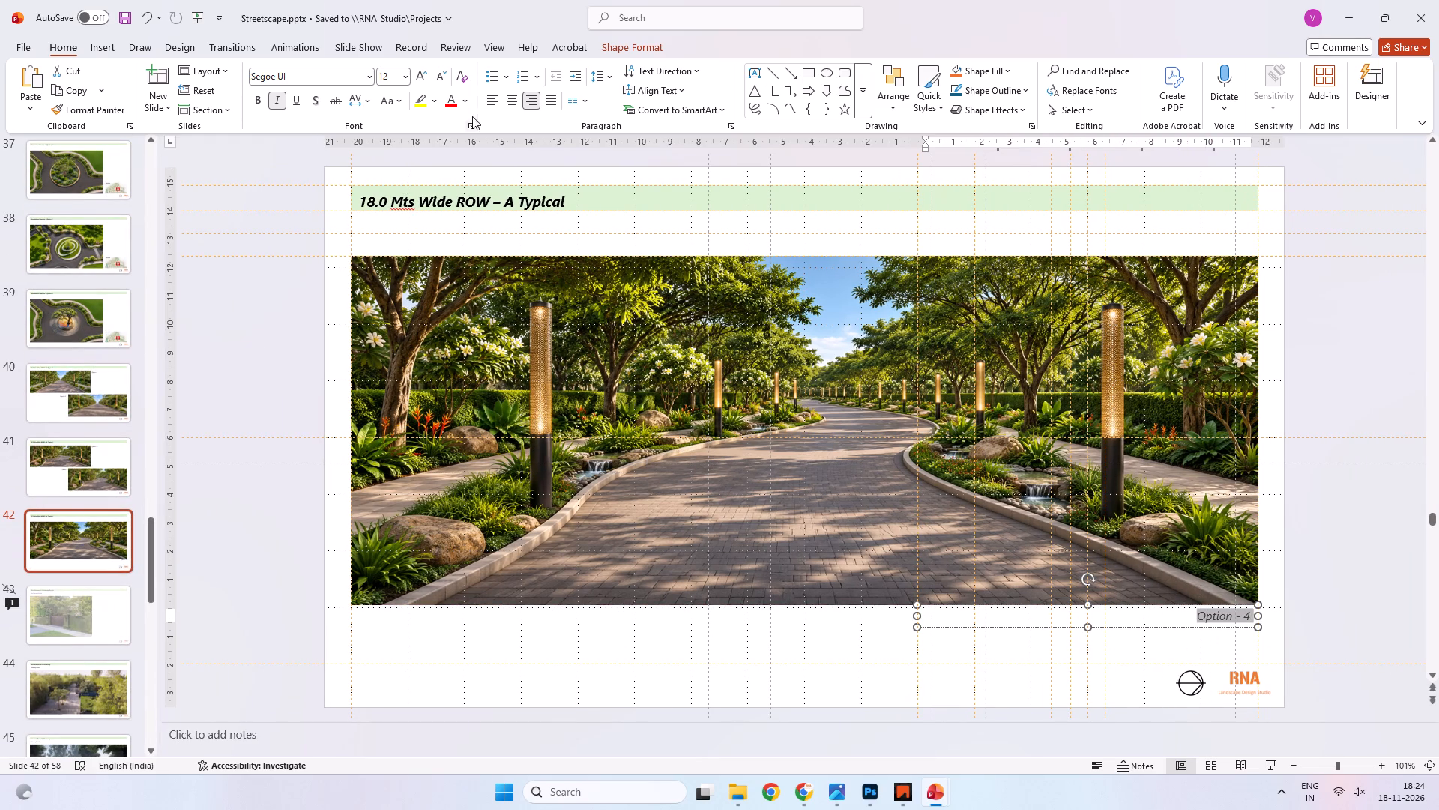
left_click(486, 104)
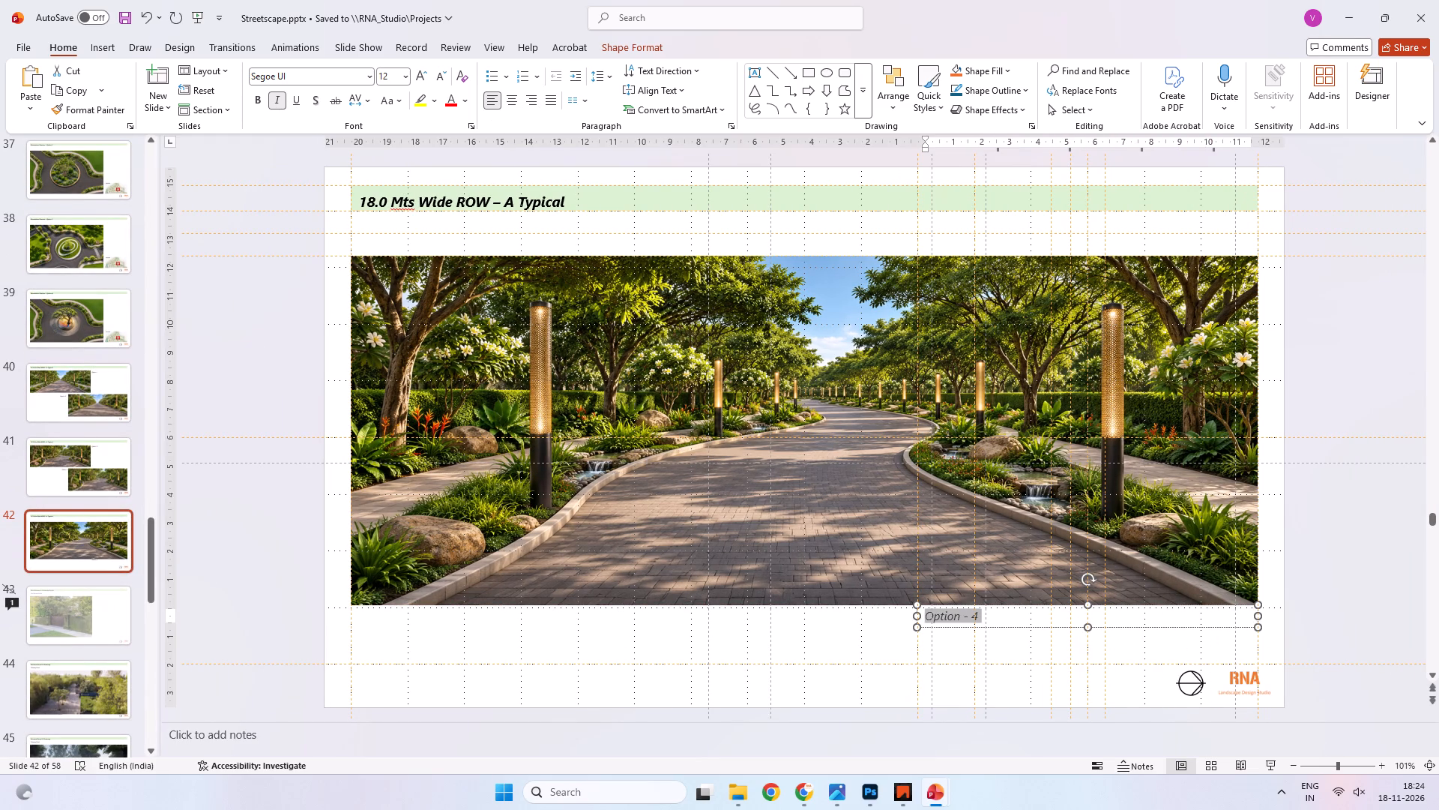
left_click_drag(1004, 625, 441, 250)
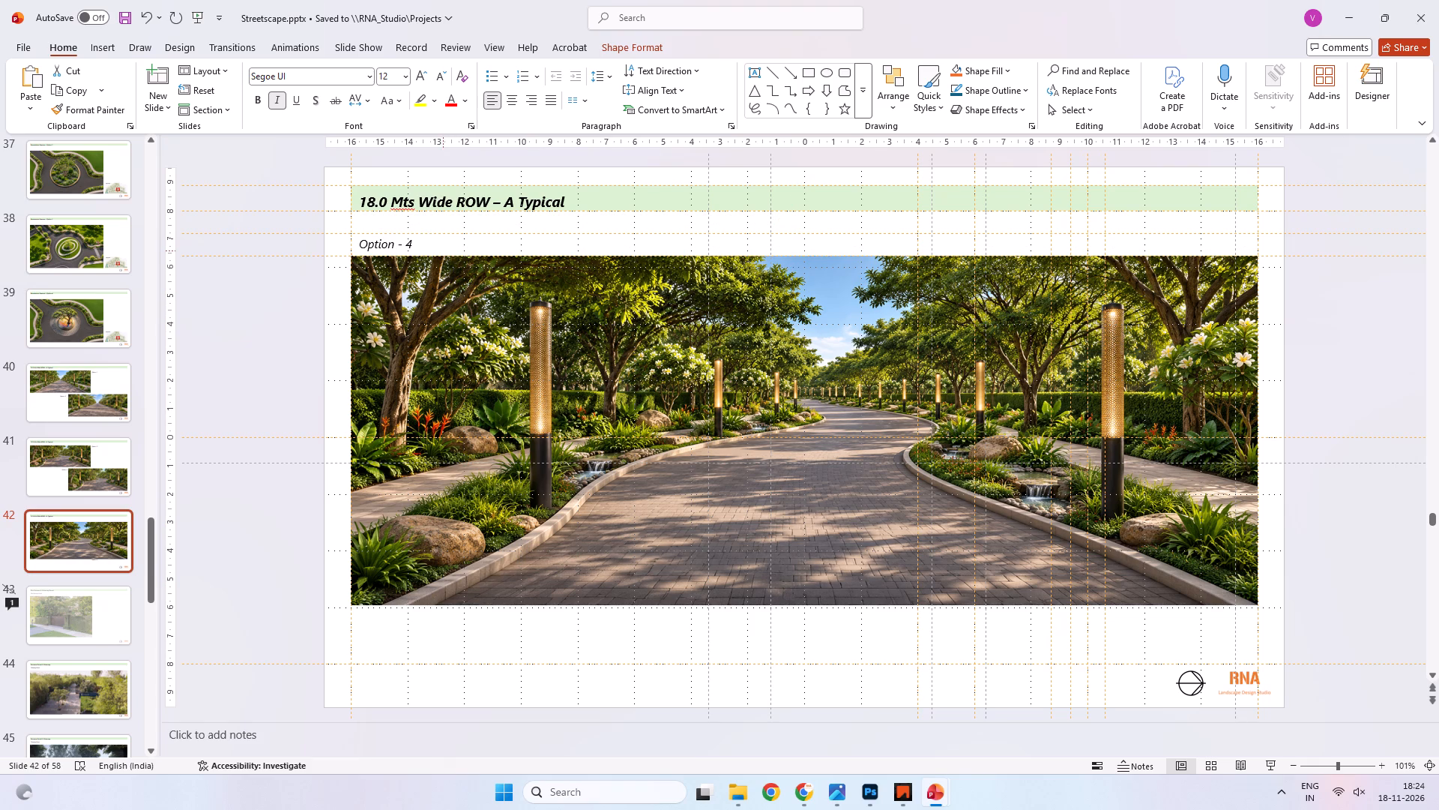
left_click_drag(441, 250, 440, 250)
Change the caption on slide 42 to "Option - 5".
left_click(411, 244)
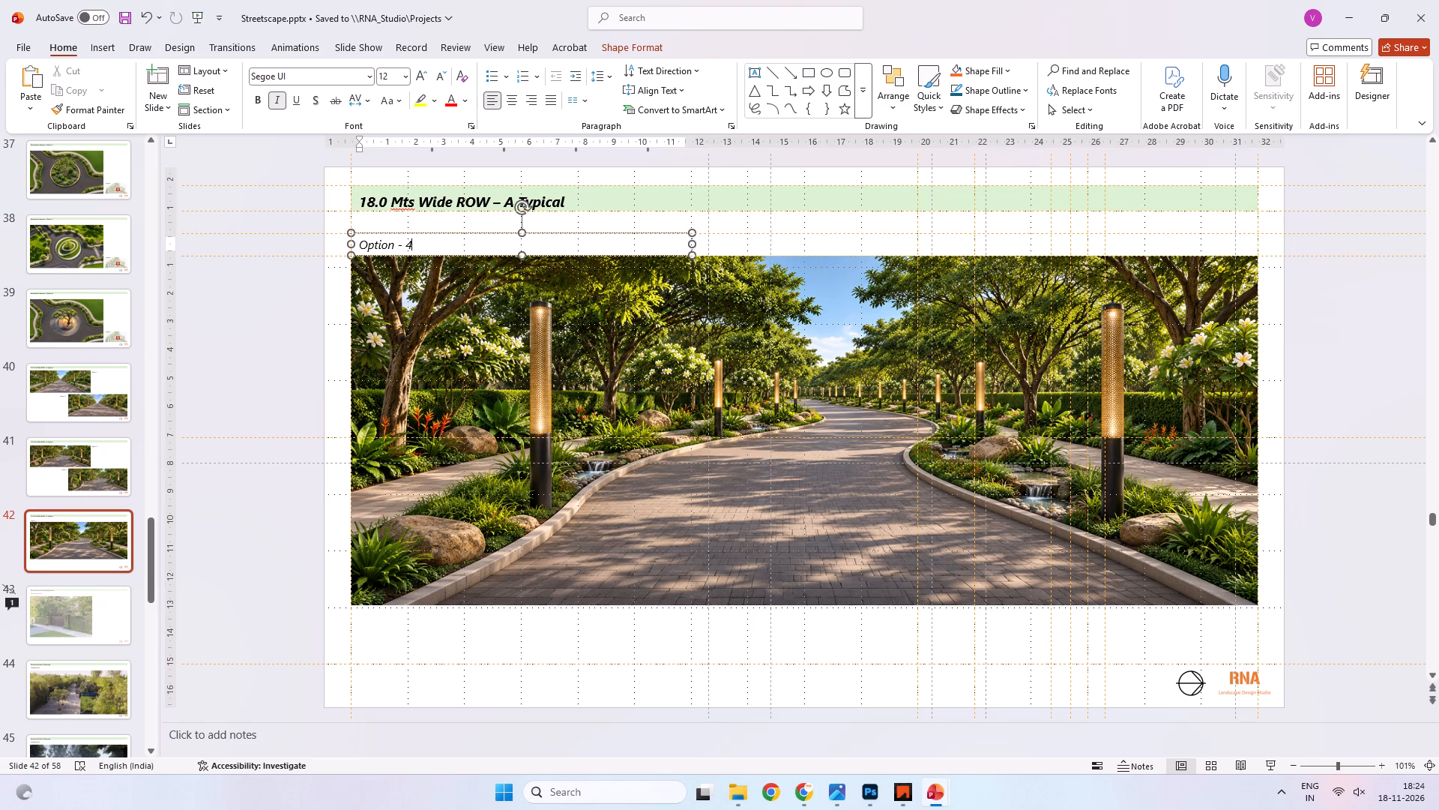
key("BackSpace")
key("5")
left_click(502, 661)
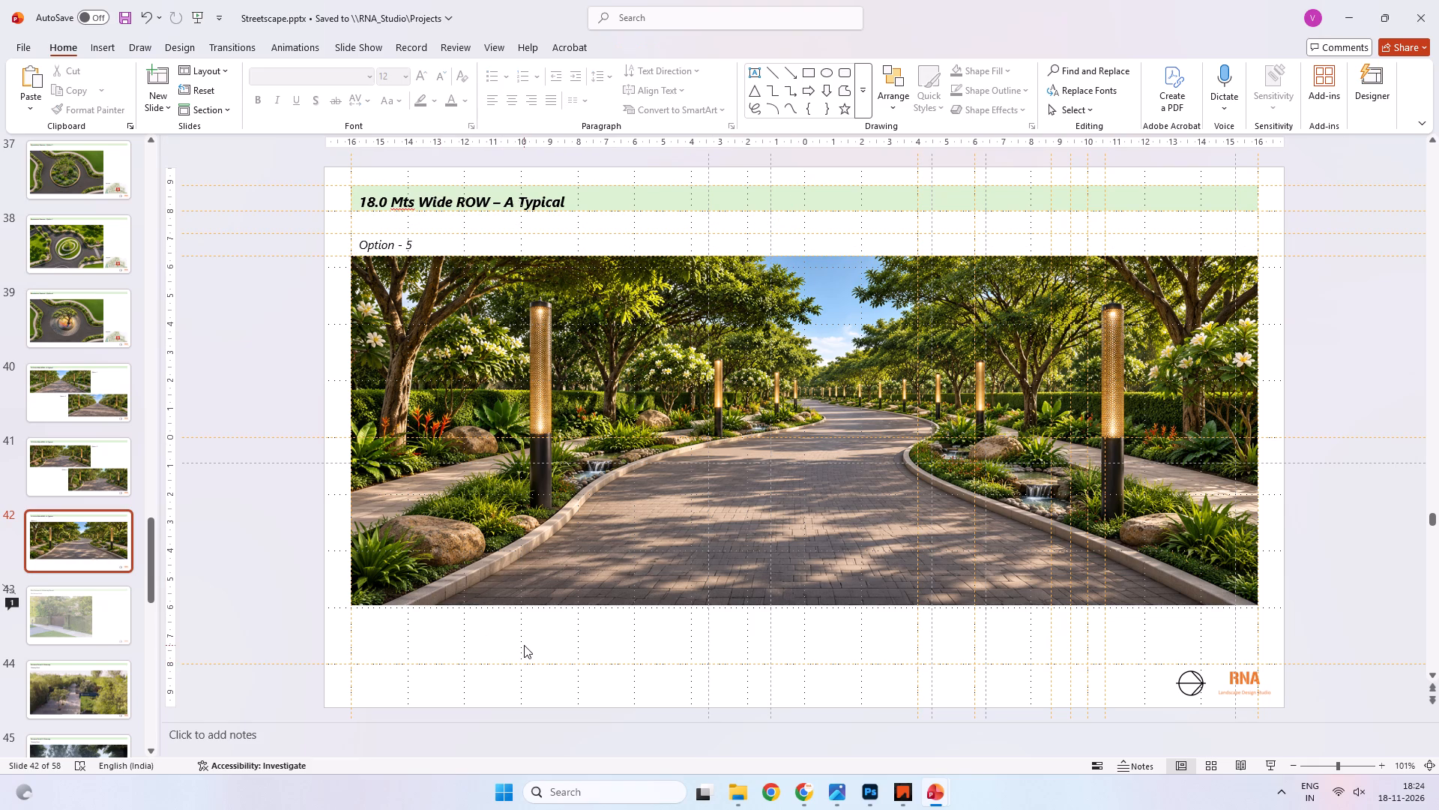
Review slides 39 to 42 to check the last roundabout slide and the 18.0 Mts Wide ROW option slides.
left_click(169, 445, "ctrl")
left_click(100, 472)
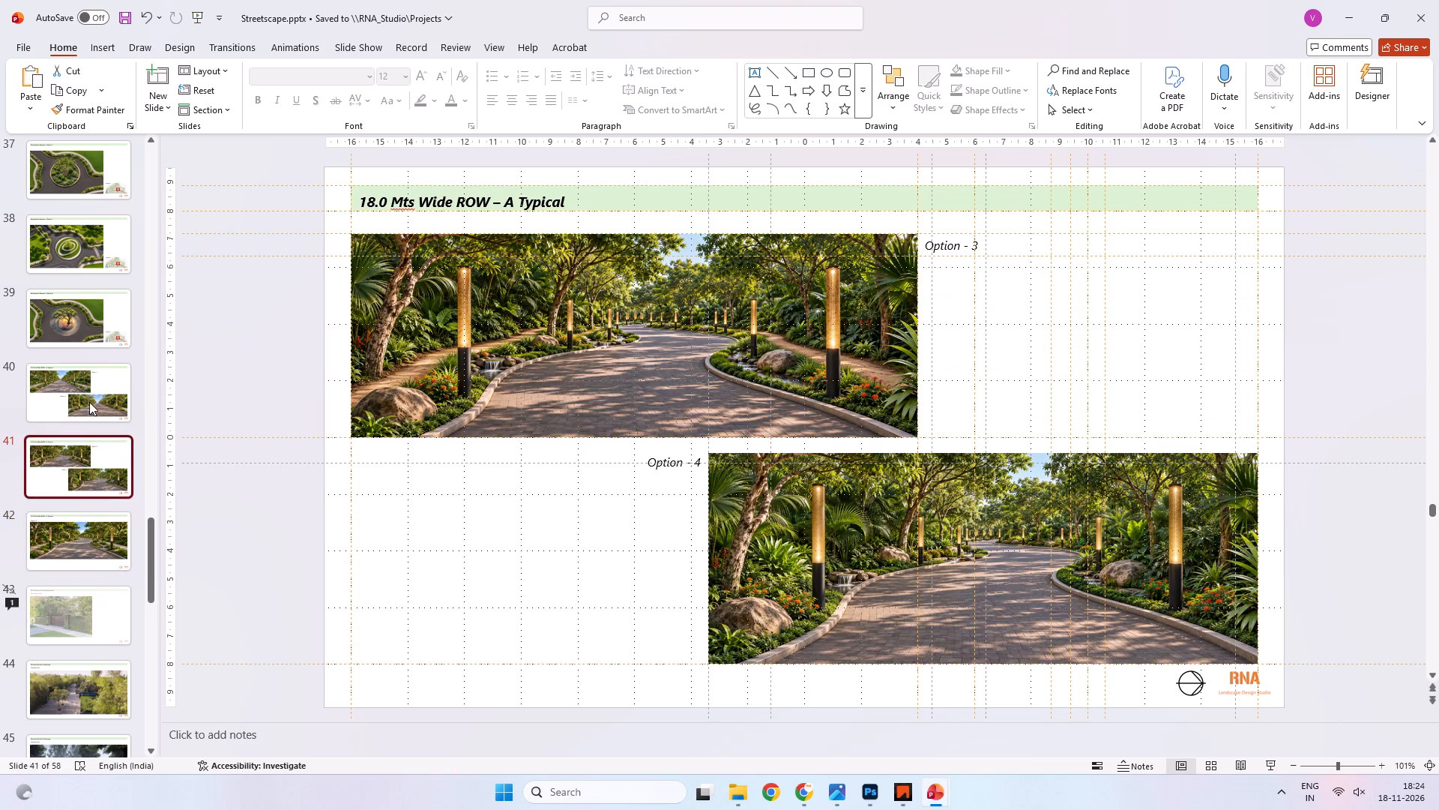
left_click(87, 394)
left_click(73, 306)
left_click(71, 384)
left_click(76, 460)
left_click(78, 526)
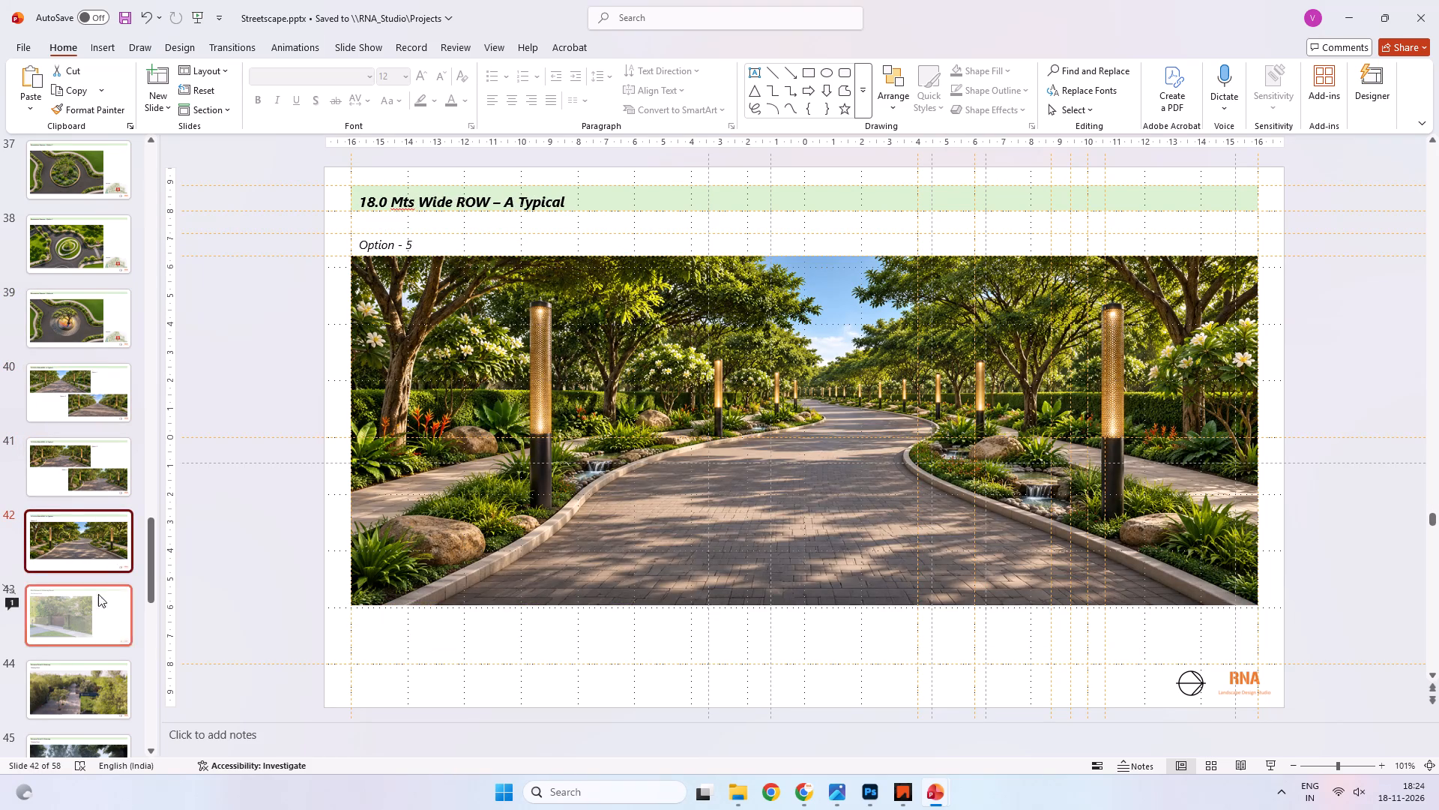
Look through the slides after slide 42 and open slide 50, the Driveway Portal Materials slide.
scroll(100, 601, "down", 4)
scroll(80, 535, "down", 6)
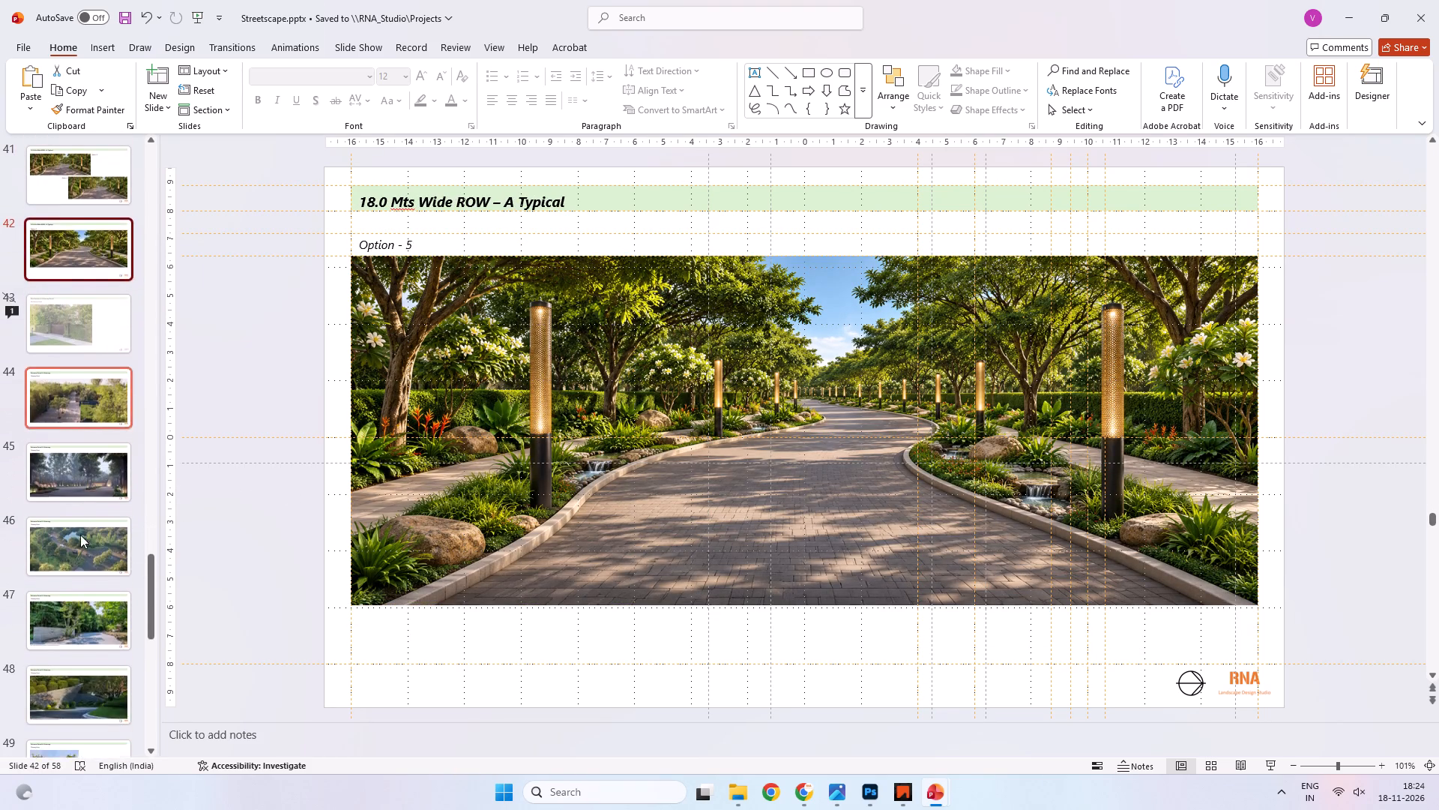
scroll(80, 535, "down", 19)
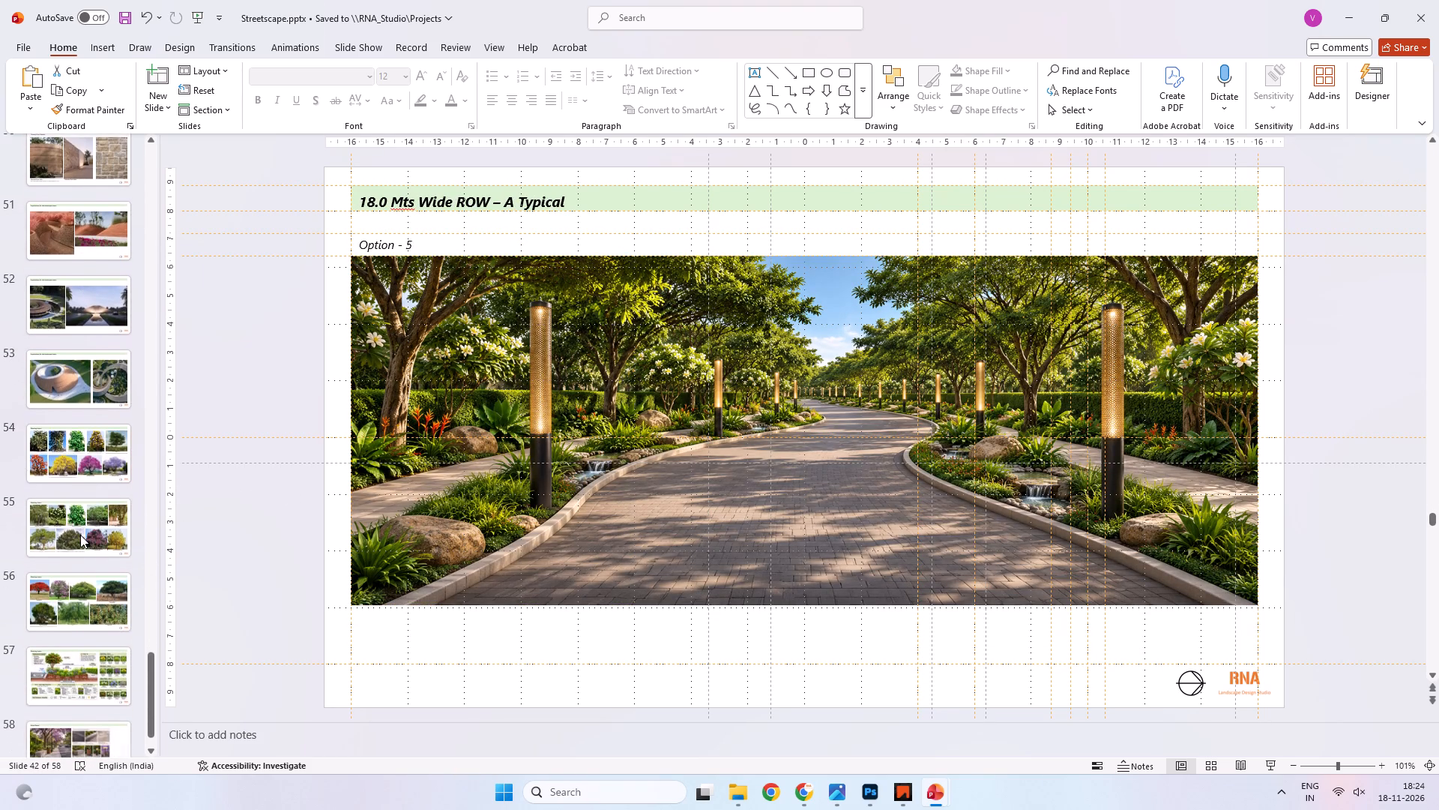
scroll(80, 535, "up", 4)
left_click(86, 298)
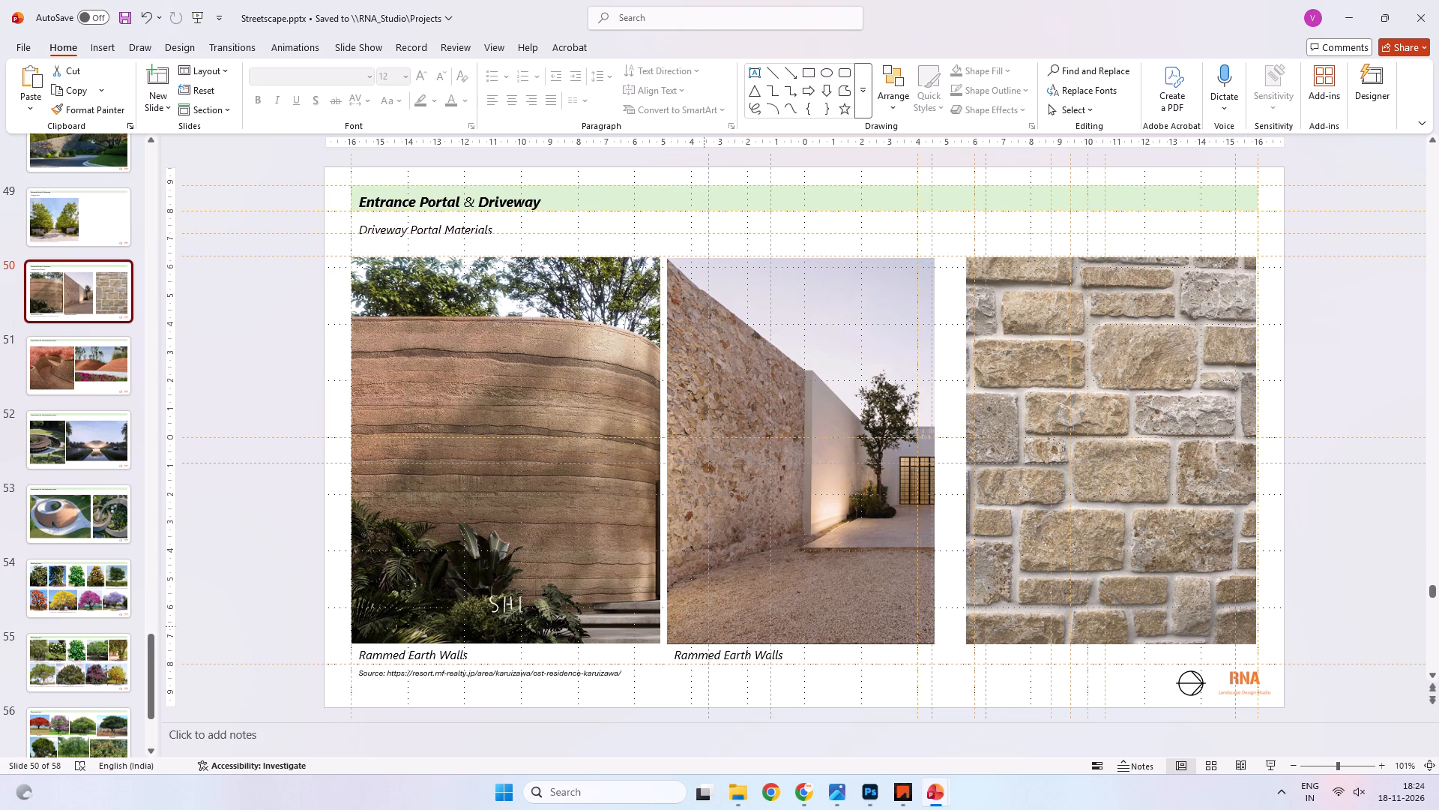
Change the caption under the middle photo on slide 50 to "Rubble Walls".
left_click(708, 663)
left_click_drag(719, 656, 664, 656)
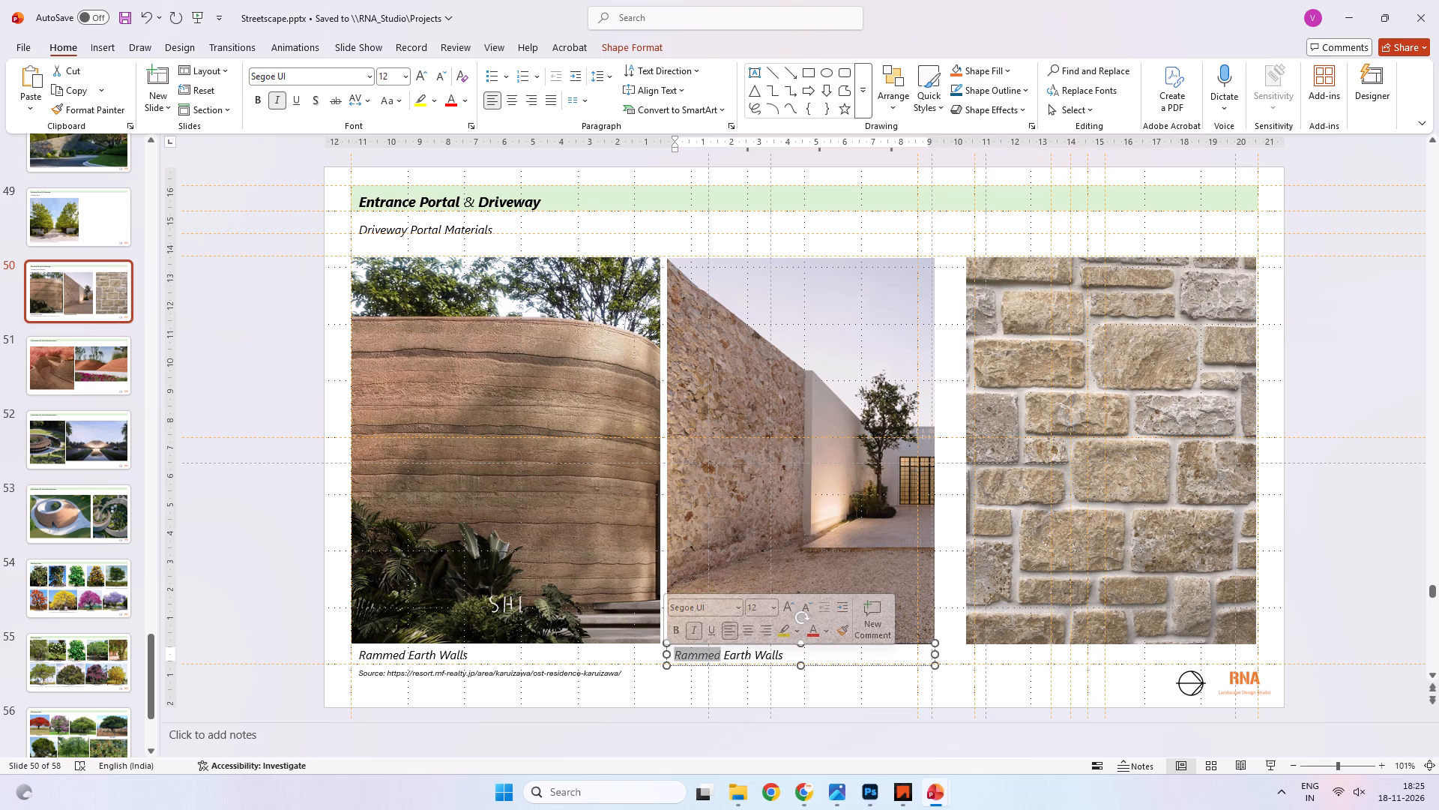
key("BackSpace")
key("Delete")
key("Delete")
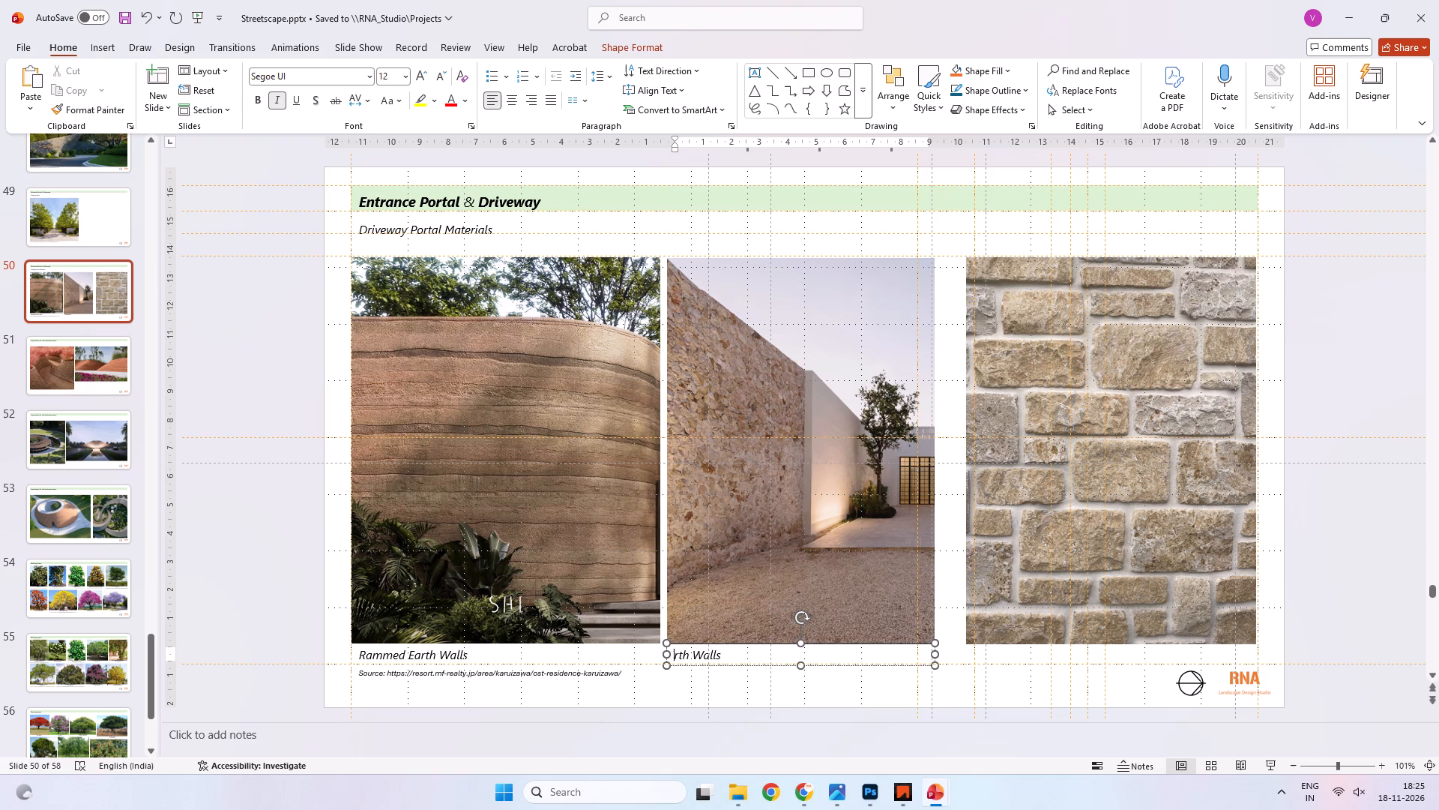
key("Delete")
key("Delete")
key("Delete")
type("Rubble")
key("space")
key("BackSpace")
left_click(175, 437)
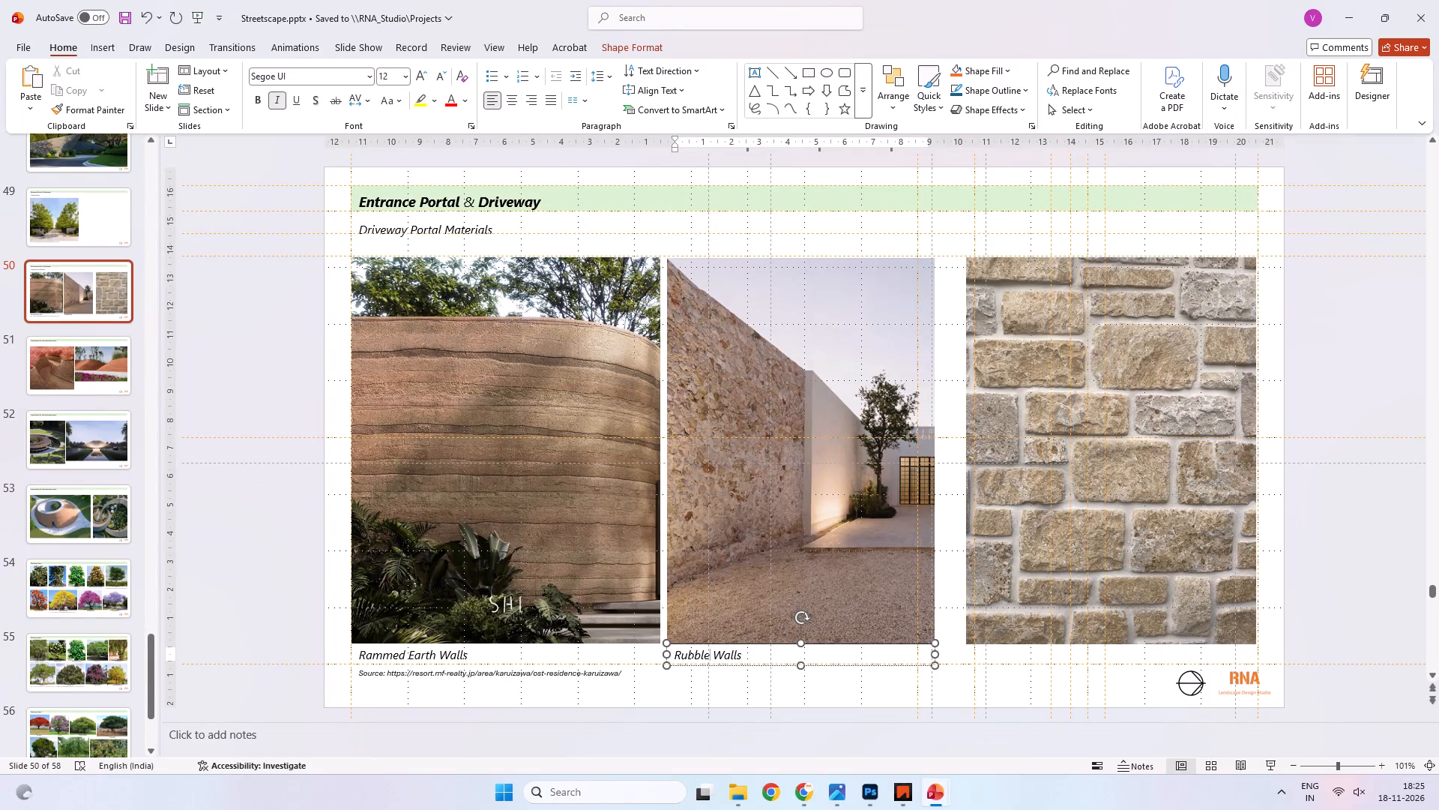
left_click(289, 449)
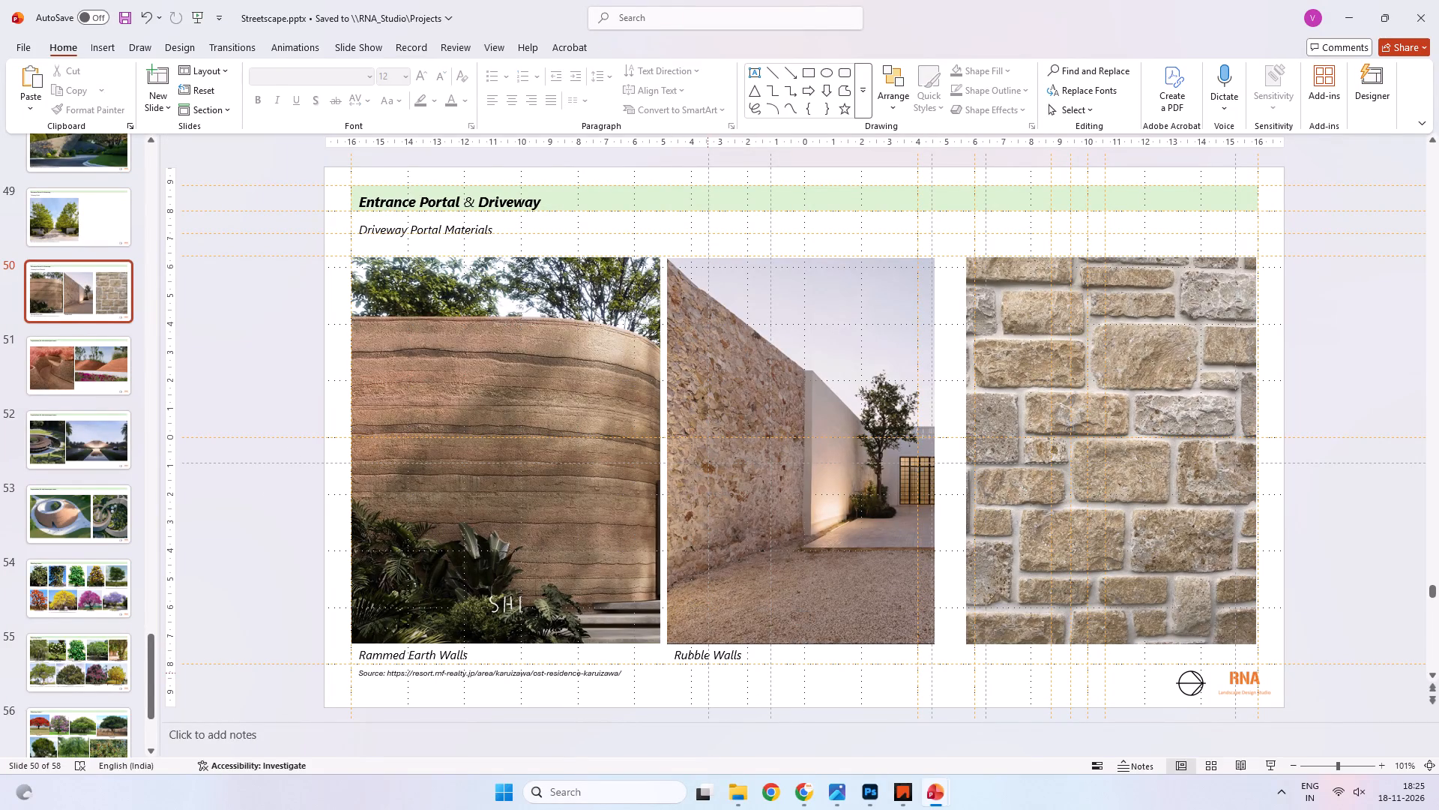
Duplicate the "Rubble Walls" caption and place the copy under the third photo, aligned with its left edge.
left_click(707, 672)
left_click(715, 662)
left_click(729, 656)
left_click_drag(746, 665, 959, 667, "ctrl")
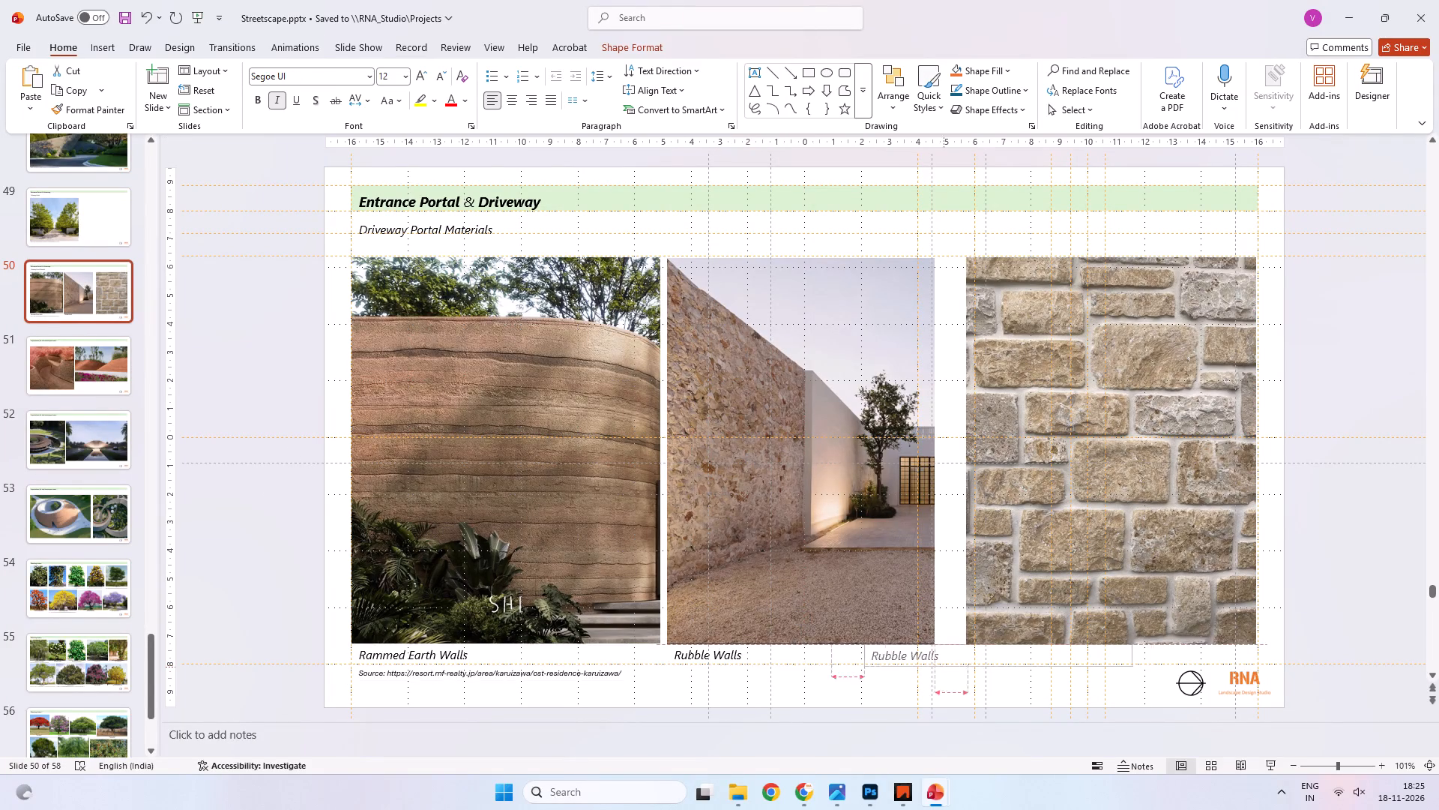
left_click_drag(959, 667, 1046, 665, "ctrl")
left_click(1022, 695)
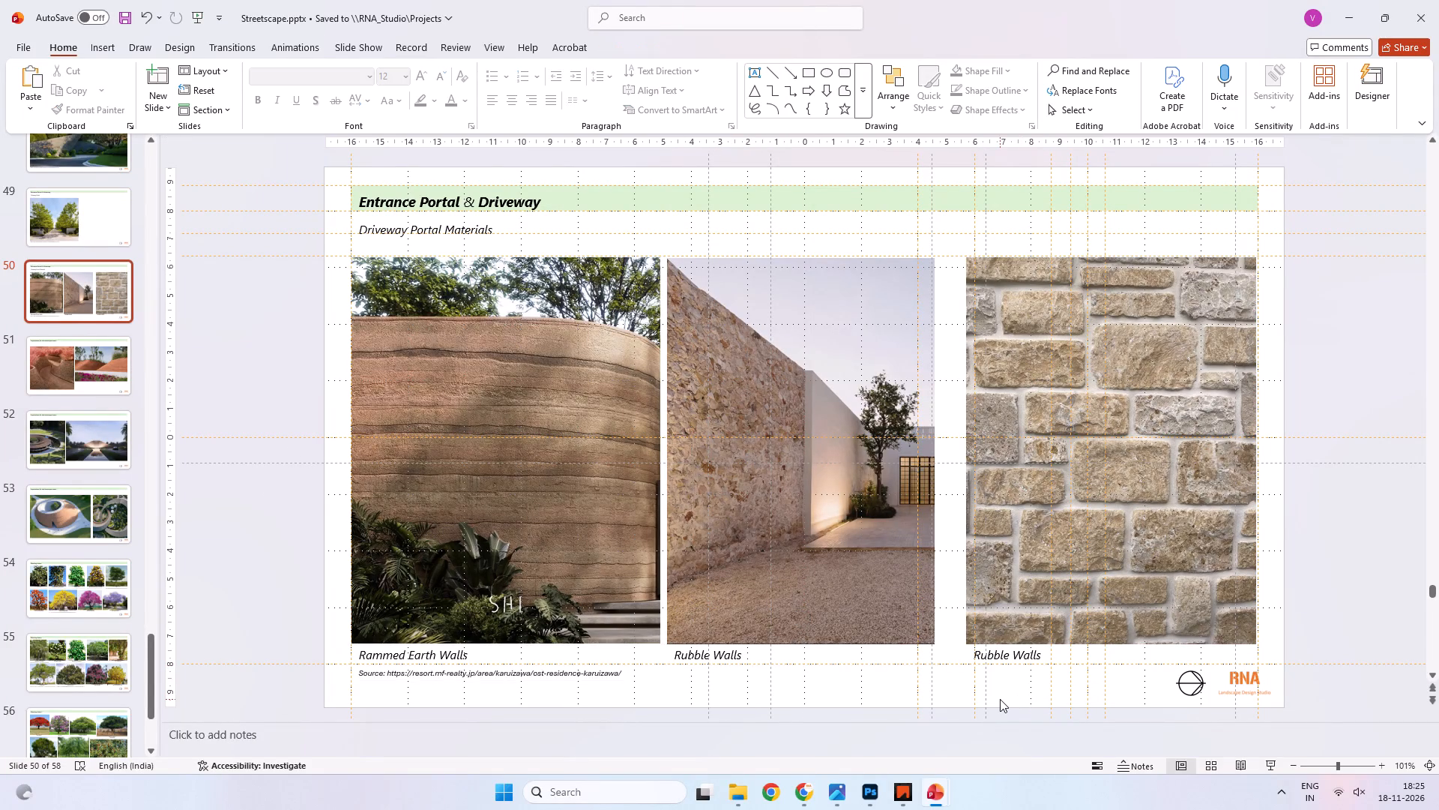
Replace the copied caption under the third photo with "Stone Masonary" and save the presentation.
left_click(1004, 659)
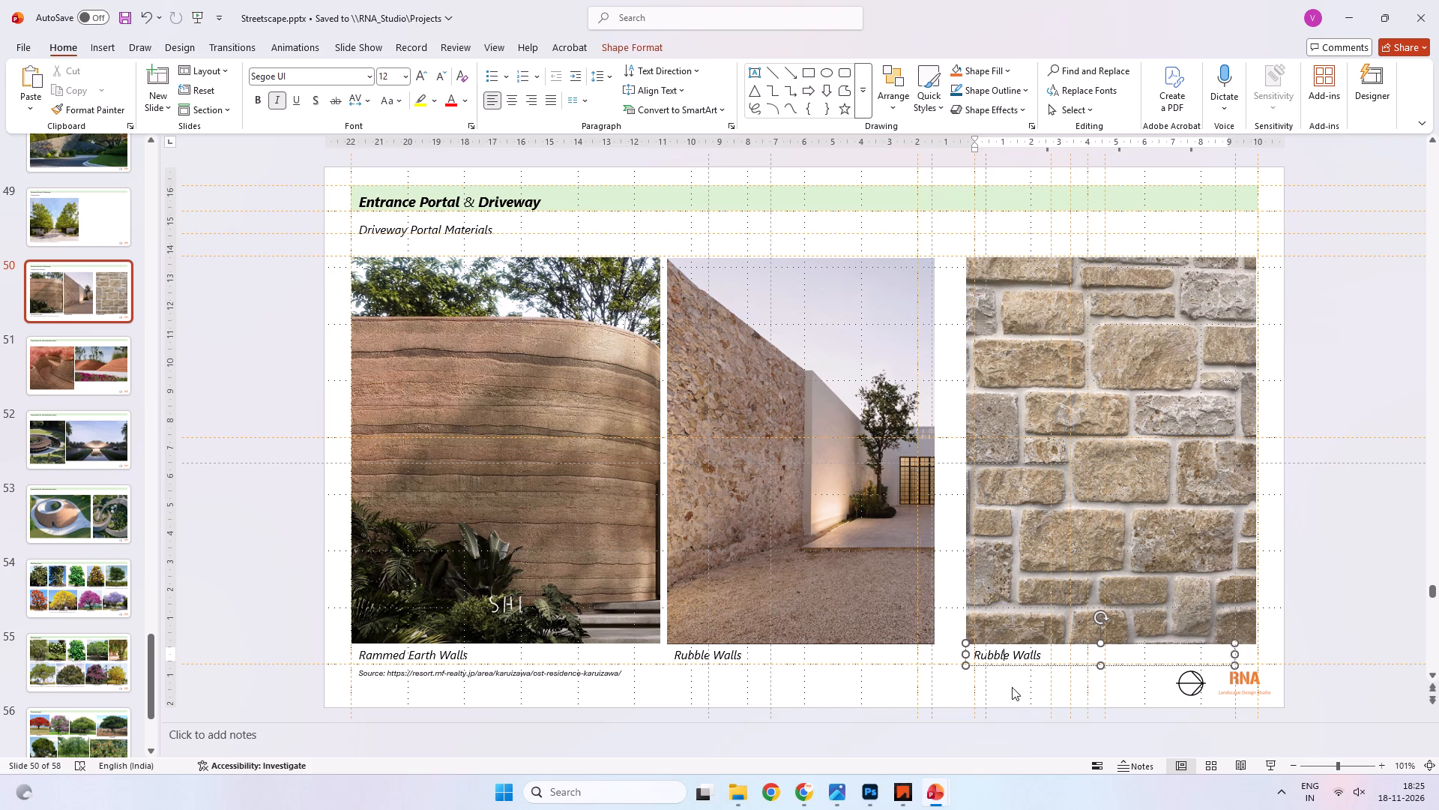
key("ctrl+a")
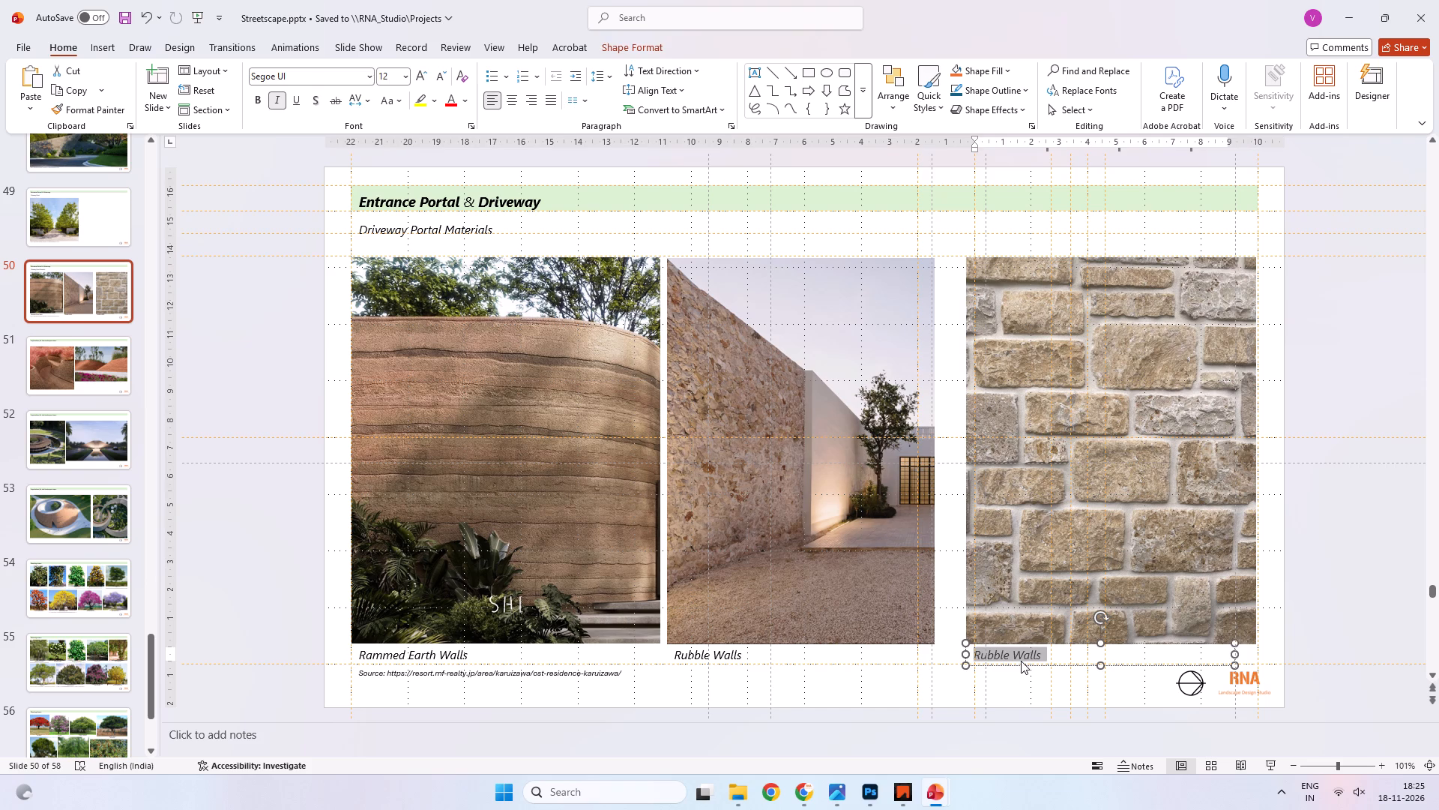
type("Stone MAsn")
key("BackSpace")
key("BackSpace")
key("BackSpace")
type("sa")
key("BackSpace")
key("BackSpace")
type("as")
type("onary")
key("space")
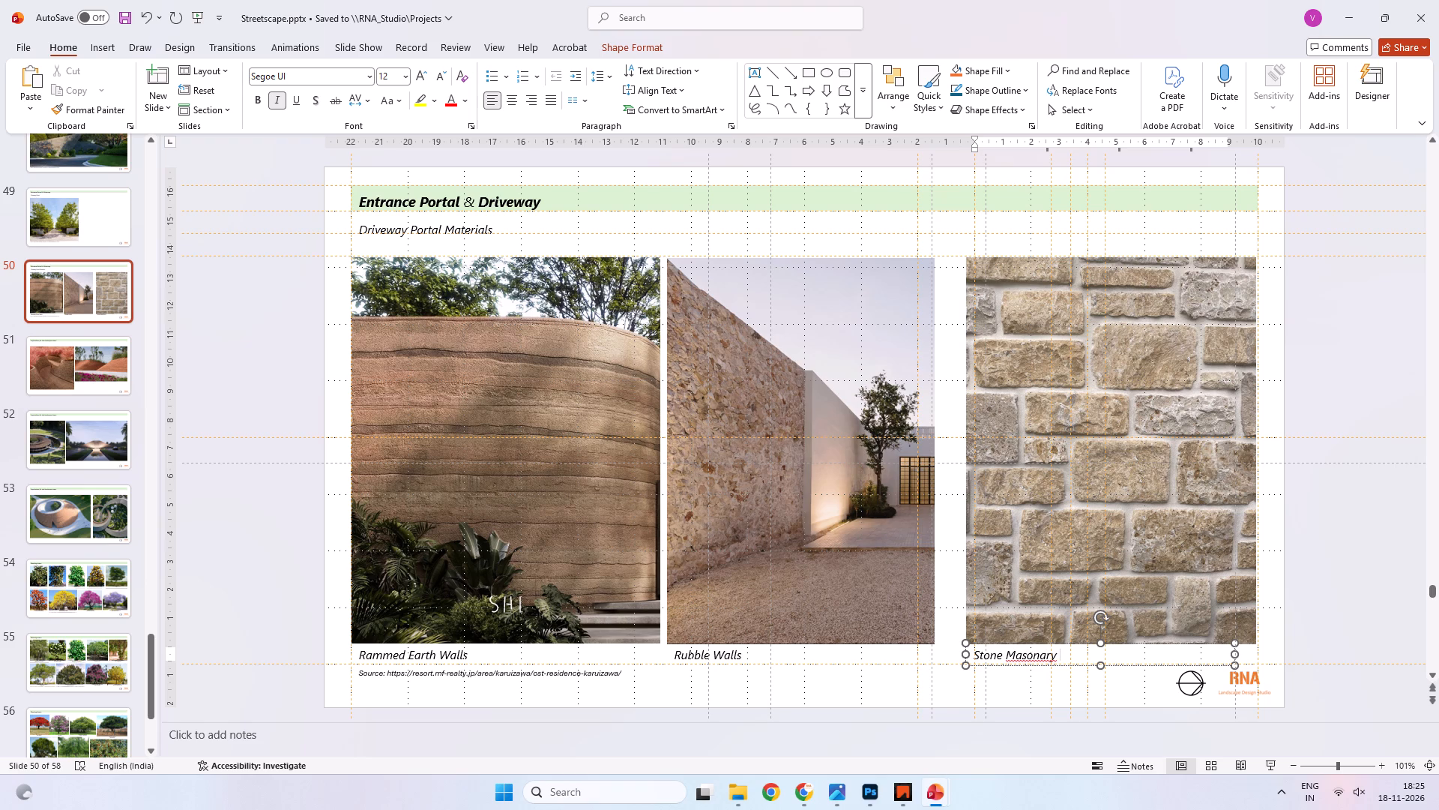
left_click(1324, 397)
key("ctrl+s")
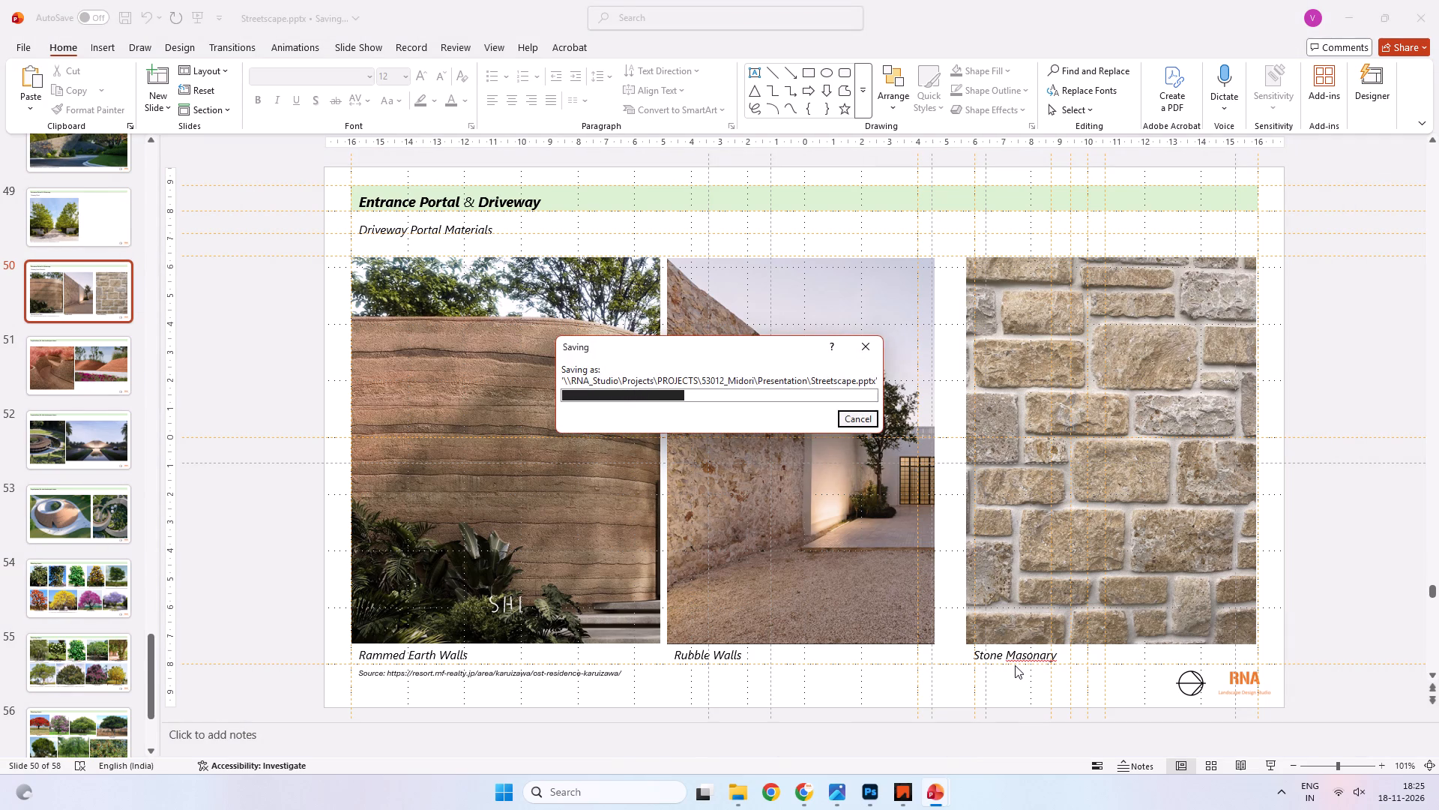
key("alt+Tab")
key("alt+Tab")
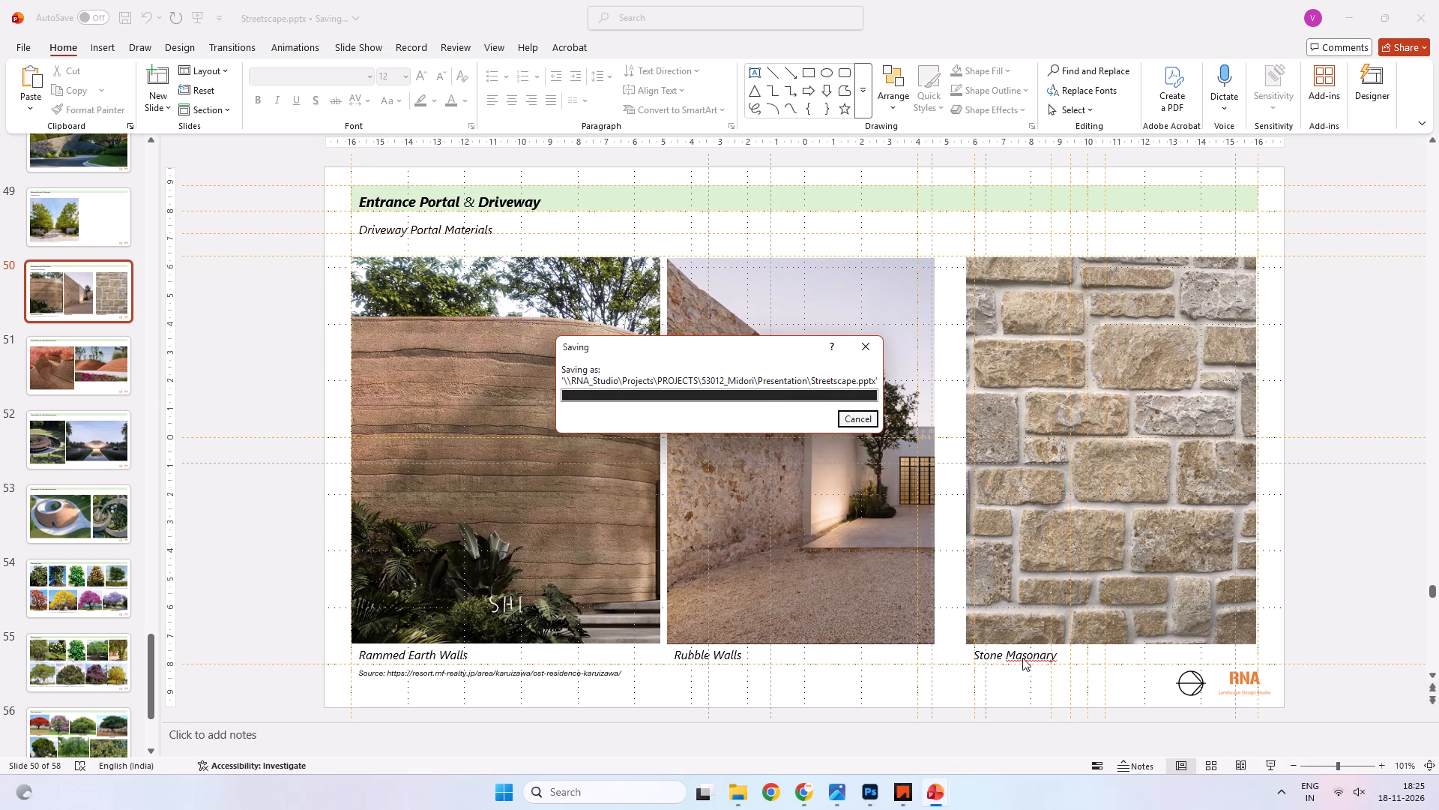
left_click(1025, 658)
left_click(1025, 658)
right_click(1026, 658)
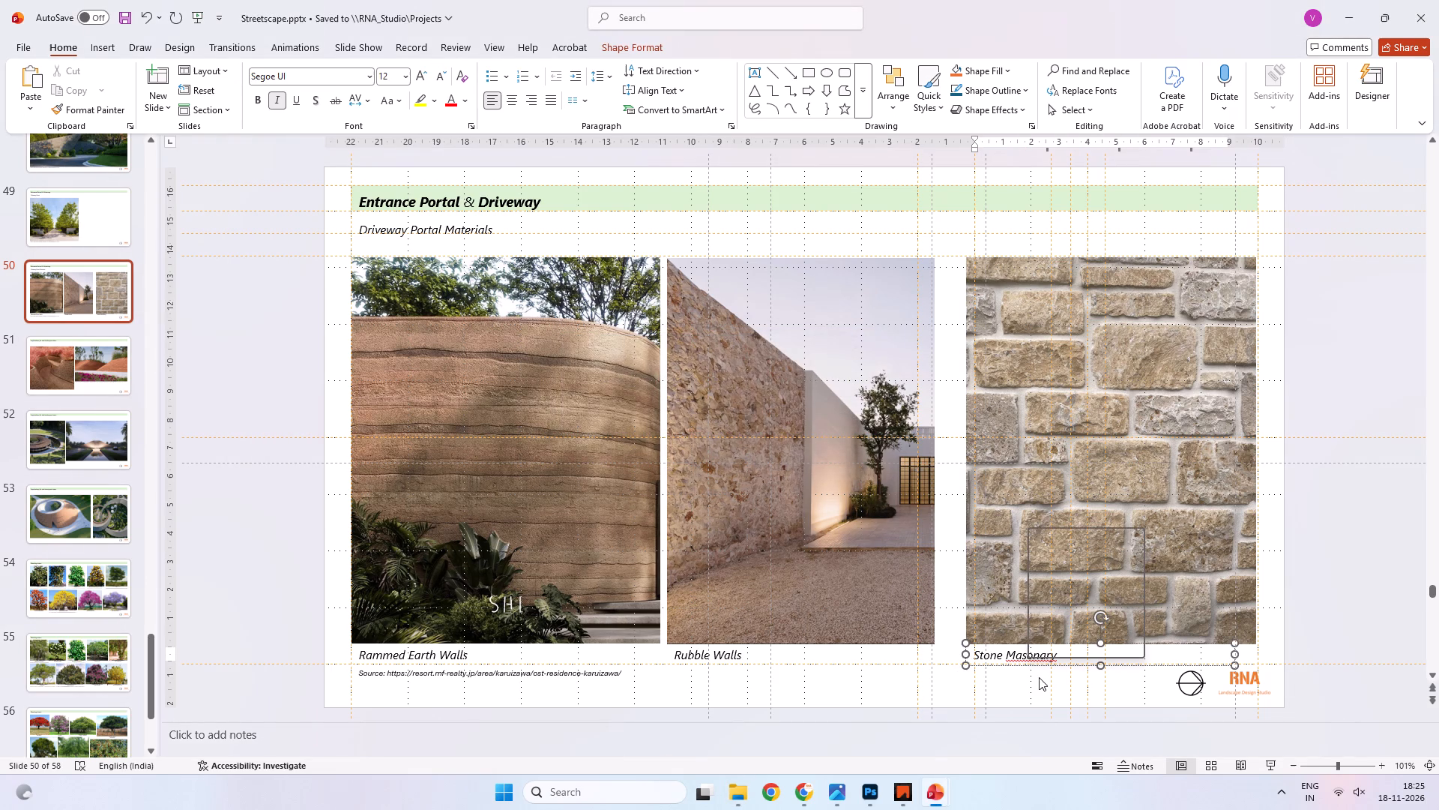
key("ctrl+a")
Replace the whole caption under the third photo with "Gable Walls" and save the presentation.
left_click(1023, 658)
key("alt+Tab")
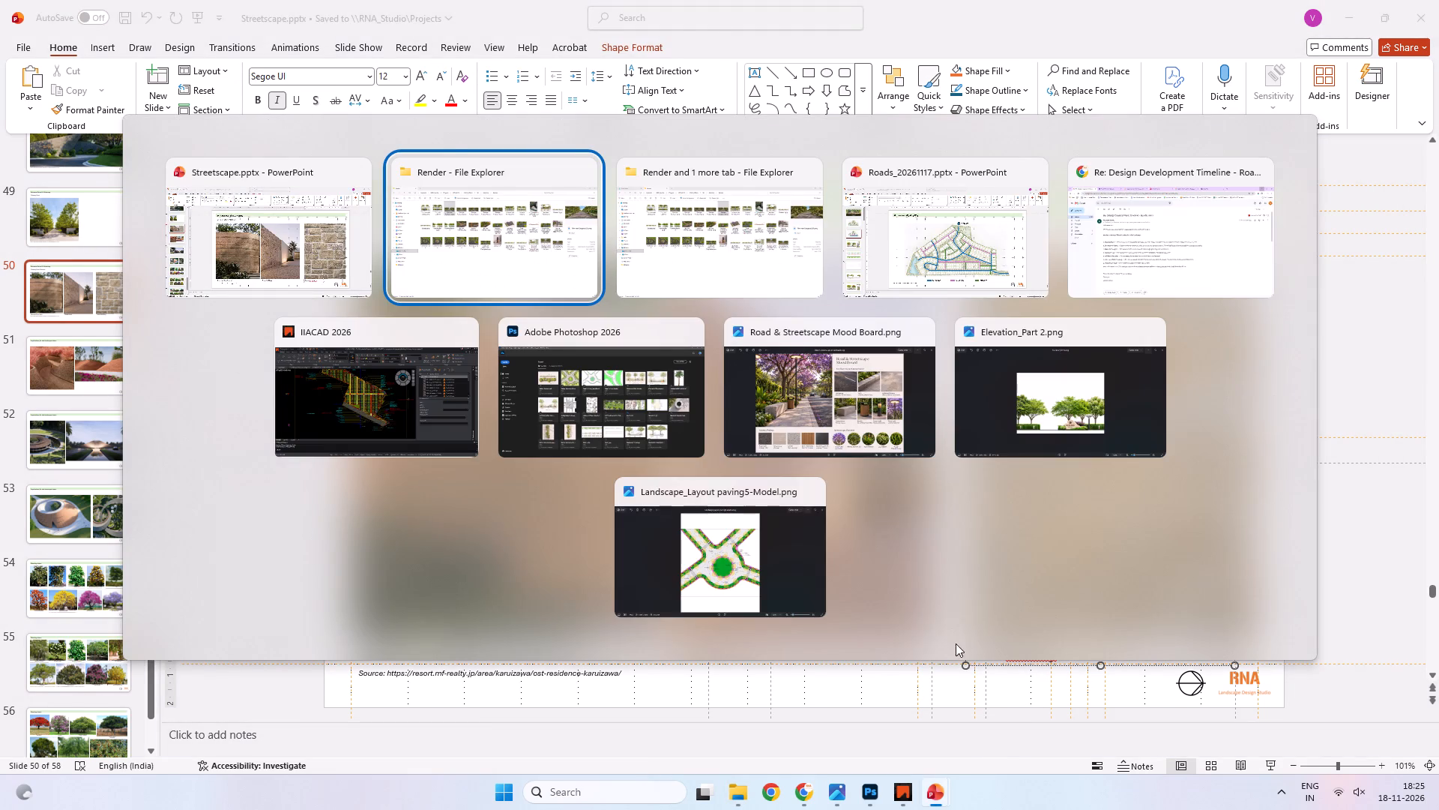
key("alt+Tab")
key("ctrl+a")
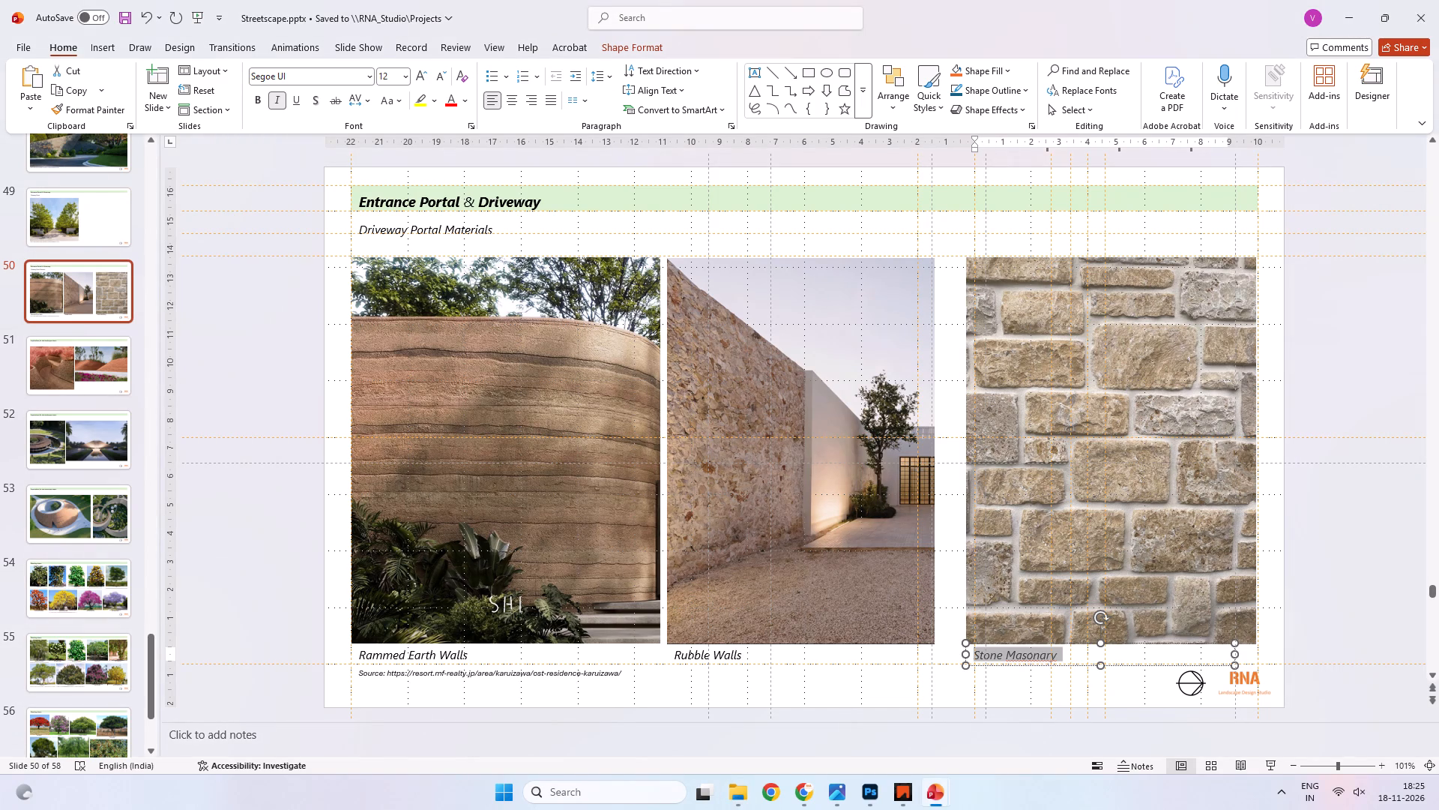
type("Gable WQ")
key("BackSpace")
type("alls")
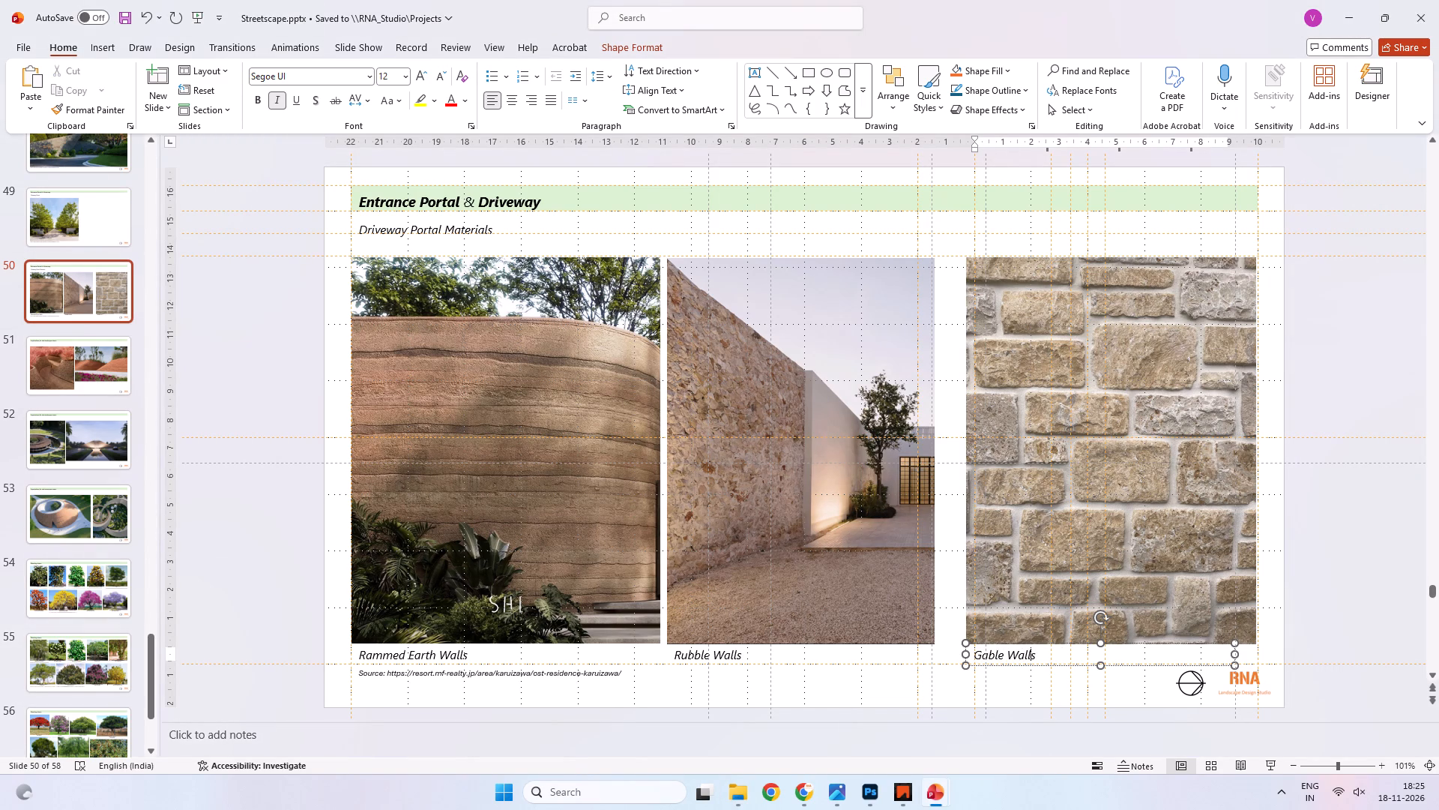
key("space")
left_click(1300, 373)
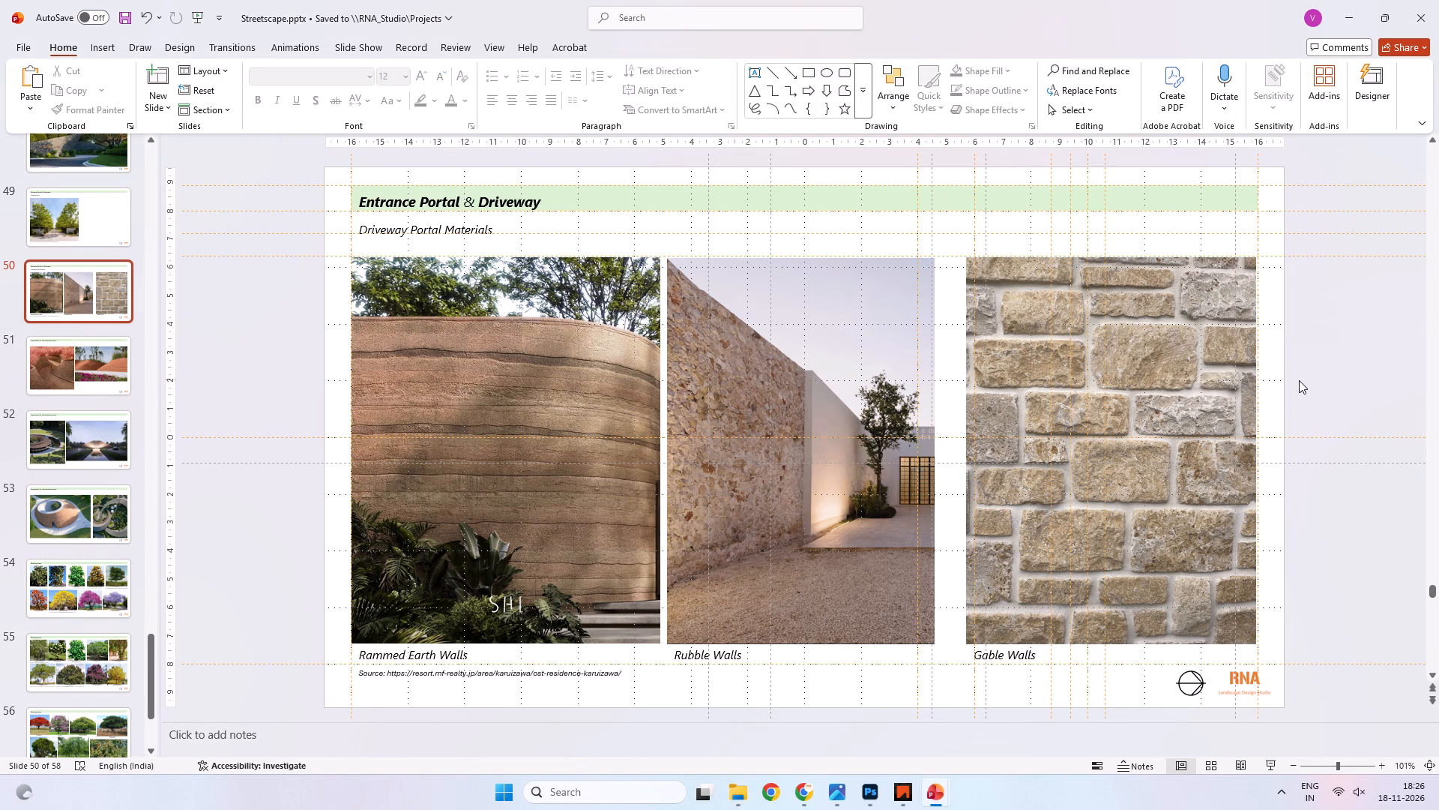
key("ctrl+s")
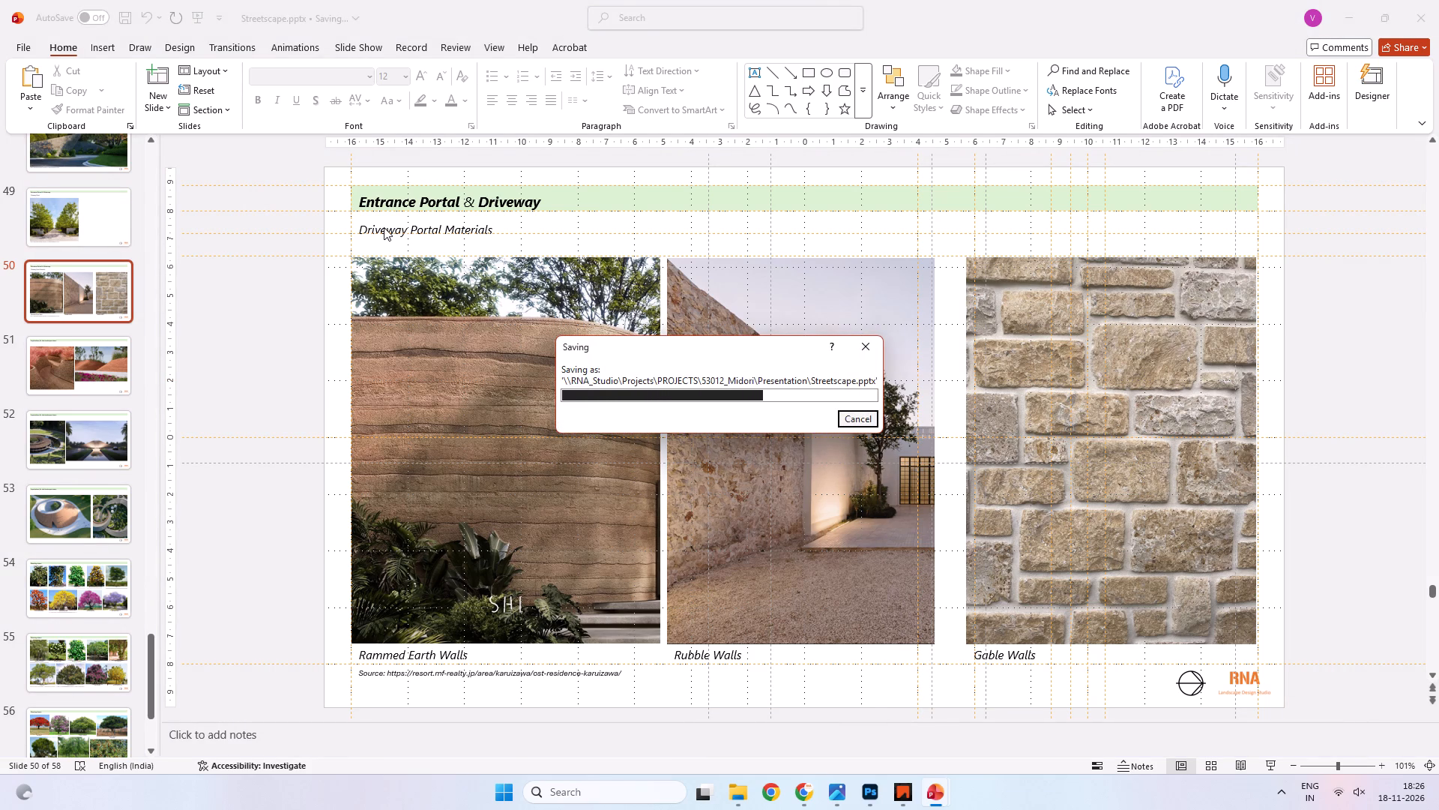
Shorten the subtitle "Driveway Portal Materials" on slide 50 to "Materials" and save the presentation.
left_click(437, 230)
left_click(442, 229)
left_click_drag(442, 229, 408, 233)
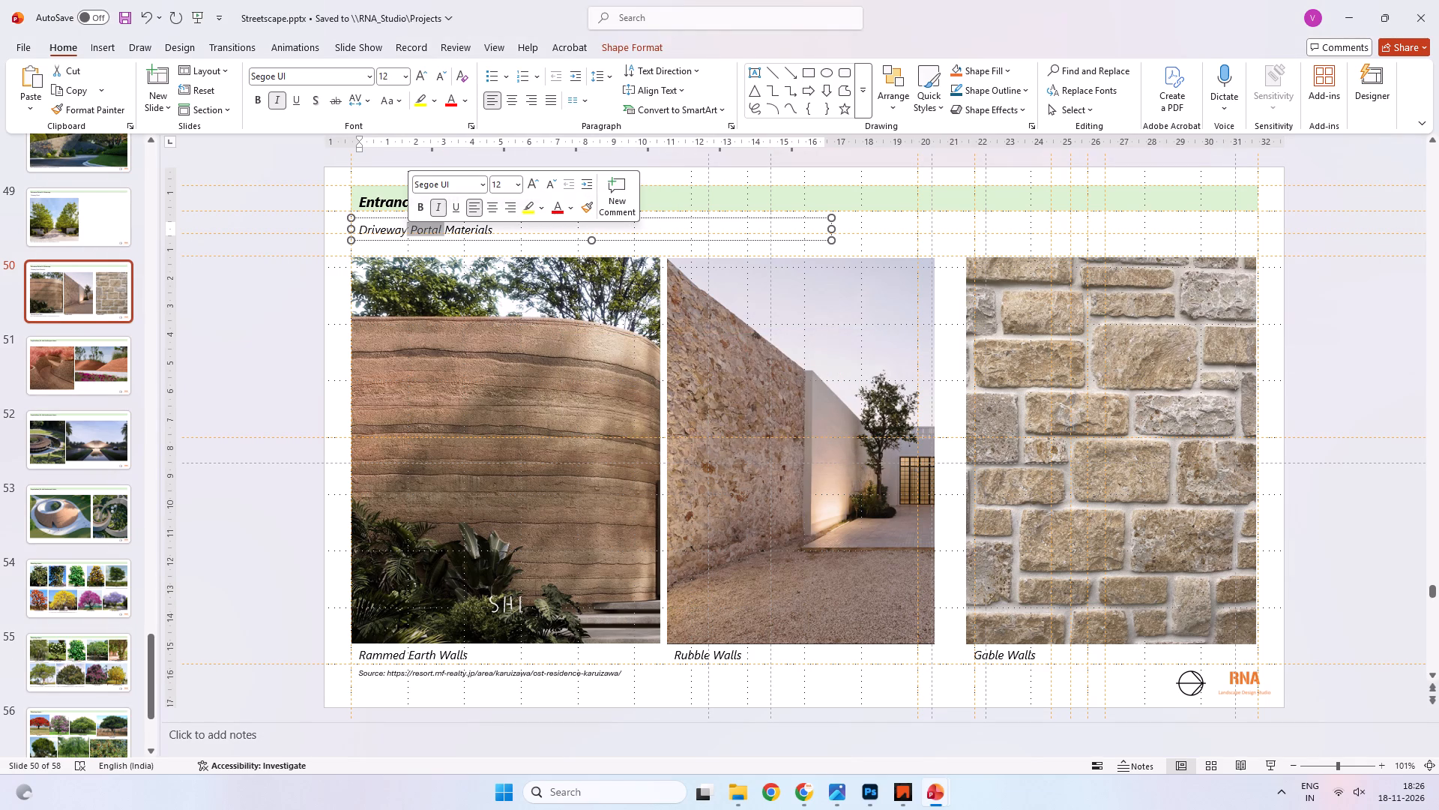
key("BackSpace")
key("BackSpace")
key("BackSpace")
key("BackSpace")
key("BackSpace")
key("BackSpace")
key("BackSpace")
key("BackSpace")
key("BackSpace")
key("BackSpace")
key("BackSpace")
key("BackSpace")
key("BackSpace")
key("BackSpace")
key("BackSpace")
key("BackSpace")
key("BackSpace")
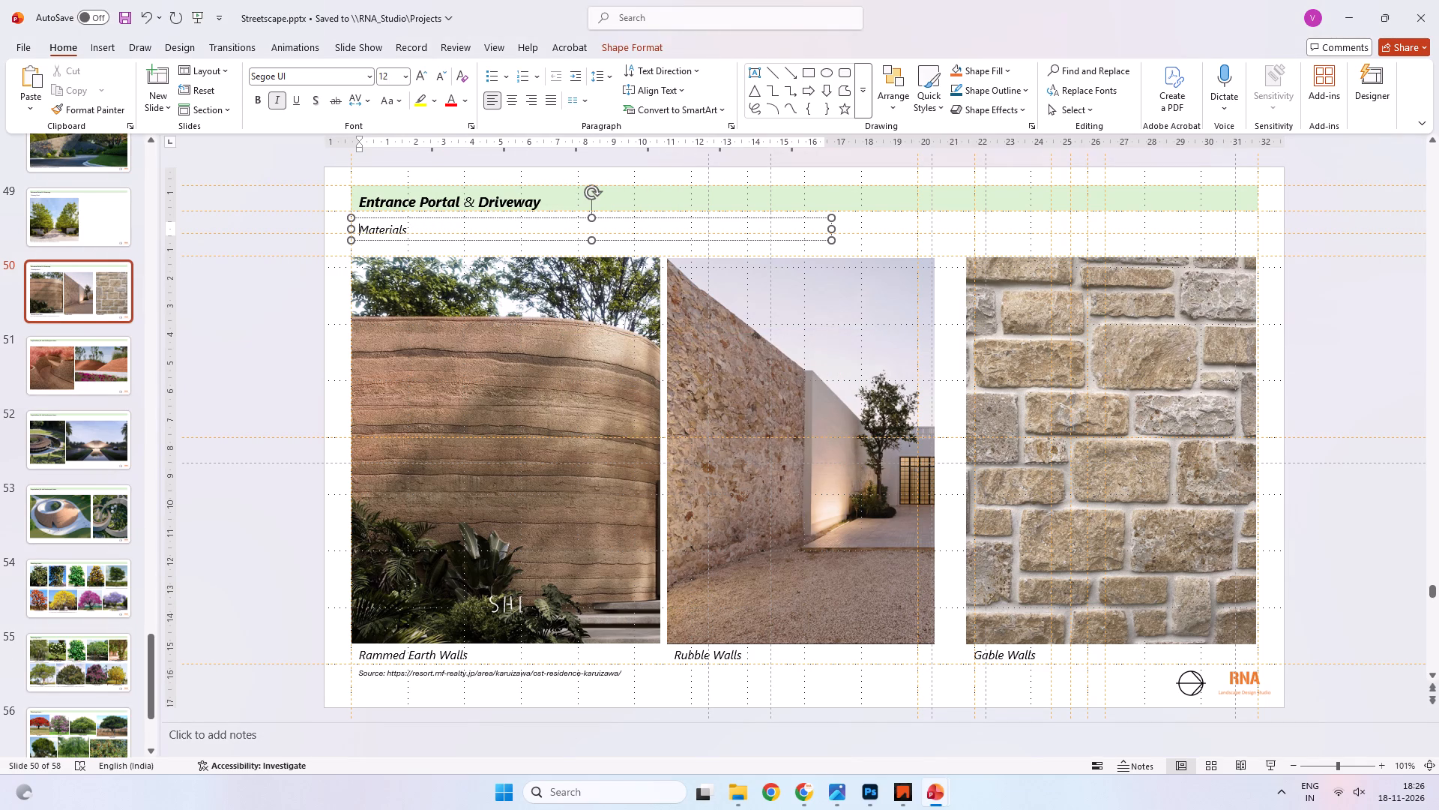
left_click(229, 252)
key("ctrl+s")
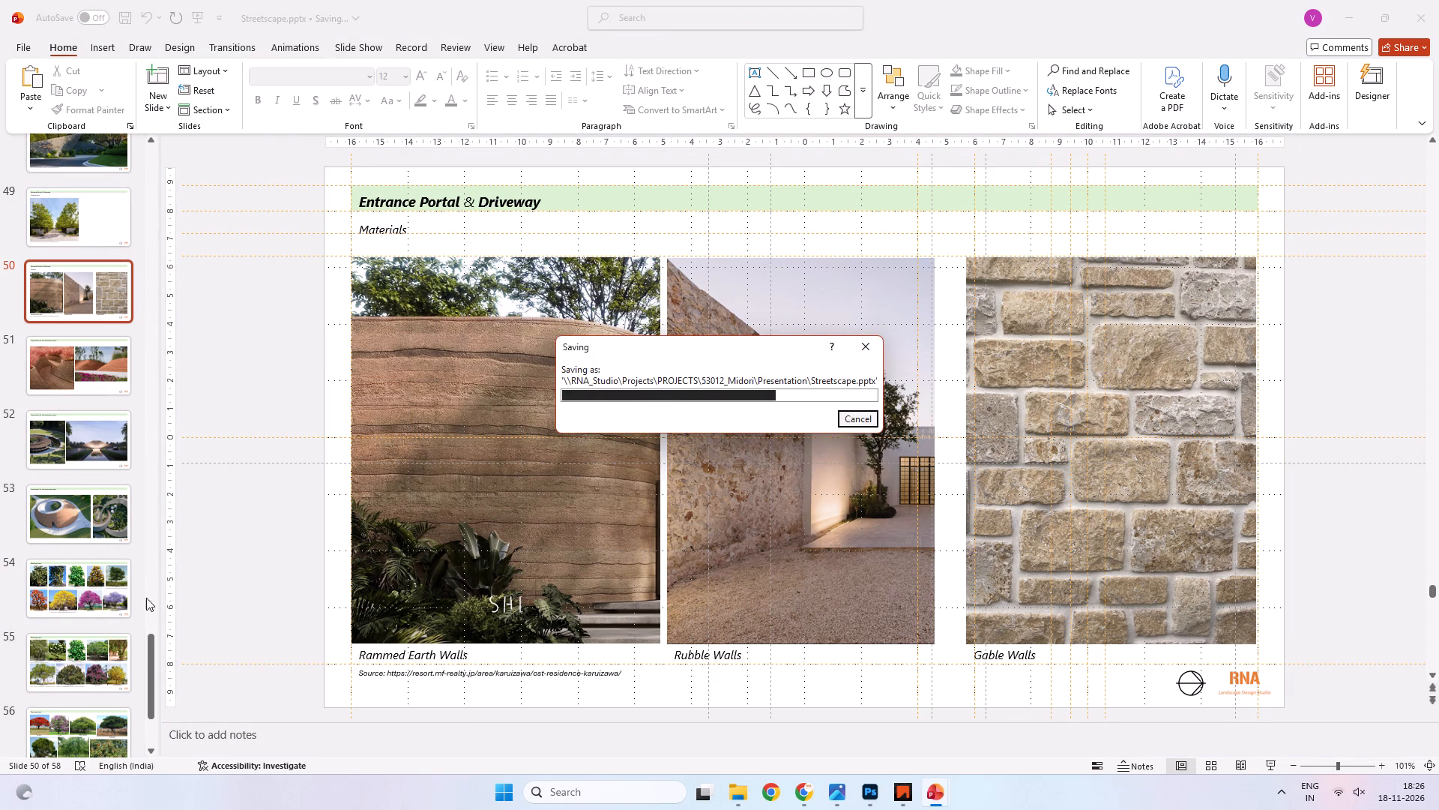
Review the images on slides 51 and 52, titled "Inspirations for the landscape intent".
left_click(90, 361)
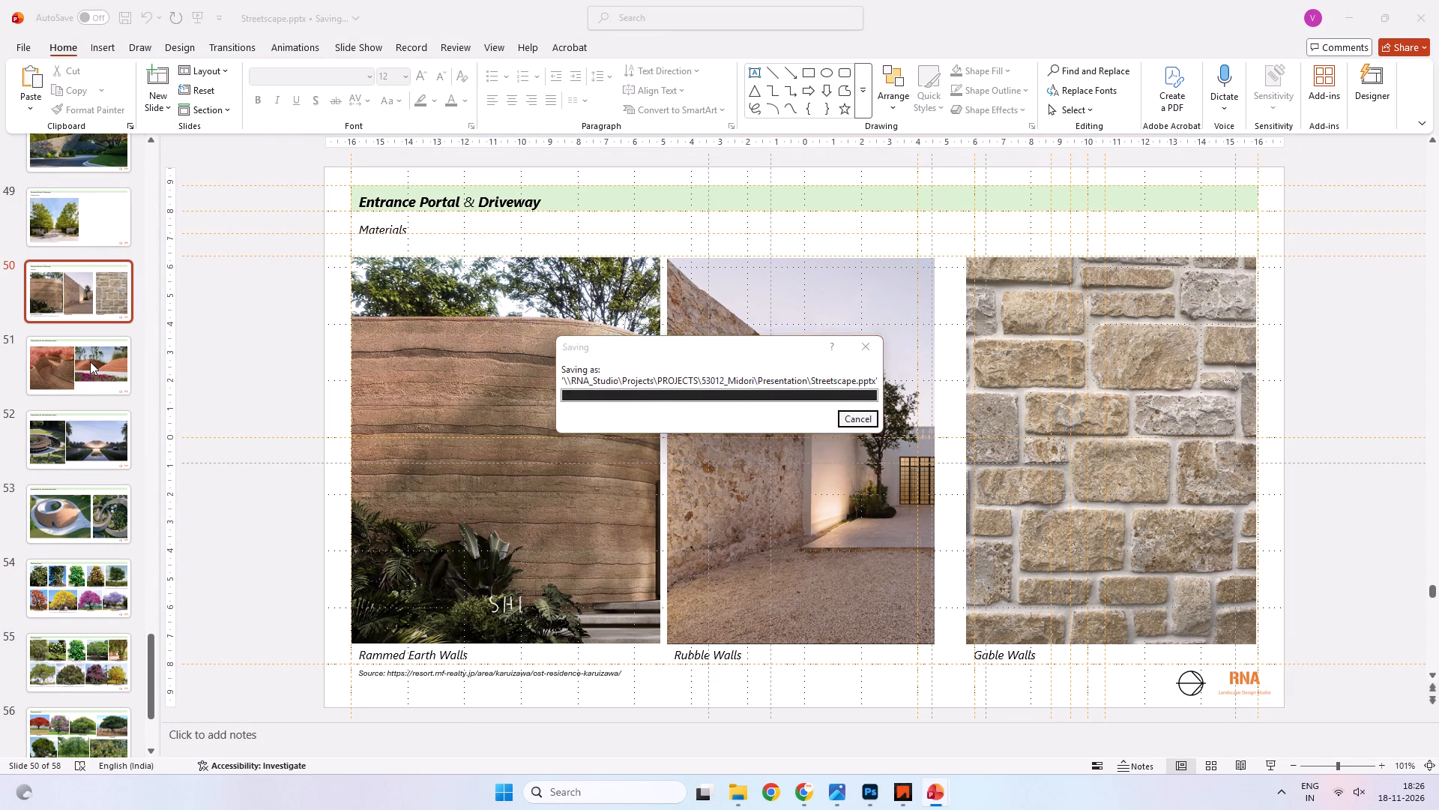
left_click(90, 372)
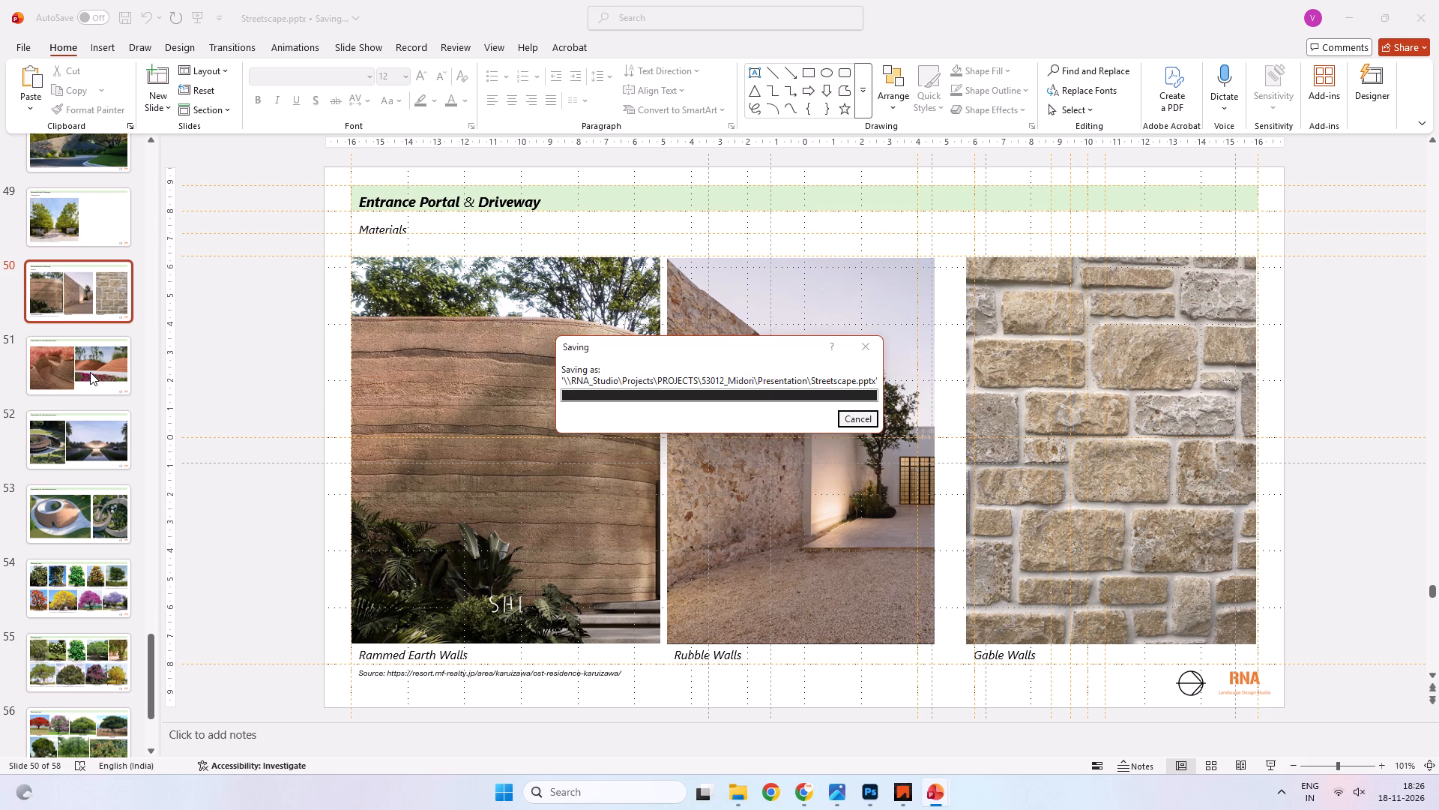
left_click(90, 372)
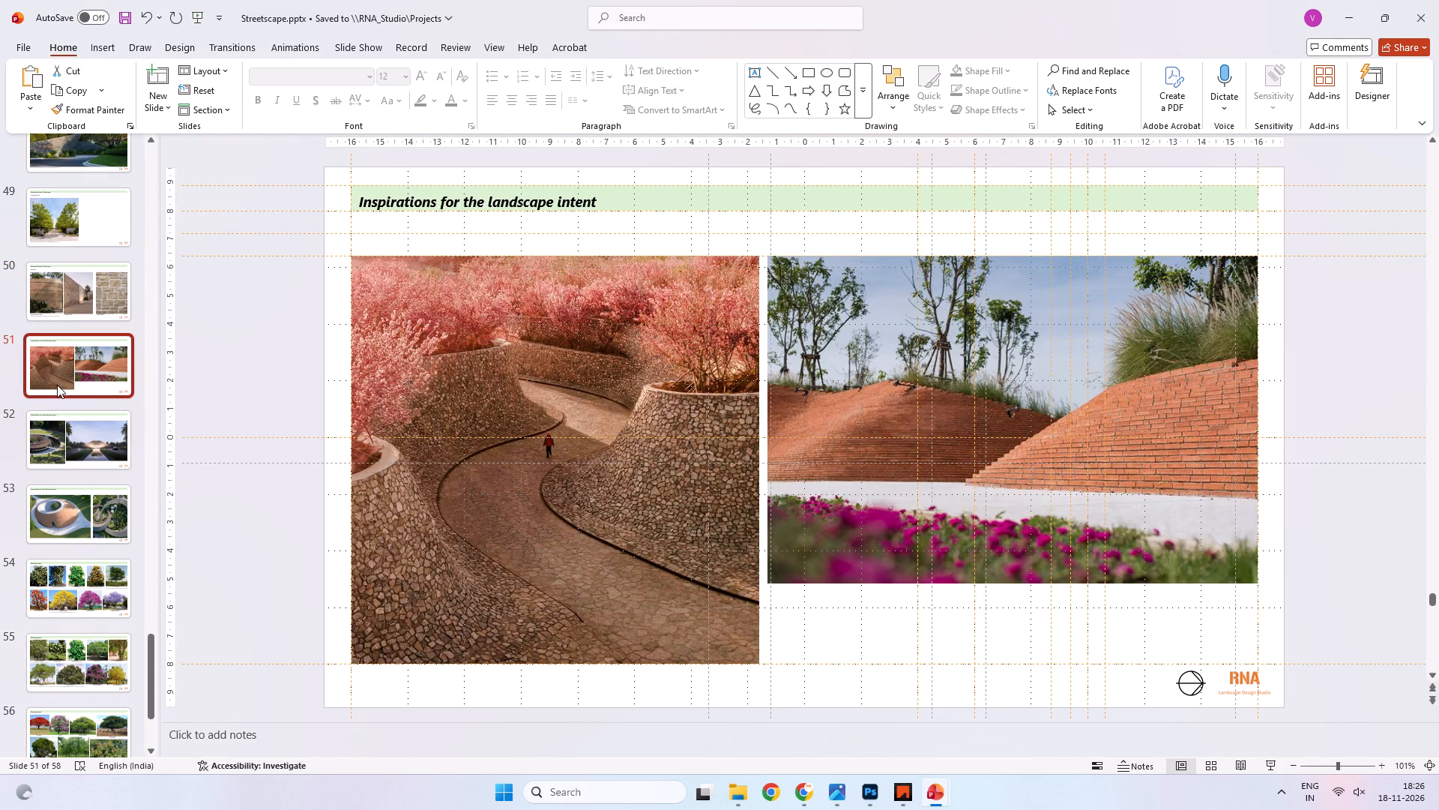
left_click(501, 417)
left_click(970, 399)
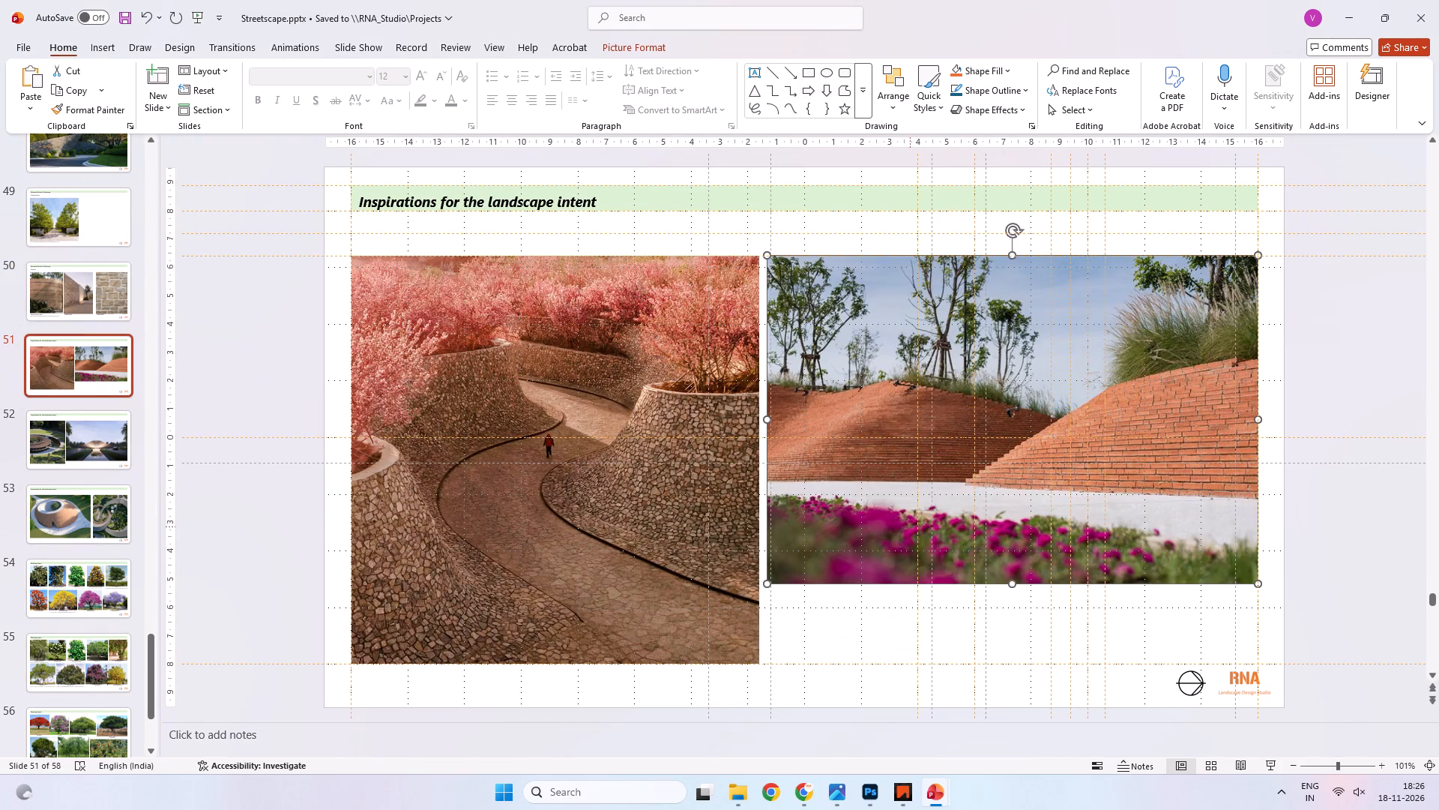
left_click(92, 430)
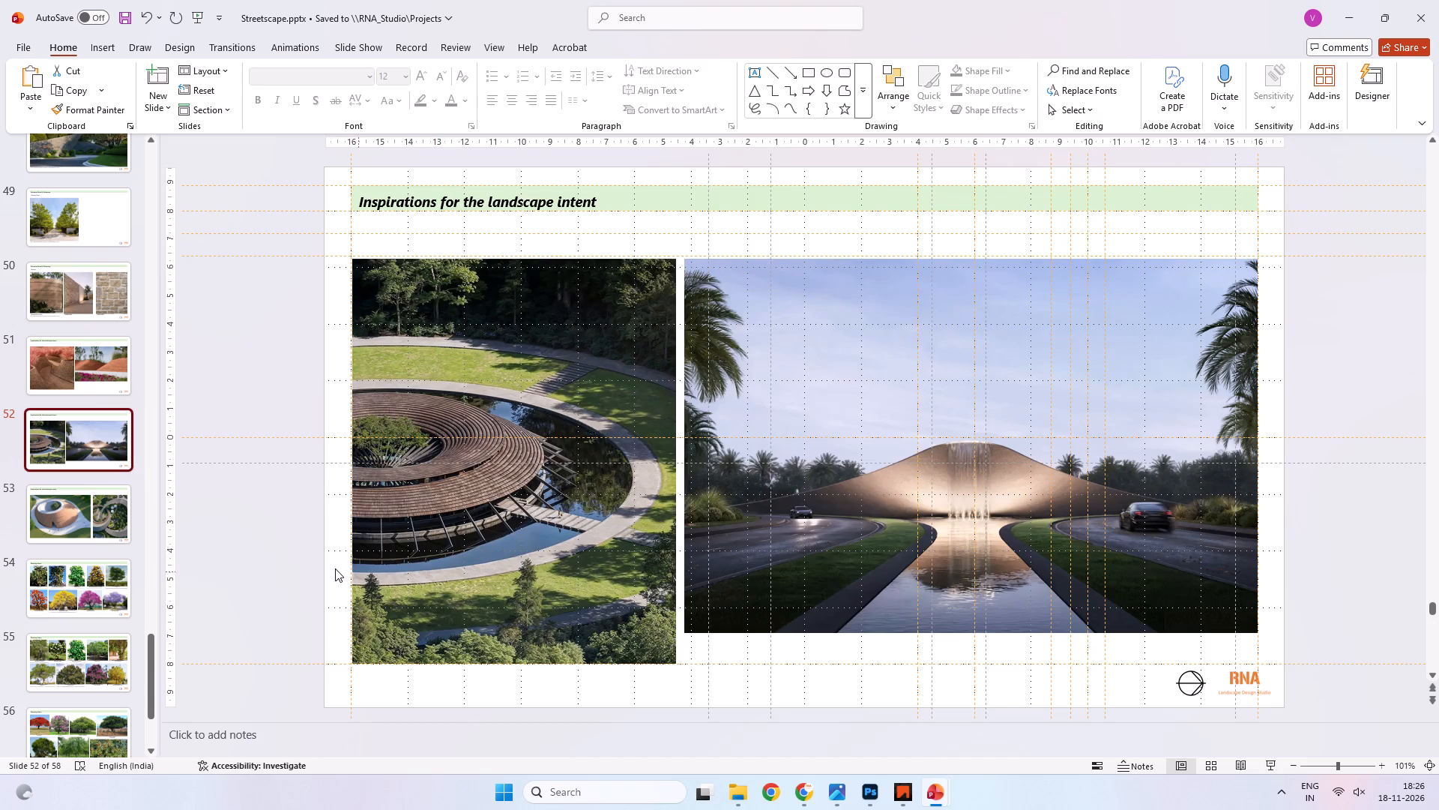
Switch to File Explorer and look over the images in the project's Render folder.
key("alt+Tab")
left_click(528, 511)
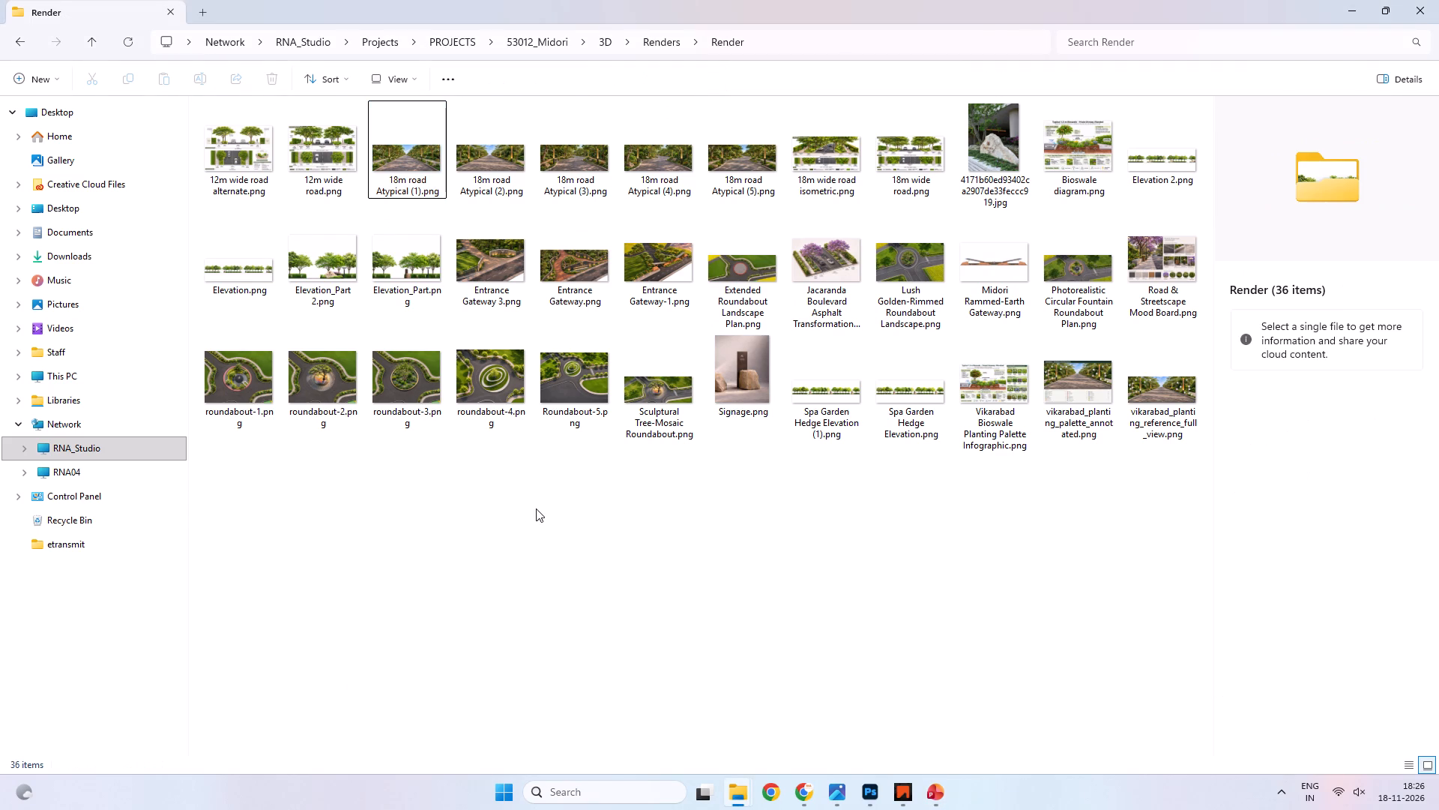
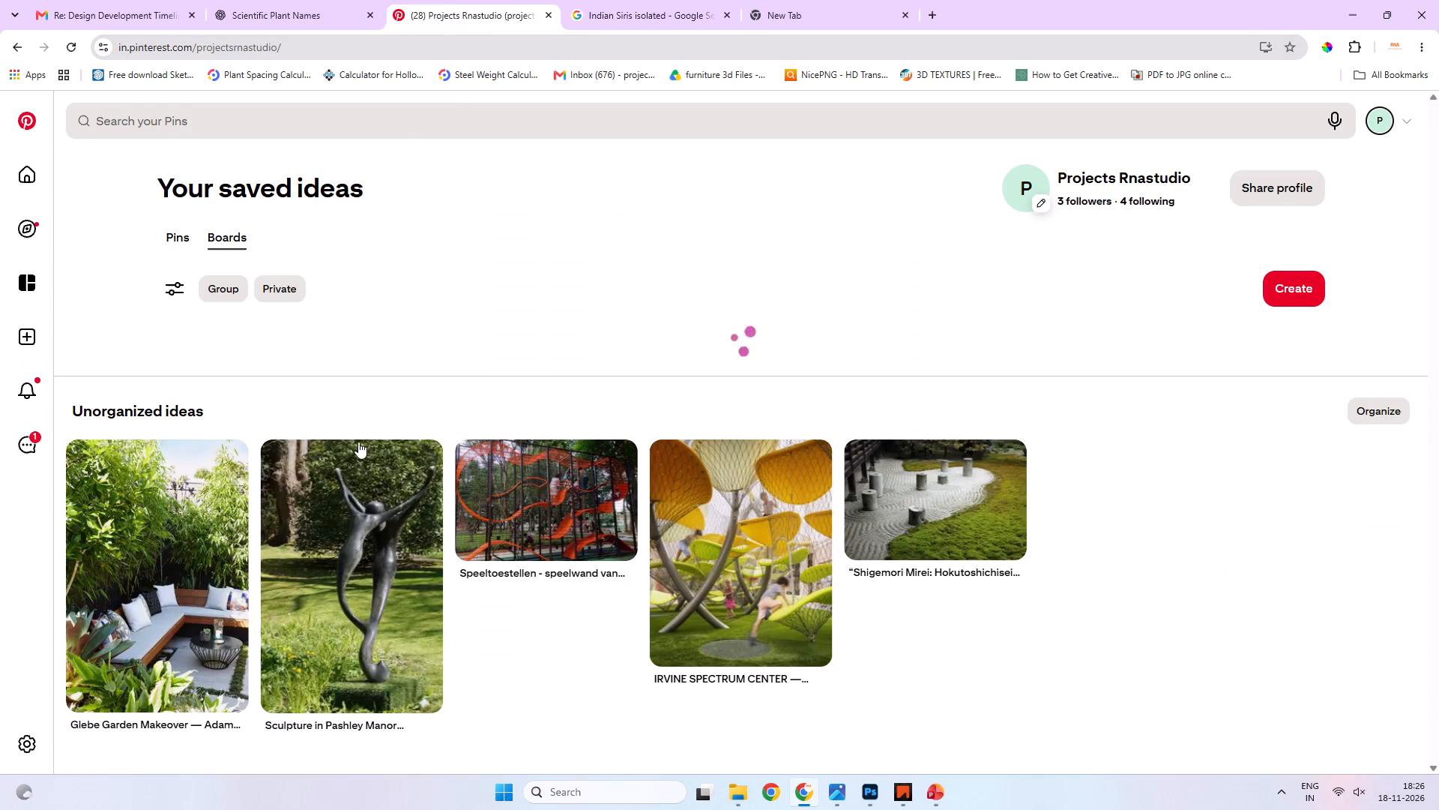
Open the source page of the pink-blossom stone-wall pin on the 57001_Midori Pinterest board and copy its web address.
left_click(299, 402)
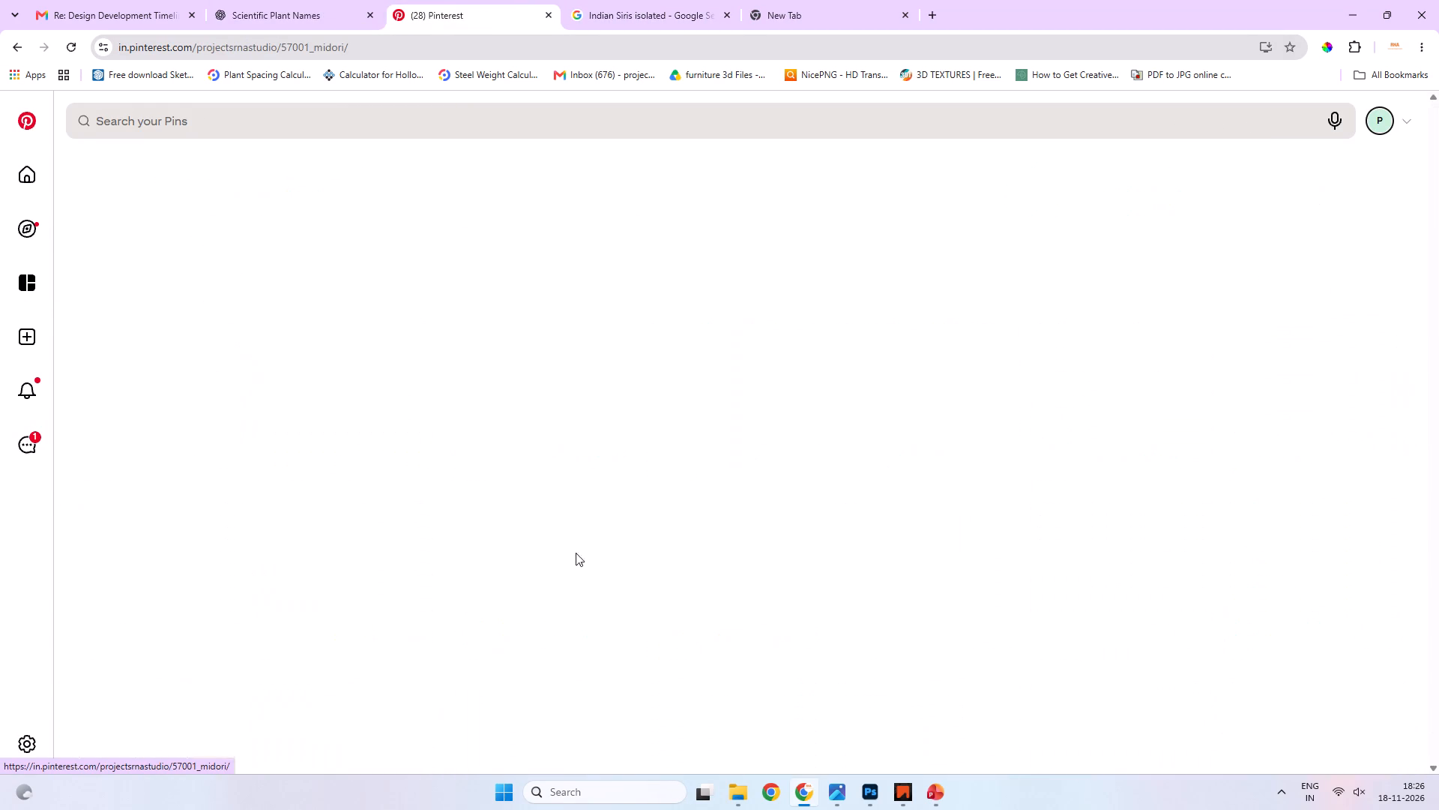
scroll(525, 495, "down", 5)
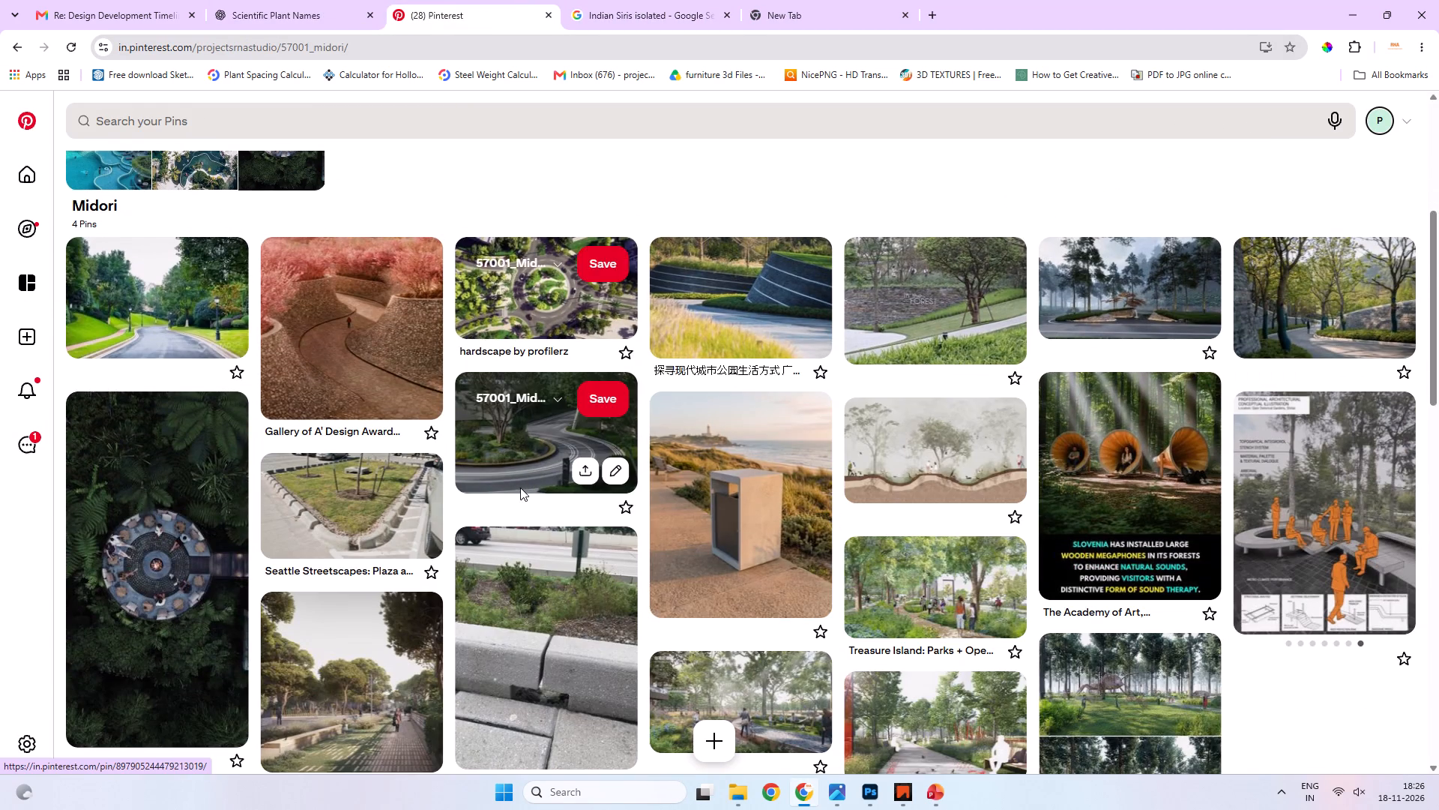
left_click(334, 377)
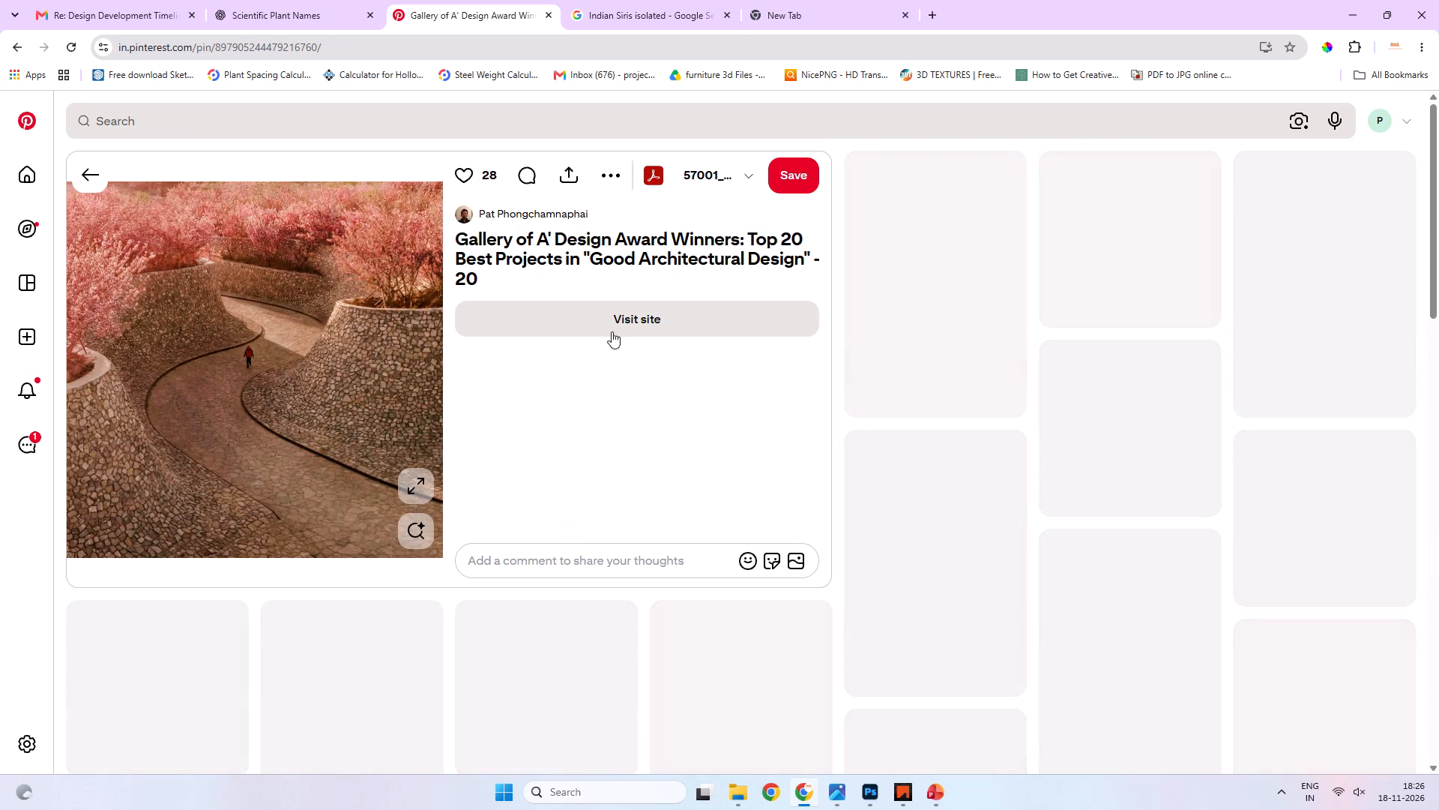
left_click(614, 328)
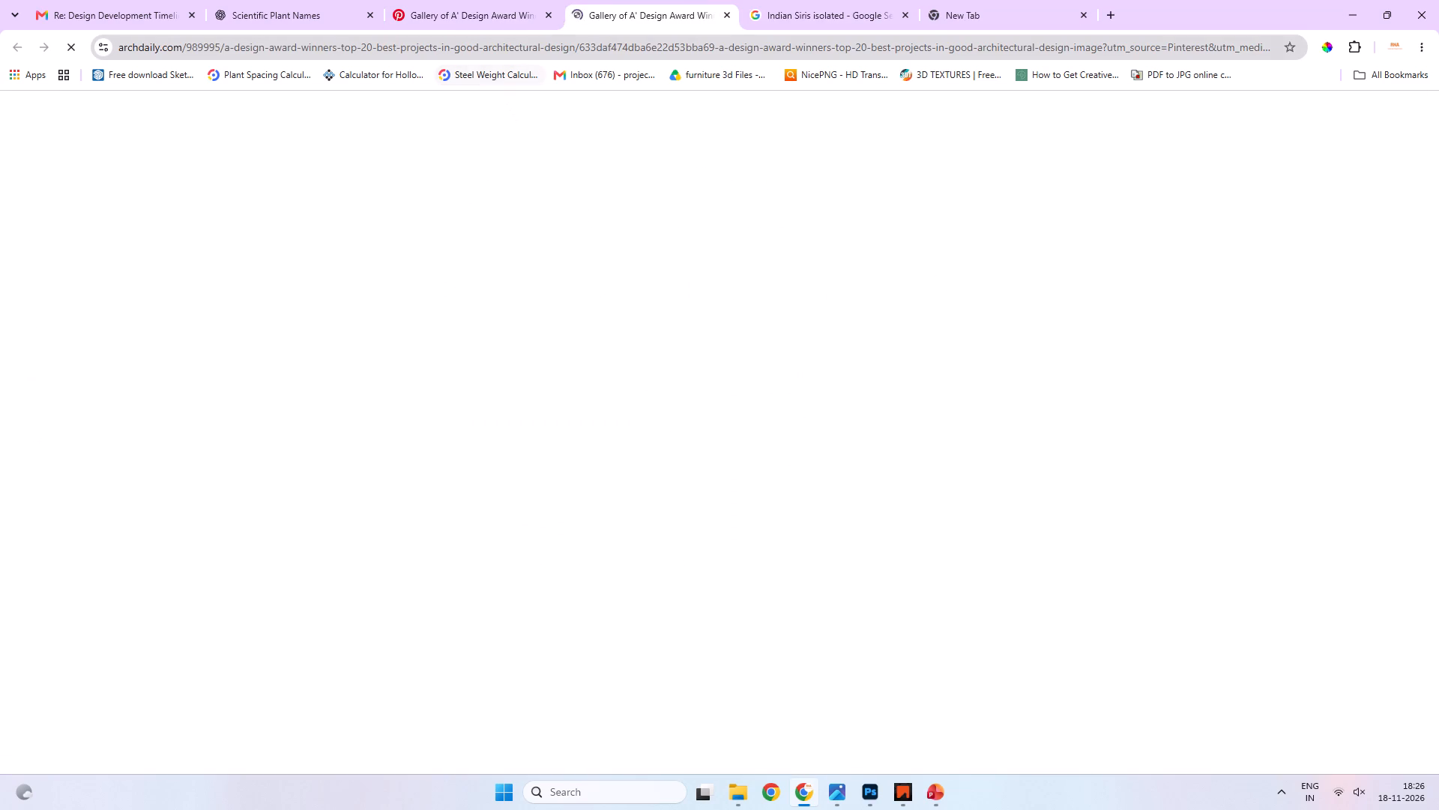
left_click(1073, 46)
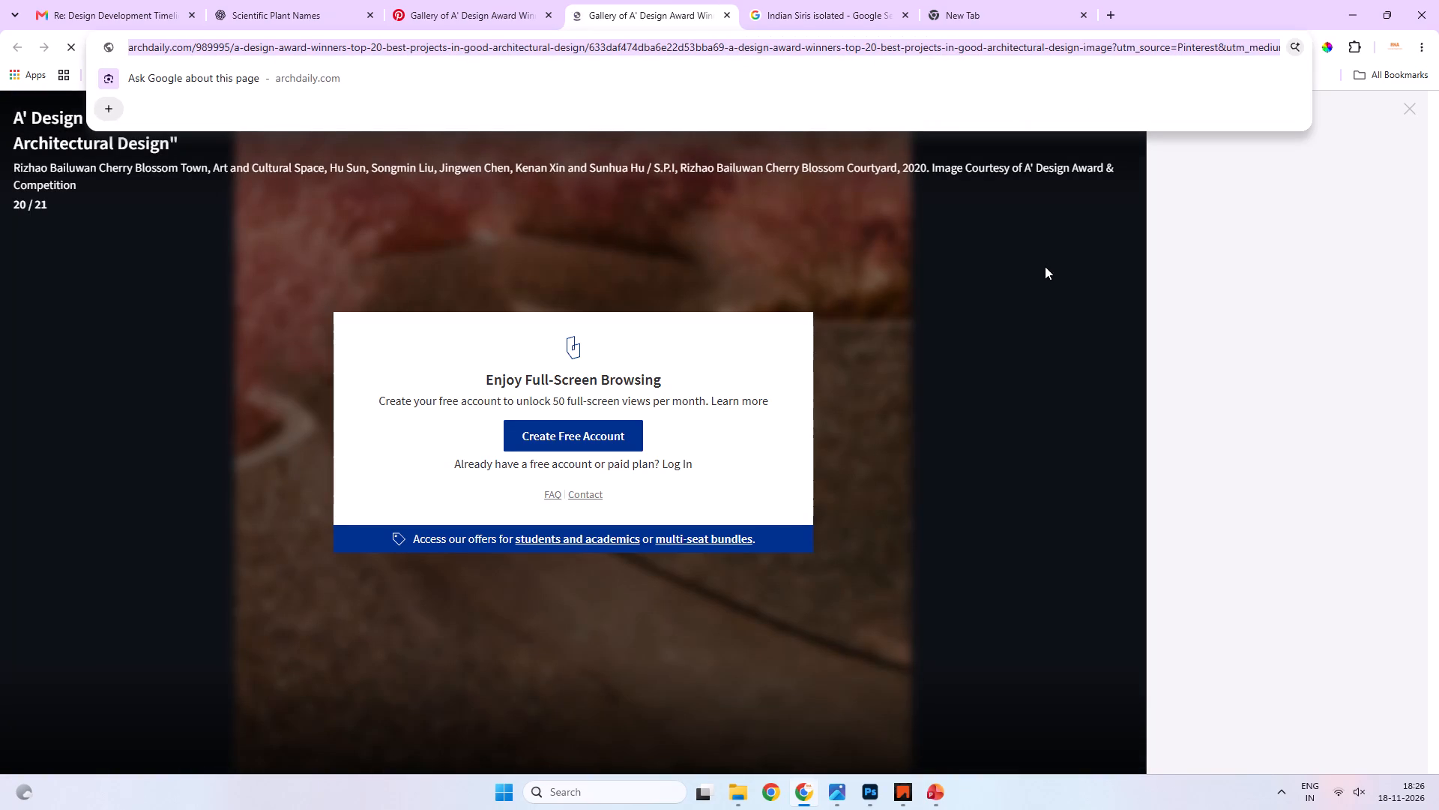
key("ctrl+c")
Switch back to the Streetscape presentation and copy the source caption from slide 50 onto slide 51.
key("alt+Tab")
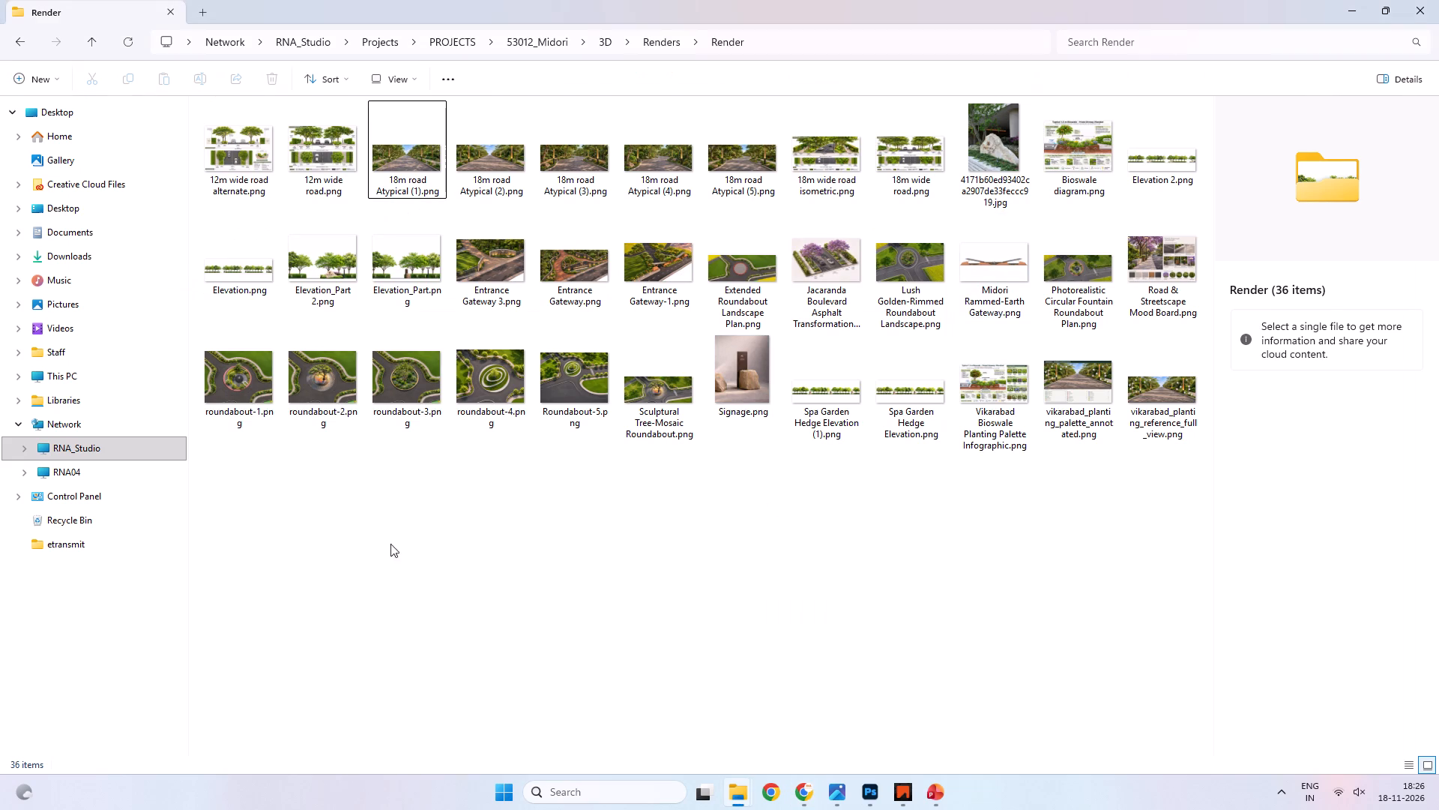
key("alt+Tab")
key("alt+Tab")
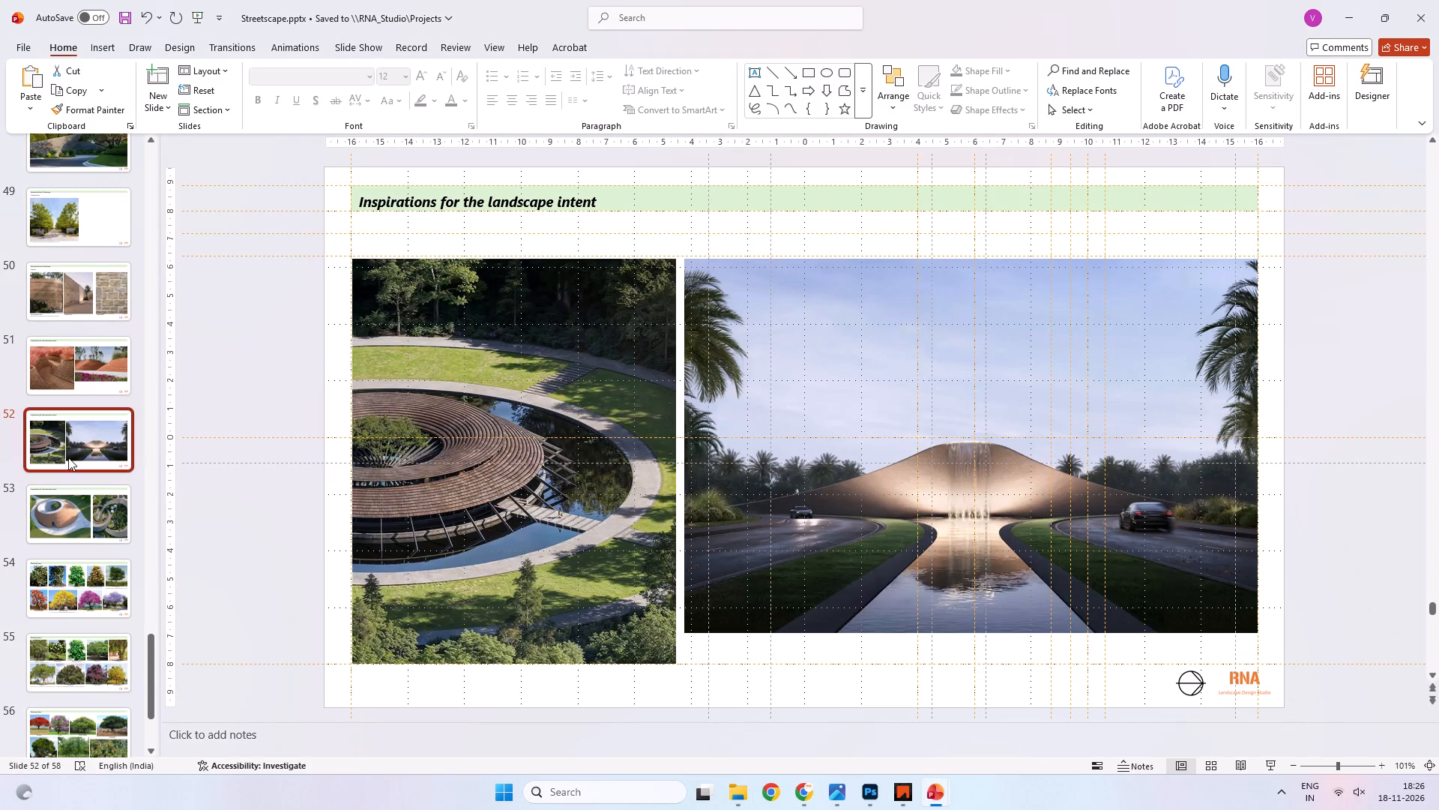
left_click(91, 362)
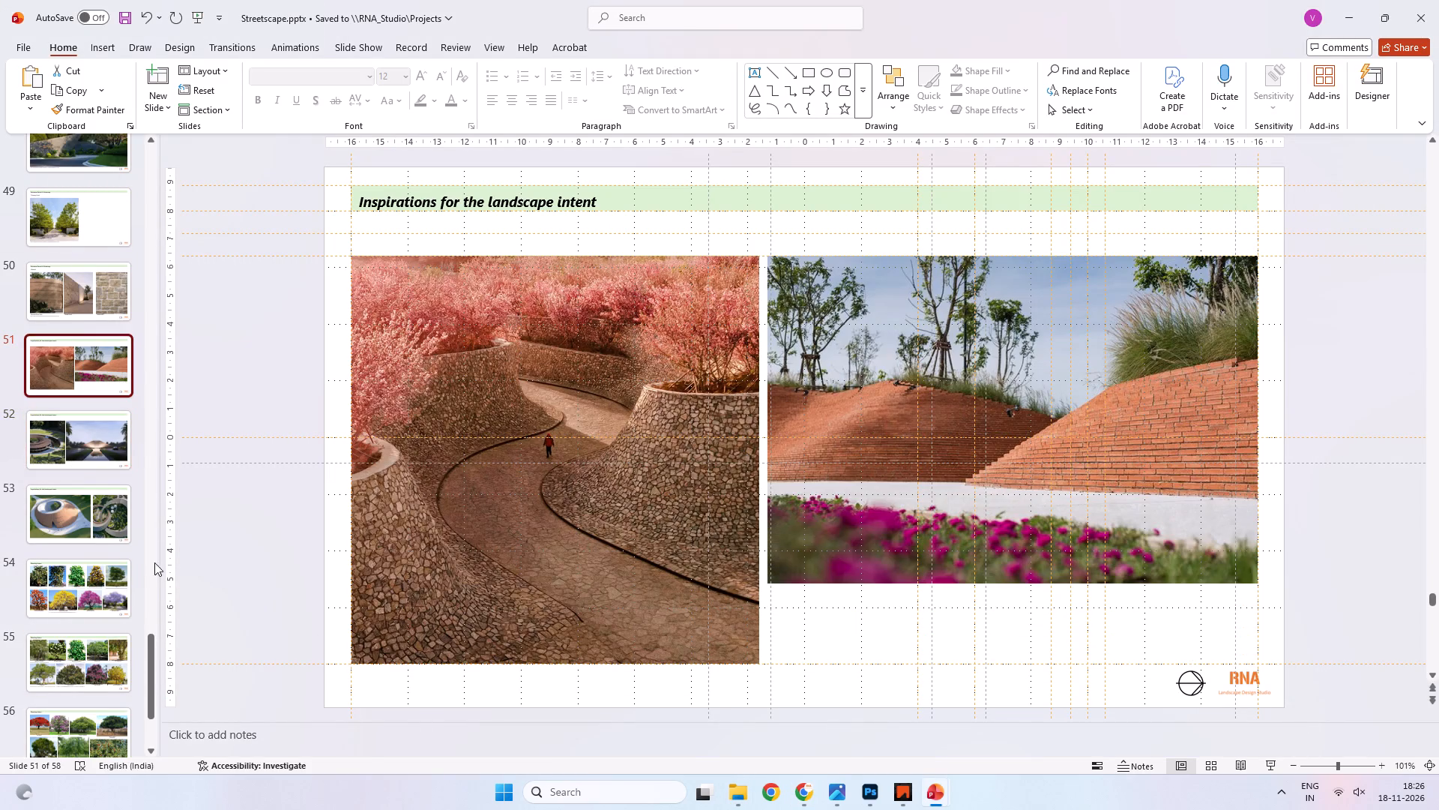
left_click(71, 308)
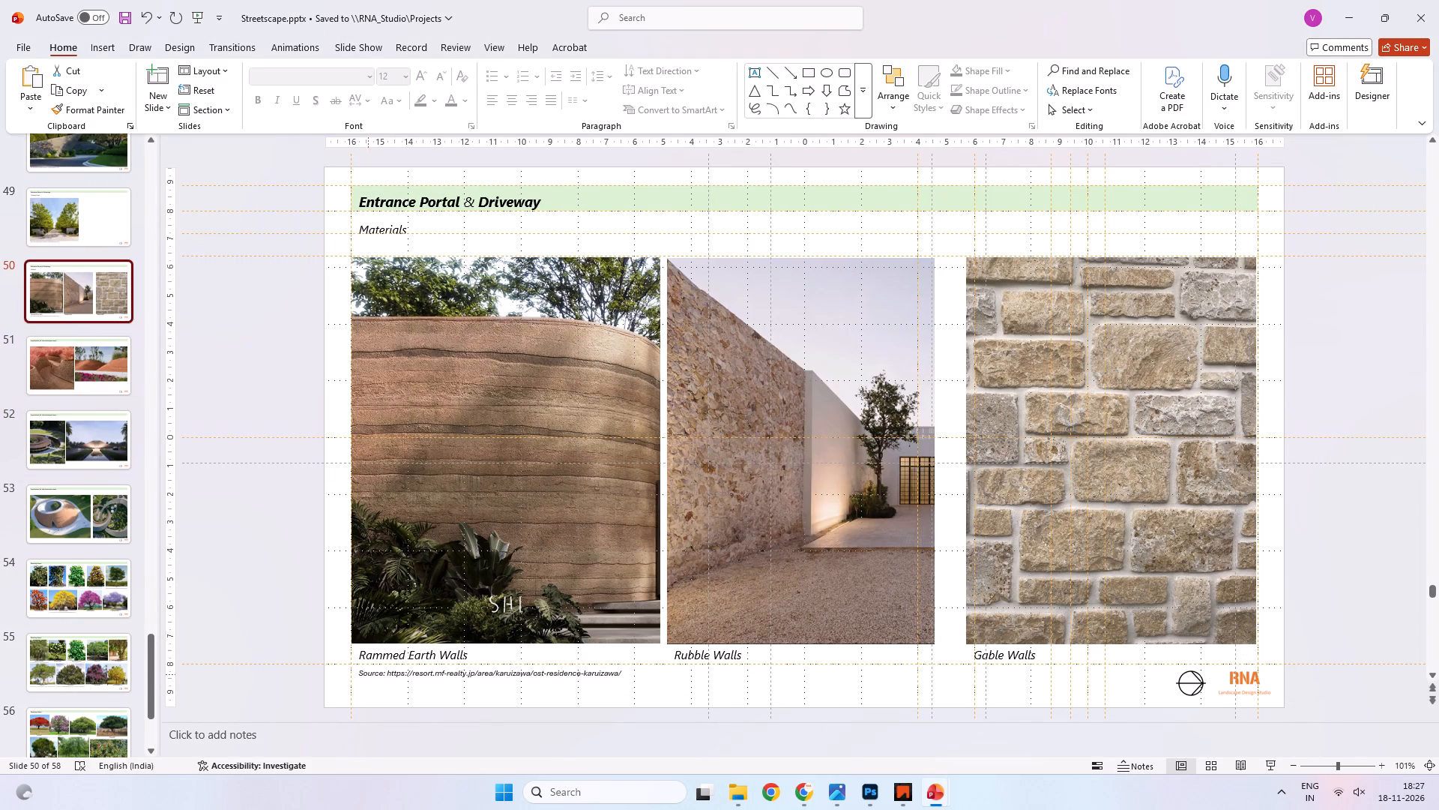
left_click(396, 681)
key("ctrl+c")
left_click(85, 382)
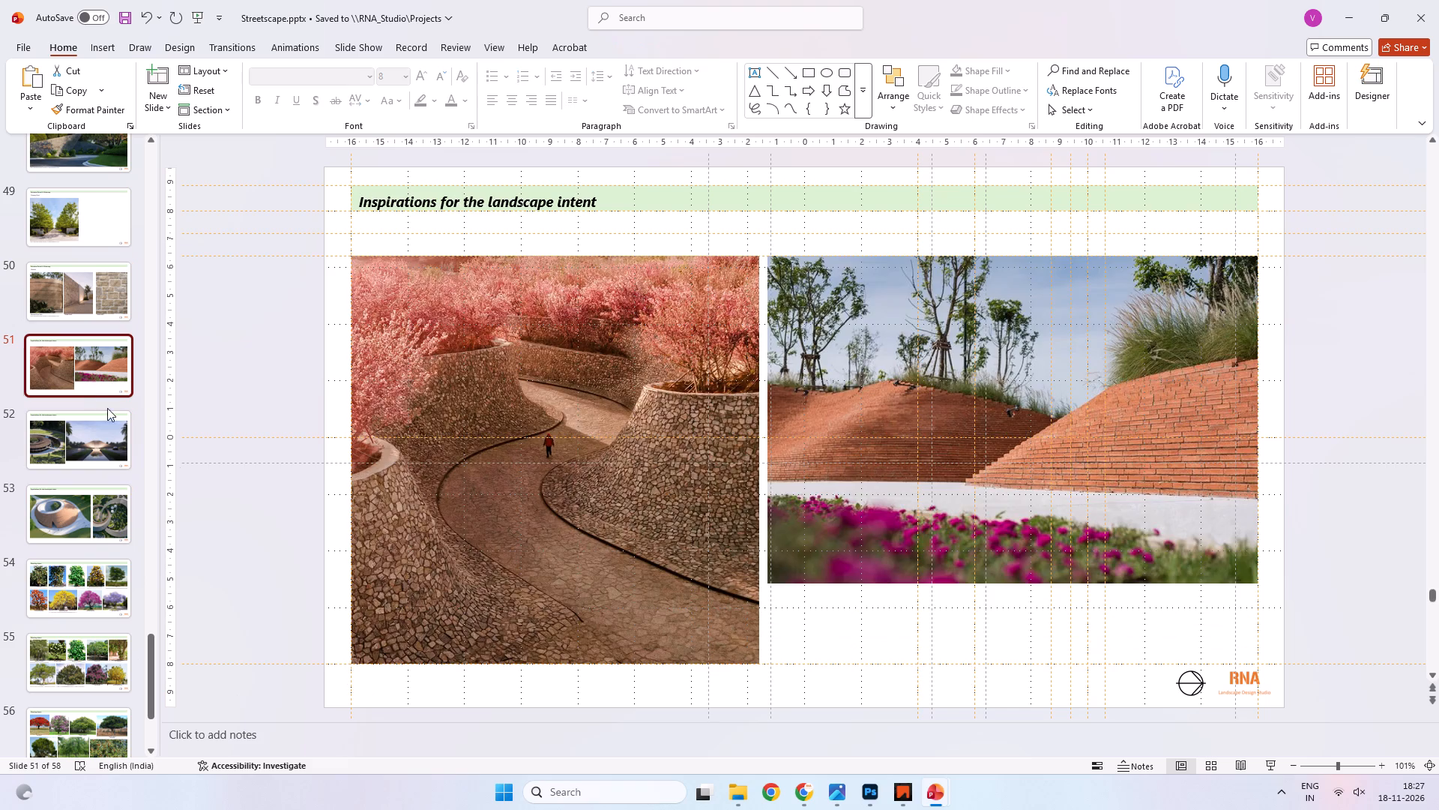
key("ctrl+v")
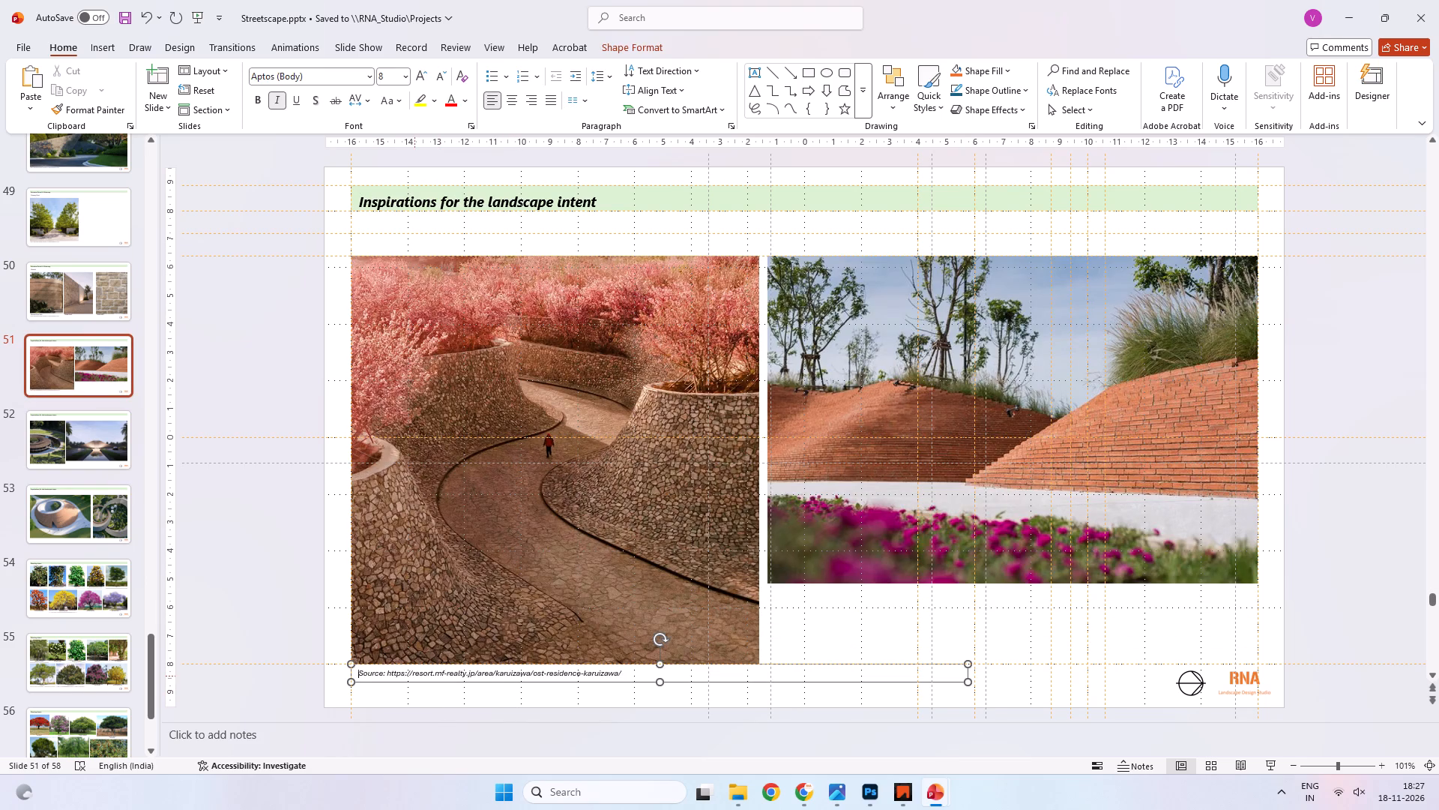
Replace the link after "Source:" in slide 51's caption with the archdaily.com page address copied from the browser.
left_click_drag(385, 673, 827, 696)
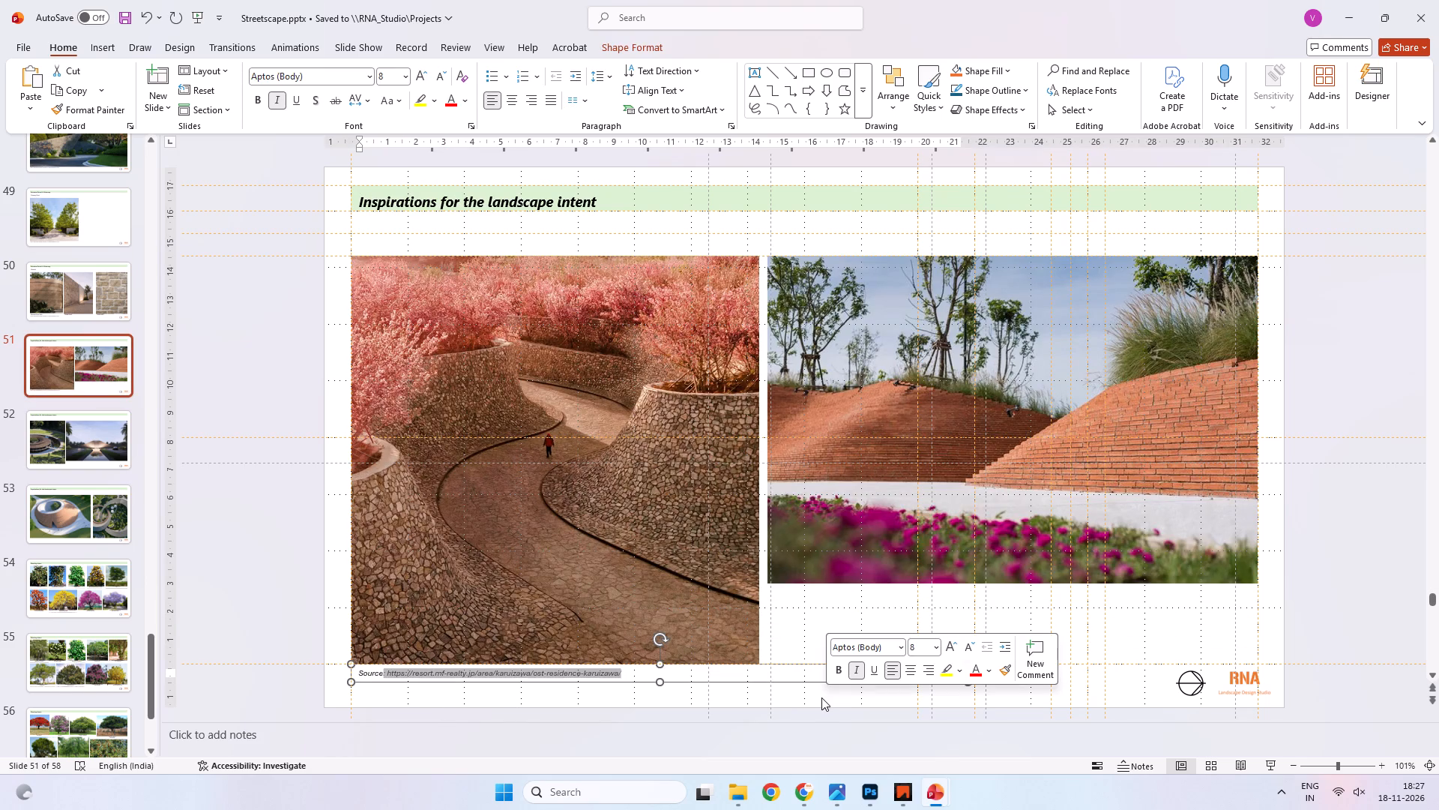
key("BackSpace")
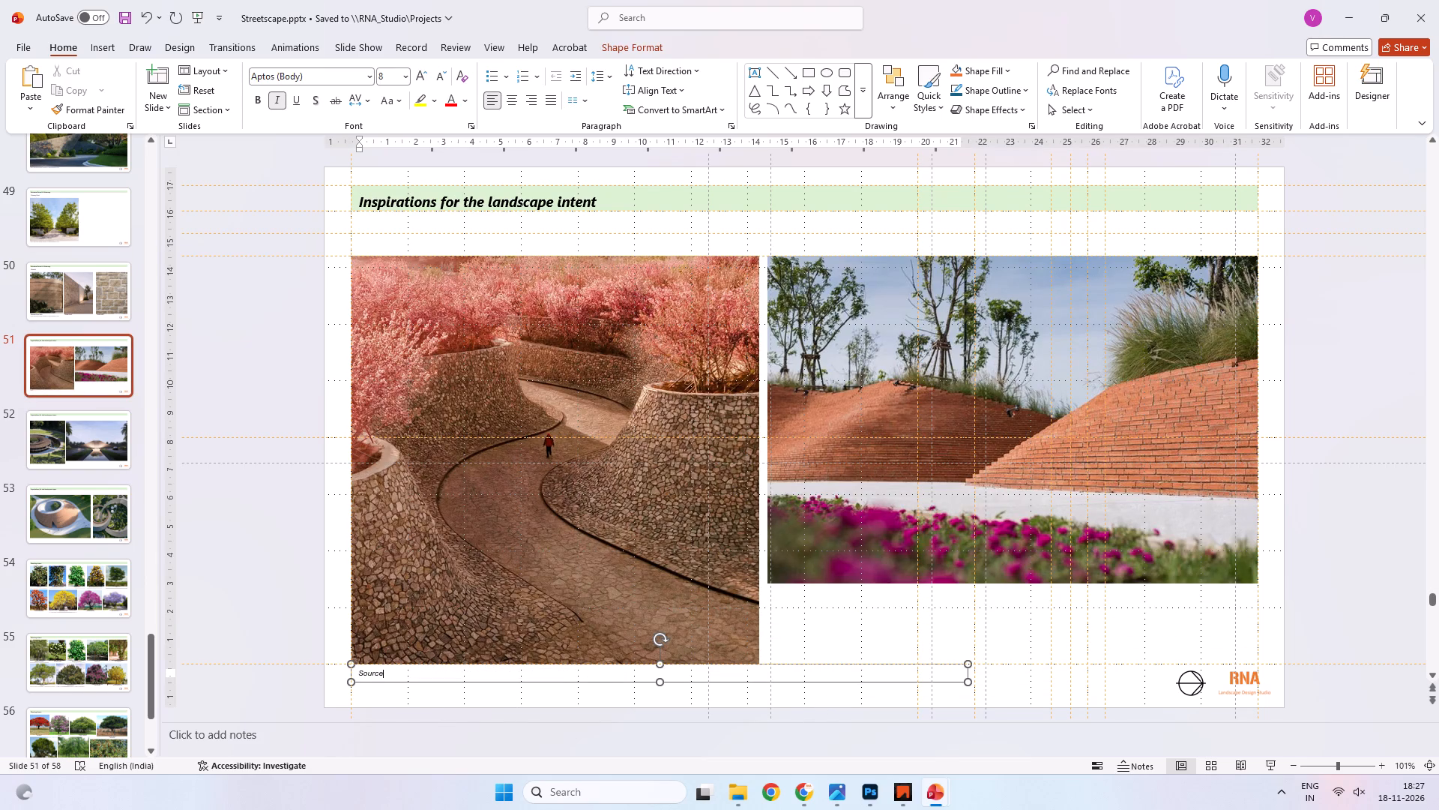
type(":")
key("space")
key("alt+Tab")
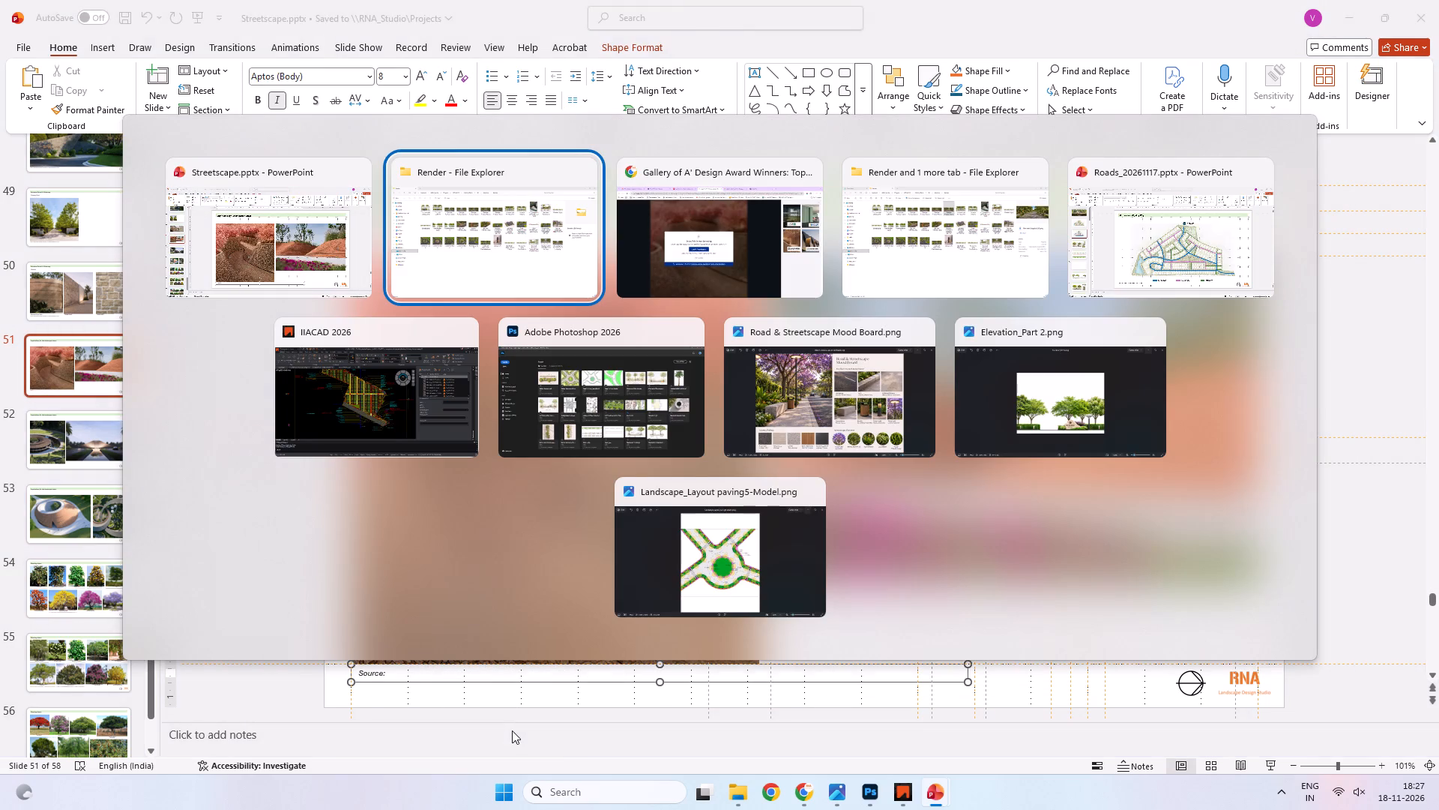
key("alt+Tab")
key("ctrl+c")
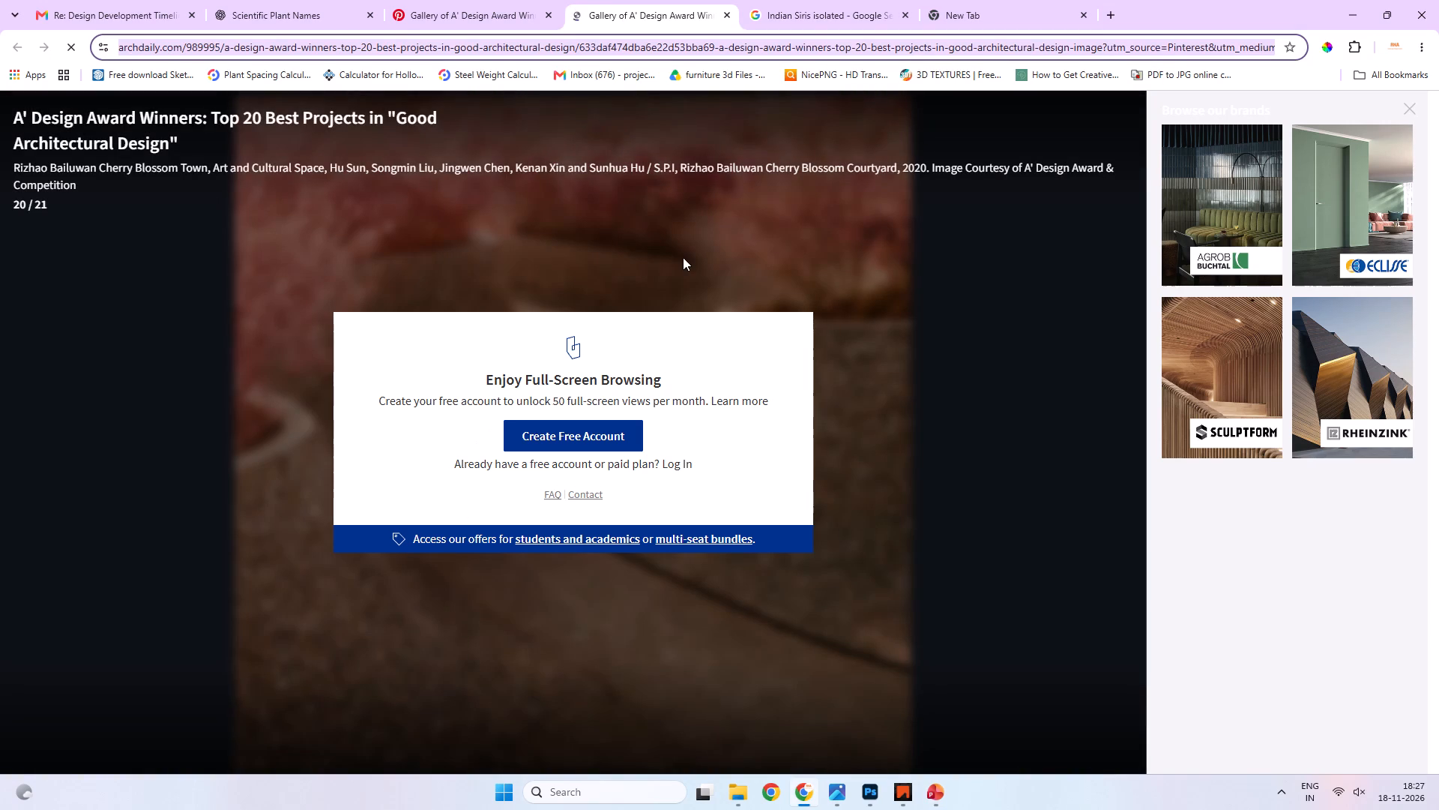
right_click(660, 50)
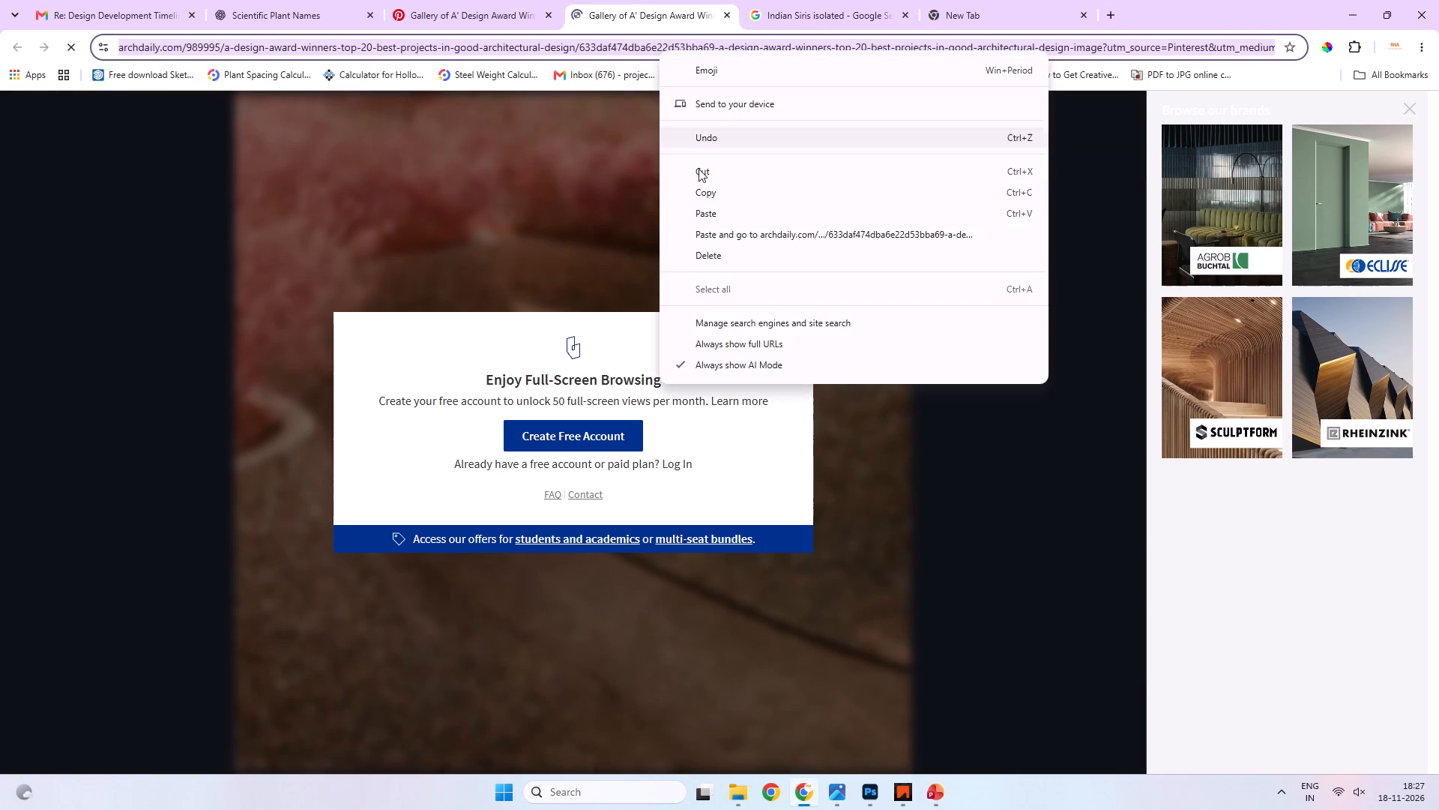
left_click(699, 178)
key("alt+Tab")
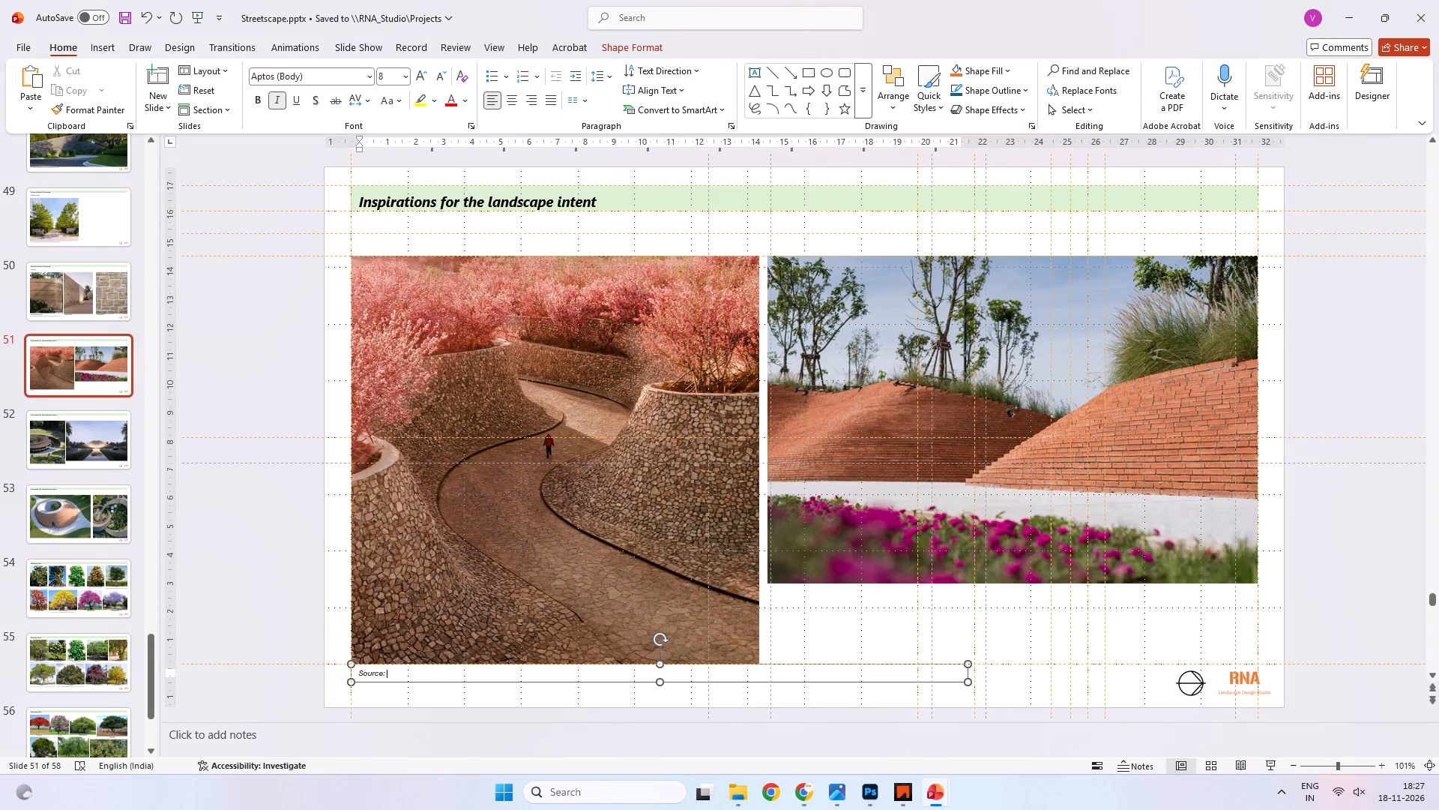
key("ctrl+v")
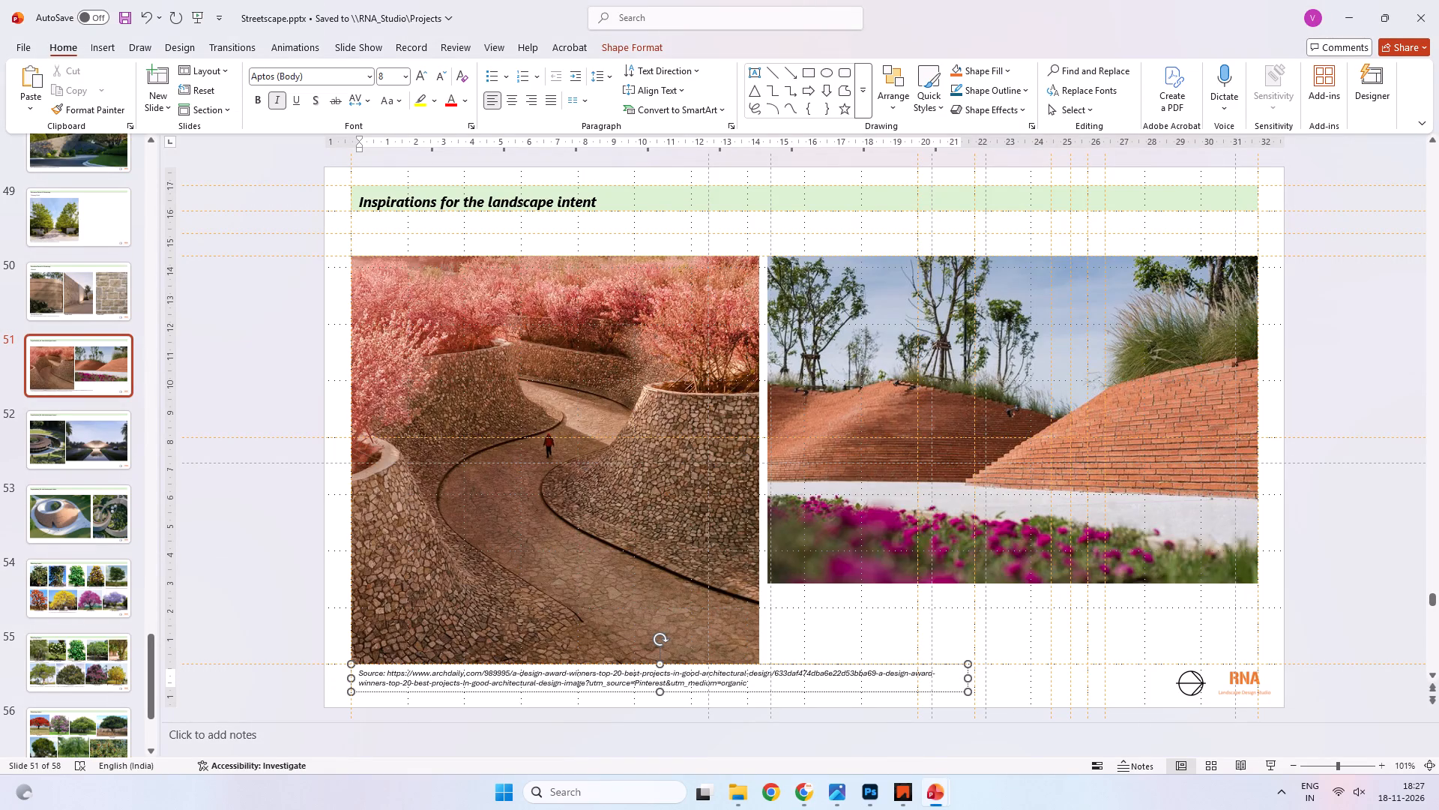
Narrow the source caption to the stone-wall photo's width and reduce its font size to 7.
left_click_drag(968, 679, 757, 667)
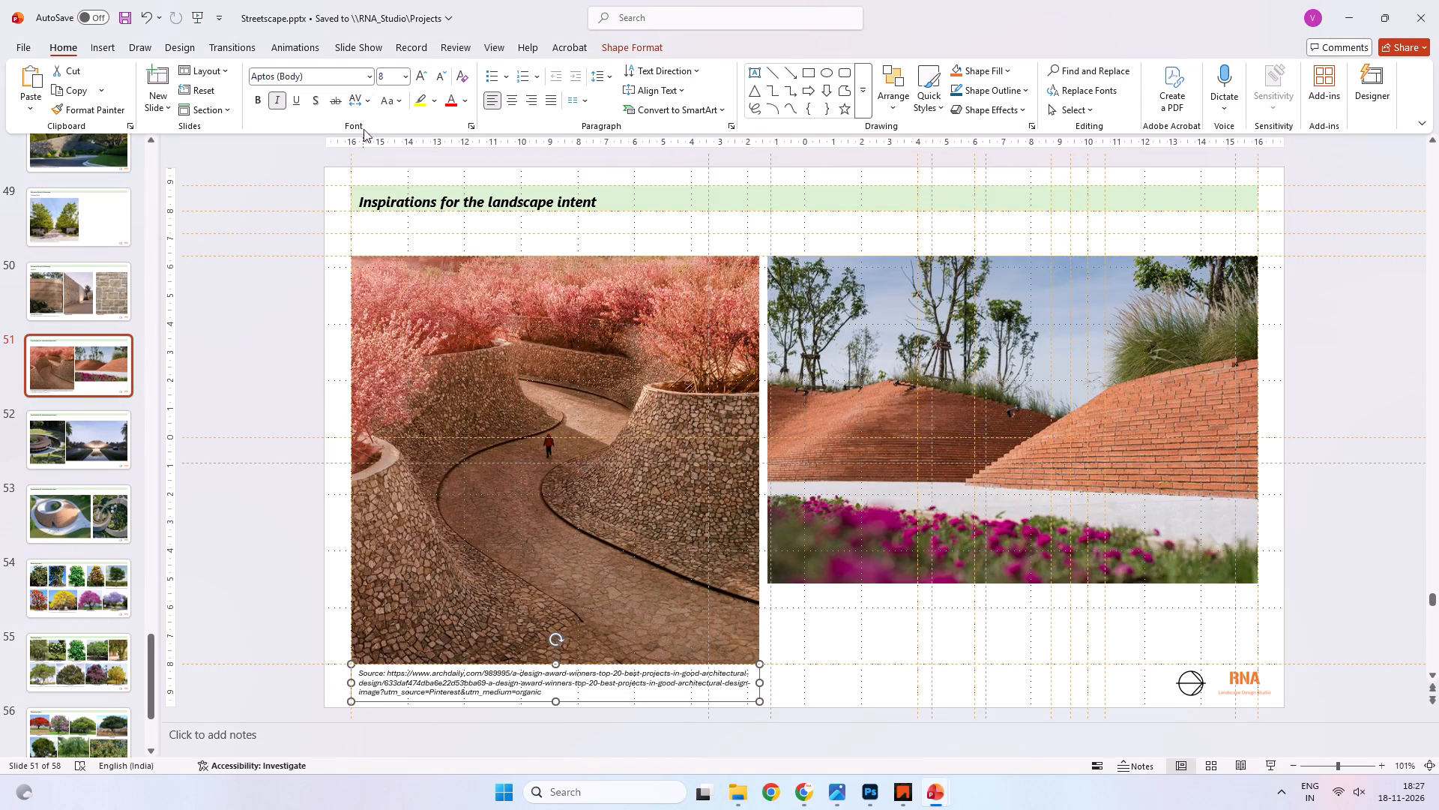
left_click(444, 79)
left_click(263, 348)
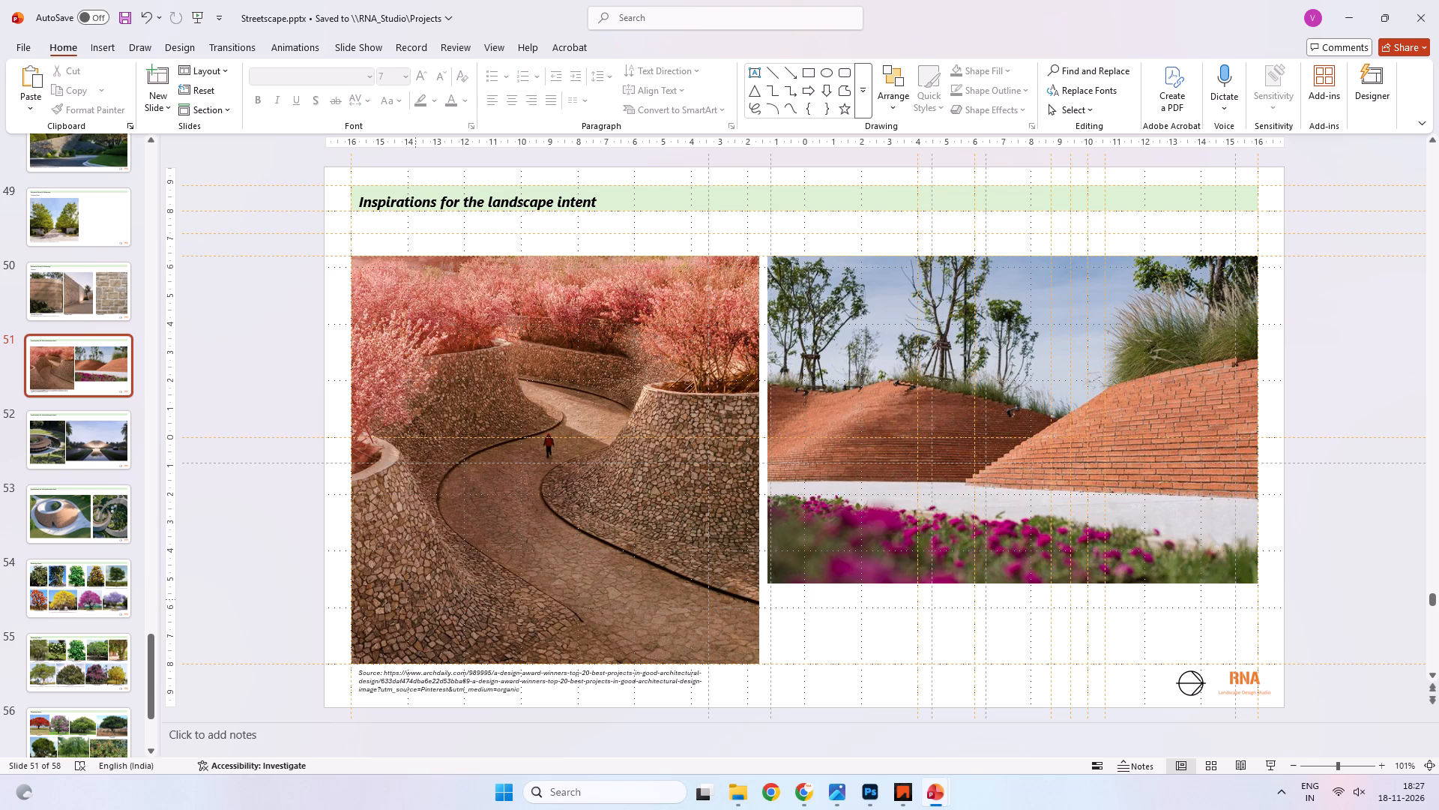
left_click(520, 690)
key("Return")
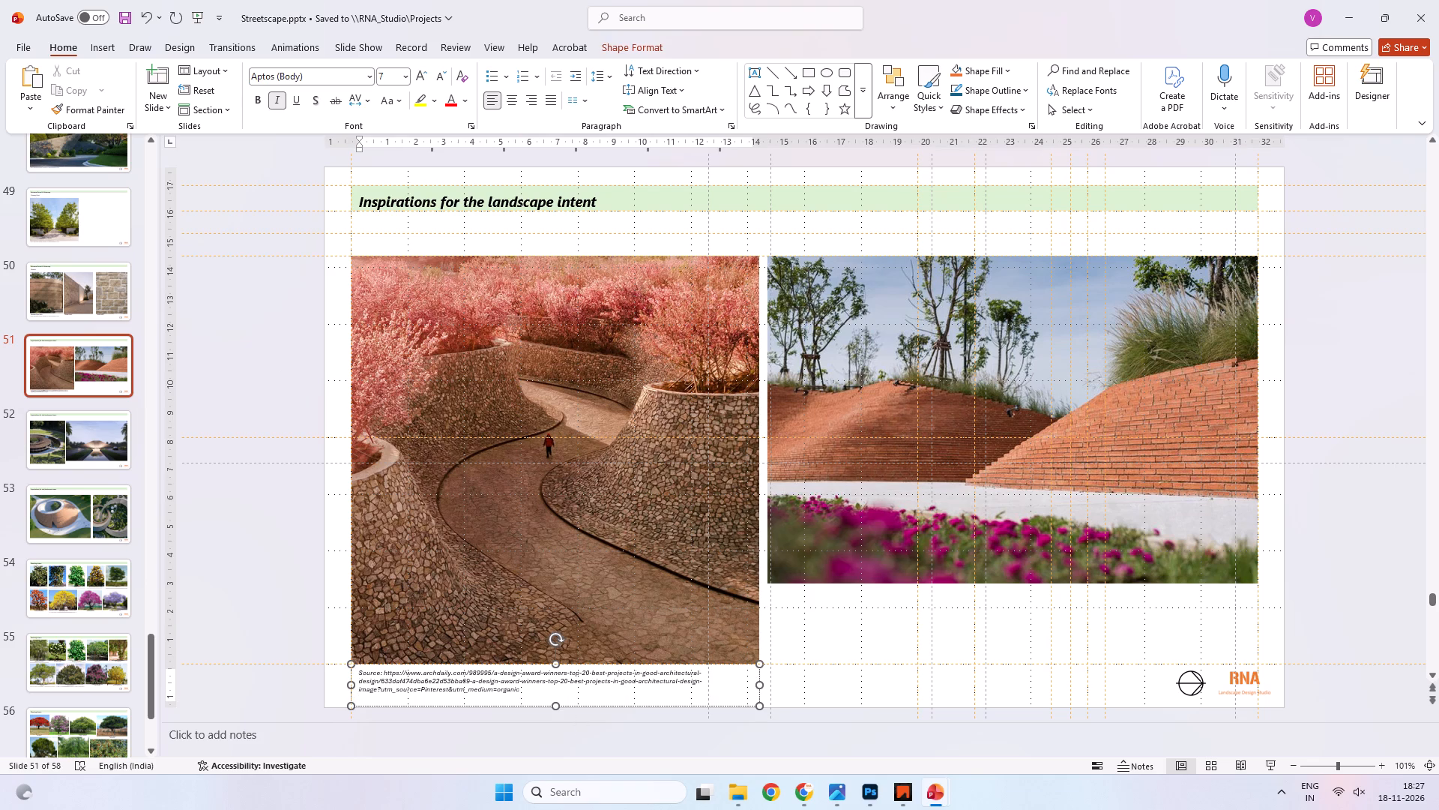
key("BackSpace")
left_click(253, 479)
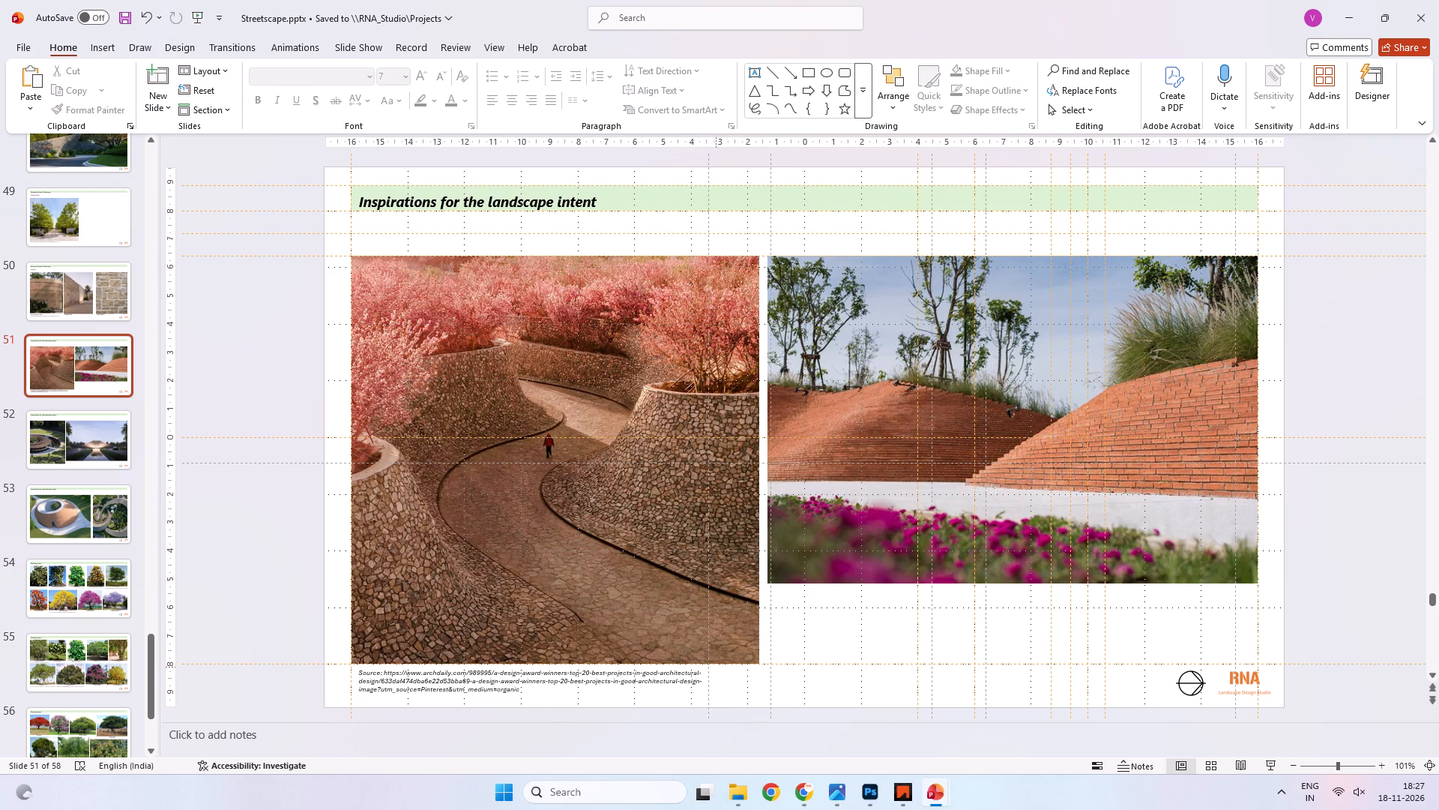
Move the source caption beneath the brick-mound photo, widen it to that photo's width, and align its bottom with the stone-wall photo's lower edge.
left_click(711, 668)
left_click_drag(727, 662, 1146, 586, "shift")
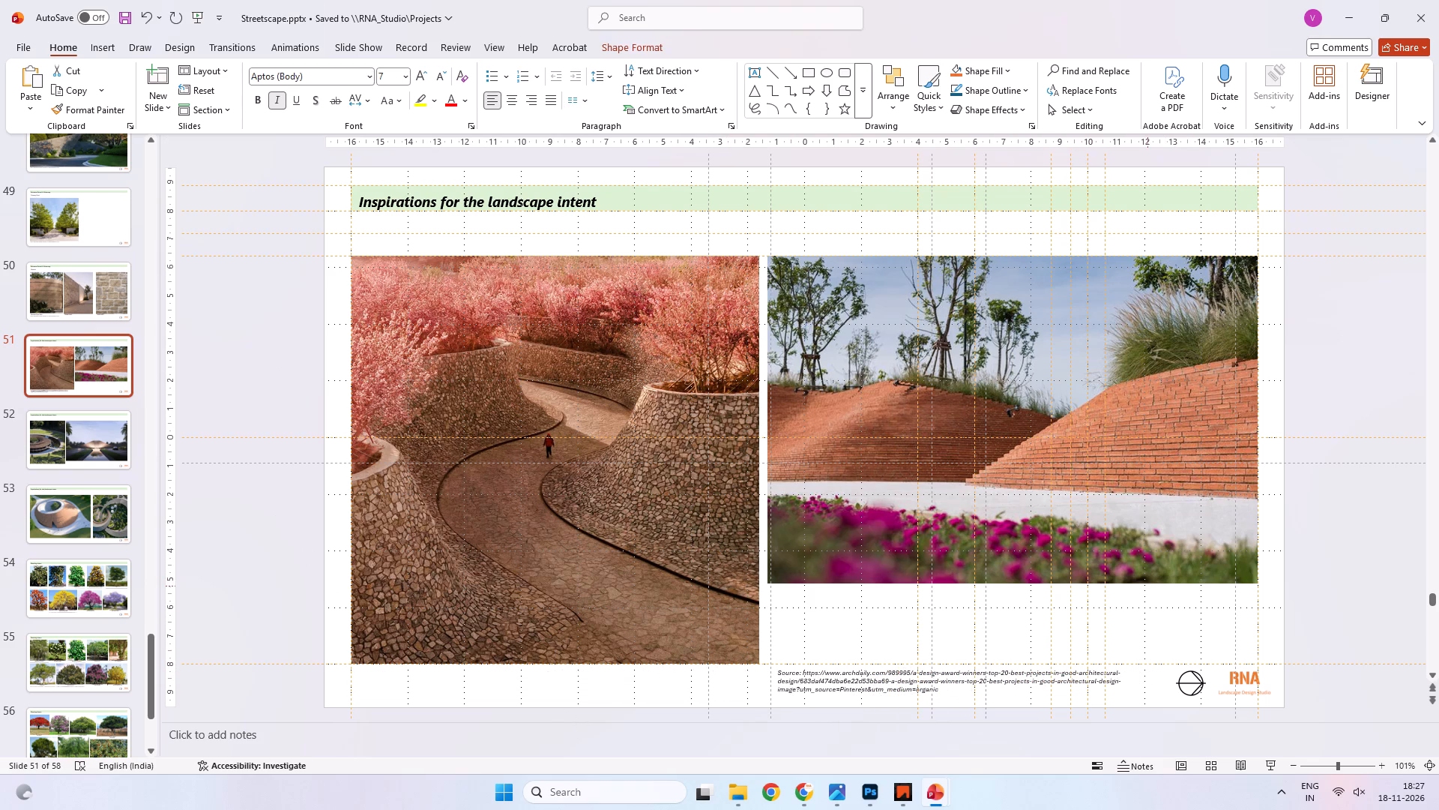
left_click_drag(1146, 586, 1143, 586, "shift")
left_click(1031, 668, "shift")
left_click(1031, 664, "shift")
left_click_drag(1031, 664, 1031, 636, "shift")
left_click_drag(1036, 662, 1031, 632)
left_click_drag(1176, 650, 1257, 640)
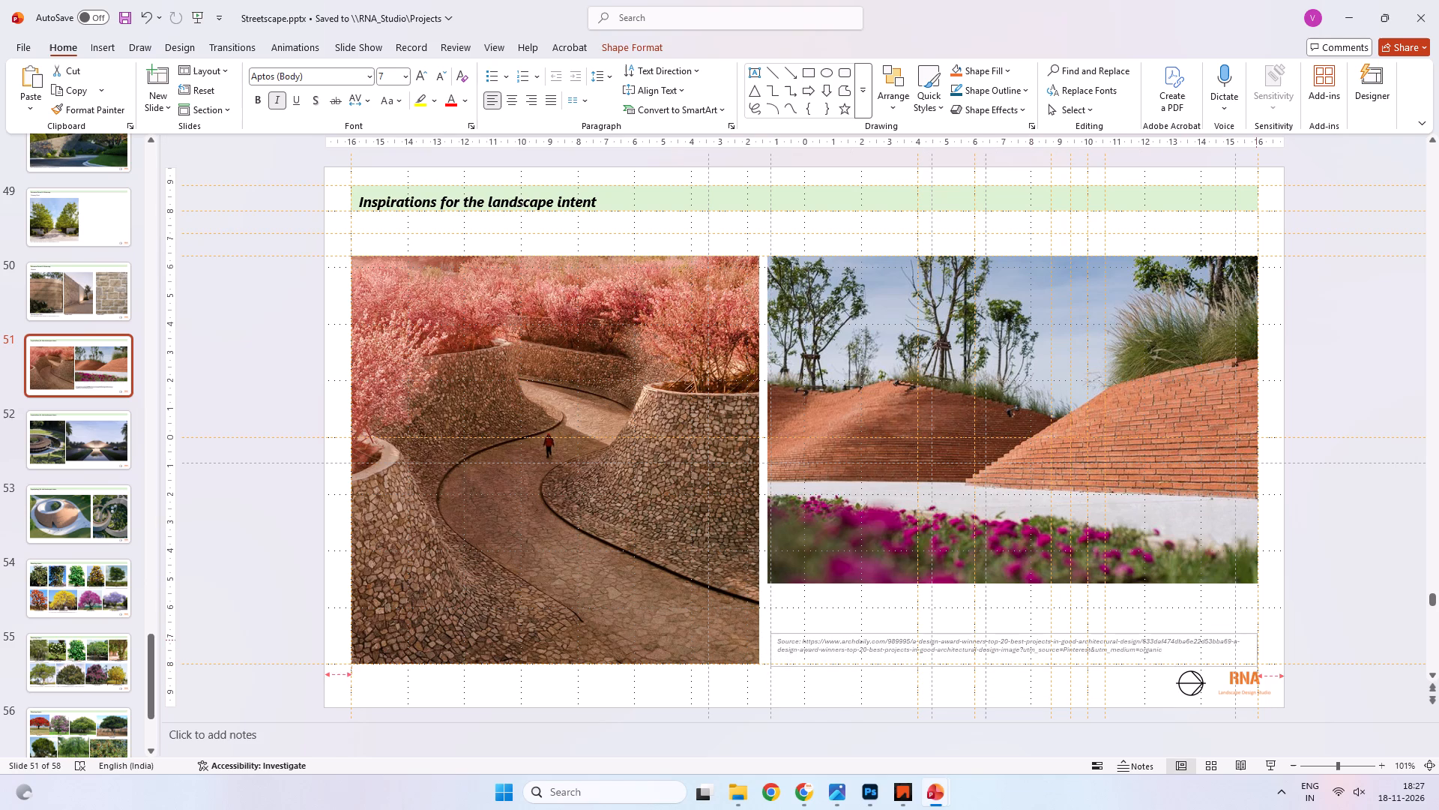
left_click_drag(1257, 640, 1258, 640)
key("Down")
key("Down")
key("Down")
key("Down")
key("Down")
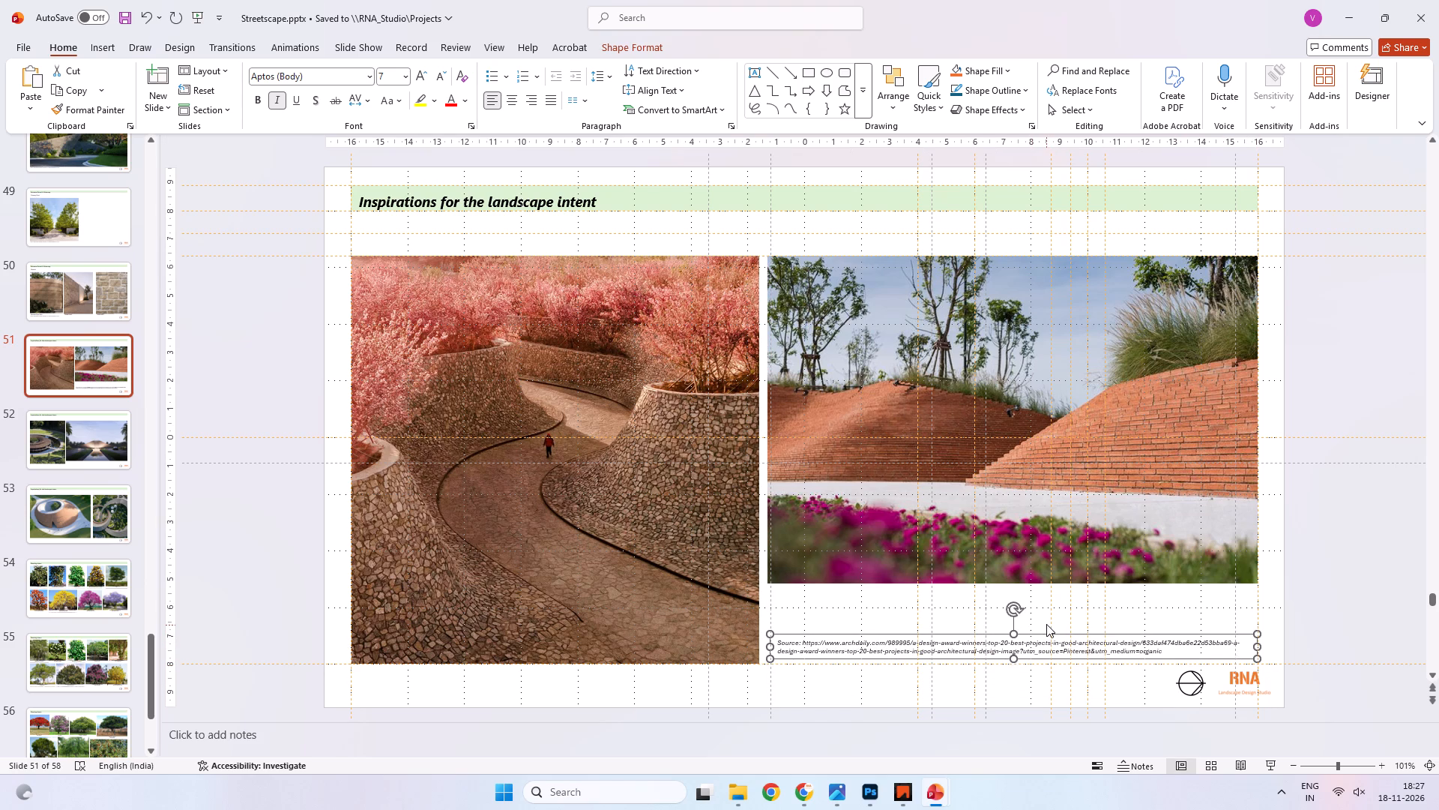
key("Down")
key("Down")
key("Down")
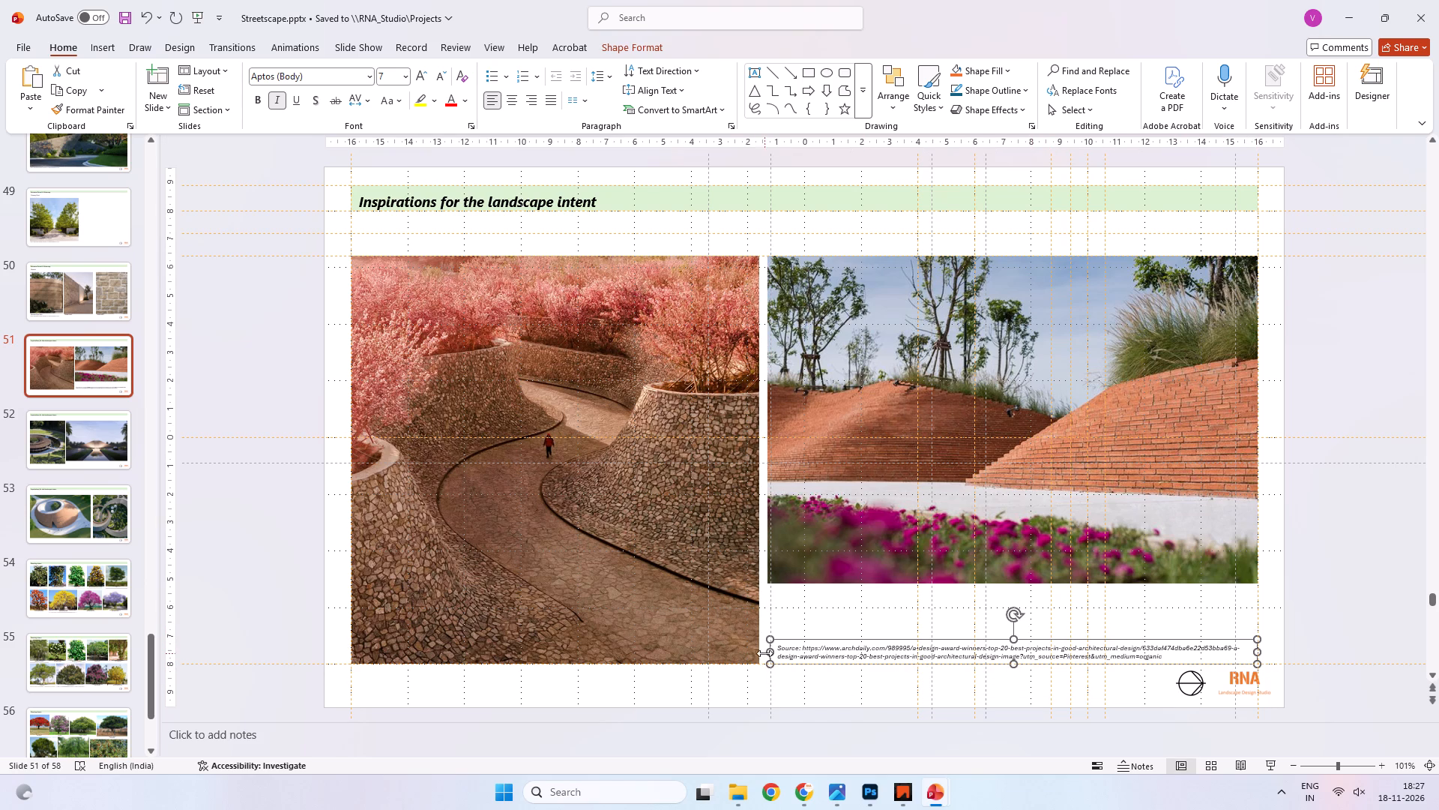
Insert "Image Left" before "Source:" at the start of the caption.
left_click(777, 650)
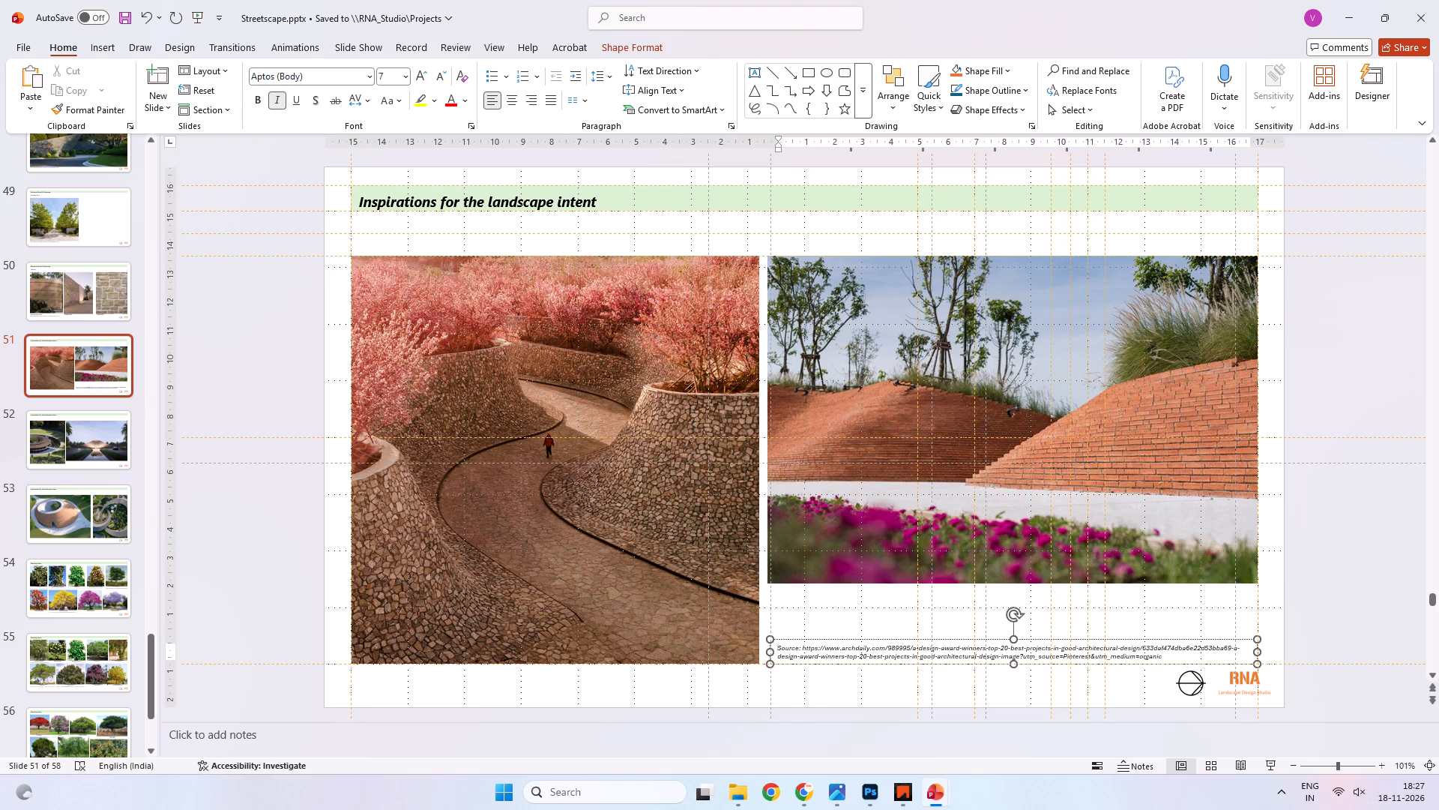
type("image")
key("space")
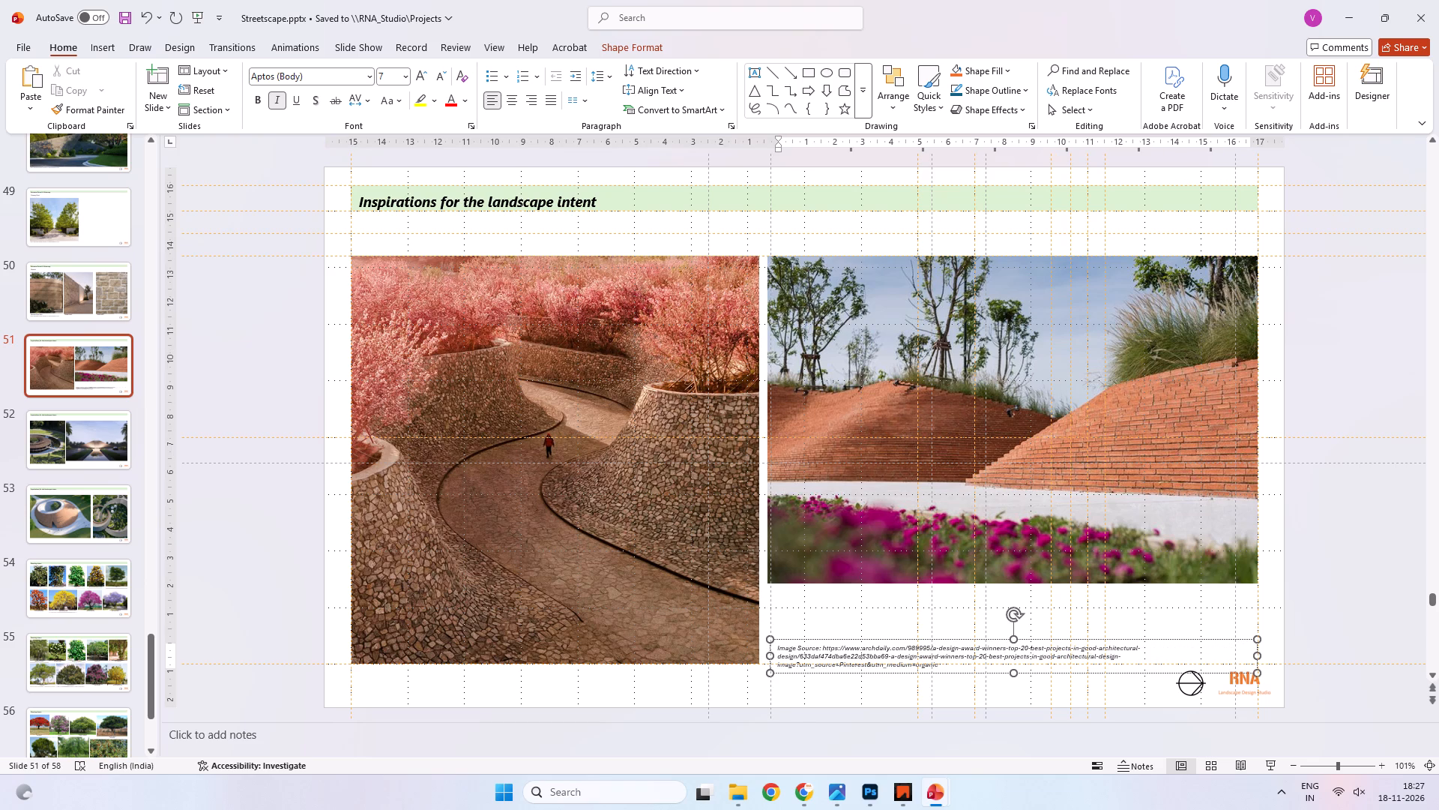
type("LA")
key("BackSpace")
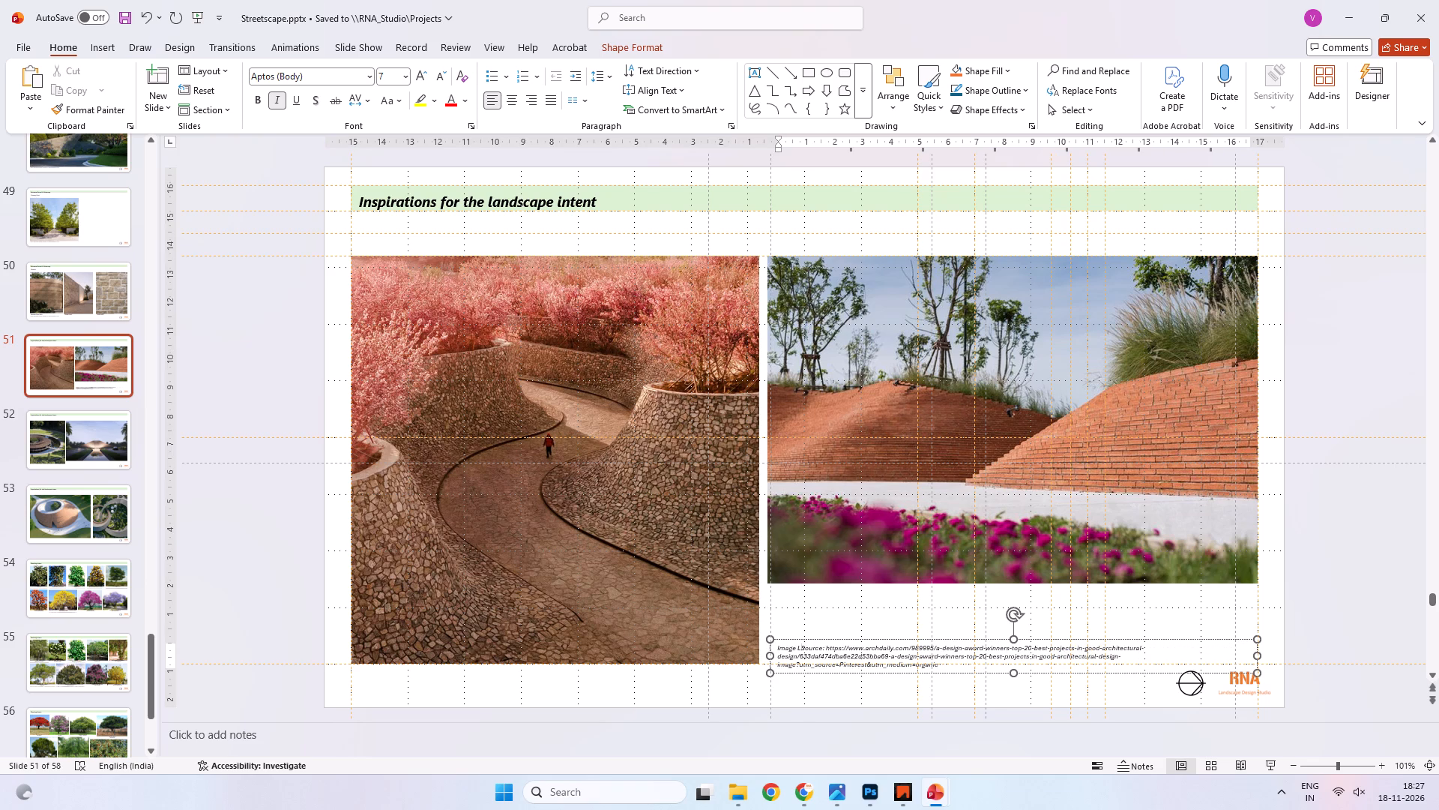
key("e")
type("ft")
key("space")
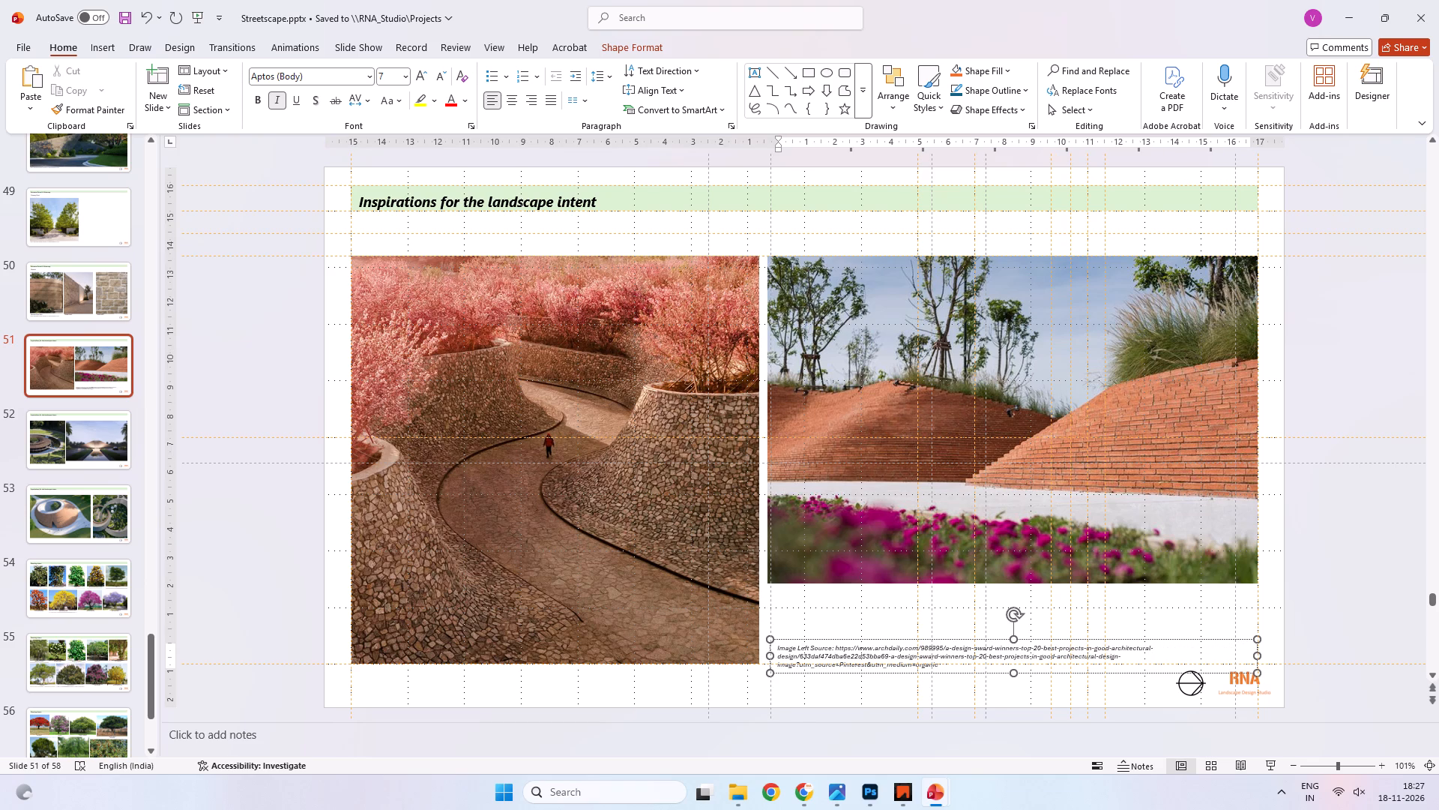
Make the "Image Left" prefix of the caption bold.
key("shift+Left")
key("shift+Left")
key("shift+Left")
key("shift+Left")
key("shift+Left")
key("shift+Left")
key("shift+Left")
key("shift+Left")
key("shift+Left")
key("shift+Left")
key("shift+Left")
key("ctrl+b")
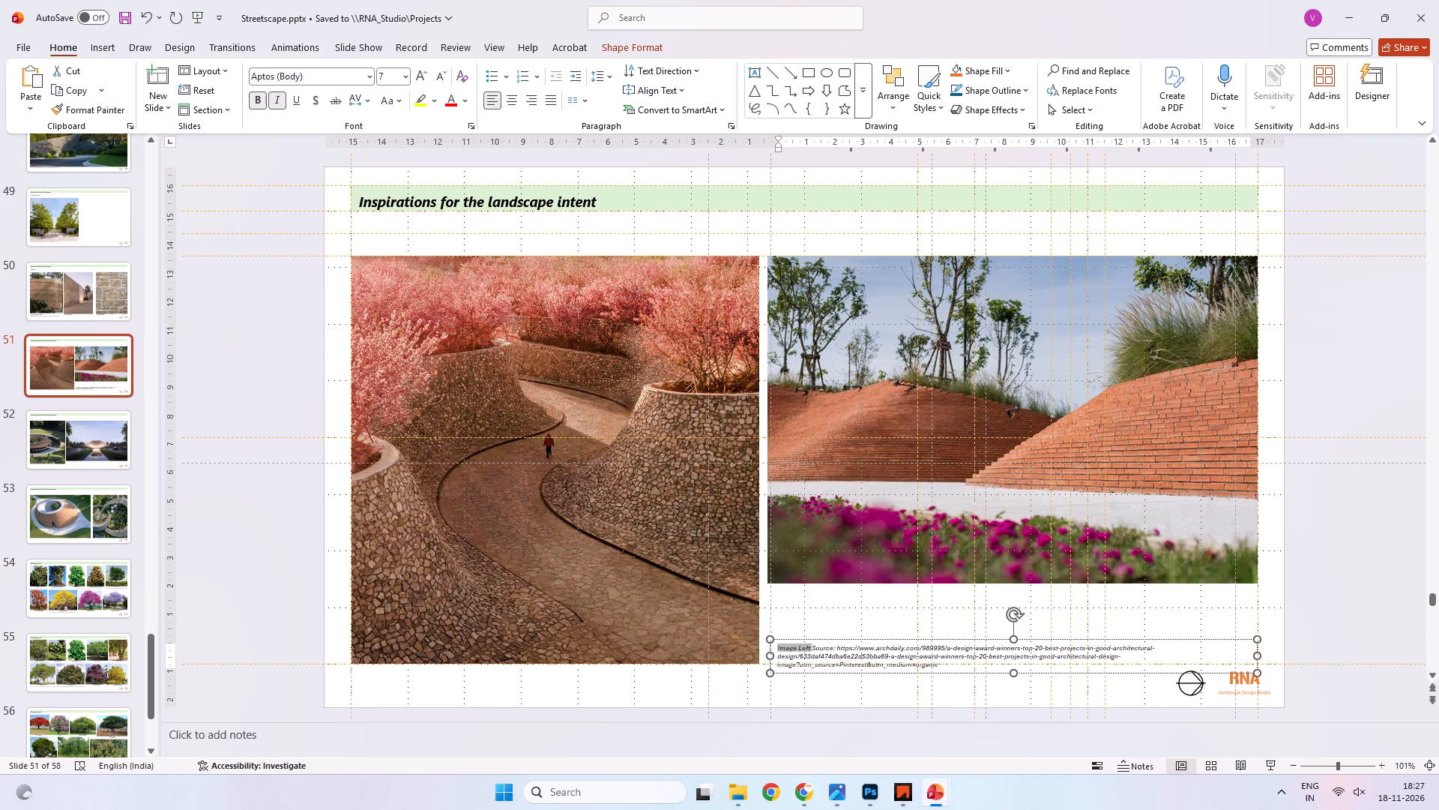
left_click(885, 694)
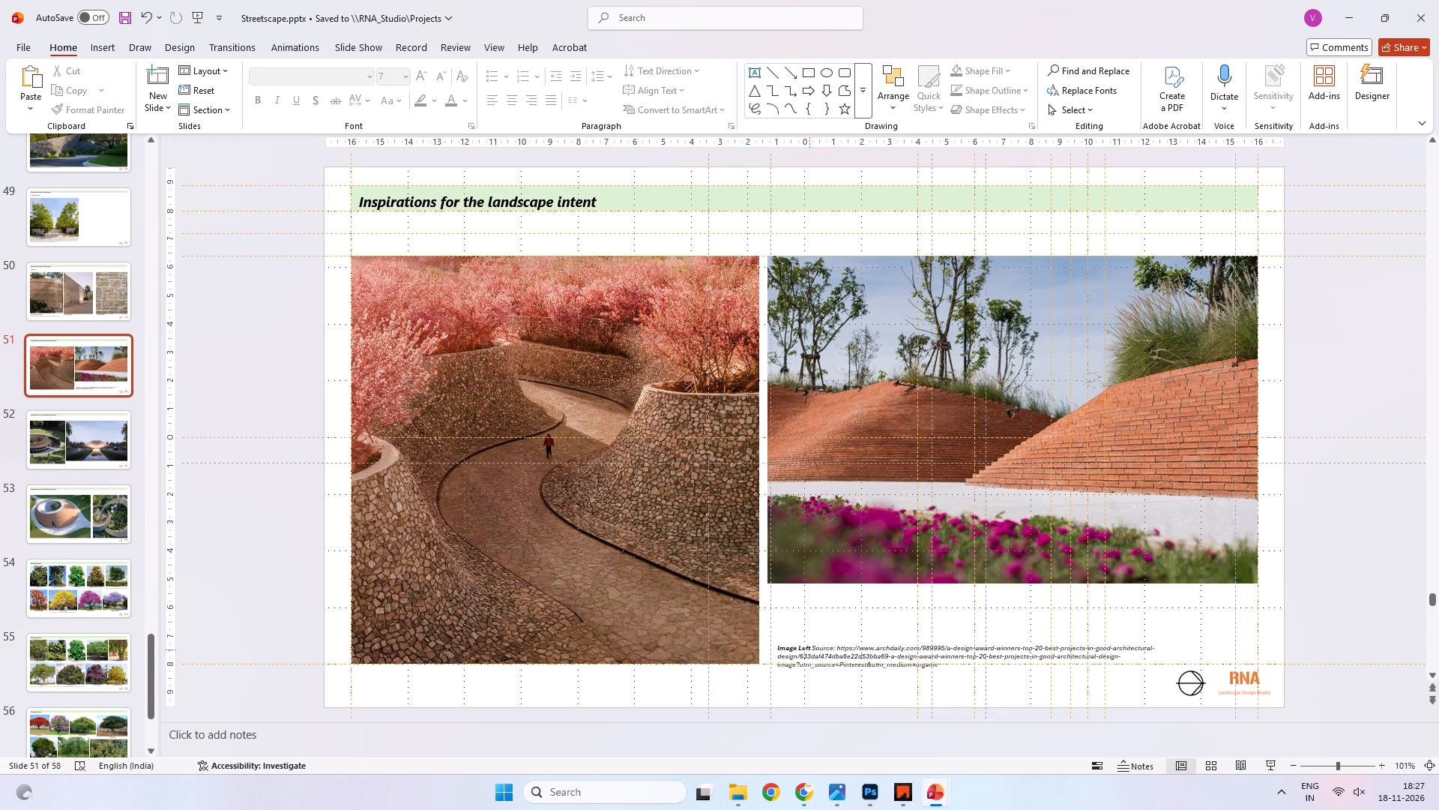
Insert "to" between "Image" and "Left" in the bold prefix of the source caption.
left_click(798, 649)
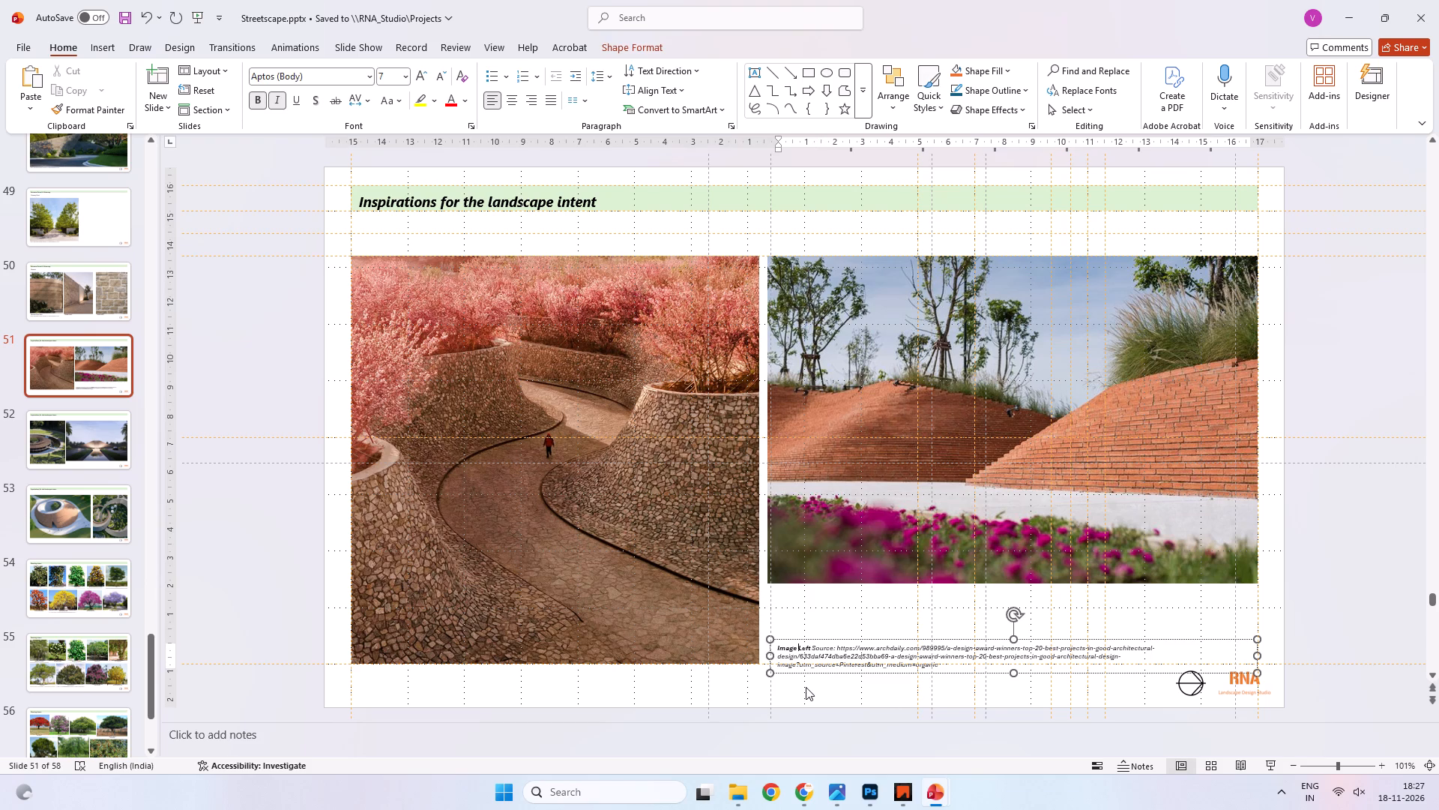
type("to")
key("space")
Enclose the caption's "Image to Left" prefix in parentheses.
key("Right")
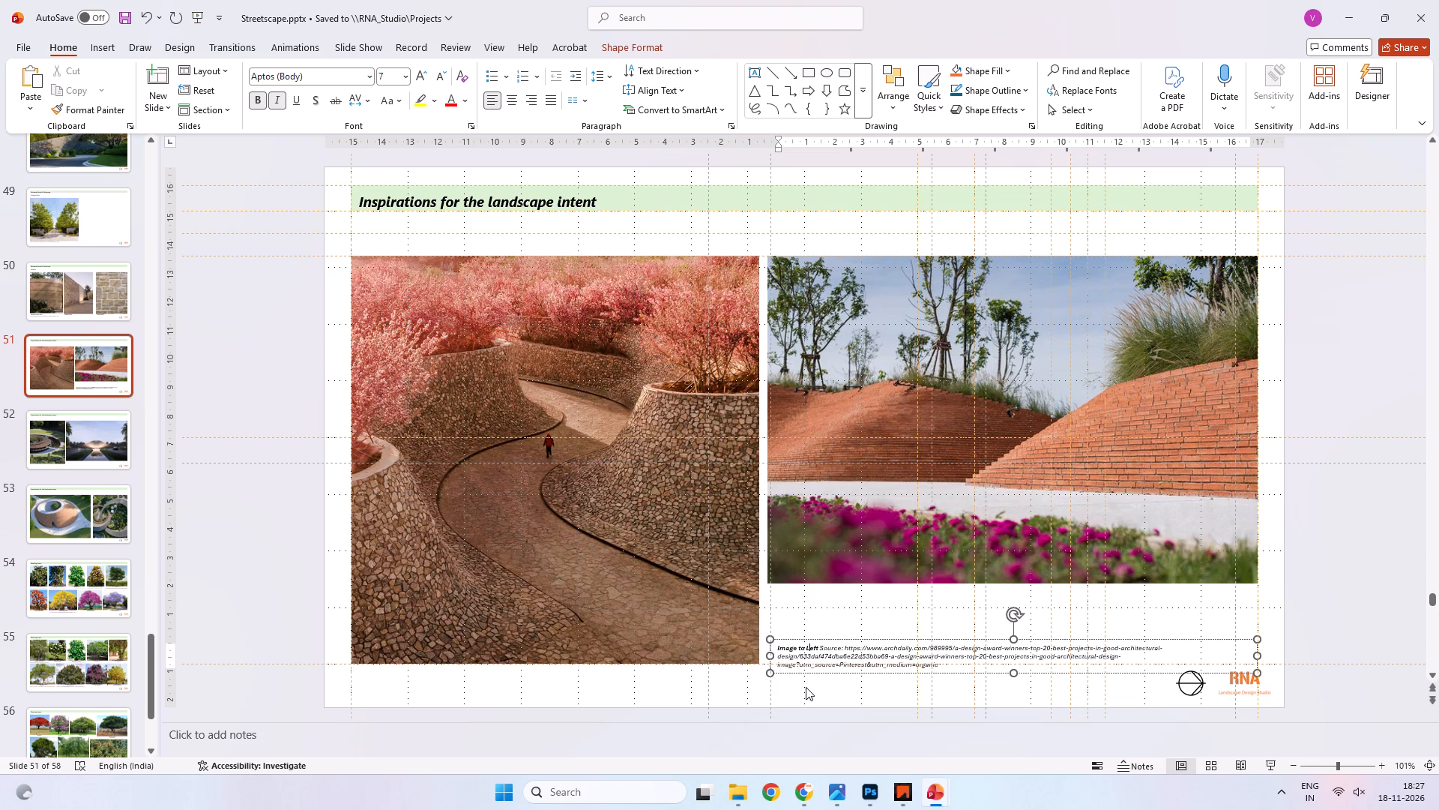
key("Right")
key("Right")
key("Right")
key("Right")
key("Left")
key("shift+parenright")
key("Left")
key("Left")
key("Left")
key("Left")
key("Left")
key("Left")
key("Left")
key("Left")
key("Left")
key("Left")
key("Left")
key("Left")
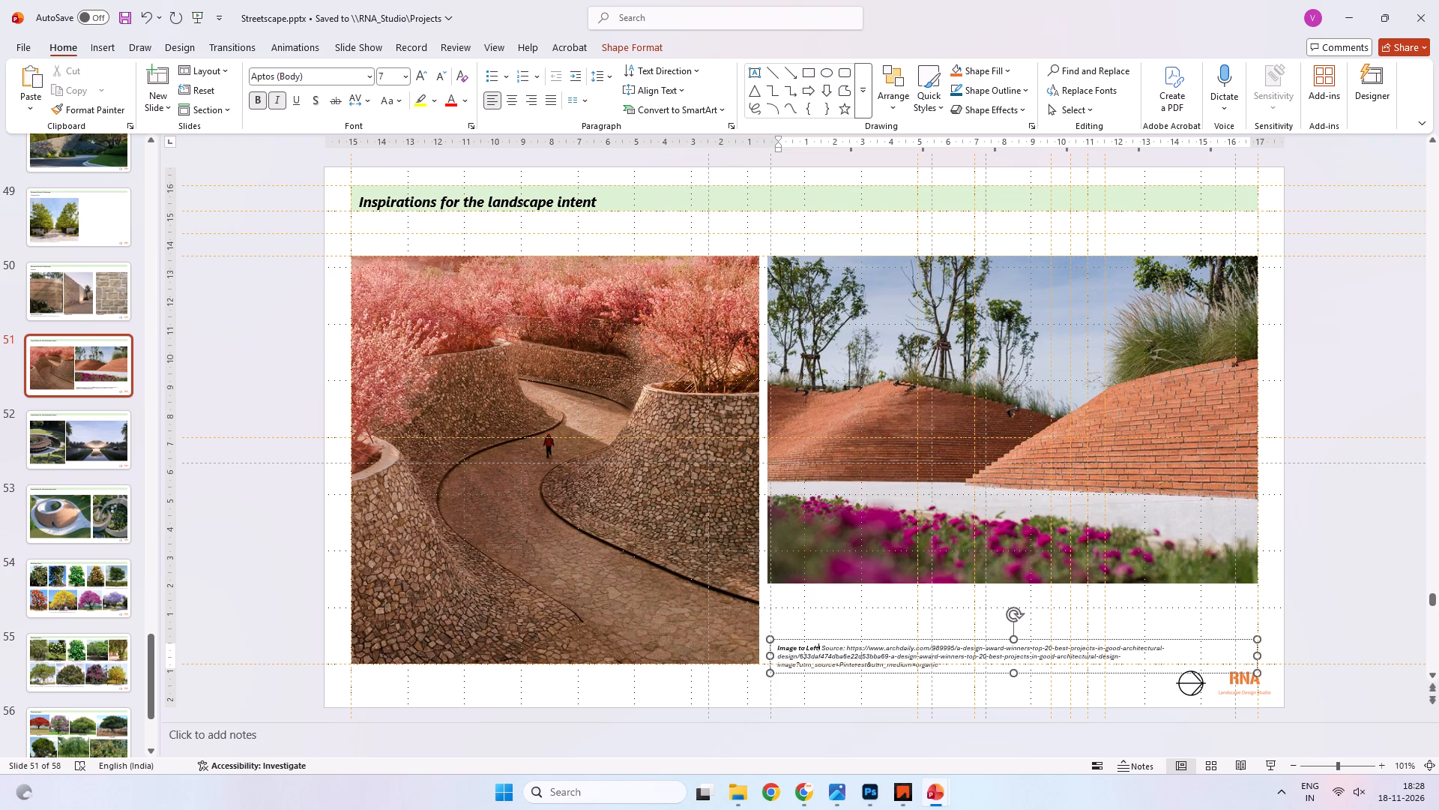
key("Left")
key("Left")
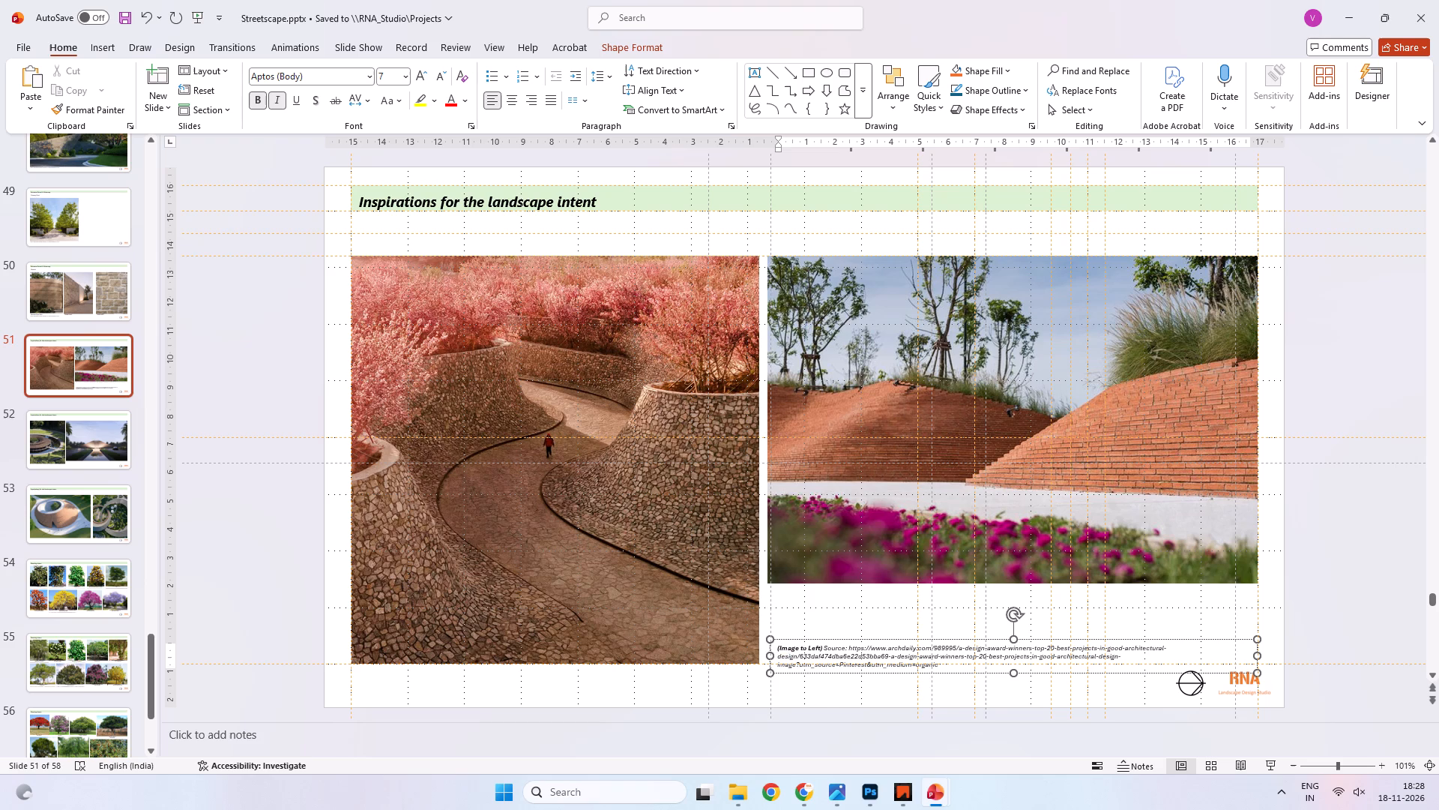
key("shift+parenleft")
left_click(818, 692)
Save the presentation.
key("ctrl+s")
key("space")
key("Tab")
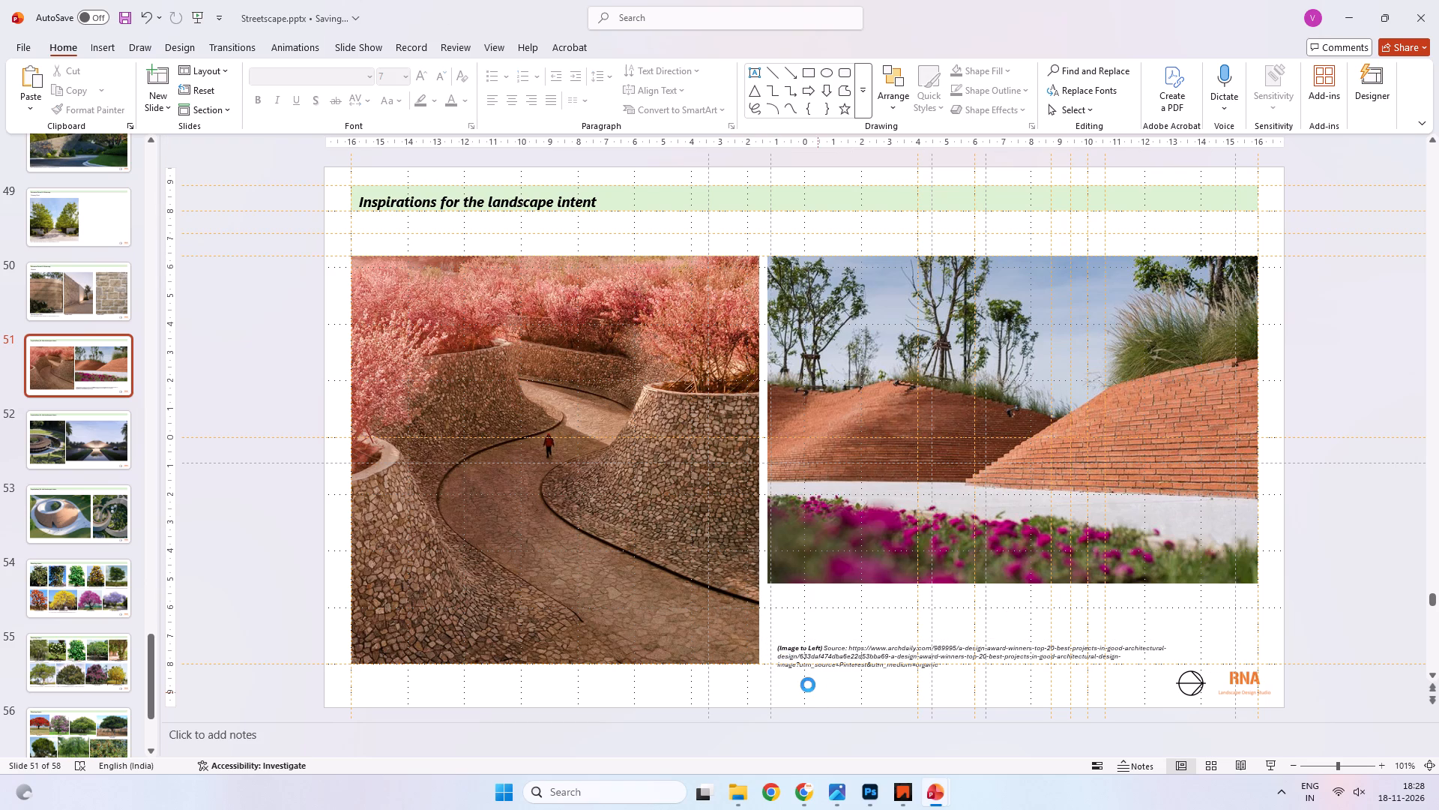
key("Escape")
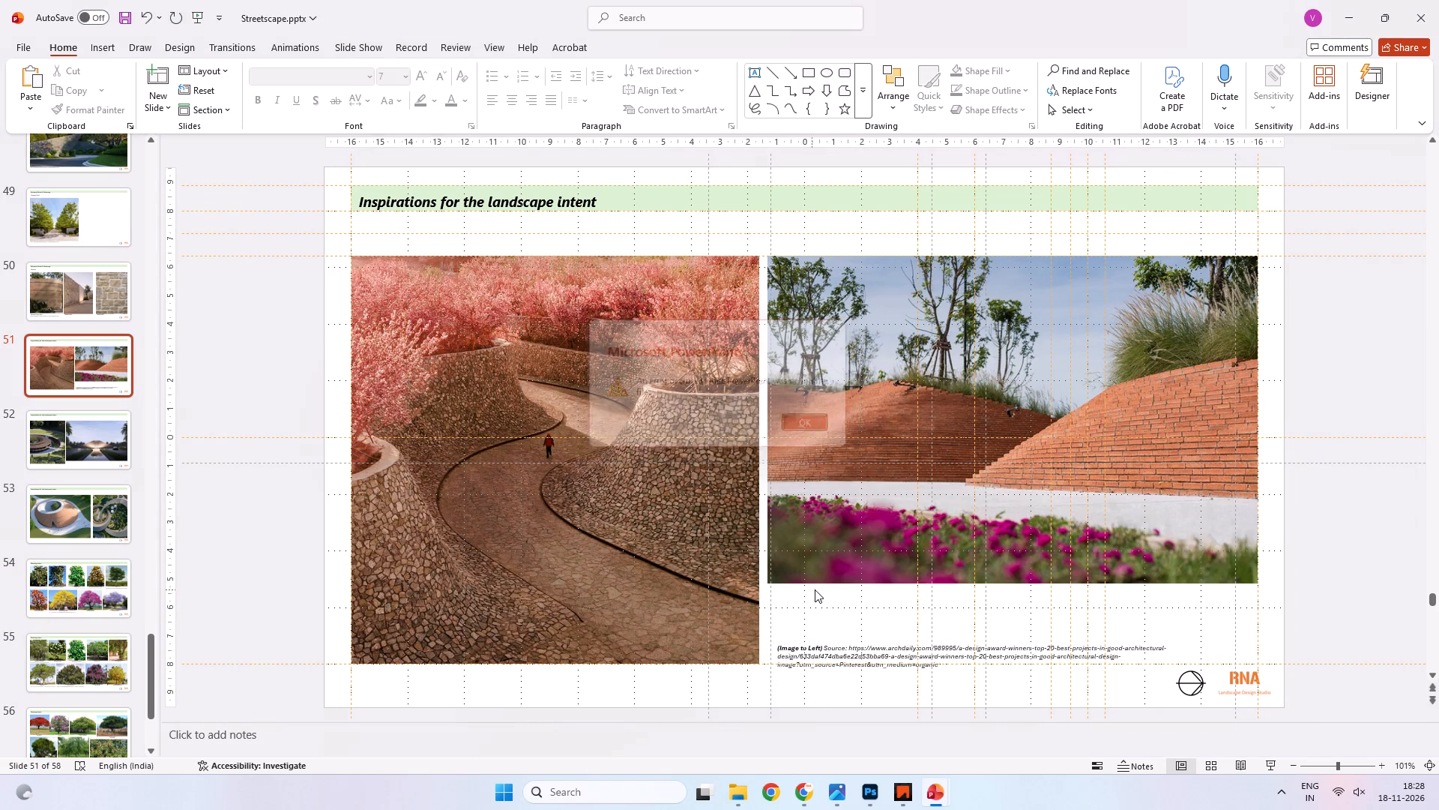
Move the source caption slightly upward so its box's bottom edge meets the stone-wall photo's lower edge.
left_click(819, 664)
left_click(826, 673)
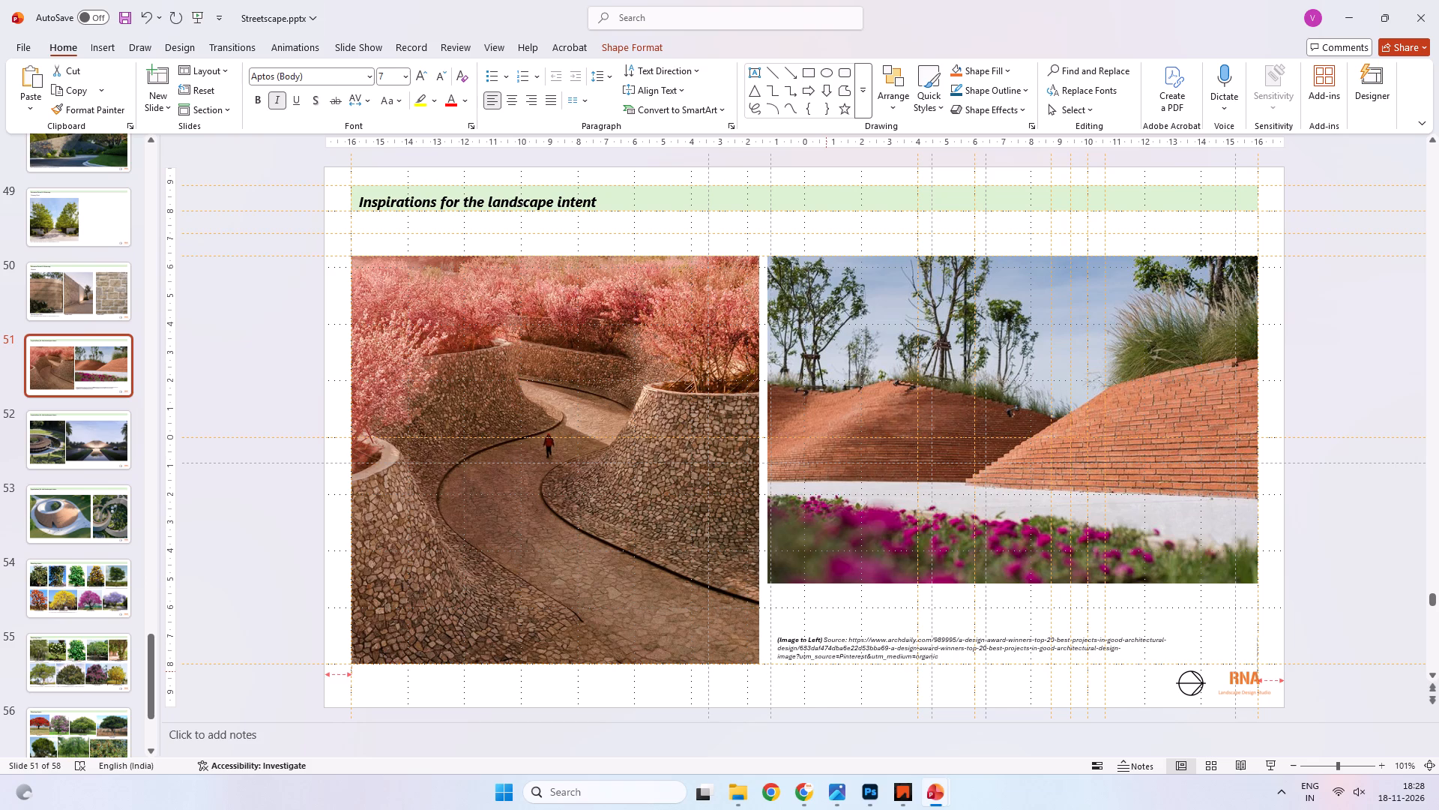
left_click(830, 691)
Switch to Chrome and look through the images related to the stone-wall photo on its Pinterest pin page.
key("alt+Tab")
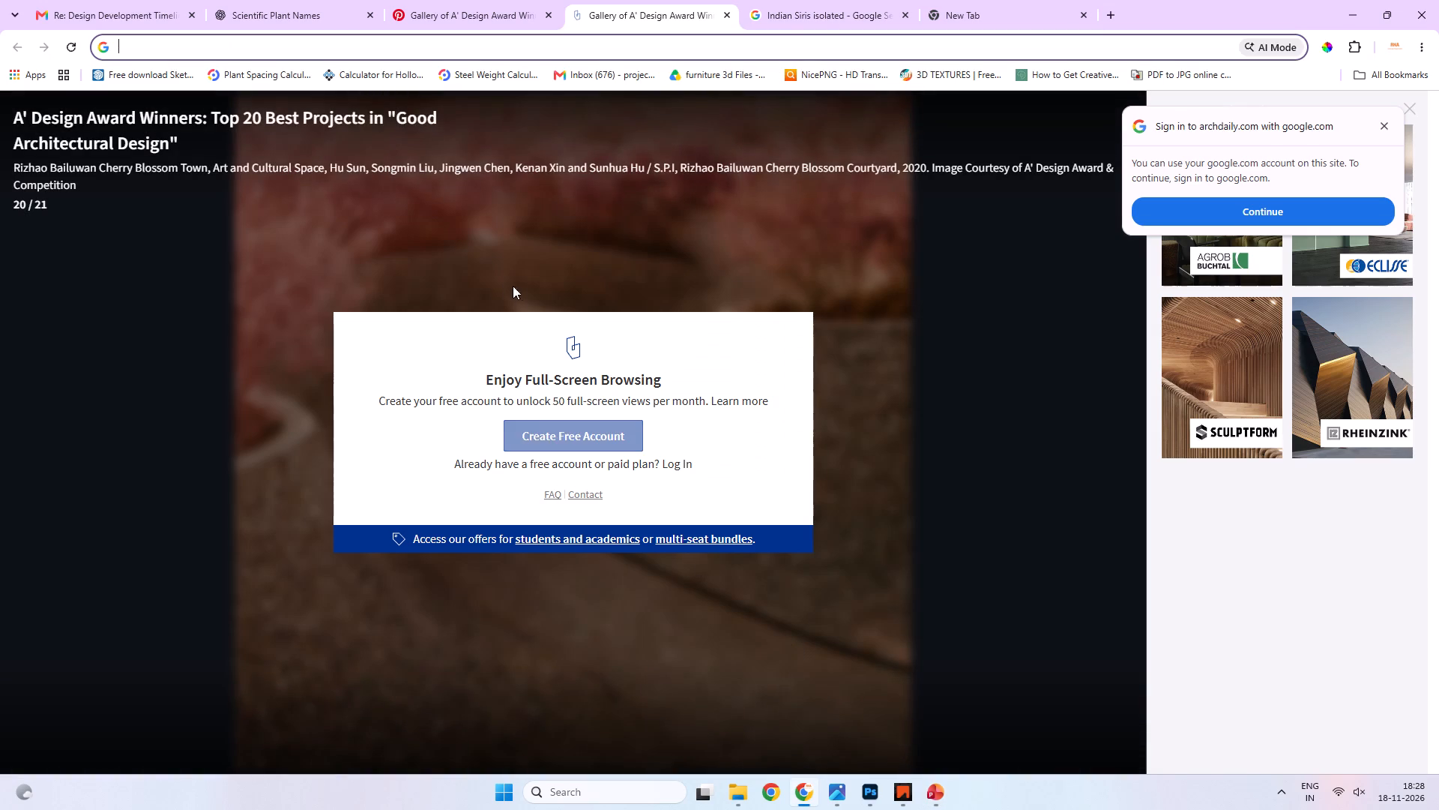
key("alt+Tab")
key("alt+Tab")
left_click(462, 7)
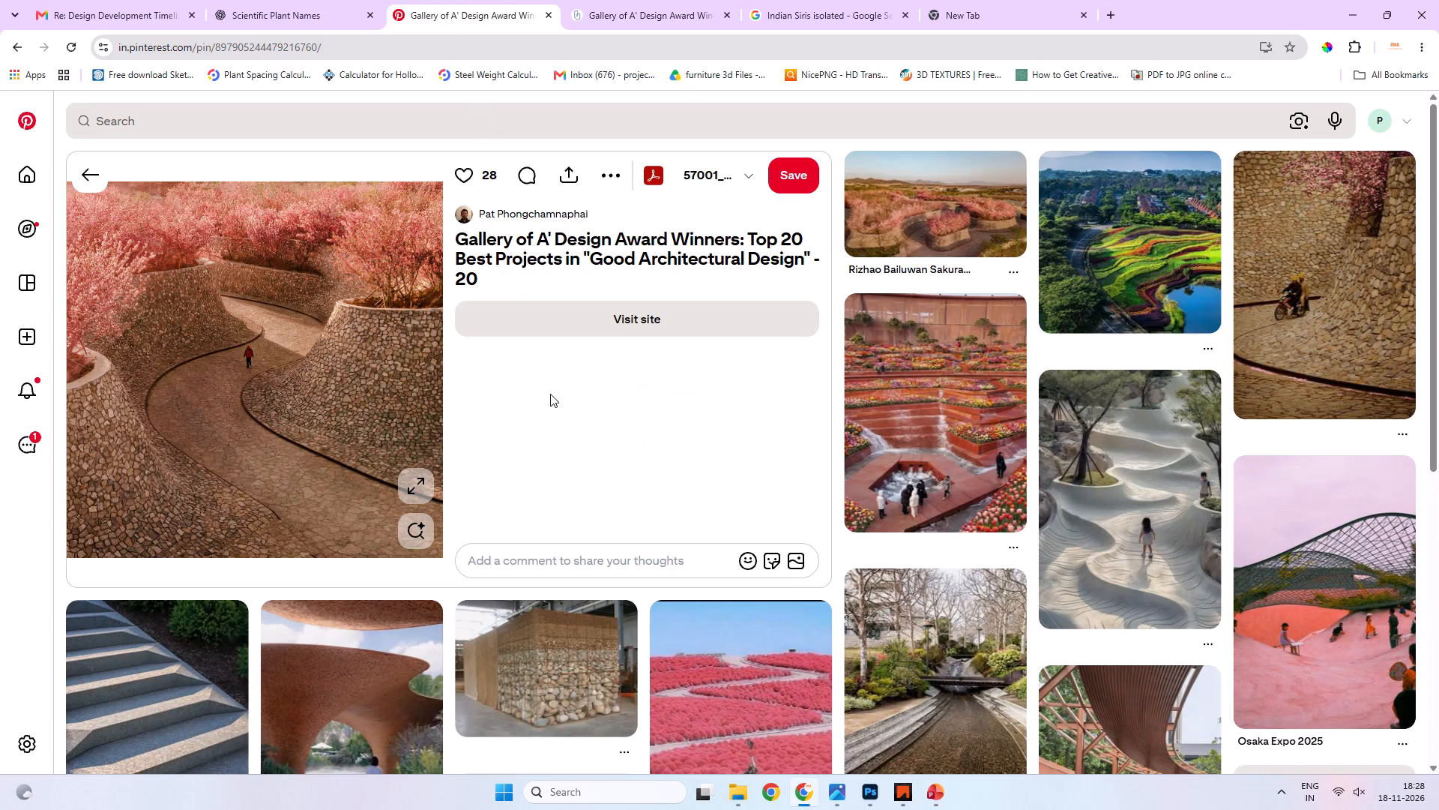
scroll(717, 400, "down", 3)
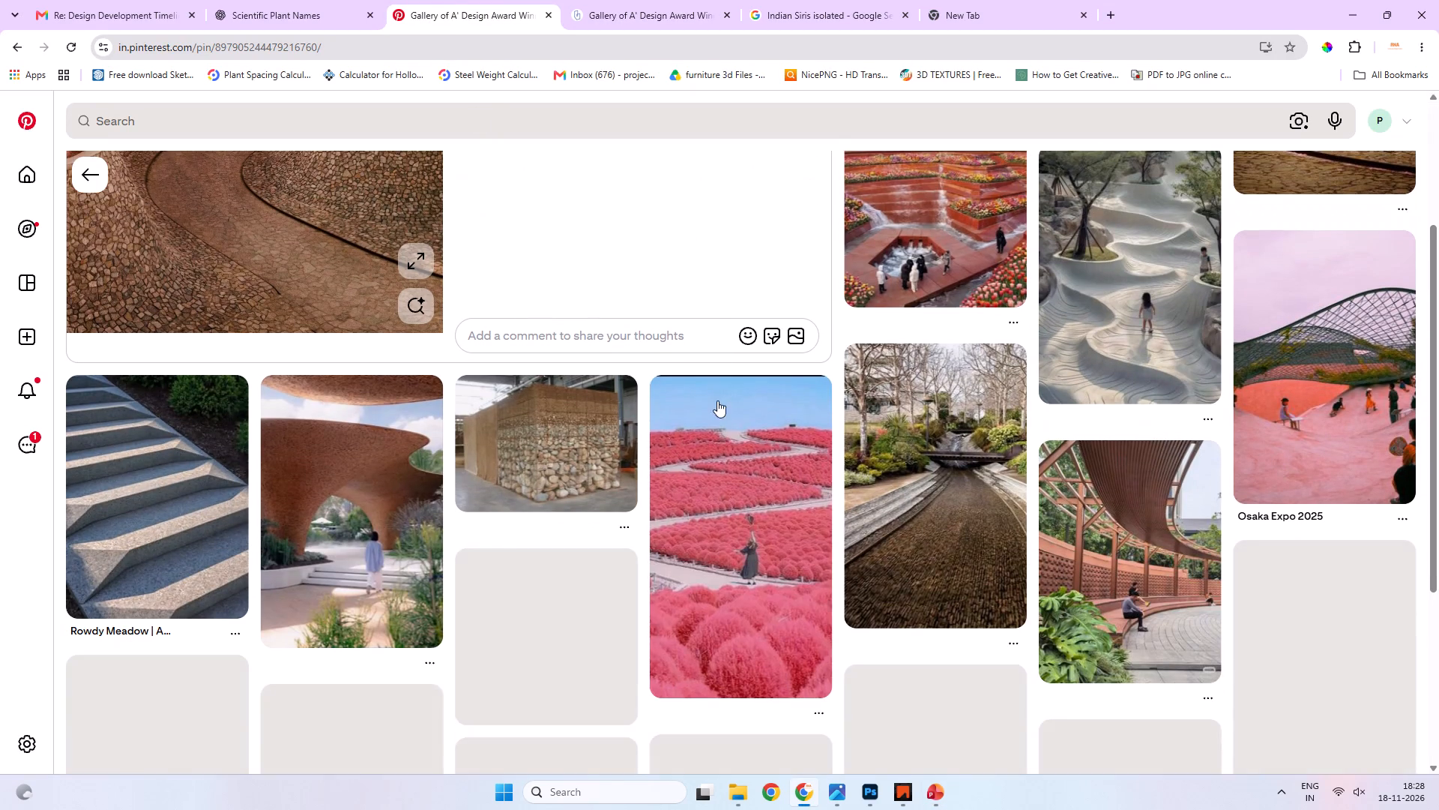
scroll(706, 401, "up", 5)
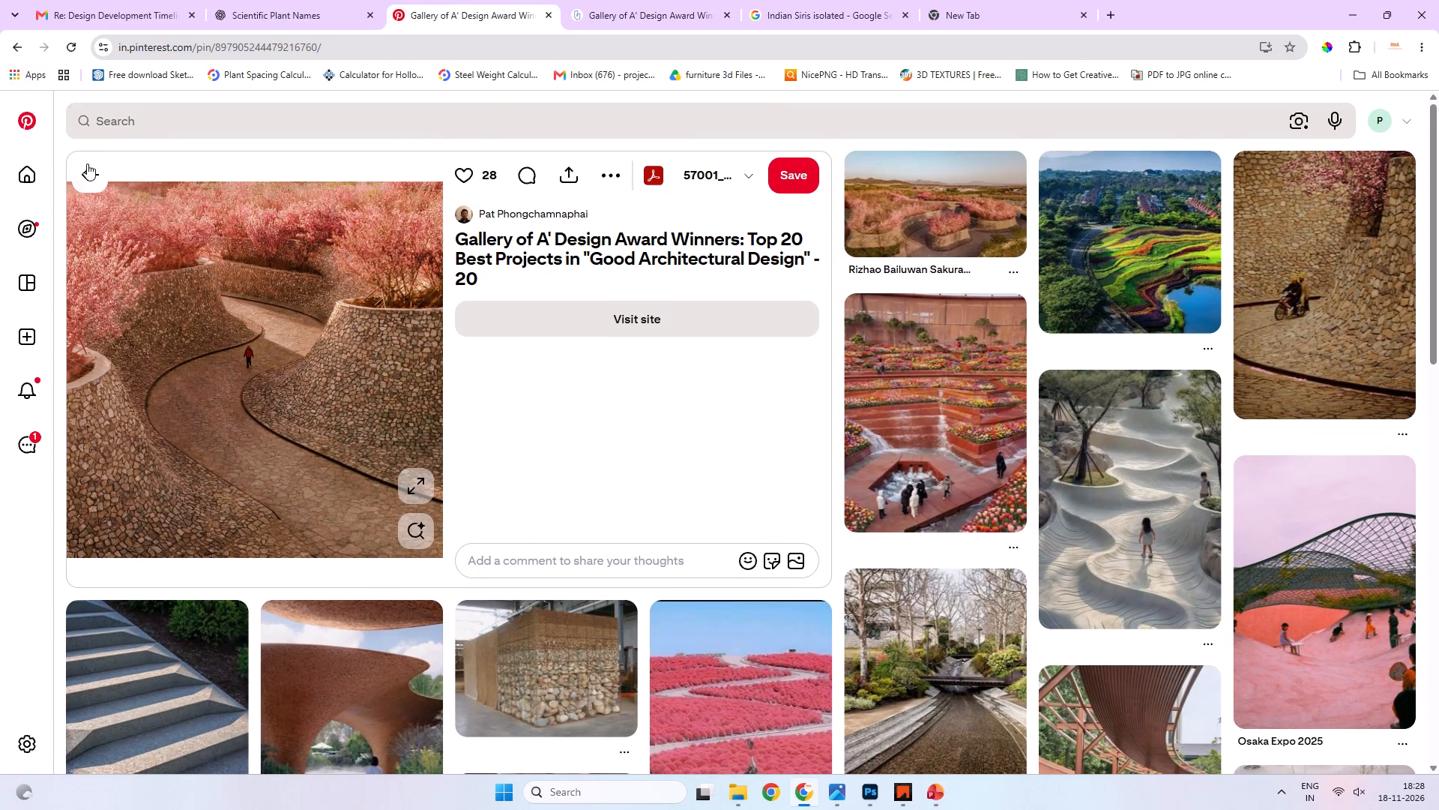
Return to the 57001_Midori board and look through its saved pins for landscape reference images.
left_click(88, 166)
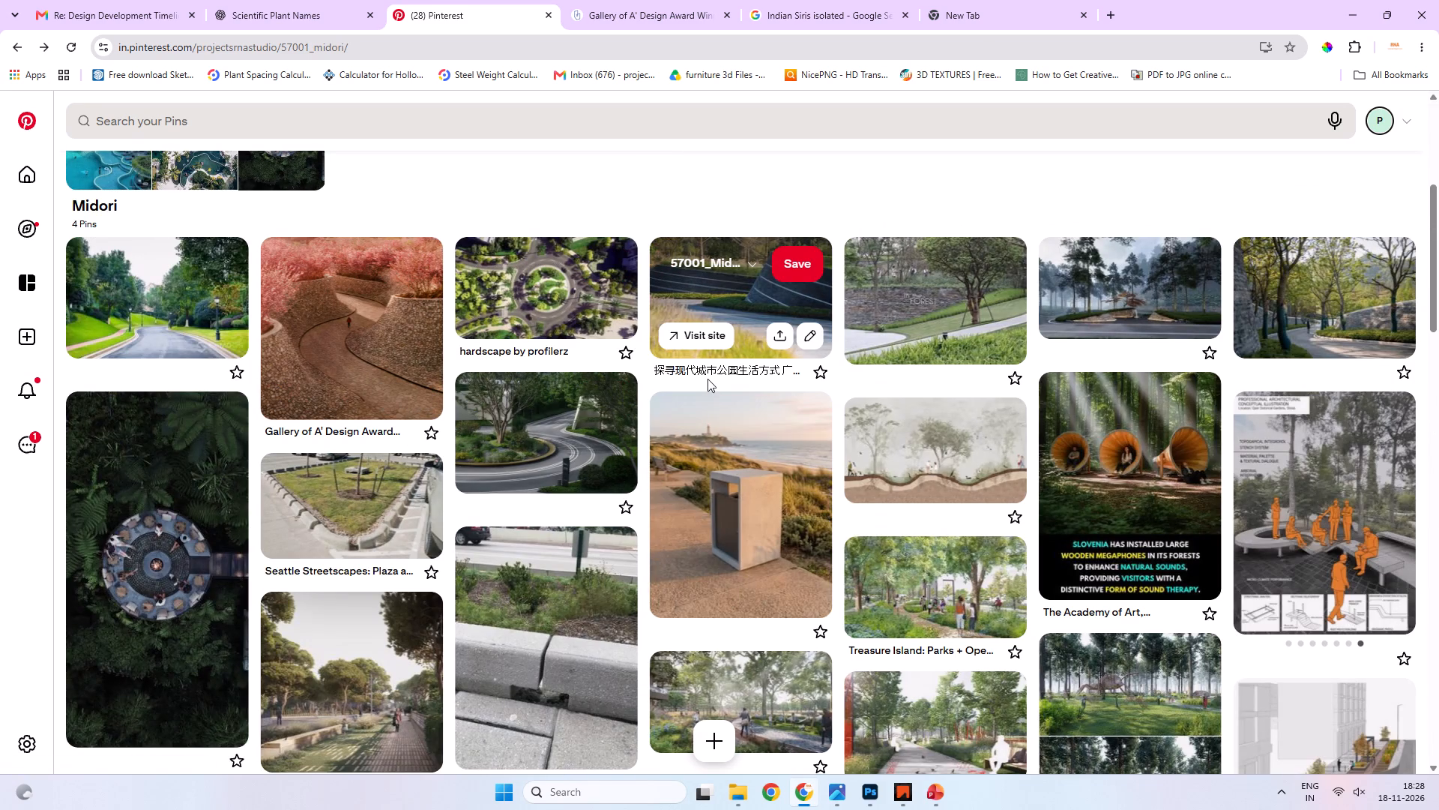
scroll(708, 379, "down", 2)
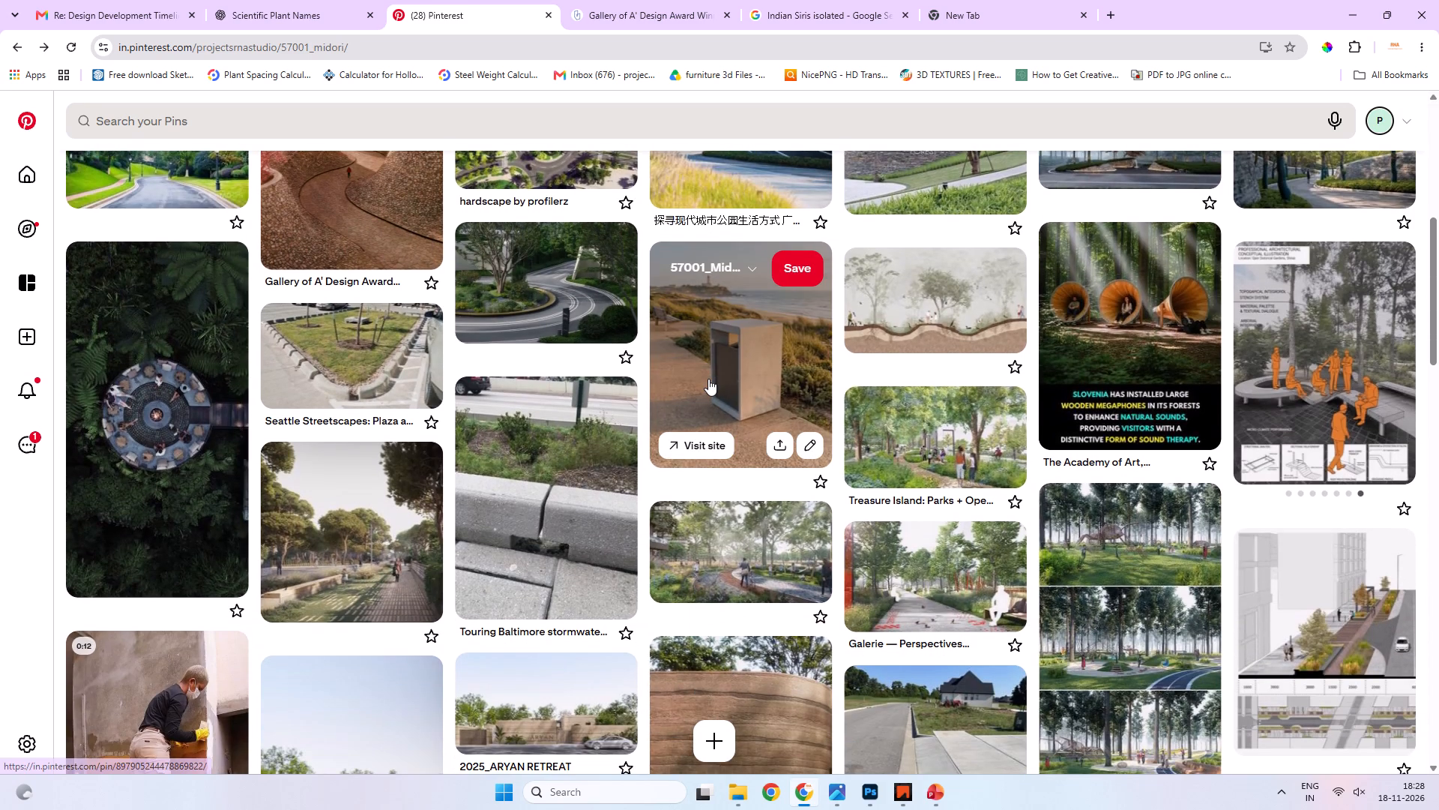
scroll(708, 379, "down", 3)
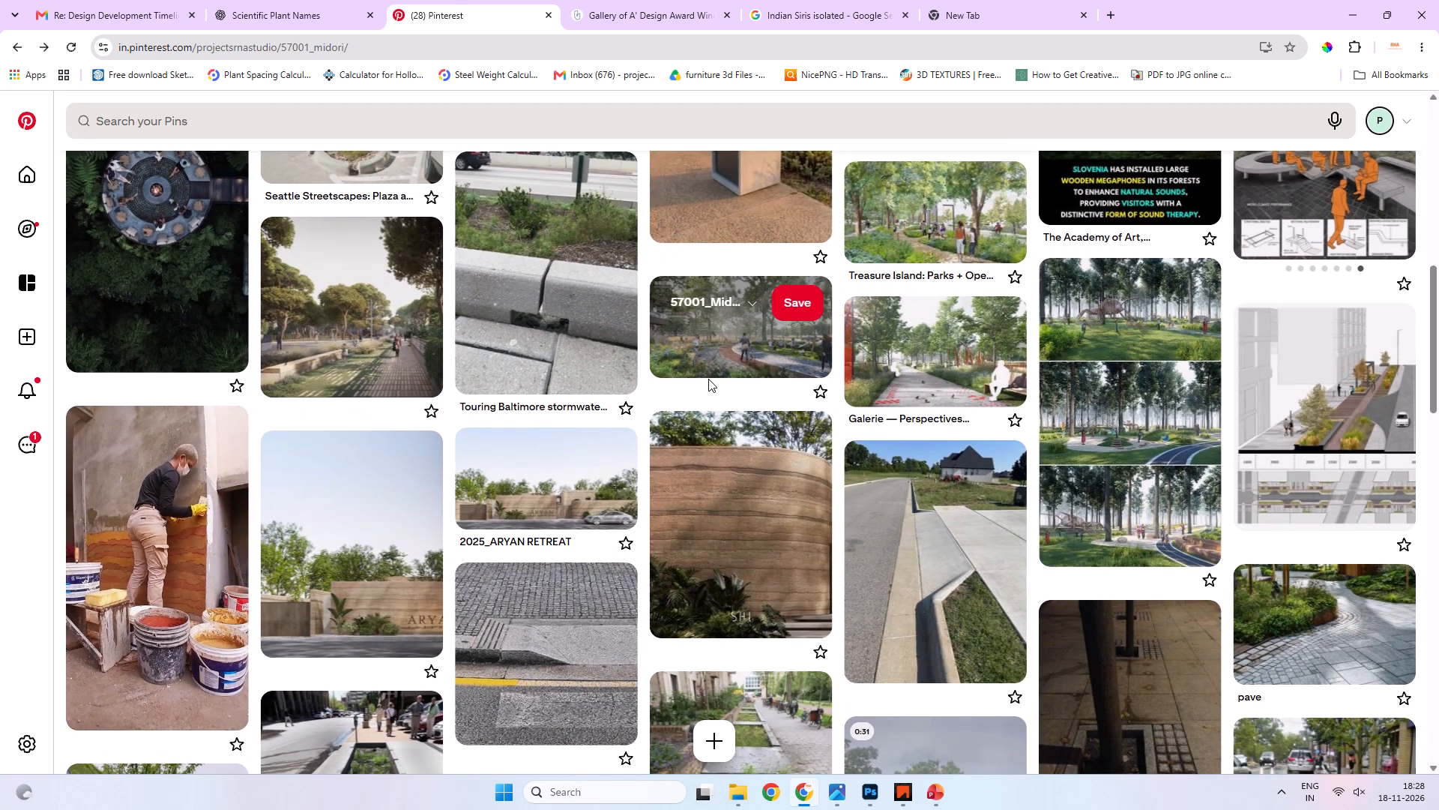
scroll(708, 379, "down", 5)
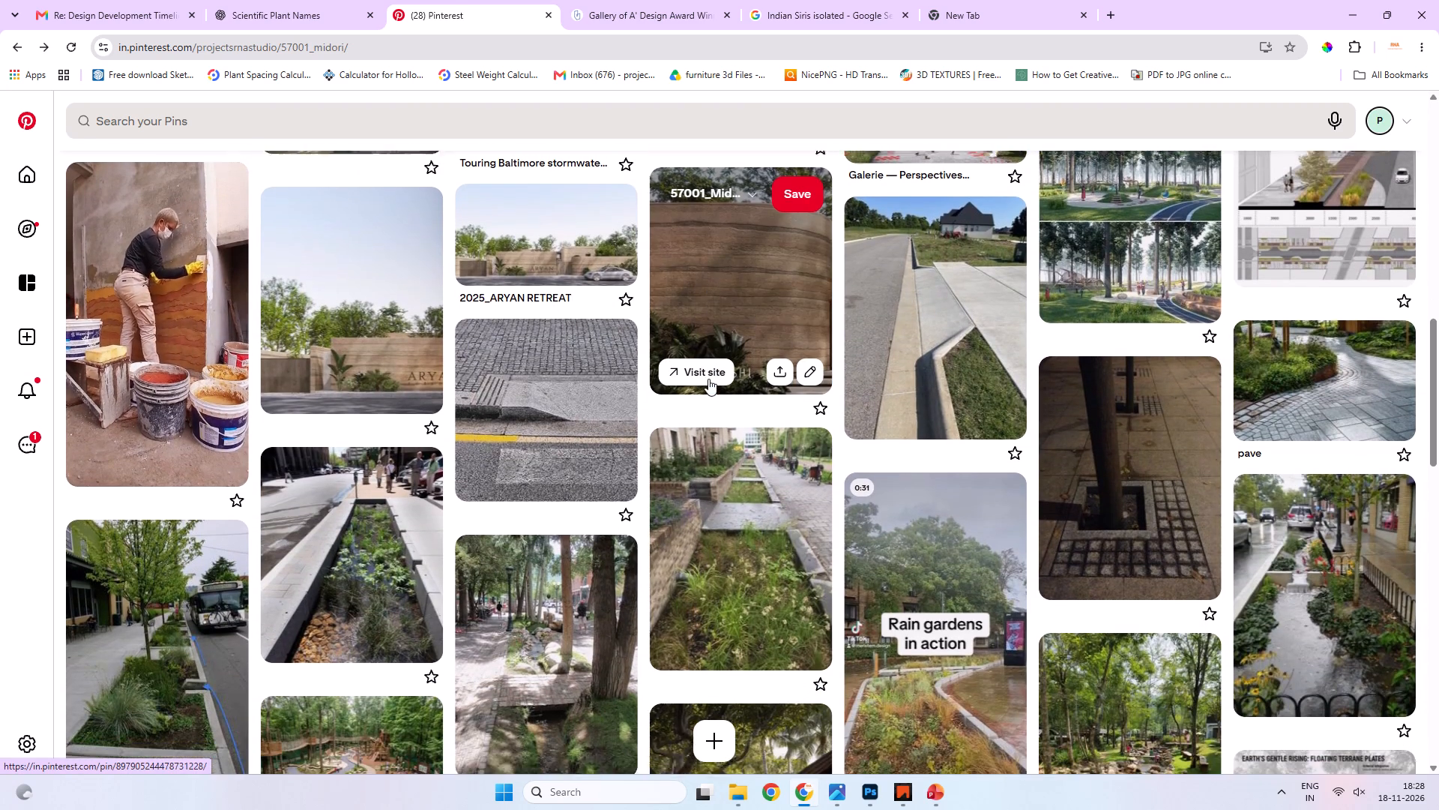
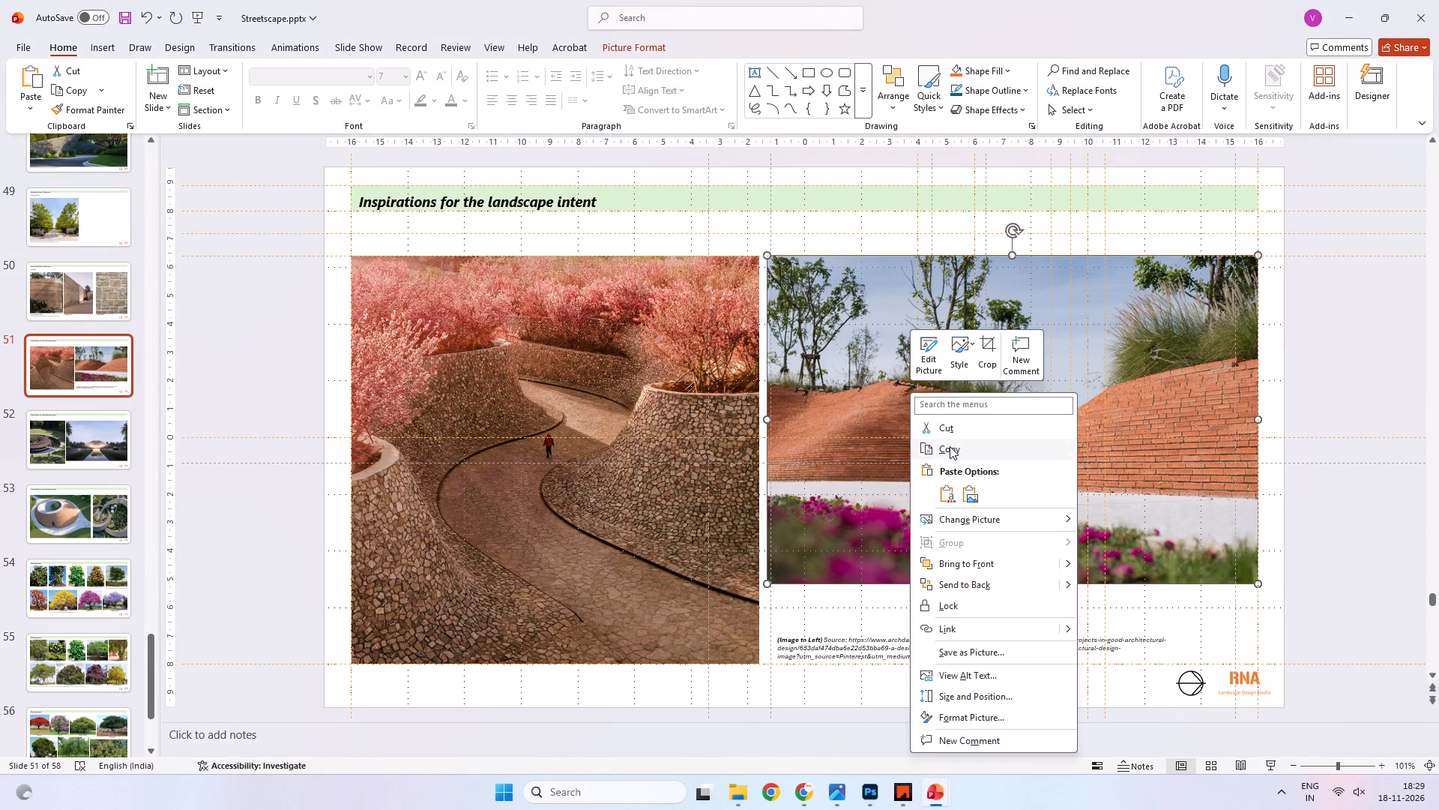
left_click(950, 446)
key("alt+Tab")
key("ctrl+v")
left_click(804, 431)
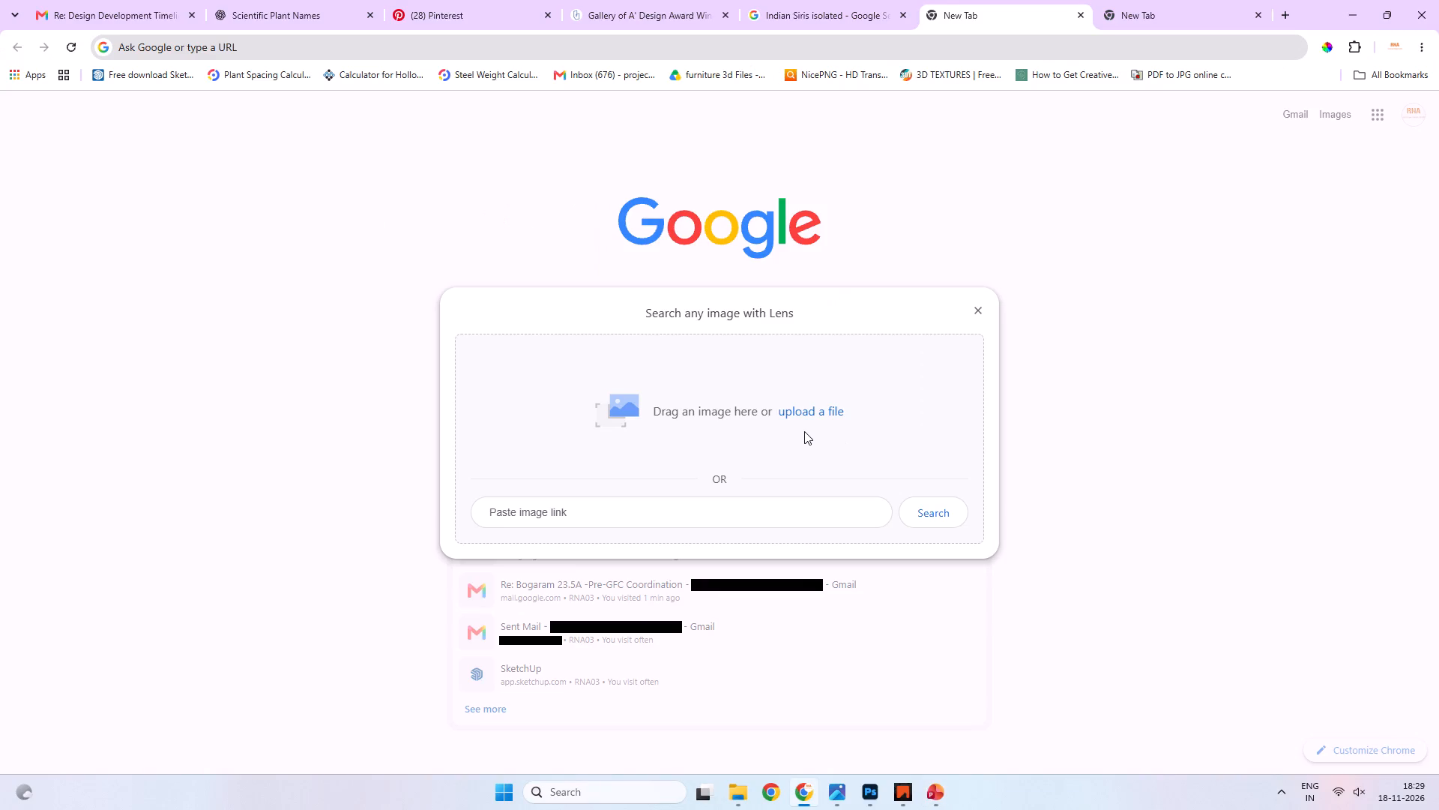
key("ctrl+v")
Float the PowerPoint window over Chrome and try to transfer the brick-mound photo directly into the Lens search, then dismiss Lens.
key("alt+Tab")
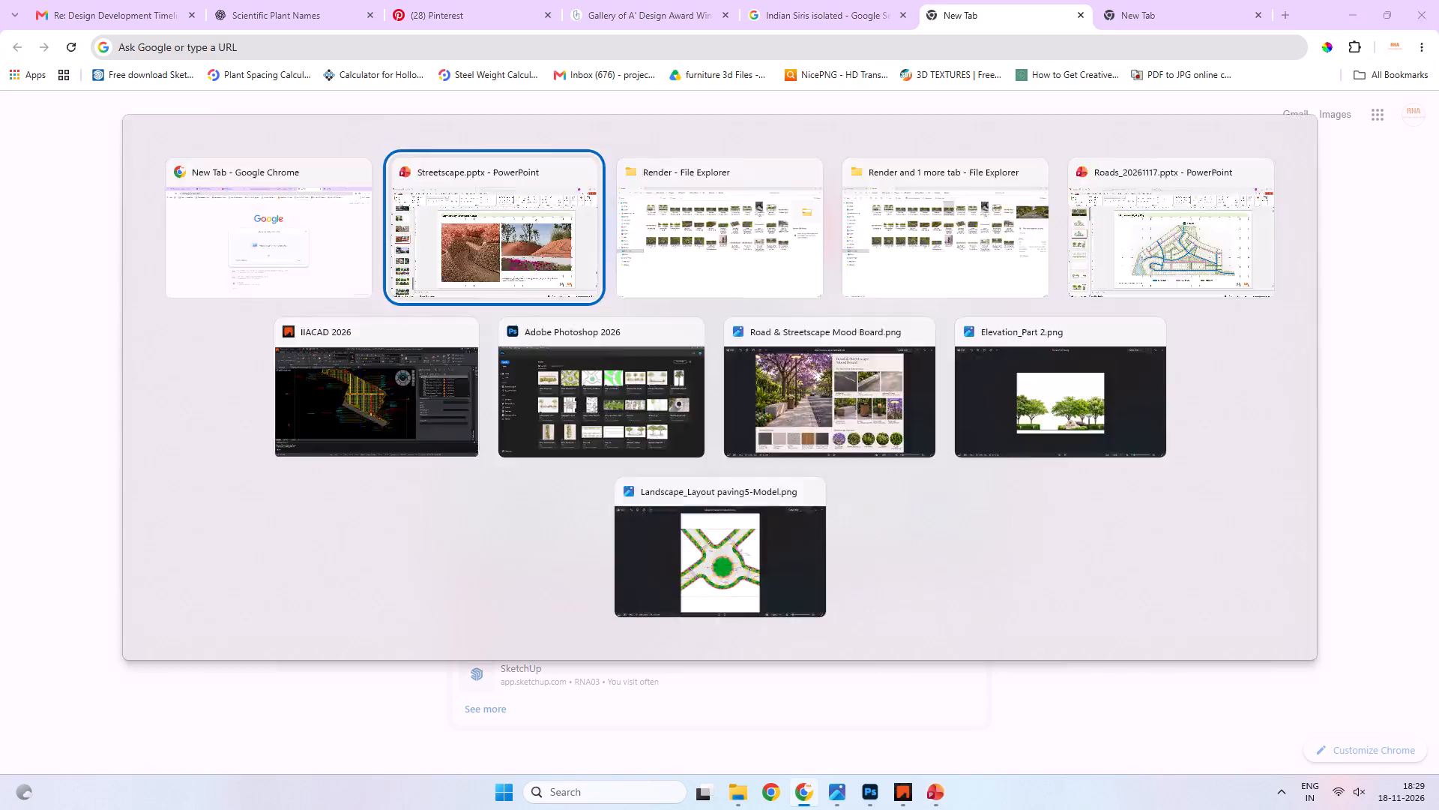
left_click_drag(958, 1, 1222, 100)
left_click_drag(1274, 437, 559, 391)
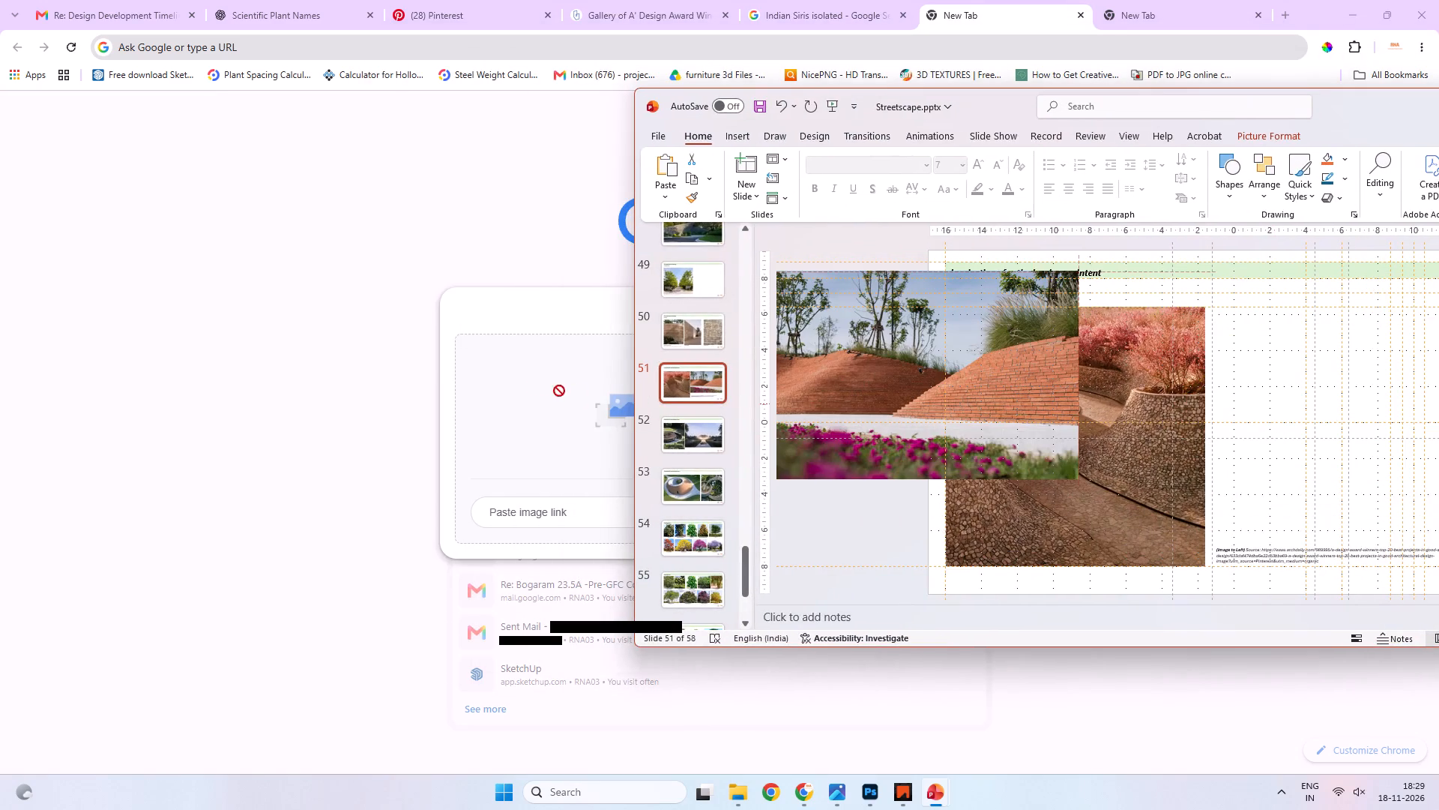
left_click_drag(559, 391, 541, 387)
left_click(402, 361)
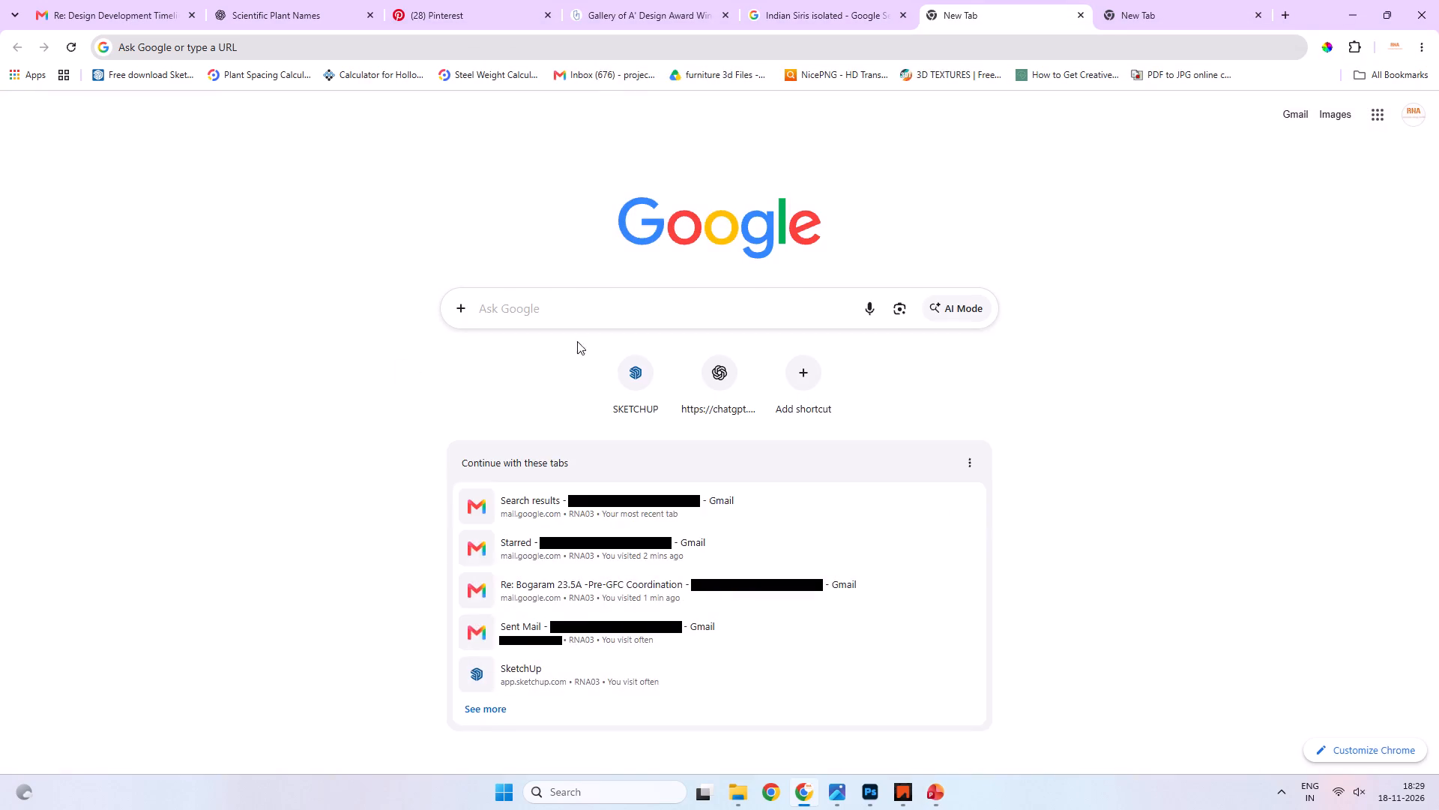
Run a Google search using the copied brick-mound photo as the query.
left_click(571, 298)
key("ctrl+v")
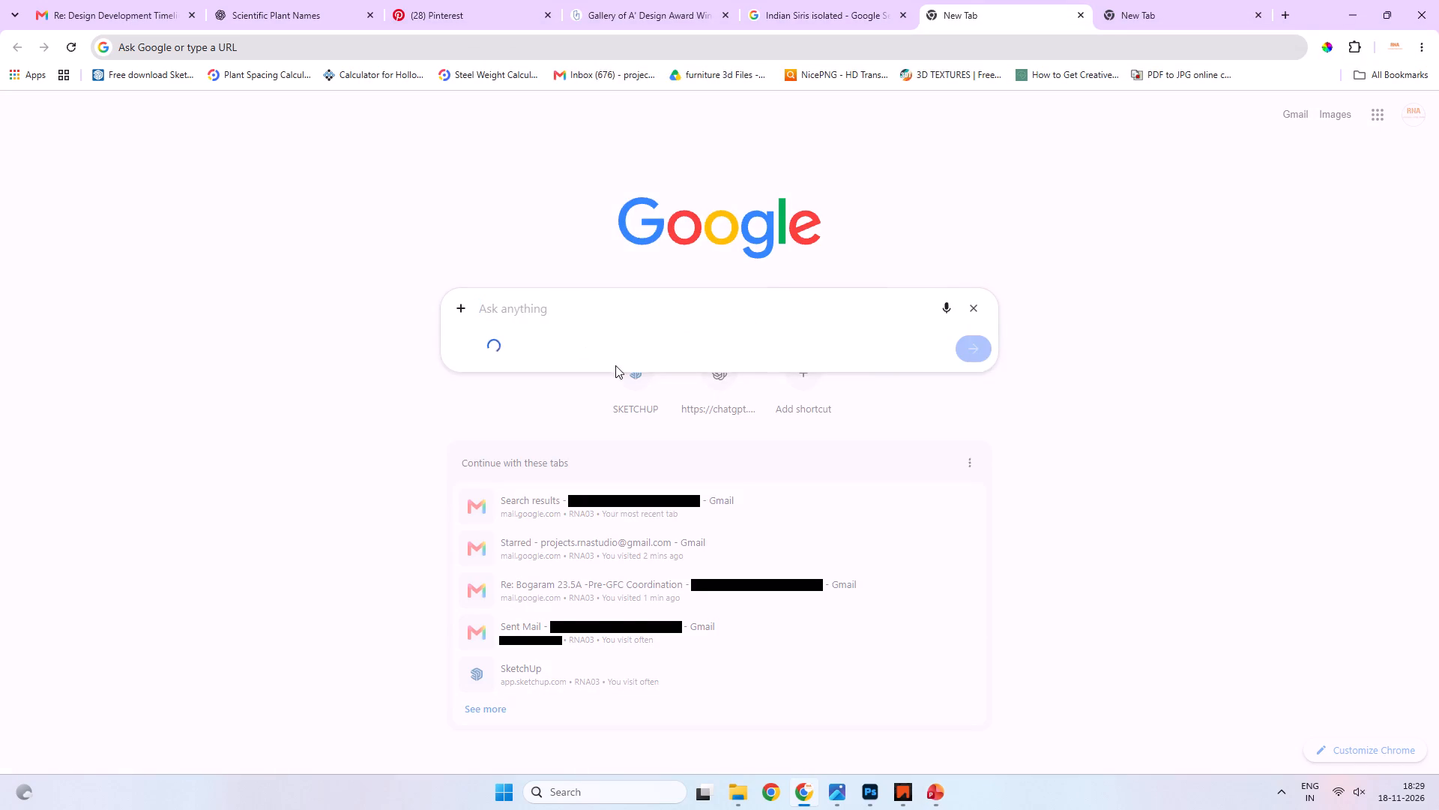
left_click(989, 349)
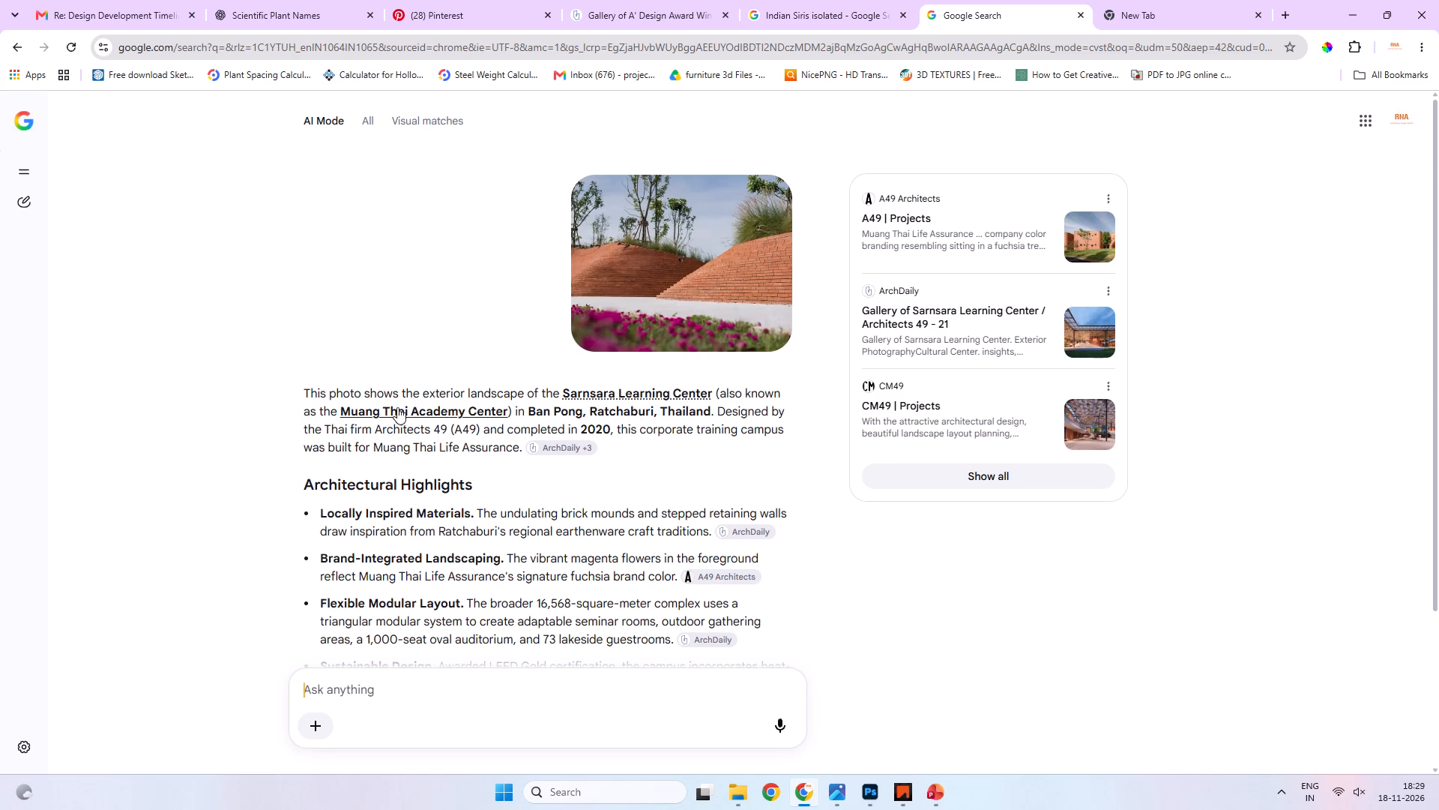
Review the image search answer, open its ArchDaily source page for the Sarnsara Learning Center, and copy the page address.
scroll(512, 446, "down", 3)
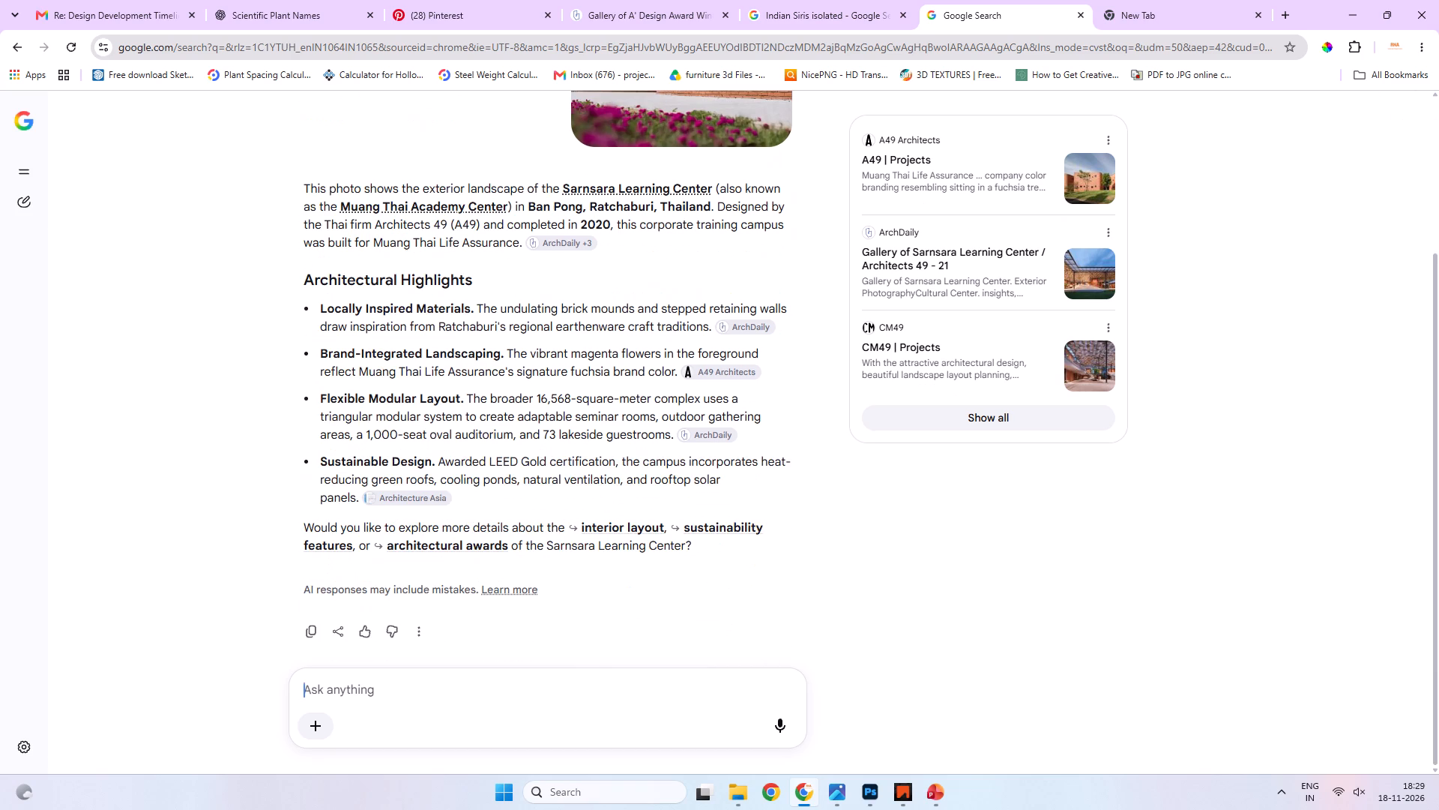
scroll(511, 448, "down", 4)
scroll(494, 478, "up", 7)
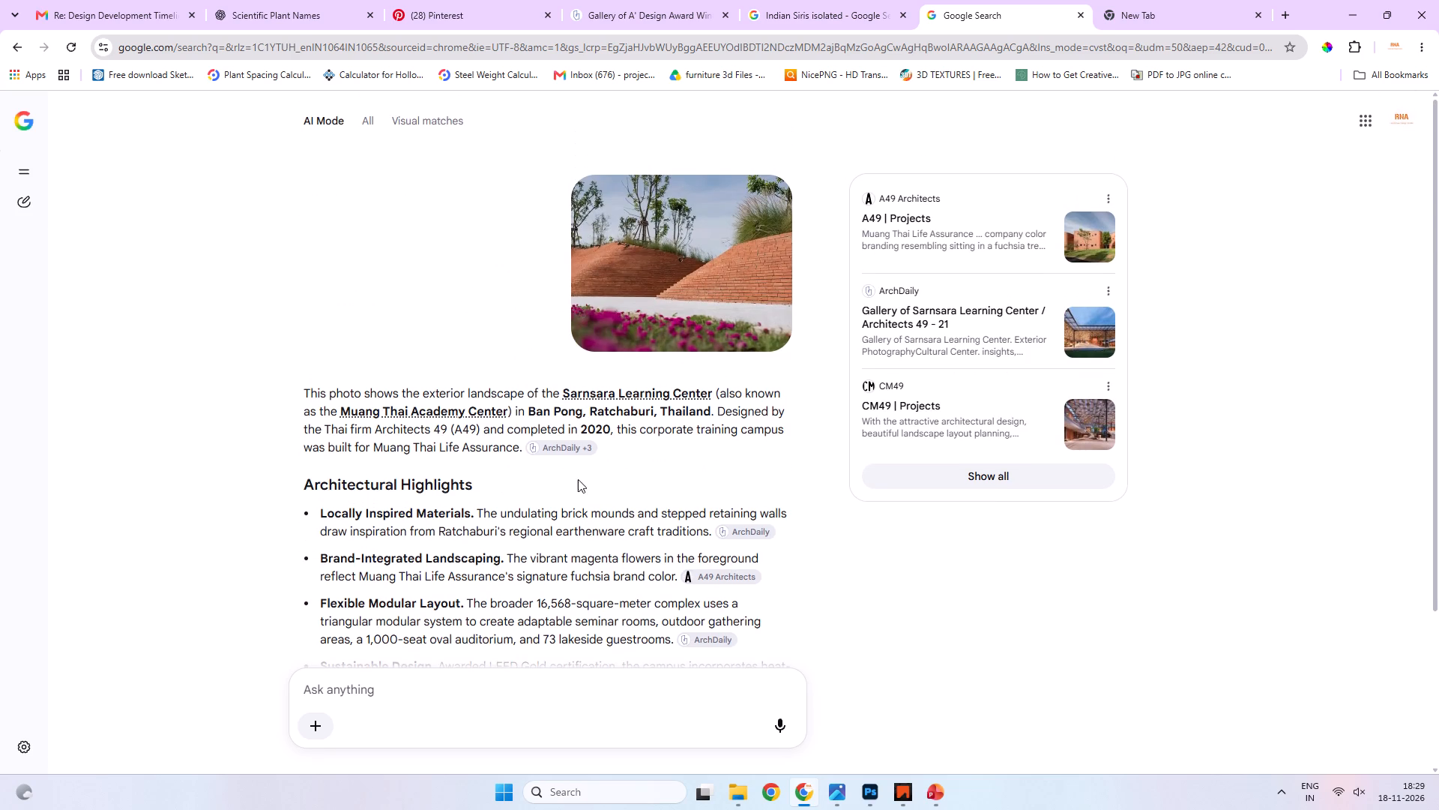
left_click(549, 449)
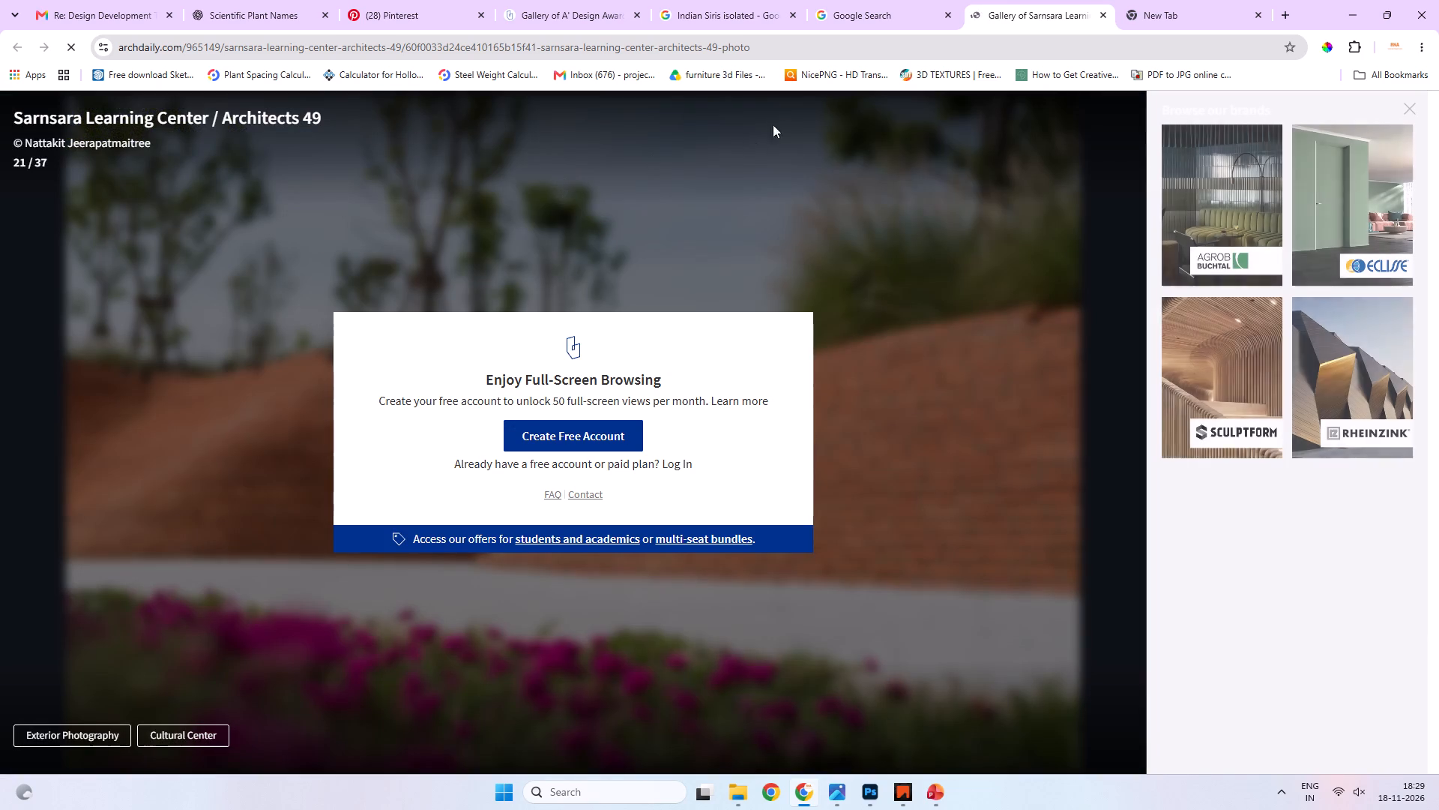
left_click(809, 51)
key("ctrl+c")
Return to the maximized Streetscape presentation and move the source caption up to just beneath the brick-mound photo.
key("alt+Tab")
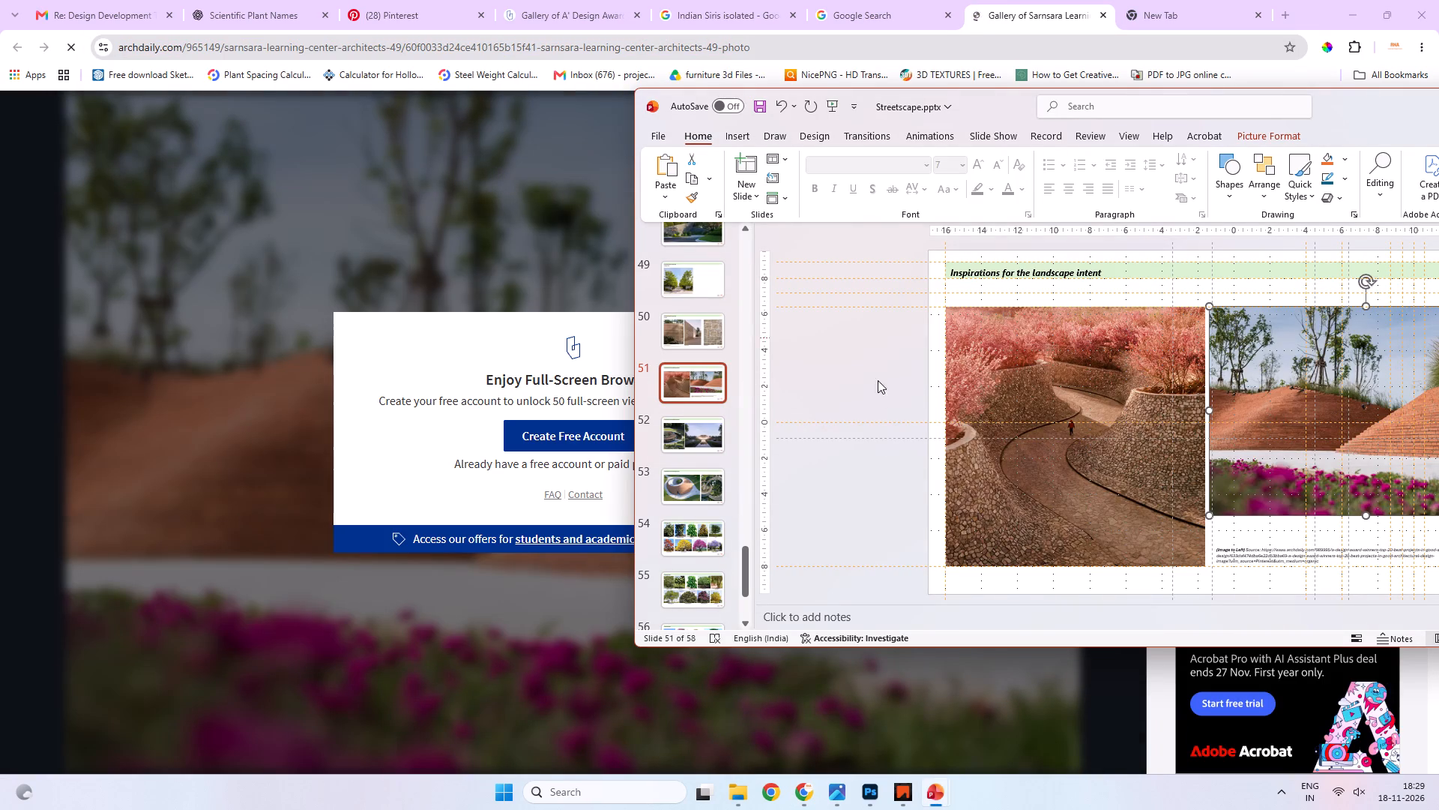
left_click(886, 436)
left_click_drag(1344, 101, 929, 0)
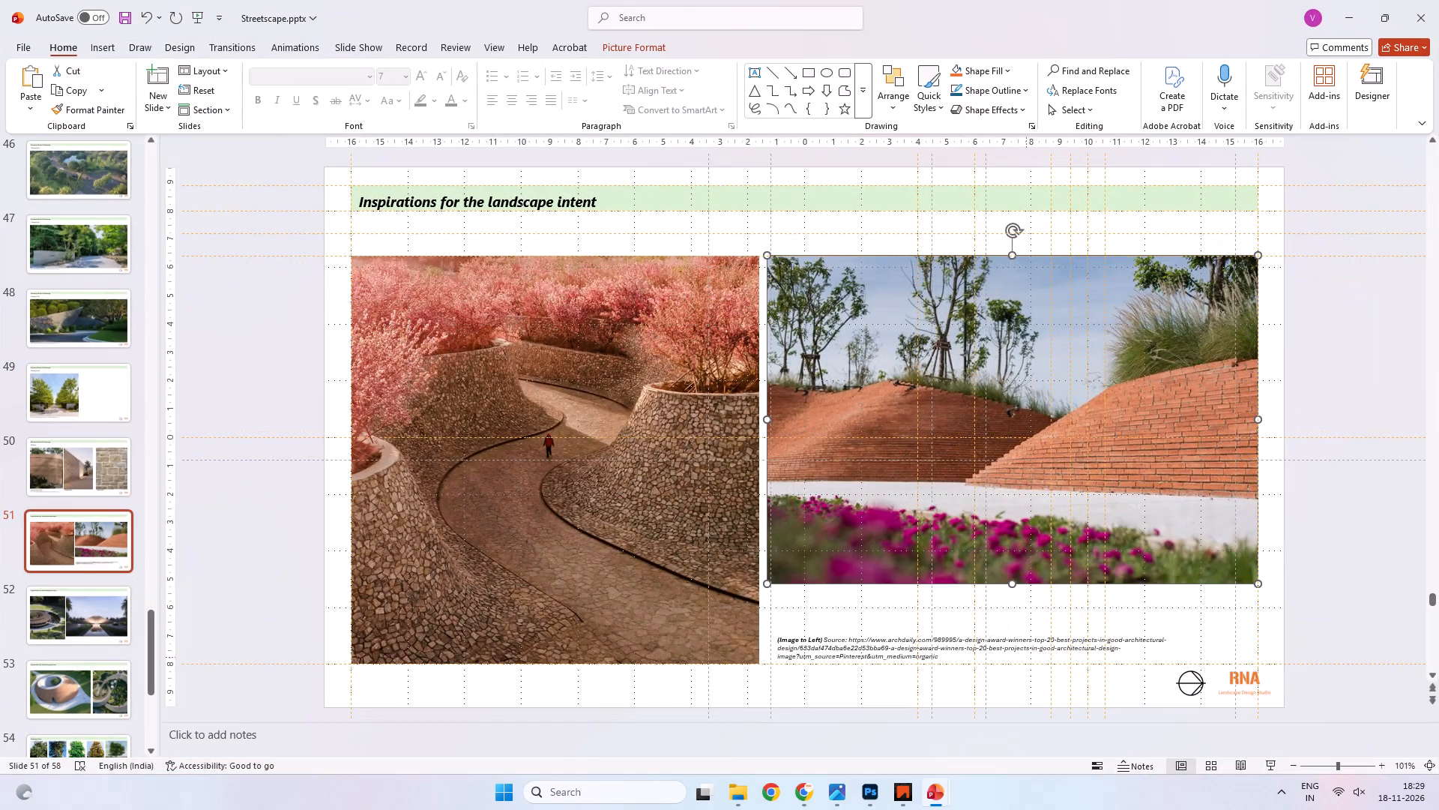
left_click(1046, 650)
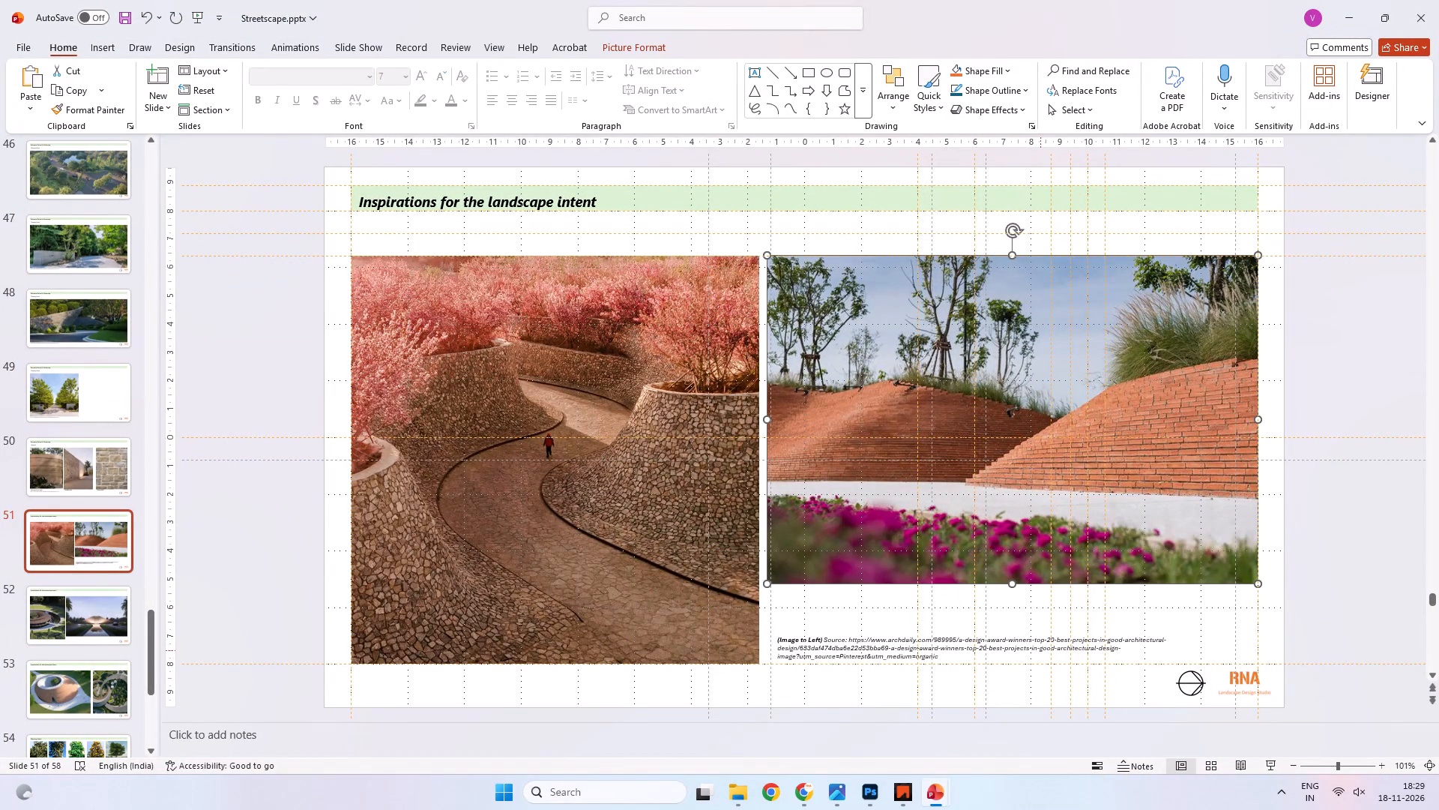
left_click_drag(1078, 630, 1073, 602)
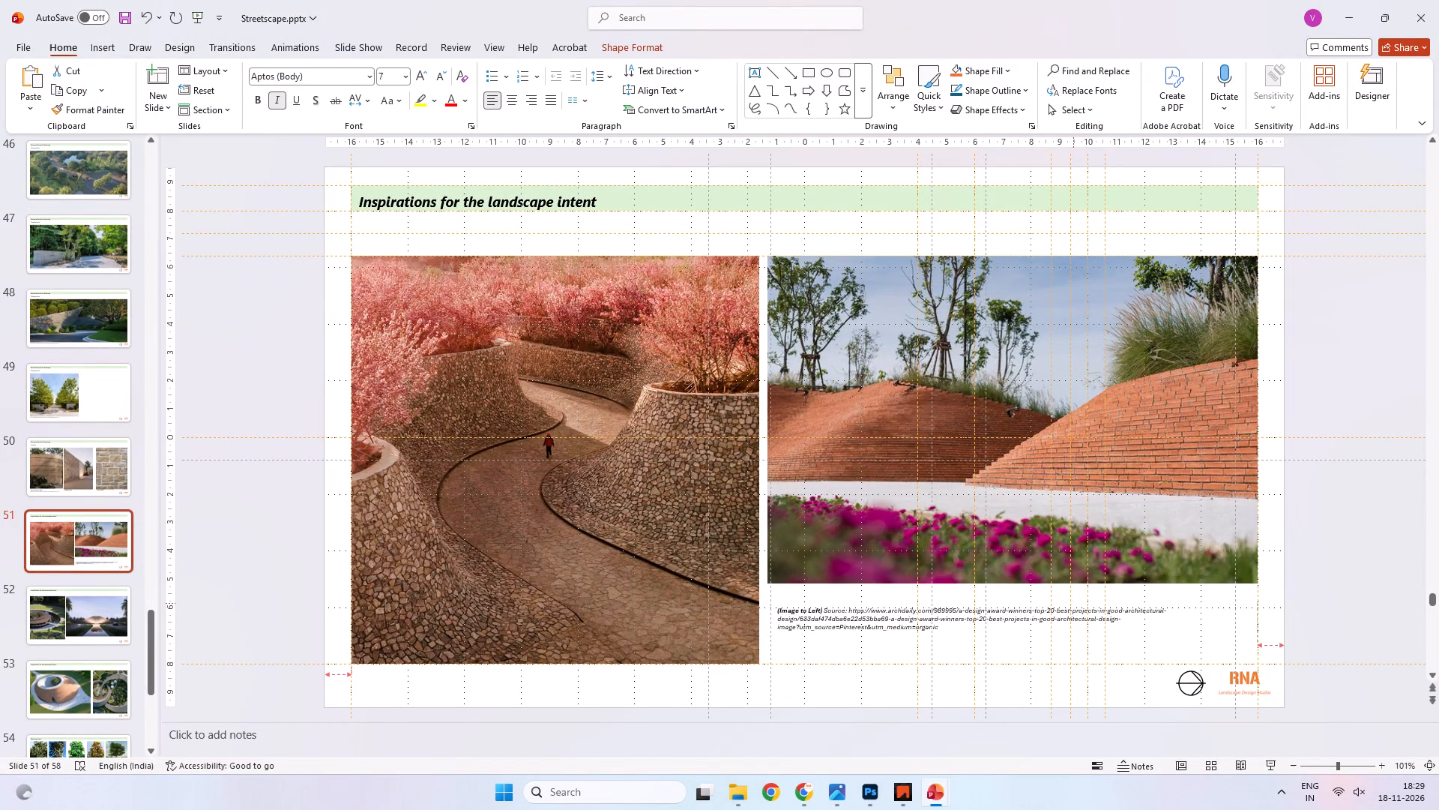
left_click_drag(1073, 602, 1070, 593)
Add a new line at the end of the source caption.
left_click(939, 619)
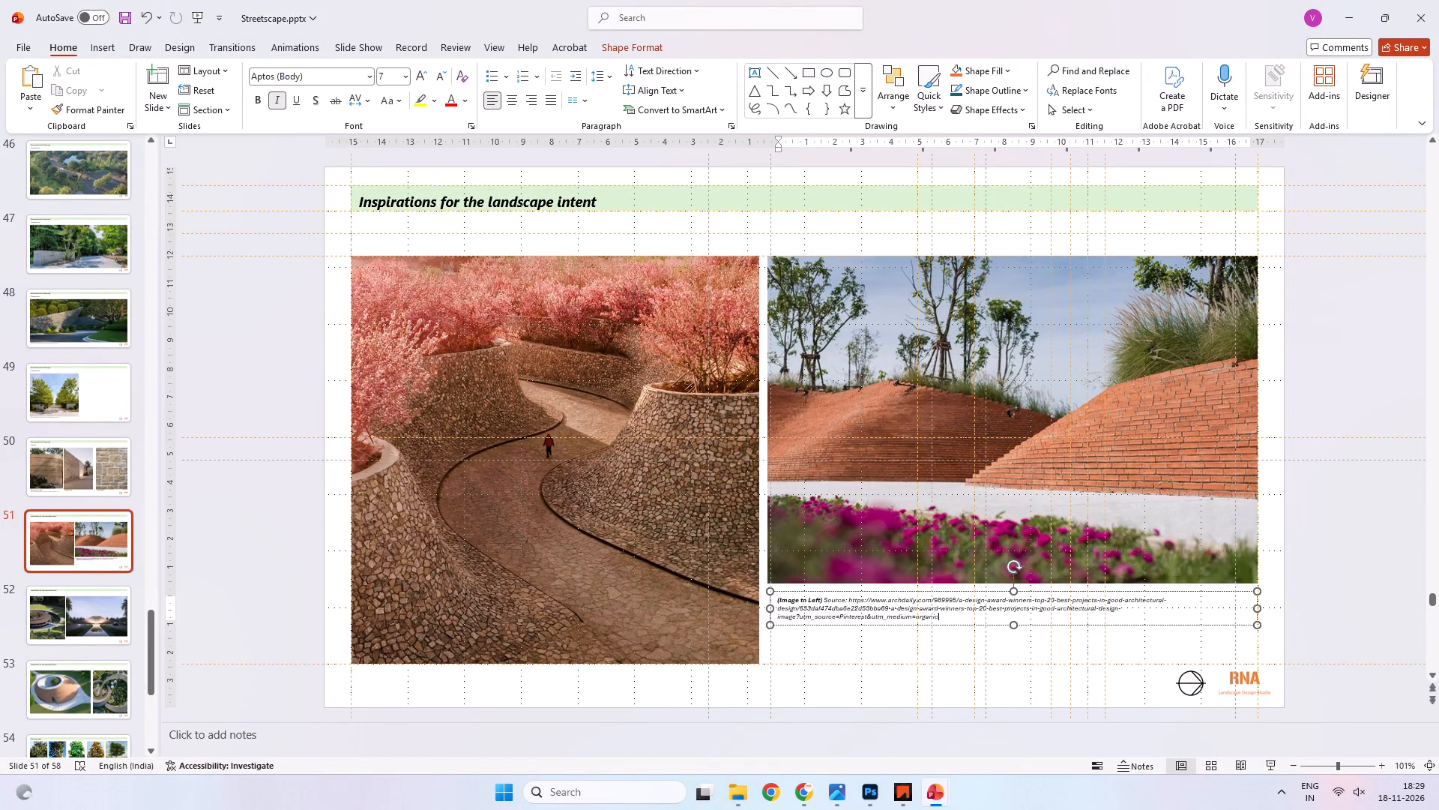
key("Return")
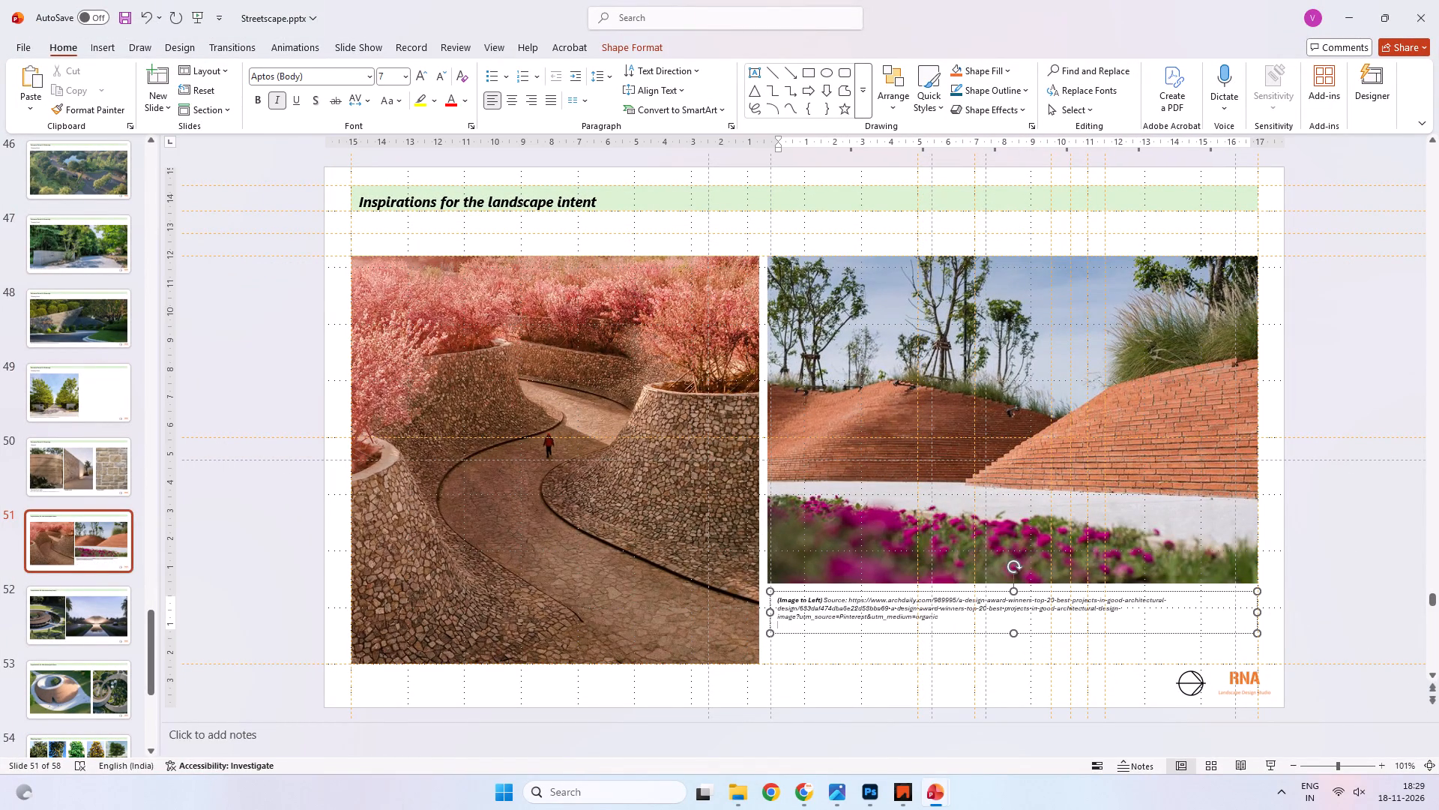
Cut the "(Image to Left)" prefix from the caption and start the link on a new line below "Source:".
left_click_drag(822, 602, 773, 602)
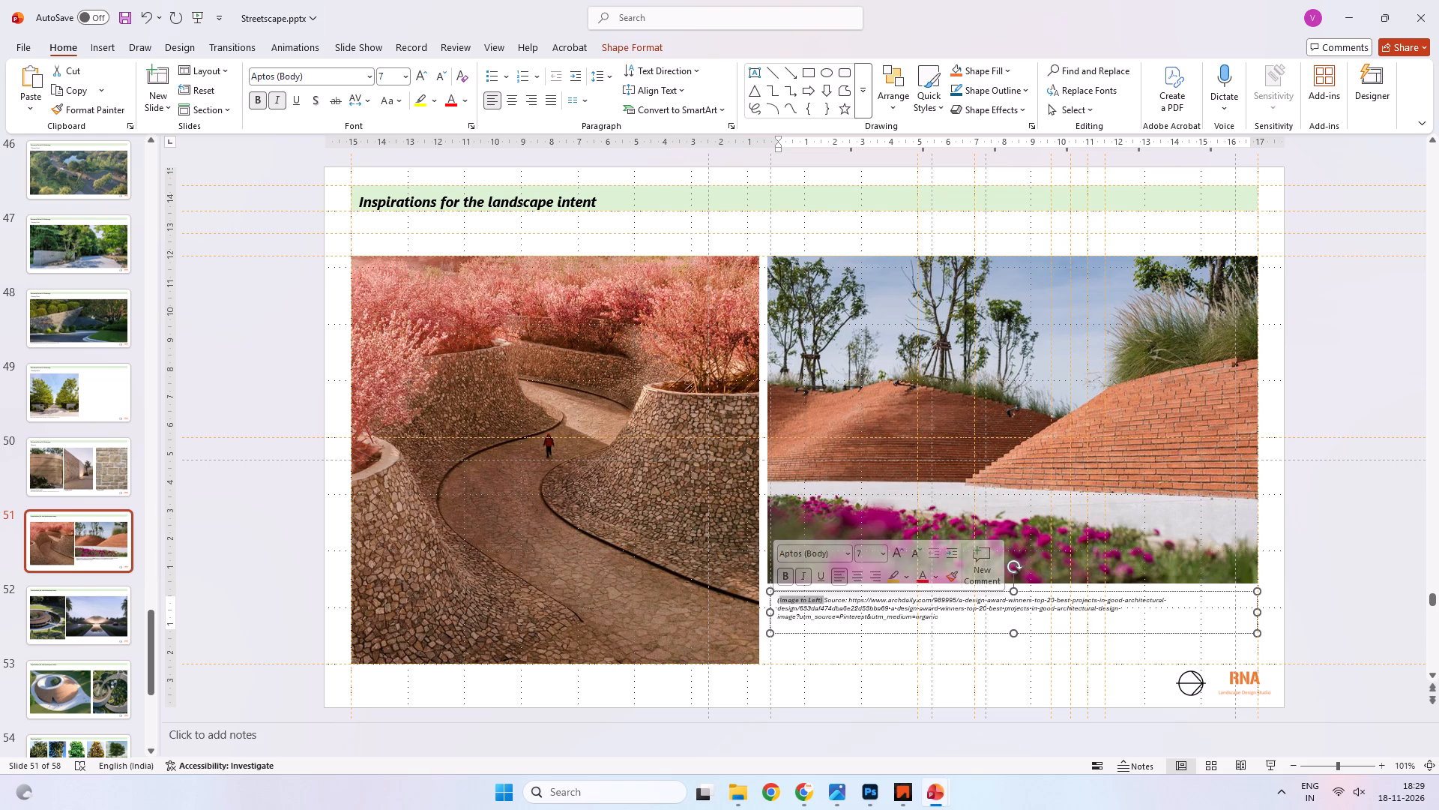
key("shift+Left")
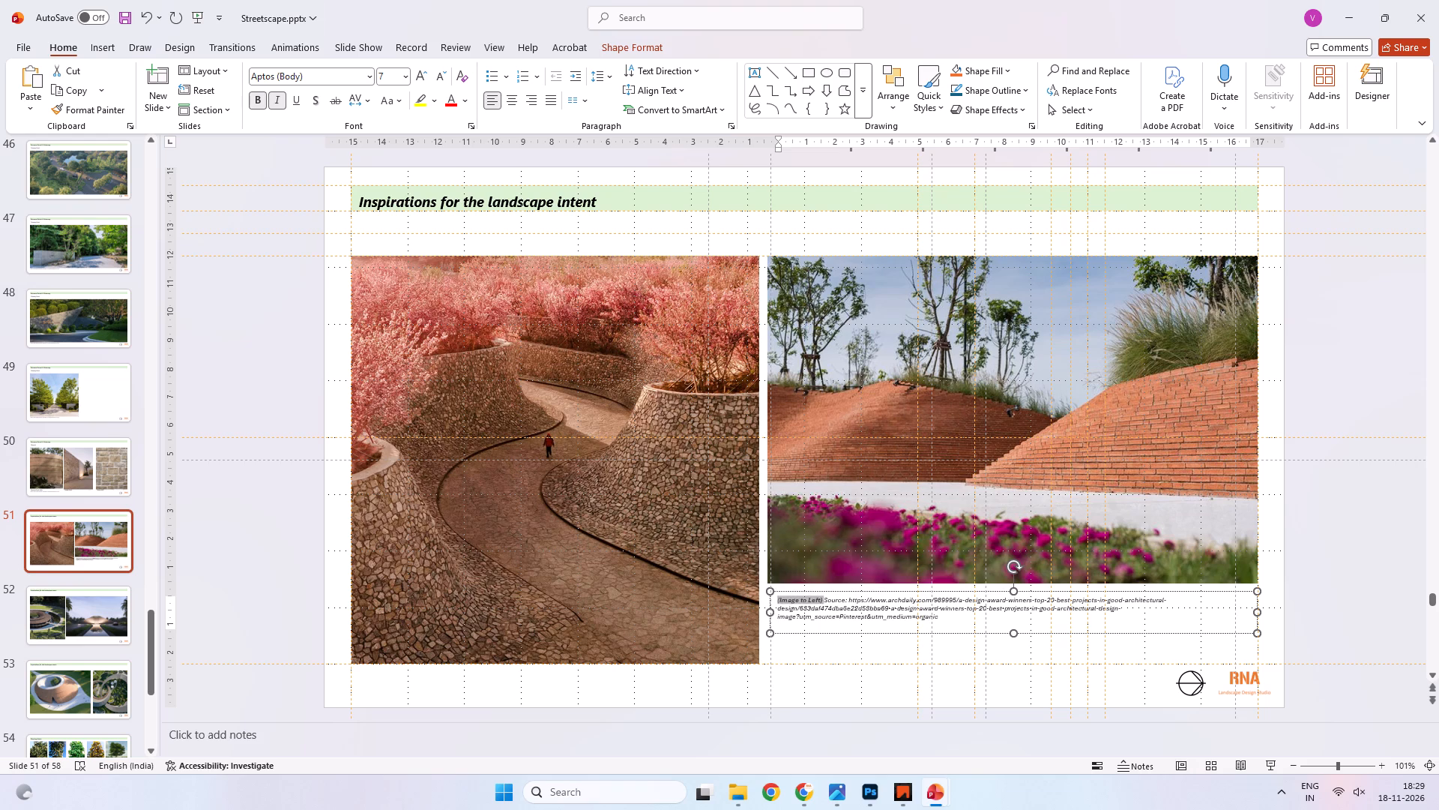
key("ctrl+x")
key("Right")
key("Right")
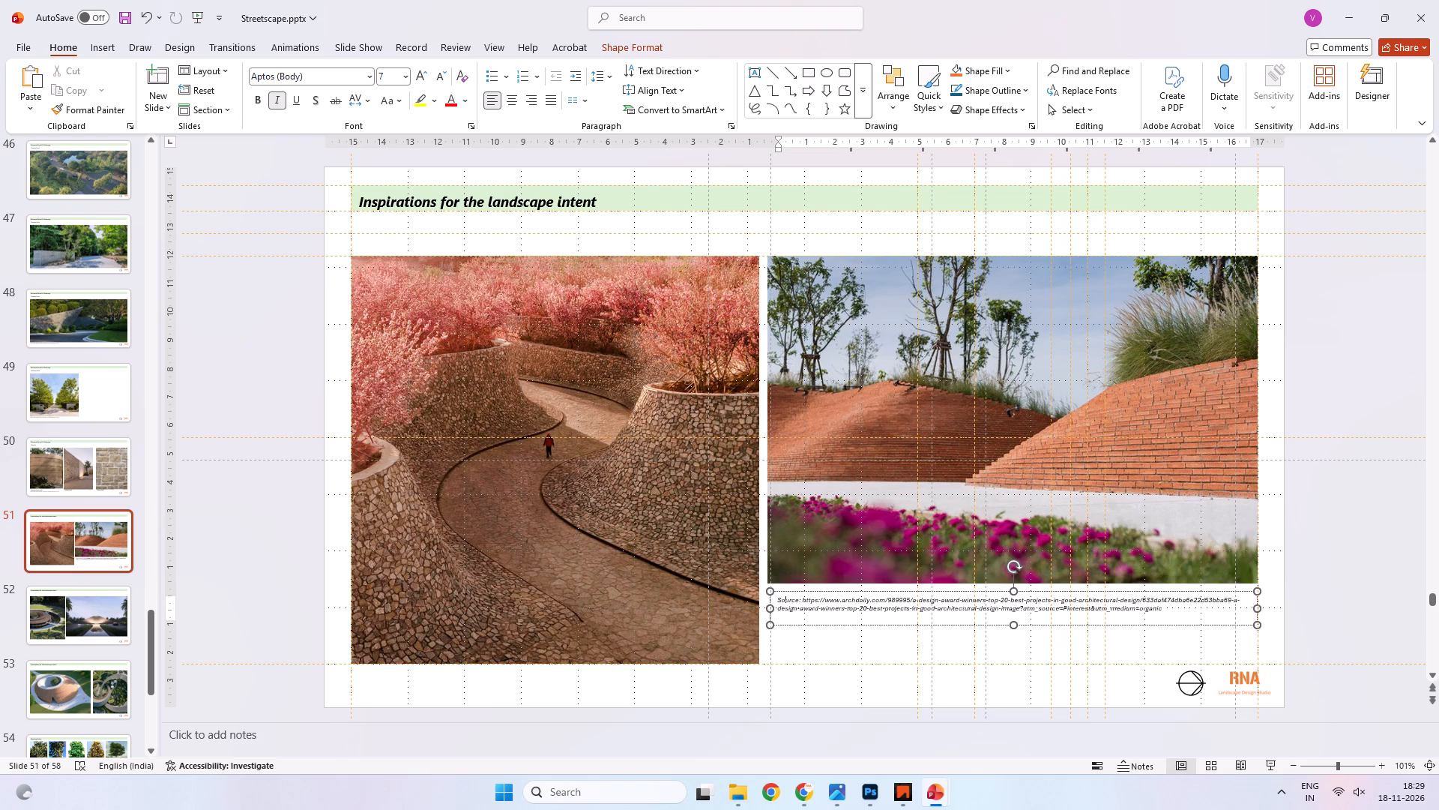
key("Right")
key("Right")
key("Right")
key("Right")
key("Right")
key("Right")
key("shift+Return")
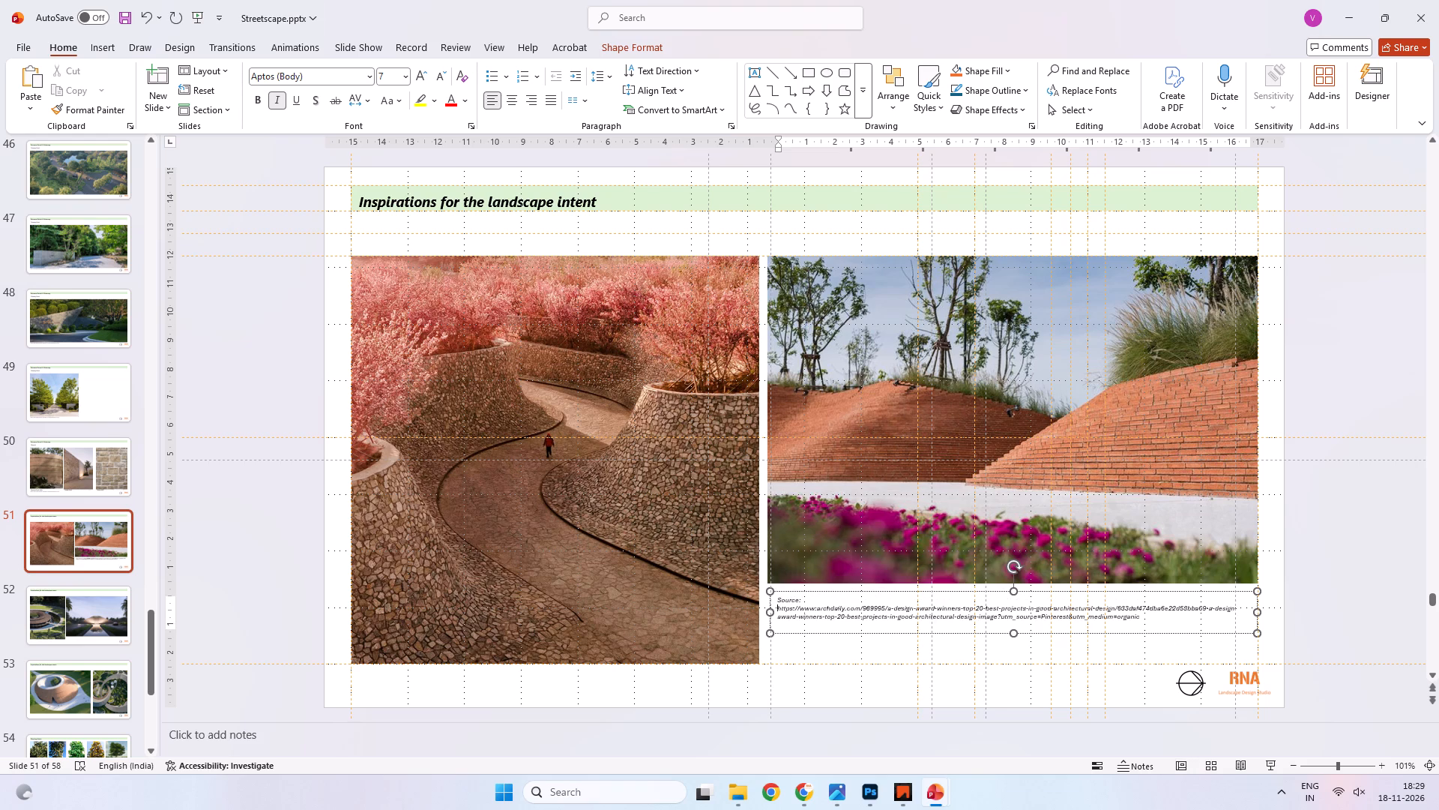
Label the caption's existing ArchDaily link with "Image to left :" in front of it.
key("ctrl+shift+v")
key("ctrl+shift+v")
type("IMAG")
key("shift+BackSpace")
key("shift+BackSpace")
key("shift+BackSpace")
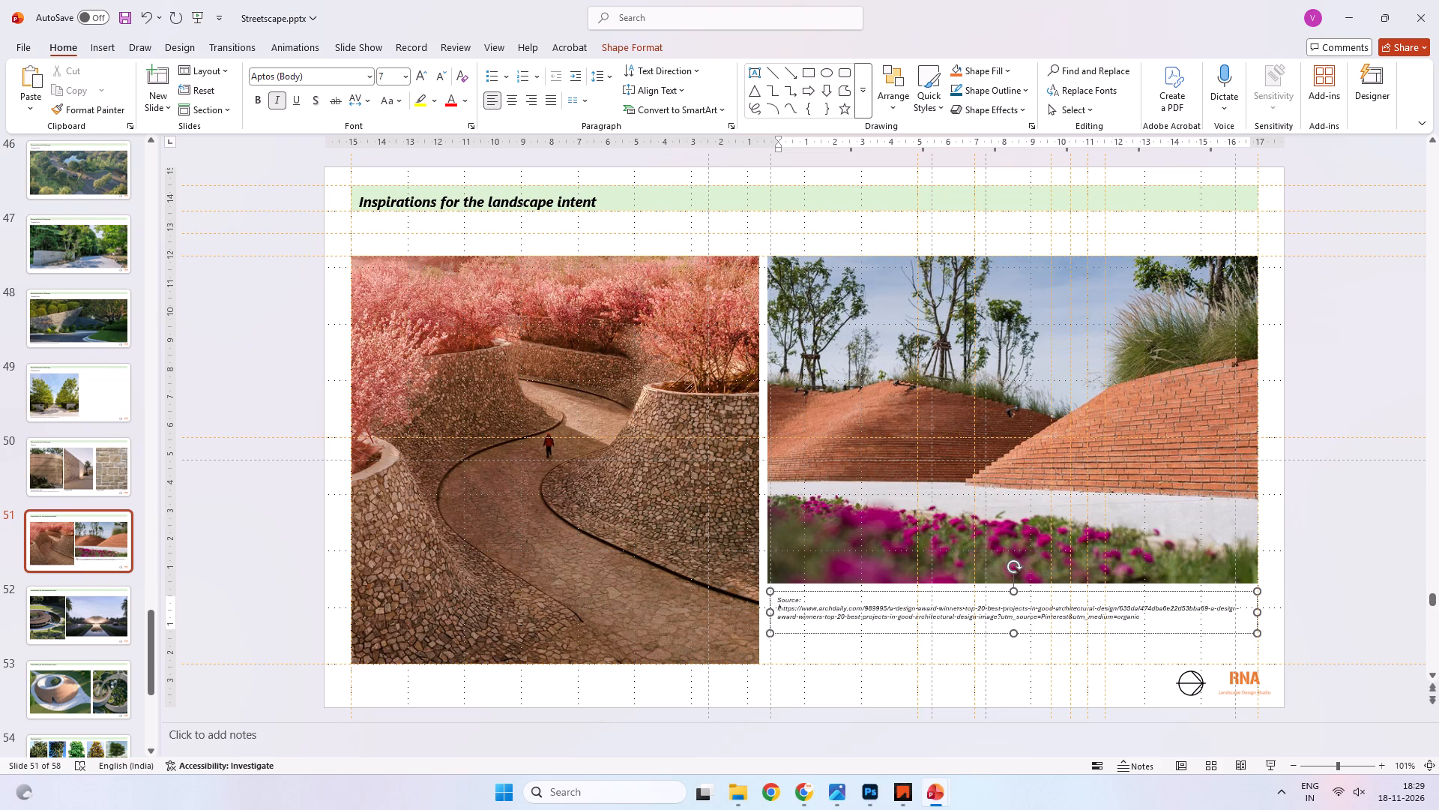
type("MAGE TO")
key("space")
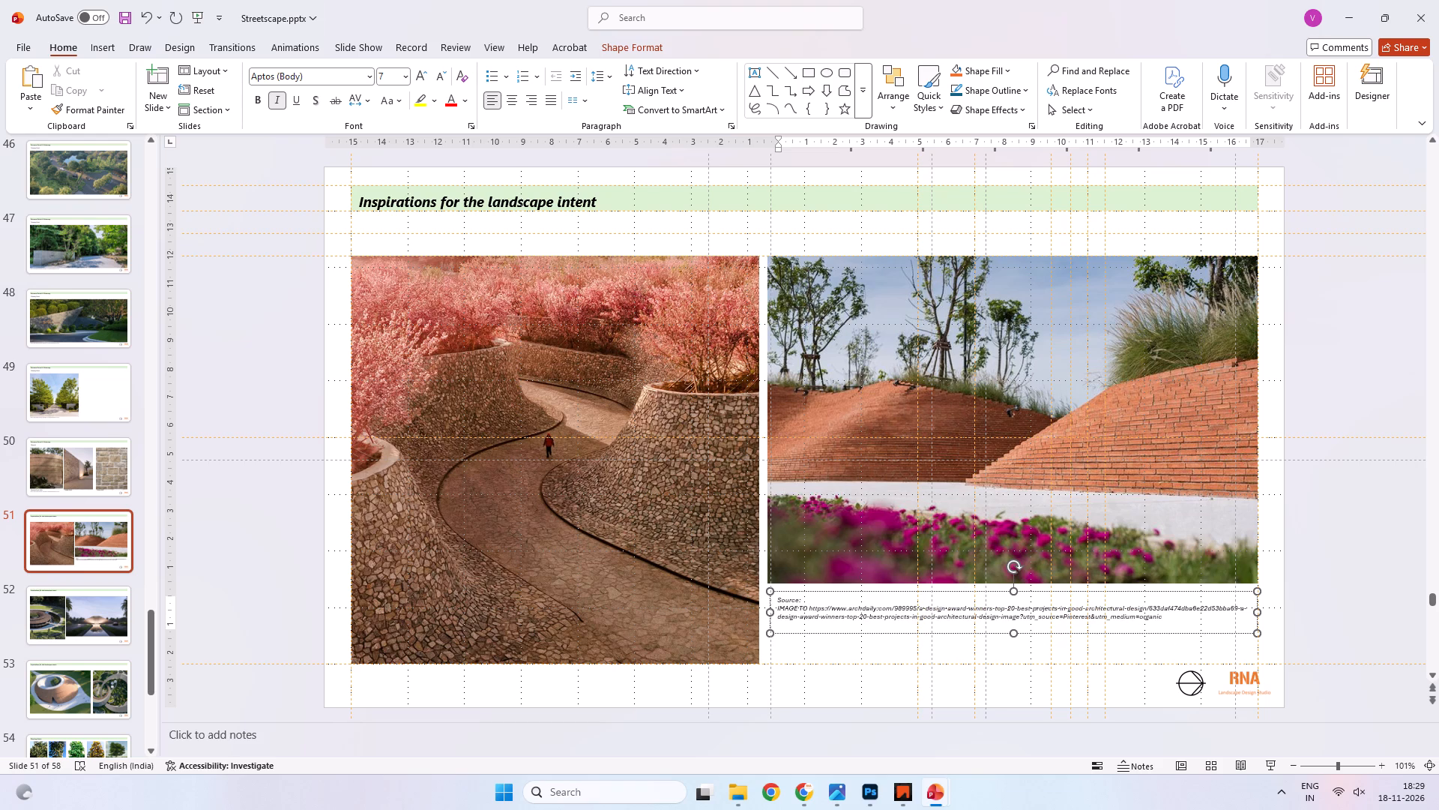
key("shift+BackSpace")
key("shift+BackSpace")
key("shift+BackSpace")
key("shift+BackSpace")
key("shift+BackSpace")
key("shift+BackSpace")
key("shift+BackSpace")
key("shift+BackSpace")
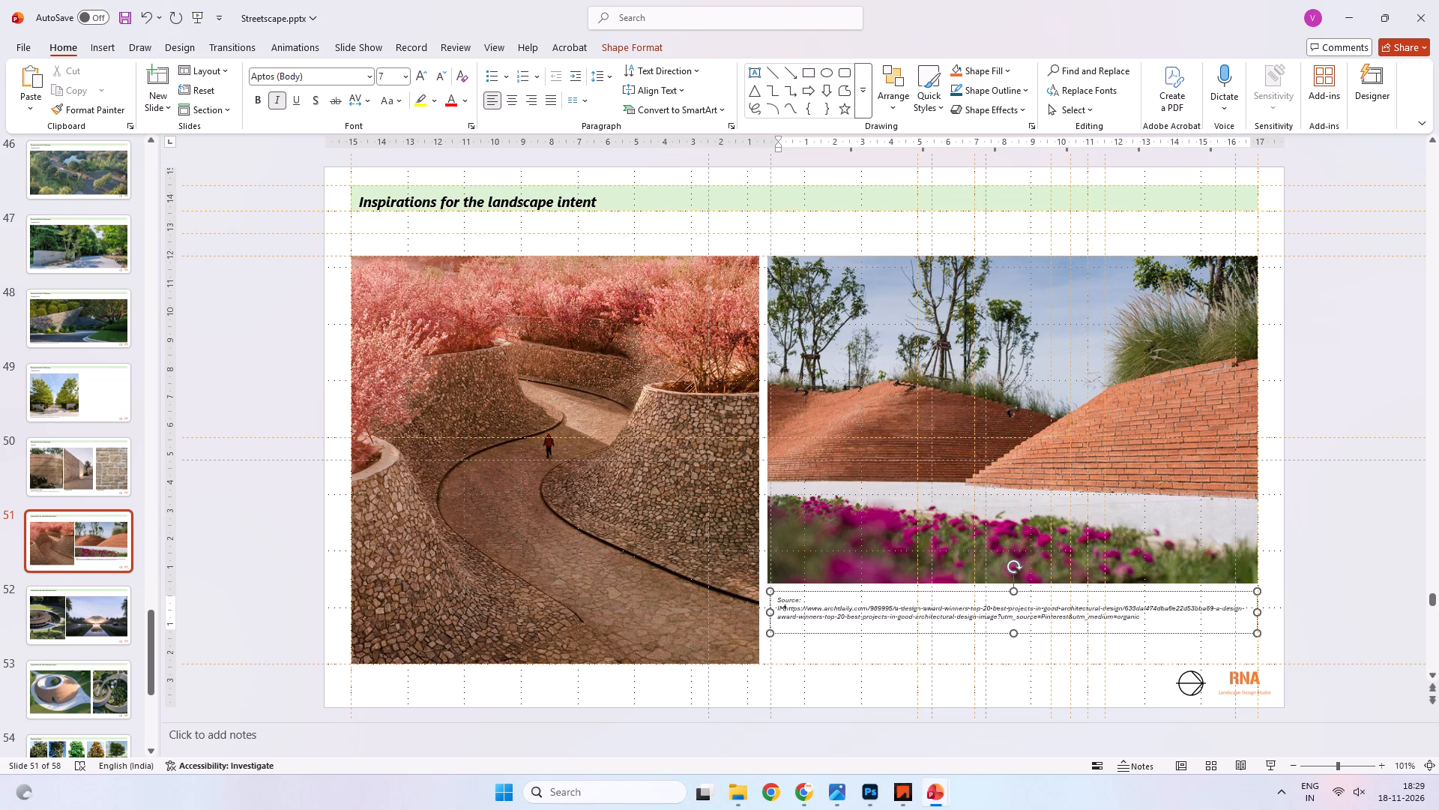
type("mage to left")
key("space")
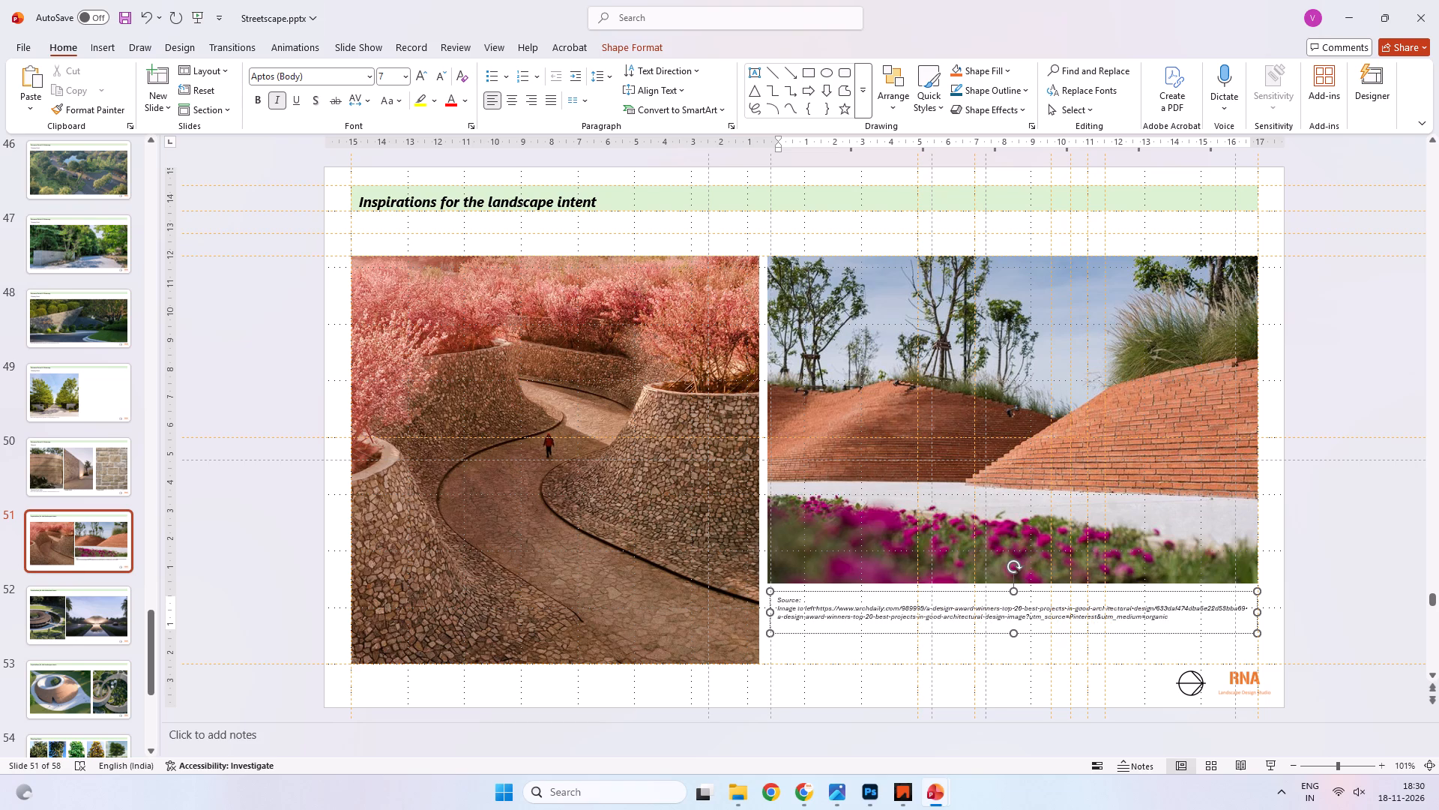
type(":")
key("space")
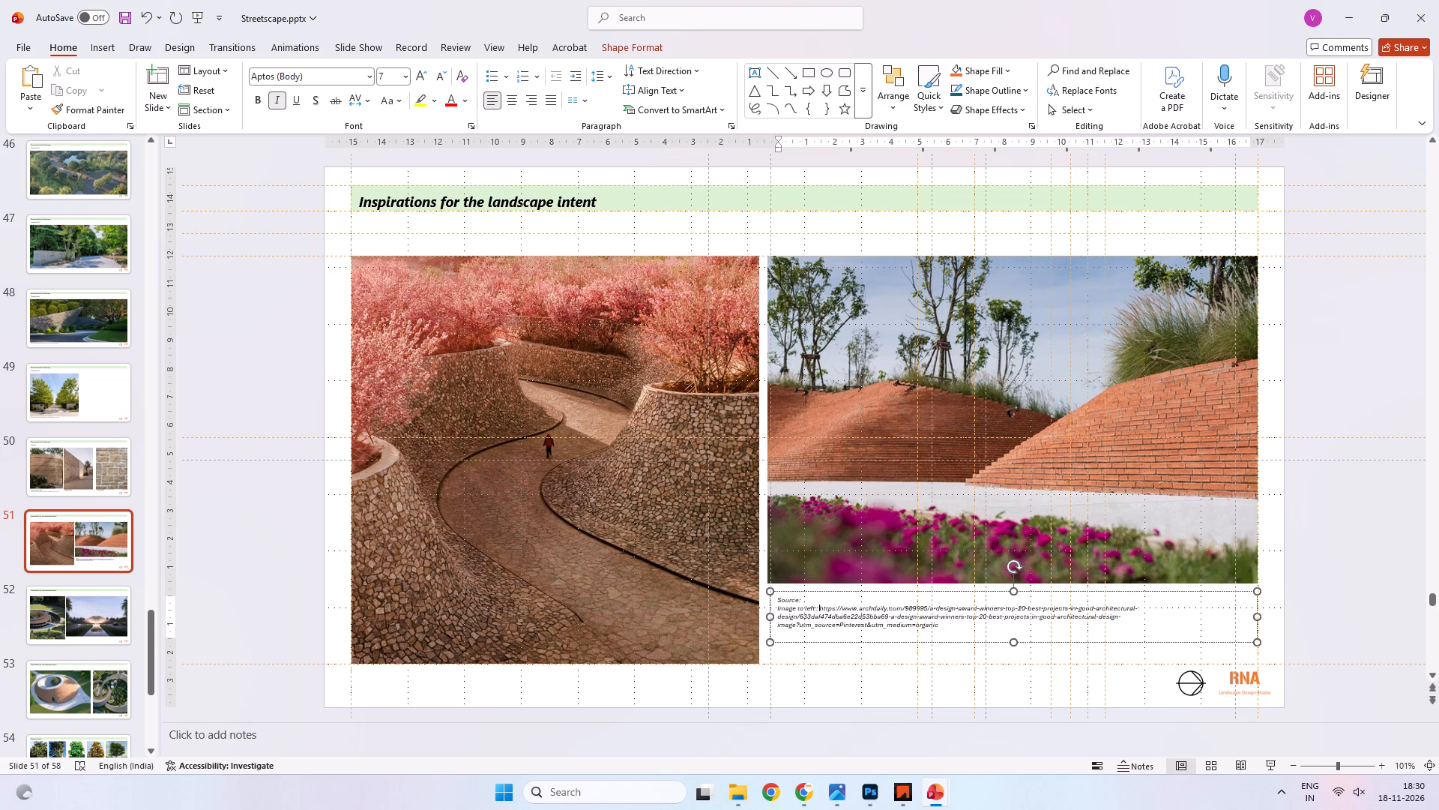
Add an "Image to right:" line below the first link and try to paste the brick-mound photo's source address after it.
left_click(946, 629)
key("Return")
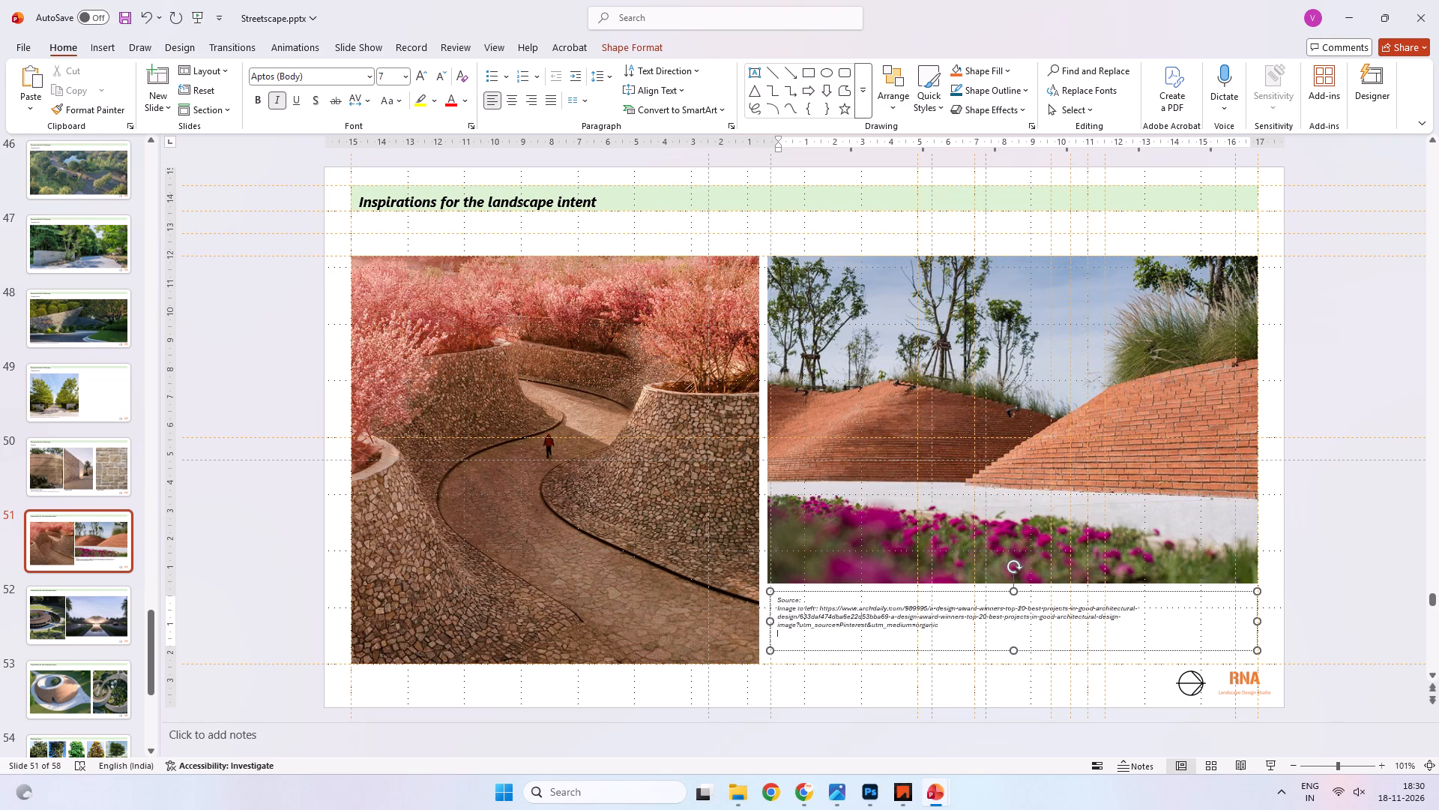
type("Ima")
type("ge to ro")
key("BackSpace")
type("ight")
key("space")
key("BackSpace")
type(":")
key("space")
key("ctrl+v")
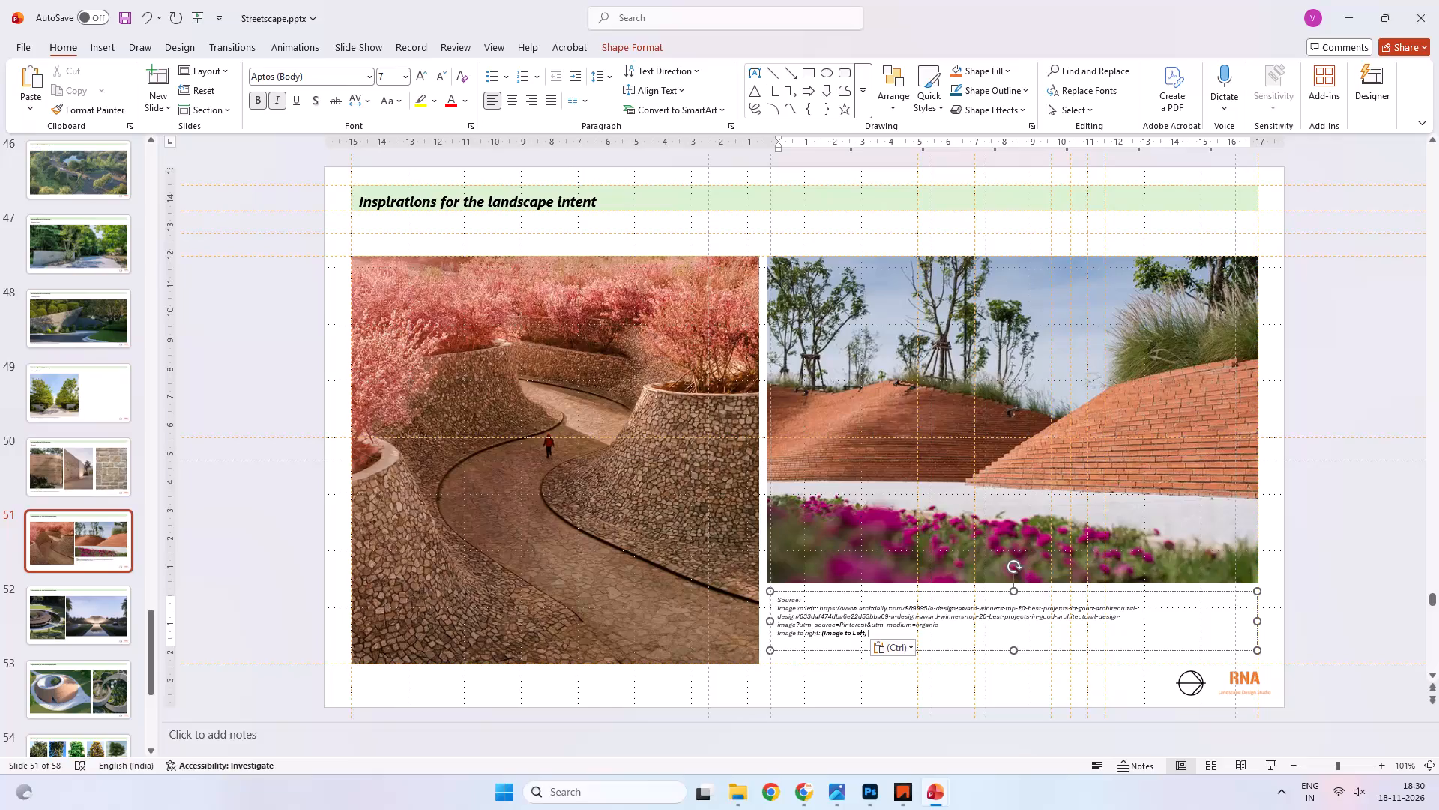
Undo the plain-text "Image to left" and "Image to right" edits in slide 51's source caption.
key("ctrl+z")
key("ctrl+z")
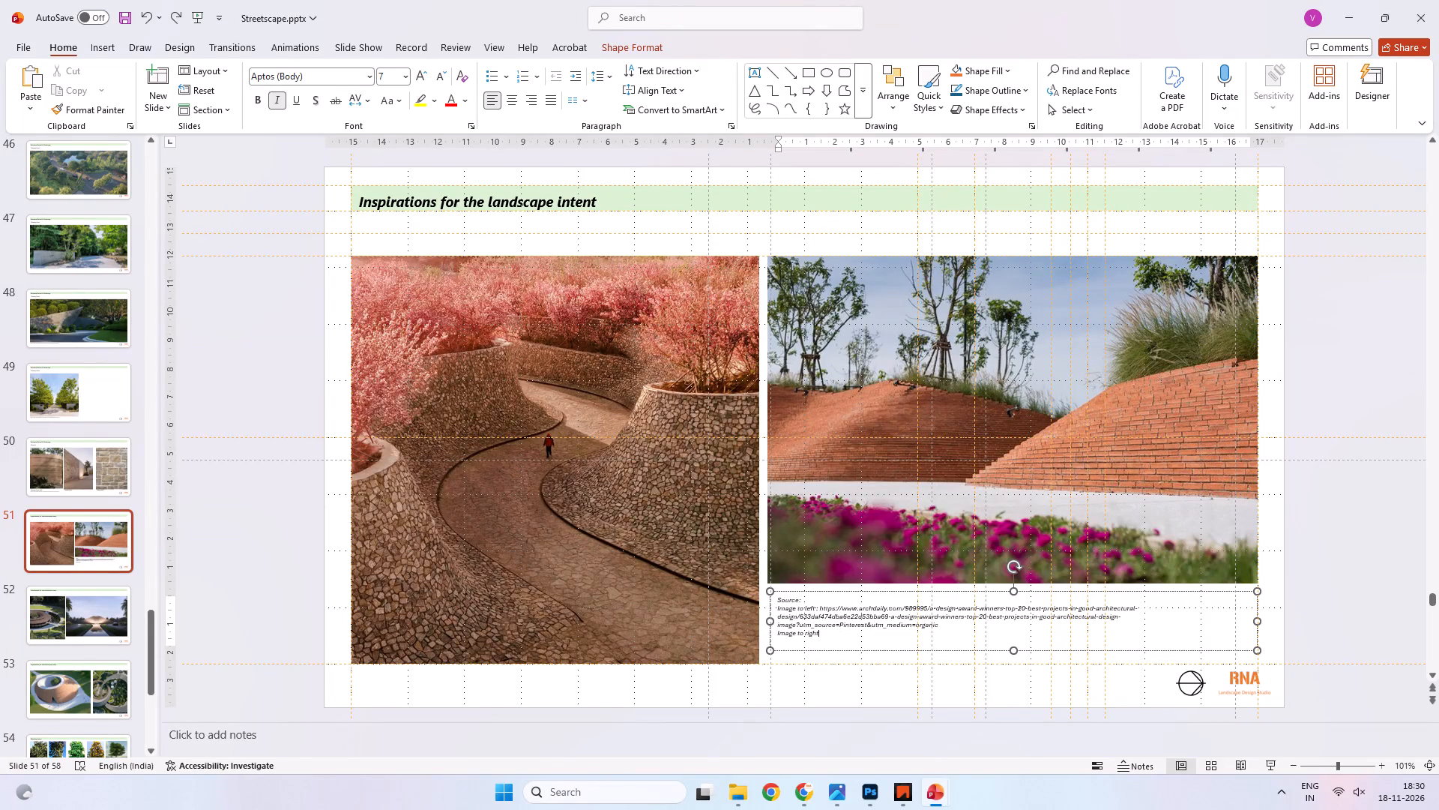
key("ctrl+z")
key("ctrl+z")
key("ctrl+z")
key("ctrl+z")
key("ctrl+z")
key("ctrl+z")
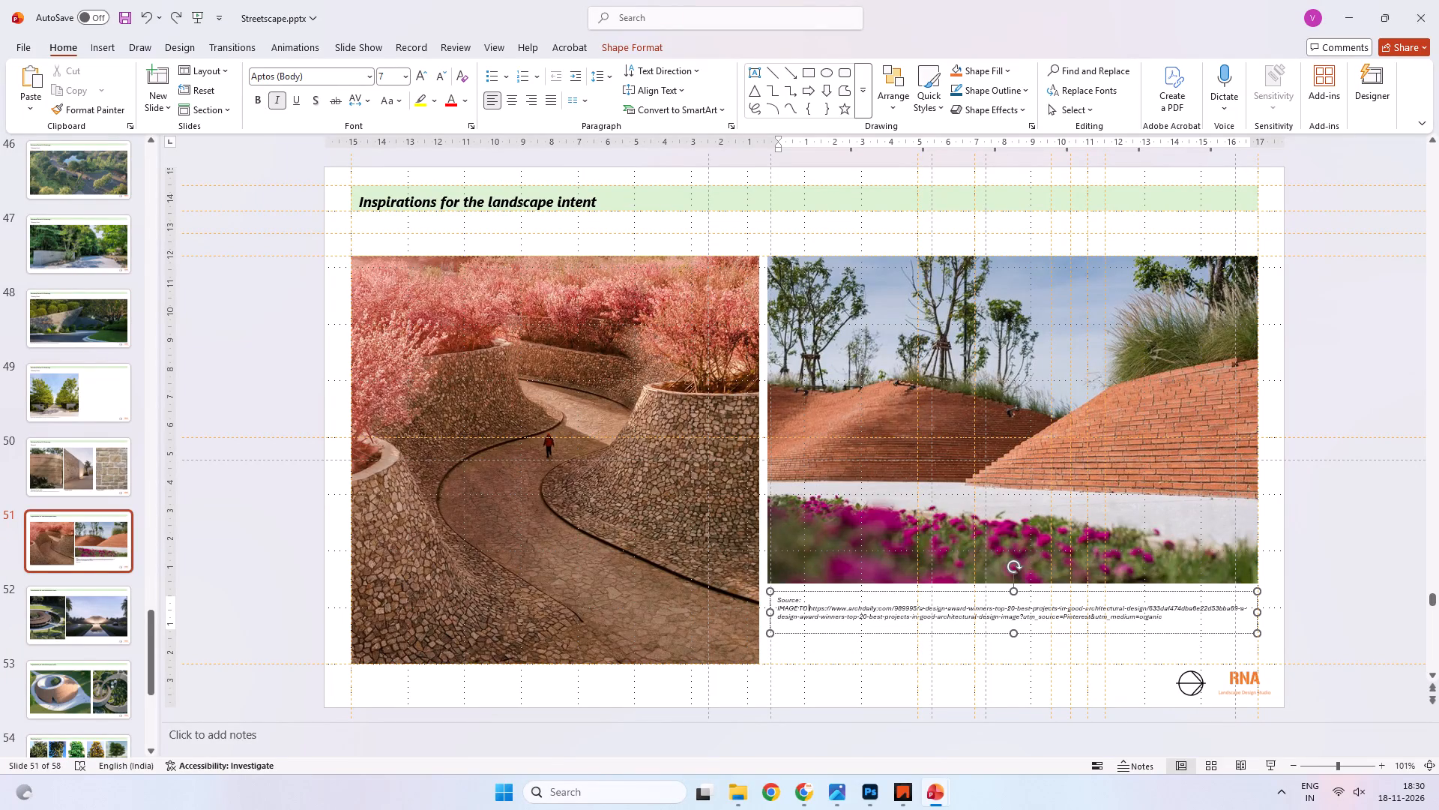
key("ctrl+z")
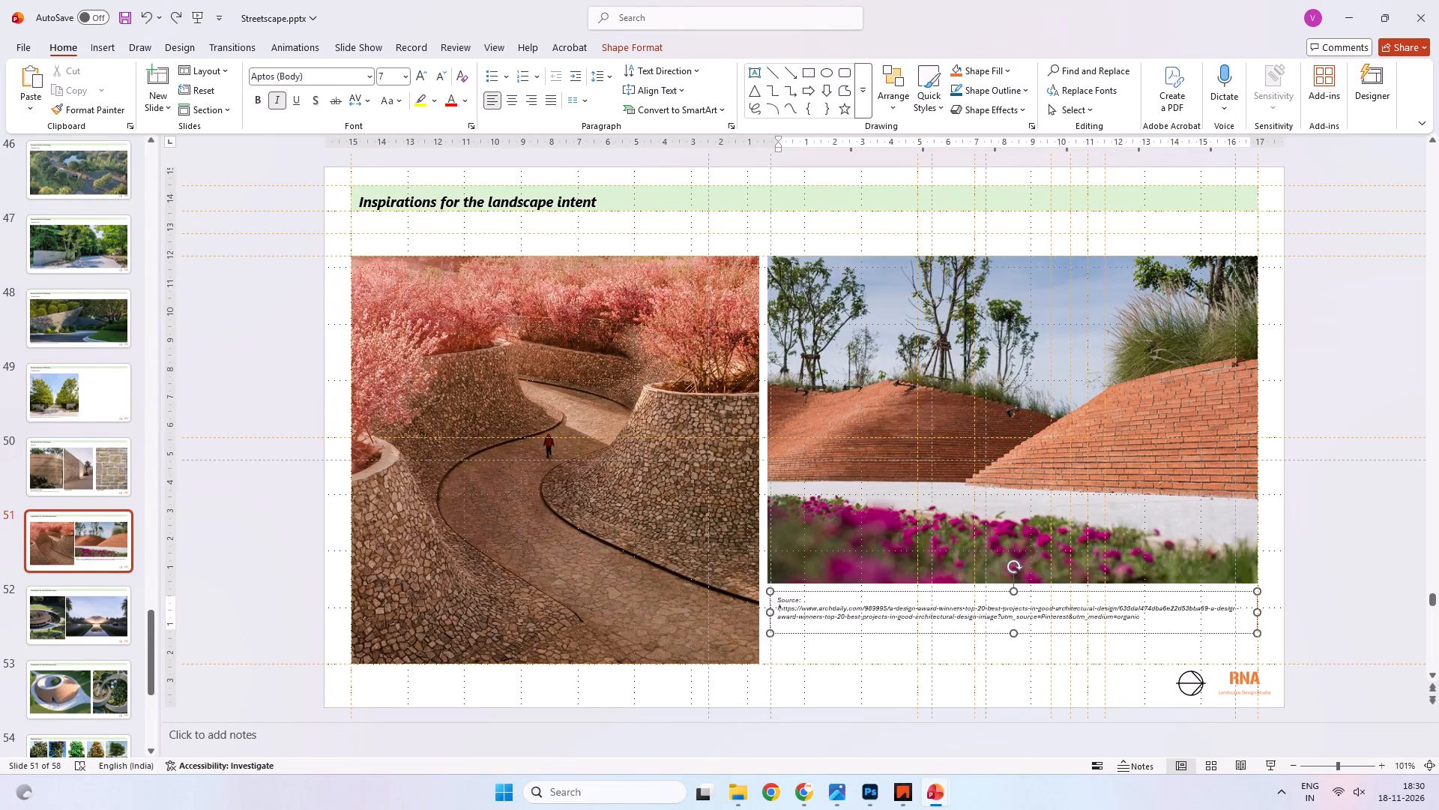
Paste the bold "(Image to Left)" label in front of the first ArchDaily link and follow it with a colon.
key("BackSpace")
key("ctrl+v")
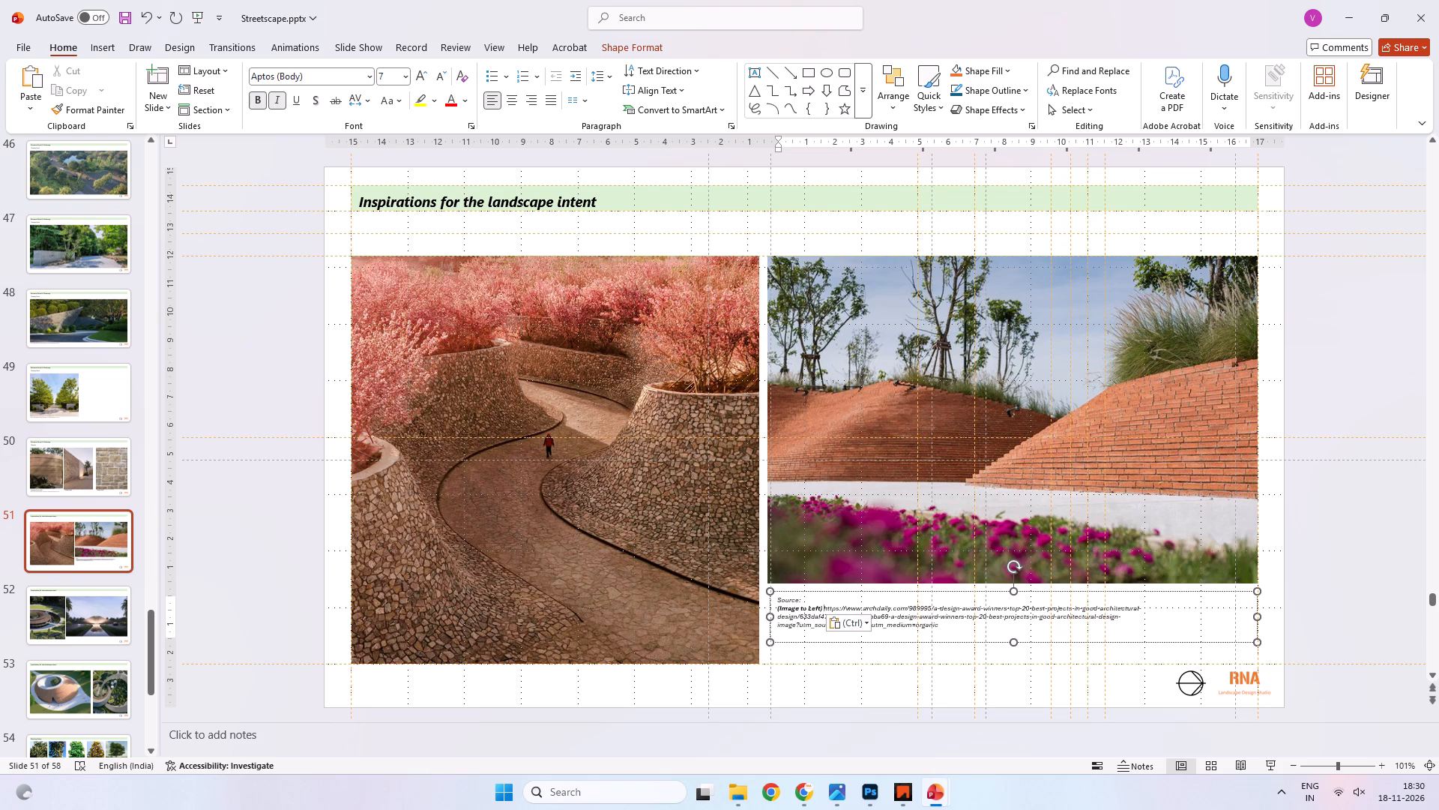
type(":")
key("space")
Add a bold "(Image to Right):" label on the line below the first link, reusing the copied label.
key("Down")
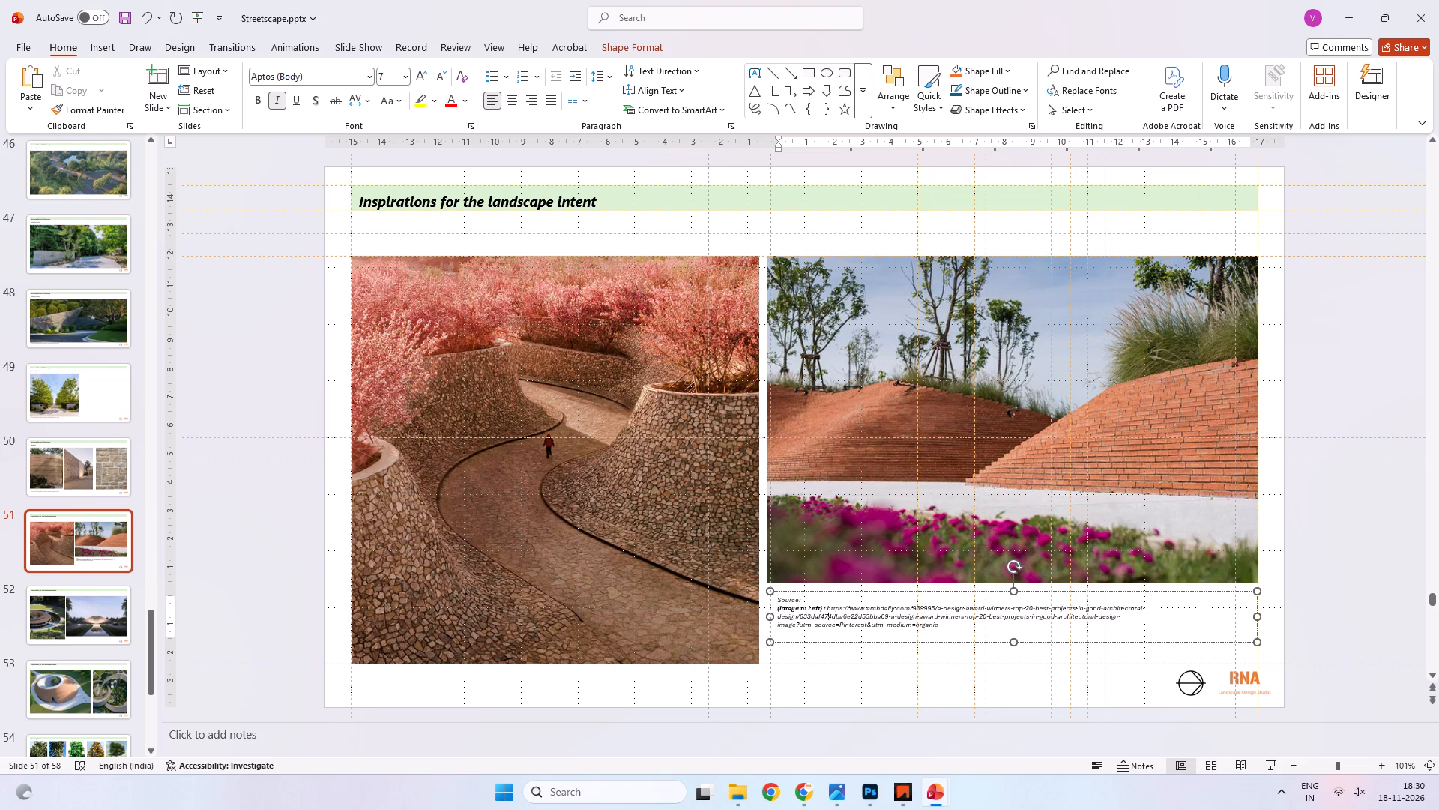
key("Down")
key("Down")
key("ctrl+v")
key("Left")
key("BackSpace")
key("BackSpace")
key("BackSpace")
key("BackSpace")
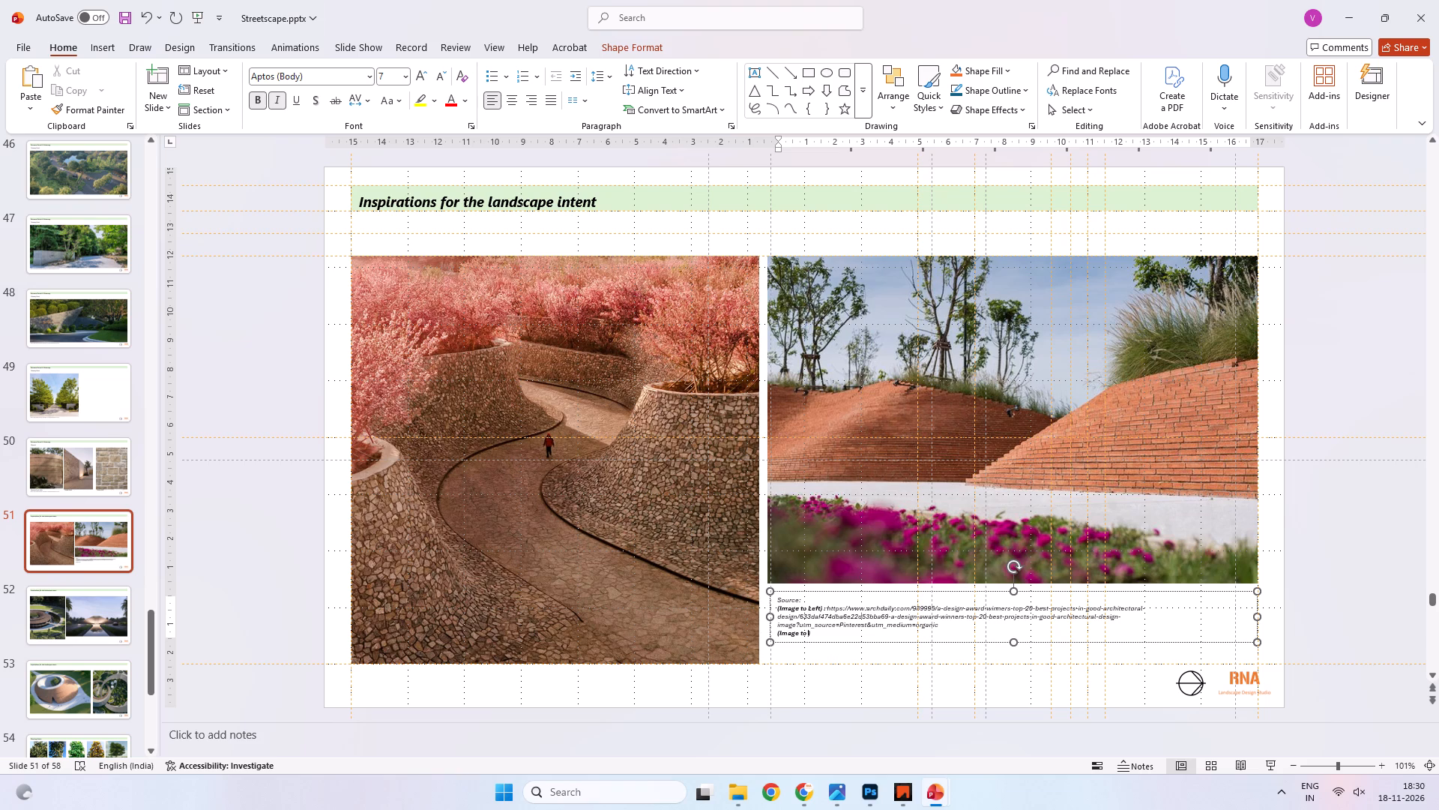
type("Right")
key("Right")
type(":")
key("space")
Copy the Sarnsara Learning Center photo page's address from Chrome, paste it after "(Image to Right):" and remove its bold formatting.
key("alt+Tab")
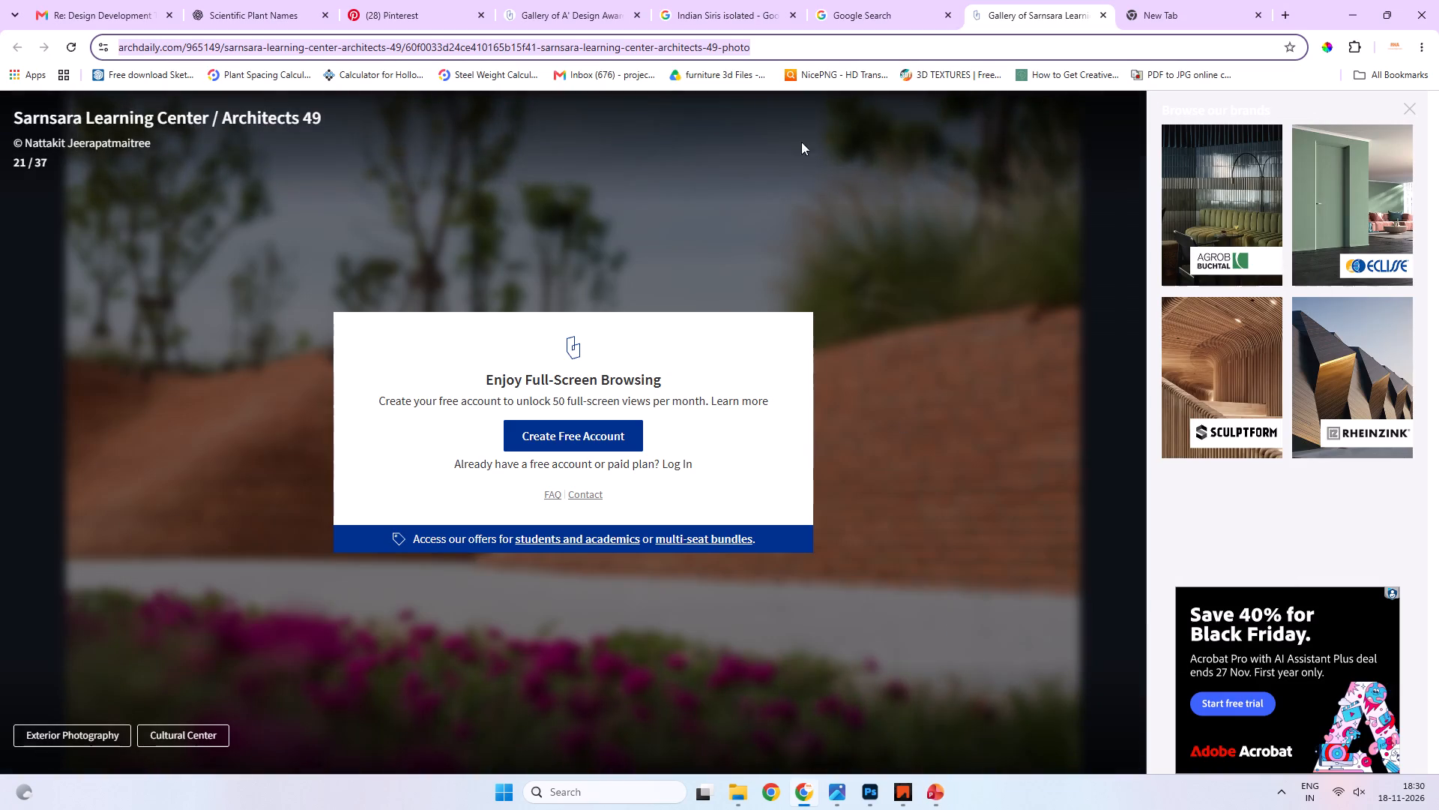
right_click(708, 40)
left_click(746, 176)
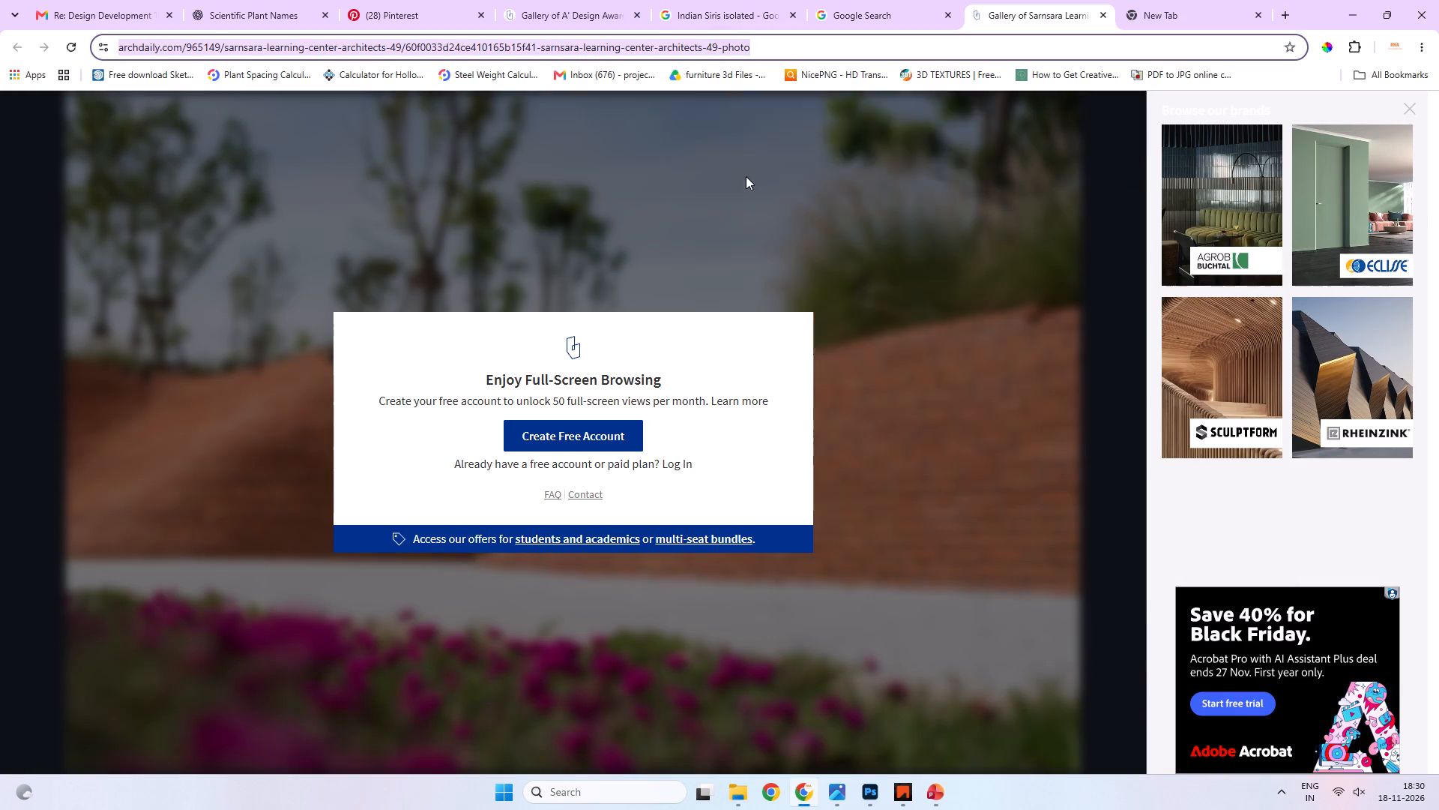
key("alt+Tab")
key("ctrl+v")
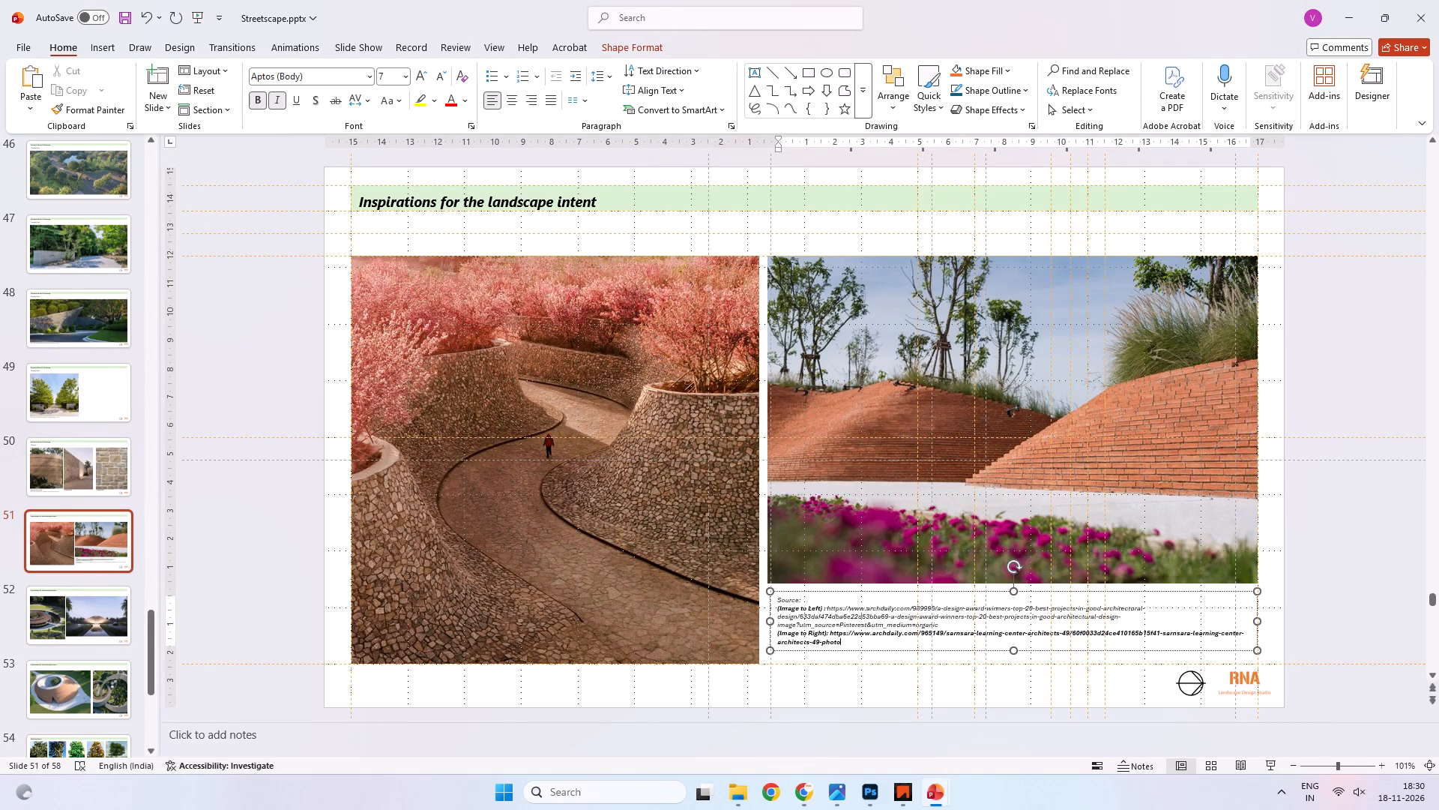
left_click_drag(848, 644, 830, 634)
key("ctrl+b")
Deselect the caption and save the presentation.
left_click(869, 706)
key("ctrl+s")
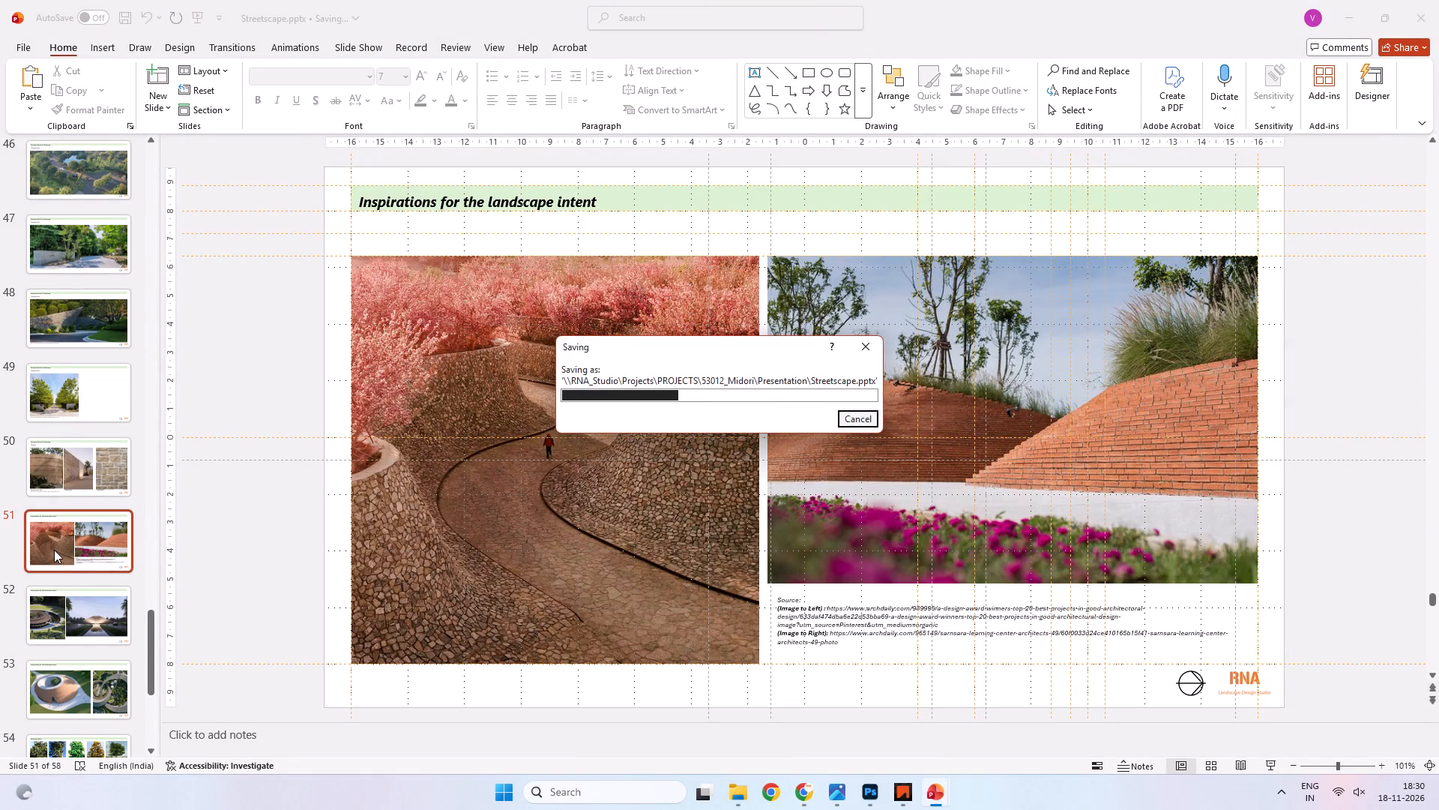
Copy the curved waterfall entrance picture on slide 52.
left_click(81, 610)
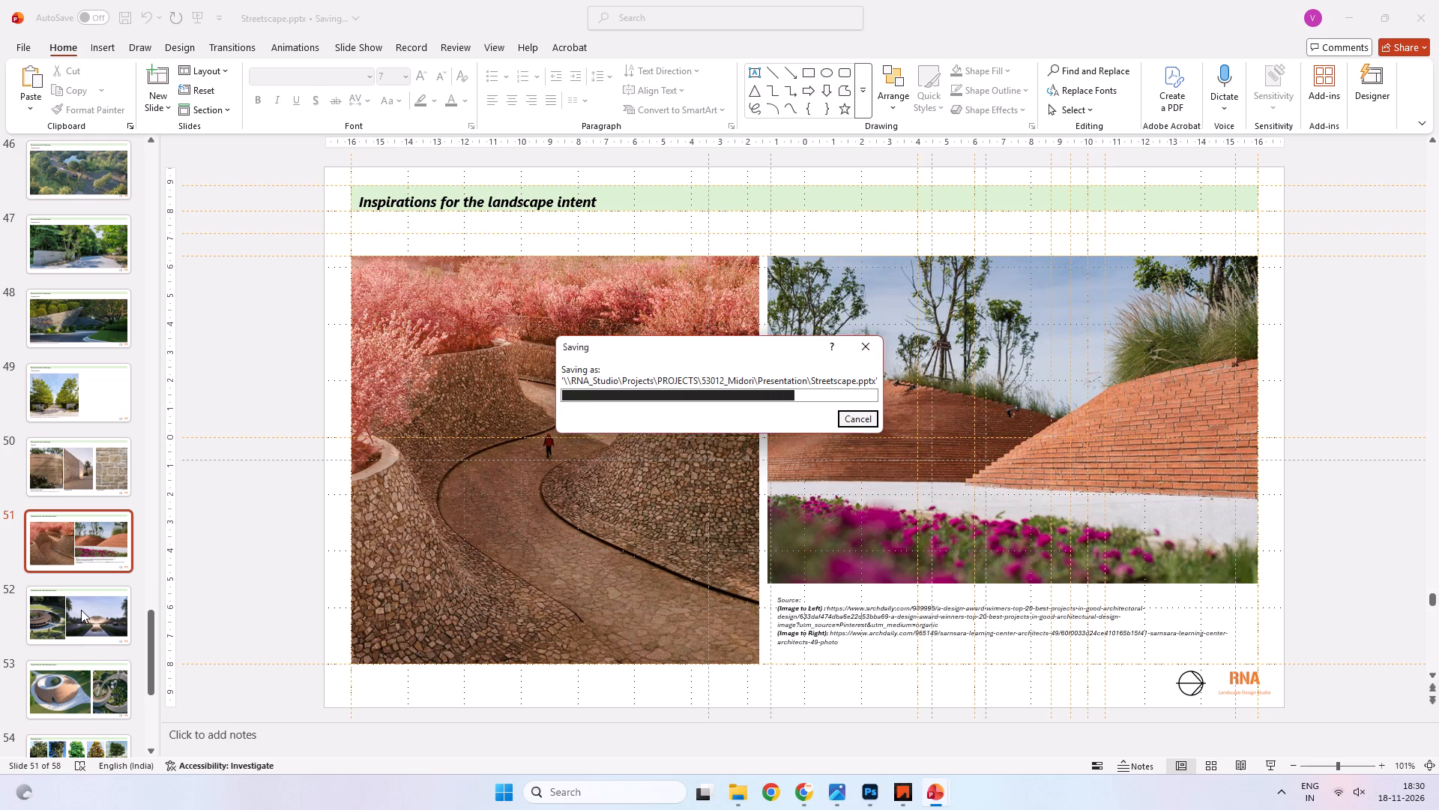
left_click(81, 610)
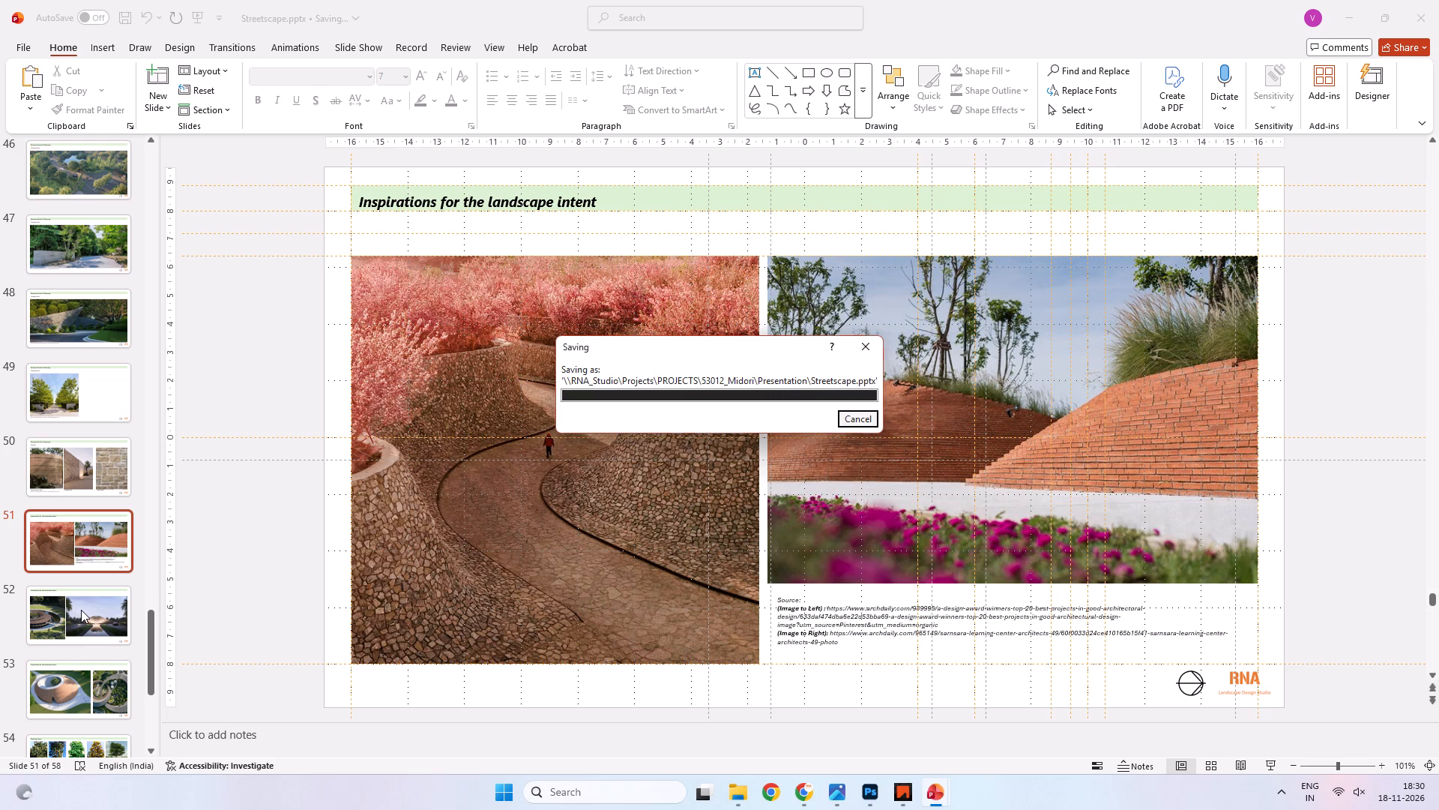
left_click(81, 610)
left_click(880, 469)
right_click(880, 469)
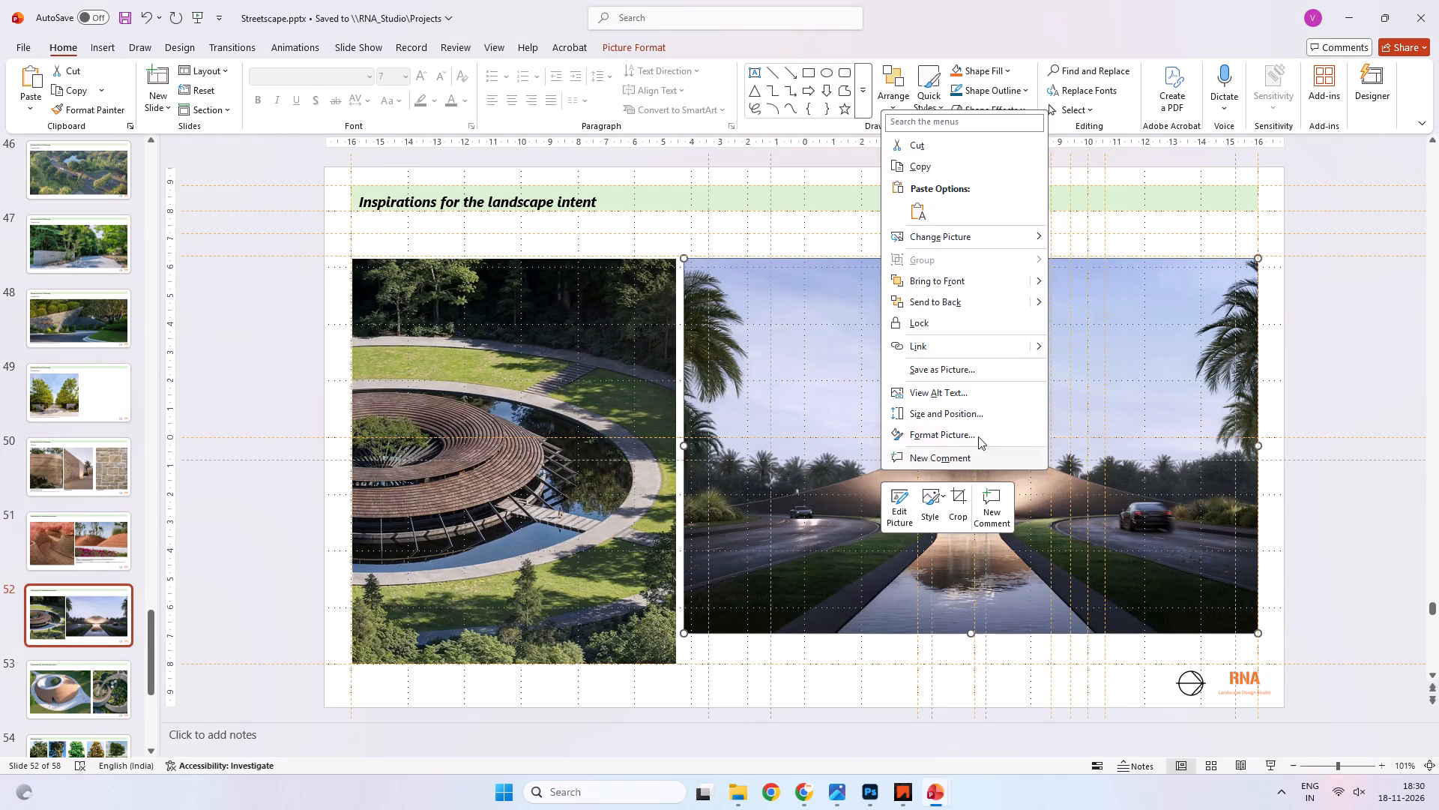
left_click(948, 162)
Switch to Chrome, close the Sarnsara Learning Center page and return the brick-mound image search tab to the Google start page.
key("alt+Tab")
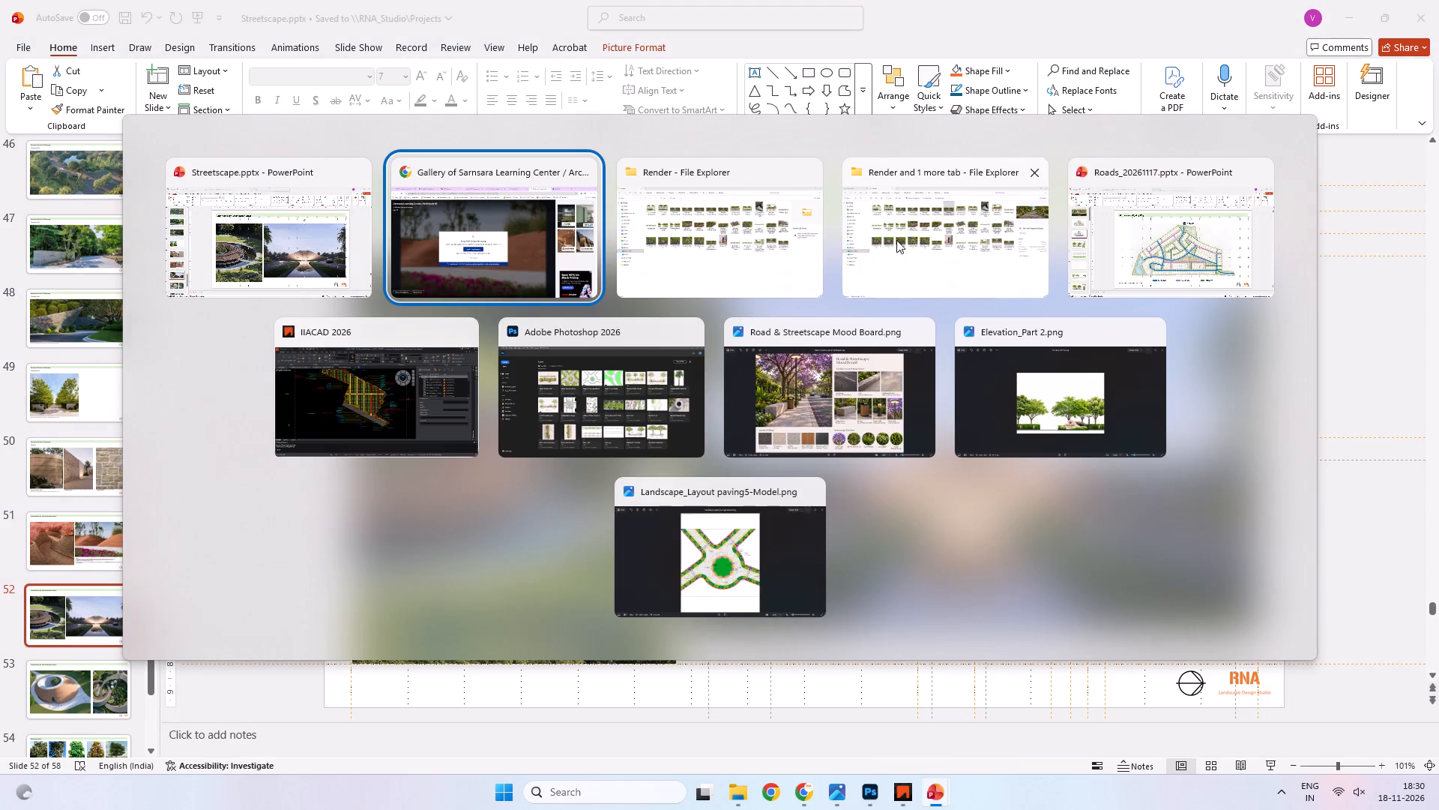
left_click(501, 48)
left_click(851, 49)
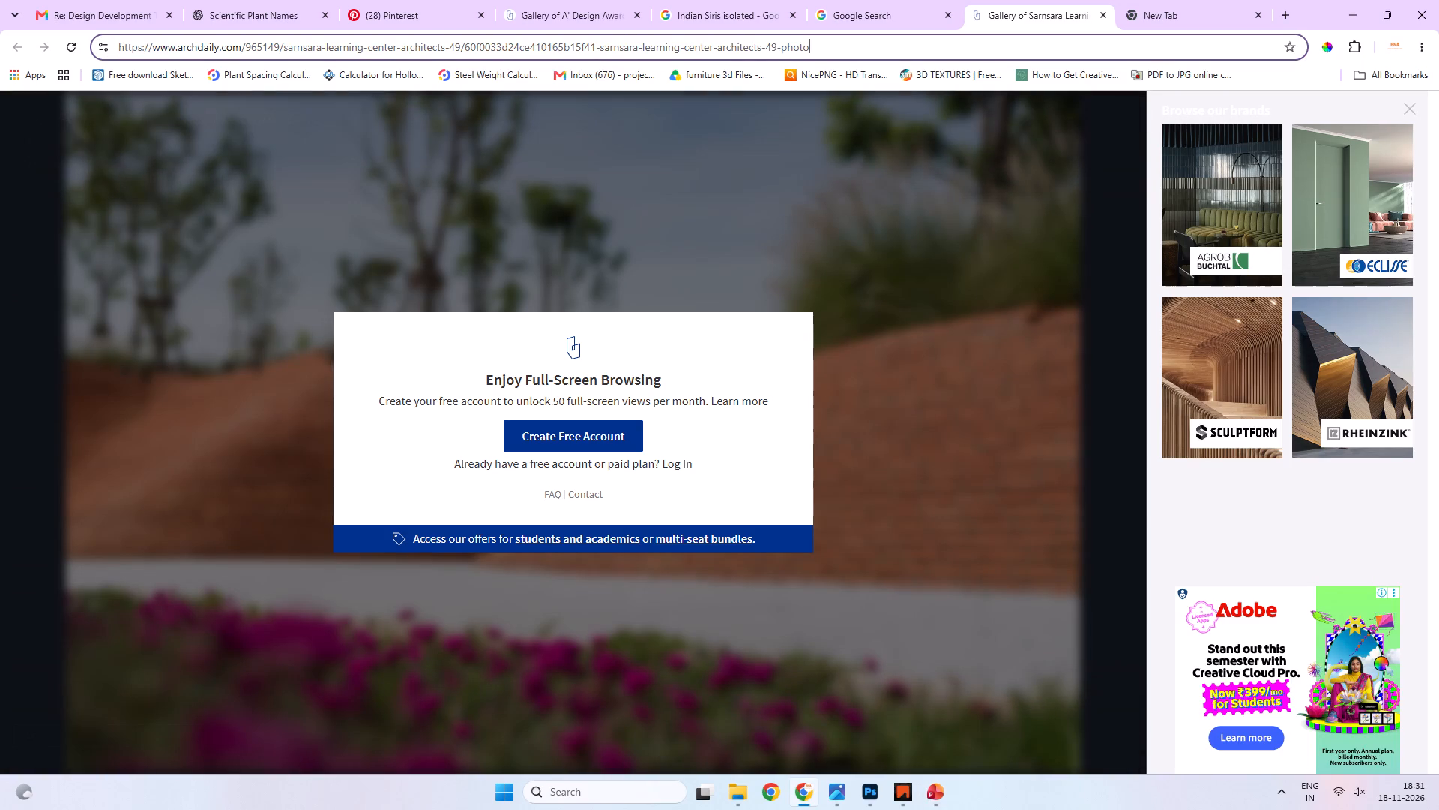
key("Escape")
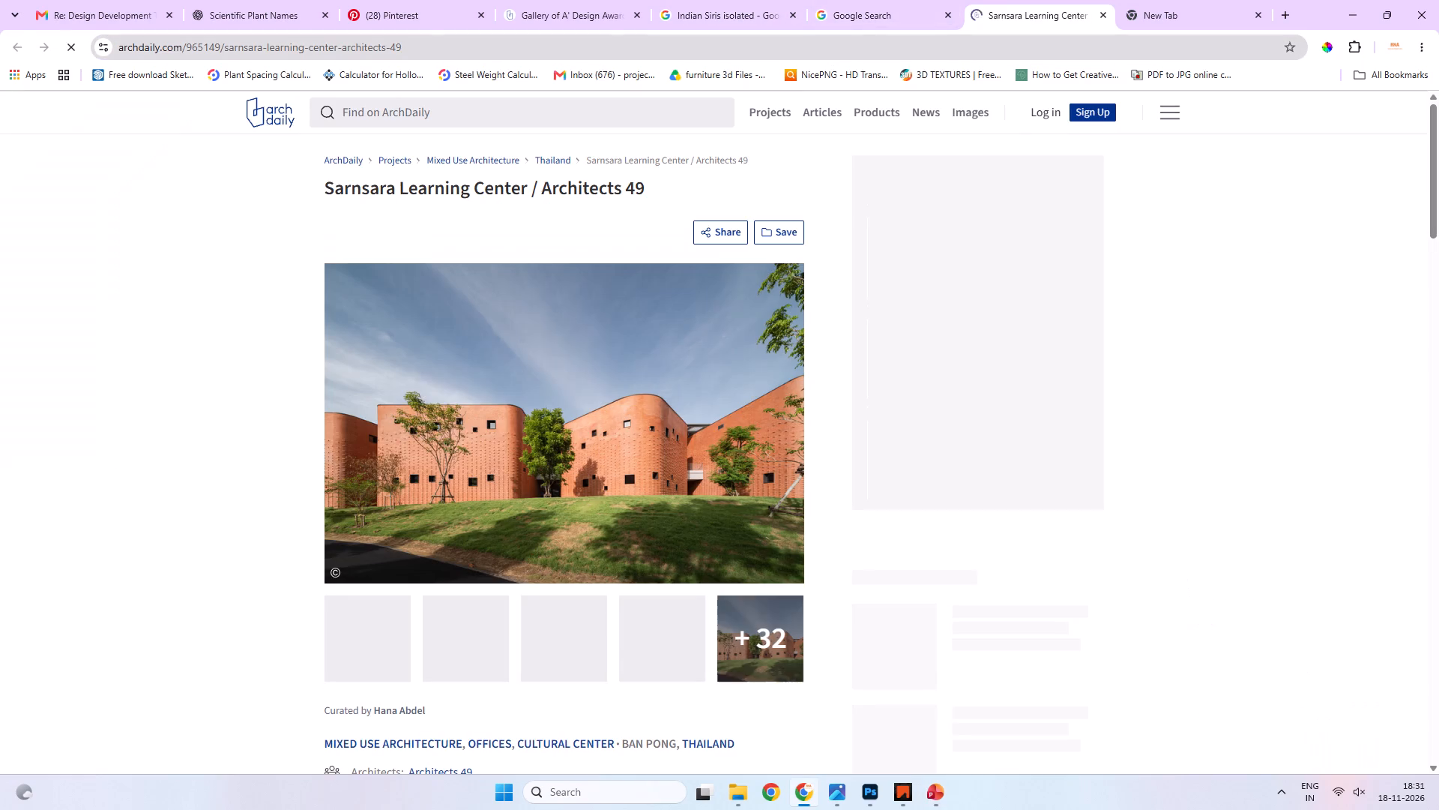
left_click(1099, 13)
left_click(895, 23)
scroll(658, 271, "up", 2)
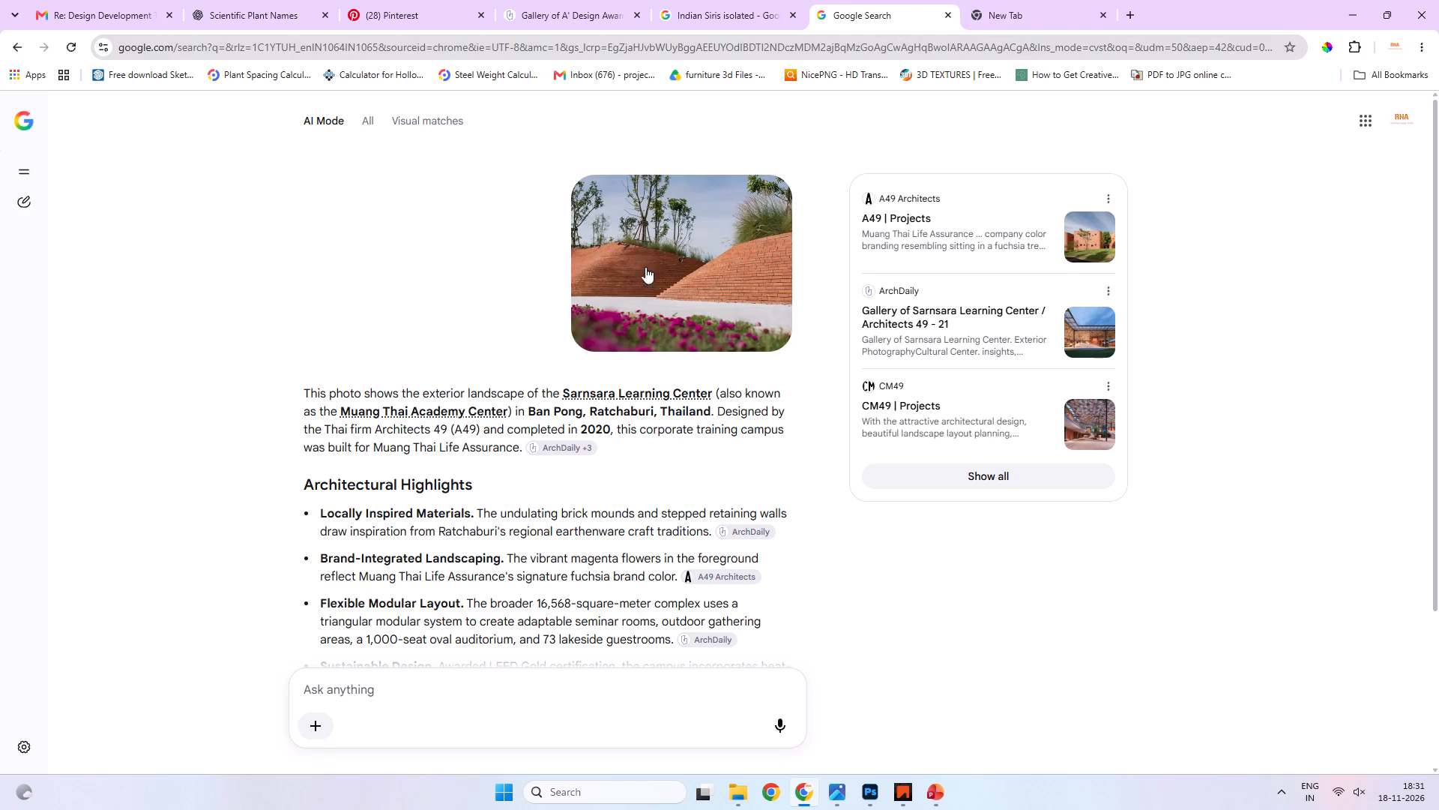
scroll(645, 267, "up", 4)
left_click(10, 51)
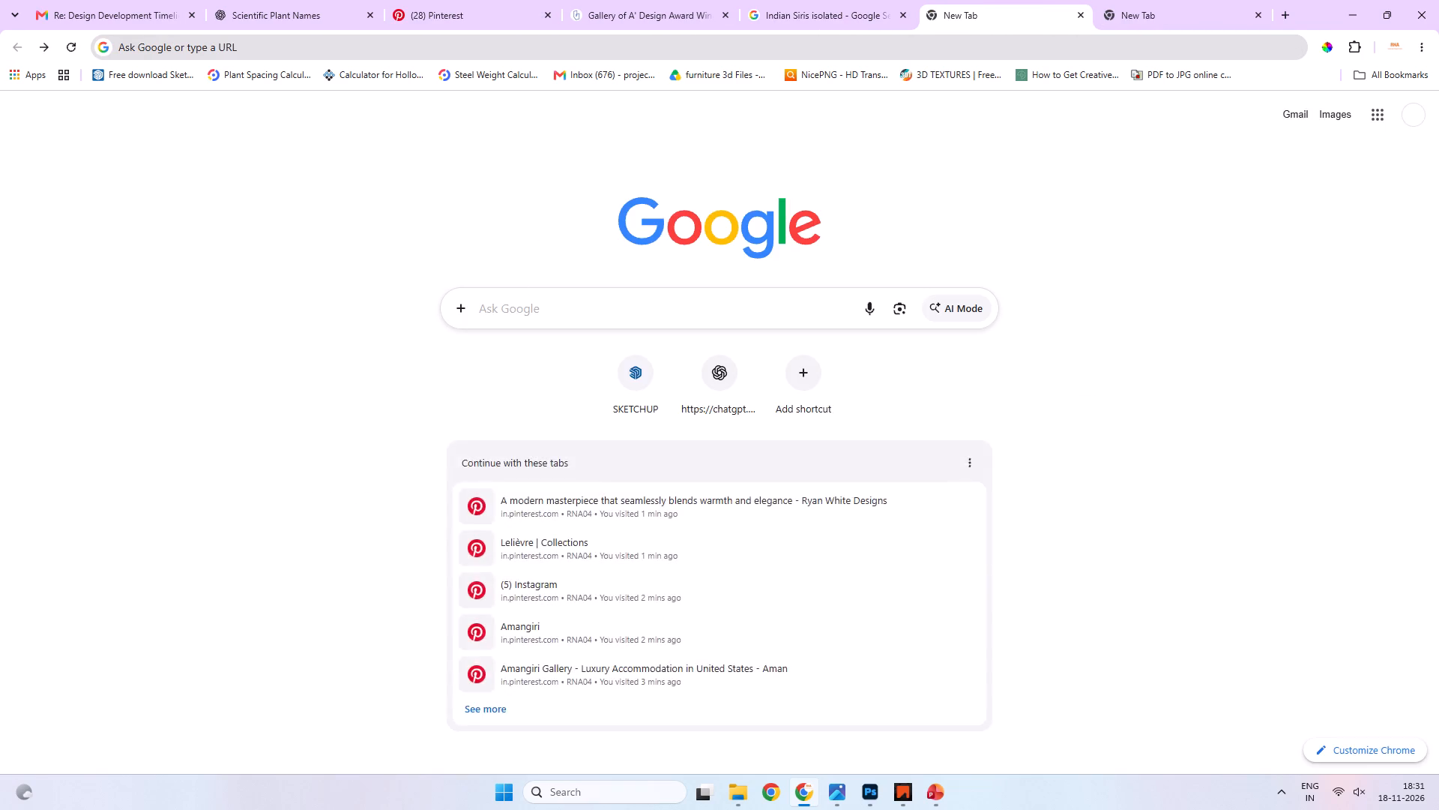
Search Google with the copied waterfall picture and examine the results for its source.
left_click(534, 312)
key("ctrl+v")
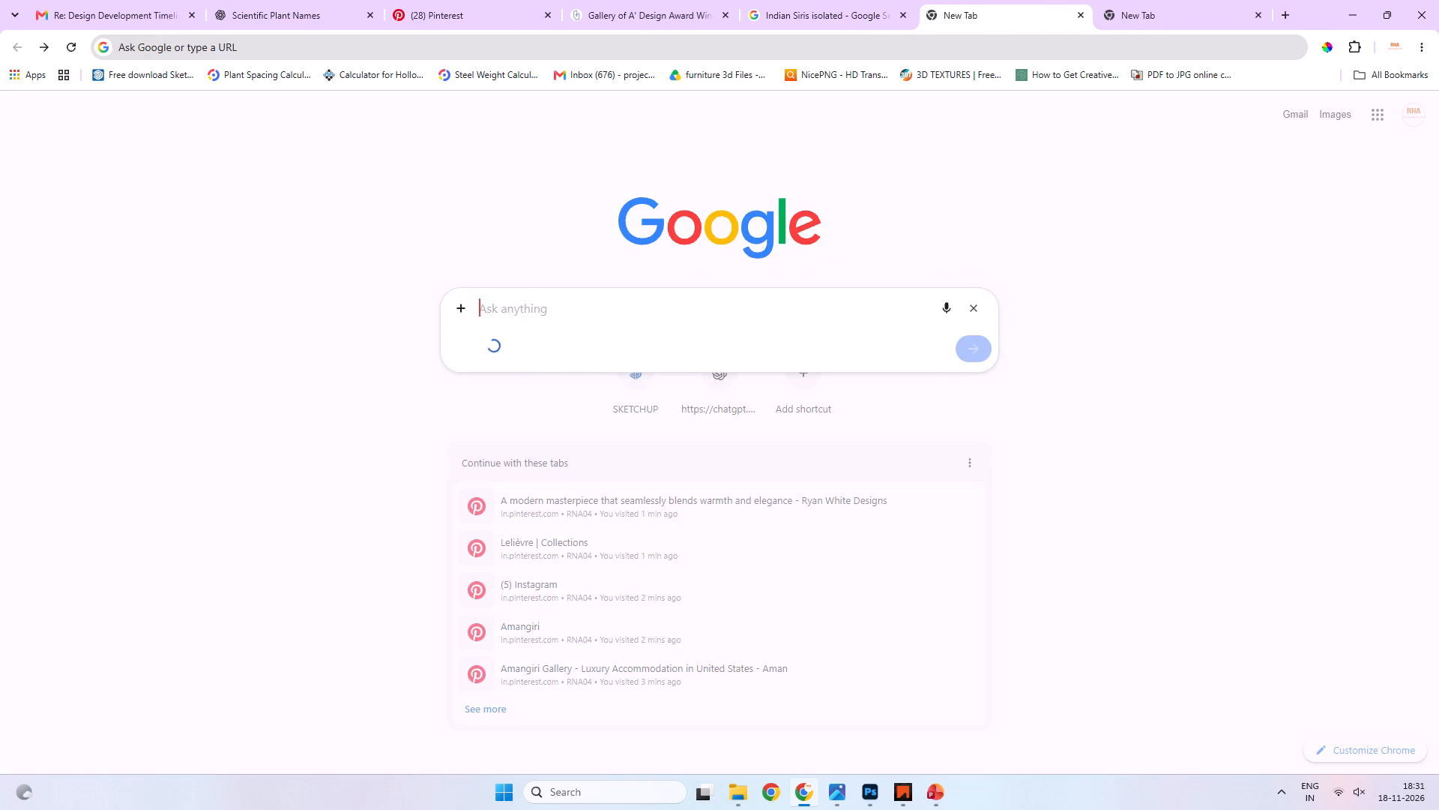
key("Return")
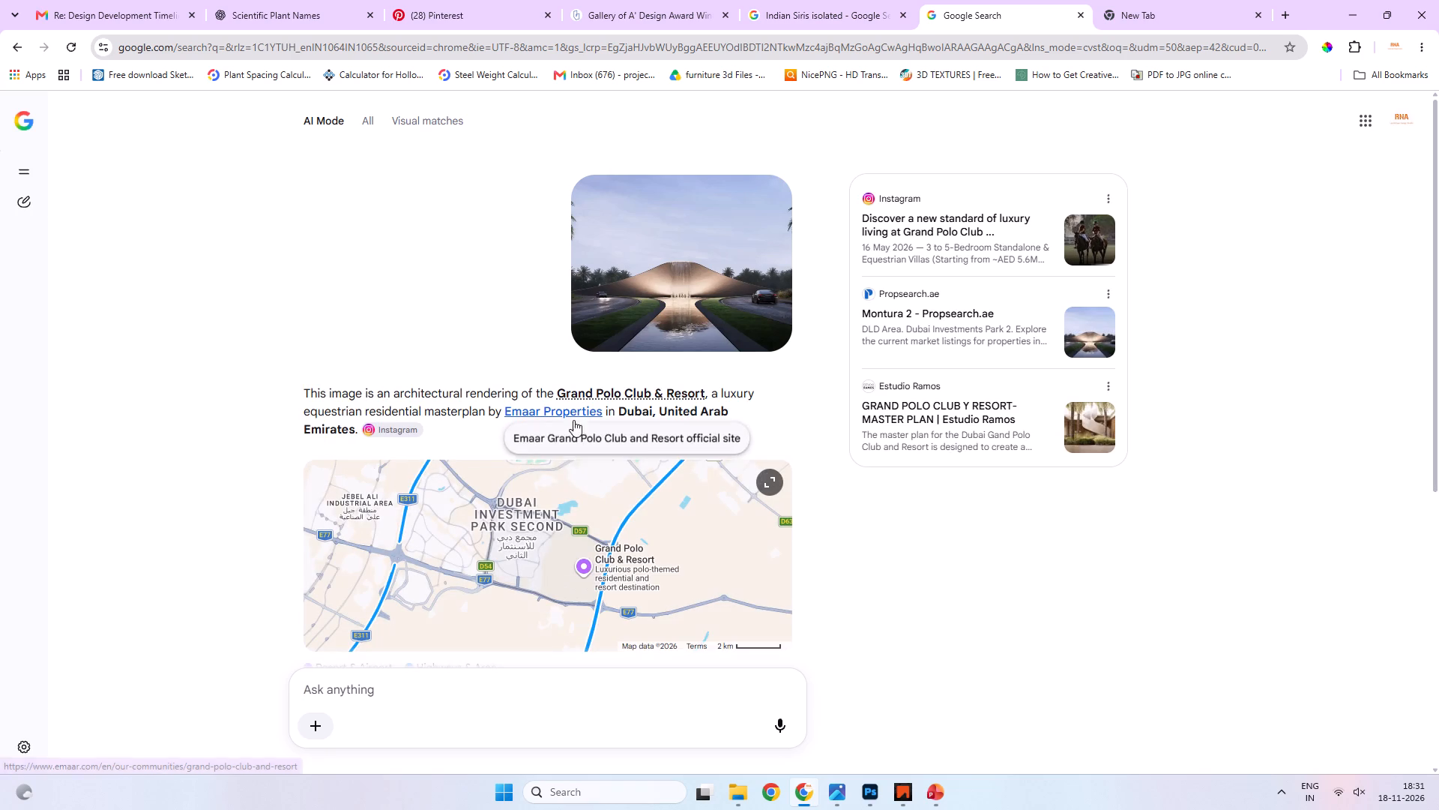
scroll(468, 445, "down", 3)
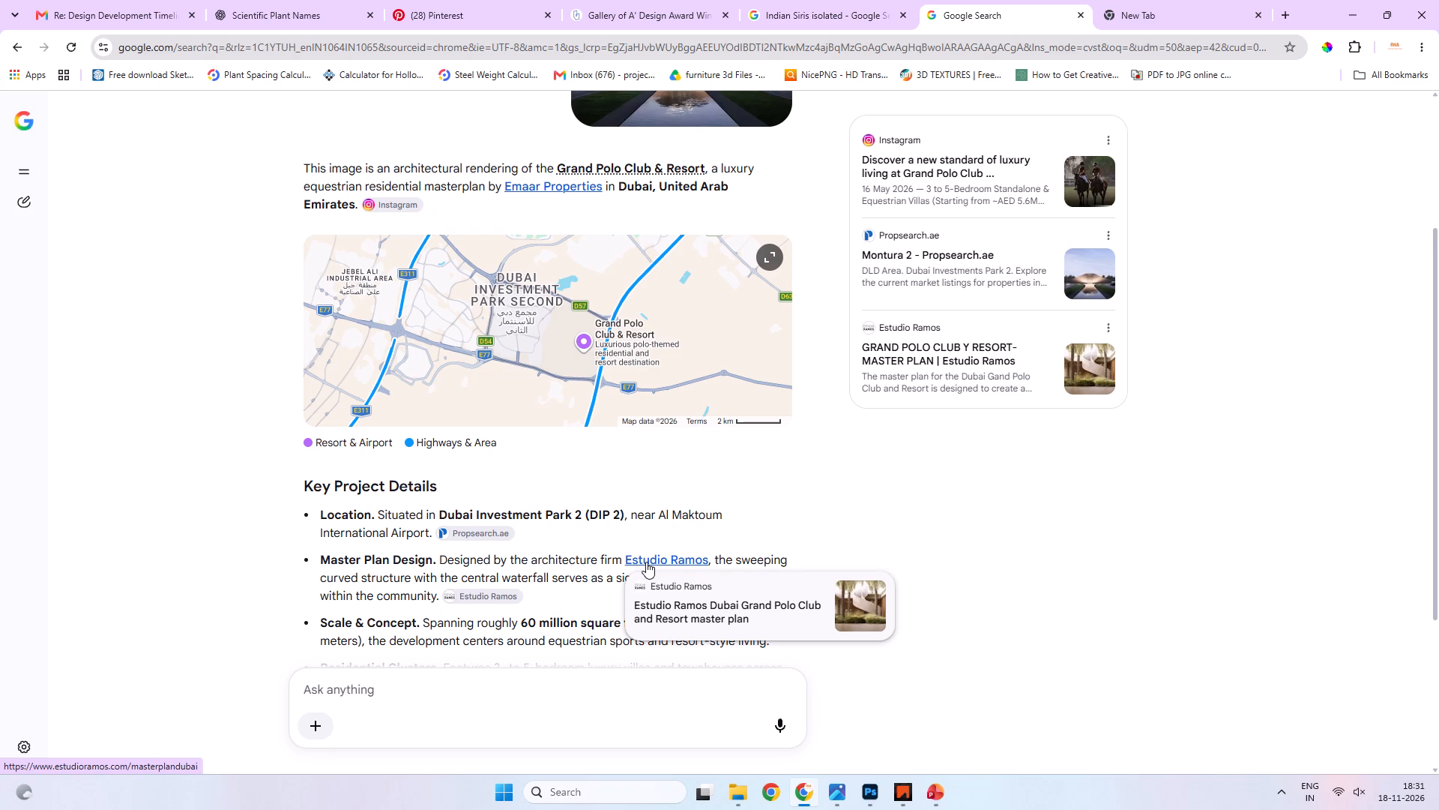
scroll(637, 403, "up", 2)
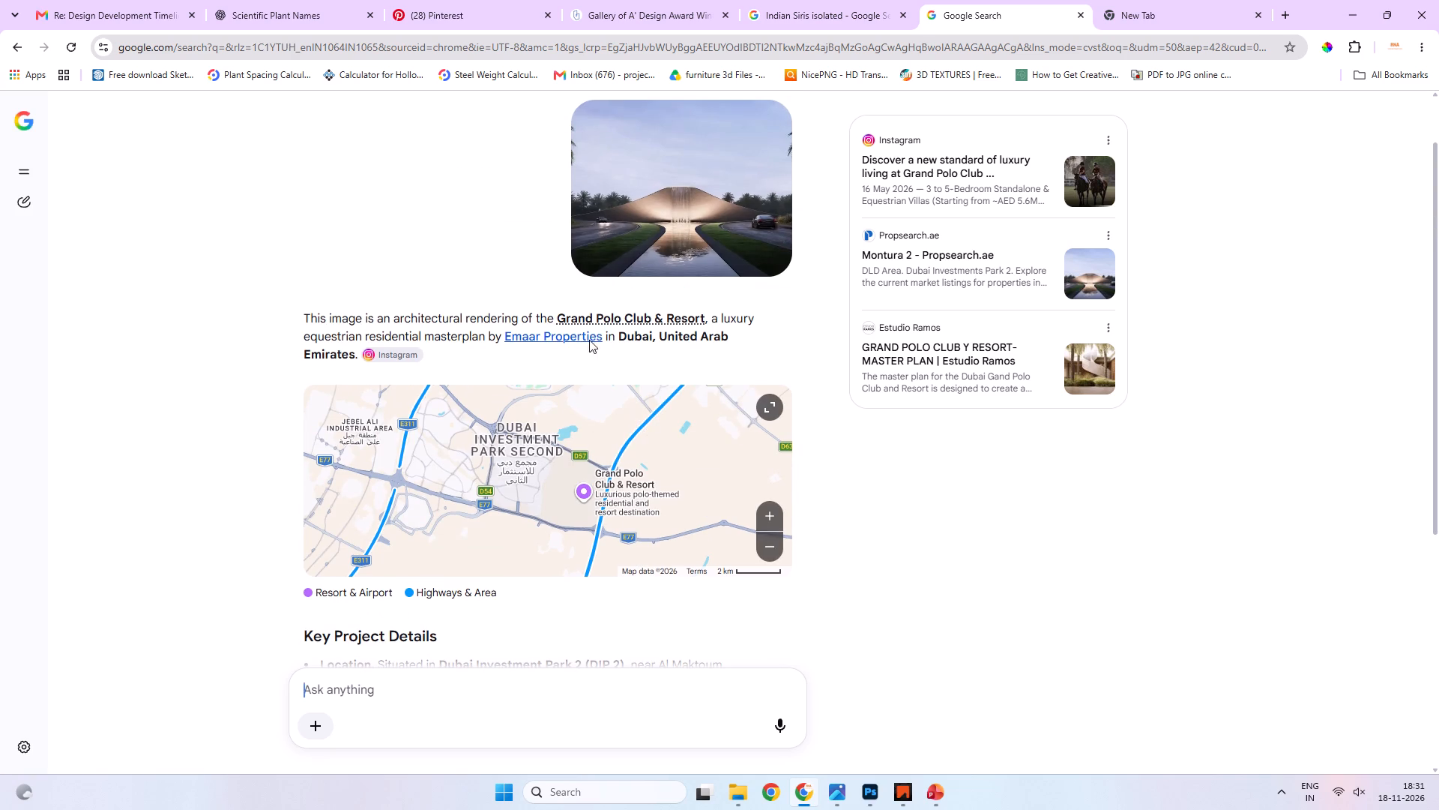
Open Emaar's Grand Polo Club & Resort page from the results and copy its web address.
left_click(601, 321)
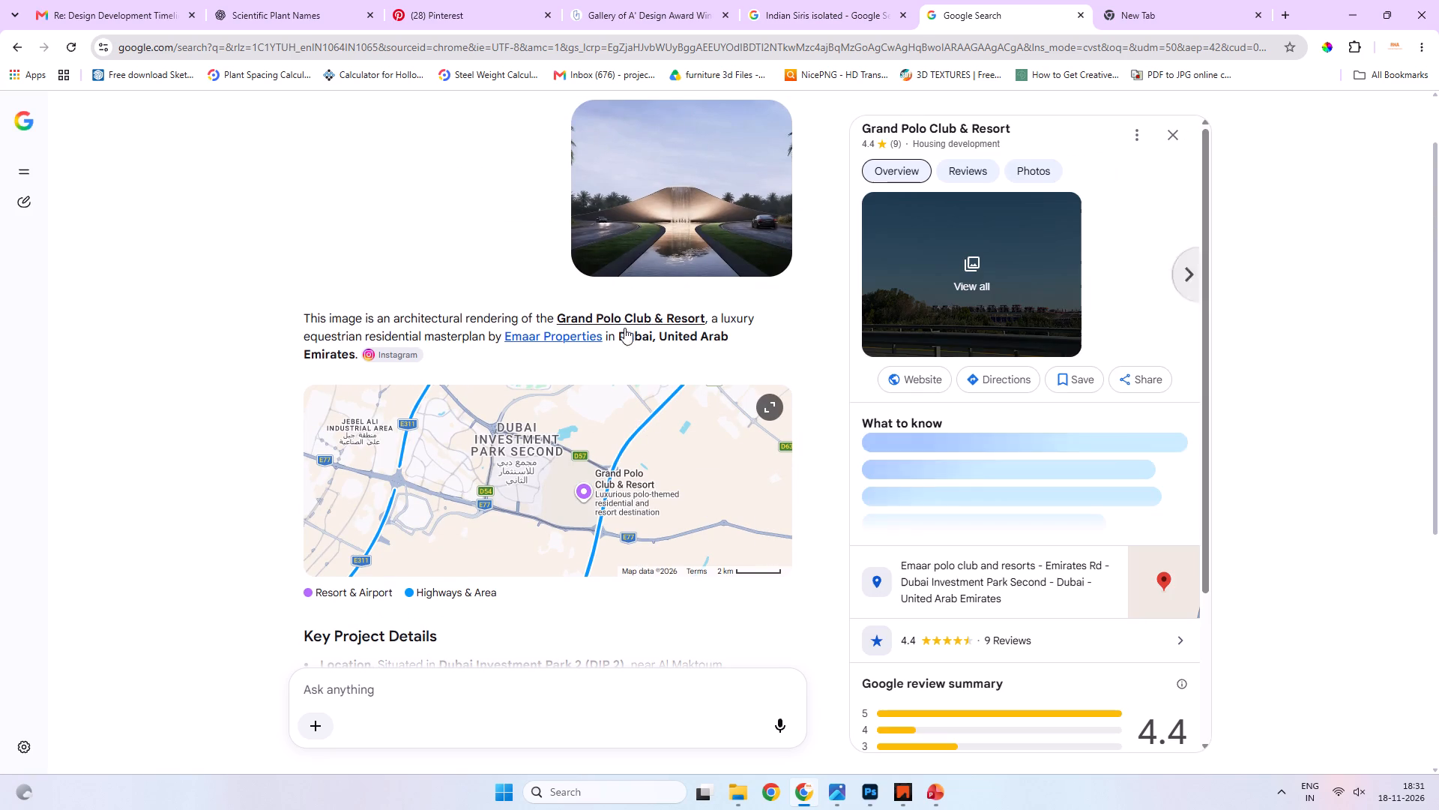
left_click(548, 336)
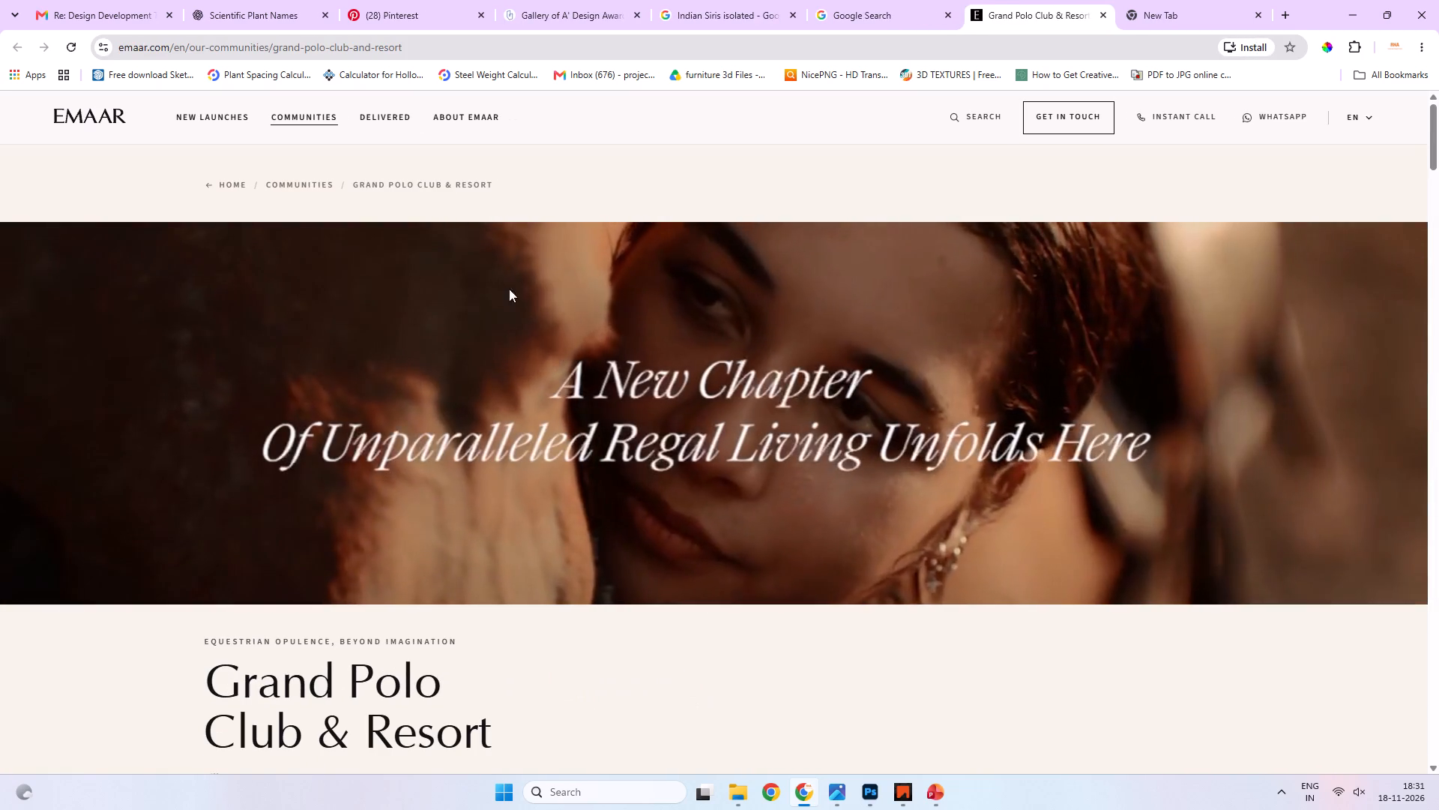
left_click(551, 31)
left_click(549, 40)
key("ctrl+c")
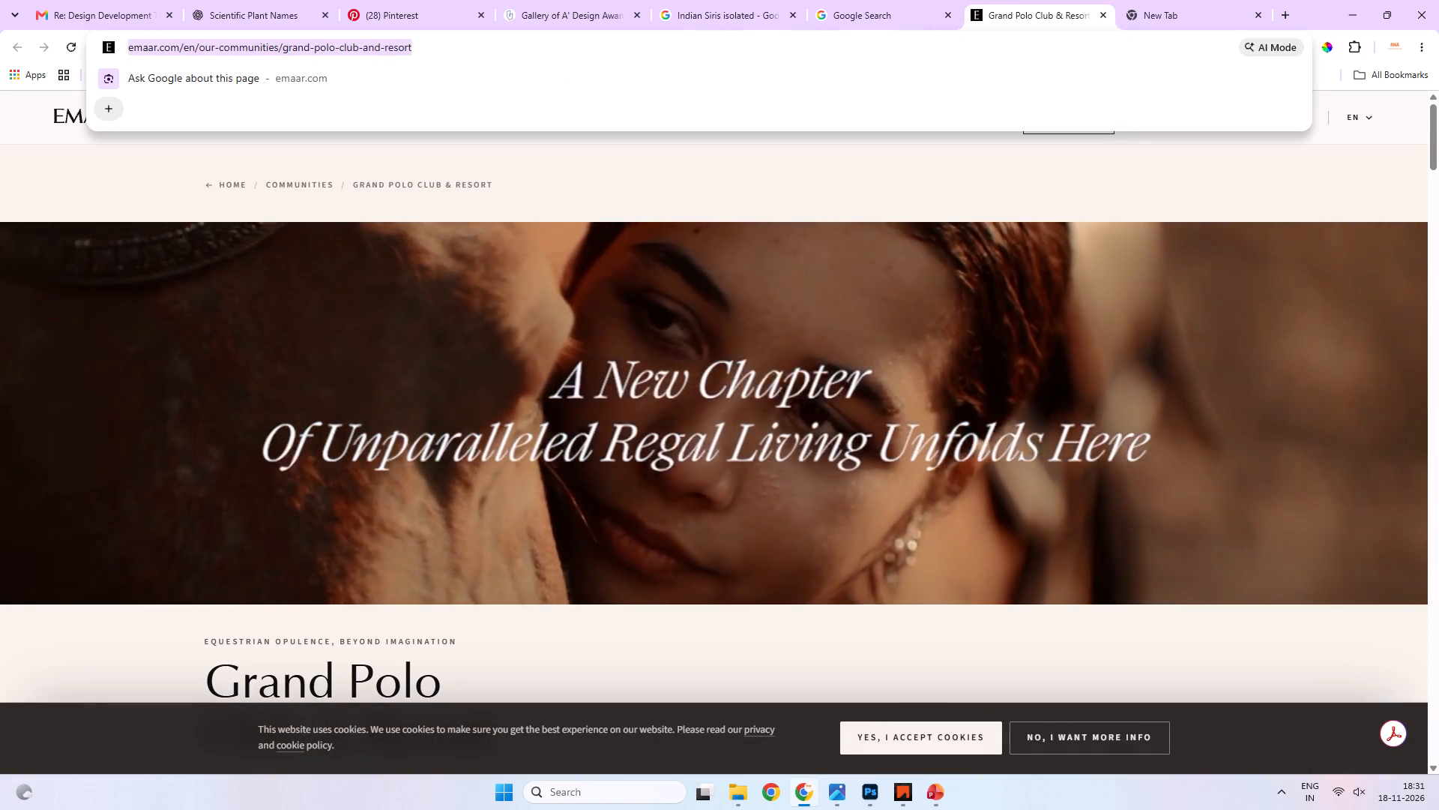
Switch to PowerPoint and copy the source caption box from slide 51 onto slide 52.
key("alt+Tab")
left_click(760, 661)
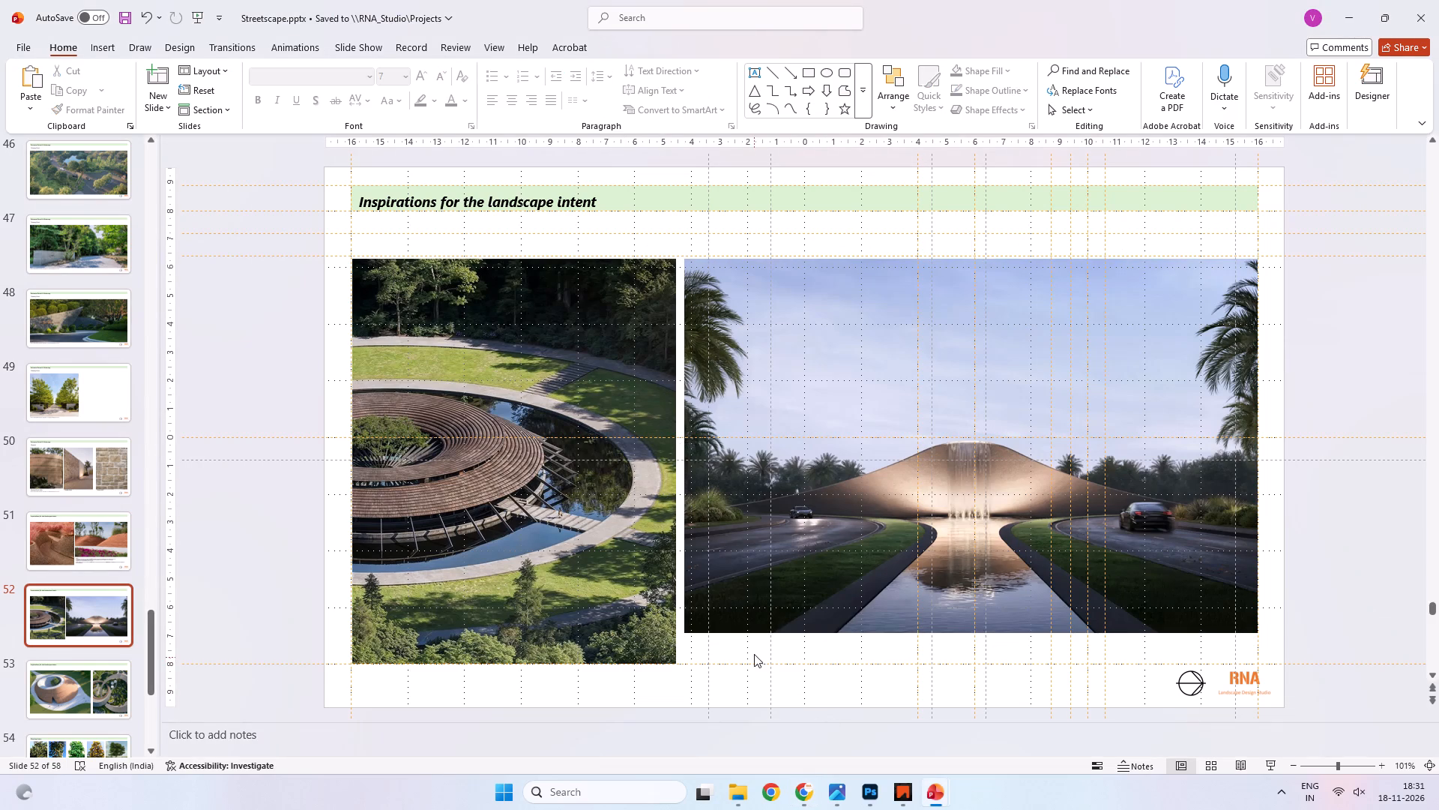
left_click(88, 544)
left_click(839, 650)
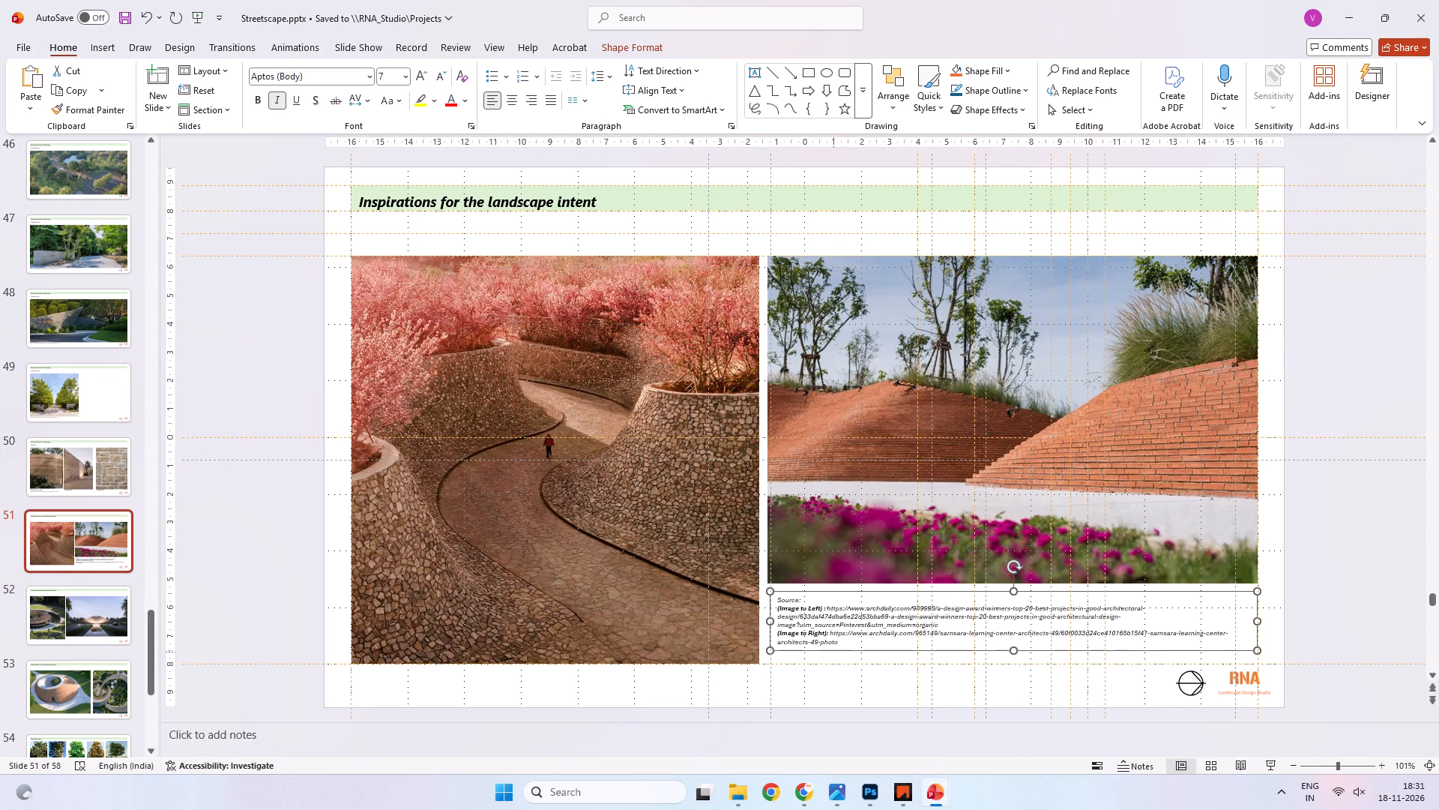
key("ctrl+c")
left_click(51, 640)
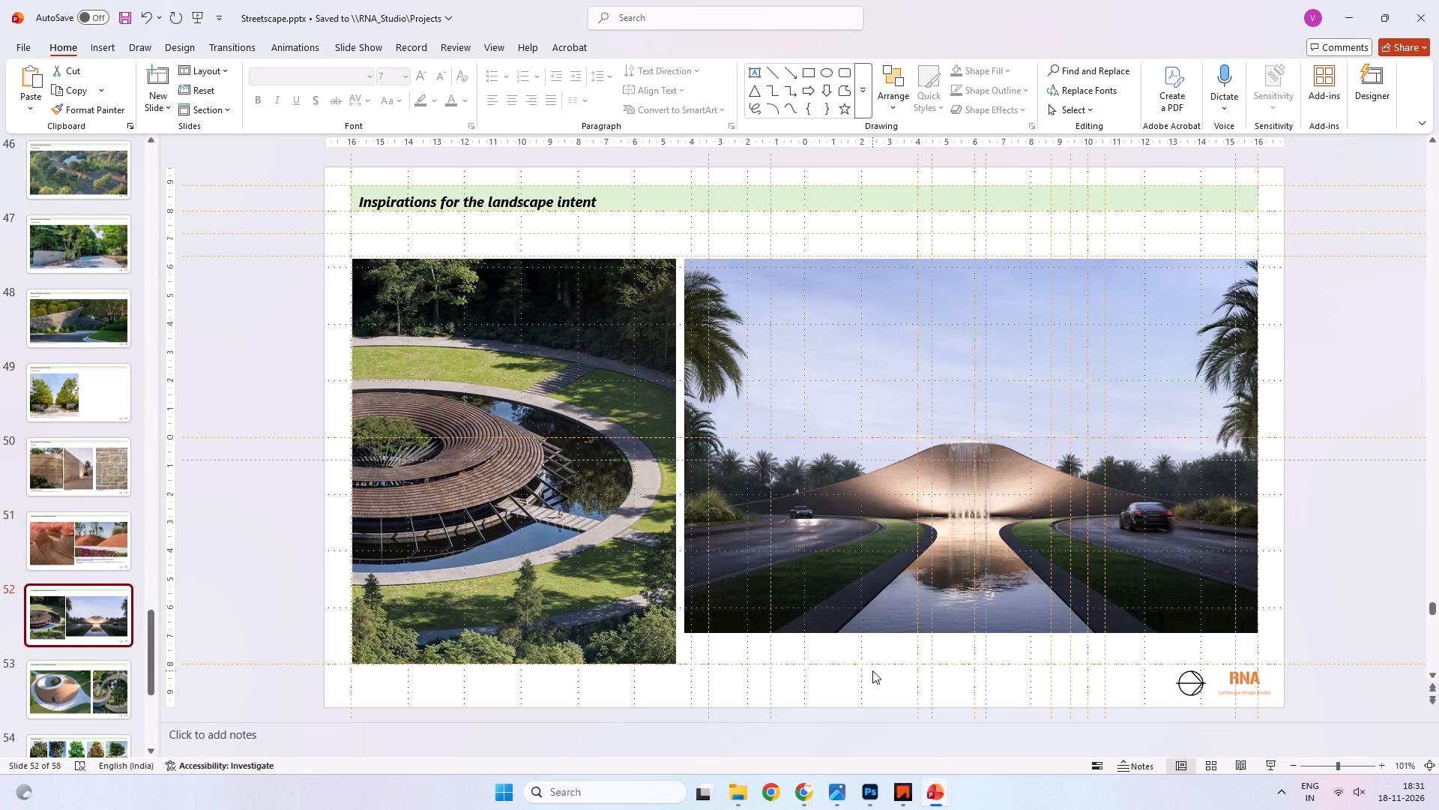
key("ctrl+v")
Place the pasted caption directly beneath the waterfall picture and widen it to match the picture's width.
left_click_drag(809, 653, 764, 667)
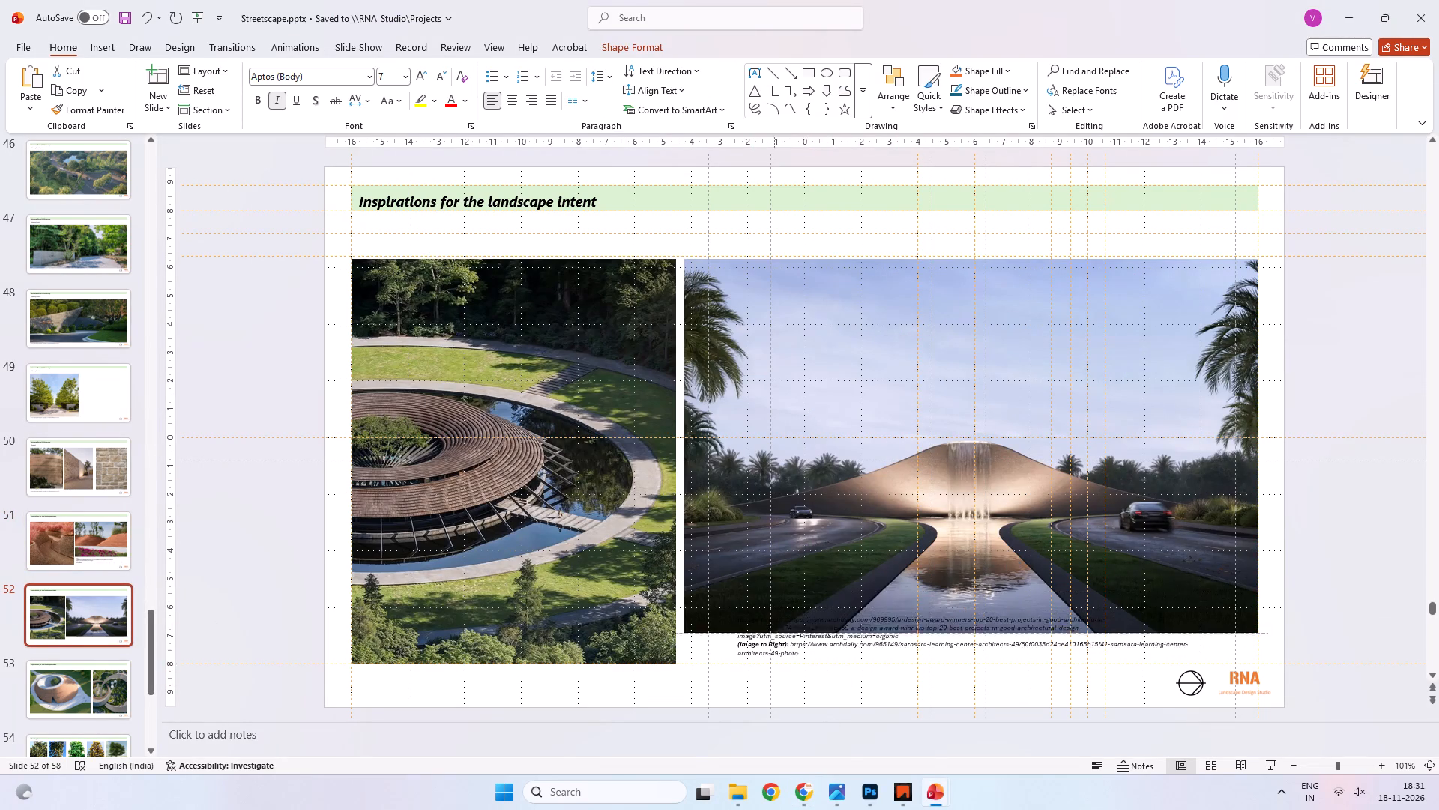
left_click_drag(764, 667, 720, 700)
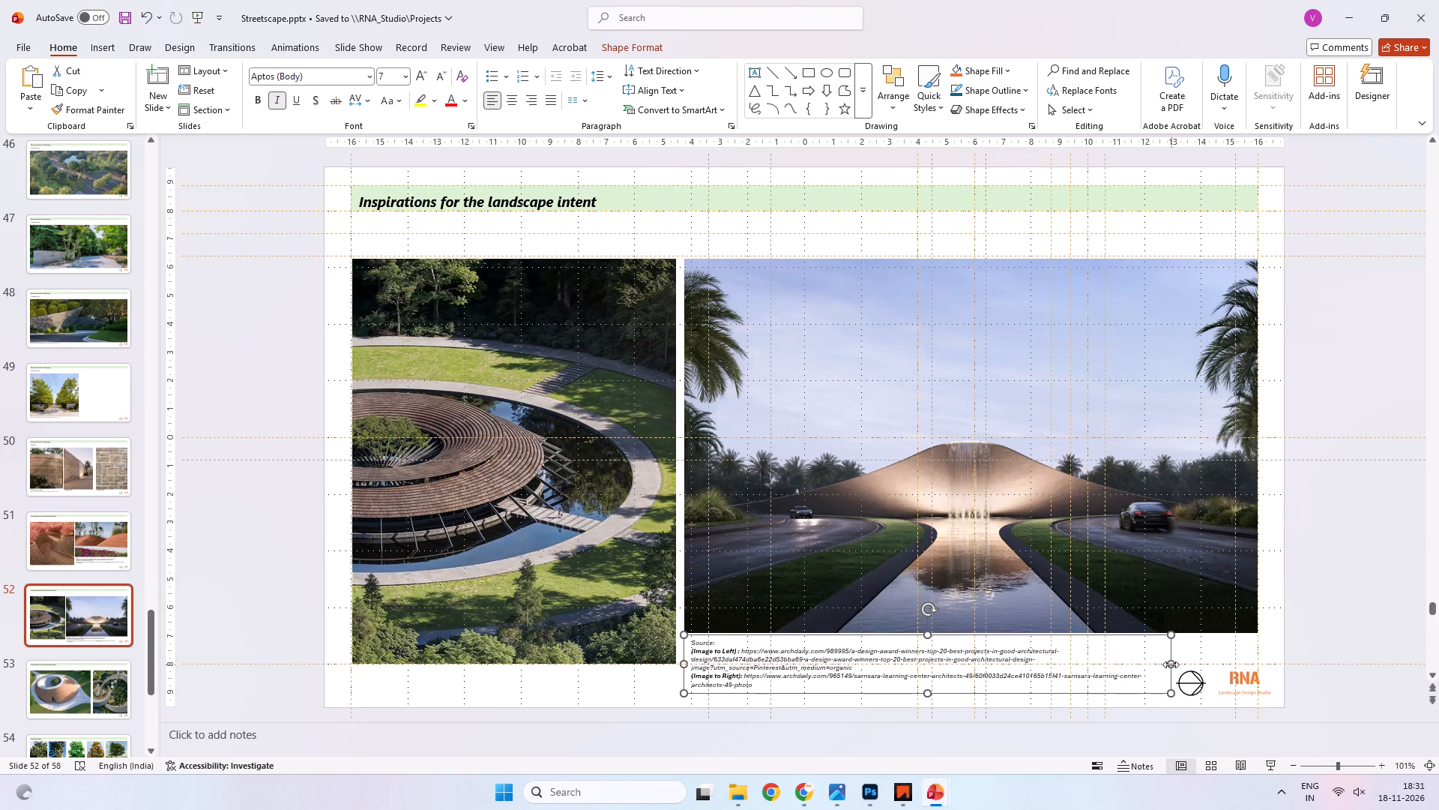
left_click_drag(1171, 664, 1259, 646)
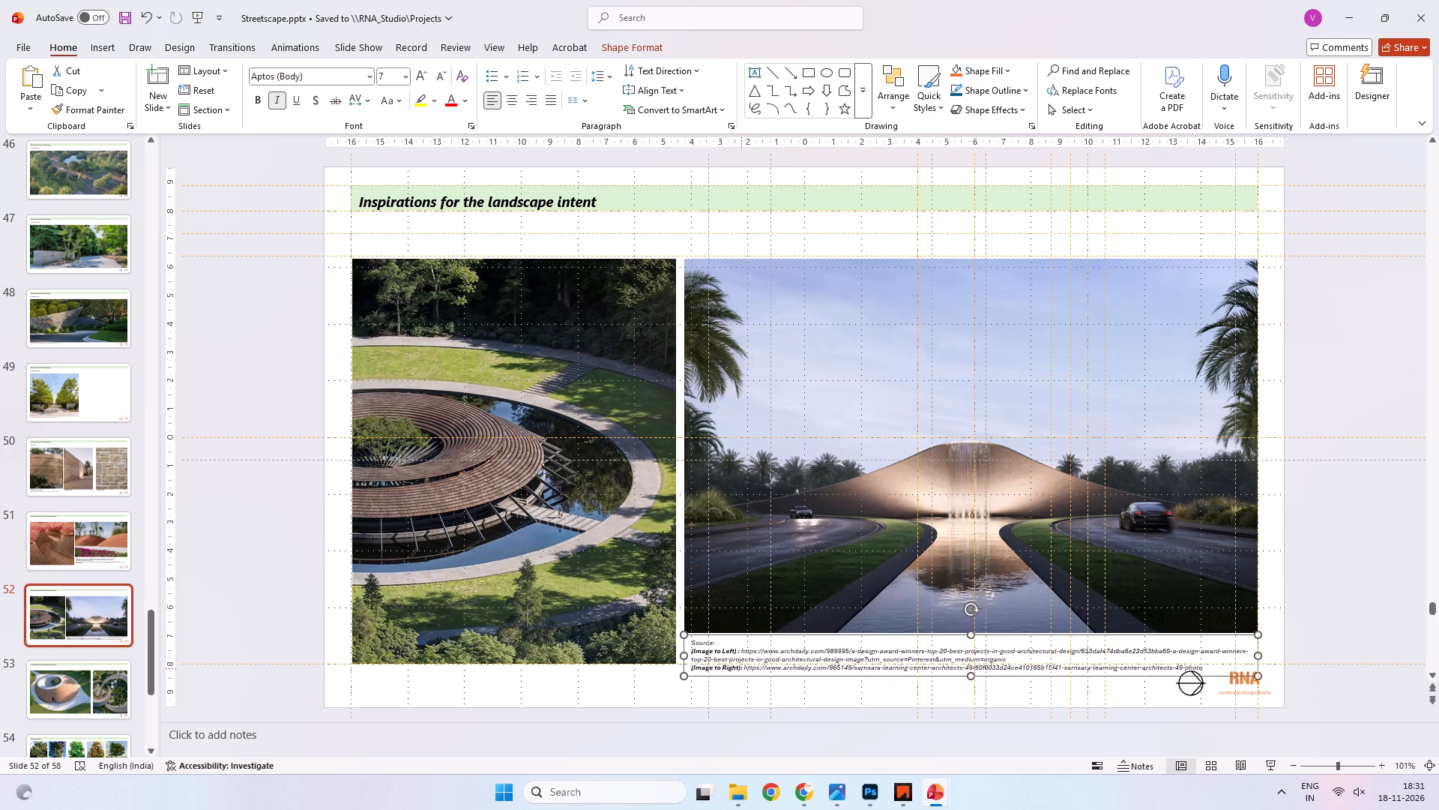
Delete the old web address from the caption's last line on slide 52 and retype its label ending as "(Image to Right) :".
left_click_drag(742, 668, 1087, 667)
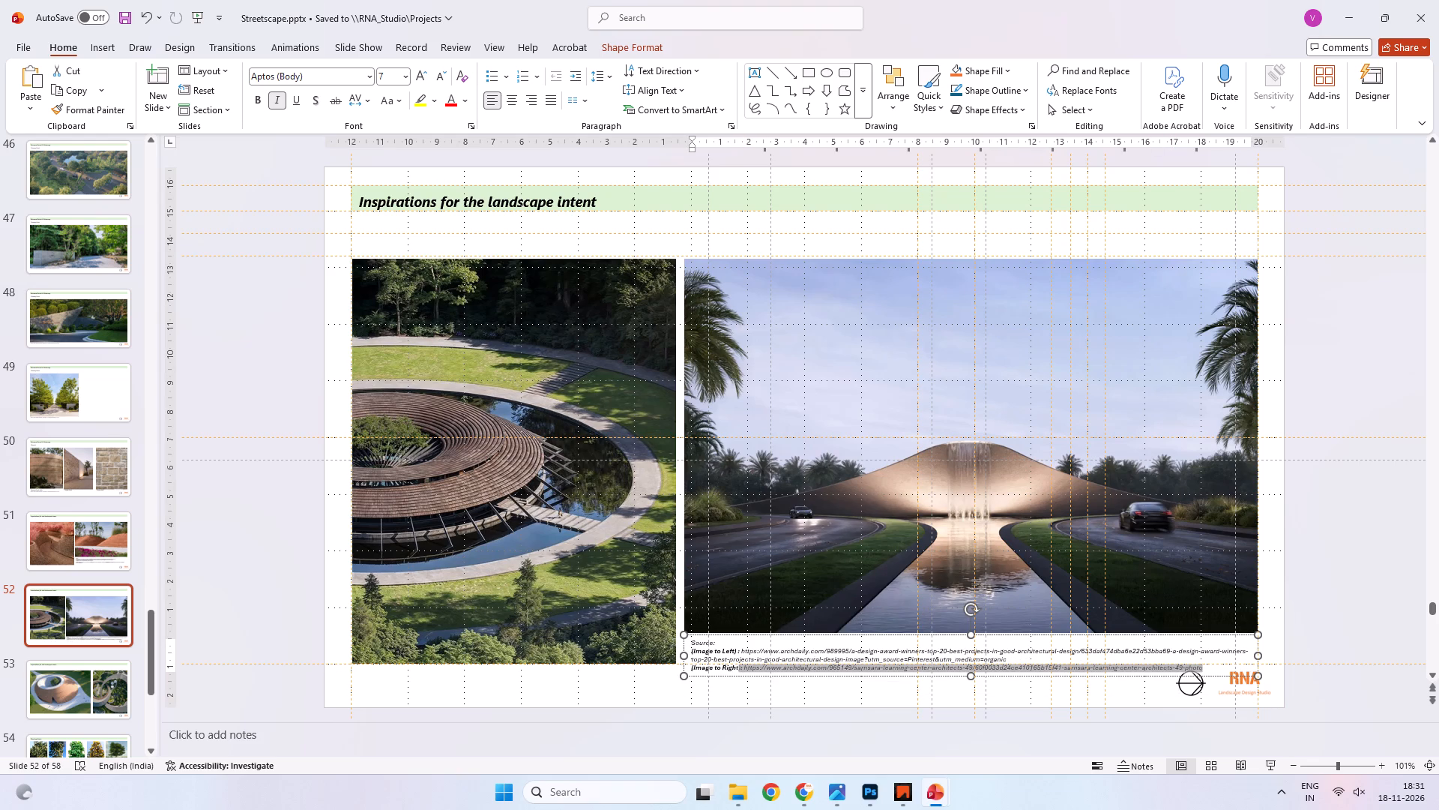
left_click_drag(1087, 667, 1088, 667)
key("BackSpace")
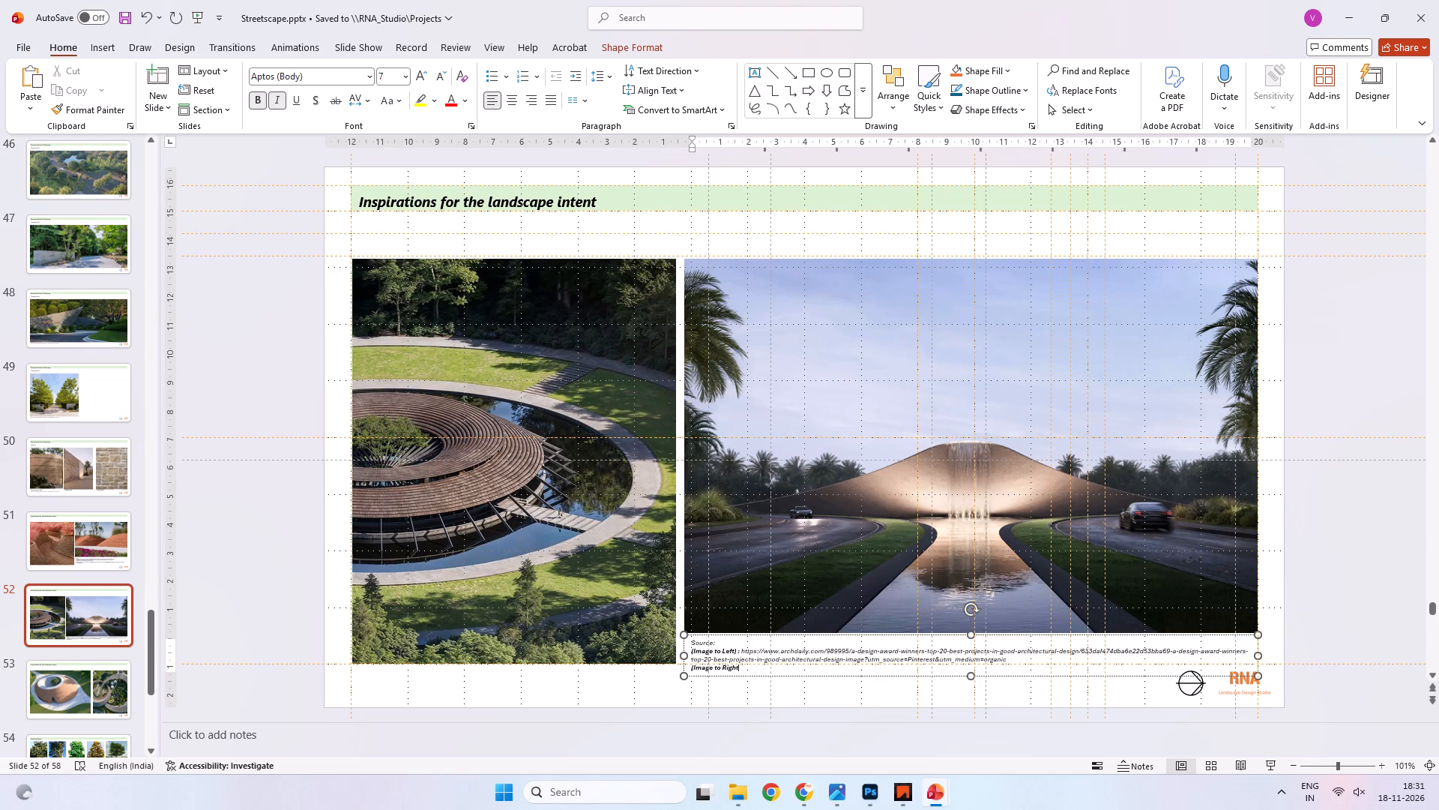
type(")")
key("space")
type(":")
key("space")
key("ctrl+b")
Copy the Emaar Grand Polo Club & Resort web address from Chrome into the caption's Image to Right line, without bold.
key("alt+Tab")
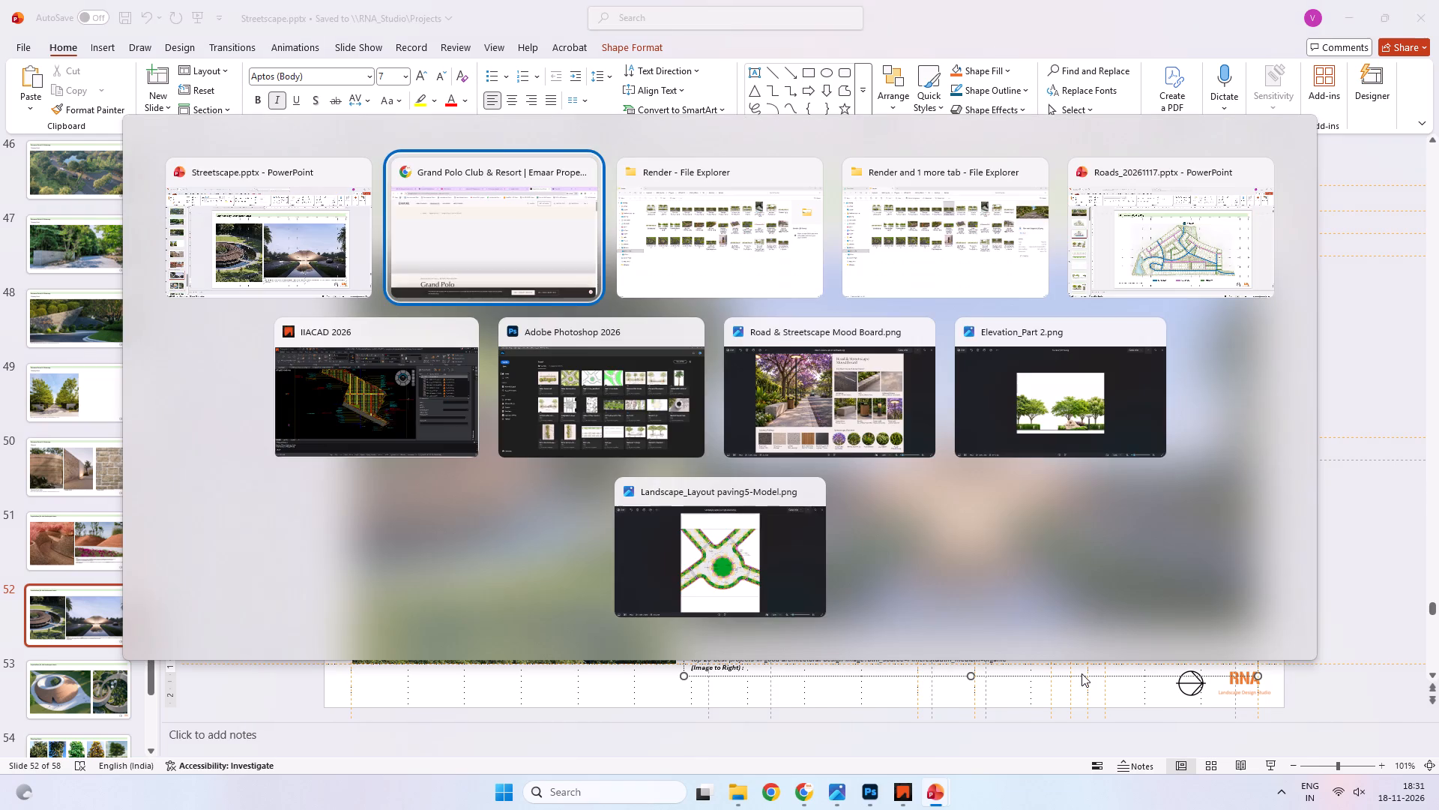
key("ctrl+c")
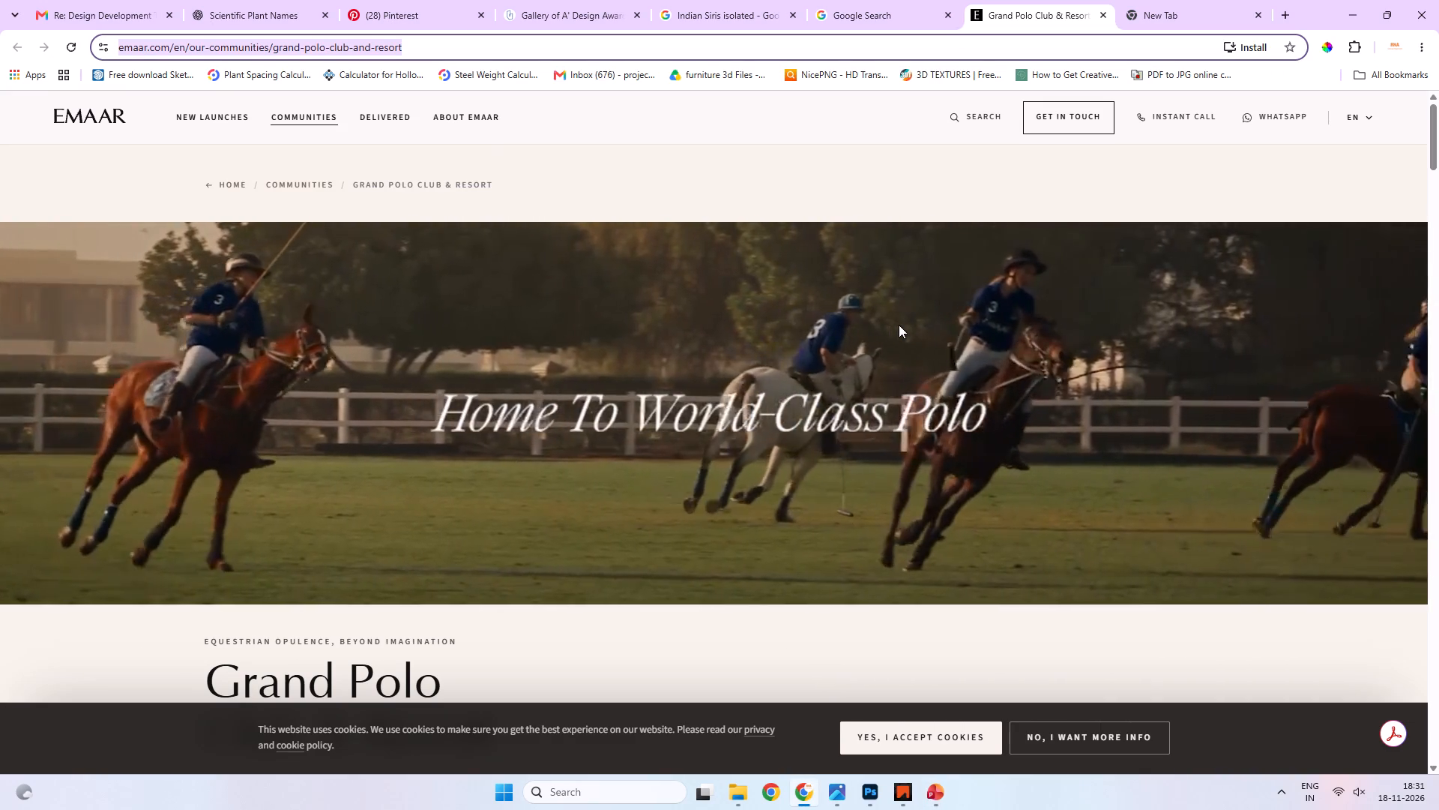
right_click(363, 62)
right_click(372, 52)
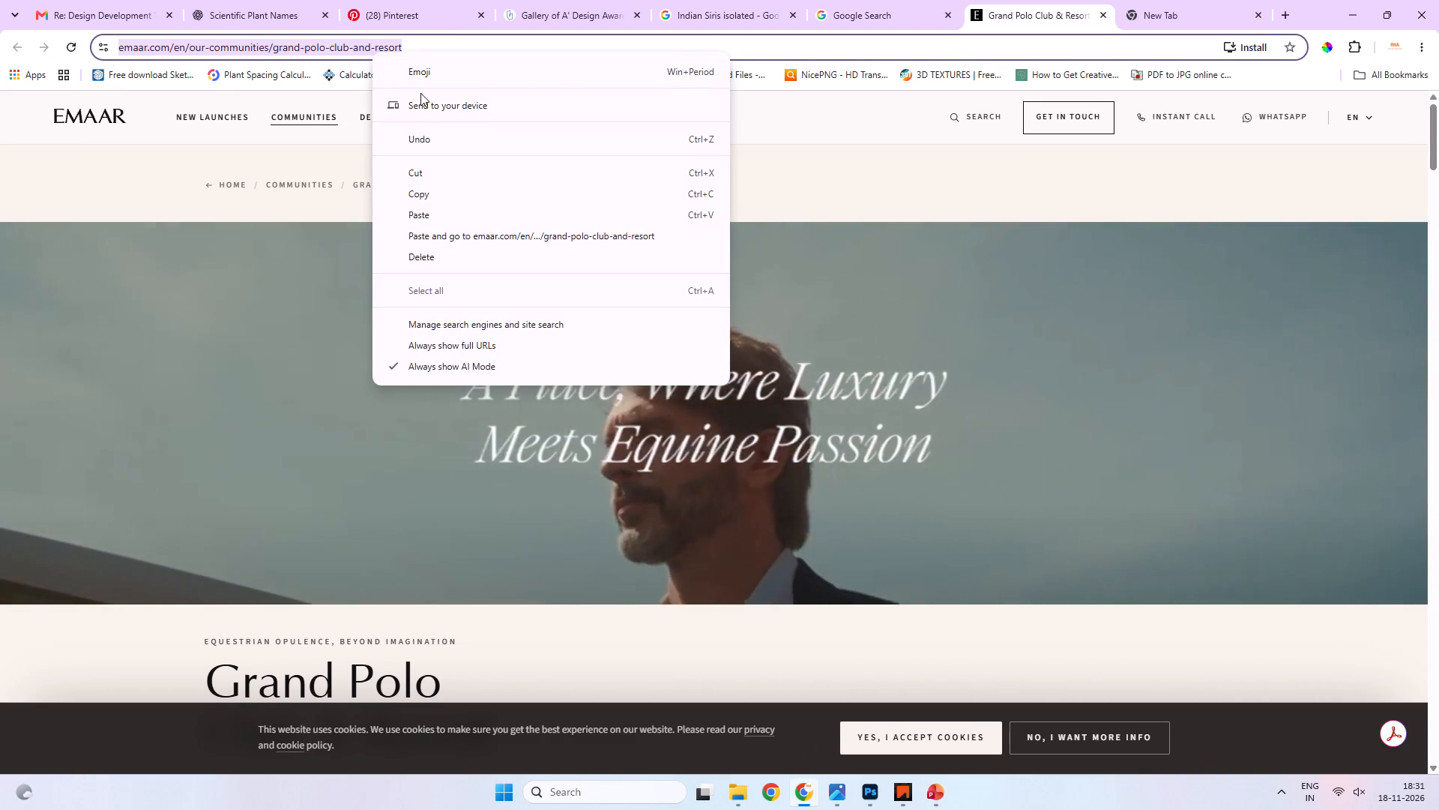
left_click(422, 189)
key("alt+Tab")
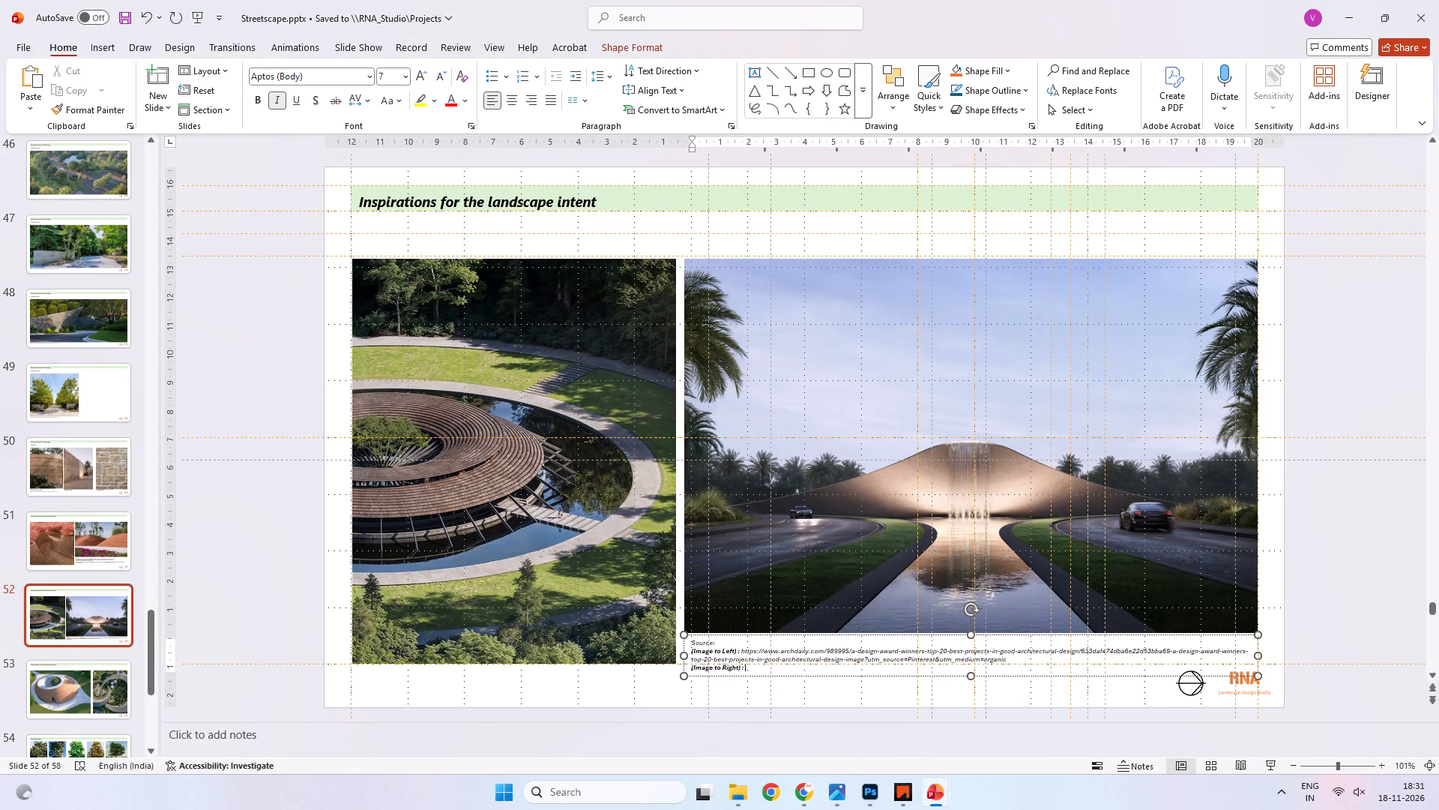
key("ctrl+v")
left_click_drag(985, 669, 750, 670)
key("ctrl+b")
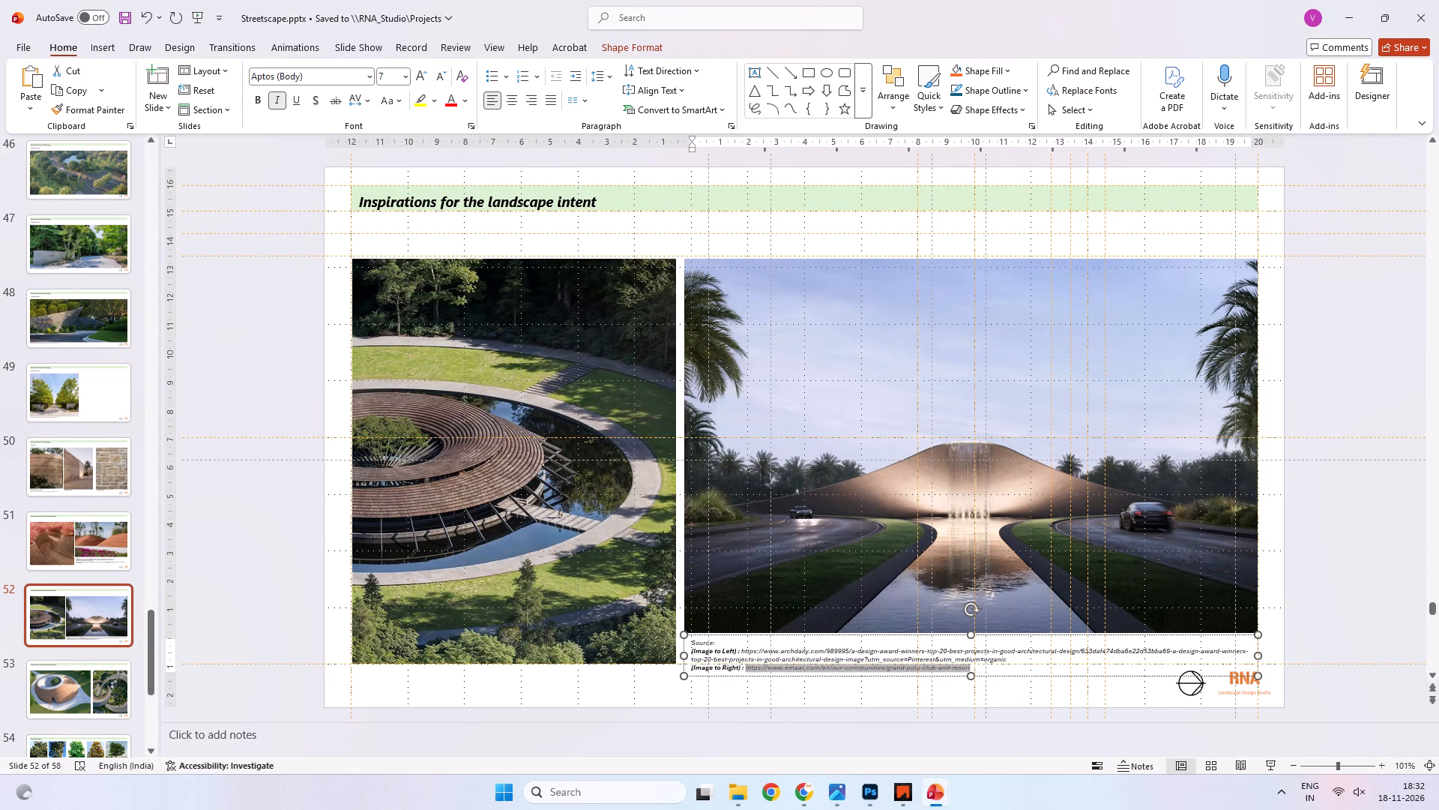
left_click(276, 94)
left_click(304, 445)
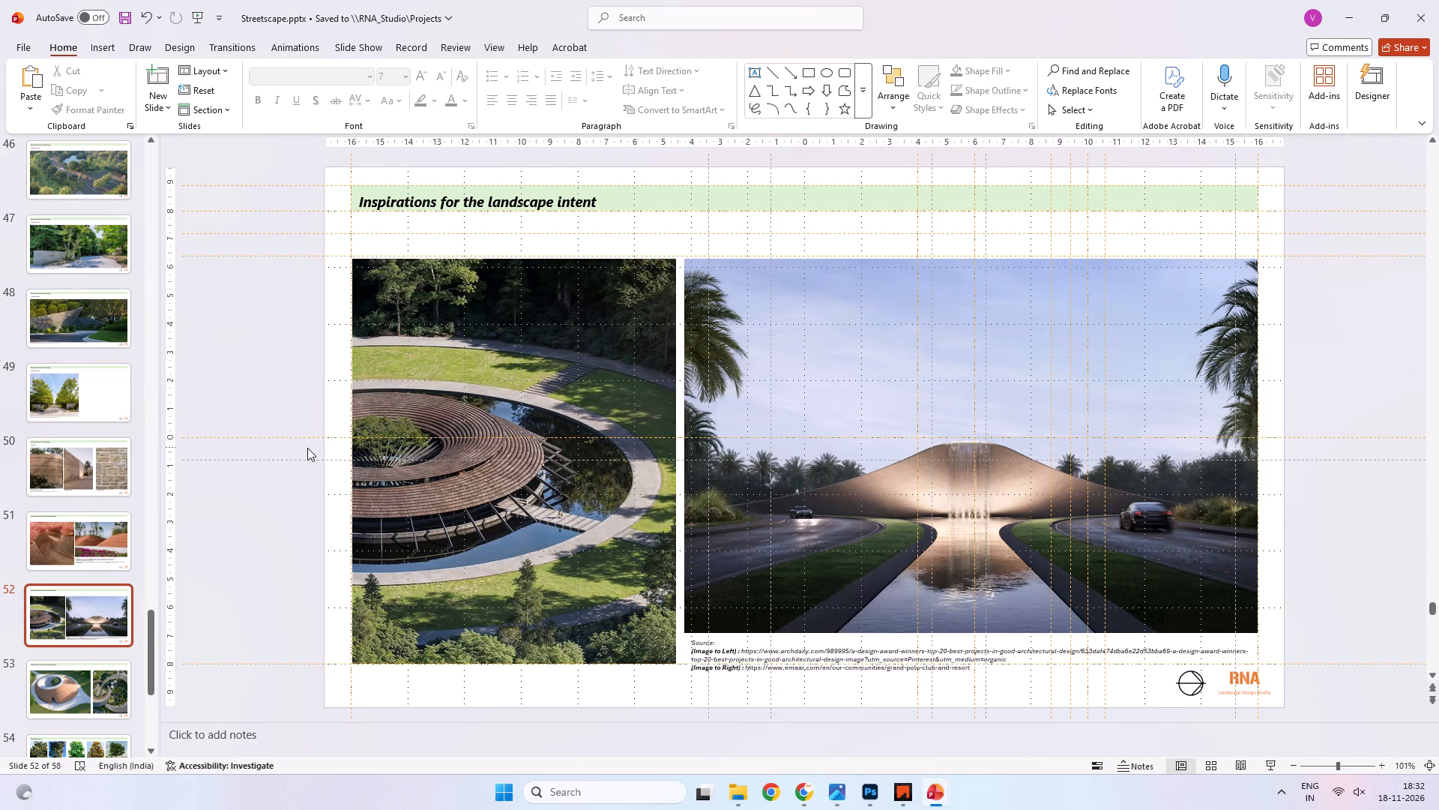
key("ctrl+z")
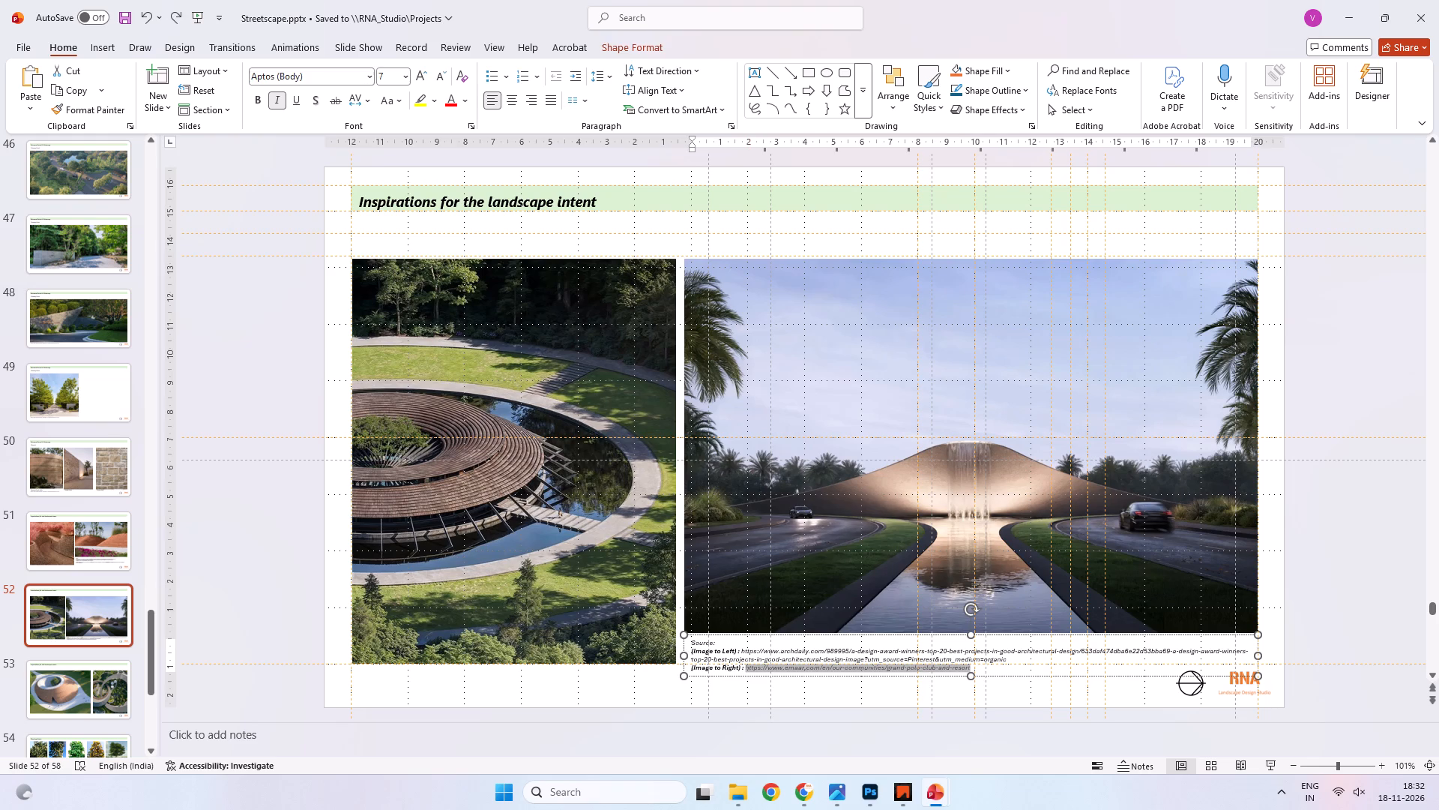
Copy the circular timber pavilion picture from slide 52 and paste it into a fresh Google search in Chrome.
key("alt+Tab")
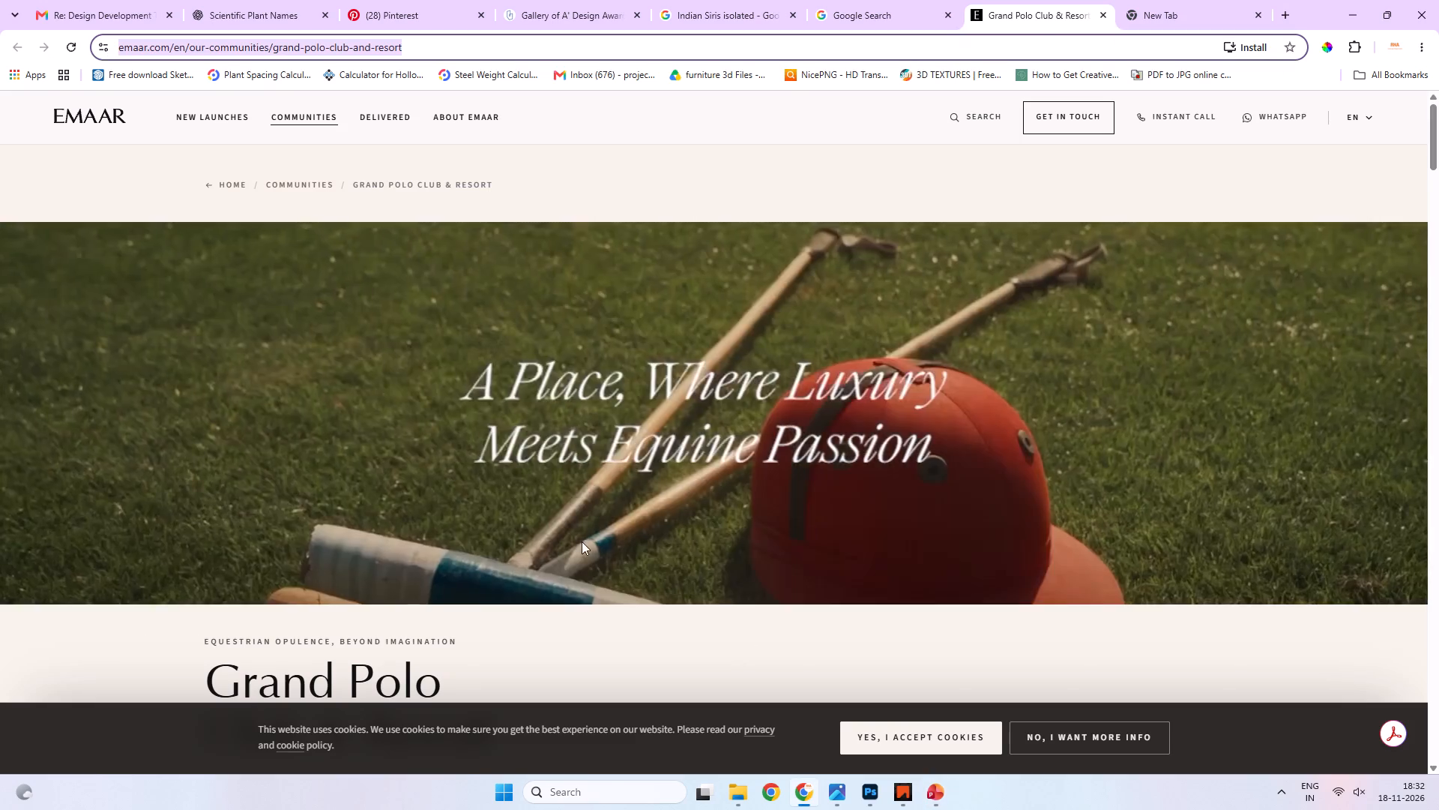
key("alt+Tab")
left_click(543, 475)
key("ctrl+c")
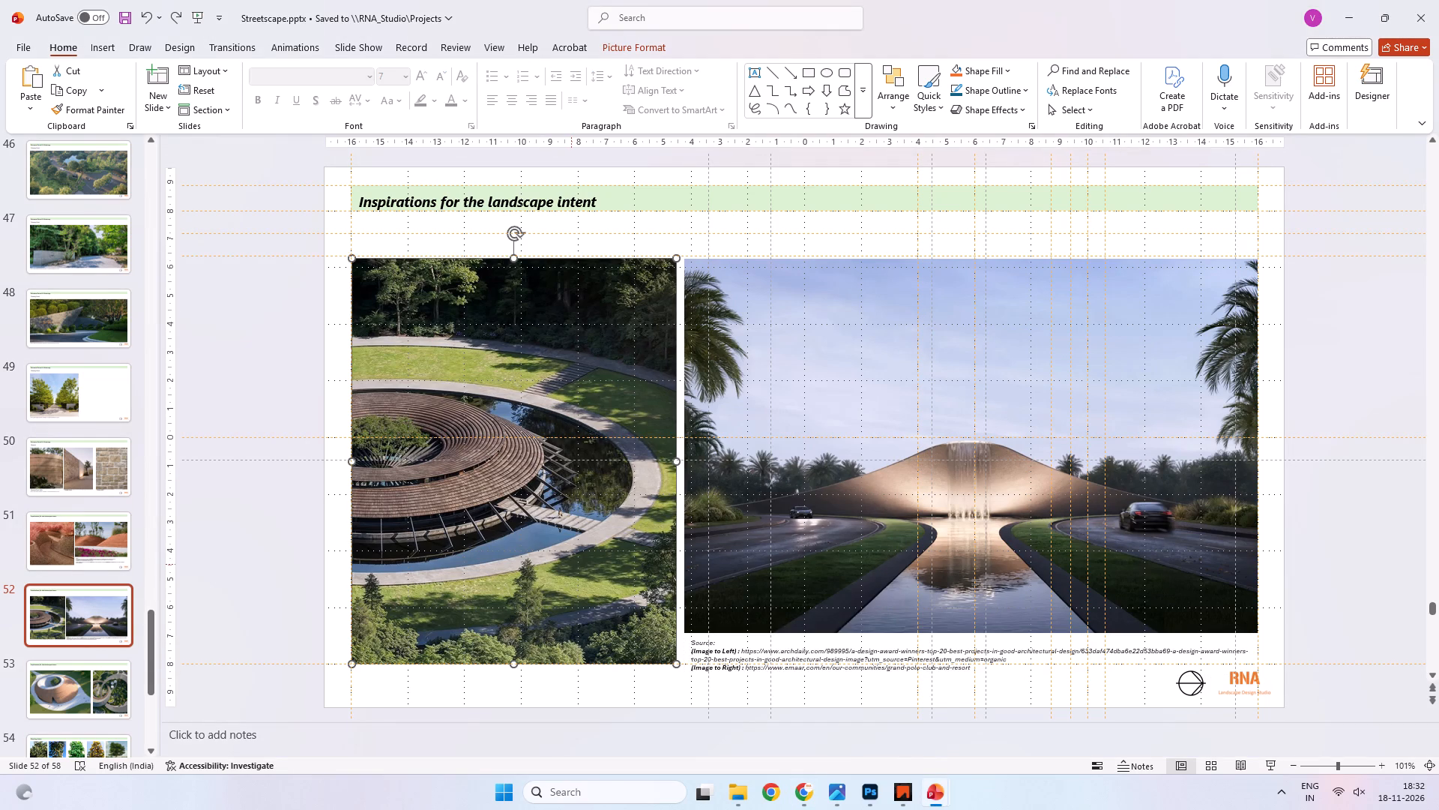
key("alt+Tab")
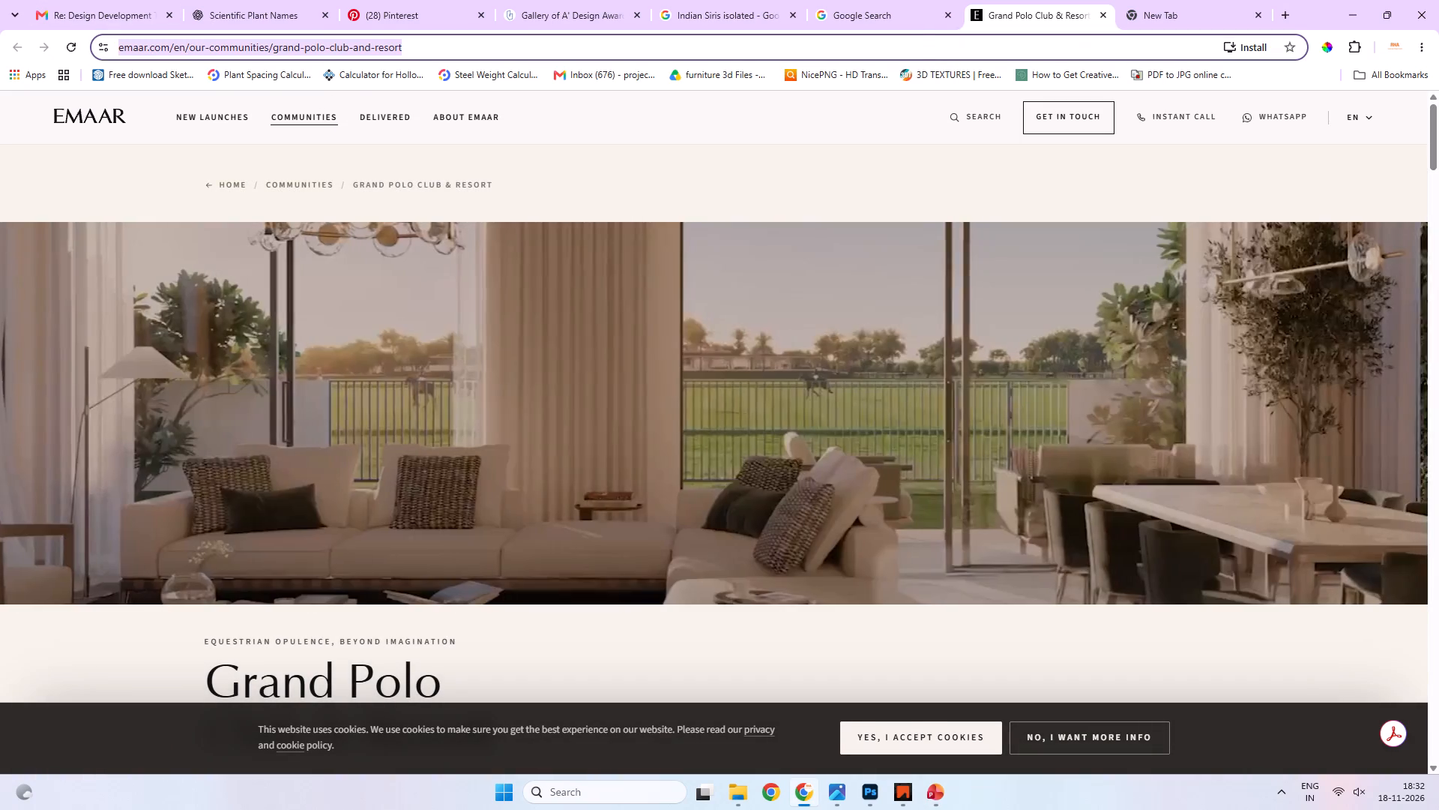
left_click(899, 13)
scroll(723, 205, "up", 11)
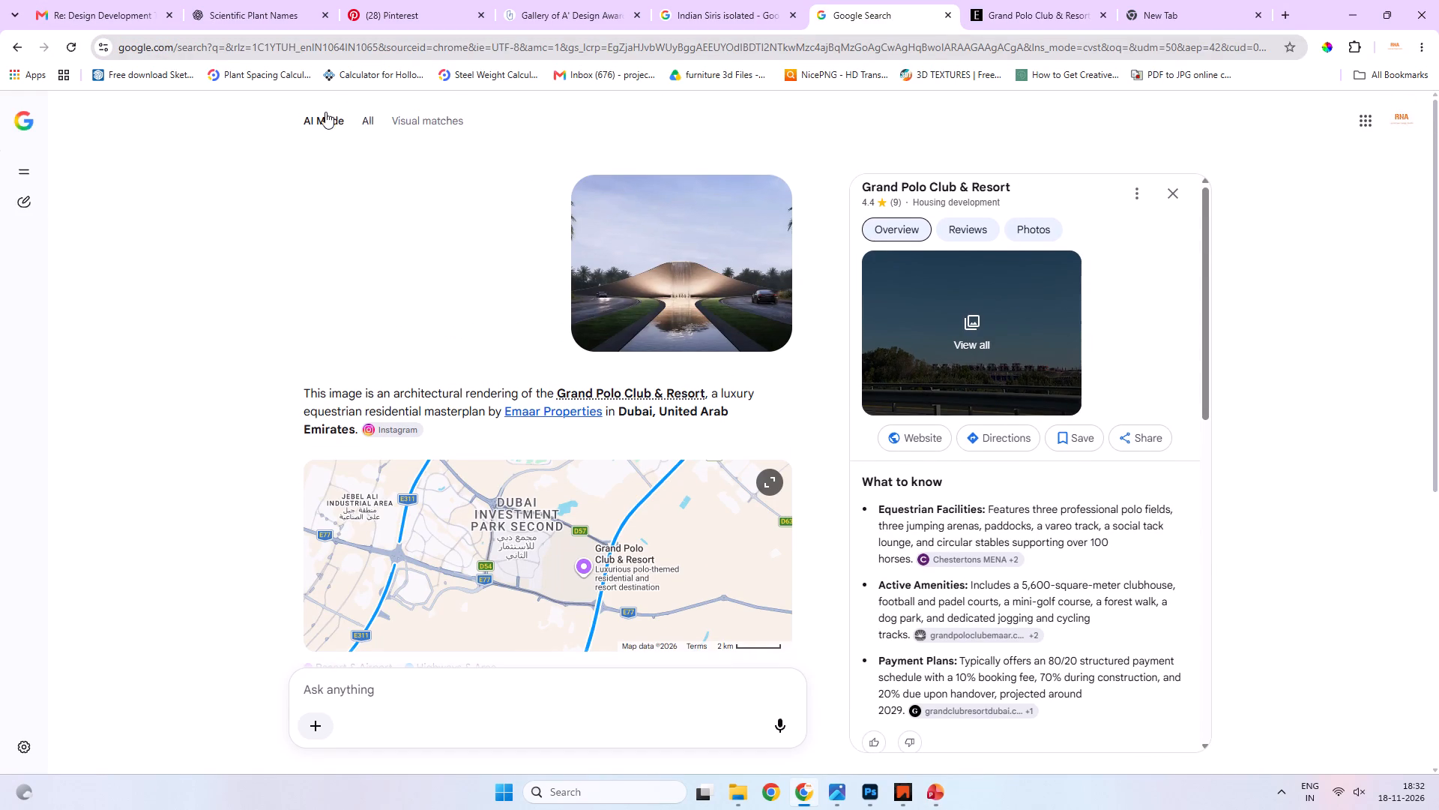
left_click(10, 49)
left_click(14, 49)
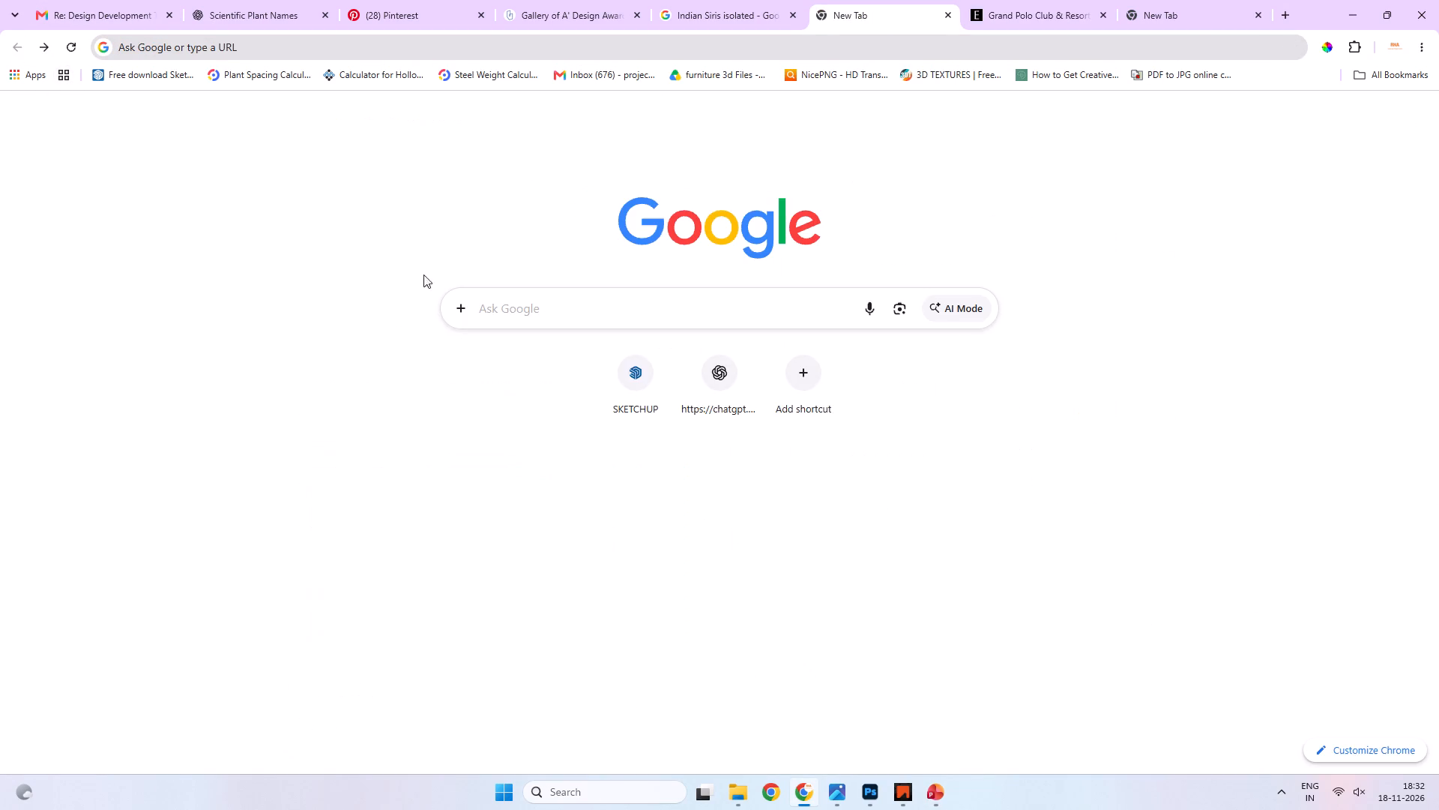
left_click(571, 313)
key("ctrl+v")
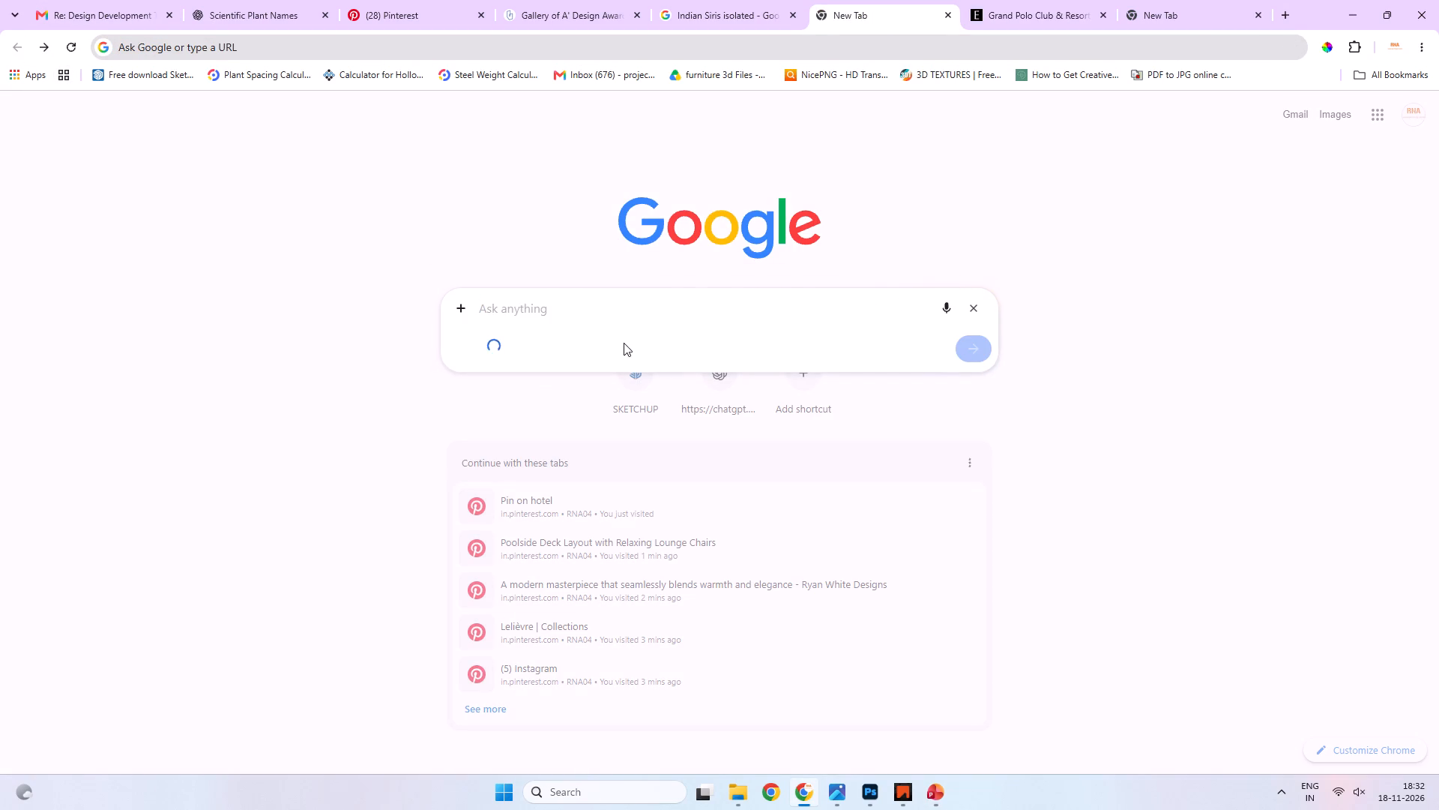
Run the Google image search on the pasted pavilion picture and close the Grand Polo Club and blank browser tabs.
left_click(1045, 0)
left_click(867, 22)
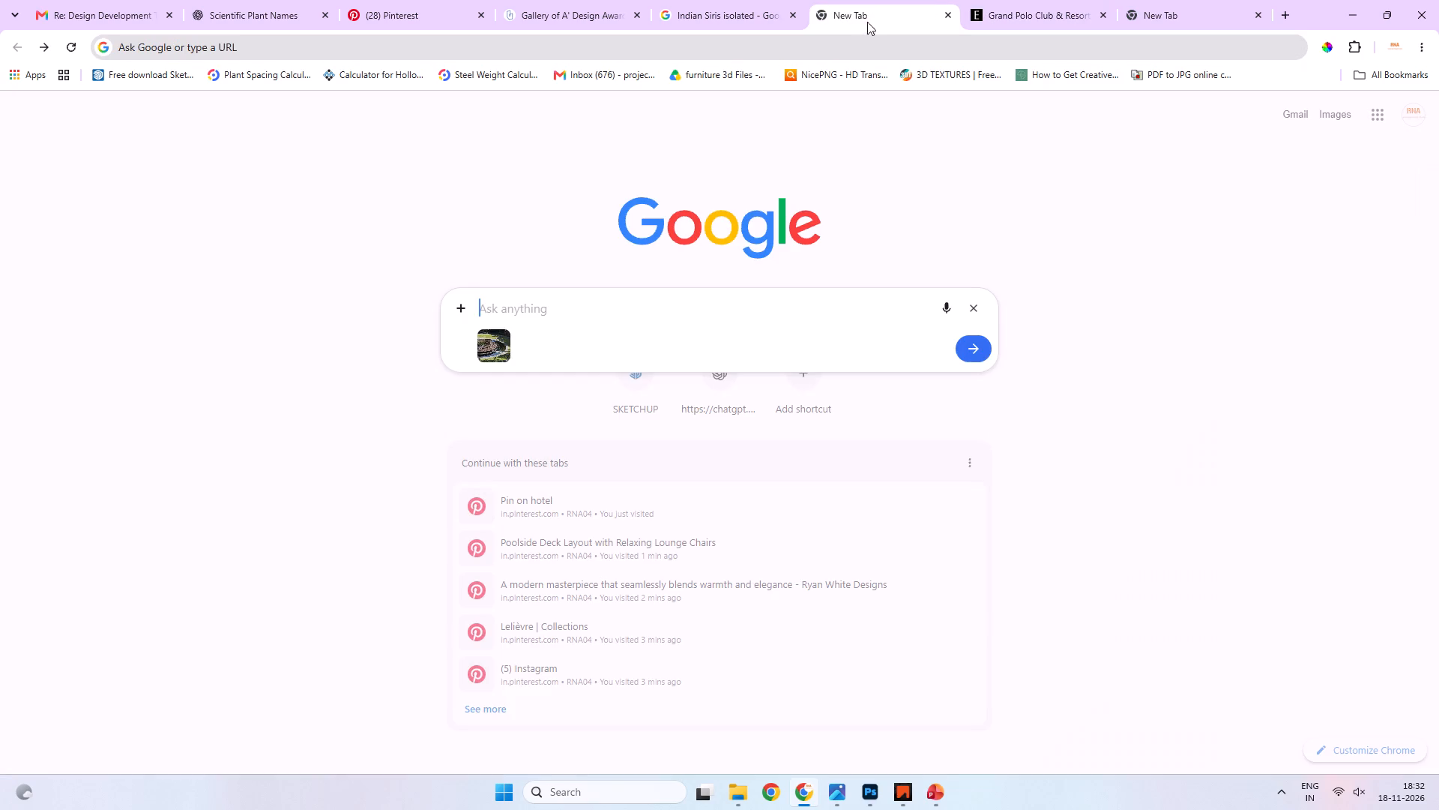
left_click(974, 349)
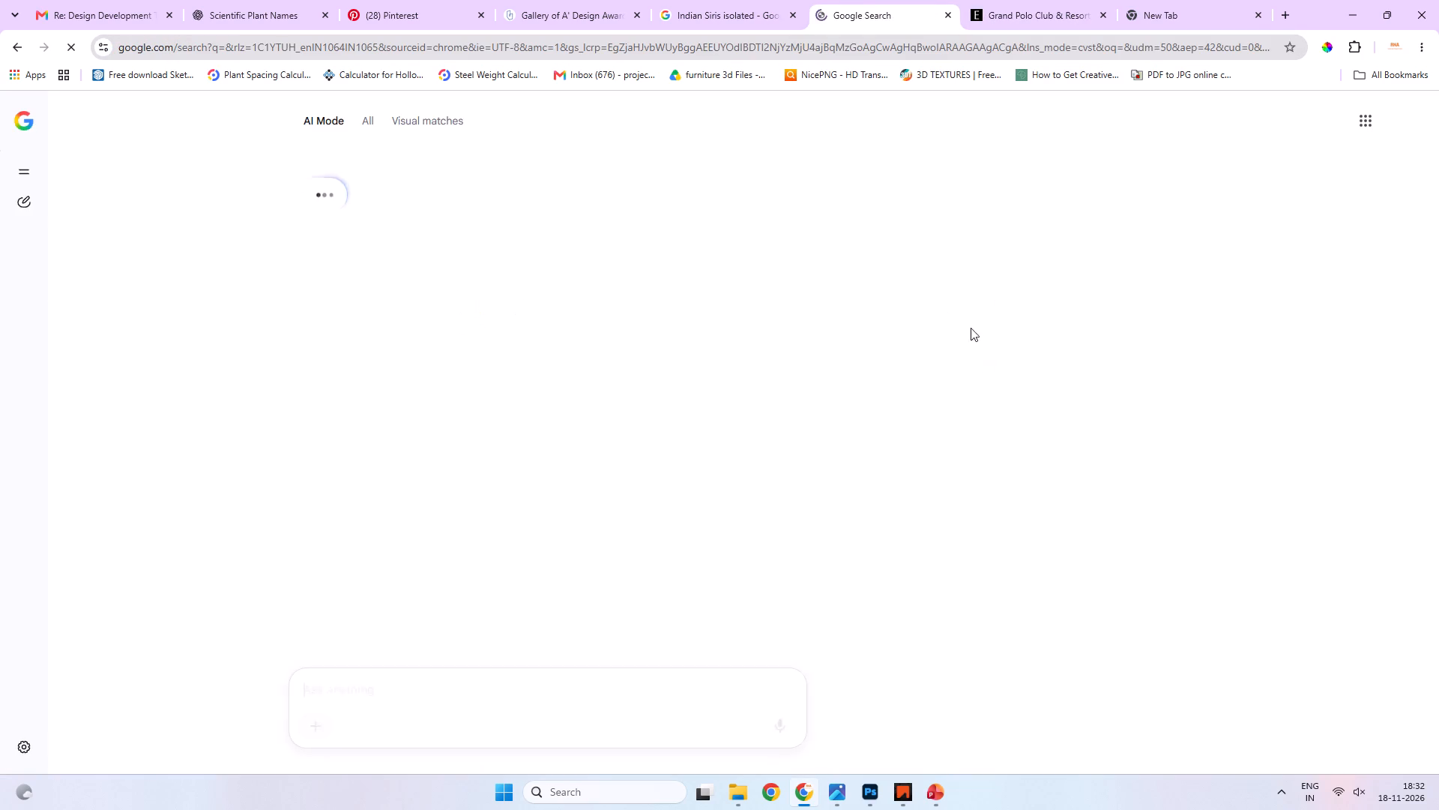
left_click(1015, 7)
left_click(1101, 13)
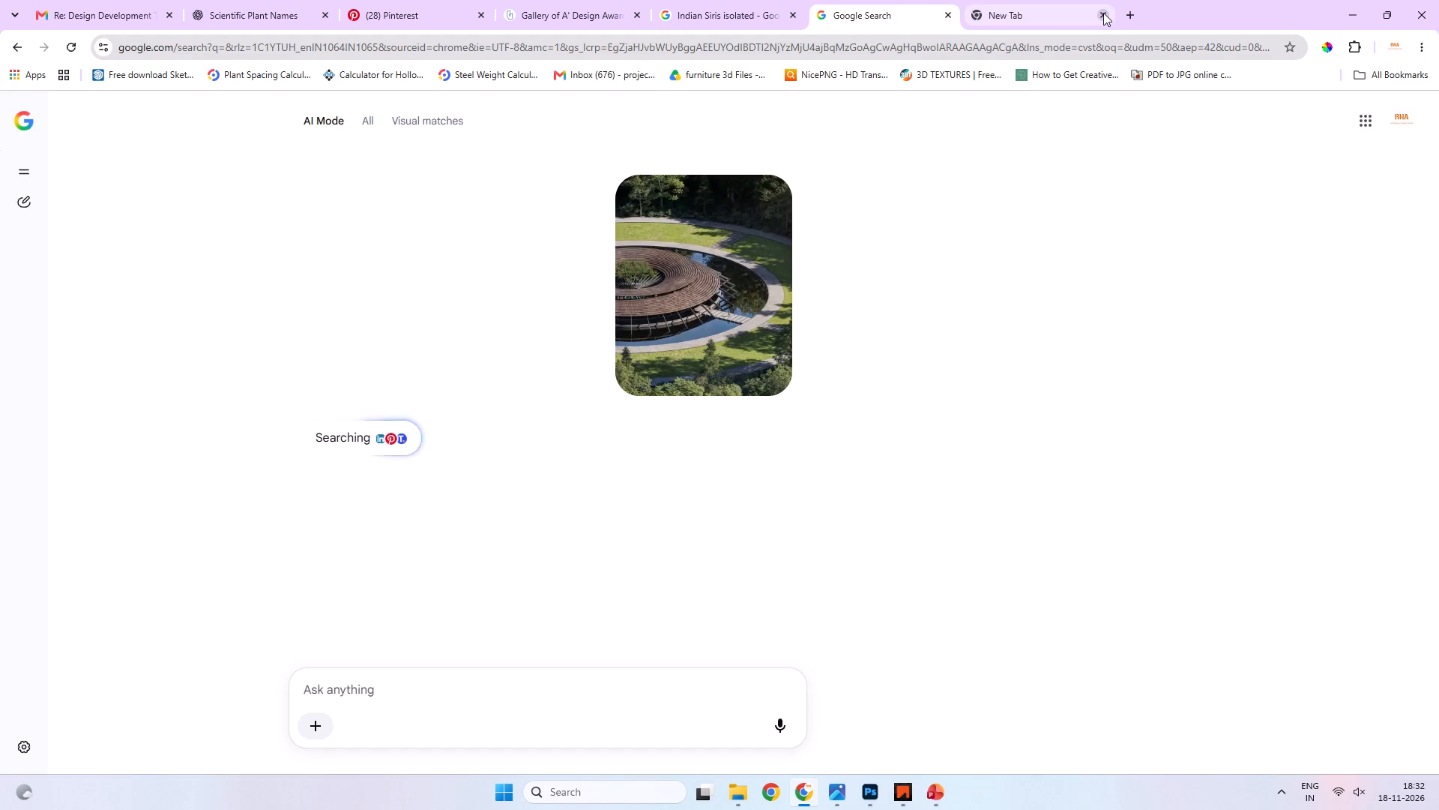
left_click(1103, 13)
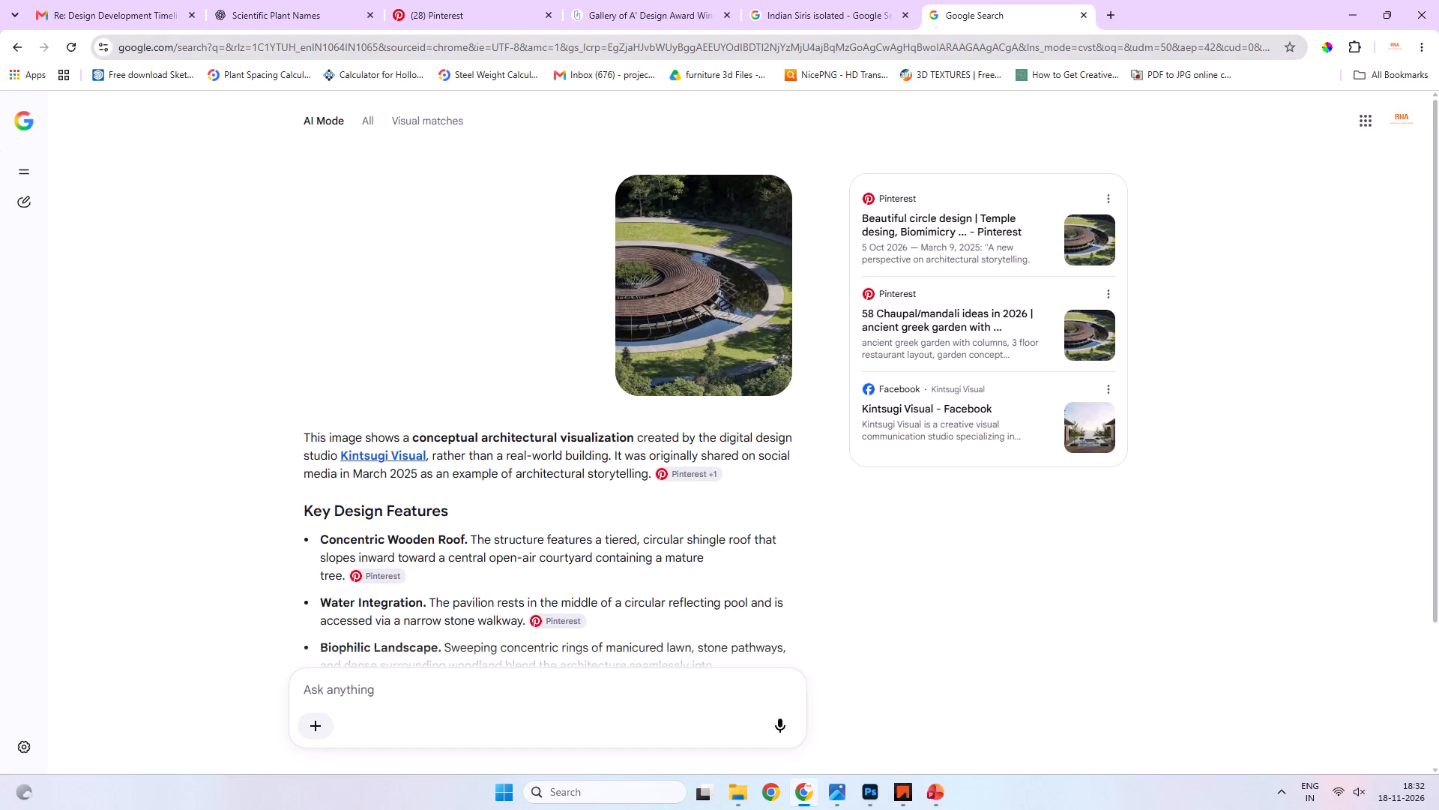
Open the Pinterest source cited for the pavilion image and follow it through to the original Instagram post.
left_click(682, 474)
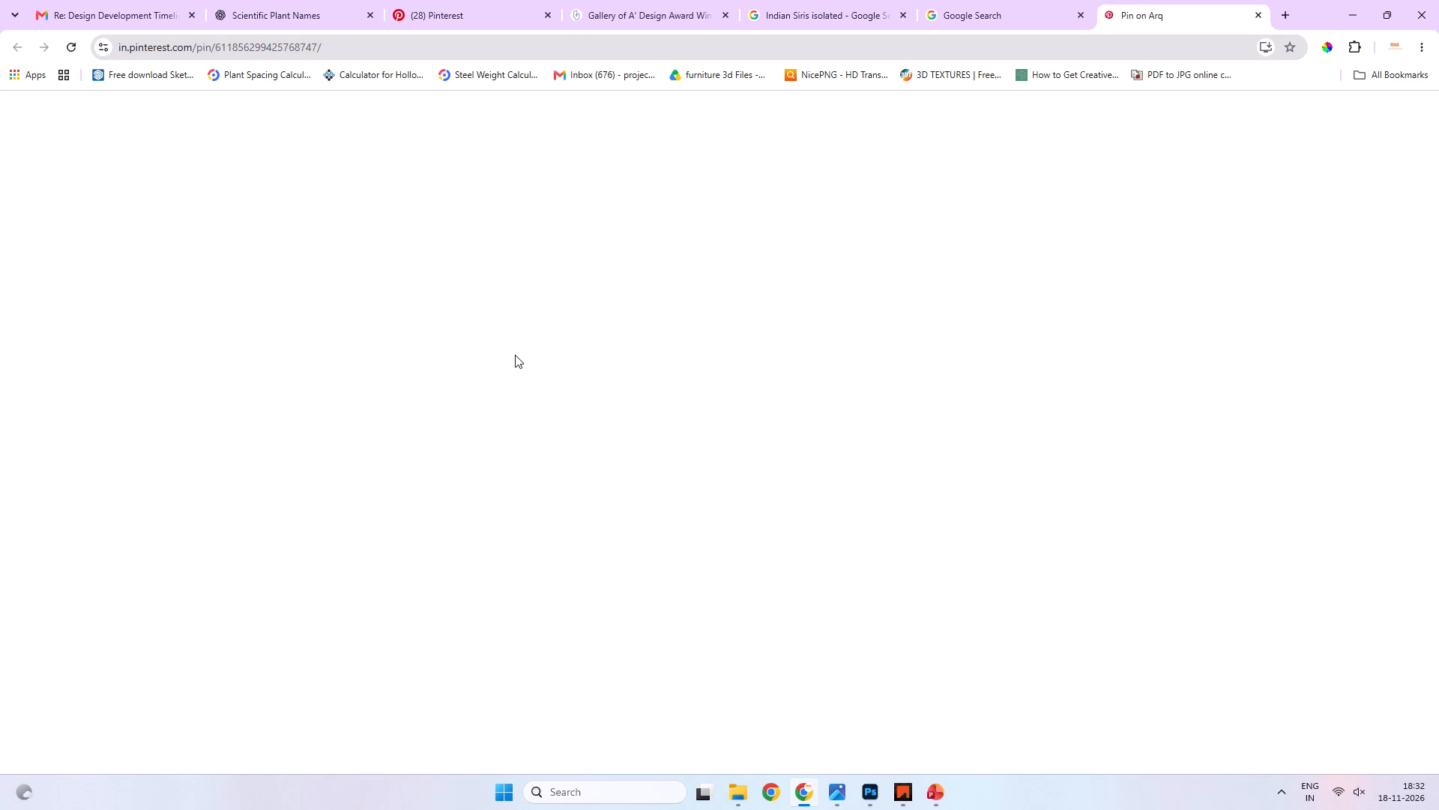
left_click(624, 229)
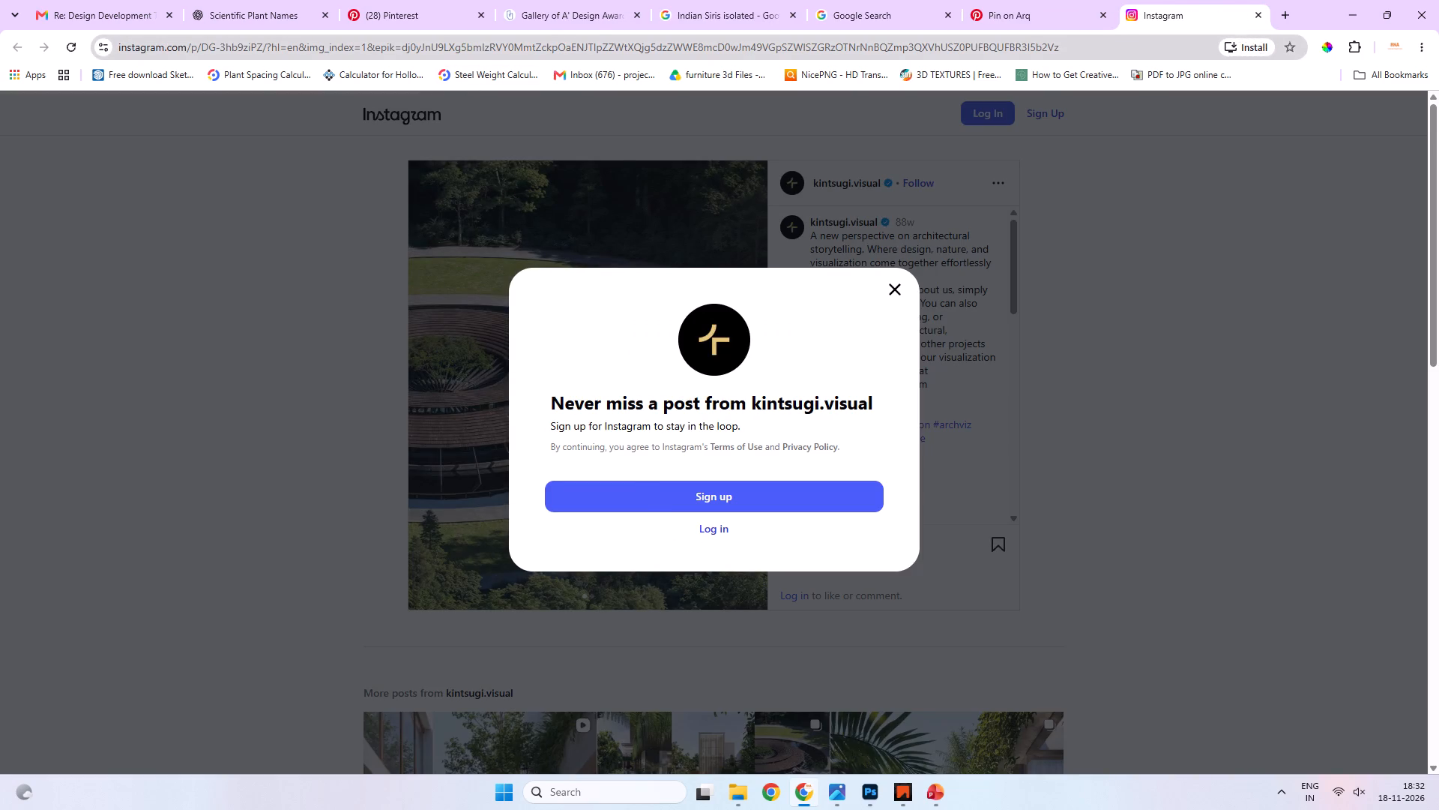
Replace the Image to Left address in slide 52's caption with the Instagram post's address, start Image to Right on a new line, and select the pasted address.
left_click(519, 45)
key("ctrl+c")
key("alt+Tab")
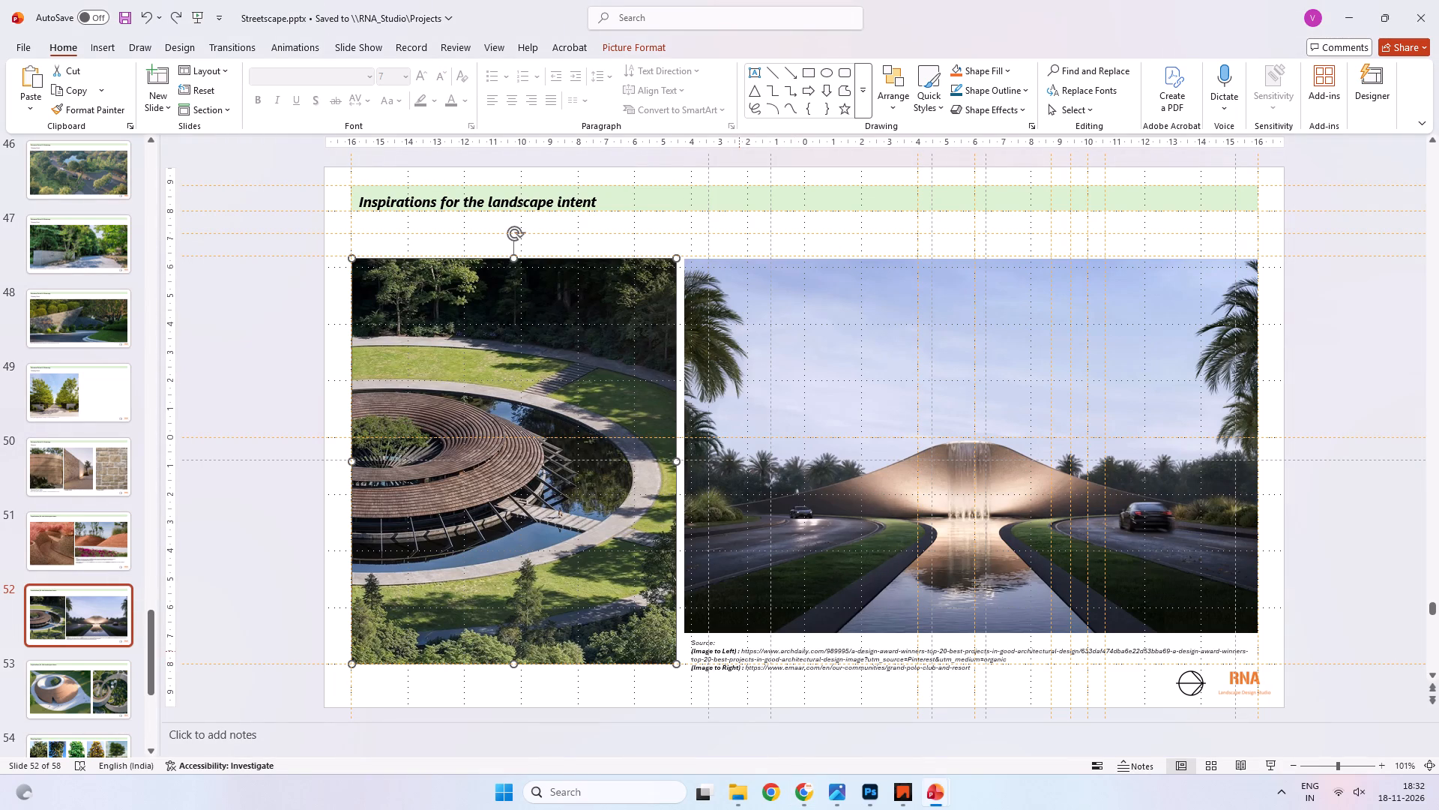
left_click_drag(740, 650, 1010, 655)
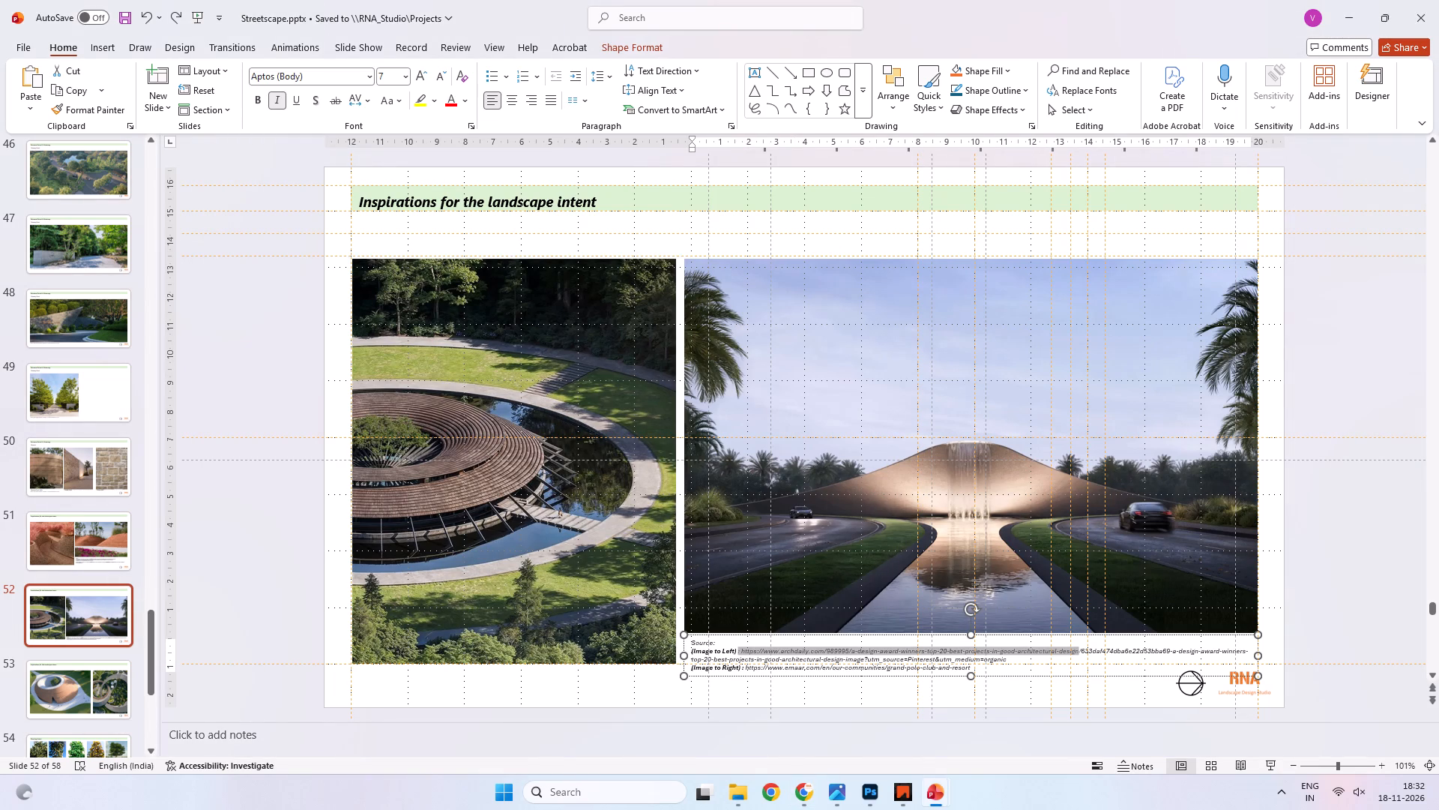
left_click_drag(1010, 655, 1010, 663)
key("ctrl+v")
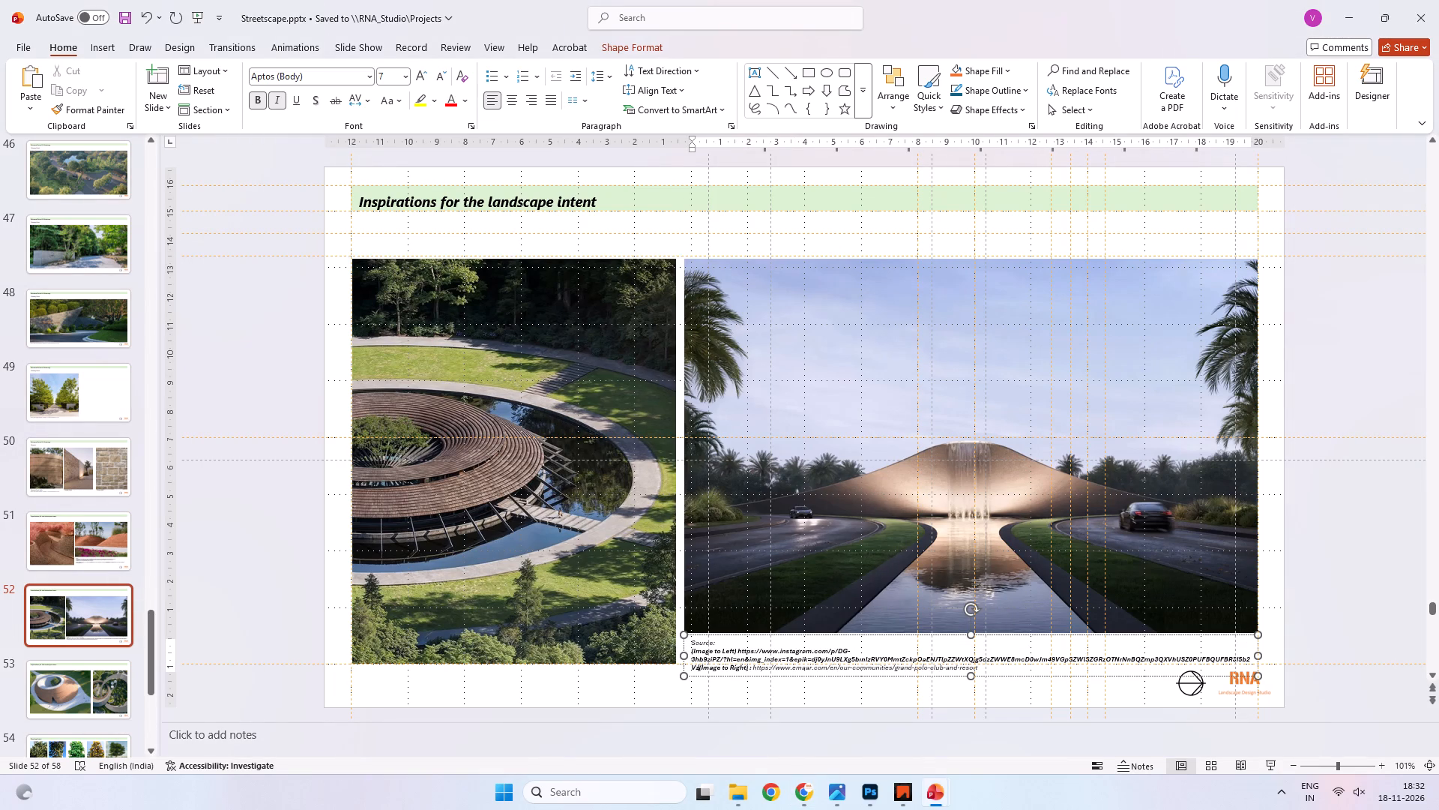
key("shift+Return")
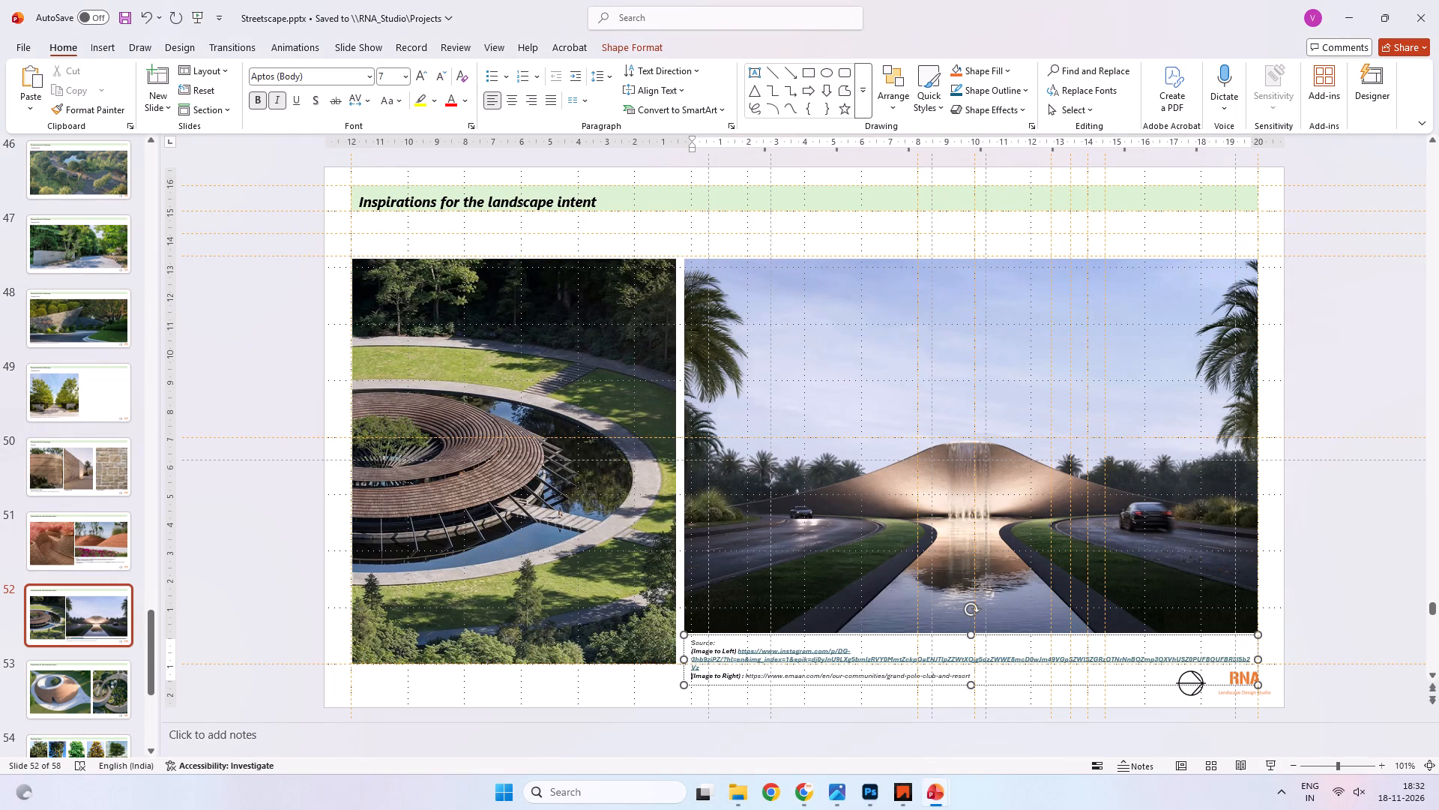
key("shift+Left")
Select the Instagram address in the caption's Image to Left line and try to remove its bold formatting.
key("shift+Up")
key("shift+Up")
key("shift+Right")
key("shift+Right")
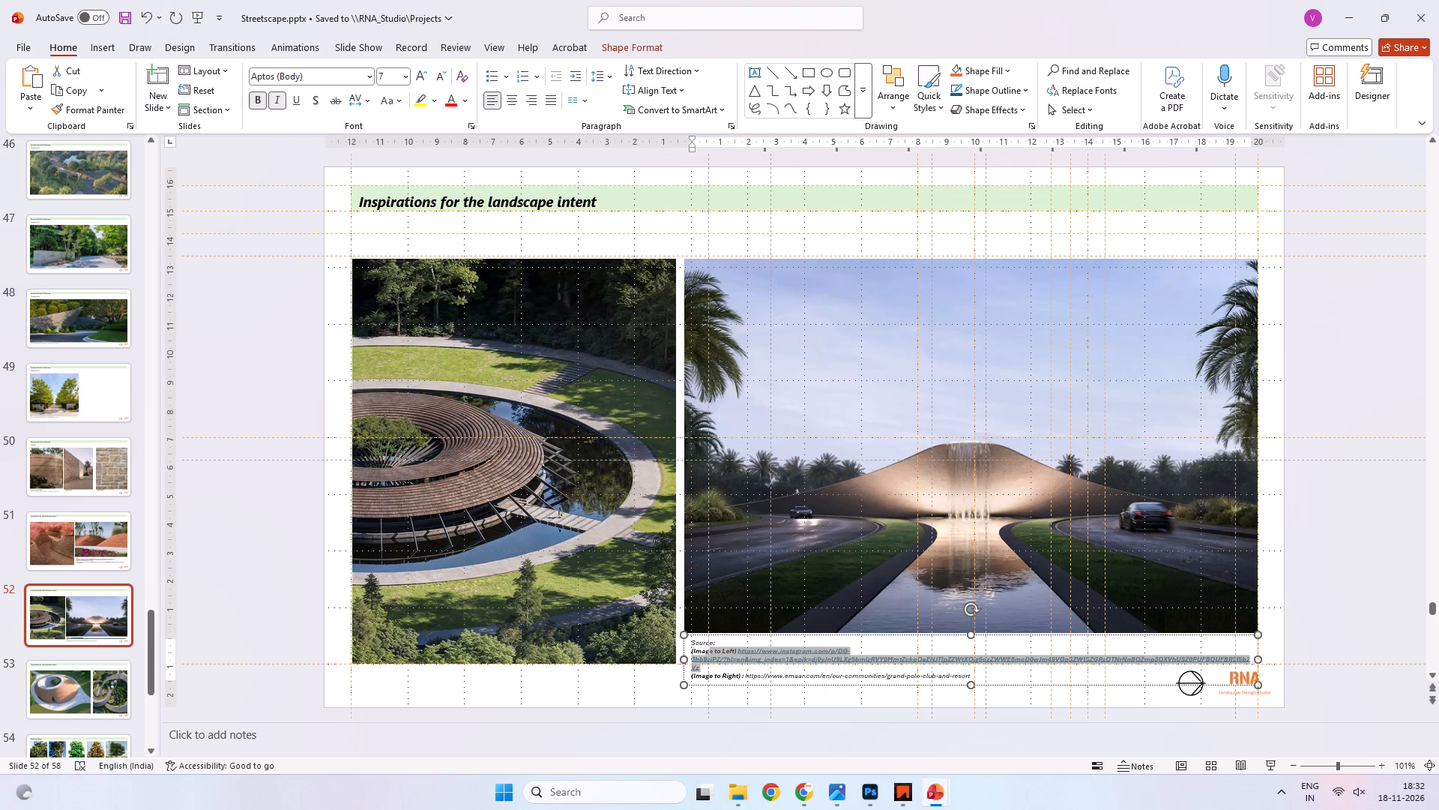
key("shift+Right")
key("shift+Right")
key("shift+Right")
key("shift+Right")
key("shift+Right")
key("shift+Right")
key("shift+Right")
key("shift+Right")
key("shift+Right")
key("shift+Right")
key("shift+Right")
key("ctrl+shift+b")
left_click(691, 652, "shift")
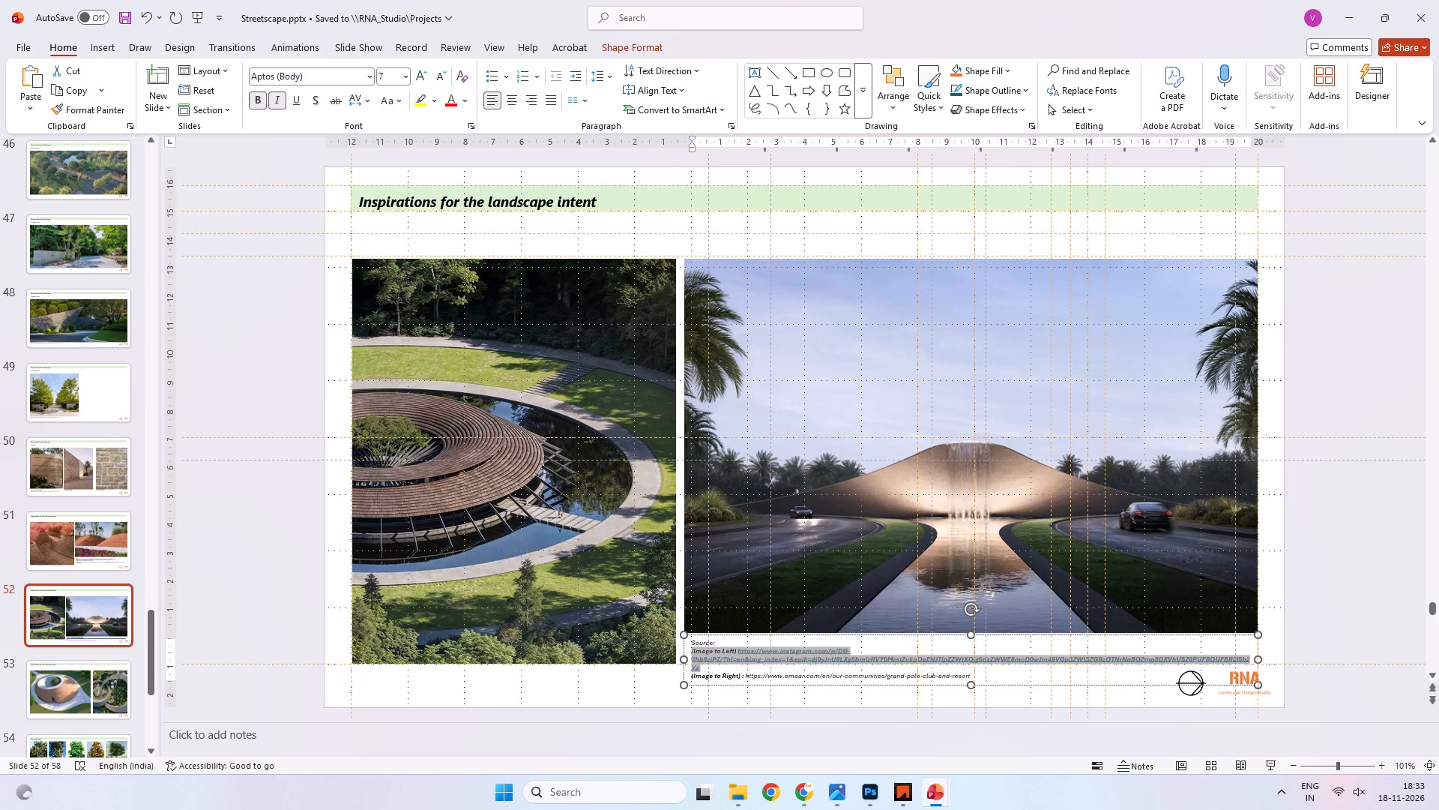
Join the caption's Image to Left line onto the "Source:" line on slide 52 by removing the line break between them.
key("shift+Left")
key("shift+Down")
key("shift+Right")
key("shift+Down")
key("Up")
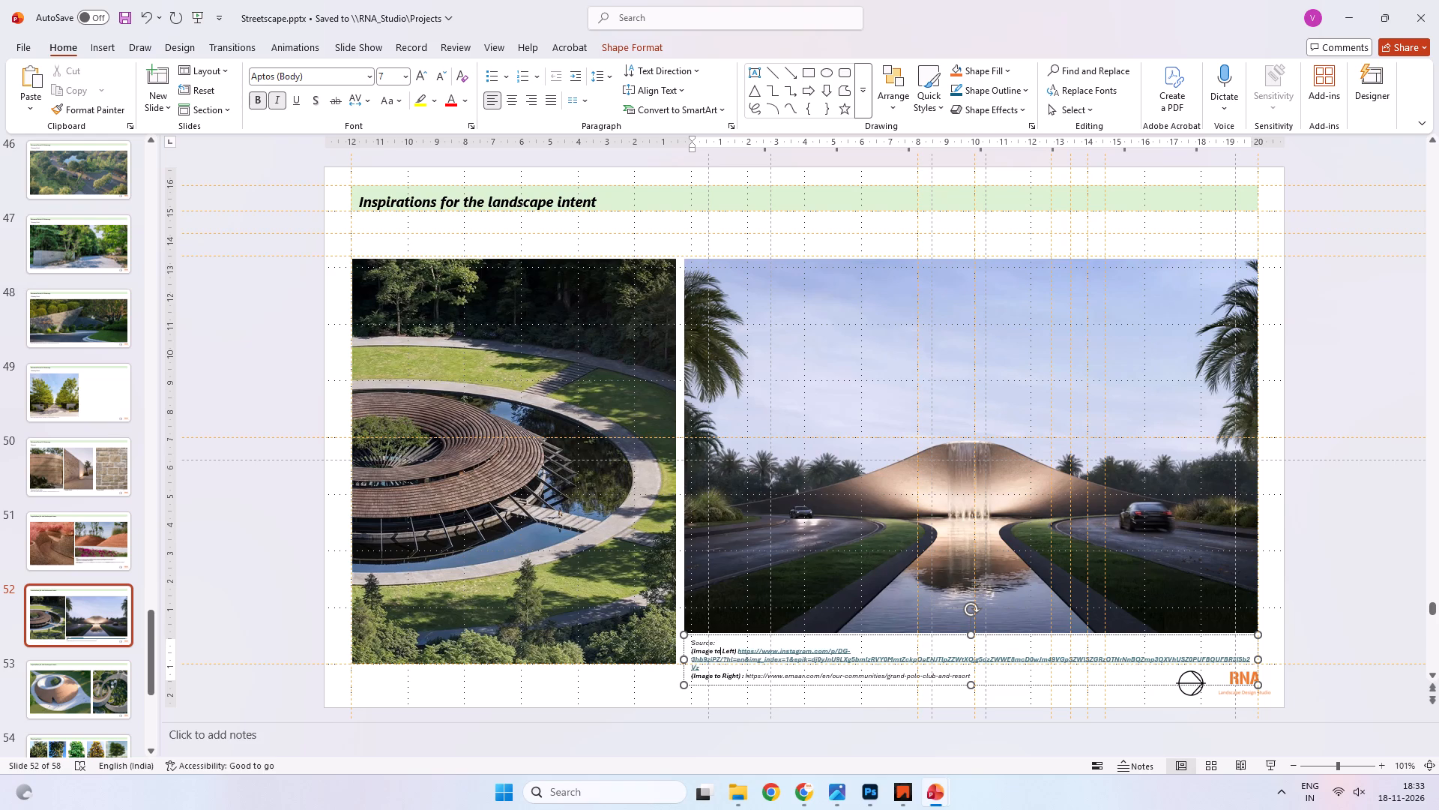
key("Left")
key("Left")
key("Left")
key("Left")
key("Left")
key("Left")
key("Left")
key("Left")
key("Left")
key("BackSpace")
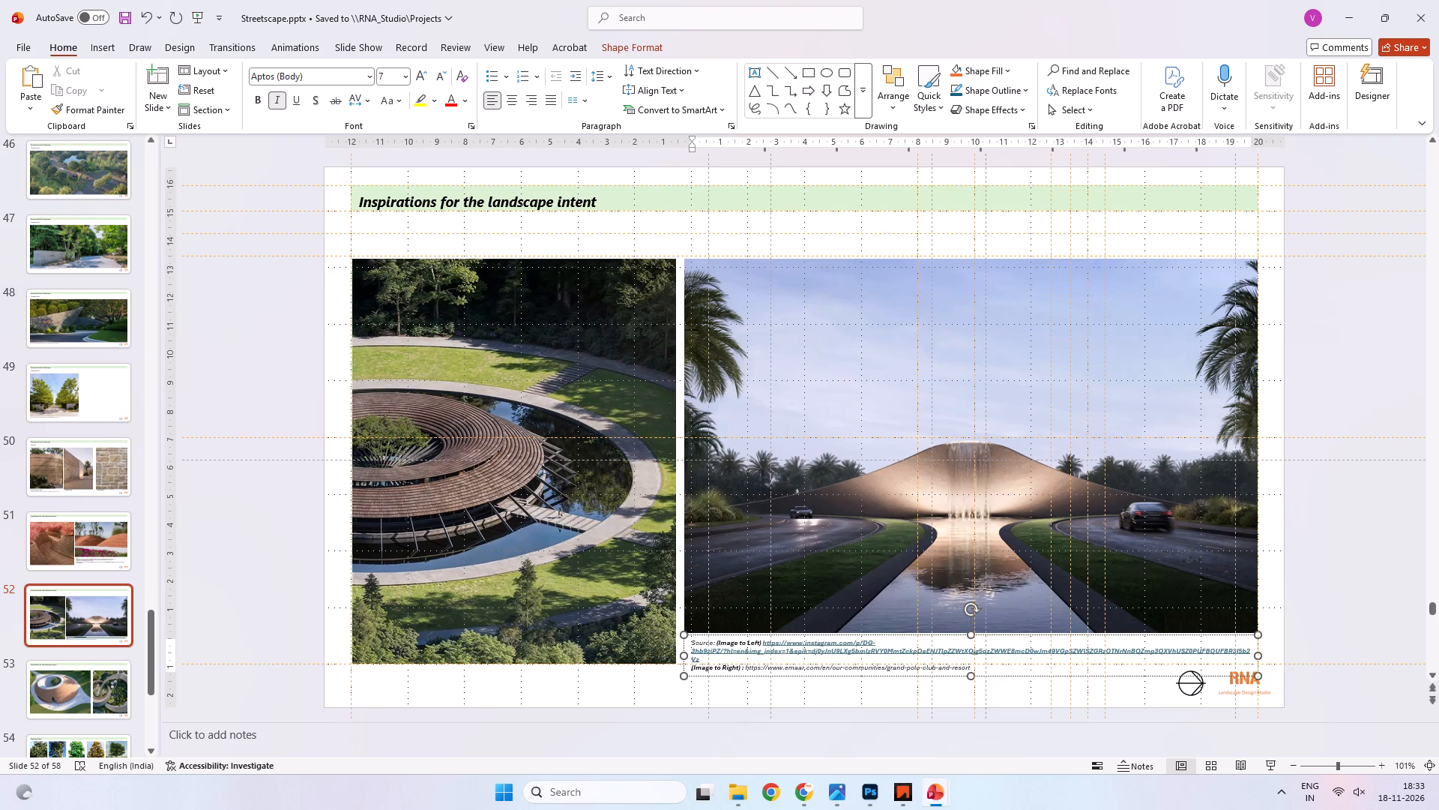
Deselect the caption and save the Streetscape presentation.
left_click(1312, 575)
key("ctrl+s")
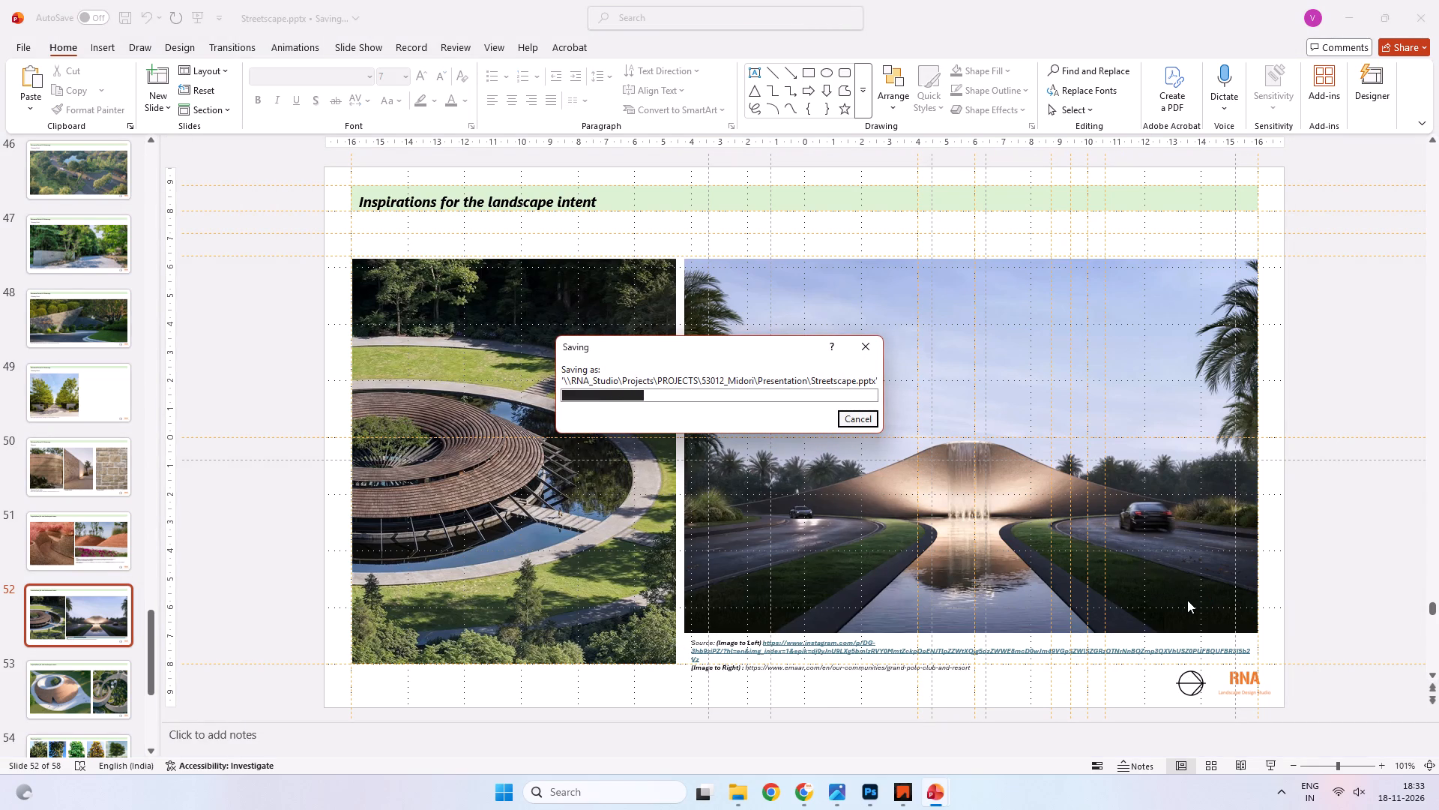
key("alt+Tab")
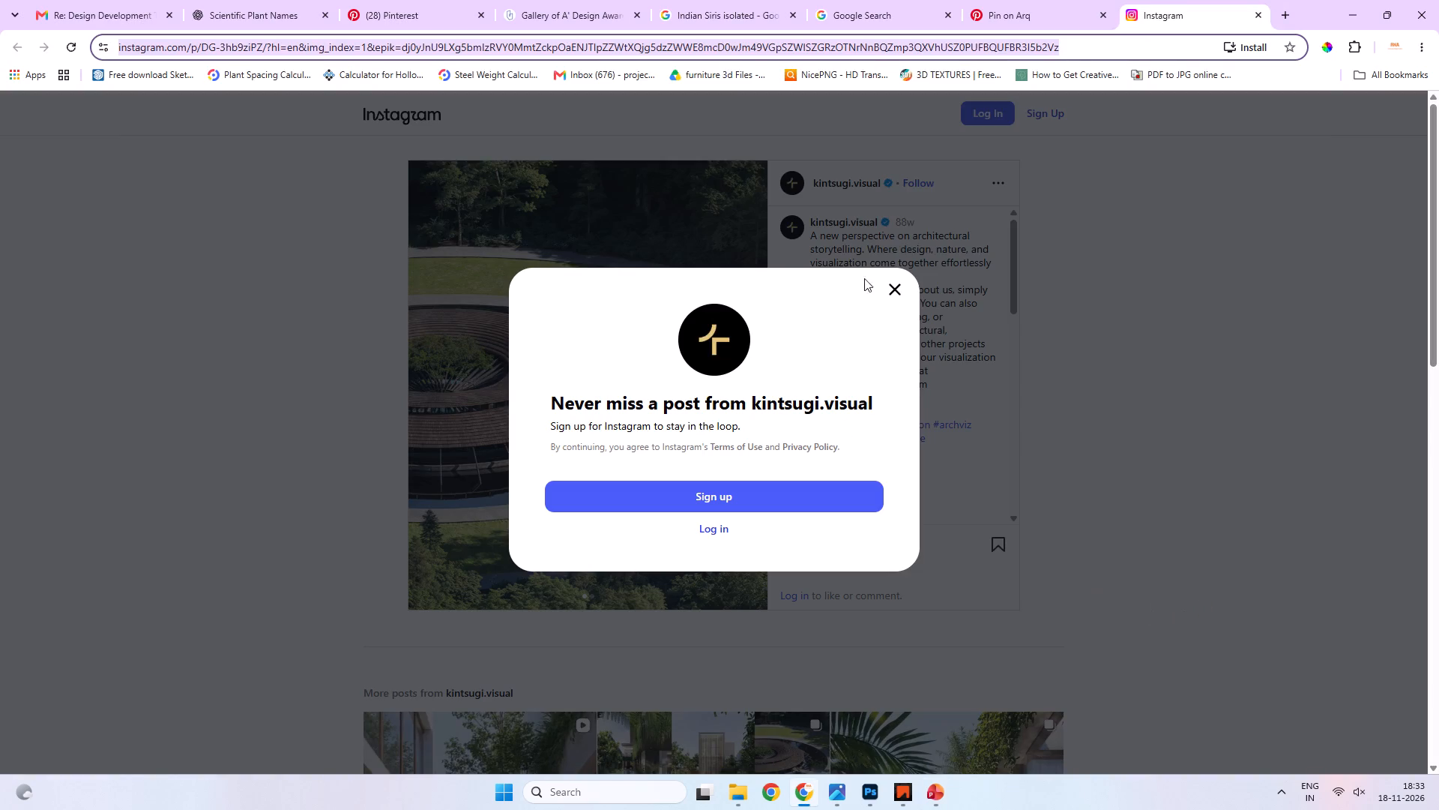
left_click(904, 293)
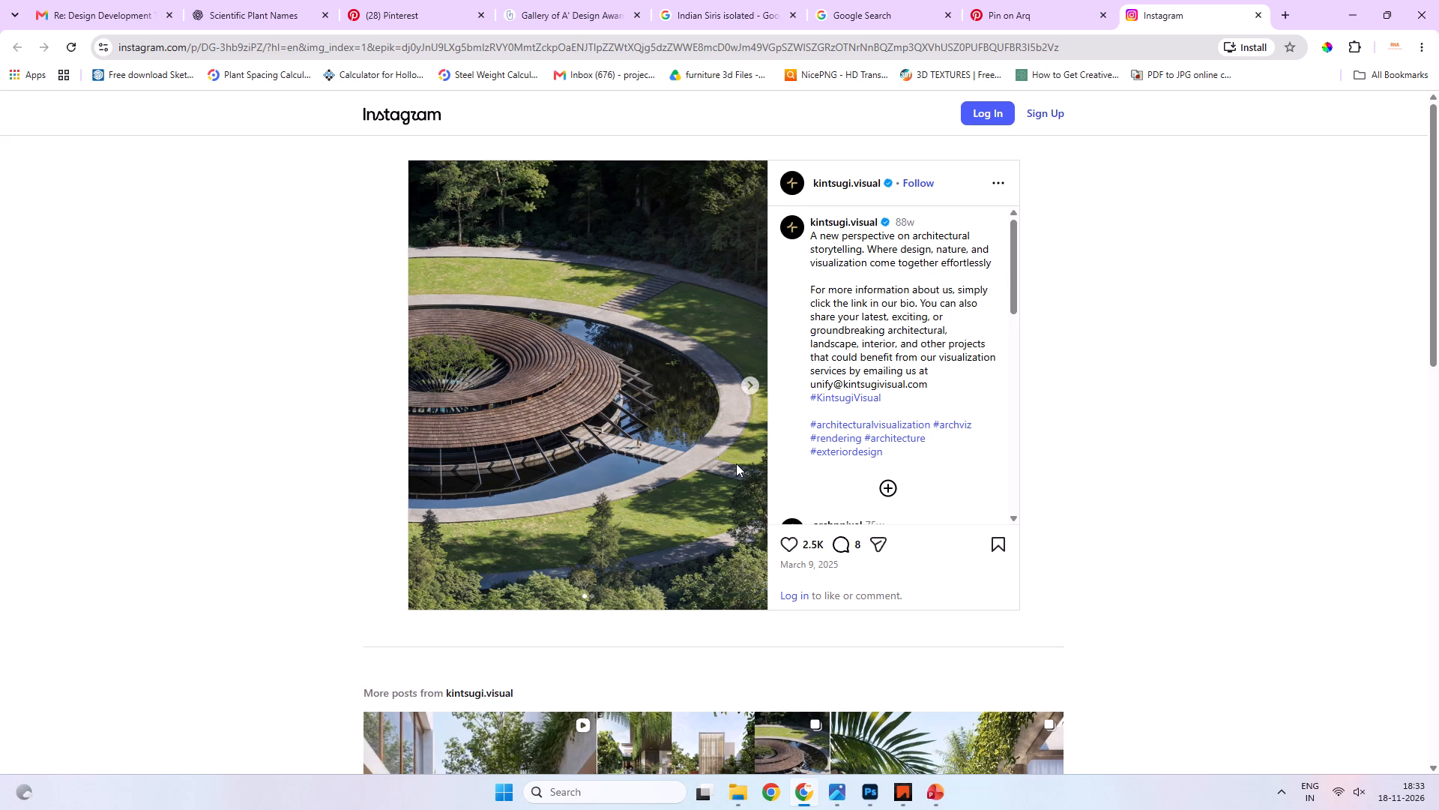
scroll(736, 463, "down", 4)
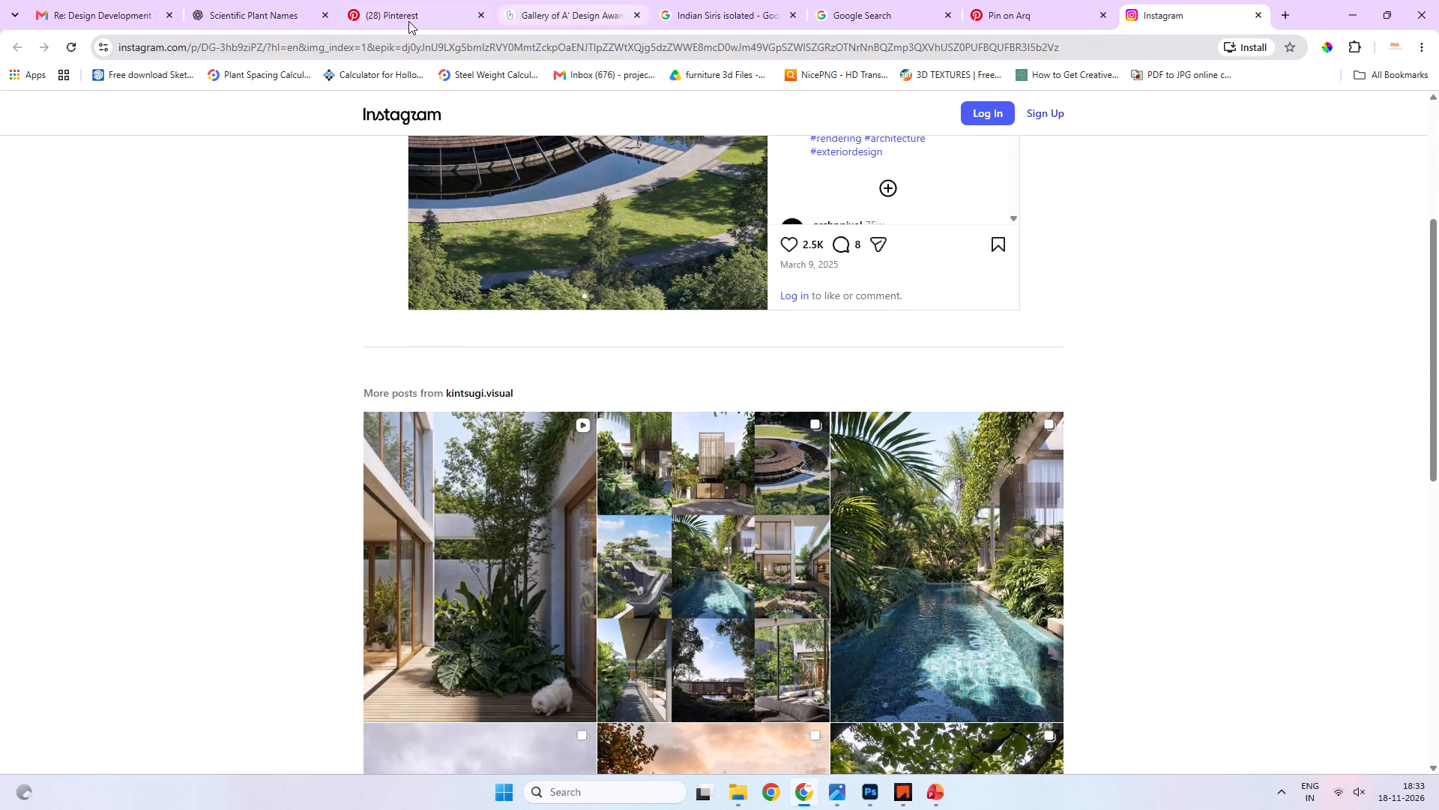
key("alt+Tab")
Copy the timber-clad dome picture with the central tree opening from slide 53 and switch to Chrome.
left_click(310, 375)
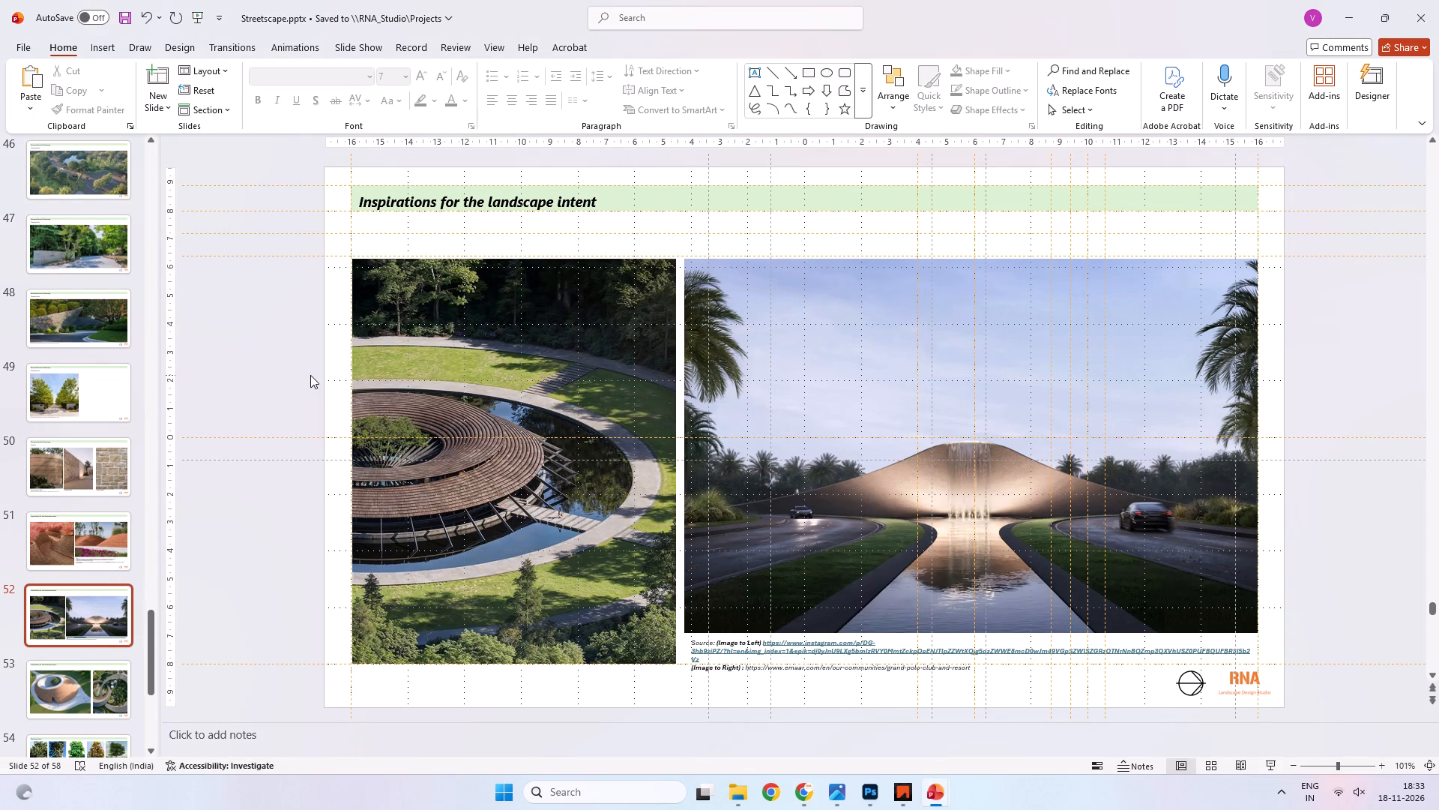
left_click(84, 685)
left_click(324, 523)
left_click(414, 508)
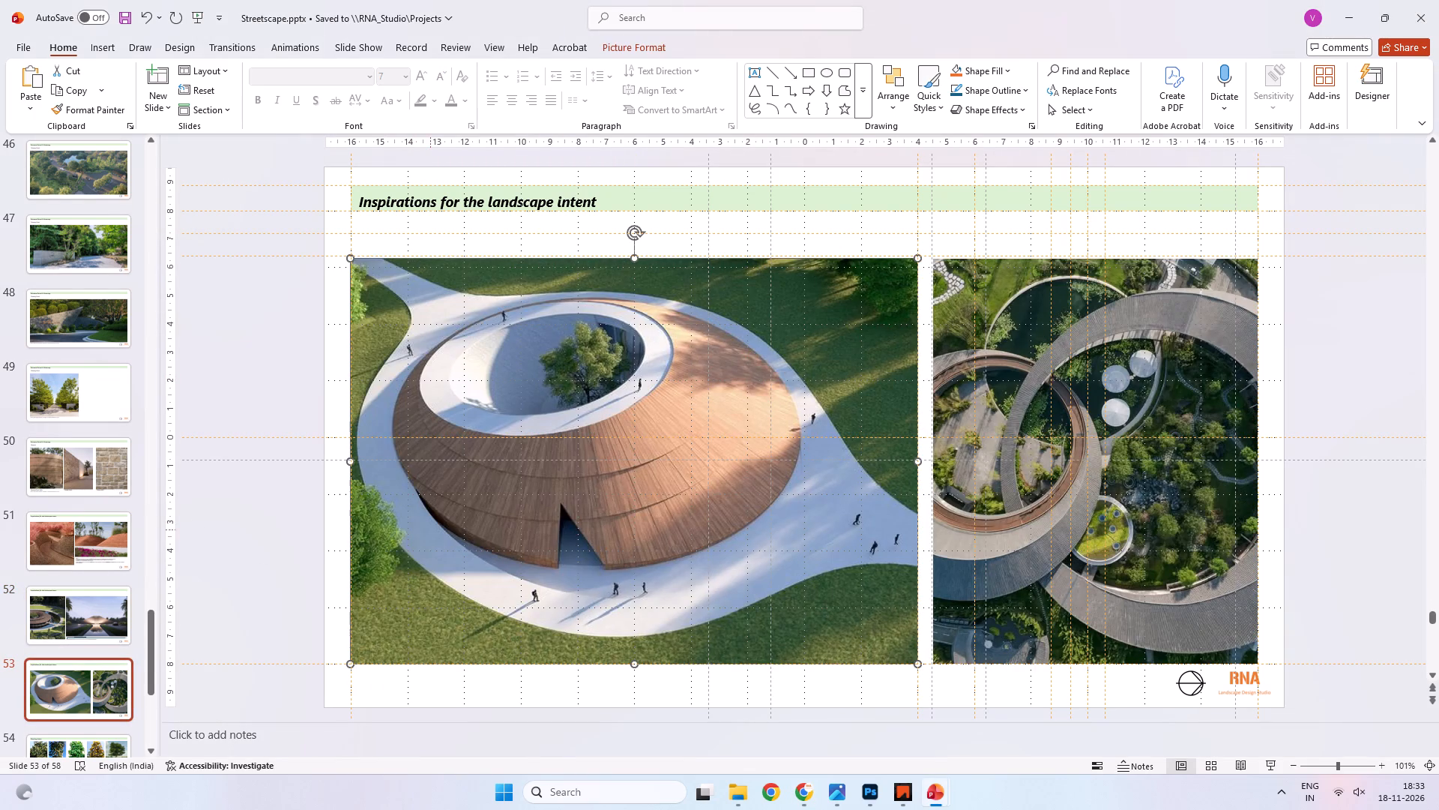
key("ctrl+c")
key("alt+Tab")
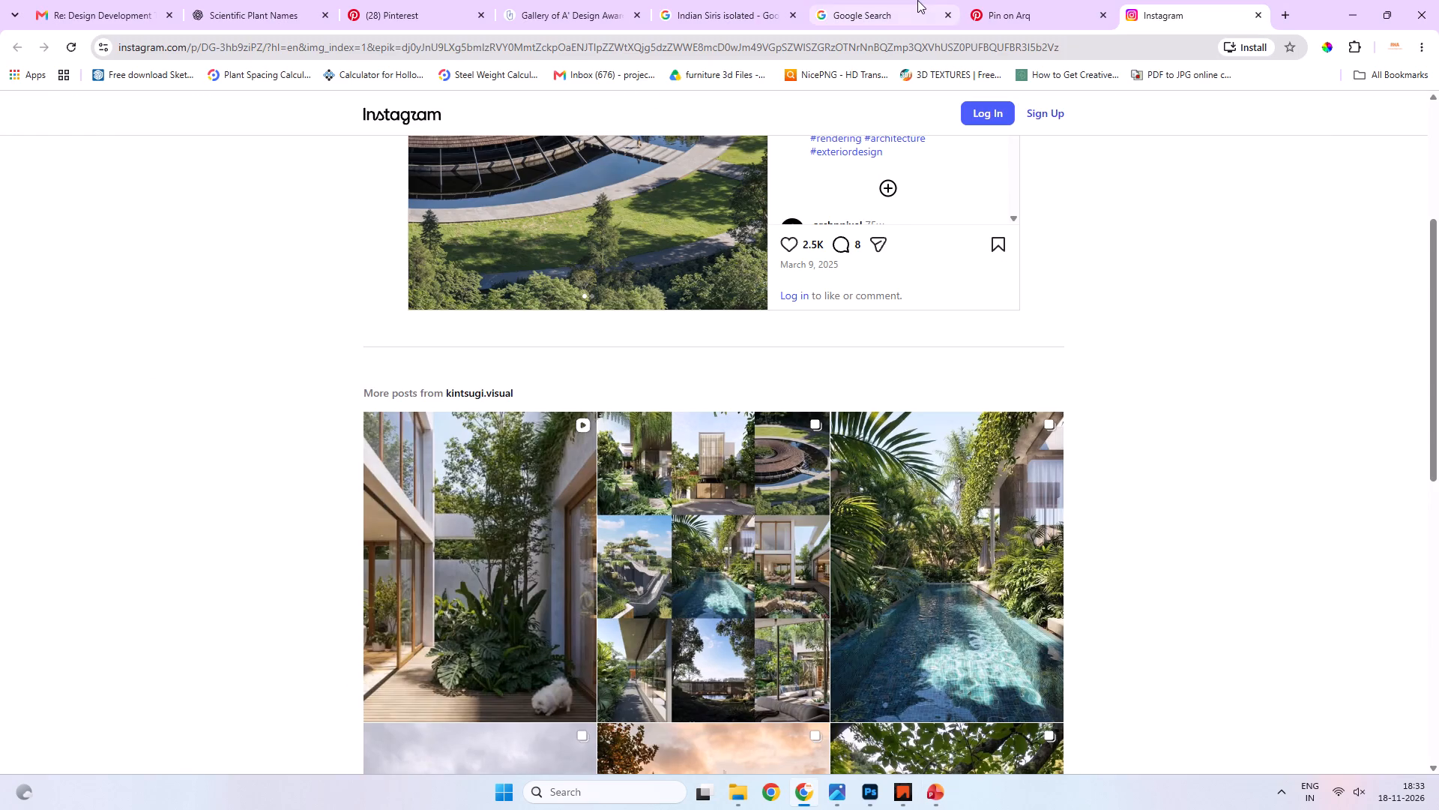
Switch to Chrome and search Google with the copied picture of the timber dome around a tree.
left_click(885, 16)
key("Escape")
left_click(18, 46)
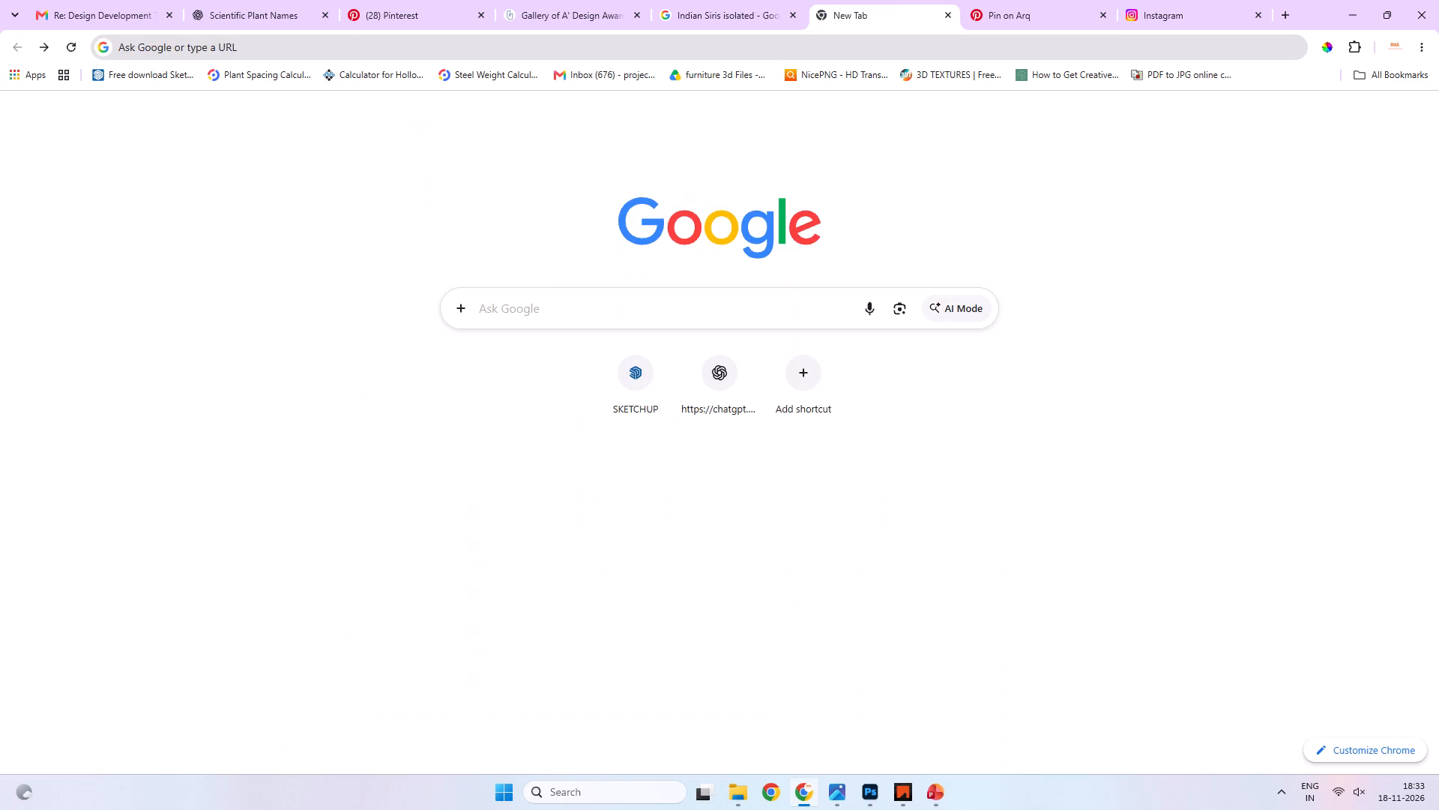
left_click(617, 322)
key("ctrl+v")
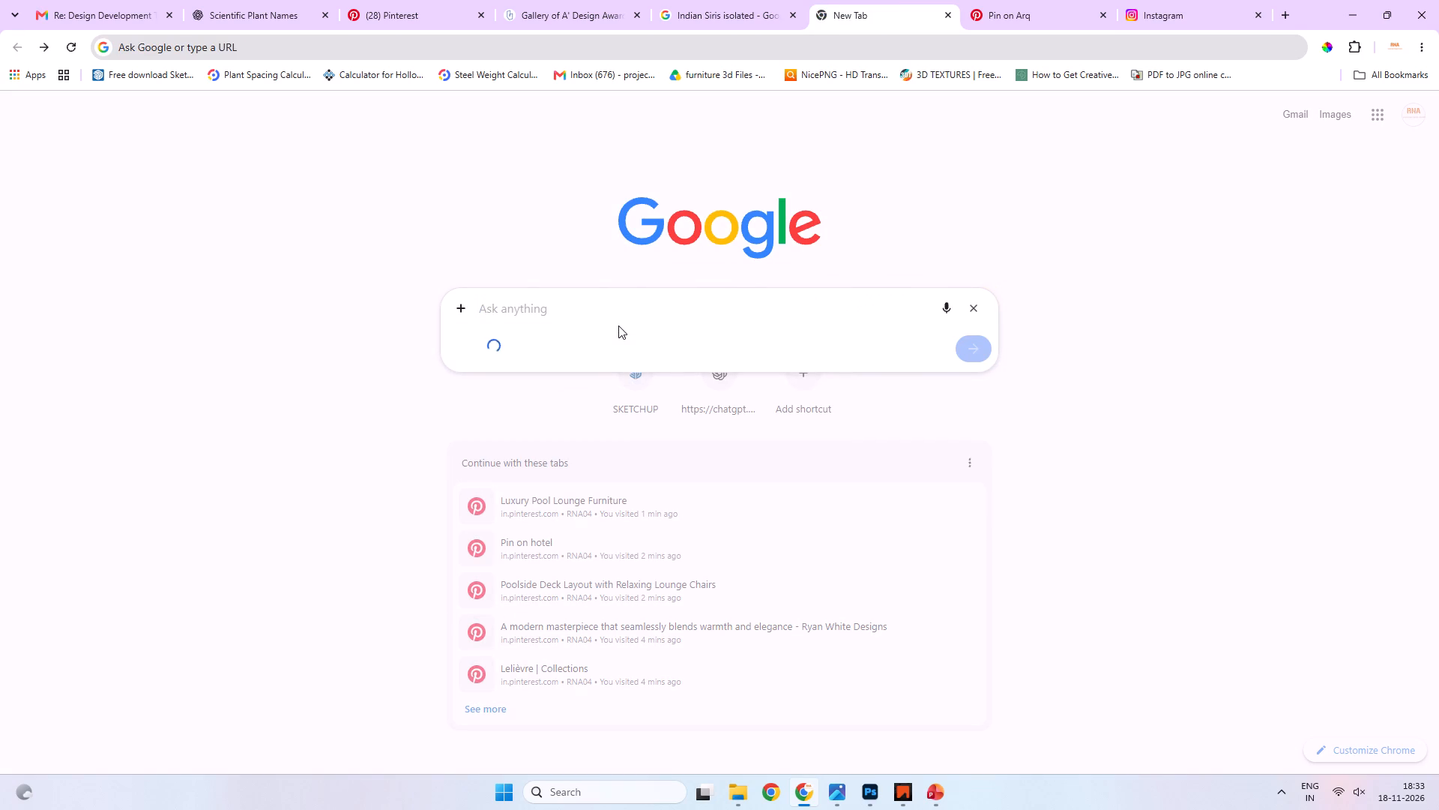
left_click(964, 349)
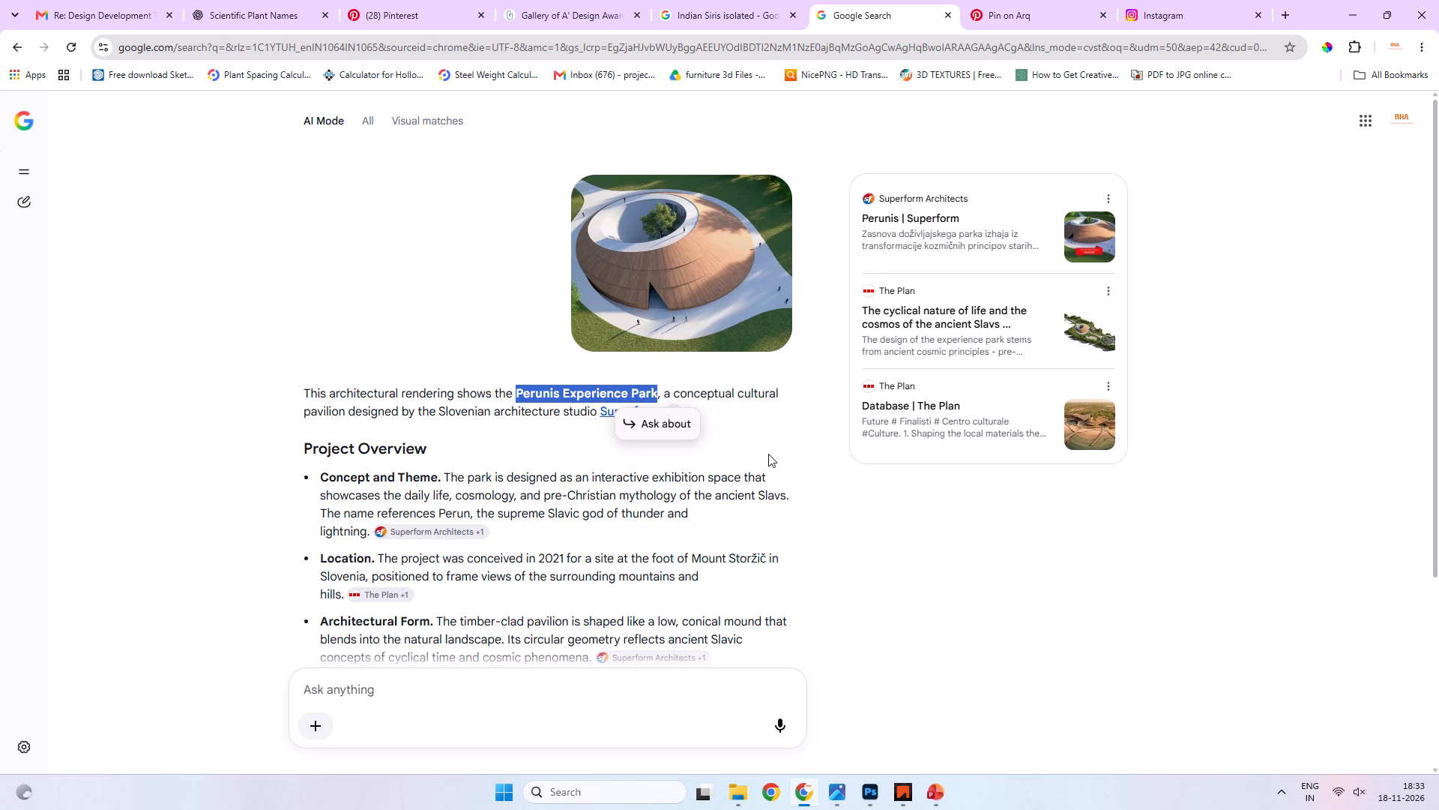
left_click(768, 454)
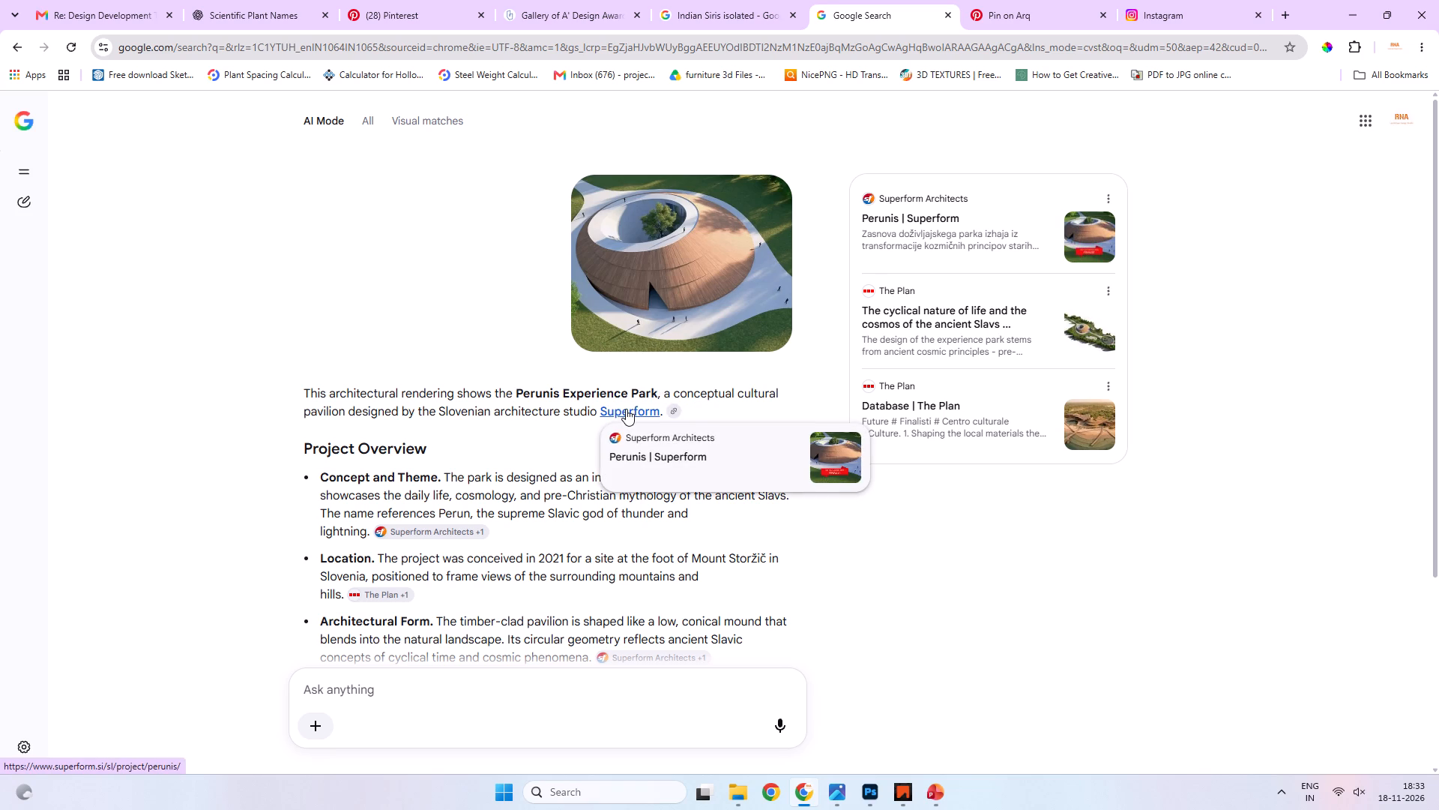
Open Superform's Perunis project page from the search results and copy its web address.
left_click(626, 409)
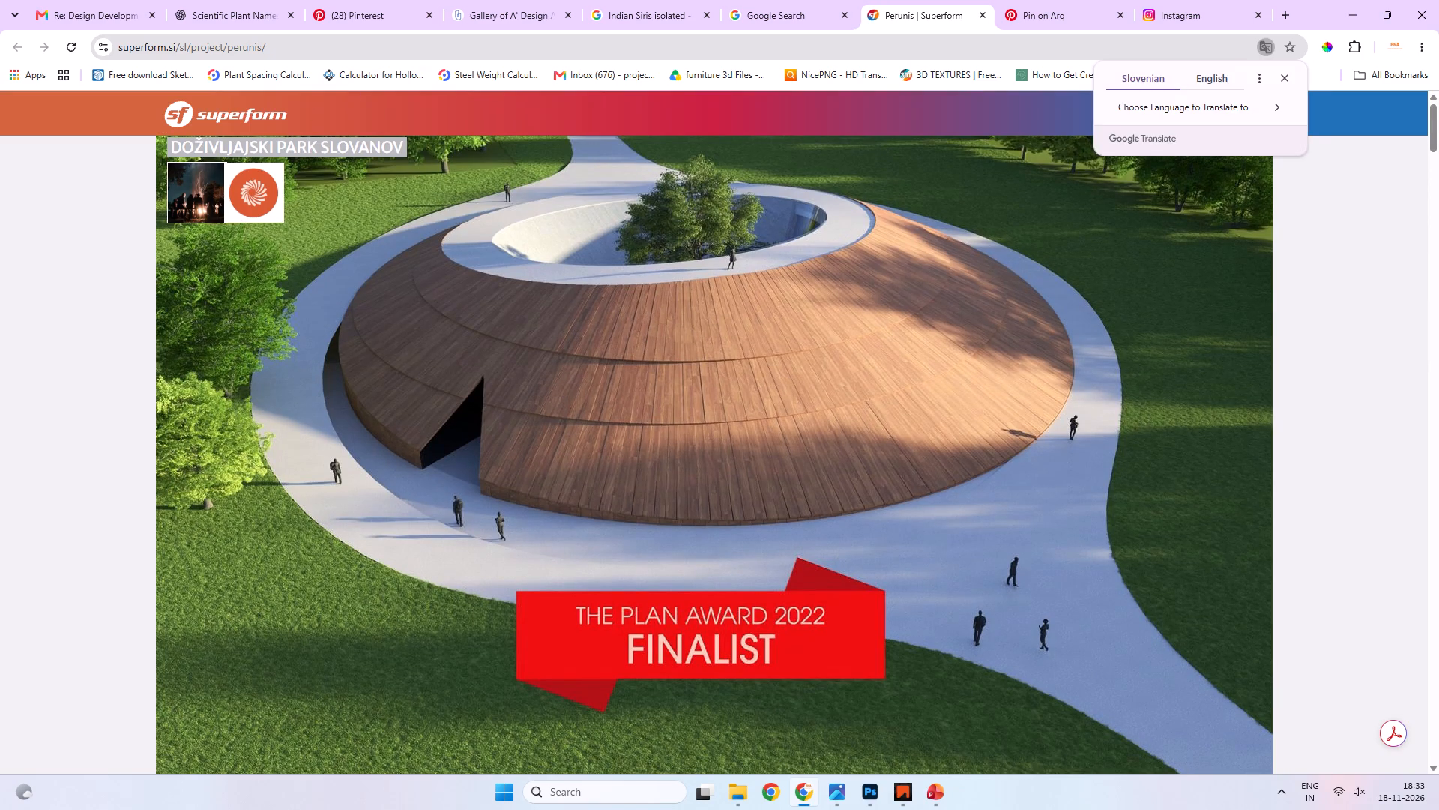
left_click(378, 43)
key("ctrl+c")
Paste the Superform address onto slide 53 in PowerPoint and place its text box beneath the dome picture, flush with the picture's left edge.
key("alt+Tab")
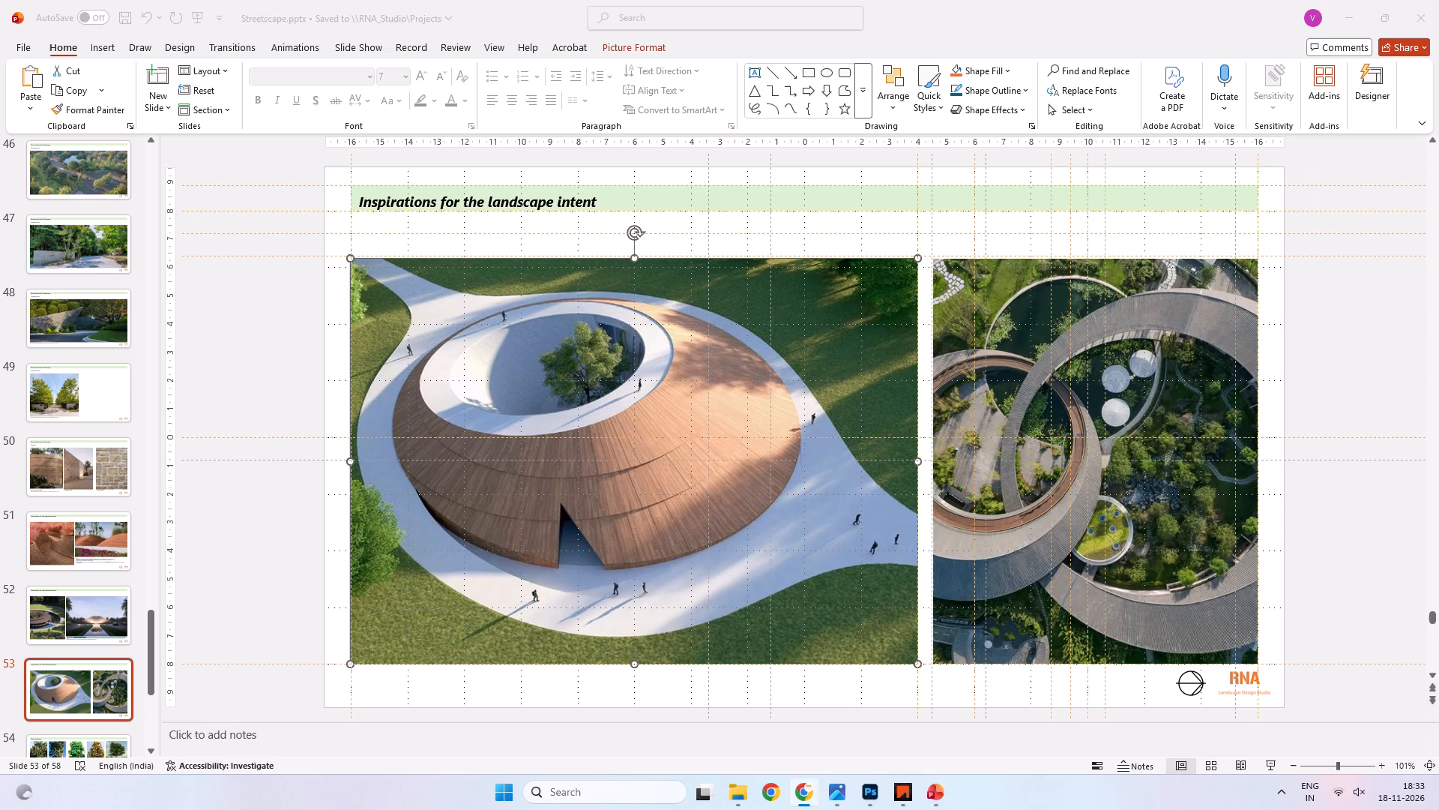
left_click(501, 683)
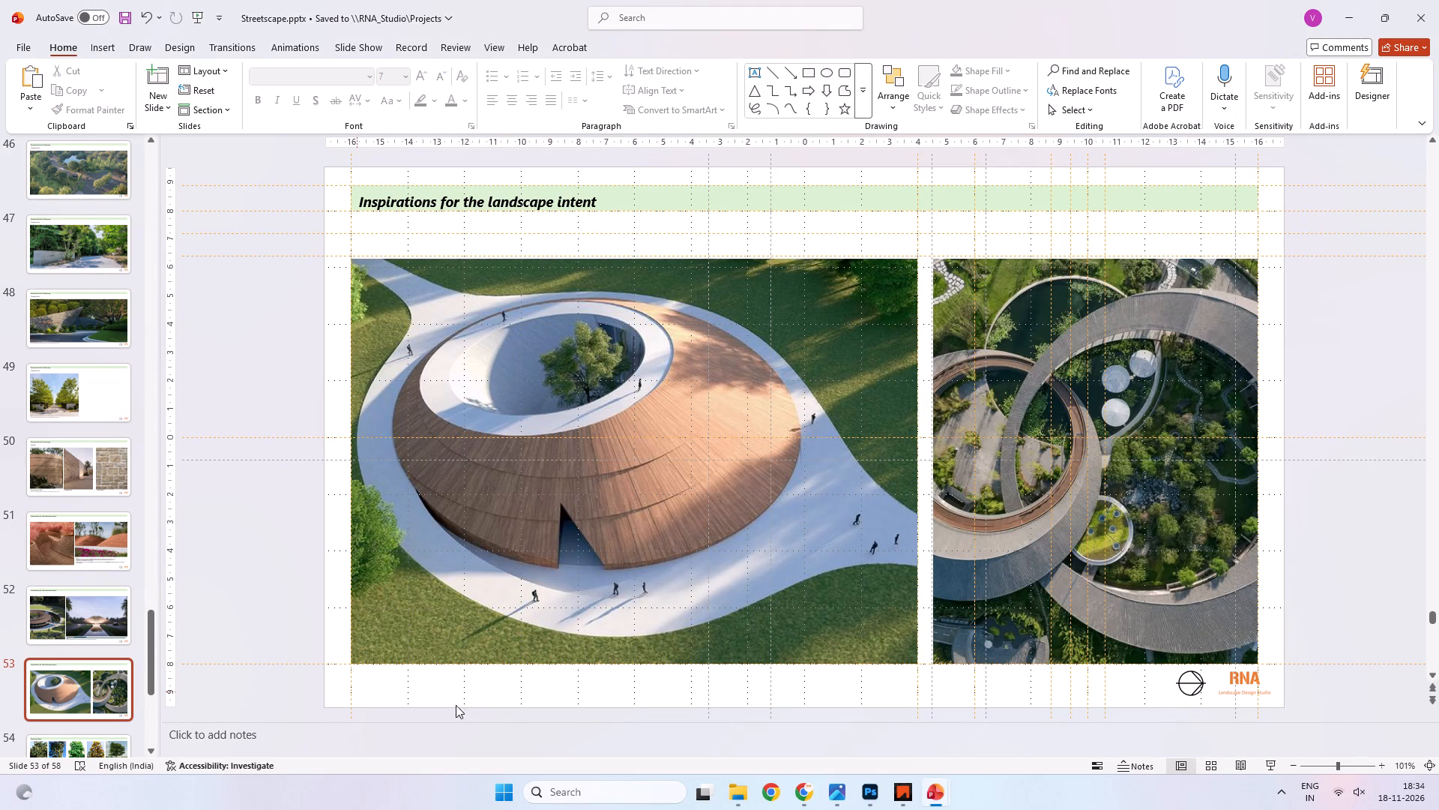
key("ctrl+v")
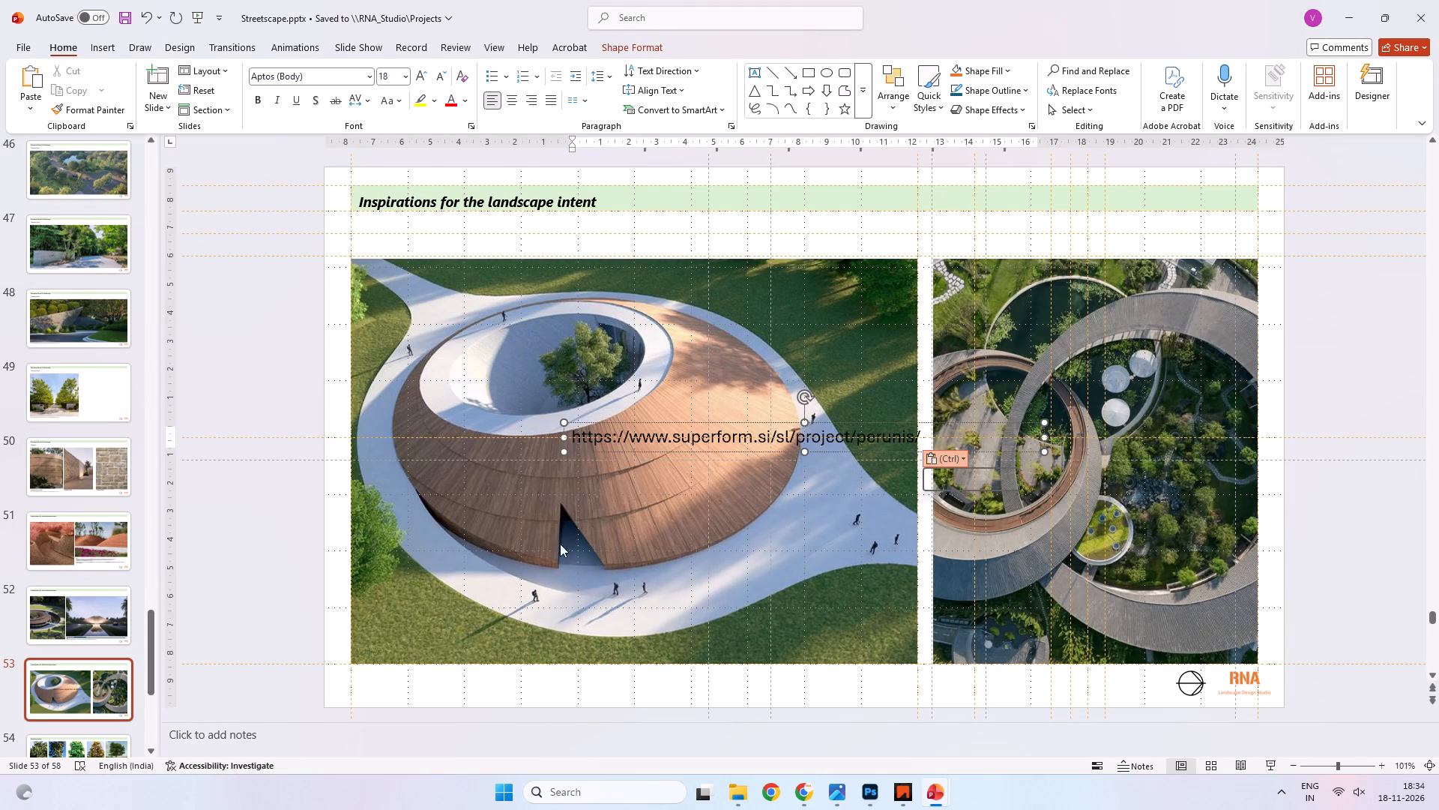
left_click(588, 451)
left_click_drag(589, 451, 373, 689)
left_click(358, 676)
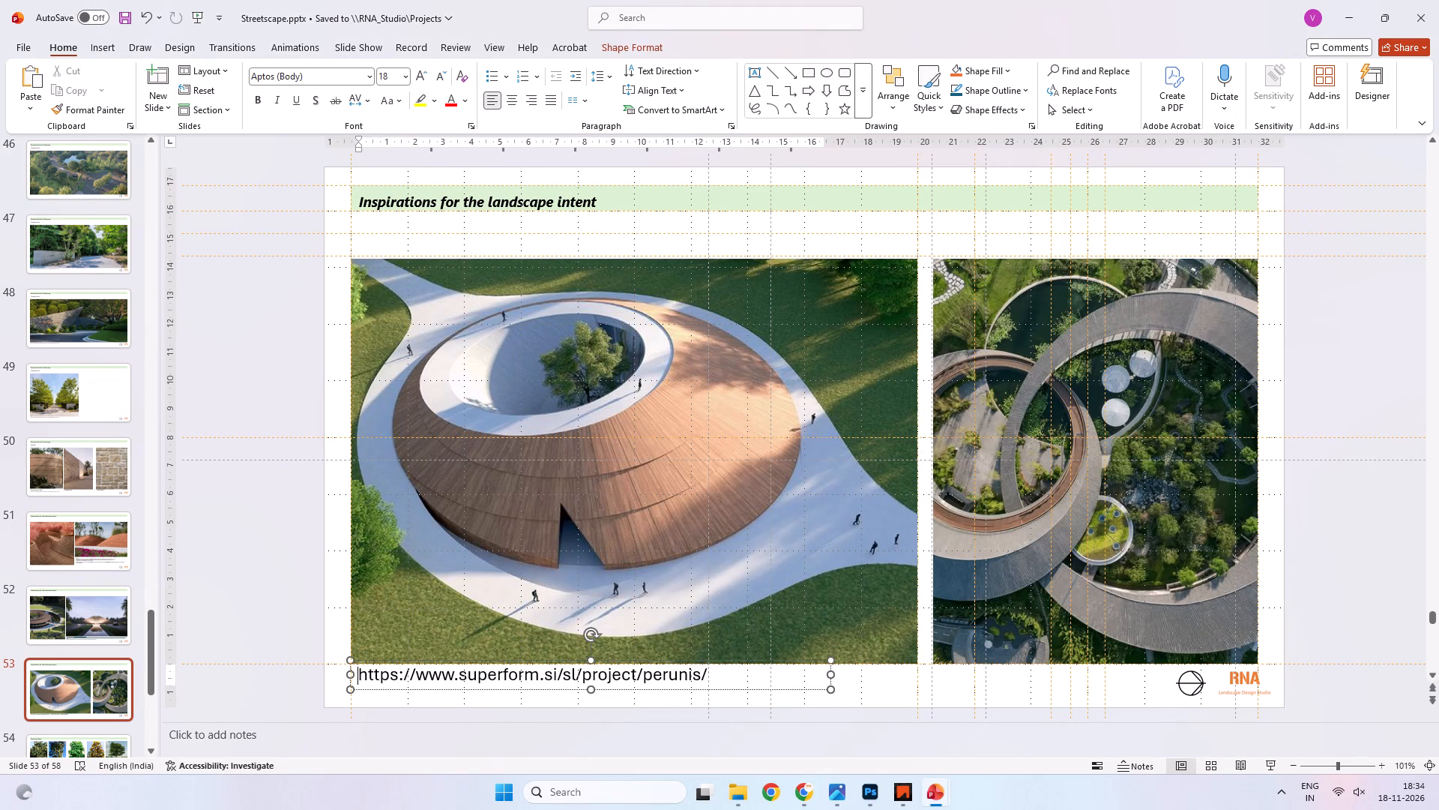
Prefix the Superform address beneath the dome picture with "Source - ".
type("Source")
key("space")
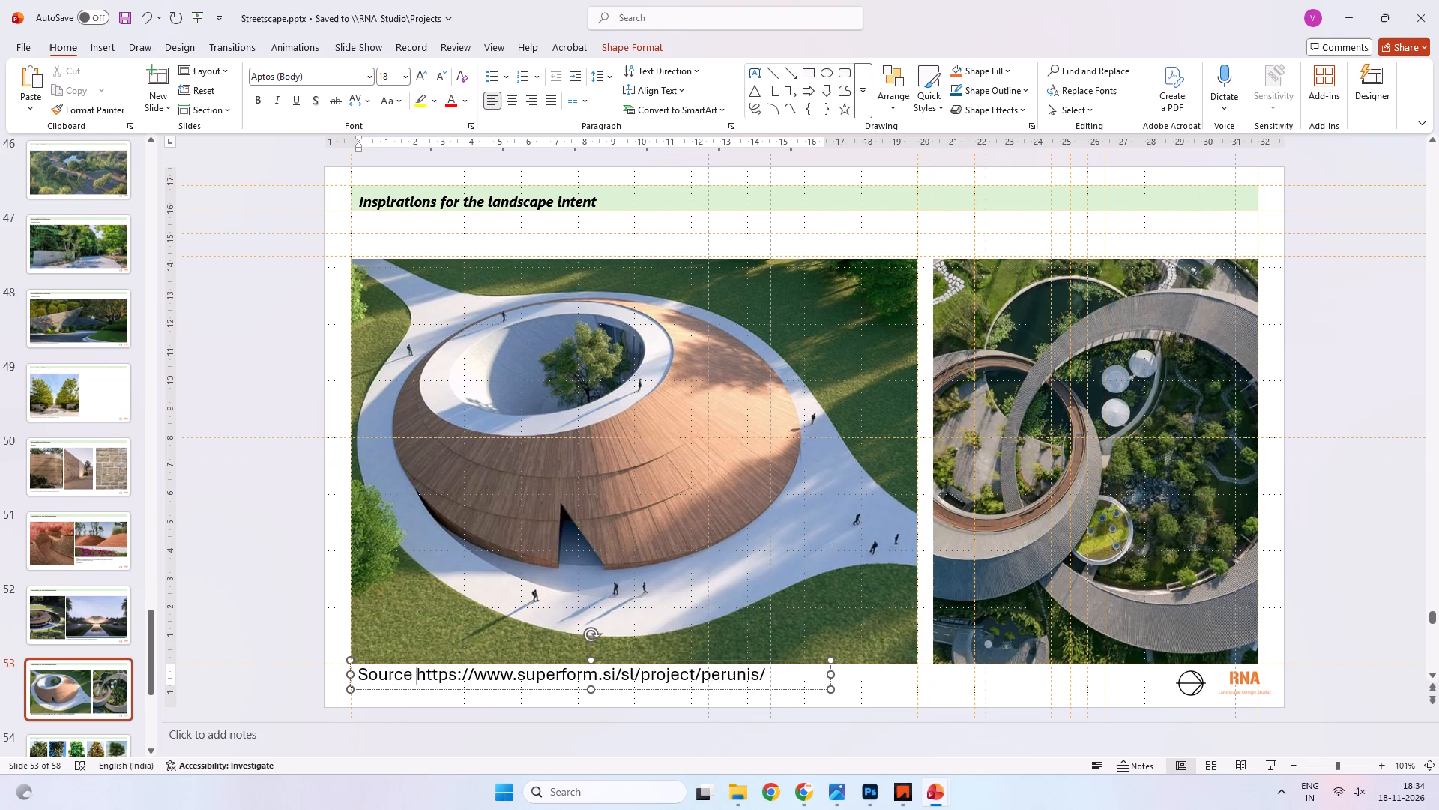
type("-")
key("space")
Format the whole dome source caption in 8 pt Aptos (Body) and save the presentation.
key("ctrl+a")
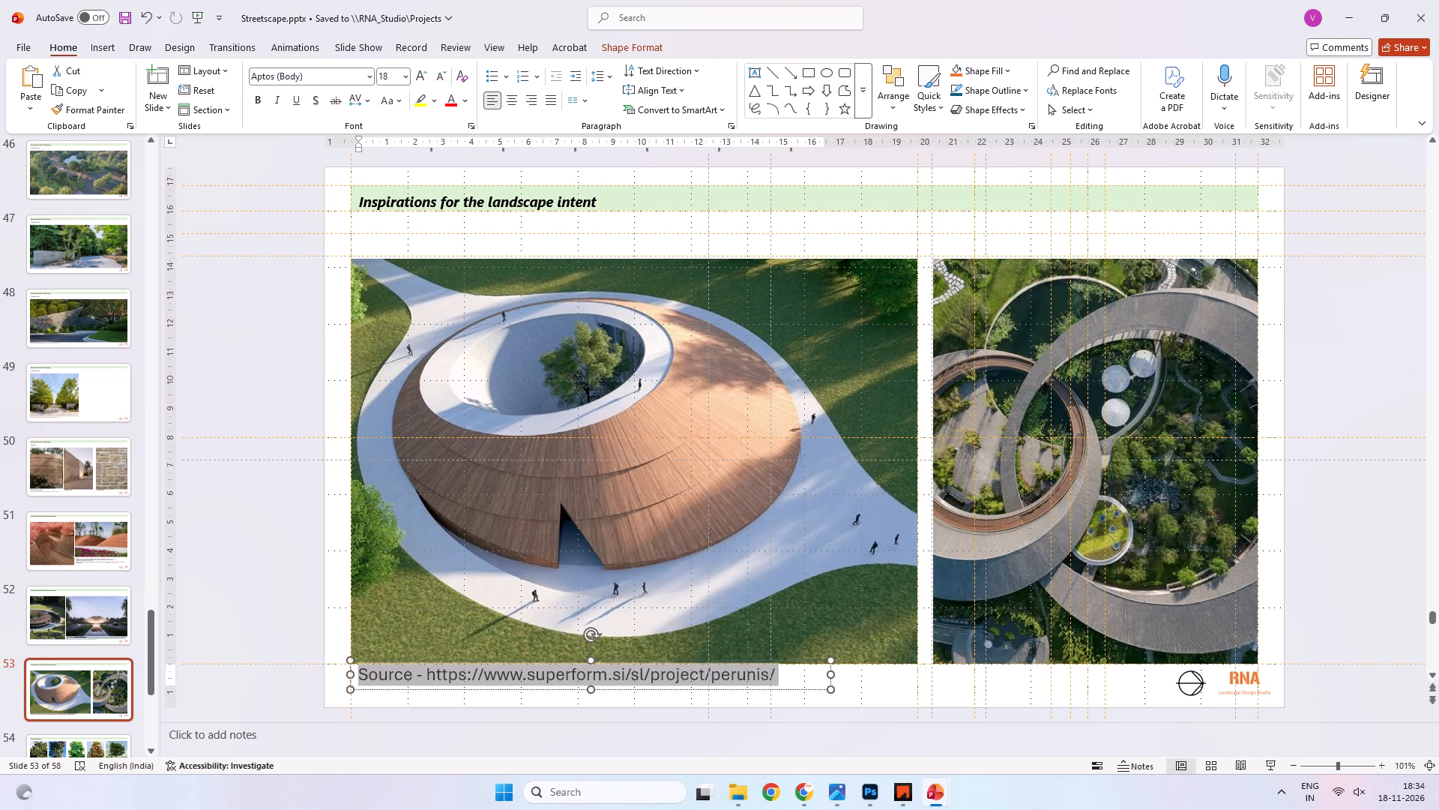
left_click(405, 73)
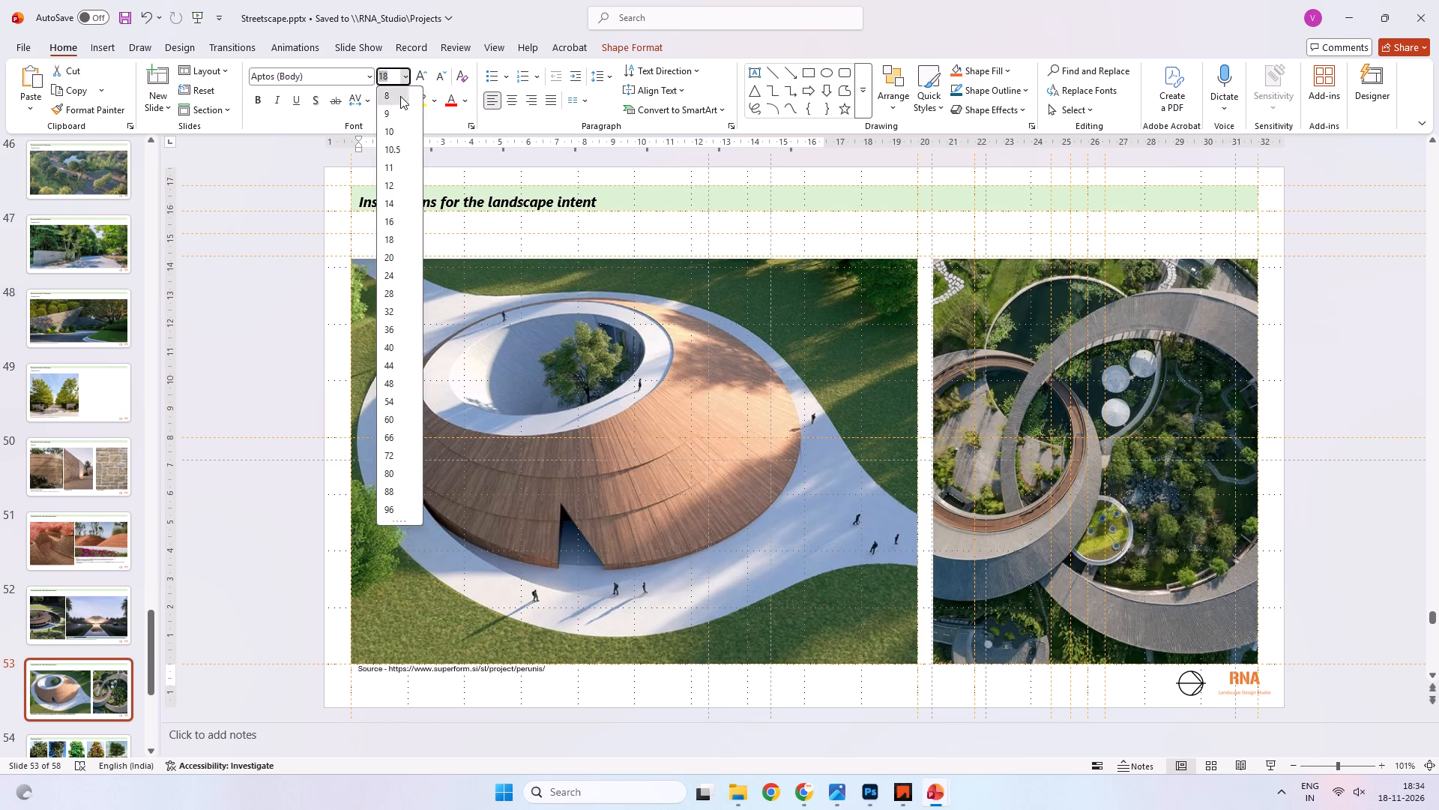
left_click(400, 96)
left_click(369, 78)
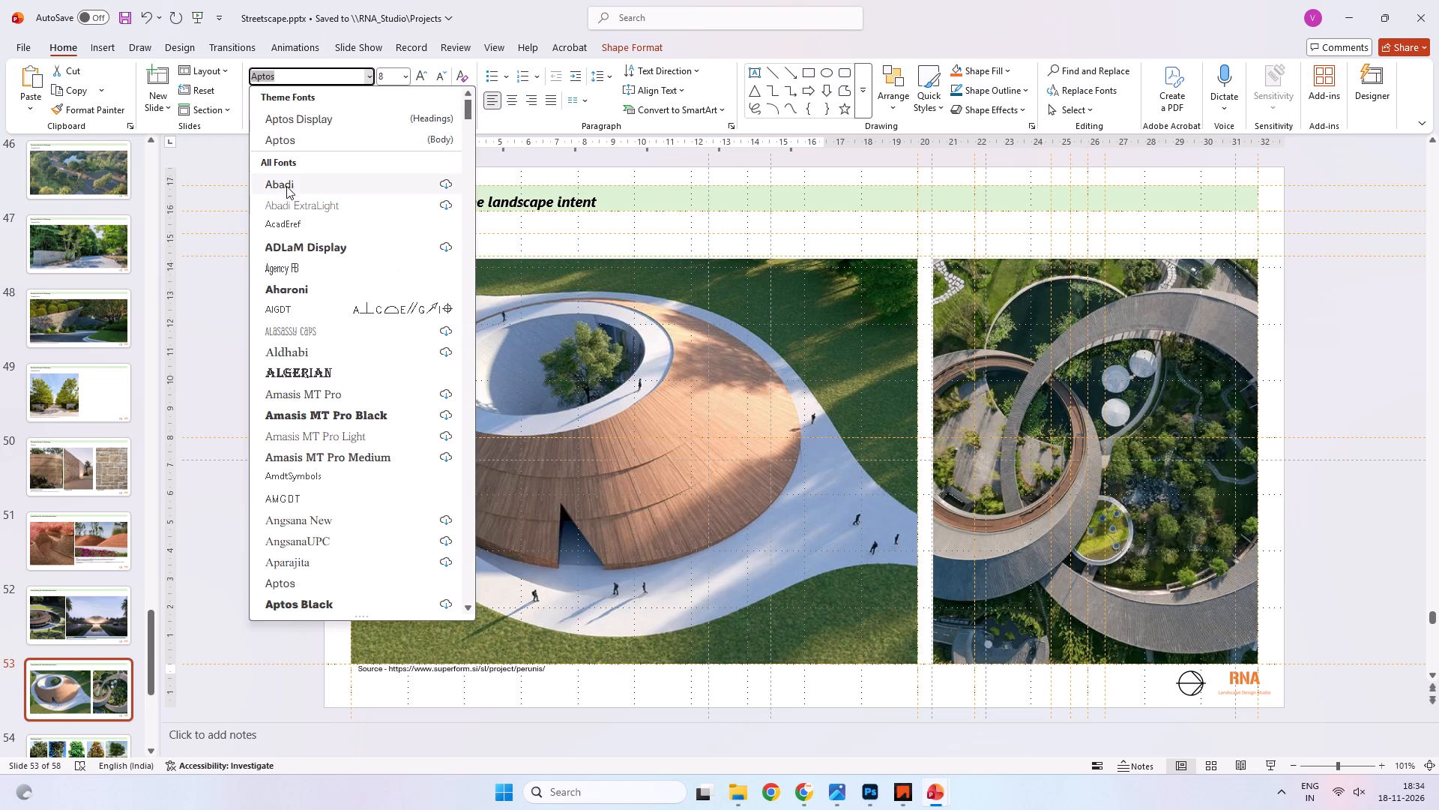
left_click(306, 141)
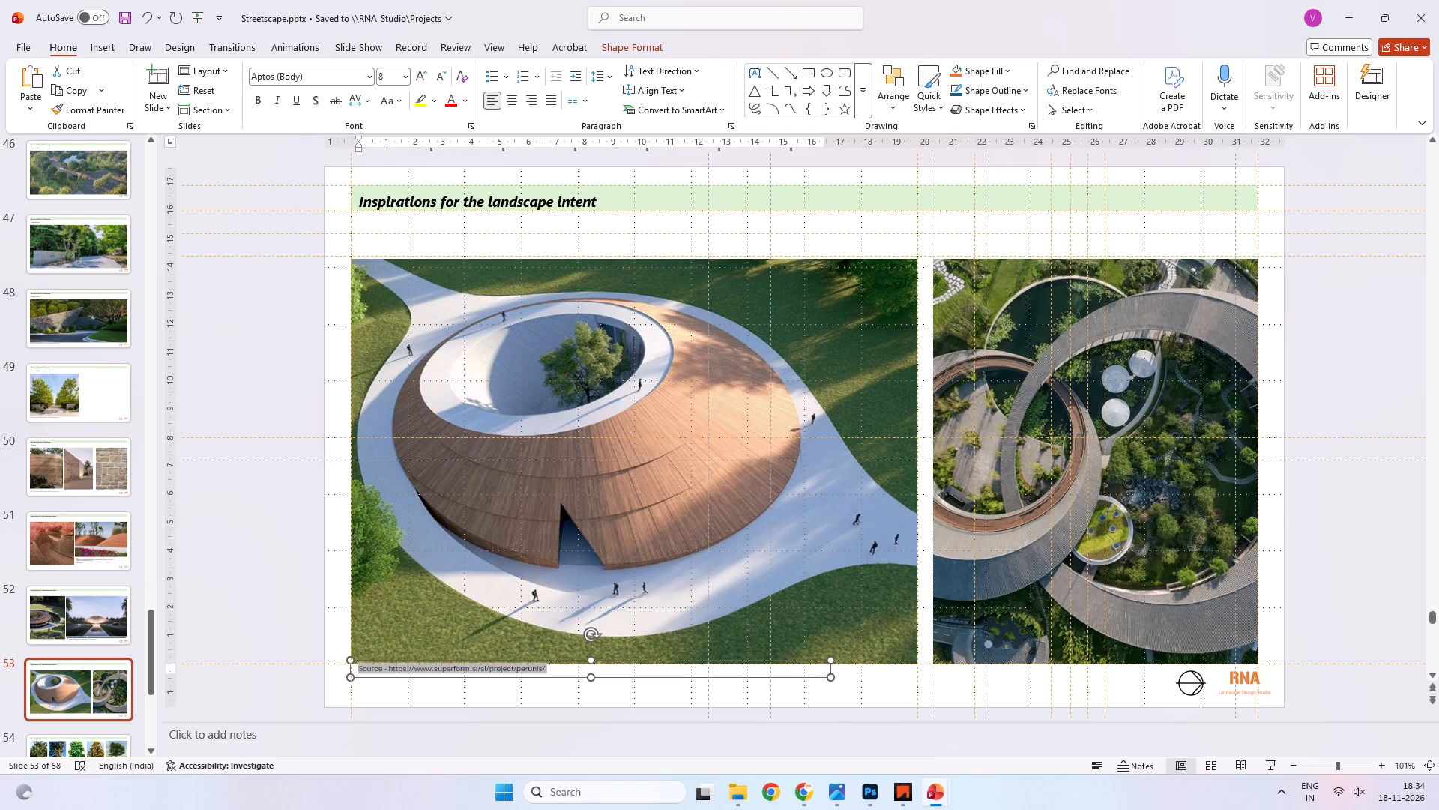
left_click(432, 676)
left_click(312, 589)
key("ctrl+s")
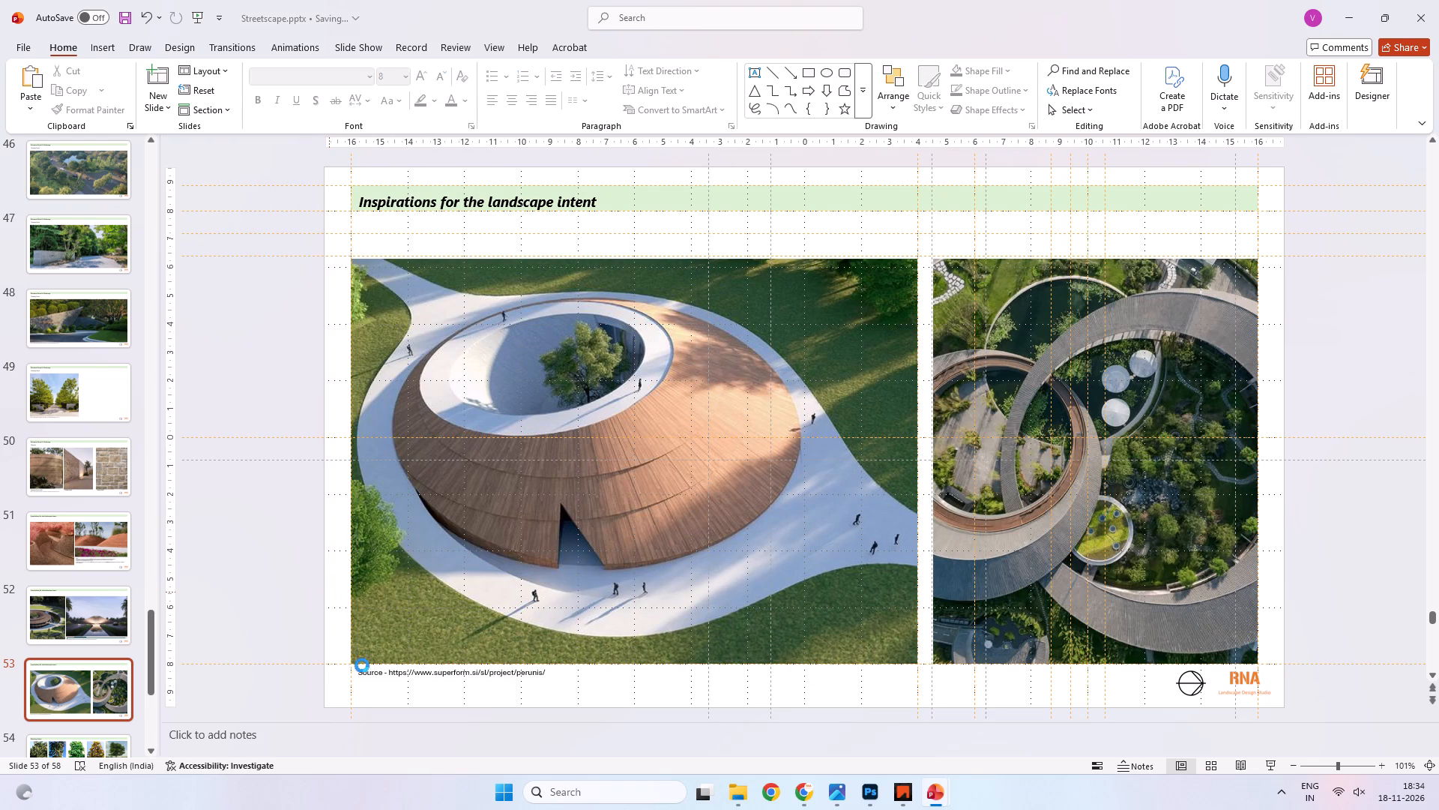
Switch to Chrome and look through the Perunis project page's images and plans down to its related projects.
key("alt+Tab")
scroll(567, 584, "down", 16)
scroll(580, 530, "down", 7)
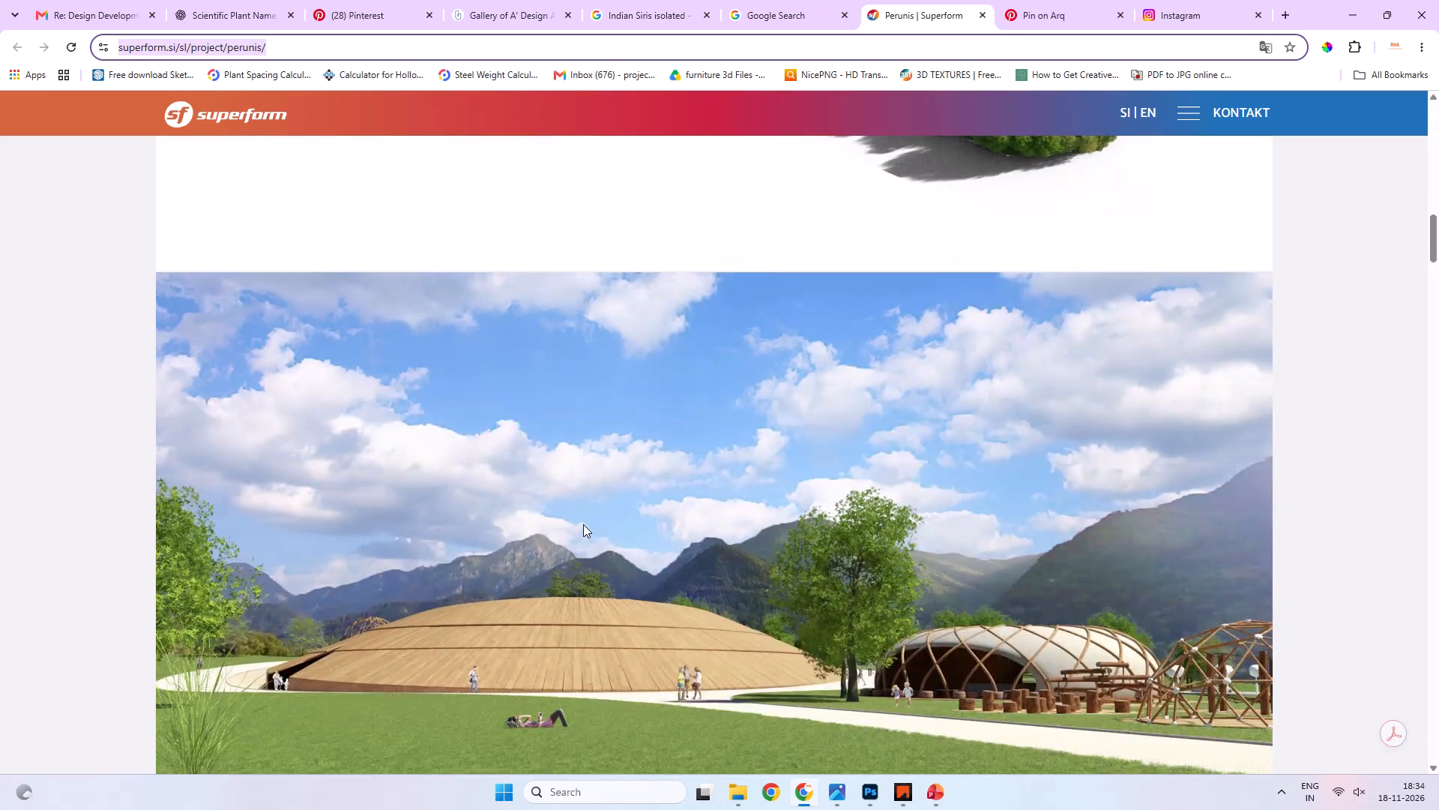
scroll(583, 524, "down", 14)
scroll(573, 536, "up", 1)
scroll(563, 525, "down", 20)
scroll(563, 525, "down", 16)
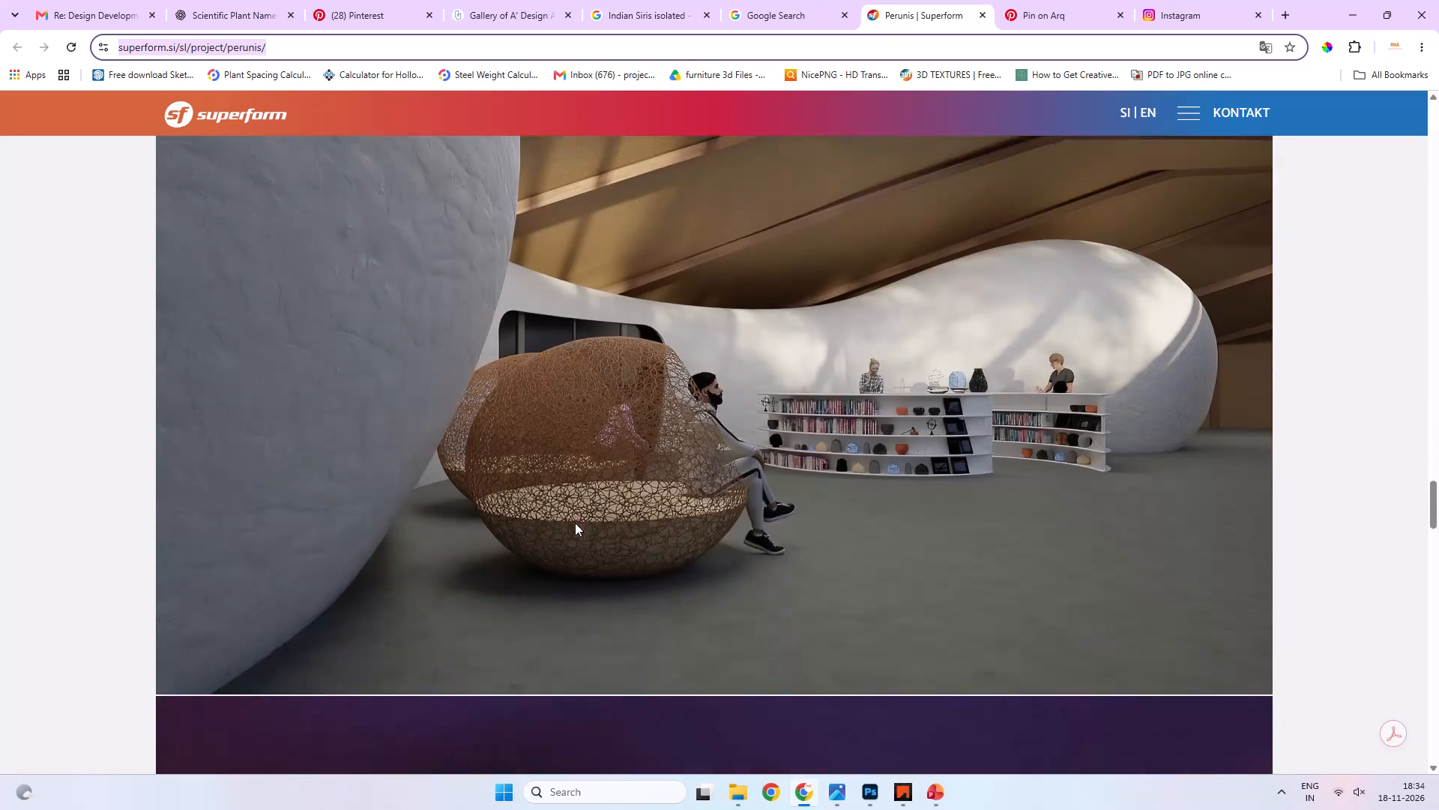
scroll(576, 520, "down", 20)
scroll(576, 529, "down", 6)
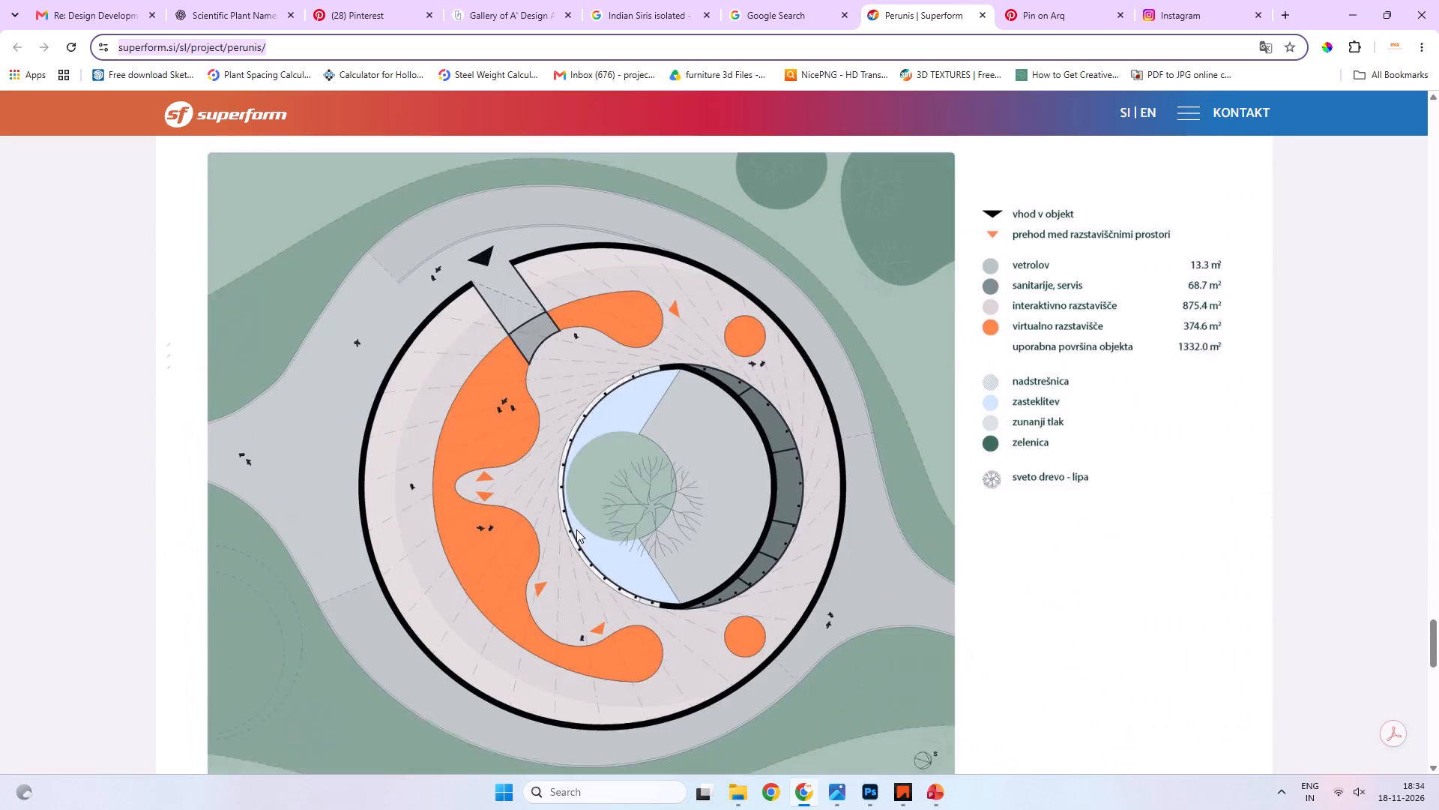
scroll(576, 529, "down", 20)
scroll(576, 529, "down", 4)
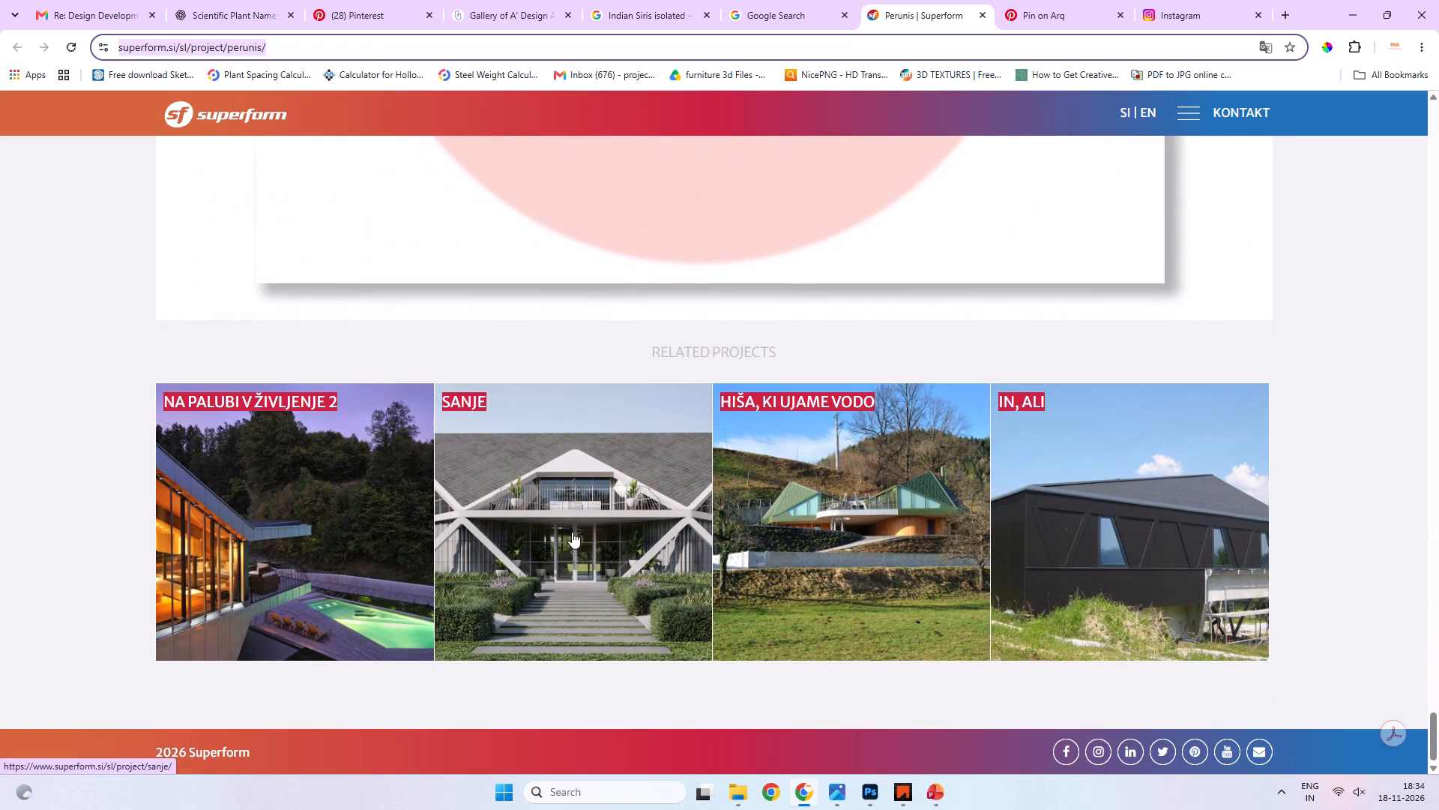
Back in PowerPoint, duplicate the source caption beneath the interlocking-rings picture on slide 53 and narrow its box to the picture's width.
key("alt+Tab")
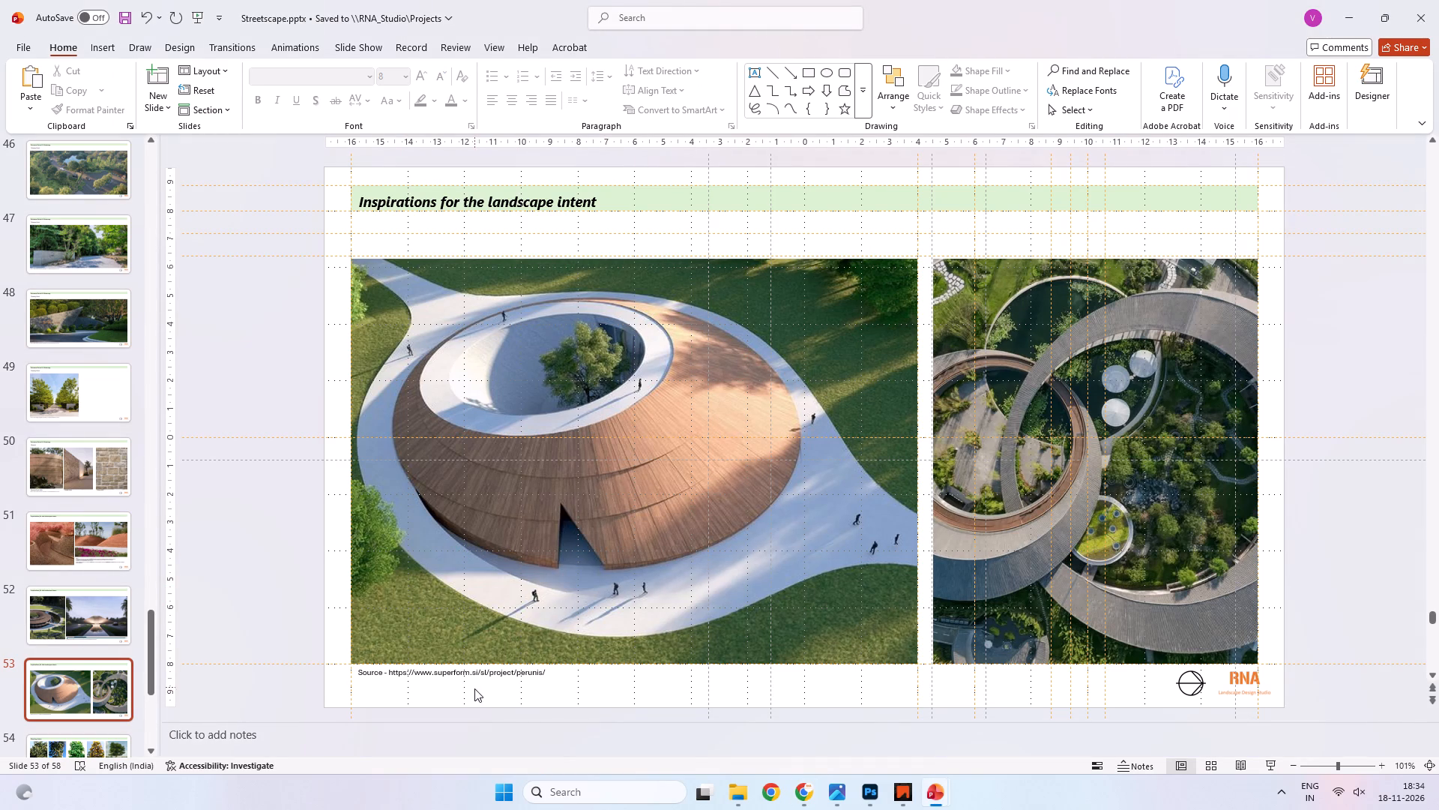
left_click(472, 681)
left_click_drag(482, 683, 1065, 688, "ctrl")
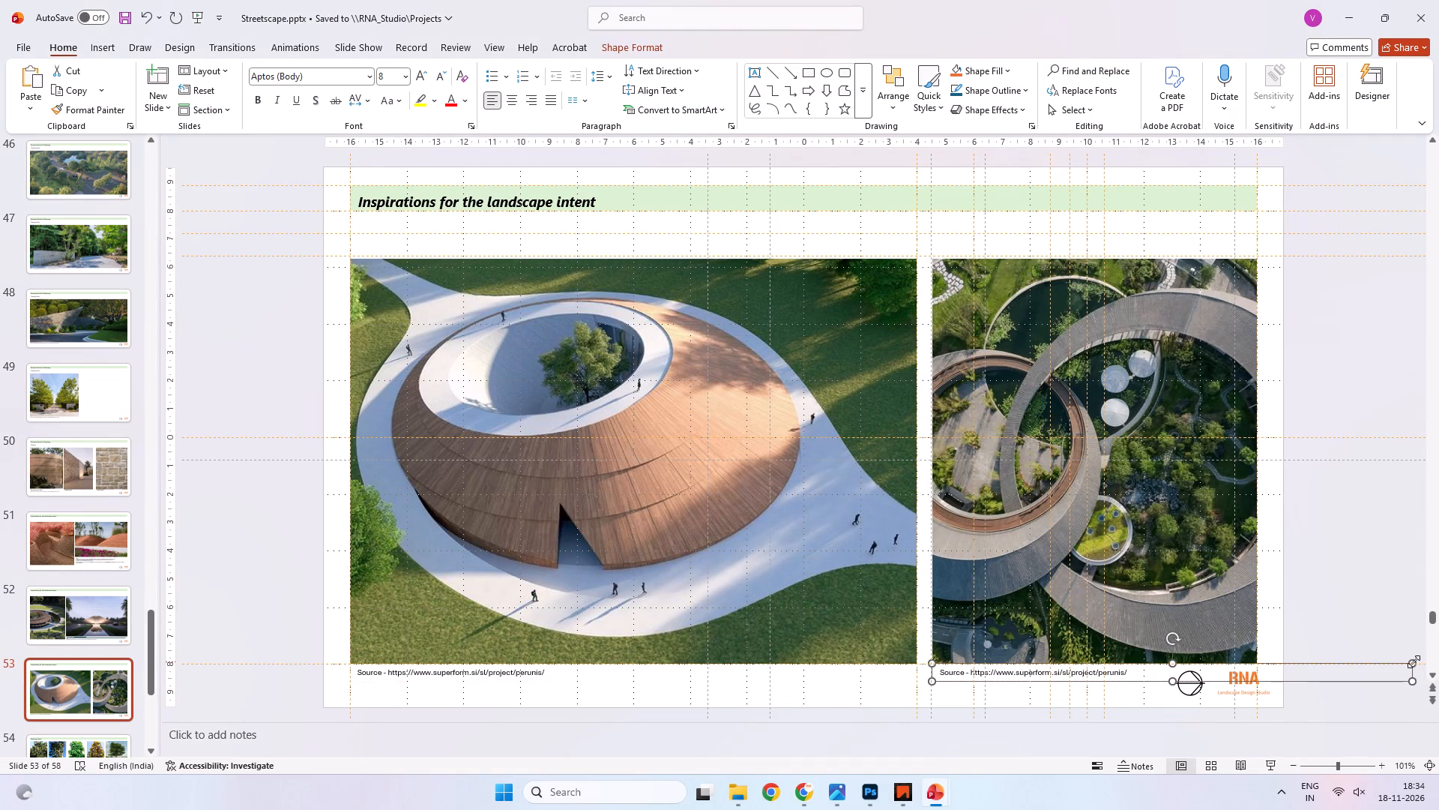
left_click_drag(1413, 661, 1251, 660)
left_click(1292, 634)
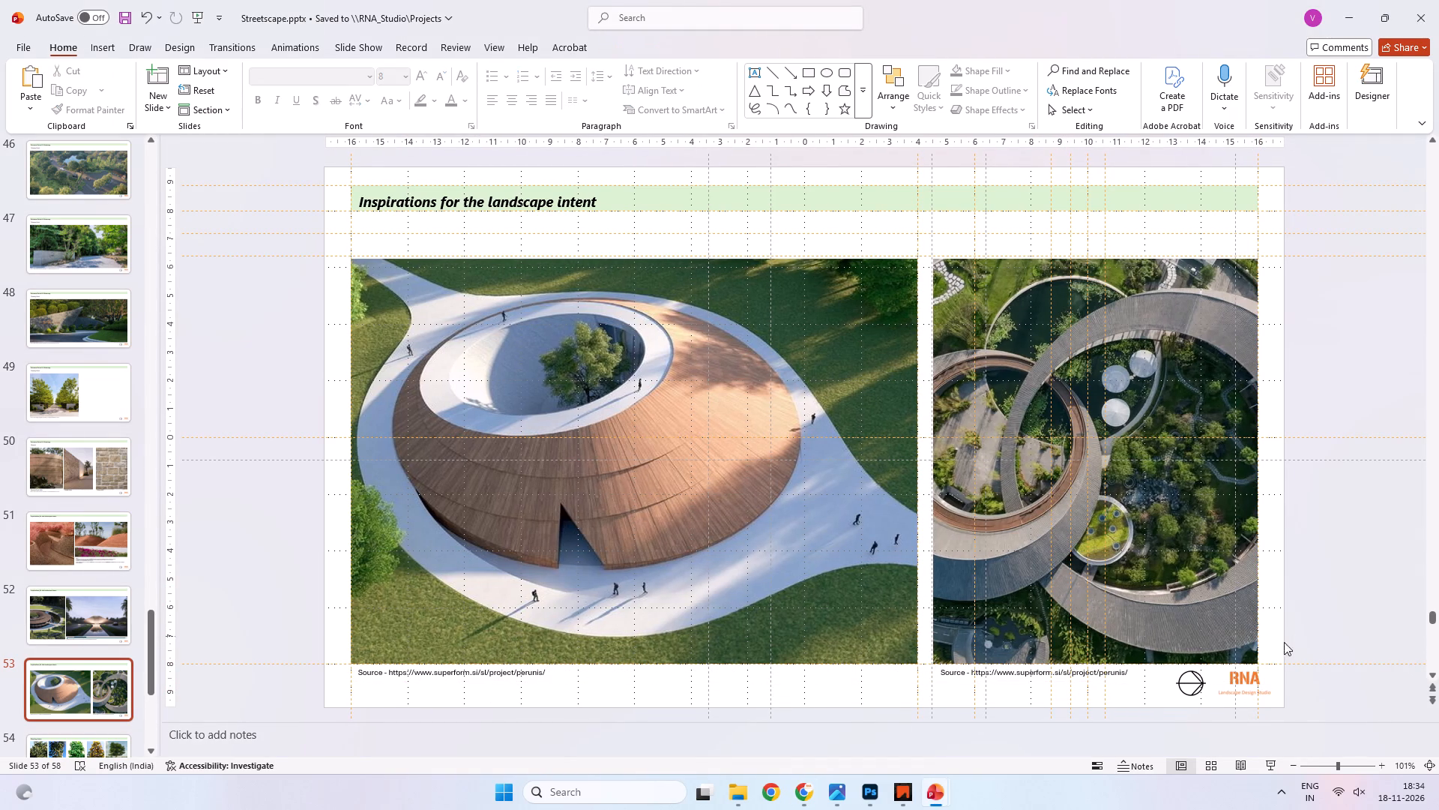
Copy the interlocking-rings picture and search Google in Chrome with it.
left_click(1001, 505)
key("ctrl+c")
key("alt+Tab")
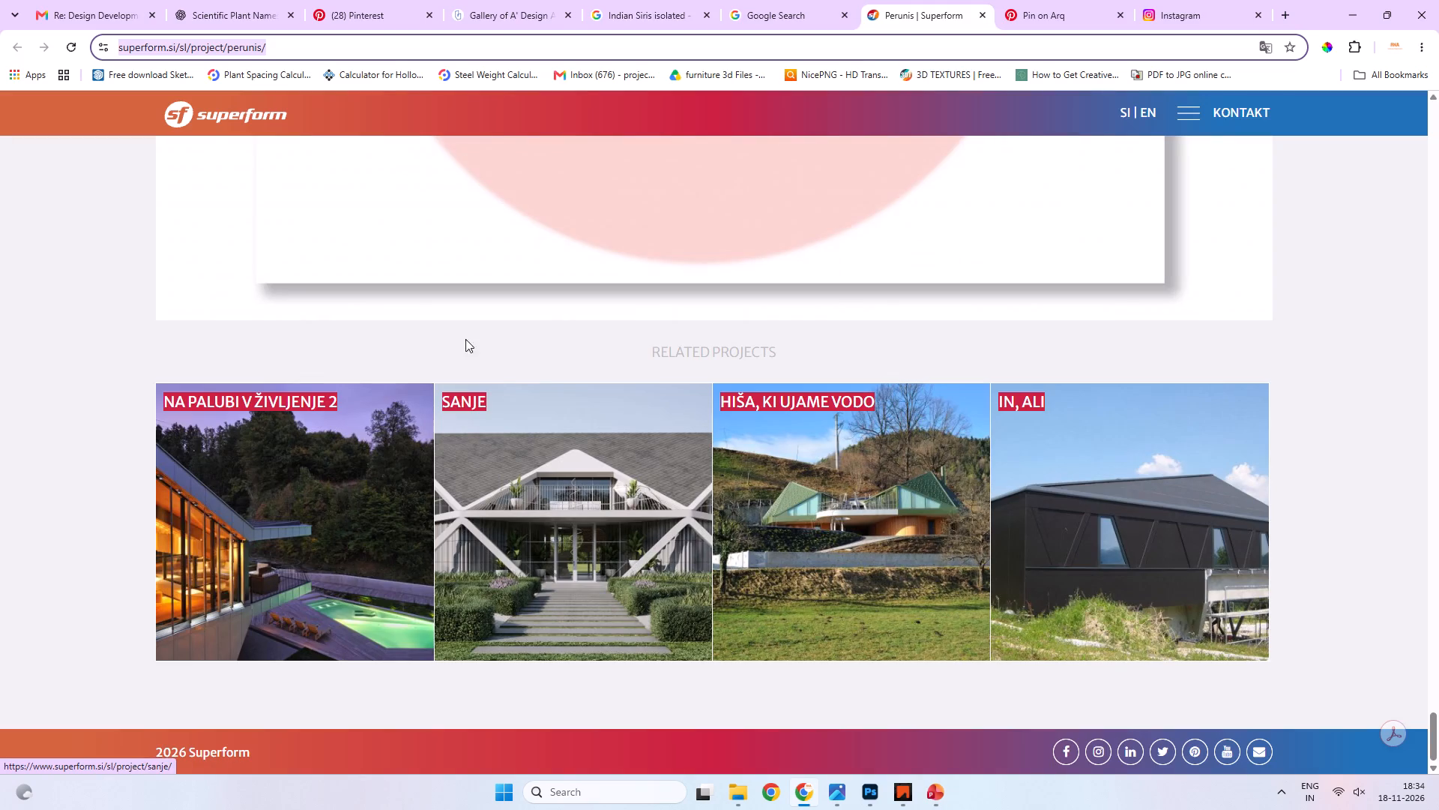
left_click(805, 10)
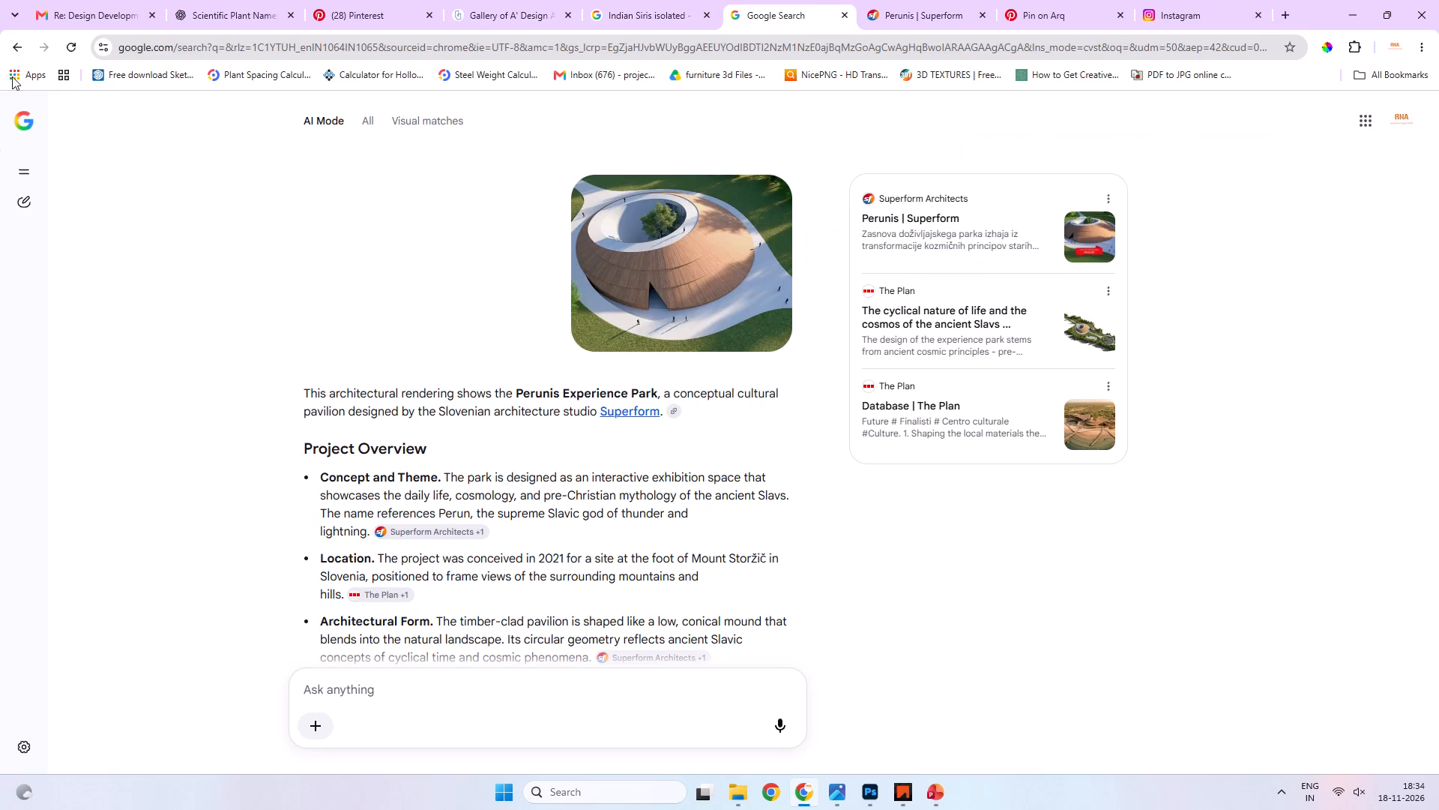
left_click(19, 46)
left_click(522, 313)
key("ctrl+v")
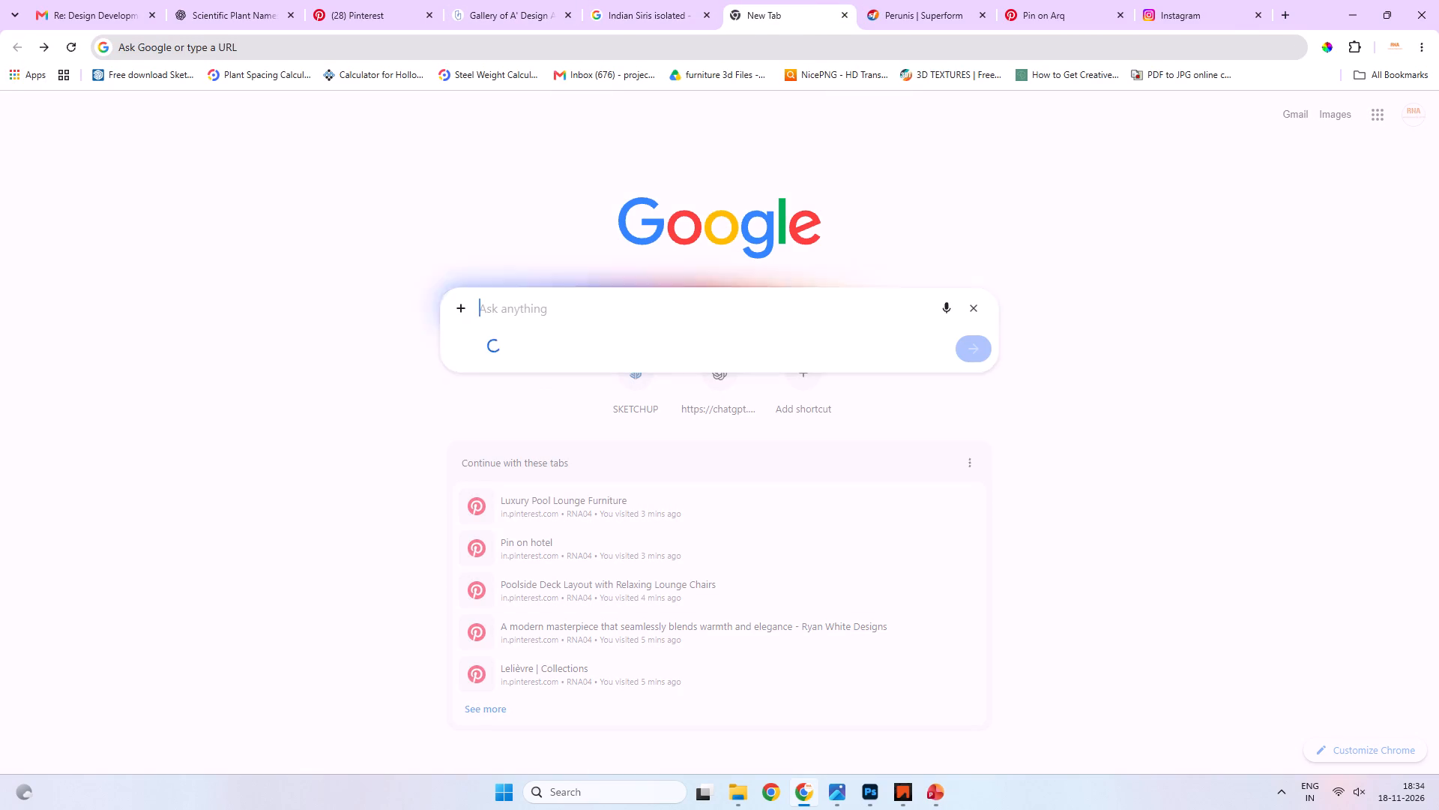
key("Return")
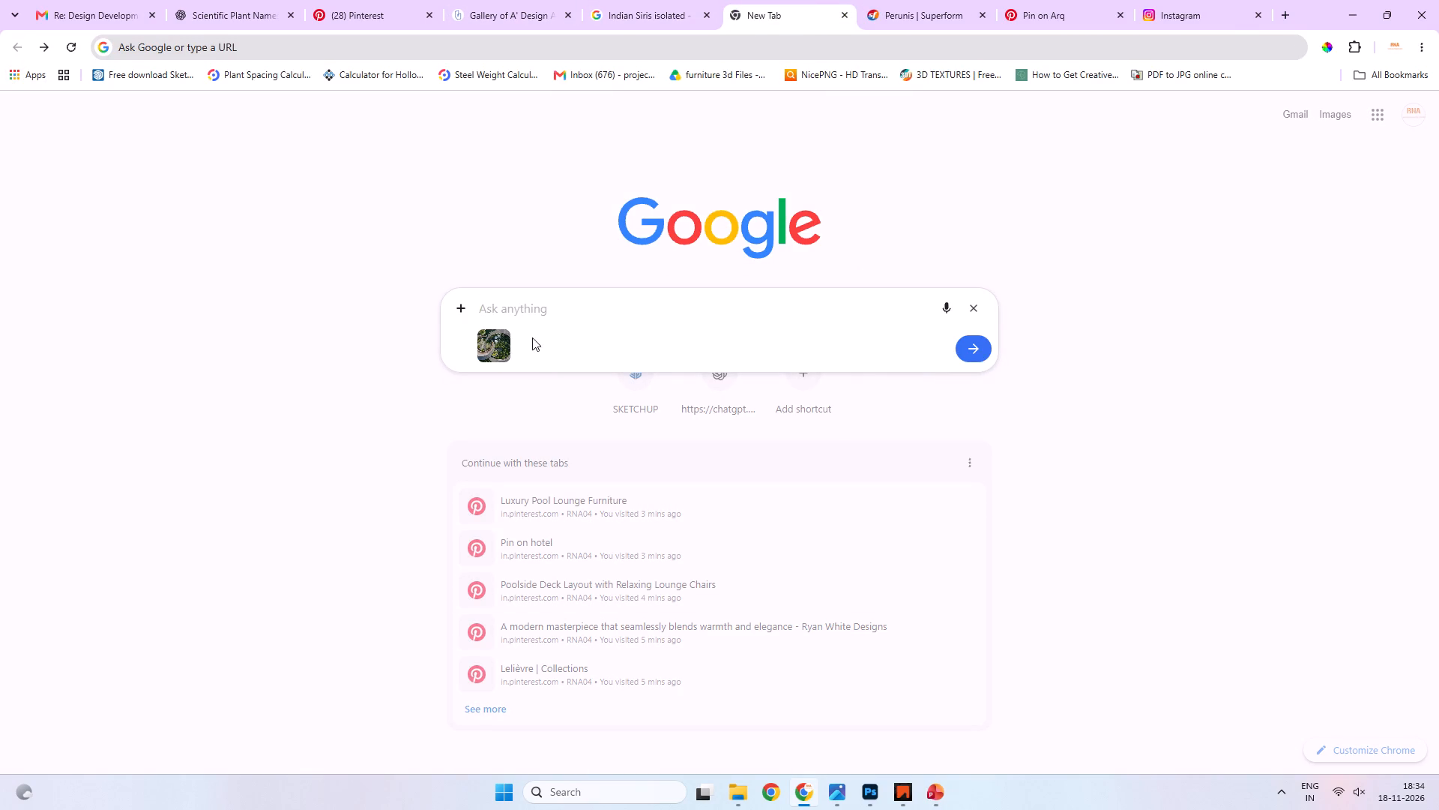
left_click(964, 342)
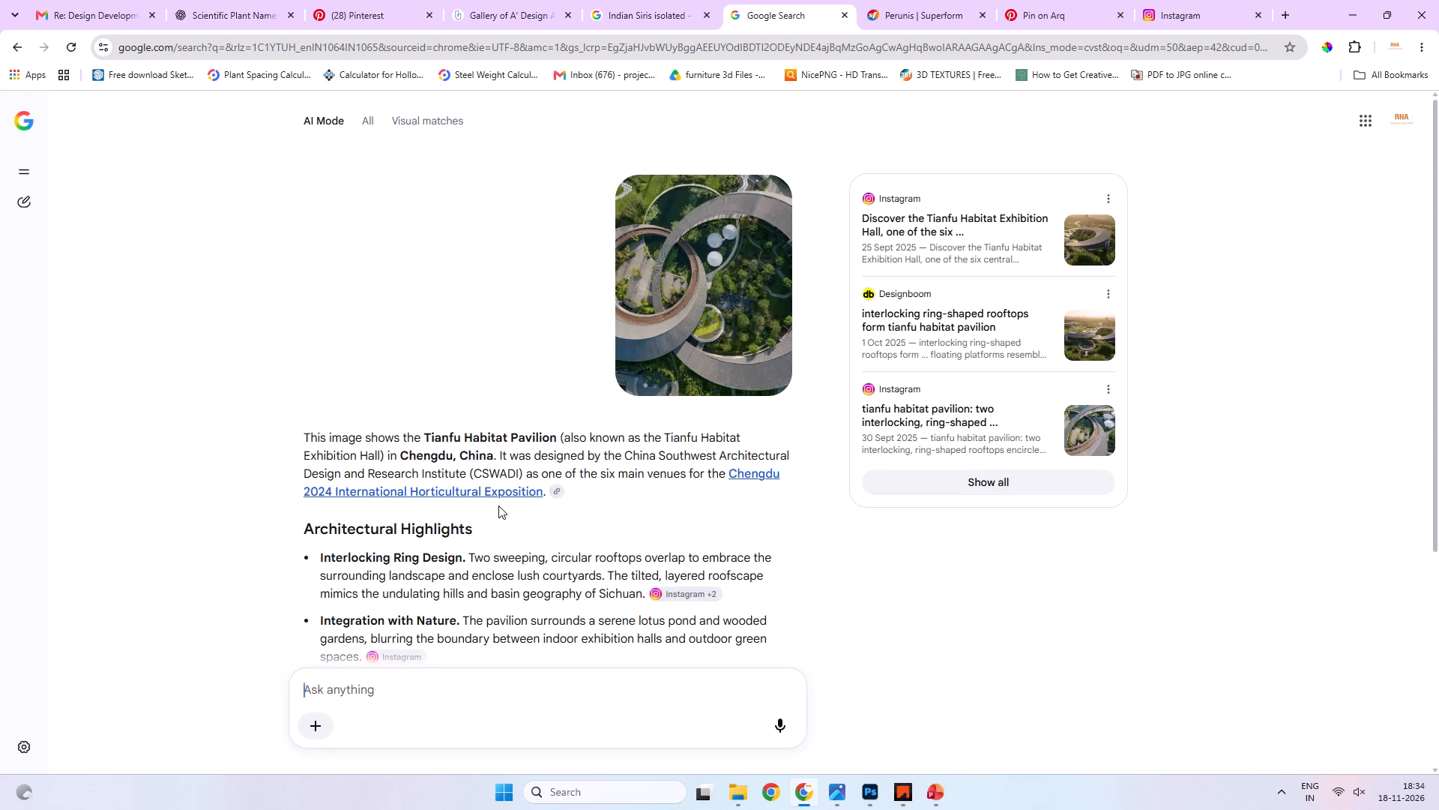
Open the designboom article on the Tianfu Habitat Pavilion from the search results and copy its web address.
left_click(446, 487)
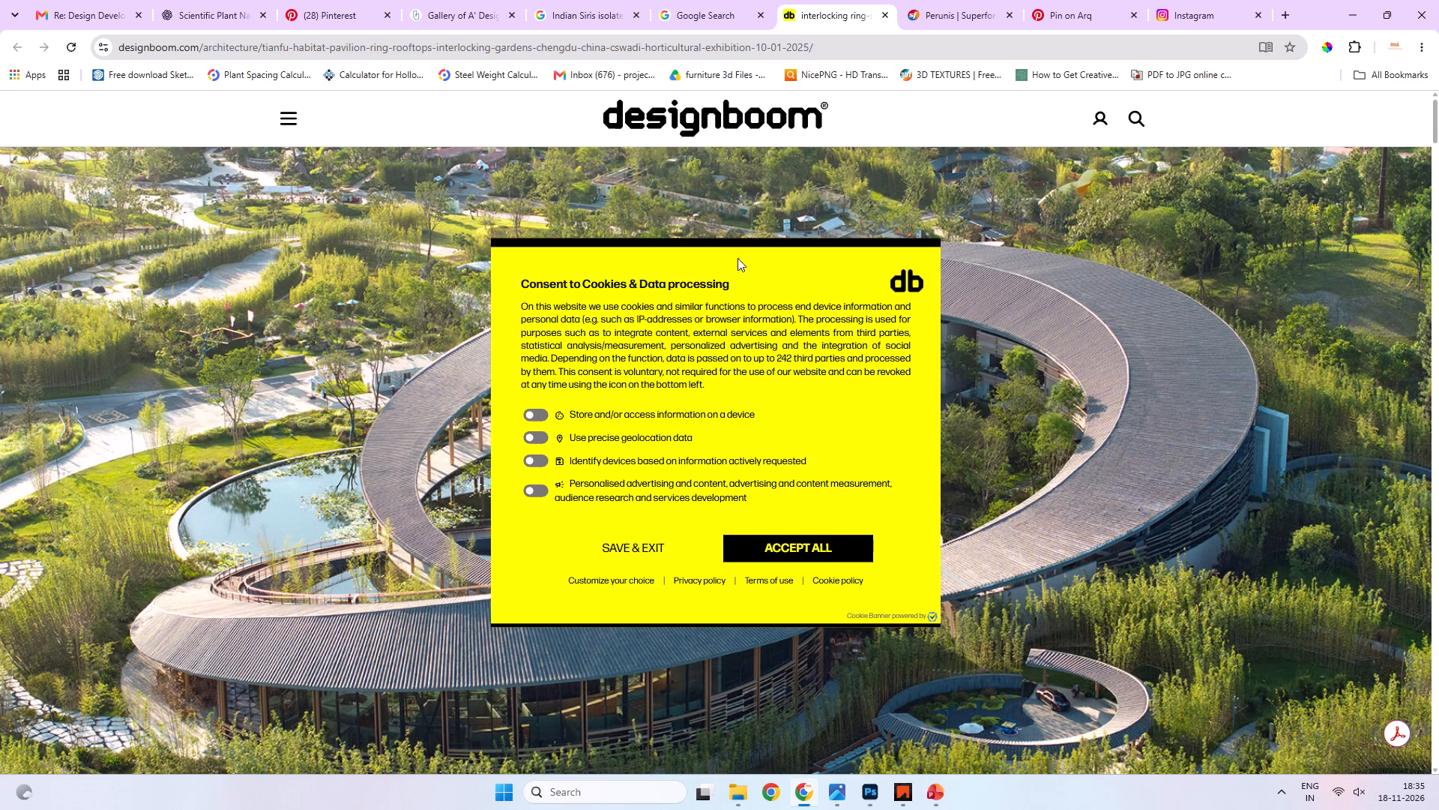
left_click(851, 36)
key("ctrl+c")
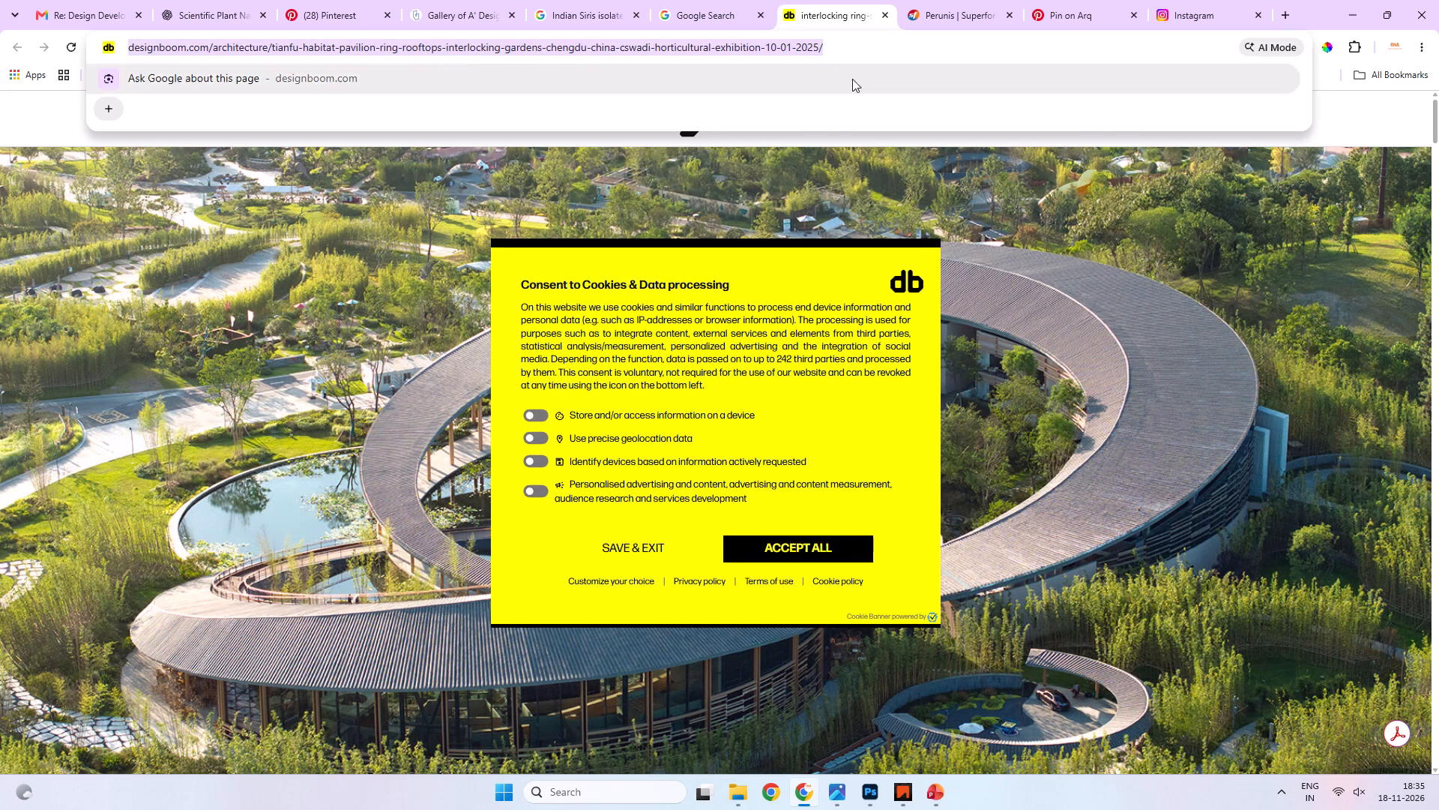
In PowerPoint, replace the Superform address in the rings picture's caption with the copied designboom address, keeping the "Source - " prefix.
key("alt+Tab")
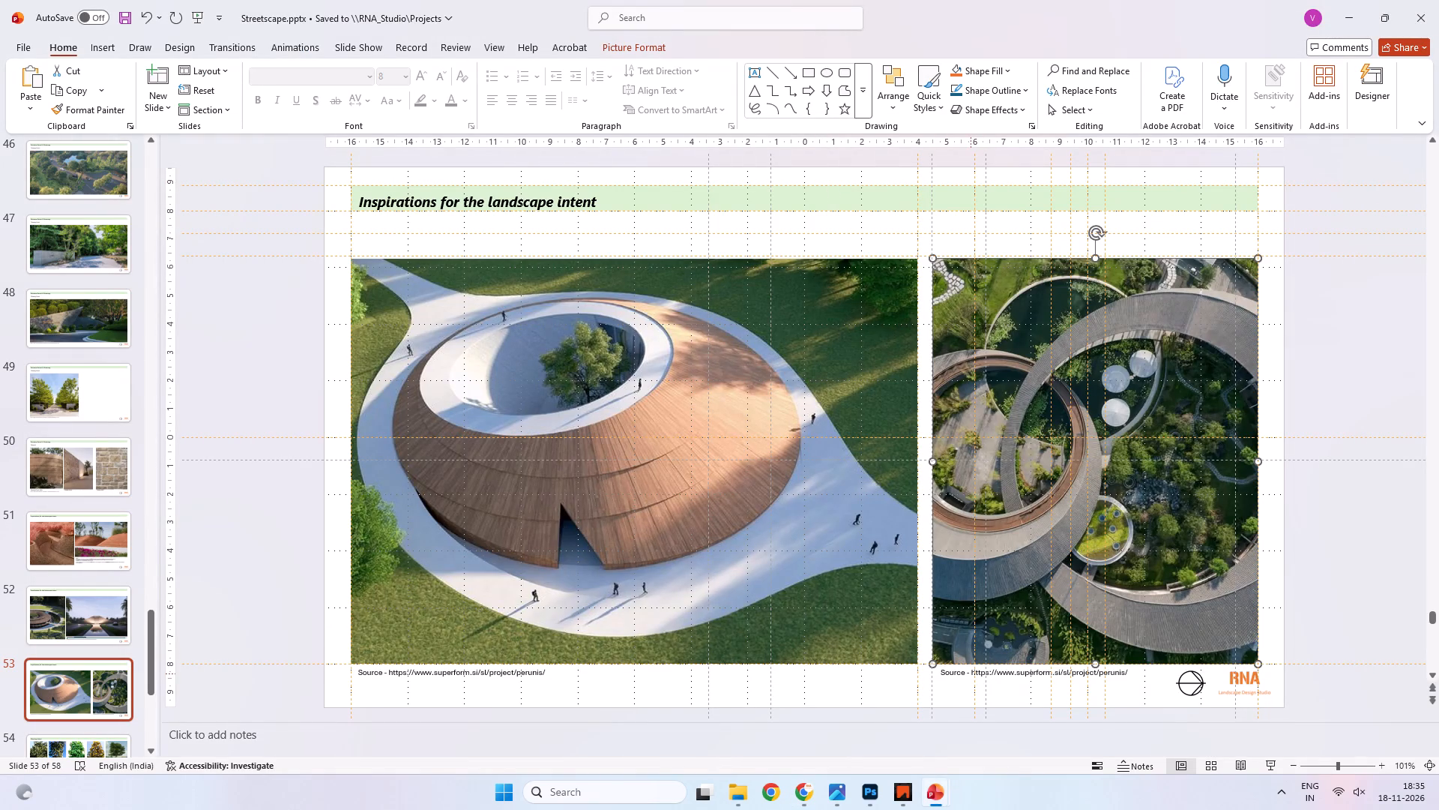
left_click_drag(971, 673, 1162, 671)
key("ctrl+v")
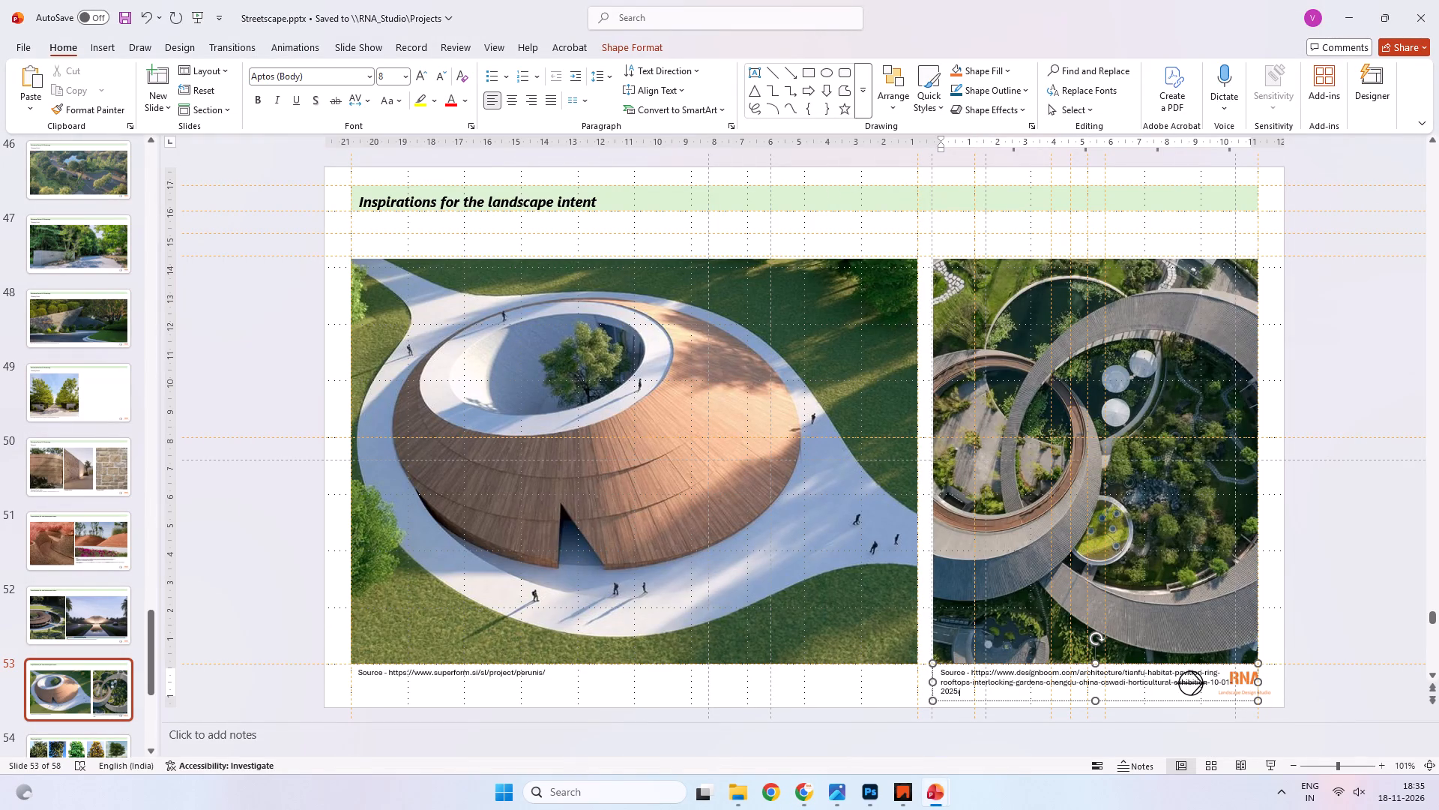
Move the designboom caption up over the rings picture's bottom edge, give its box a solid white fill, and save the presentation.
left_click_drag(1068, 665, 1067, 628)
right_click(1127, 627)
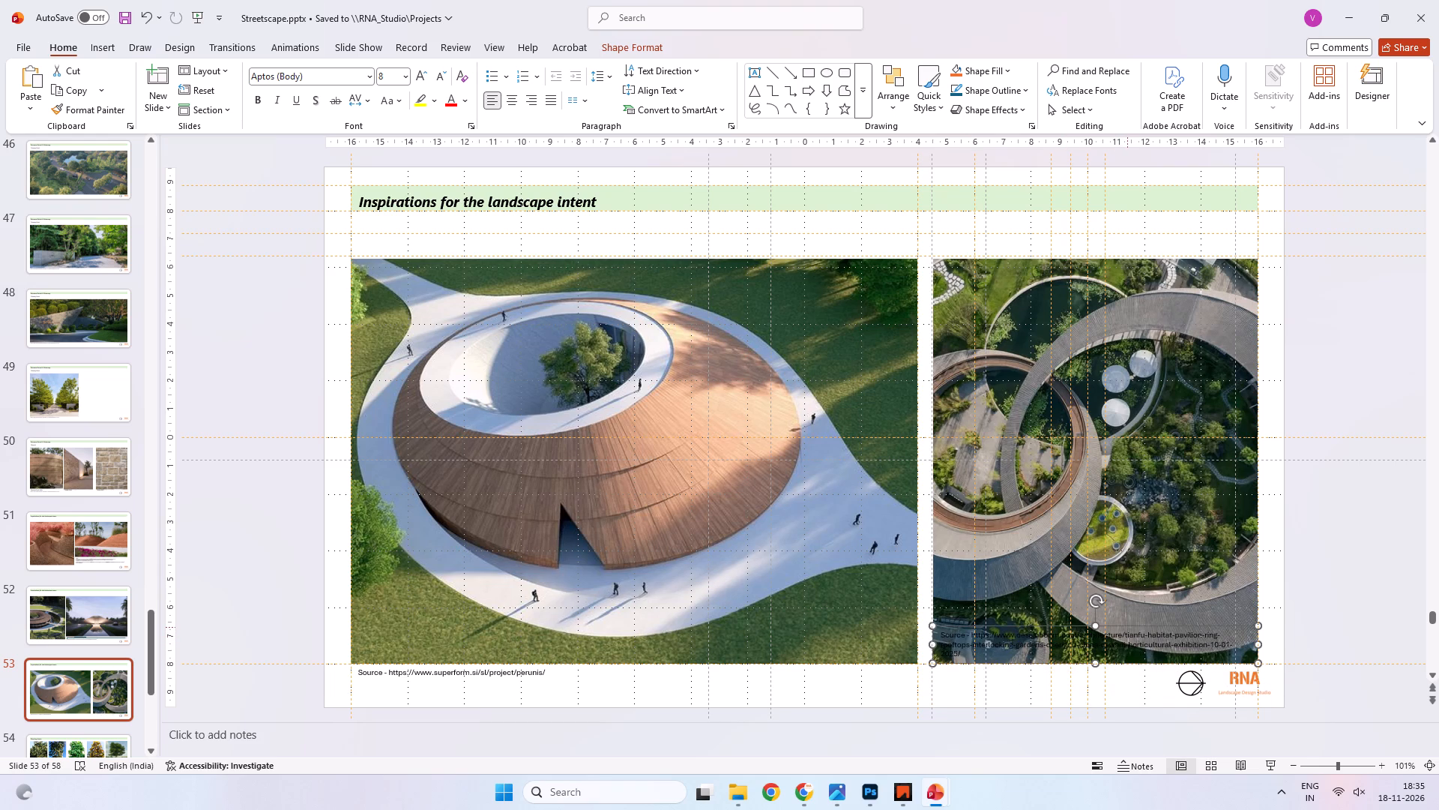
left_click(1183, 589)
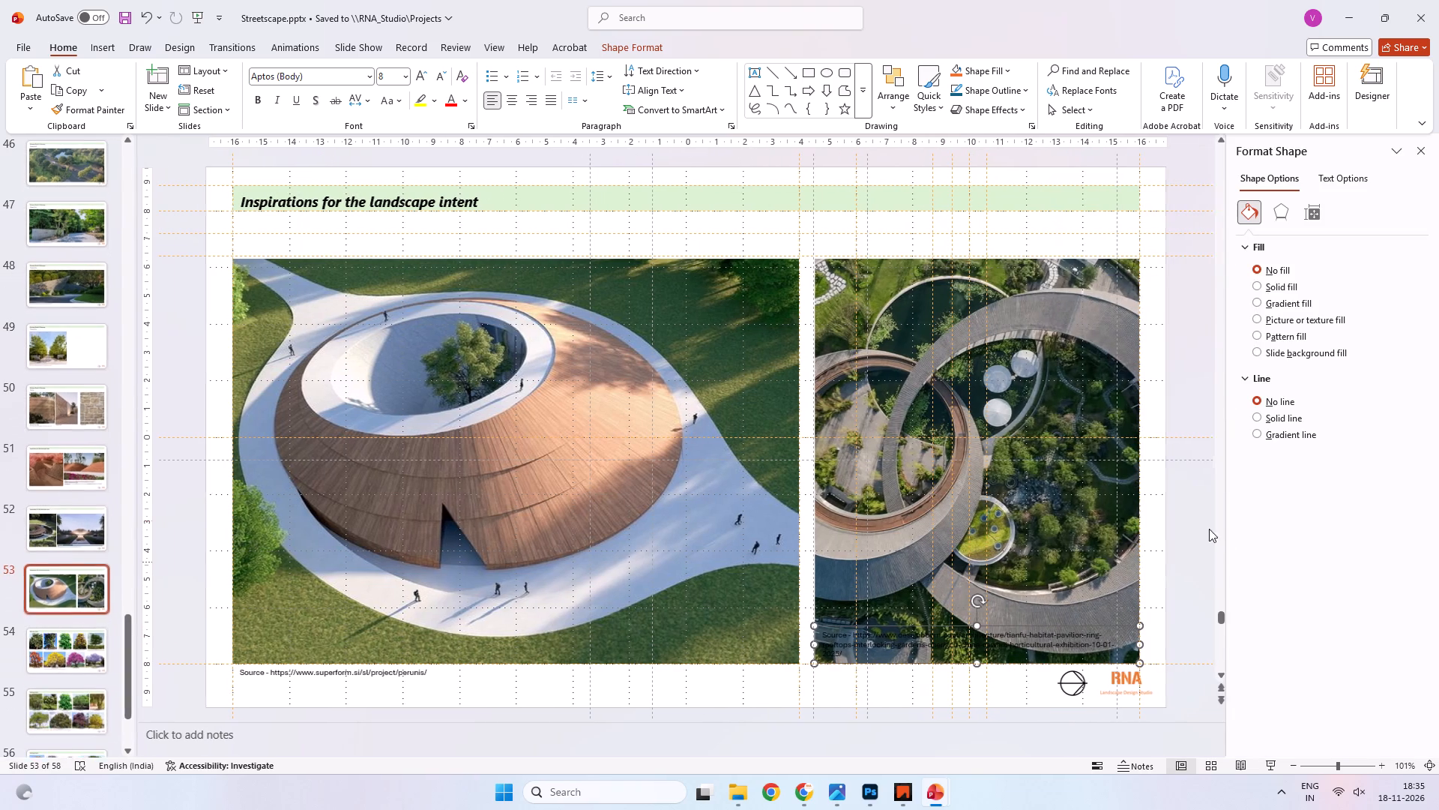
left_click(1257, 289)
left_click(1177, 616)
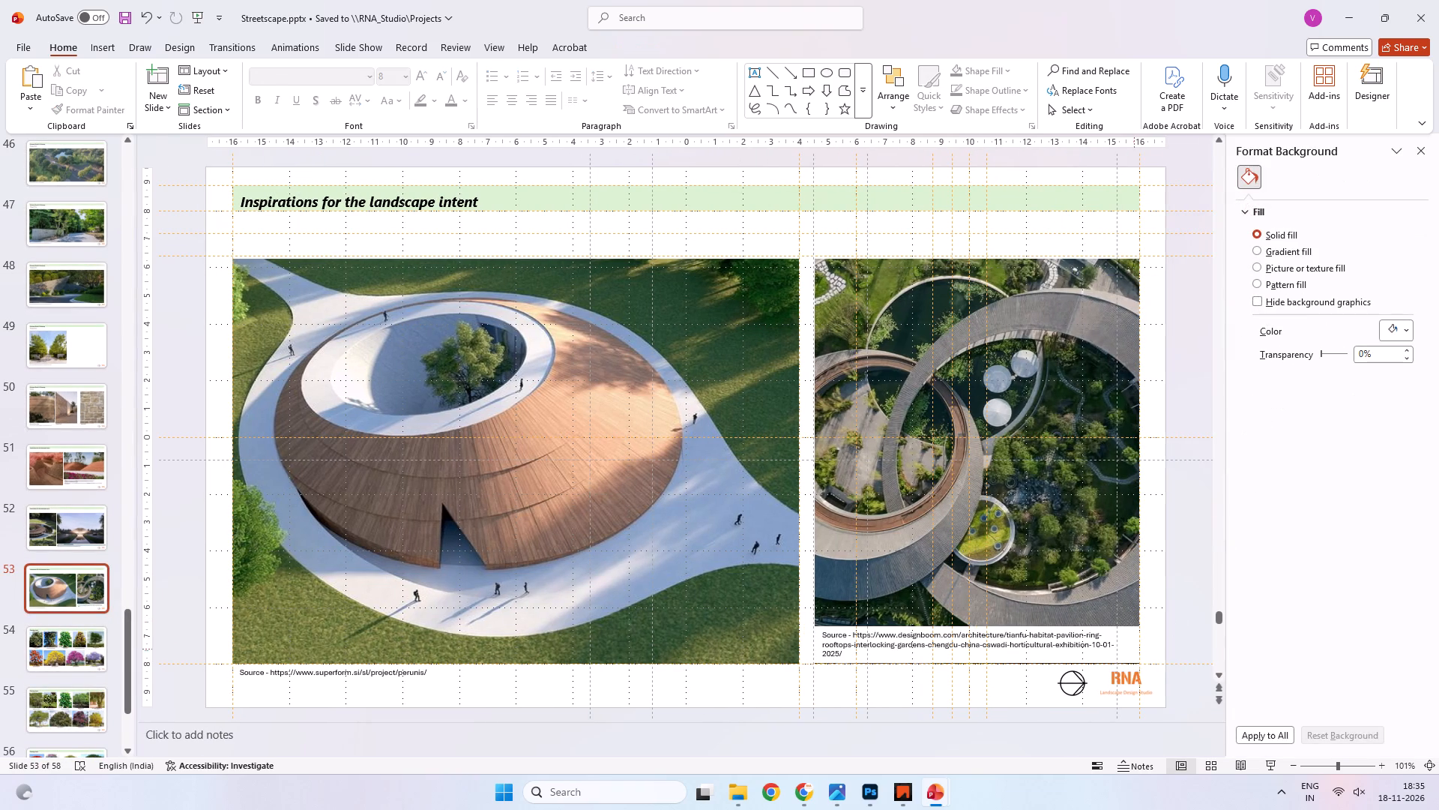
left_click(1111, 645)
left_click(1123, 627)
key("Down")
key("Down")
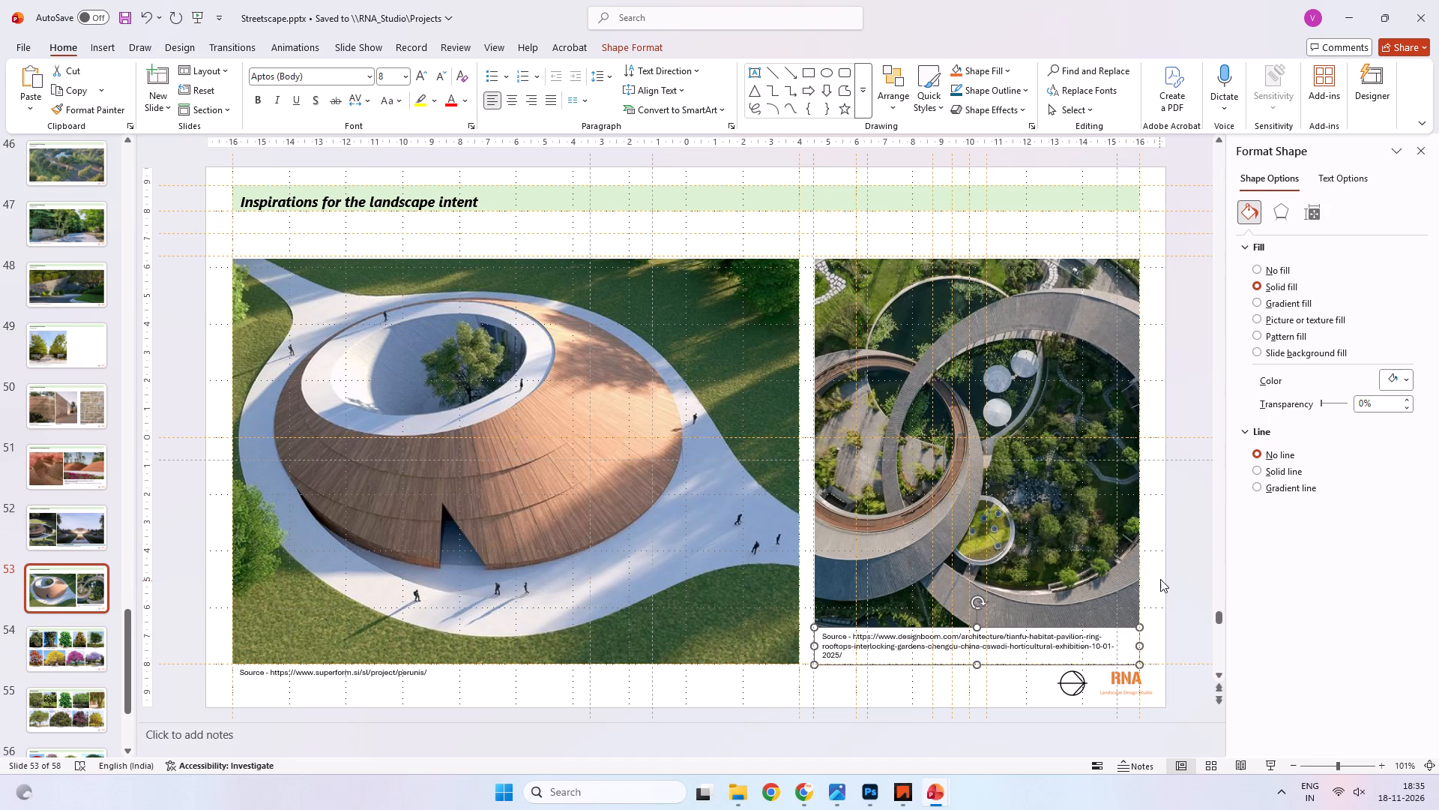
left_click(1160, 578)
key("ctrl+s")
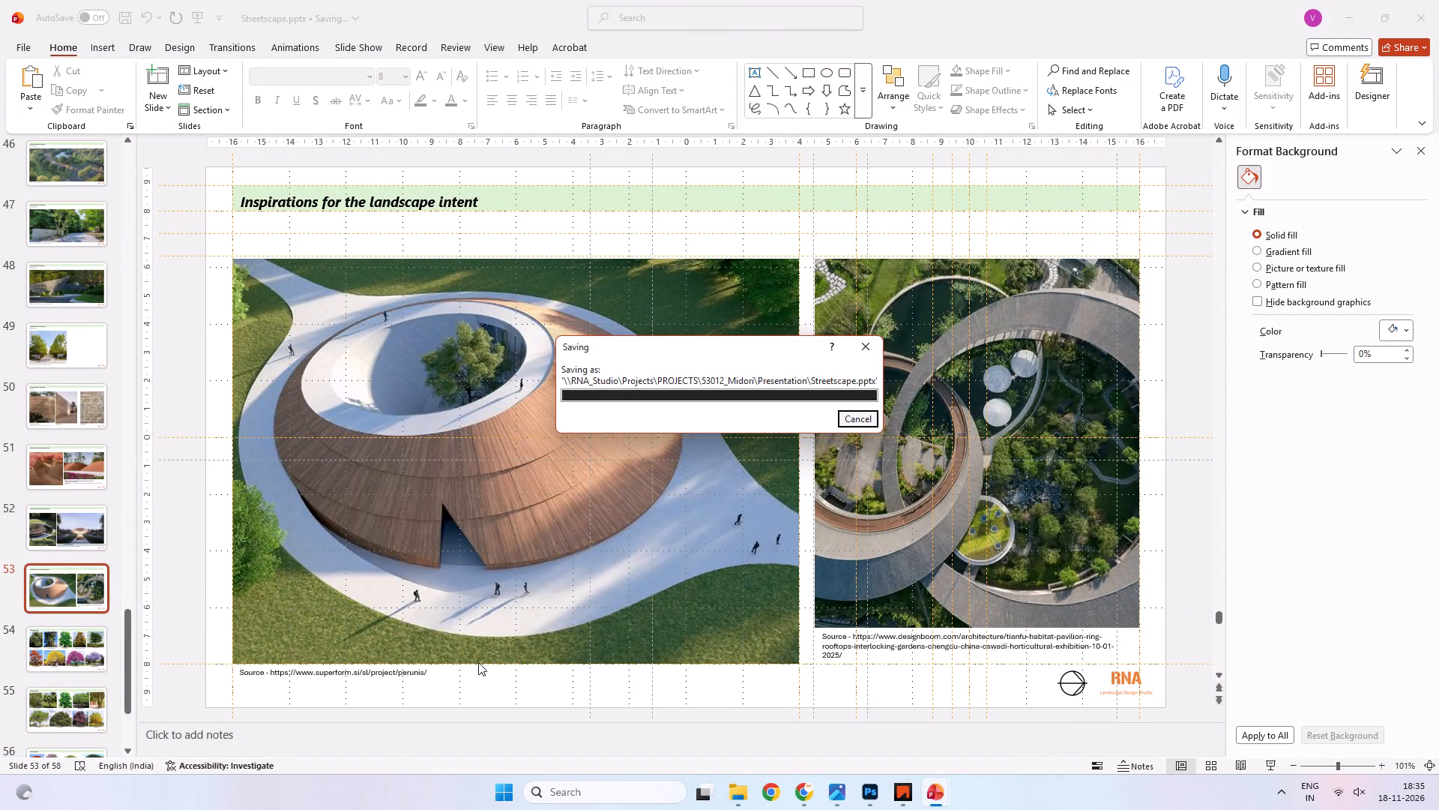
Review the Planting Intent and Mood Board slides, 54 to 58, for images and captions.
left_click(432, 713)
left_click(82, 646)
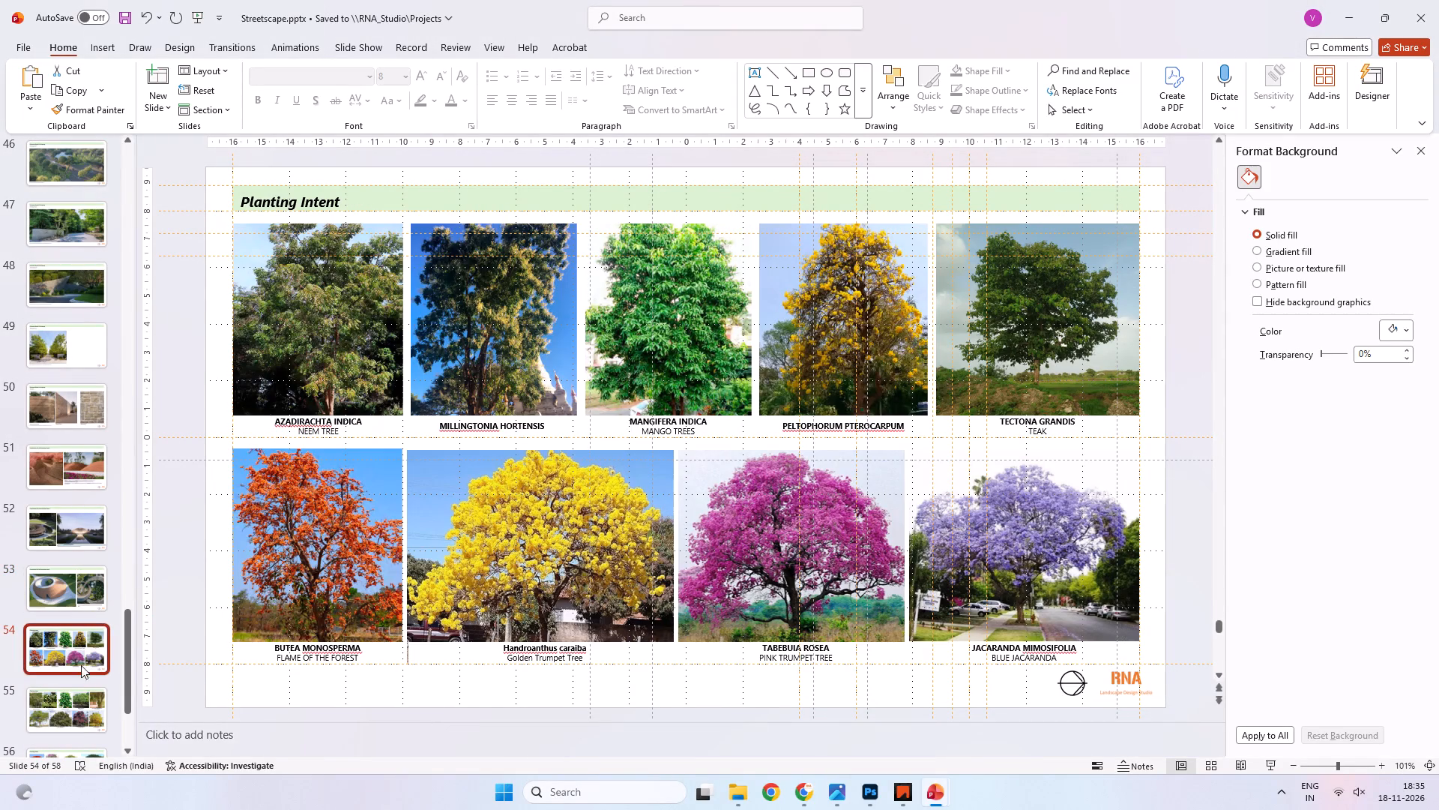
left_click(73, 714)
left_click(70, 732)
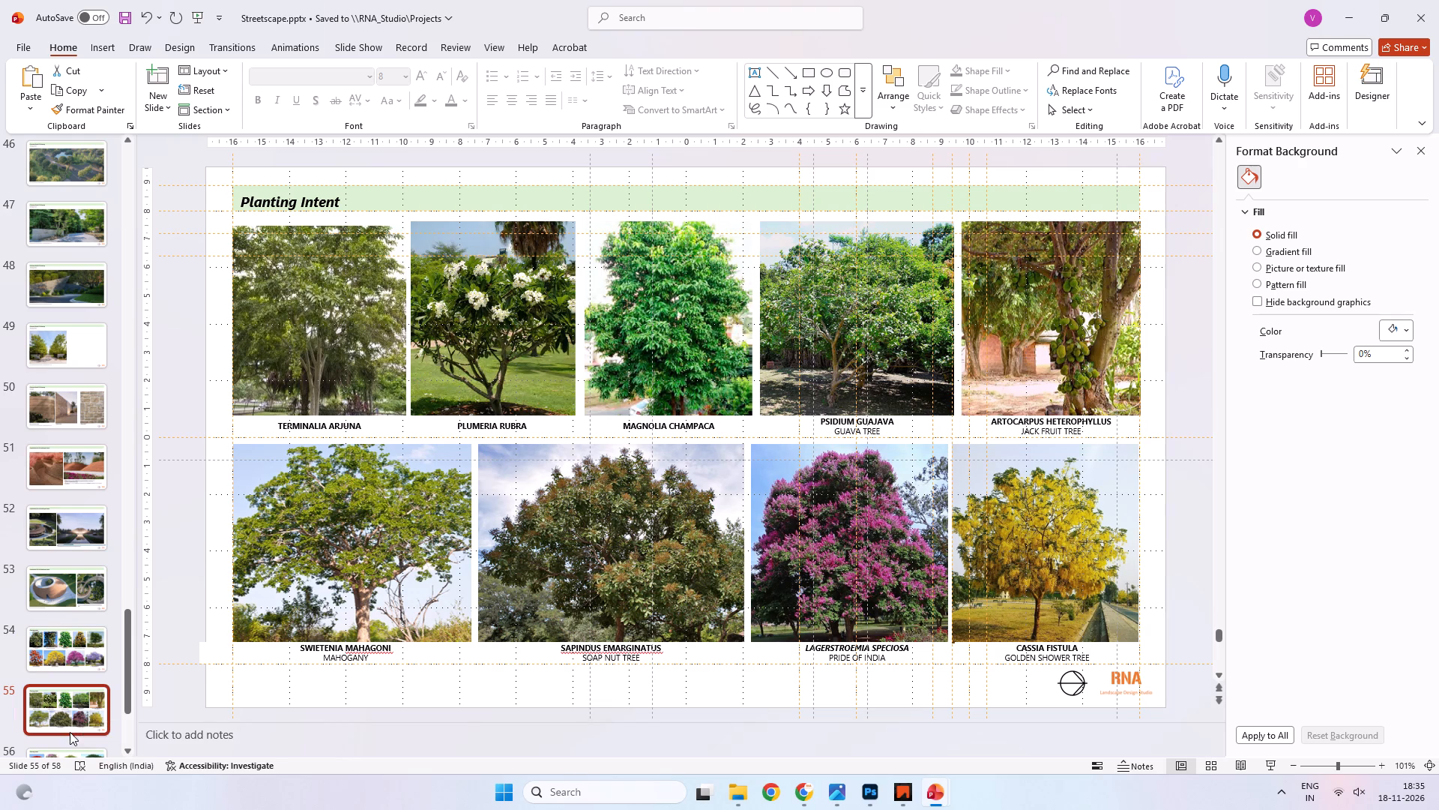
scroll(99, 671, "down", 3)
left_click(70, 702)
scroll(71, 699, "down", 4)
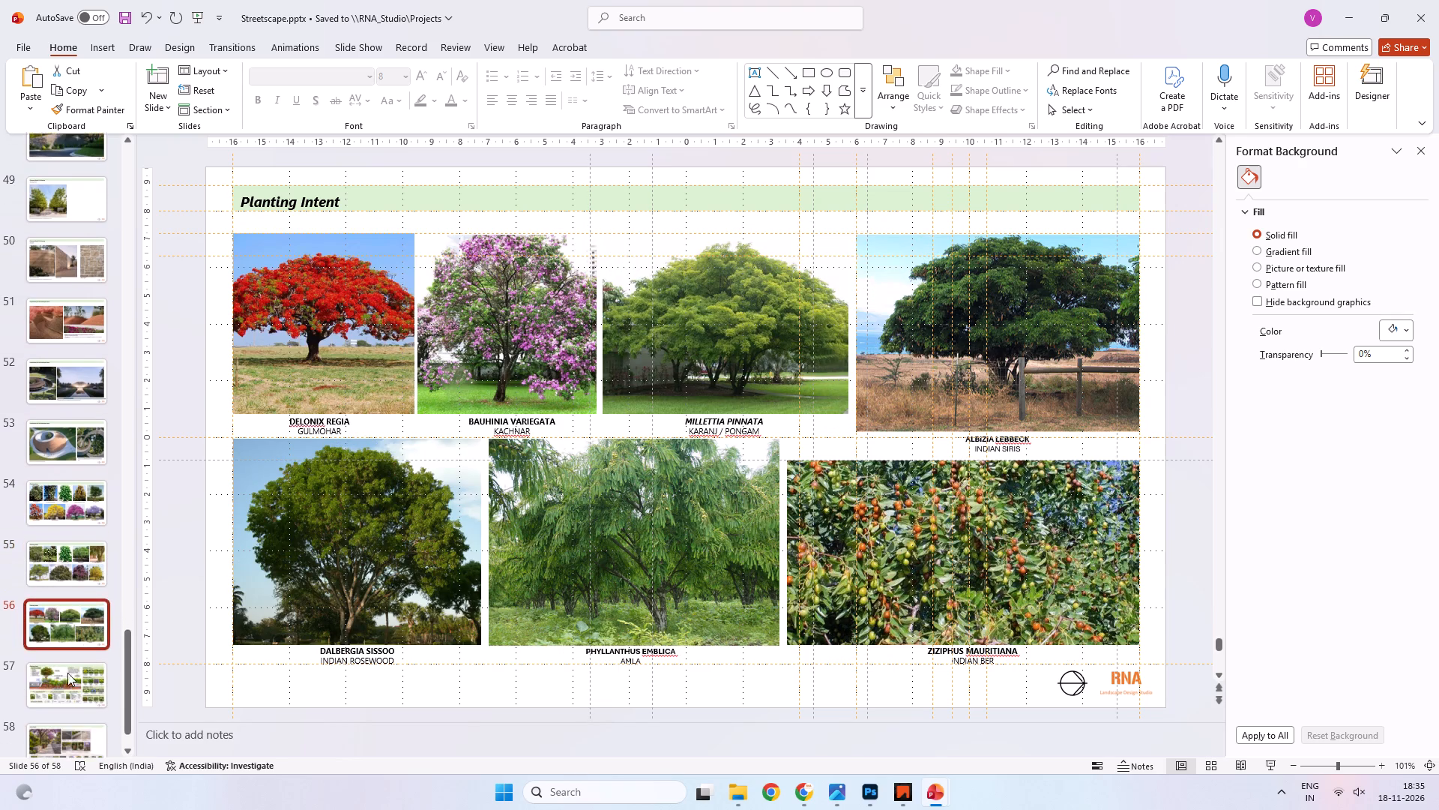
left_click(66, 673)
left_click(65, 703)
scroll(72, 670, "down", 5)
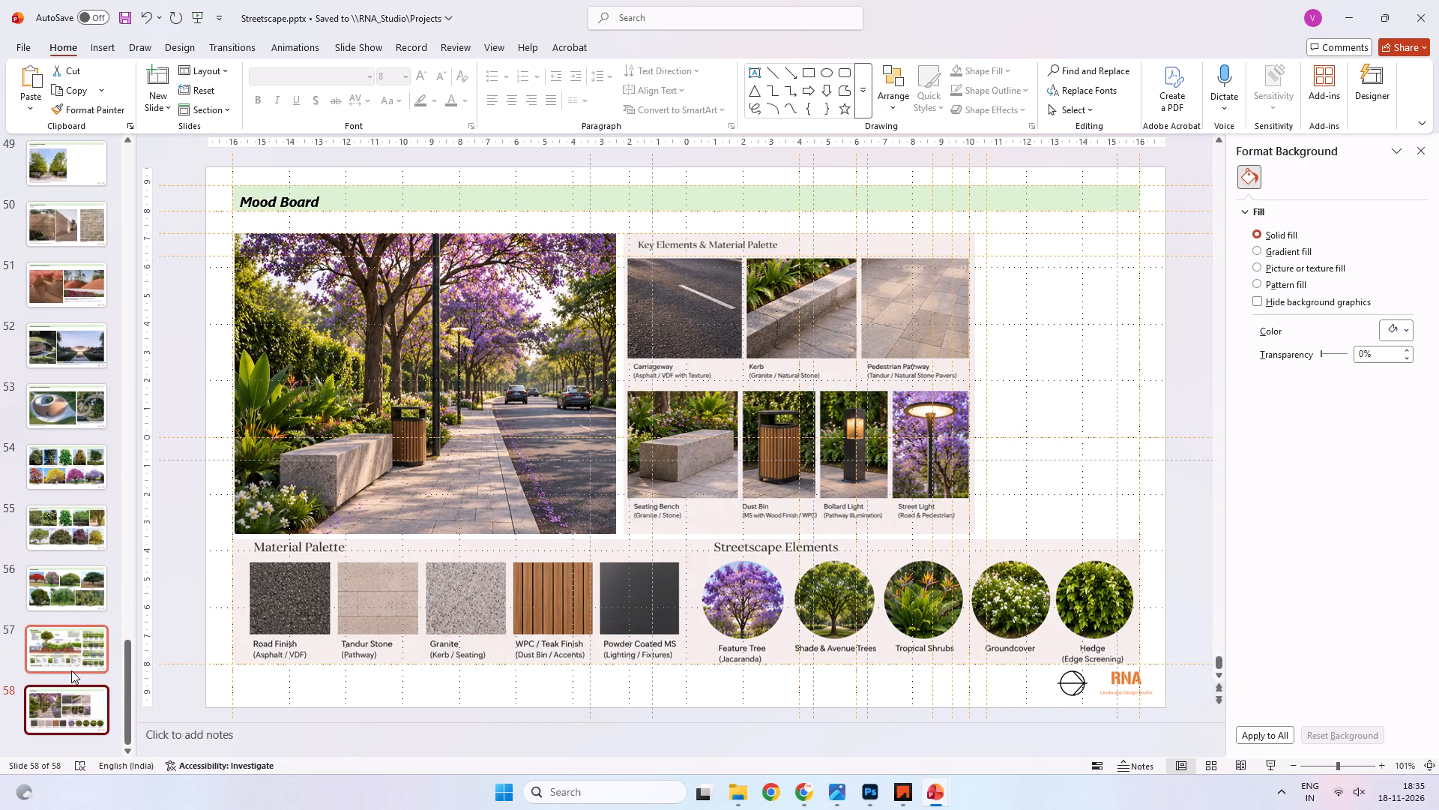
Review the Entrance Portal & Driveway slides from 50 back to 46, checking images and source captions.
scroll(71, 670, "up", 13)
left_click(62, 576)
left_click(72, 535)
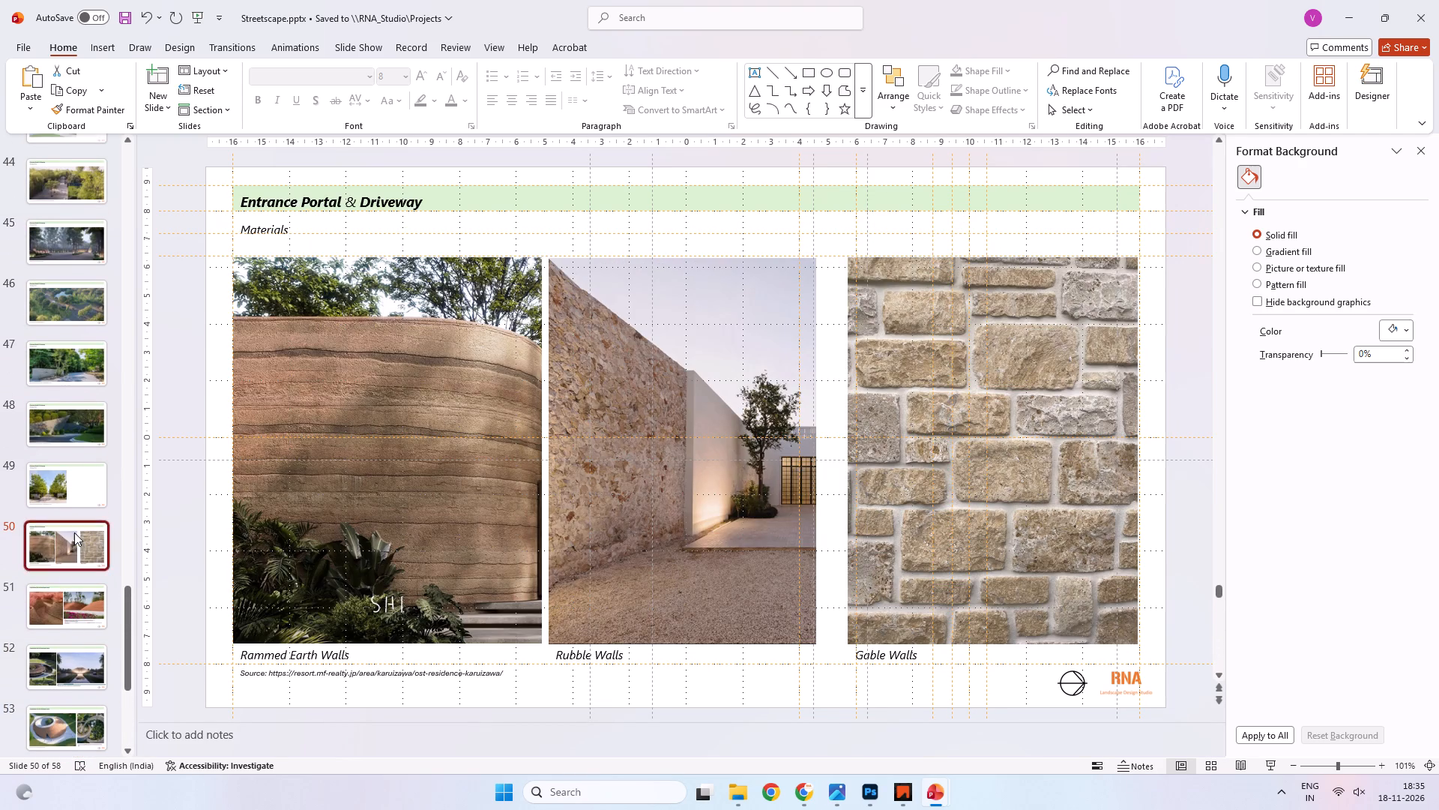
left_click(80, 465)
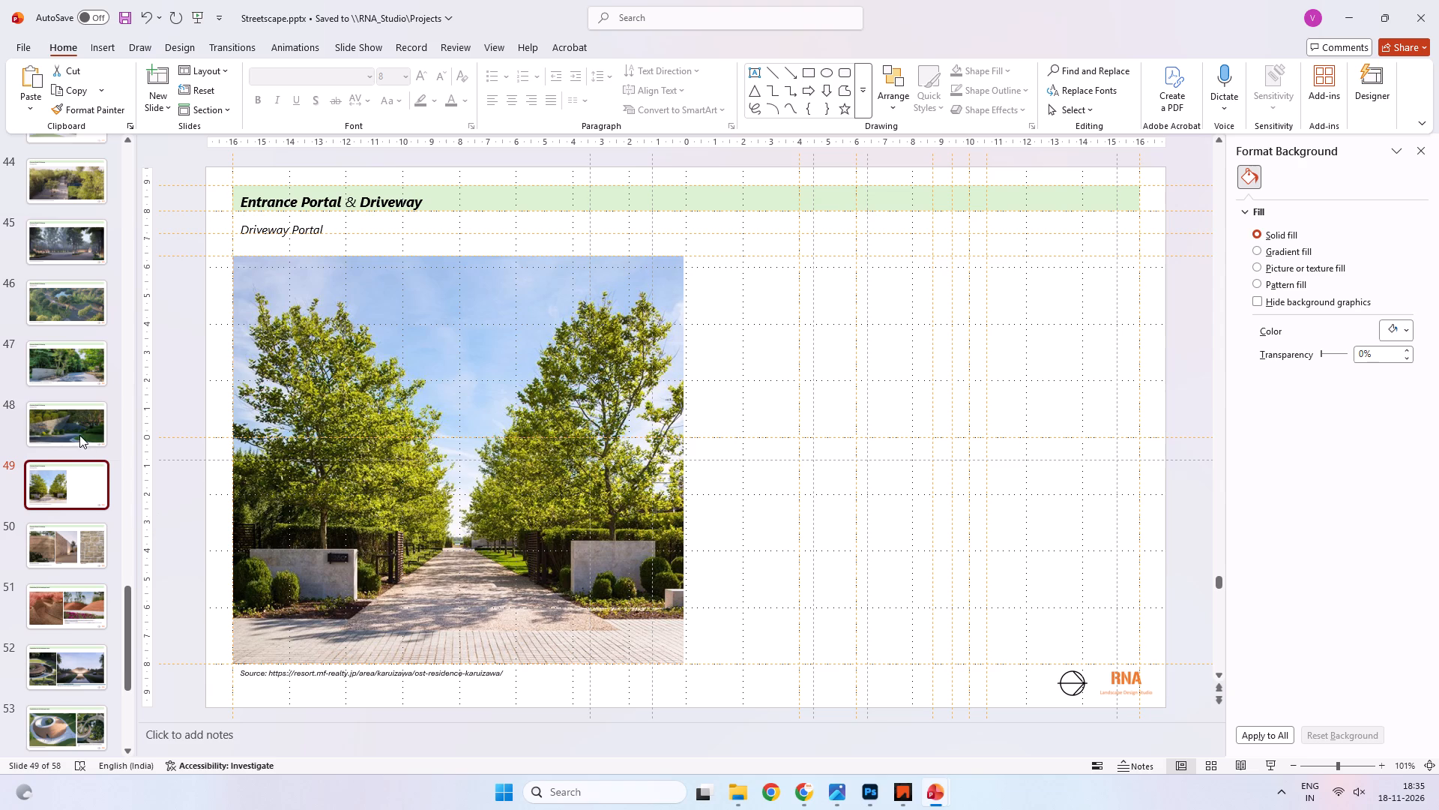
scroll(79, 435, "up", 2)
left_click(67, 469)
scroll(67, 464, "up", 2)
left_click(61, 450)
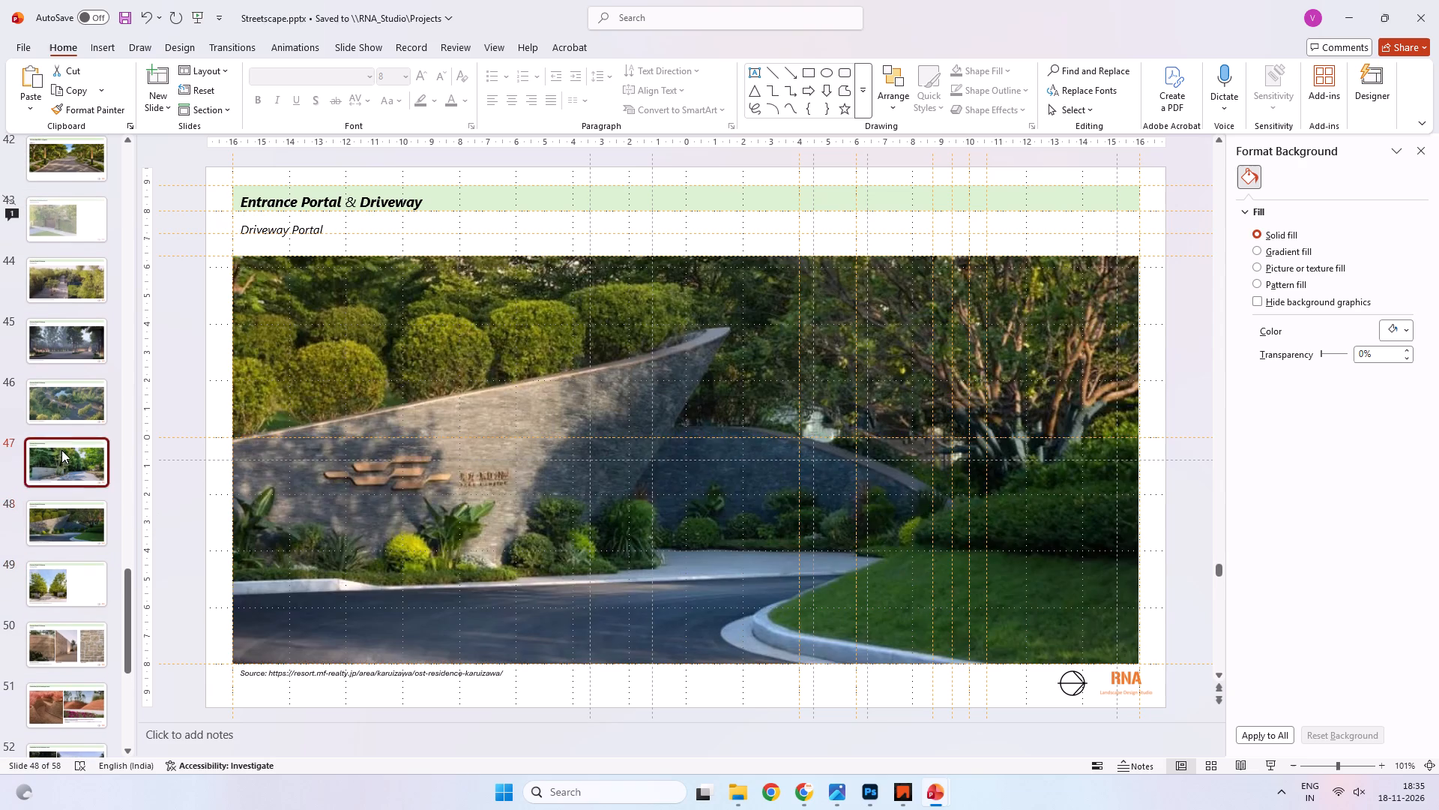
left_click(66, 398)
scroll(81, 456, "up", 8)
Delete slide 43, the hidden Plot Entrance Portal slide in the Plot Entrance & Driveway Portal section.
left_click(61, 415)
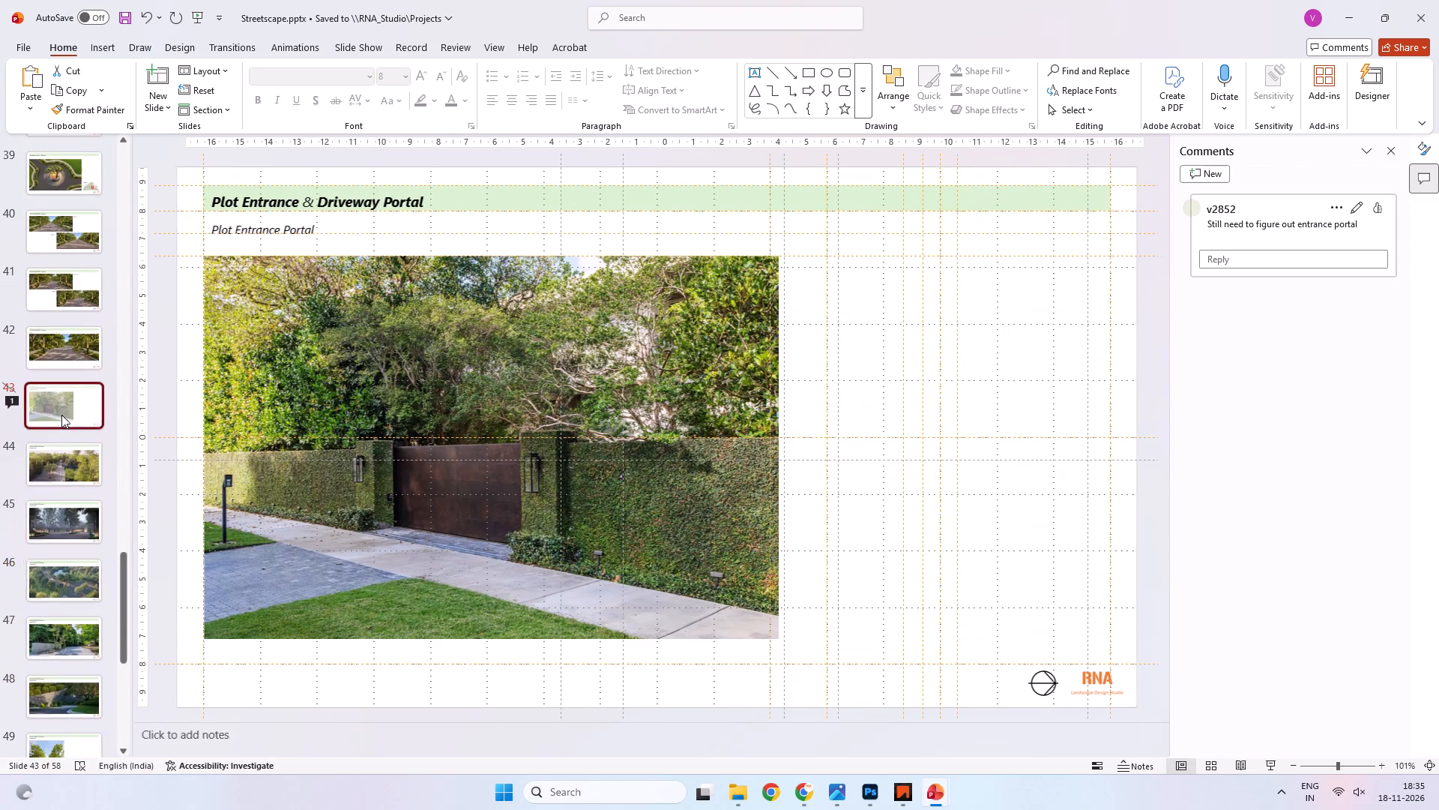
key("Delete")
Look over the slide thumbnails from slide 43 back to the beginning of the presentation.
scroll(64, 443, "up", 4)
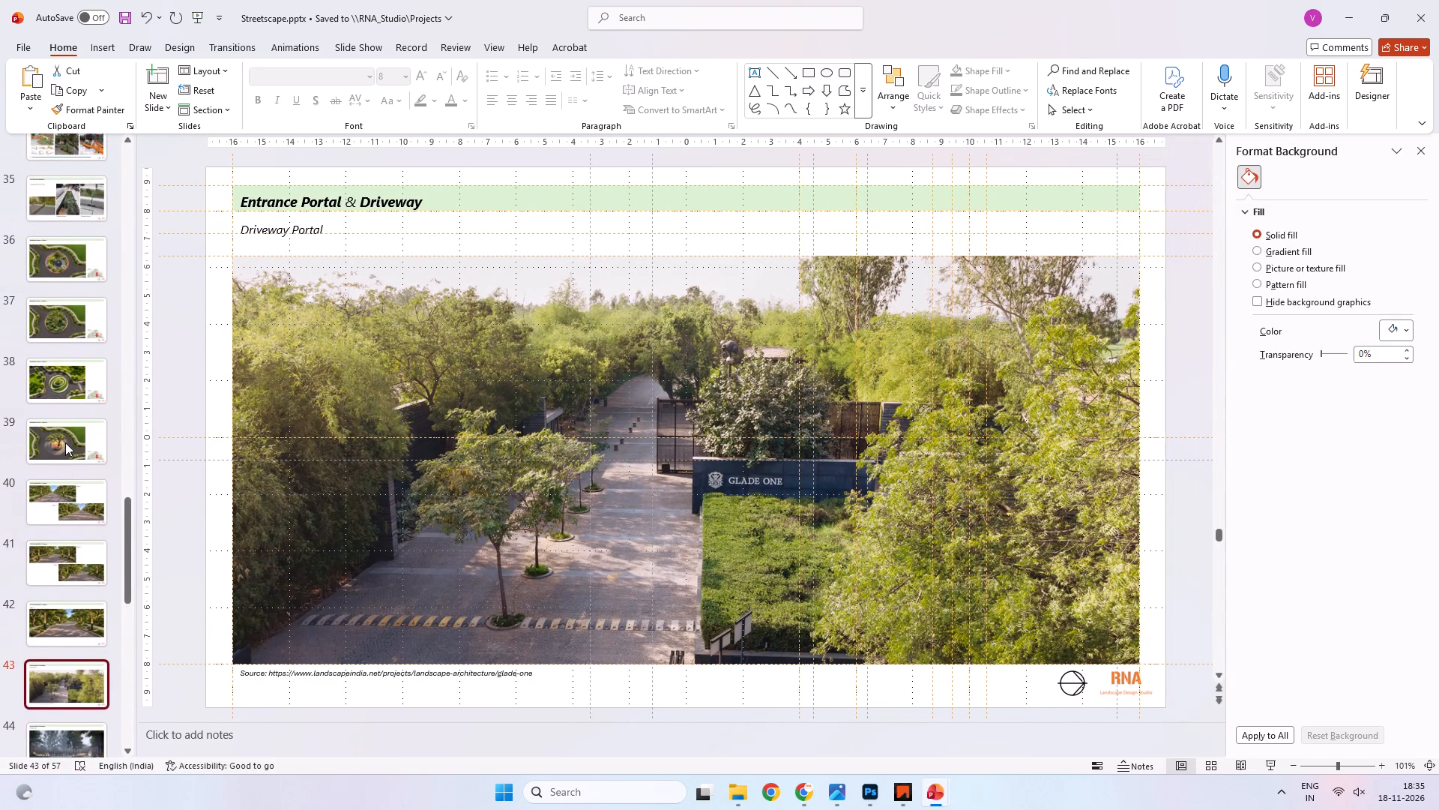
scroll(65, 444, "up", 20)
scroll(65, 444, "up", 4)
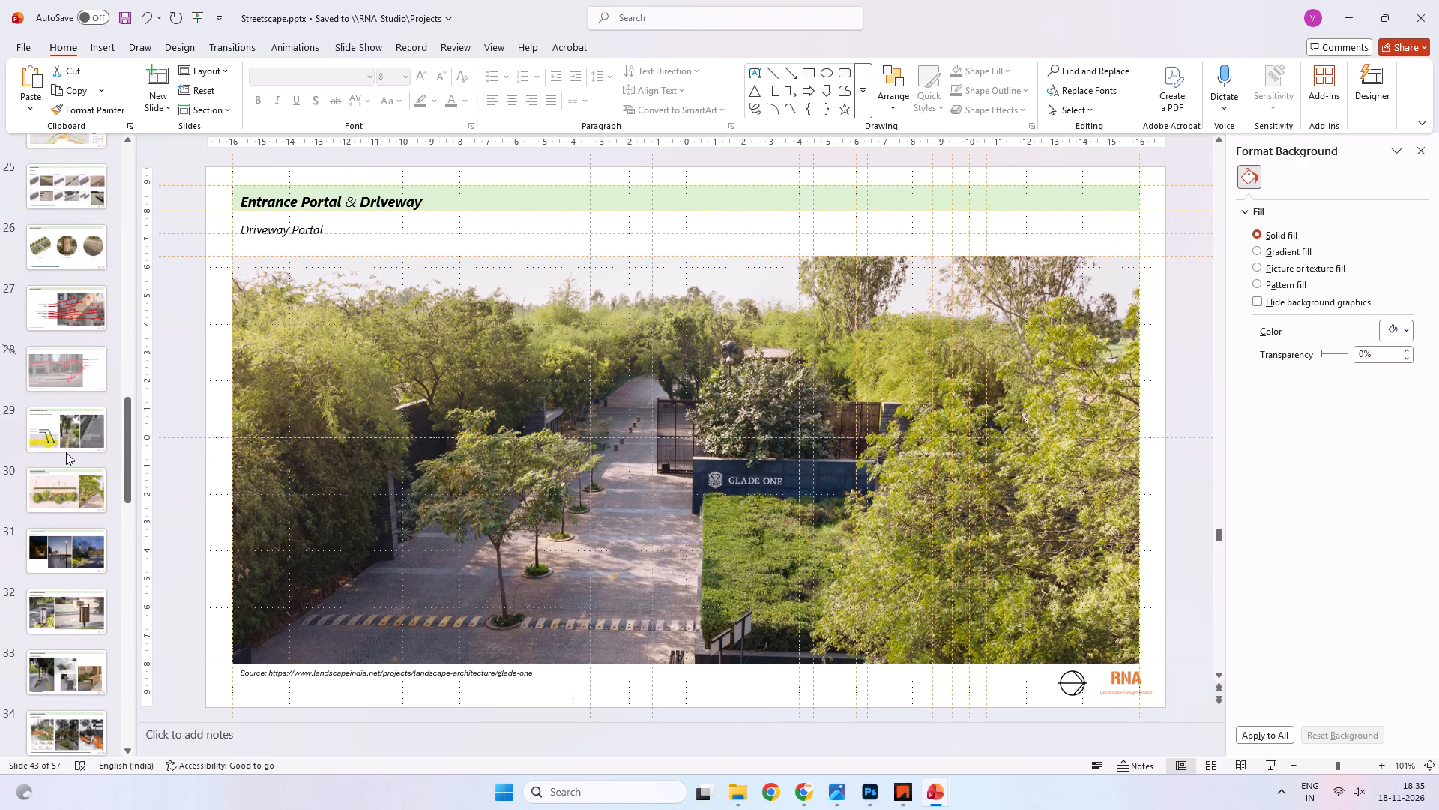
scroll(66, 452, "up", 20)
scroll(66, 452, "up", 8)
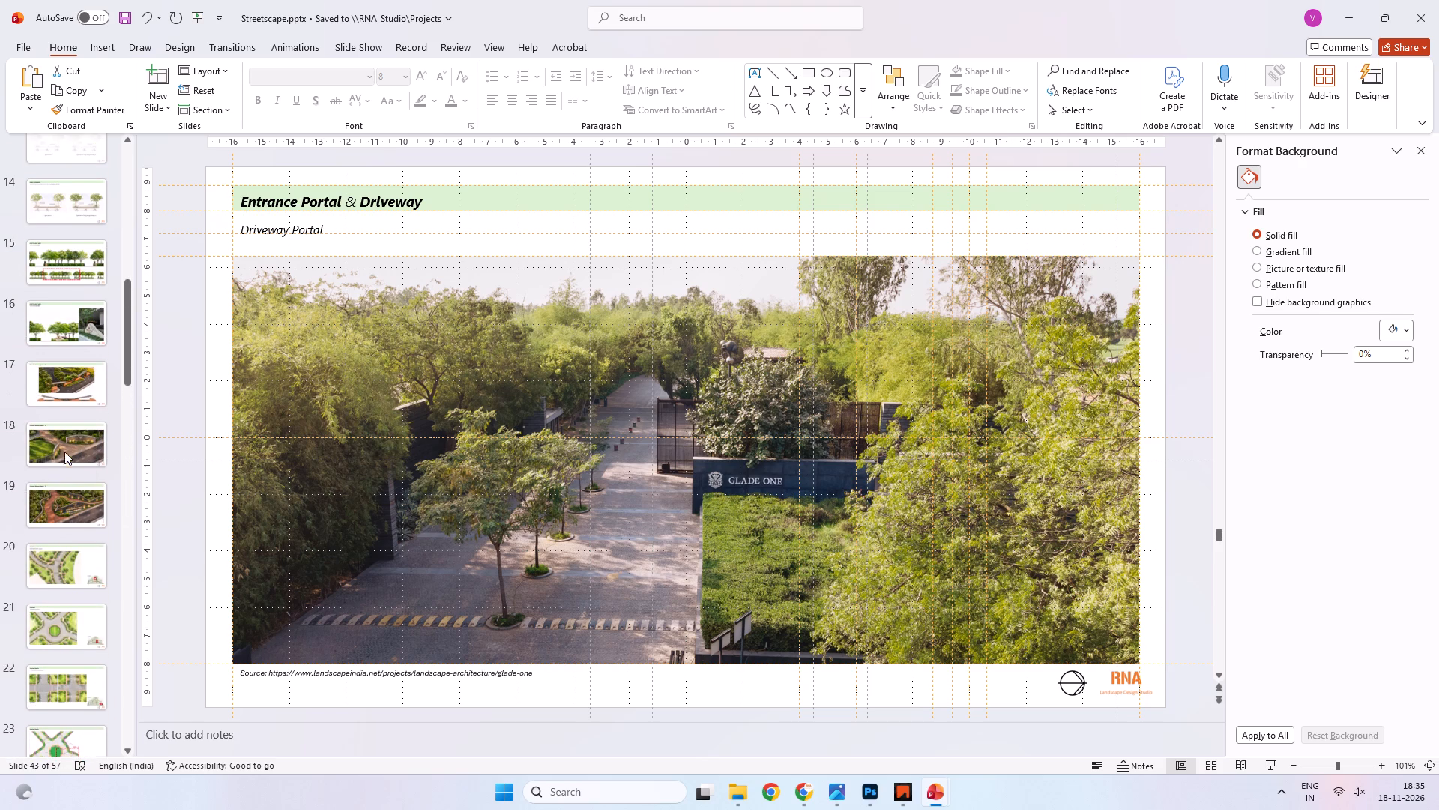
scroll(64, 451, "up", 4)
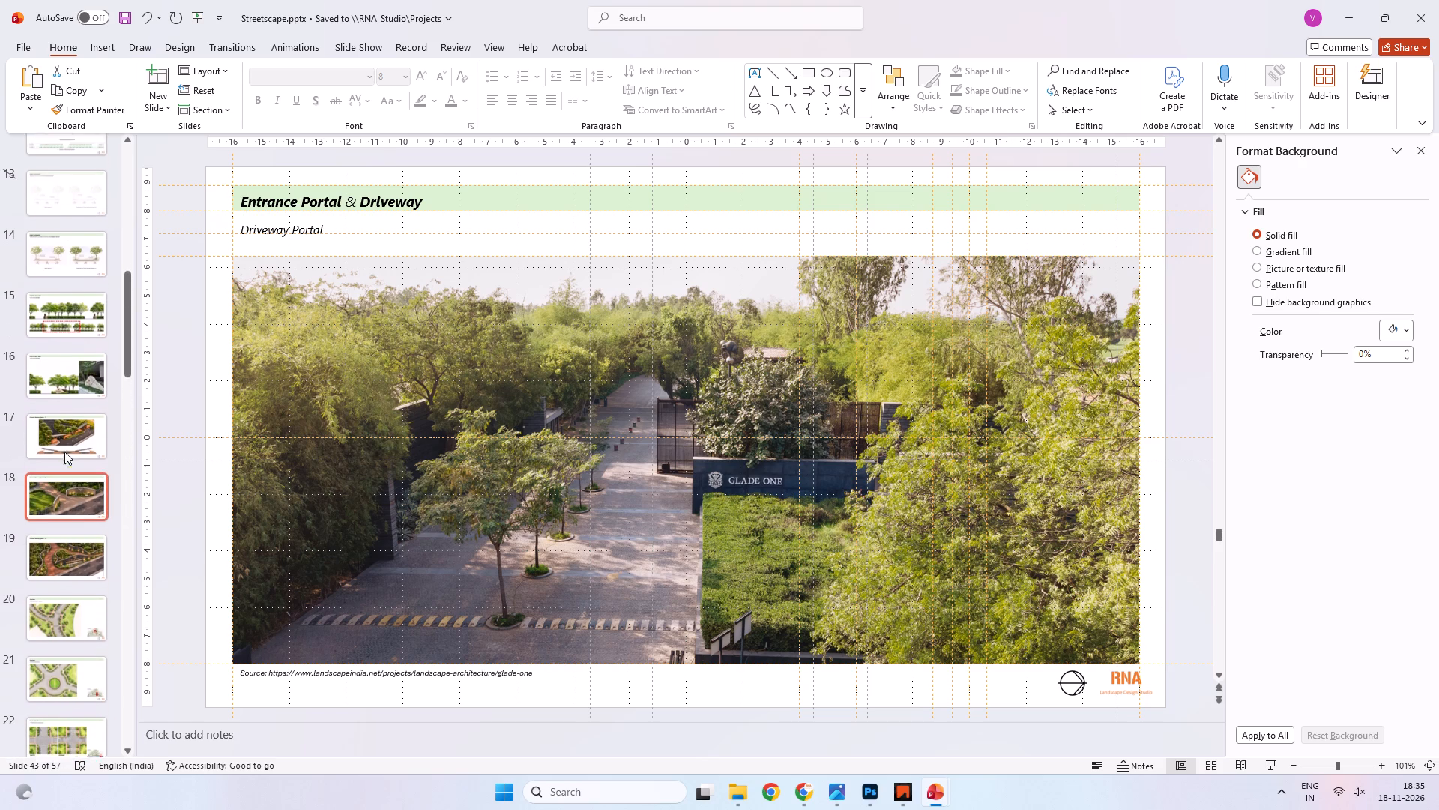
scroll(64, 451, "up", 4)
scroll(64, 451, "up", 17)
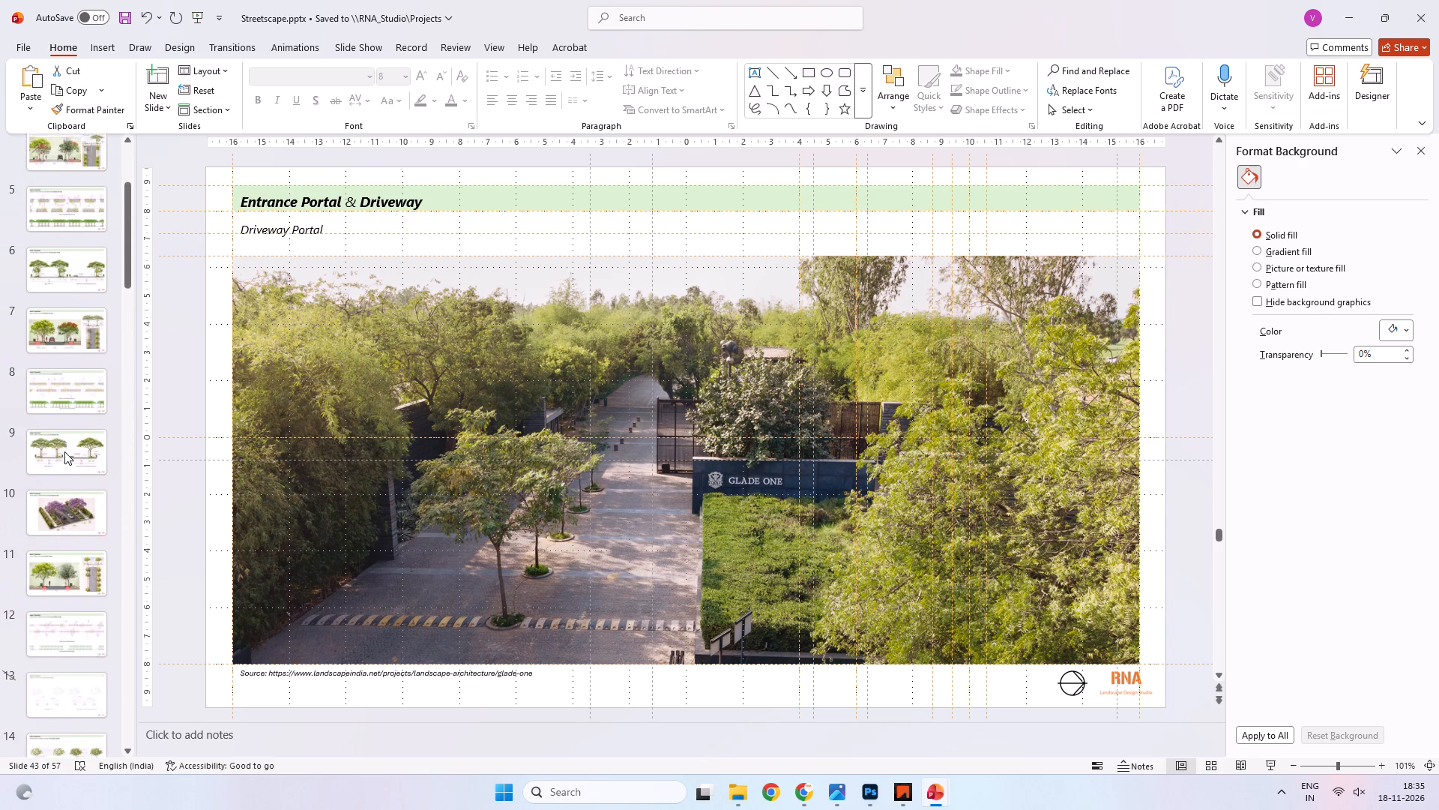
scroll(64, 451, "up", 12)
Switch to the Render folder in File Explorer and examine the 12m and 18m wide road renders and the Bioswale diagram.
key("alt+Tab")
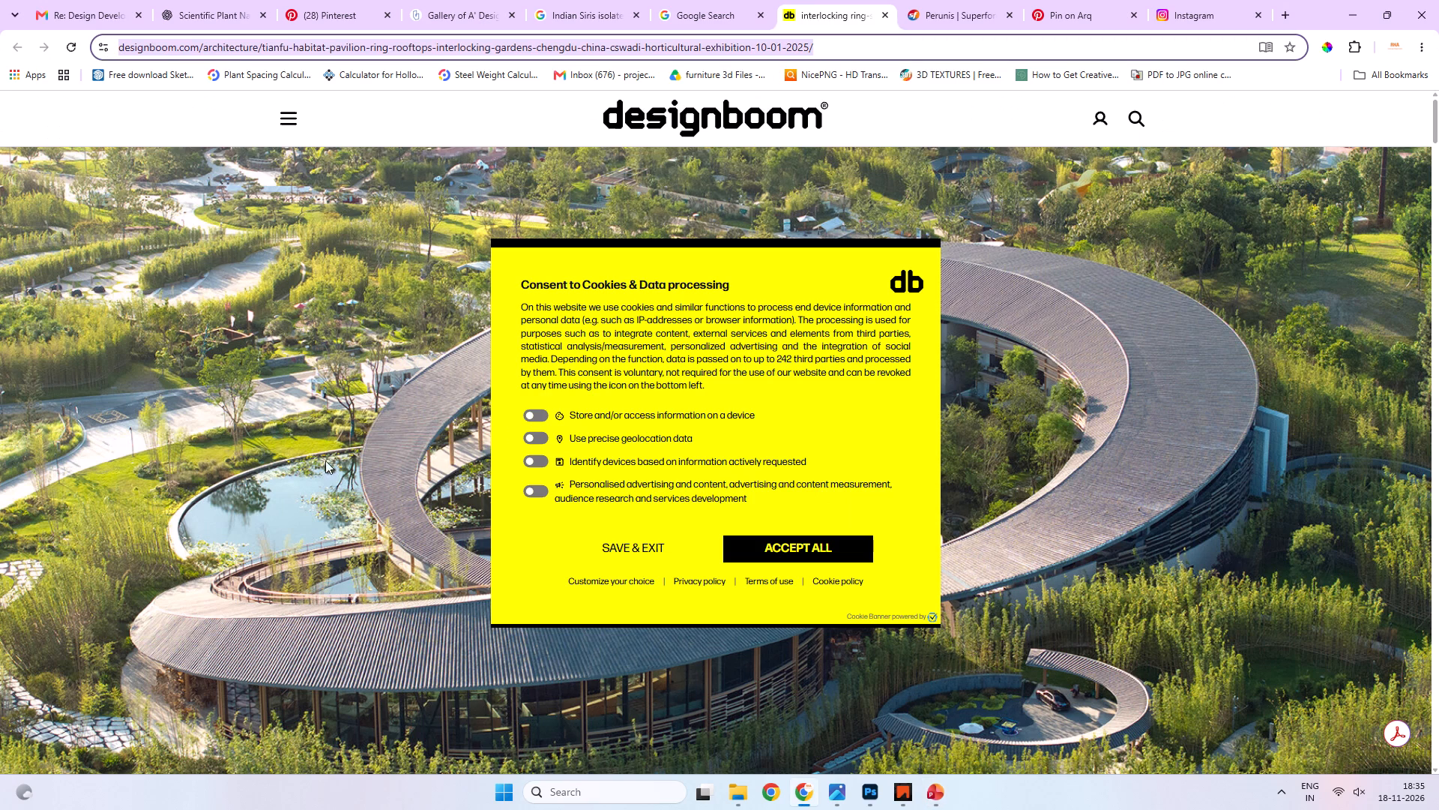
key("alt+Tab")
key("alt+Tab")
key("alt+Tab")
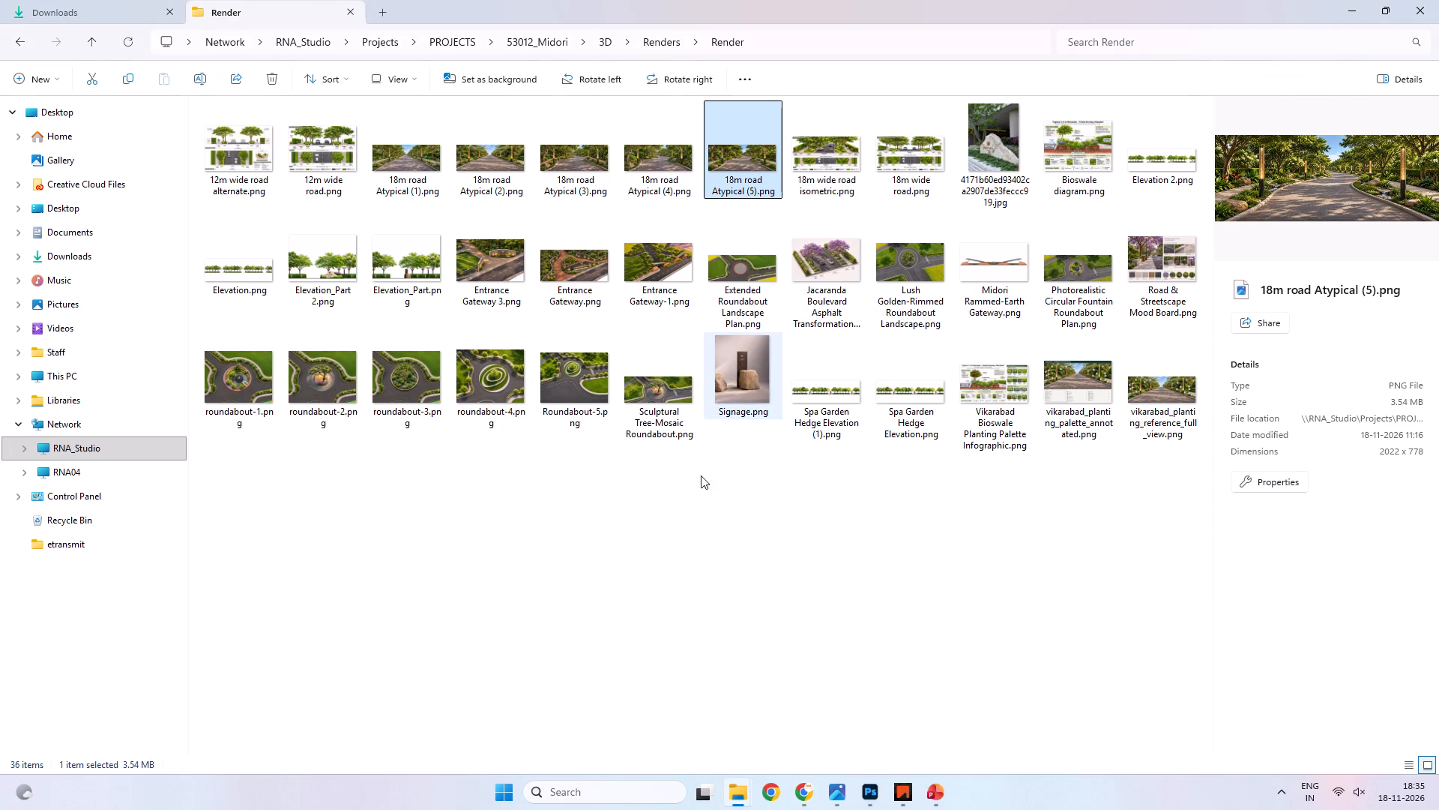
left_click(692, 544)
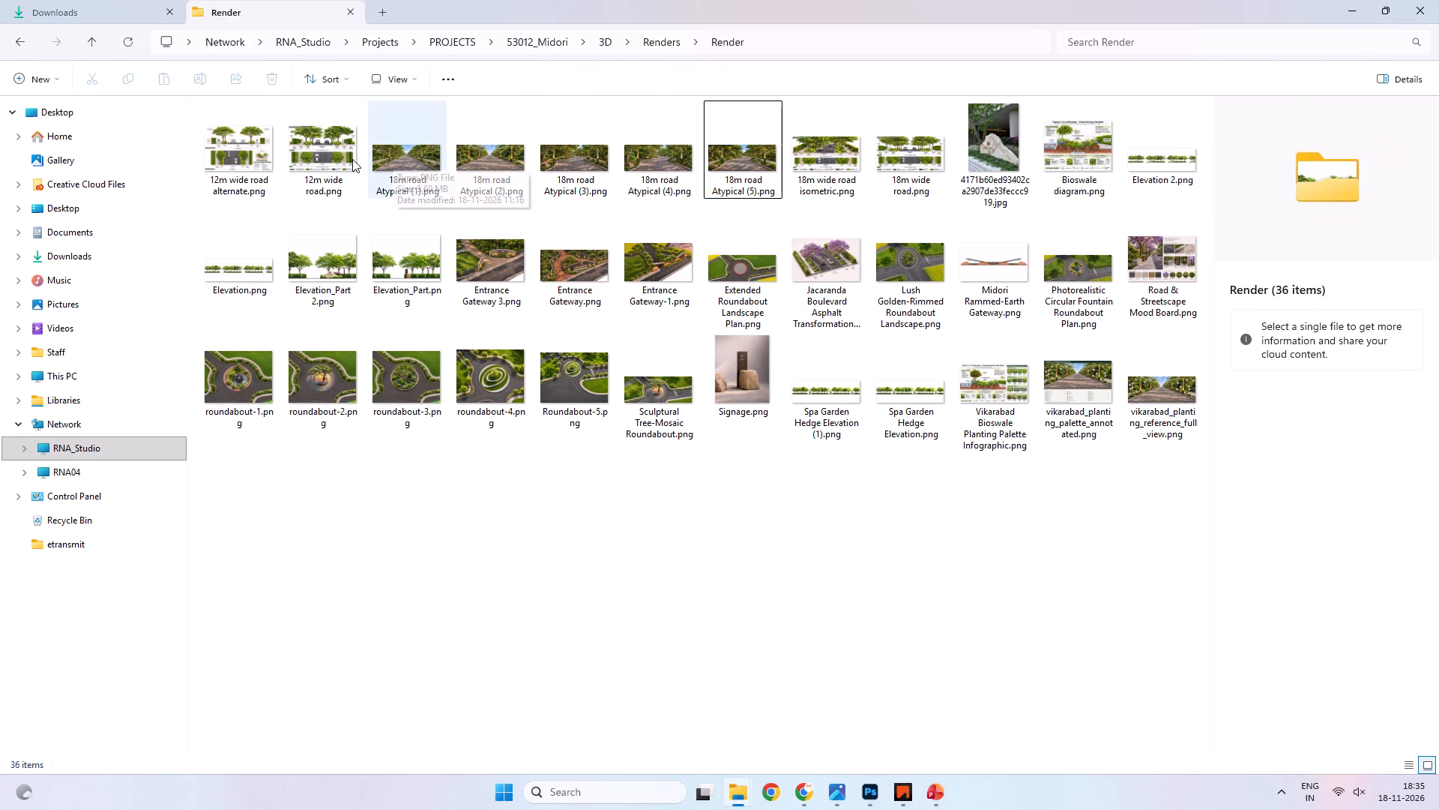
left_click(313, 159)
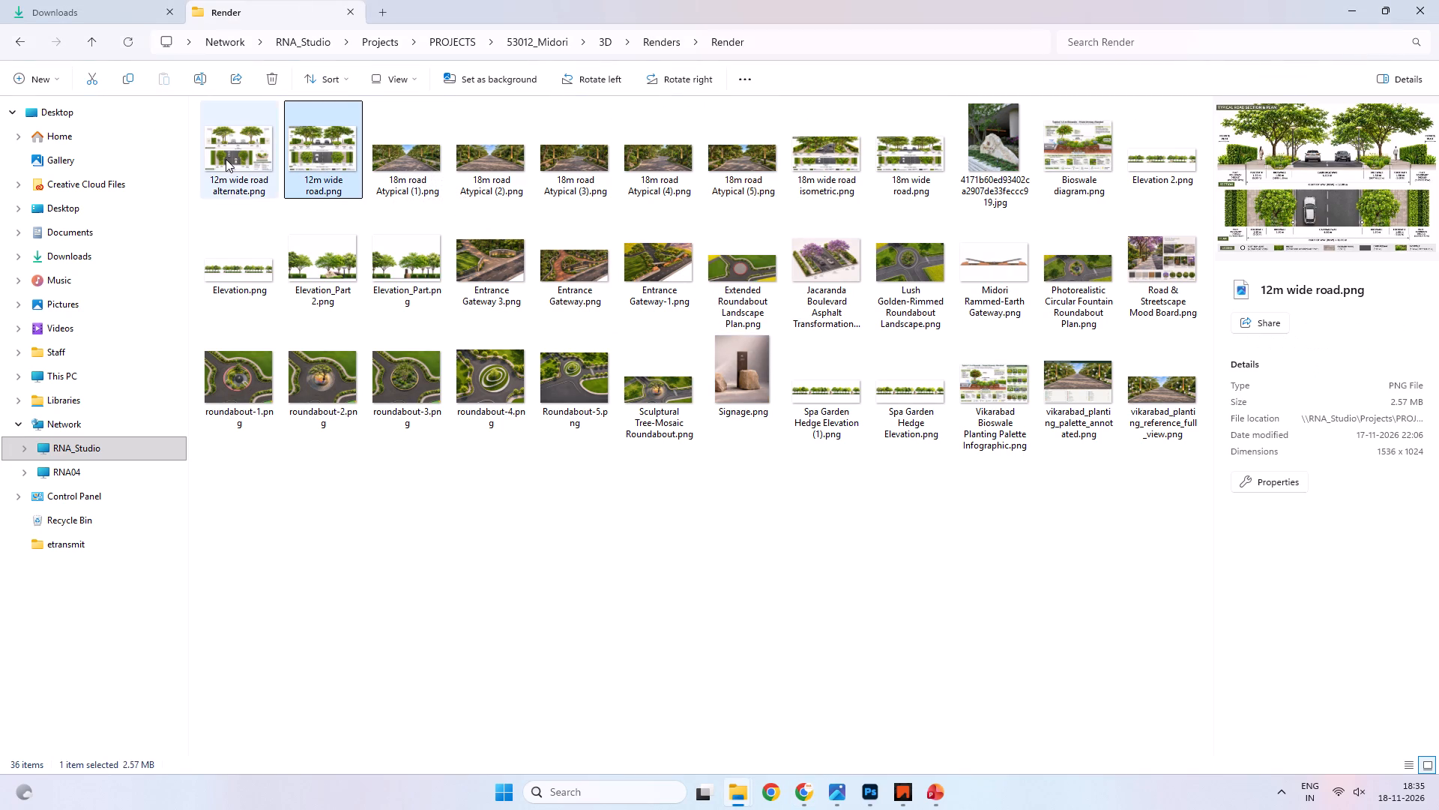
left_click(226, 159)
left_click(835, 162)
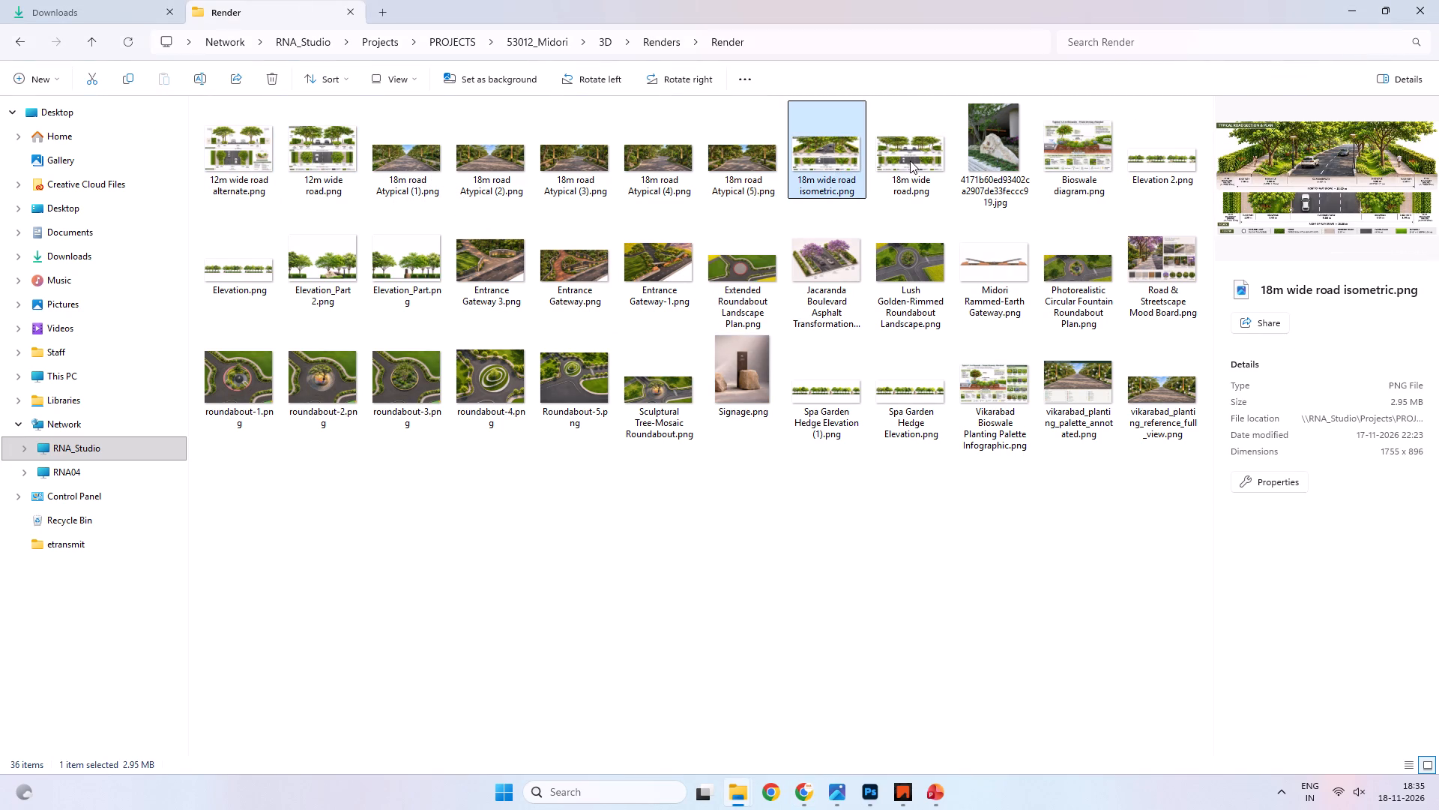
double_click(821, 151)
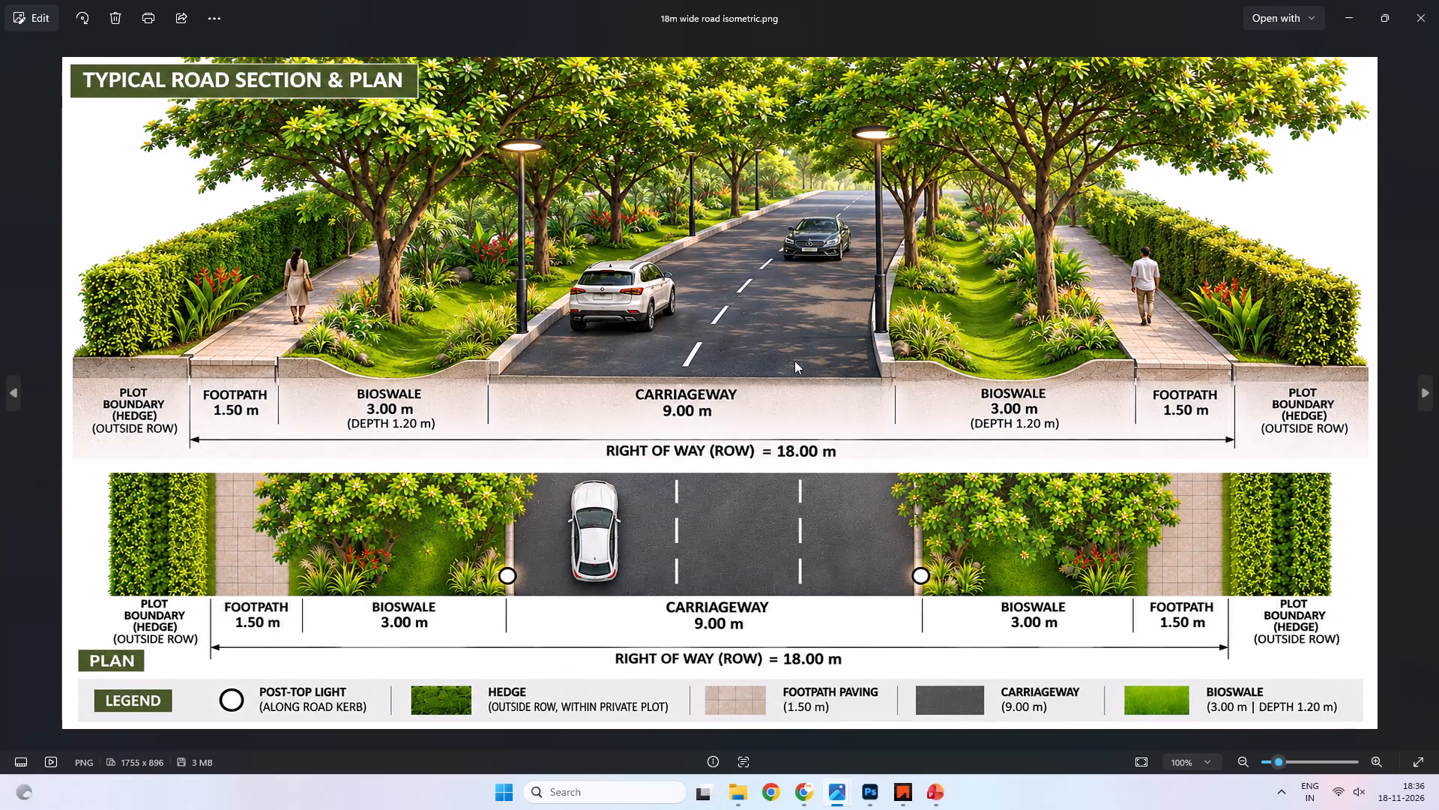
key("Escape")
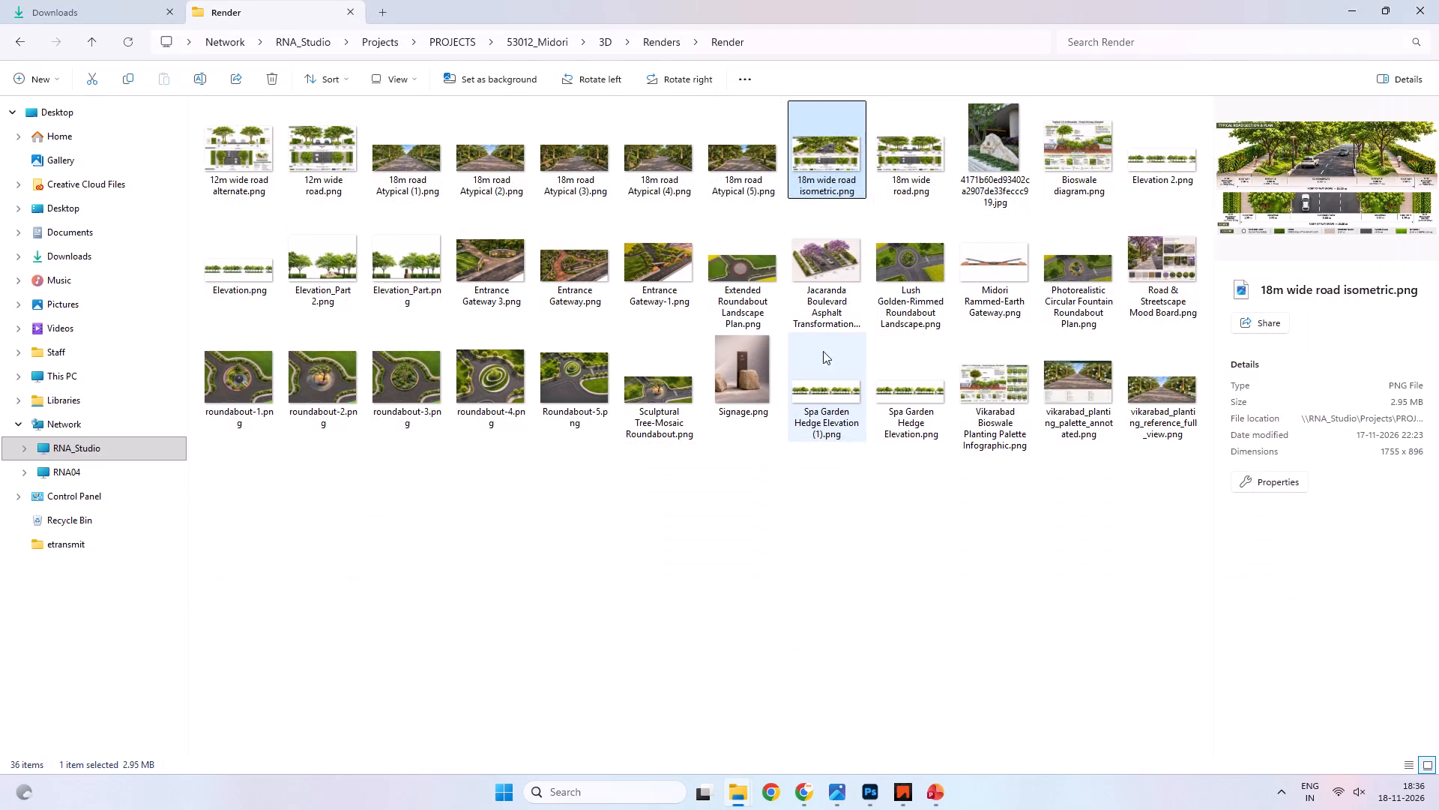
double_click(920, 168)
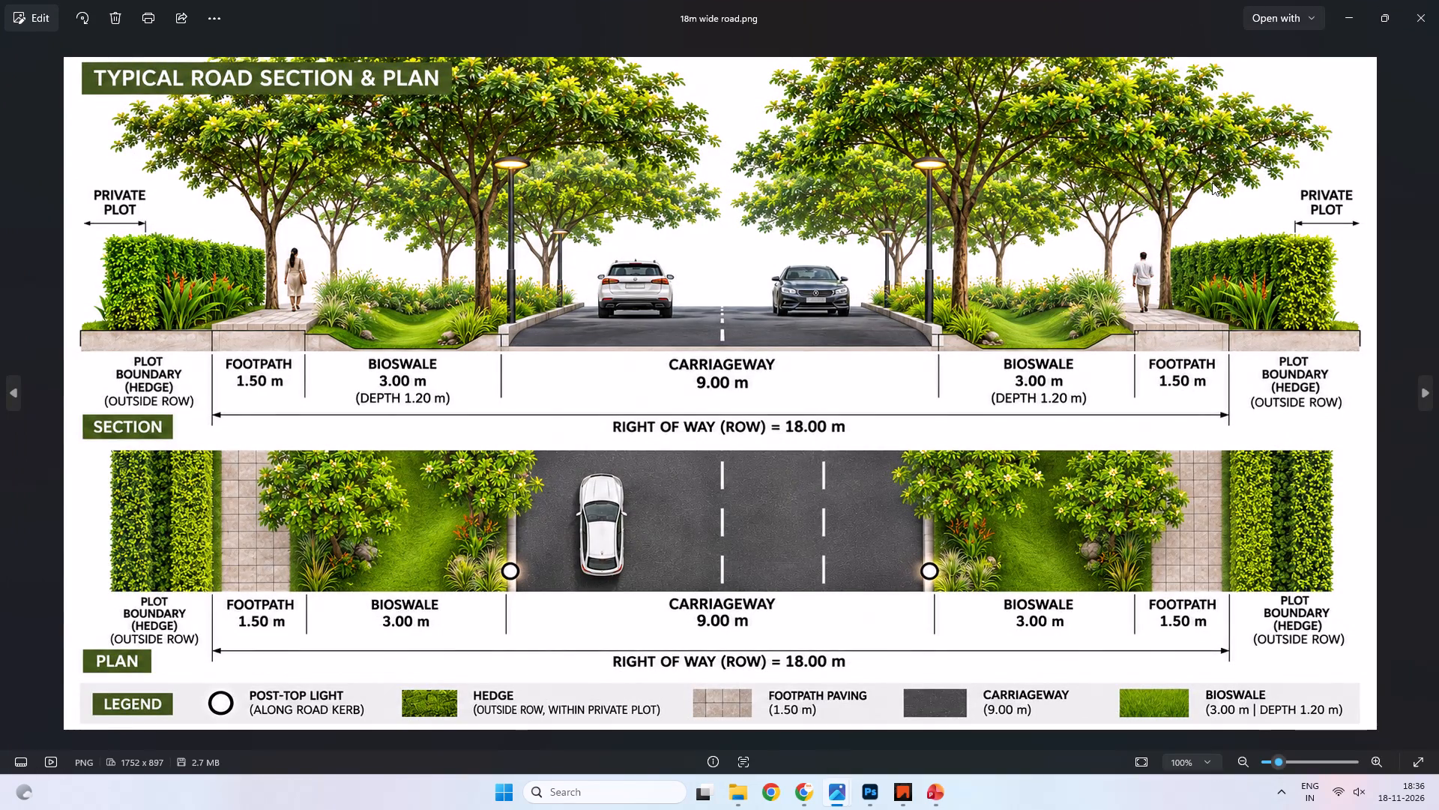
left_click(1414, 26)
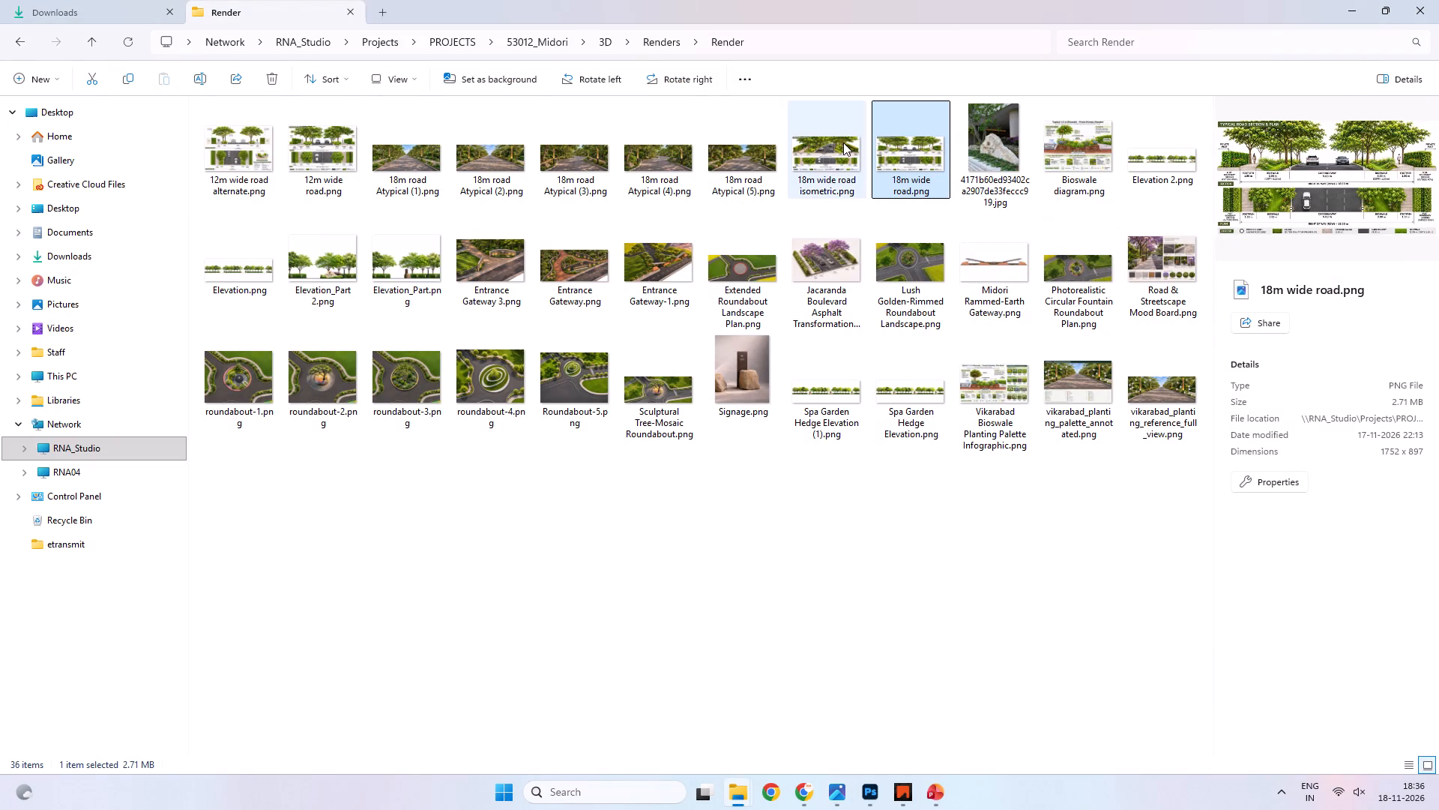
double_click(908, 169)
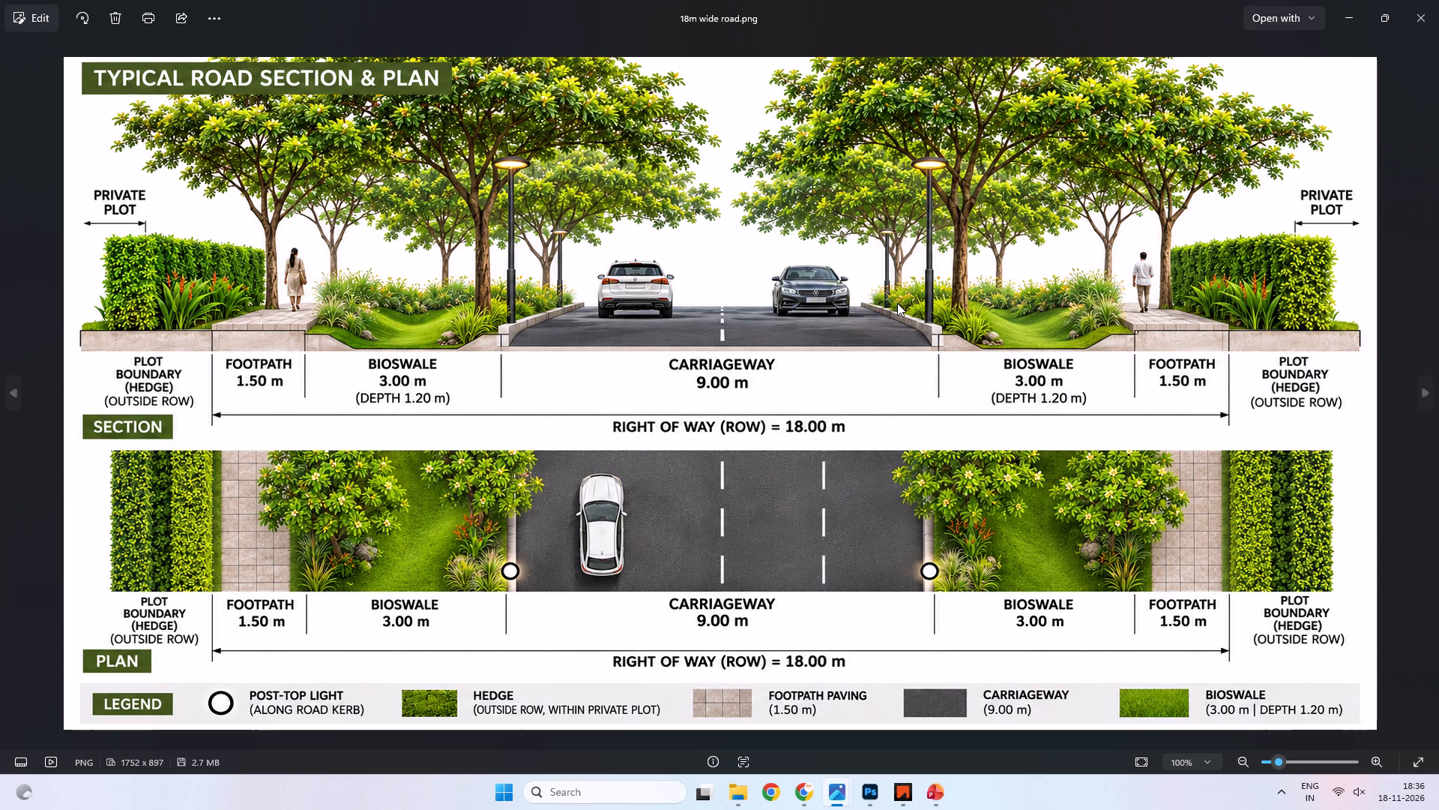
key("Left")
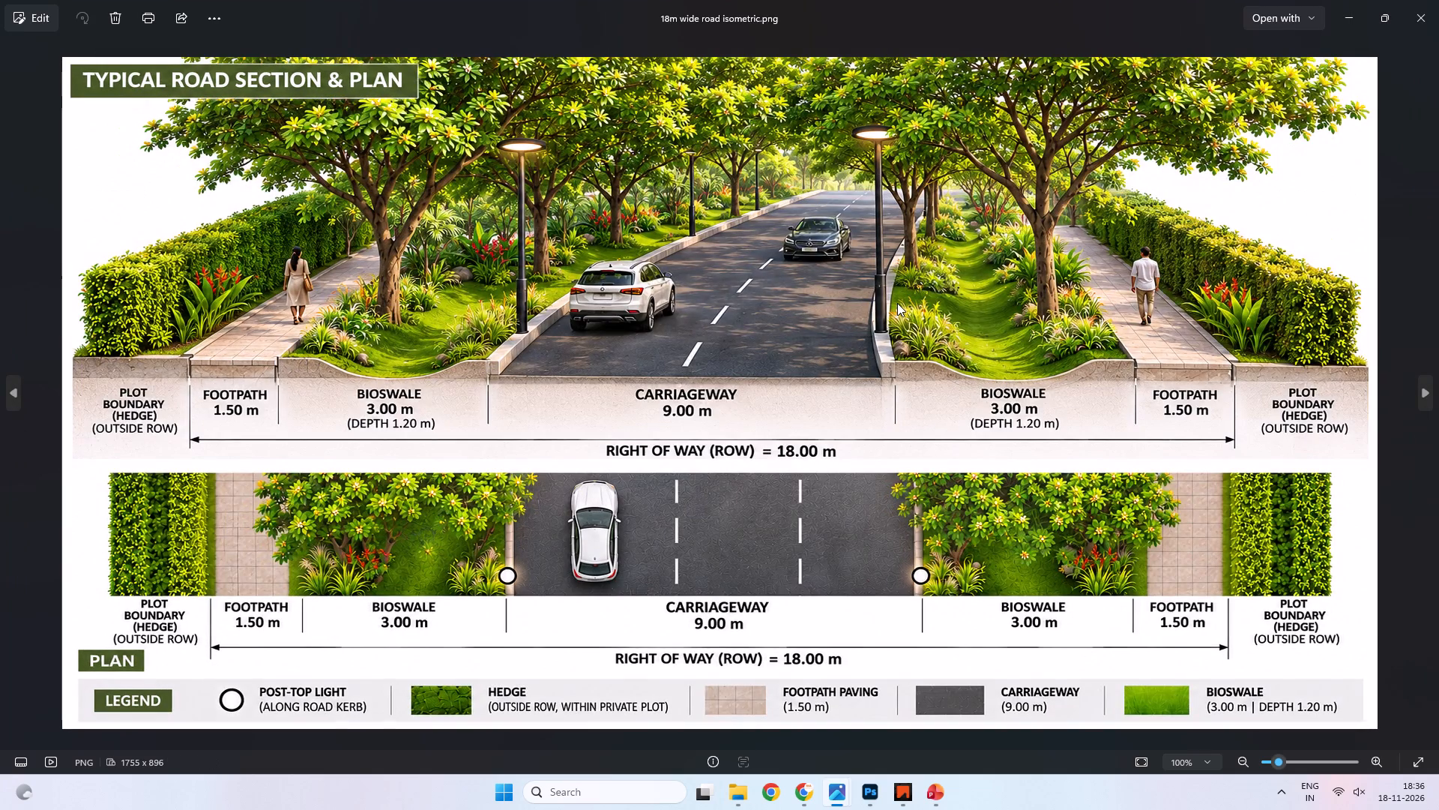
key("Escape")
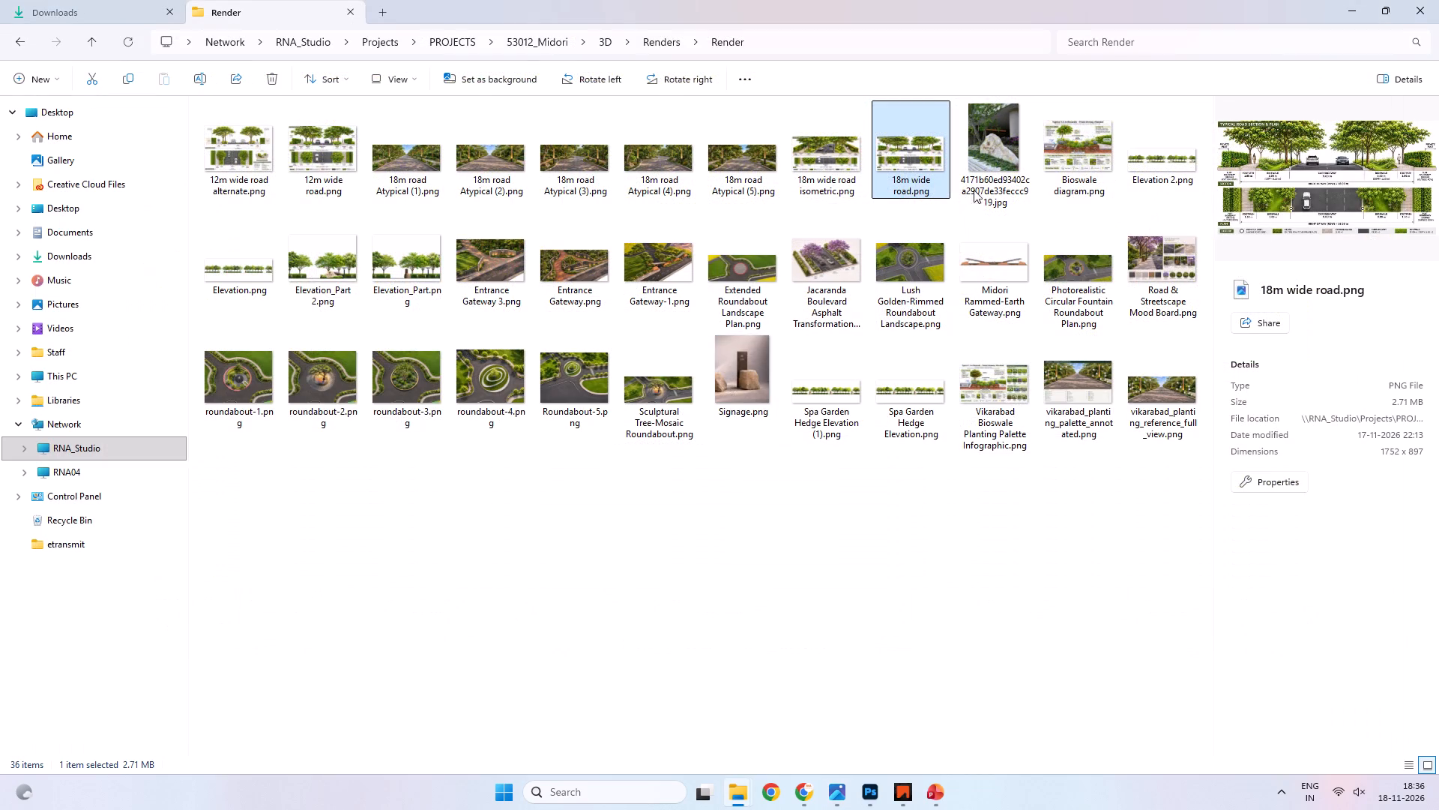
double_click(1084, 136)
key("Escape")
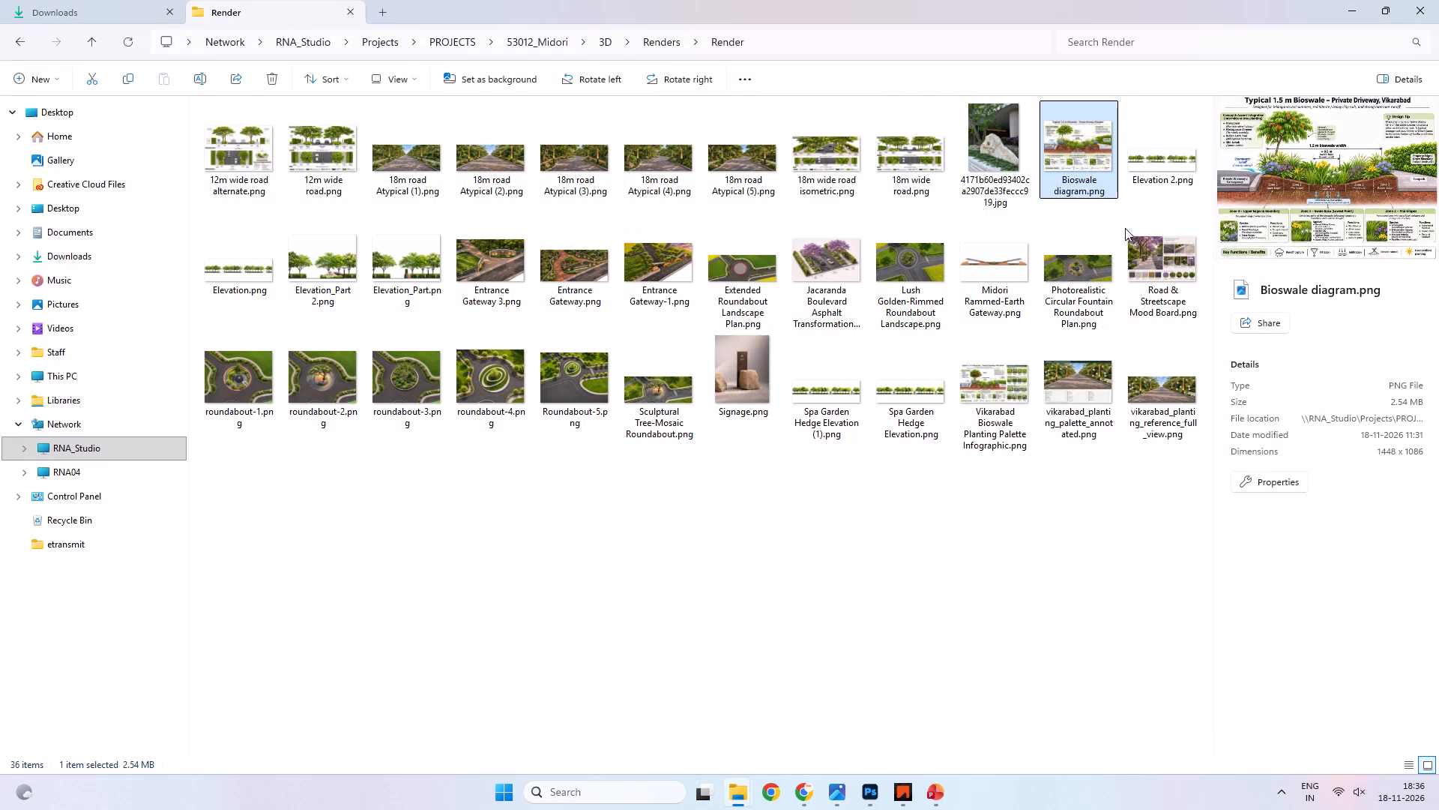
Open Elevation 2.png from the Render folder and copy the image.
double_click(1145, 171)
key("Escape")
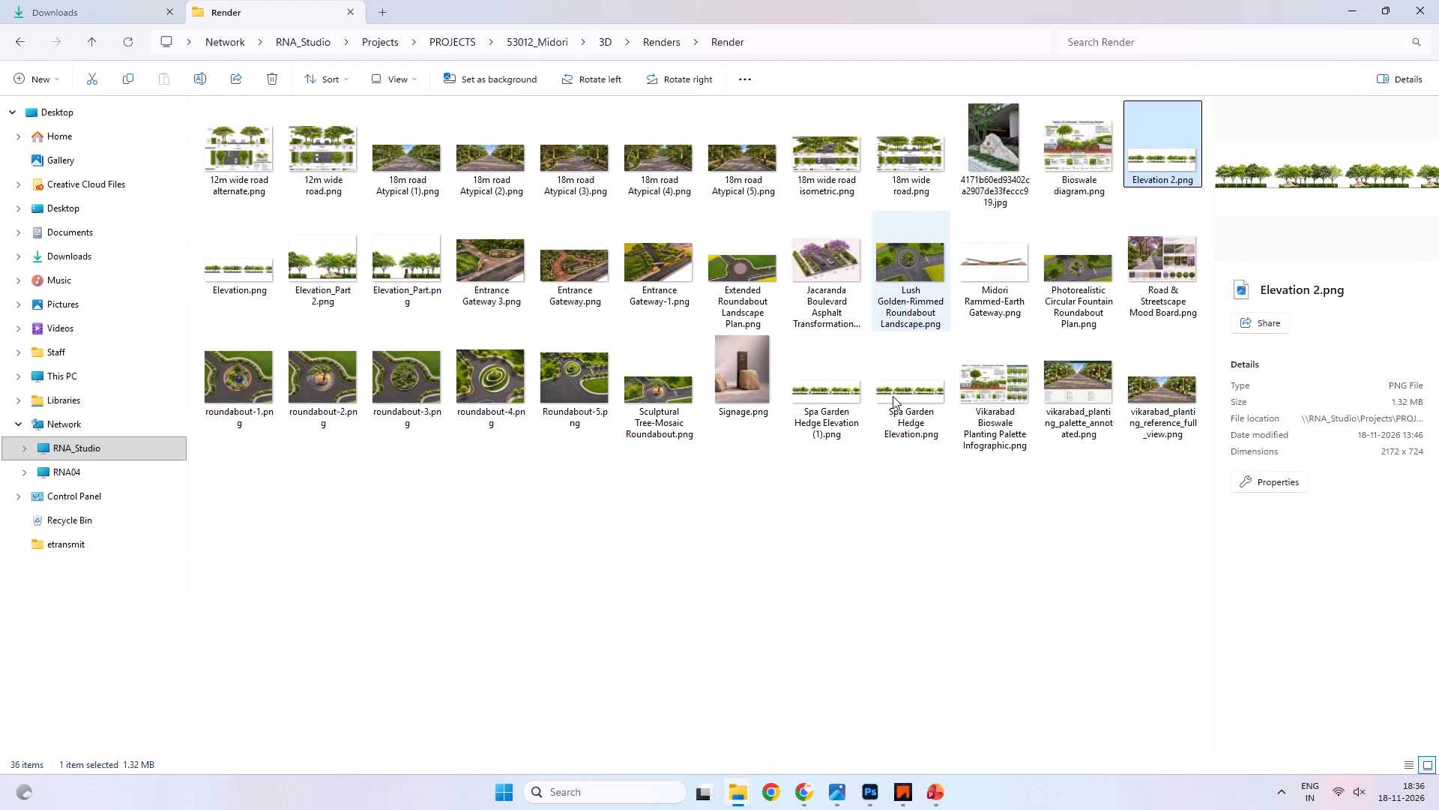
double_click(1130, 175)
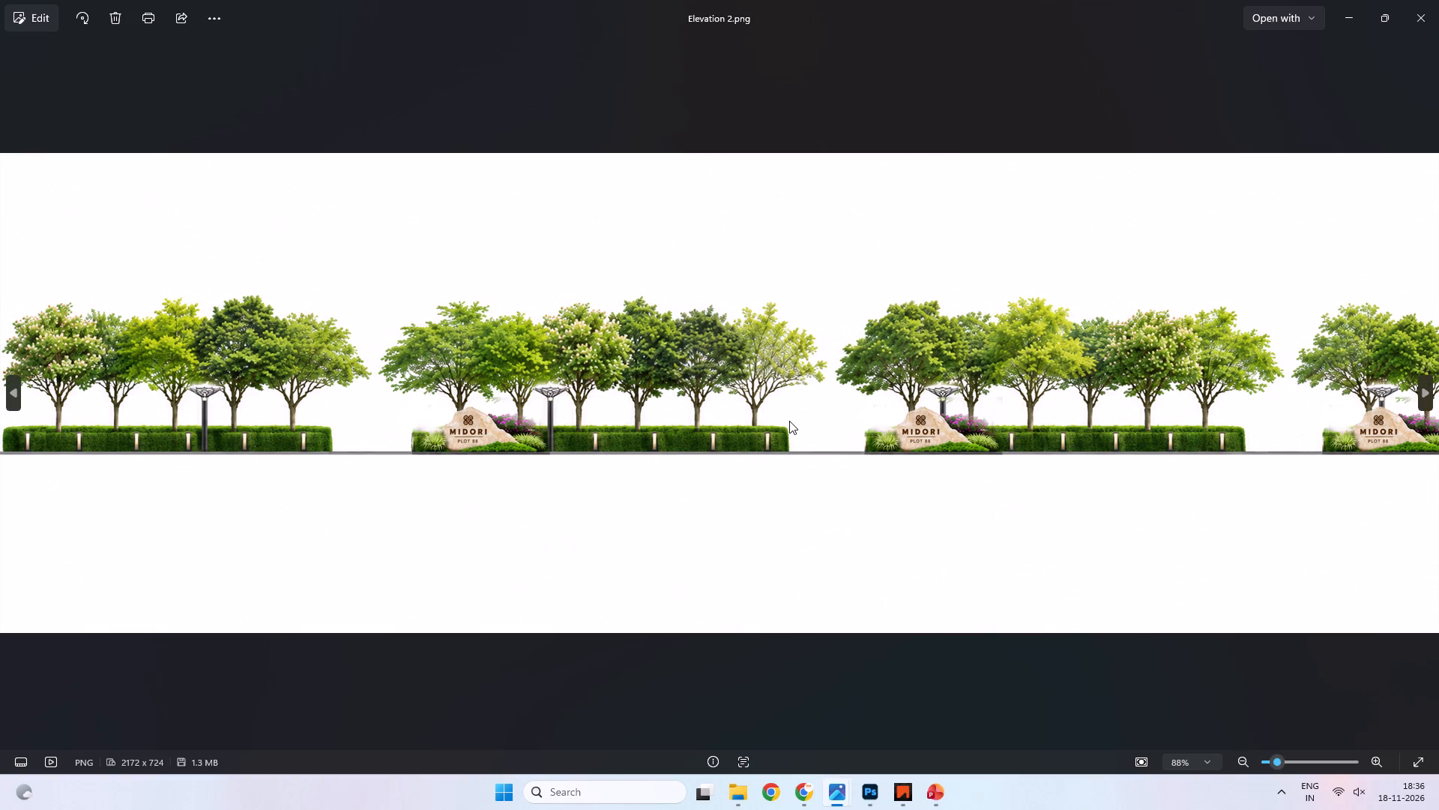
key("ctrl+c")
In PowerPoint, delete the lower elevation strip on slide 15, PLOT TO PLOT VIEW, and paste the copied Elevation 2 image there.
key("alt+Tab")
key("alt+Tab")
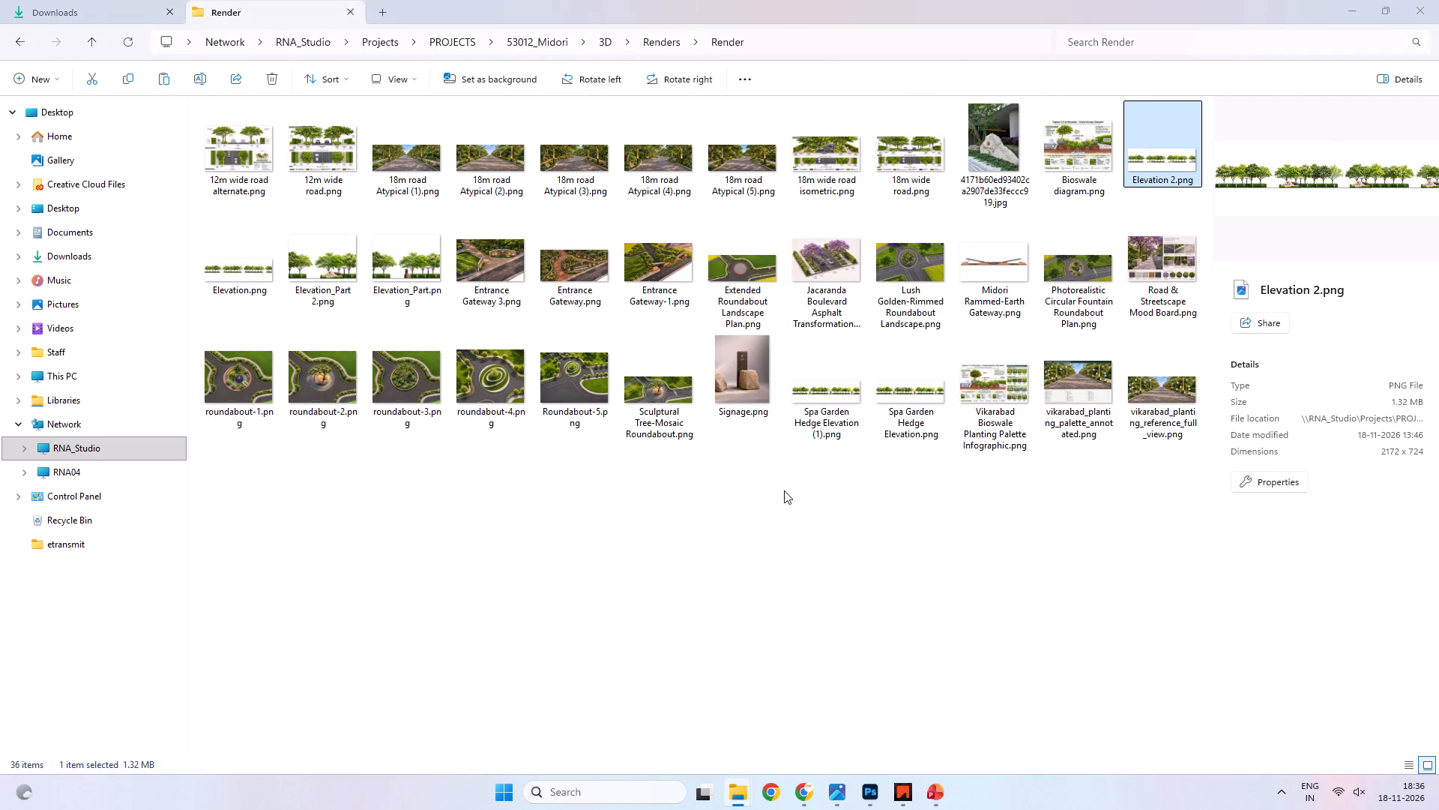
key("alt+Tab")
left_click(324, 427, "alt")
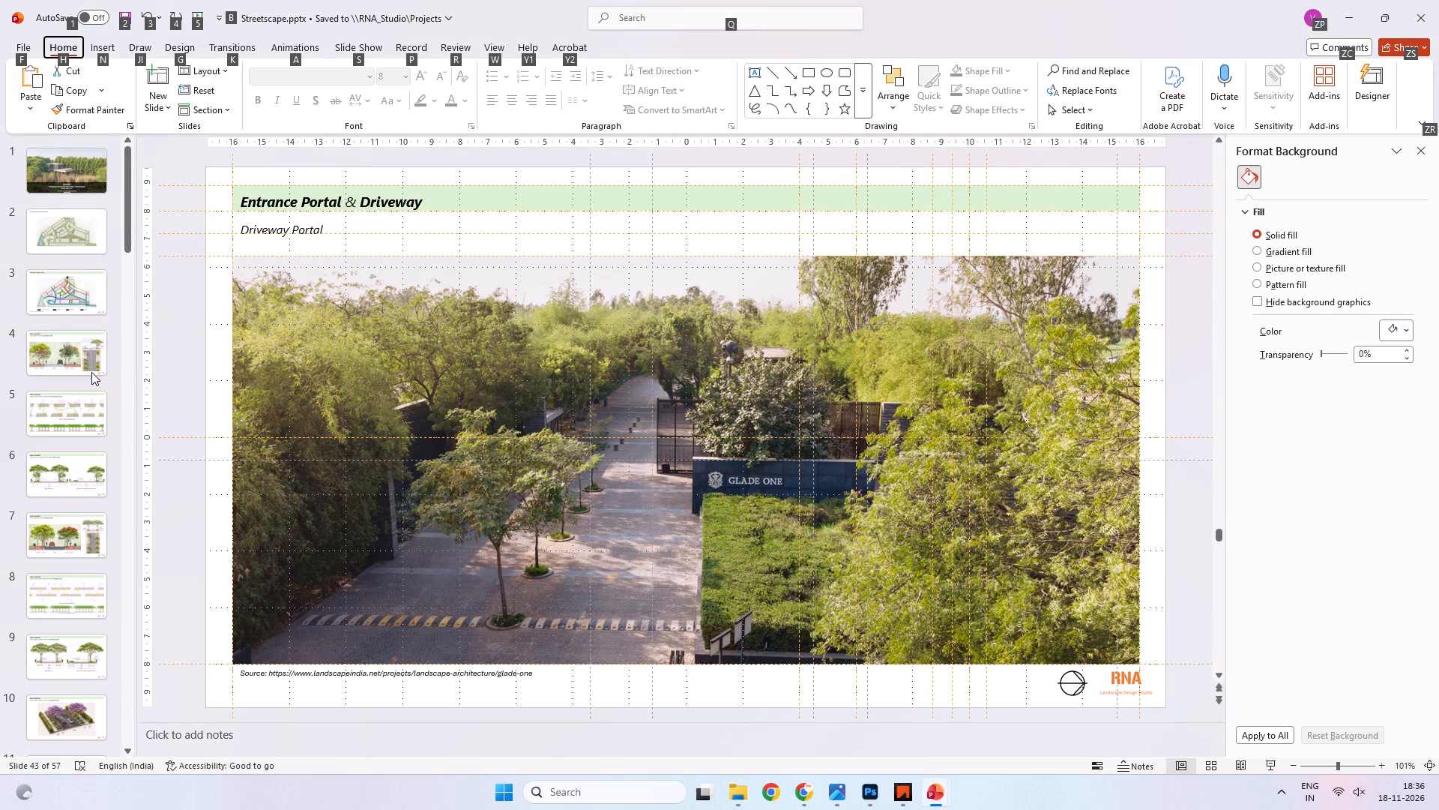
scroll(91, 372, "up", 11)
scroll(60, 281, "up", 3)
left_click(55, 289)
left_click(65, 244)
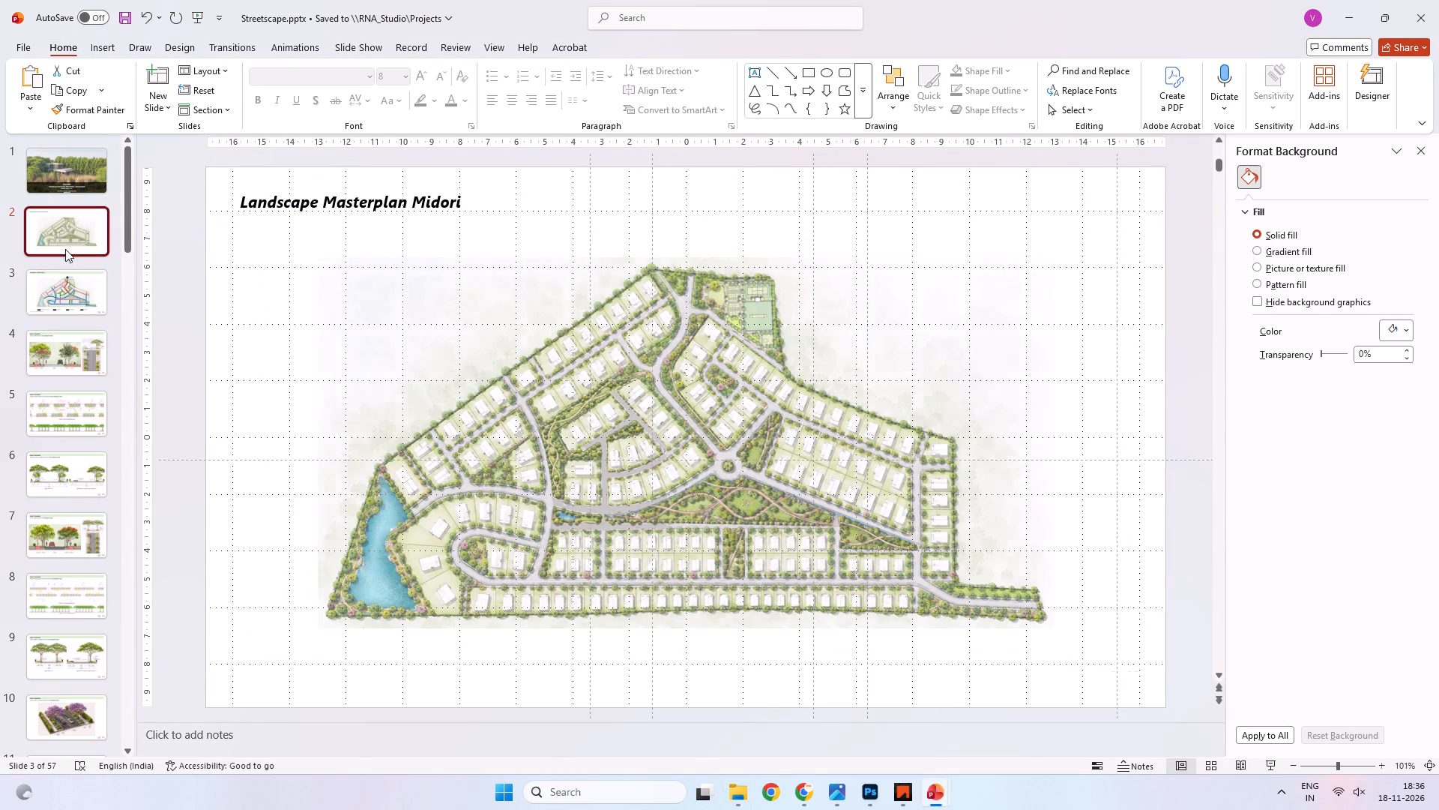
scroll(70, 308, "up", 6)
scroll(72, 375, "down", 5)
scroll(67, 471, "down", 5)
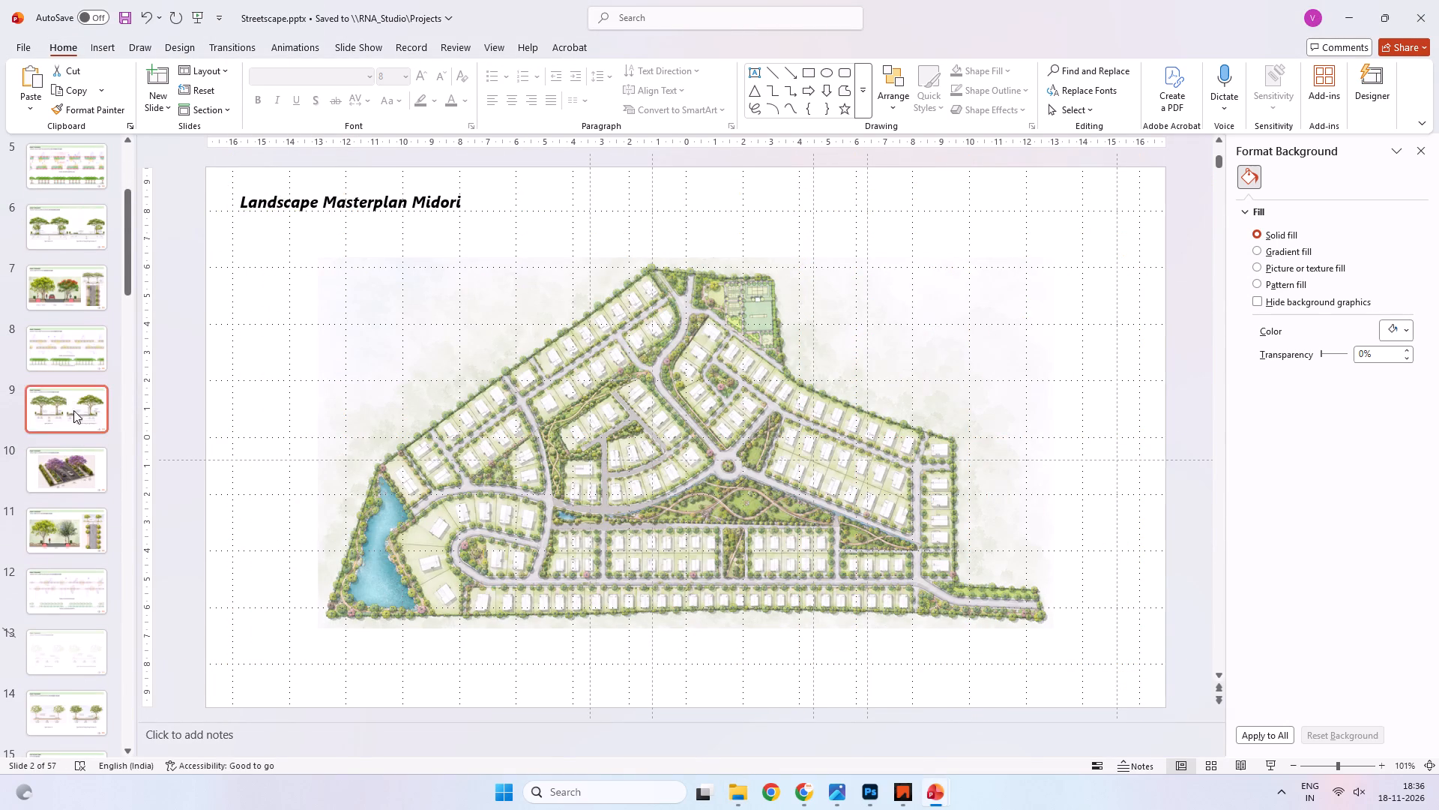
left_click(70, 349)
scroll(60, 586, "down", 12)
left_click(67, 481)
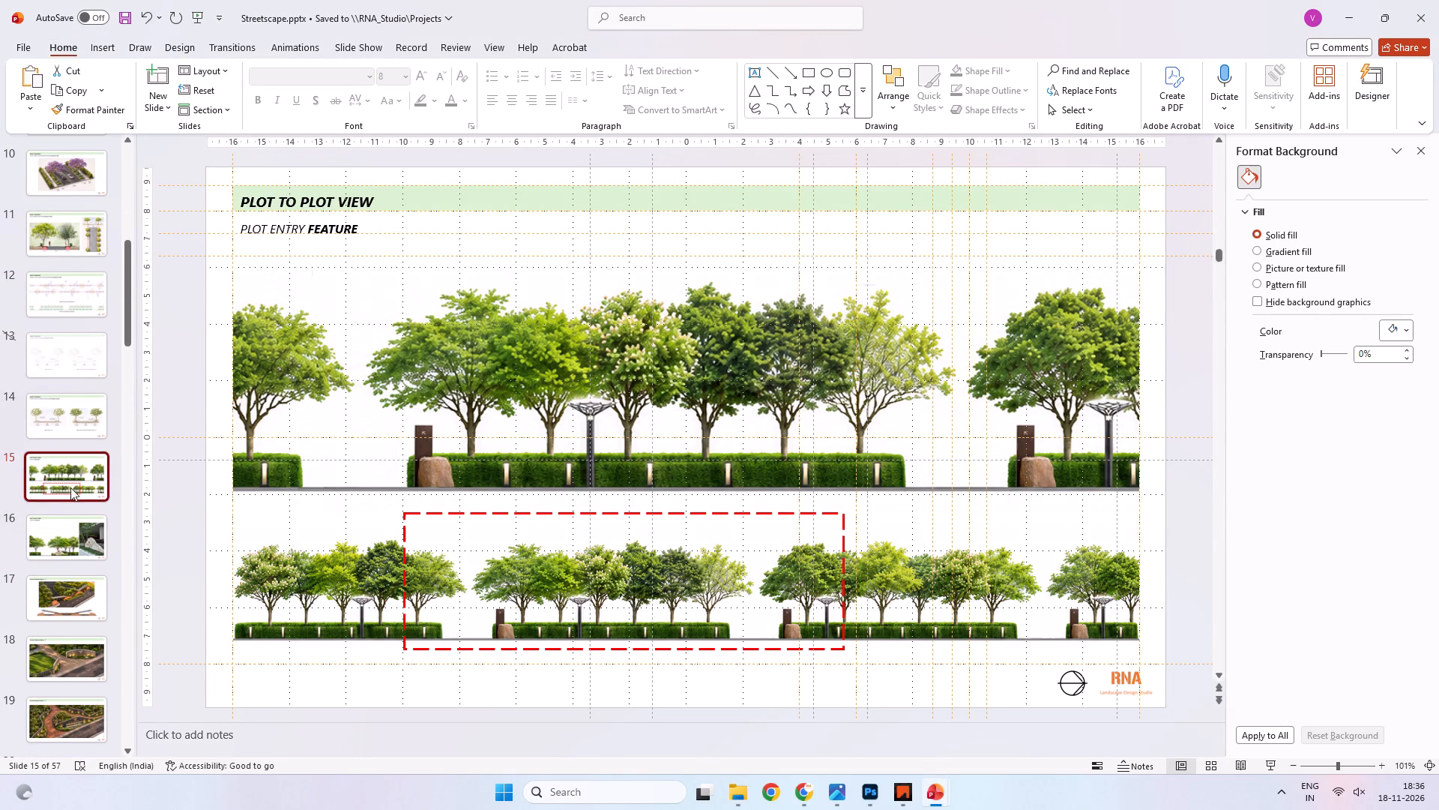
left_click(536, 460)
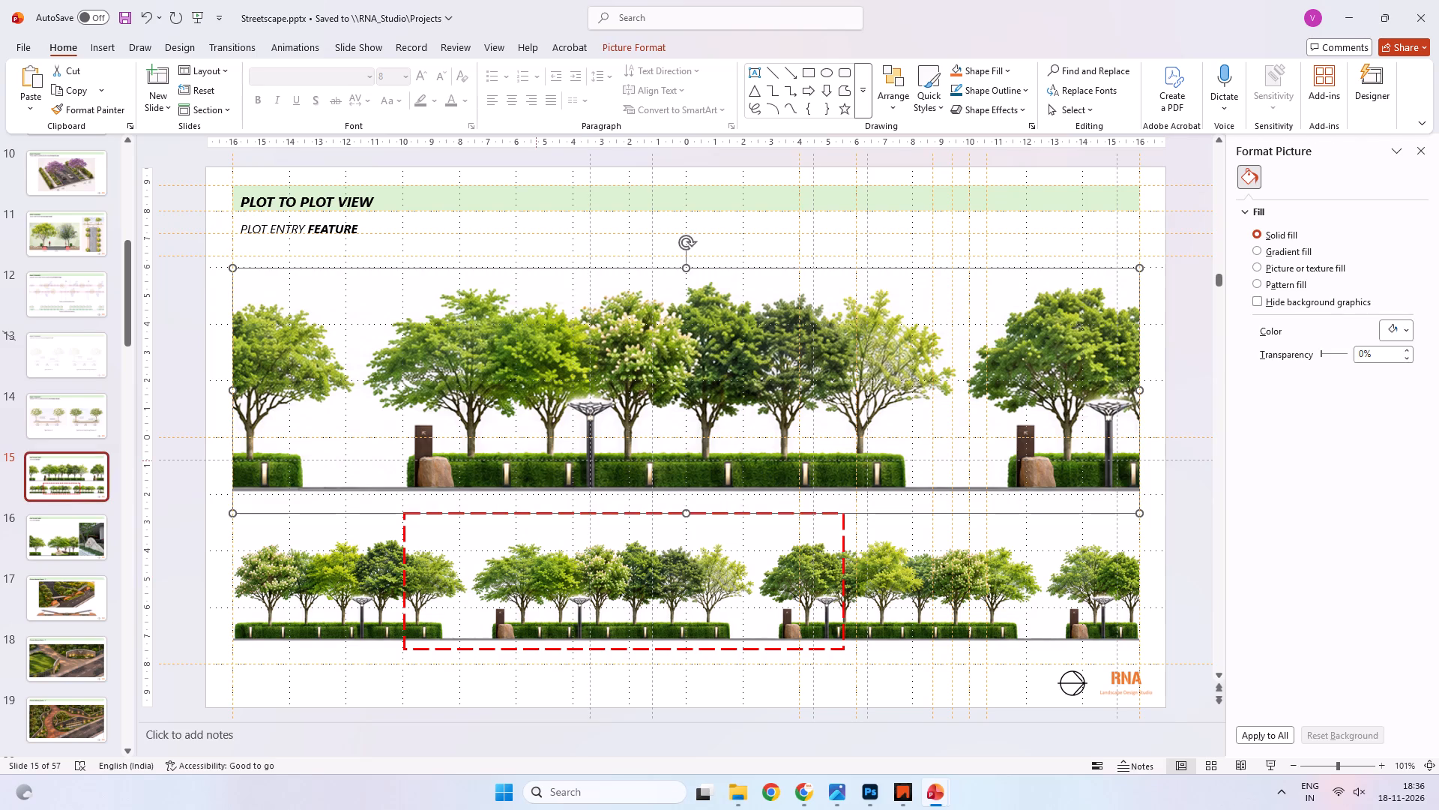
left_click(975, 586)
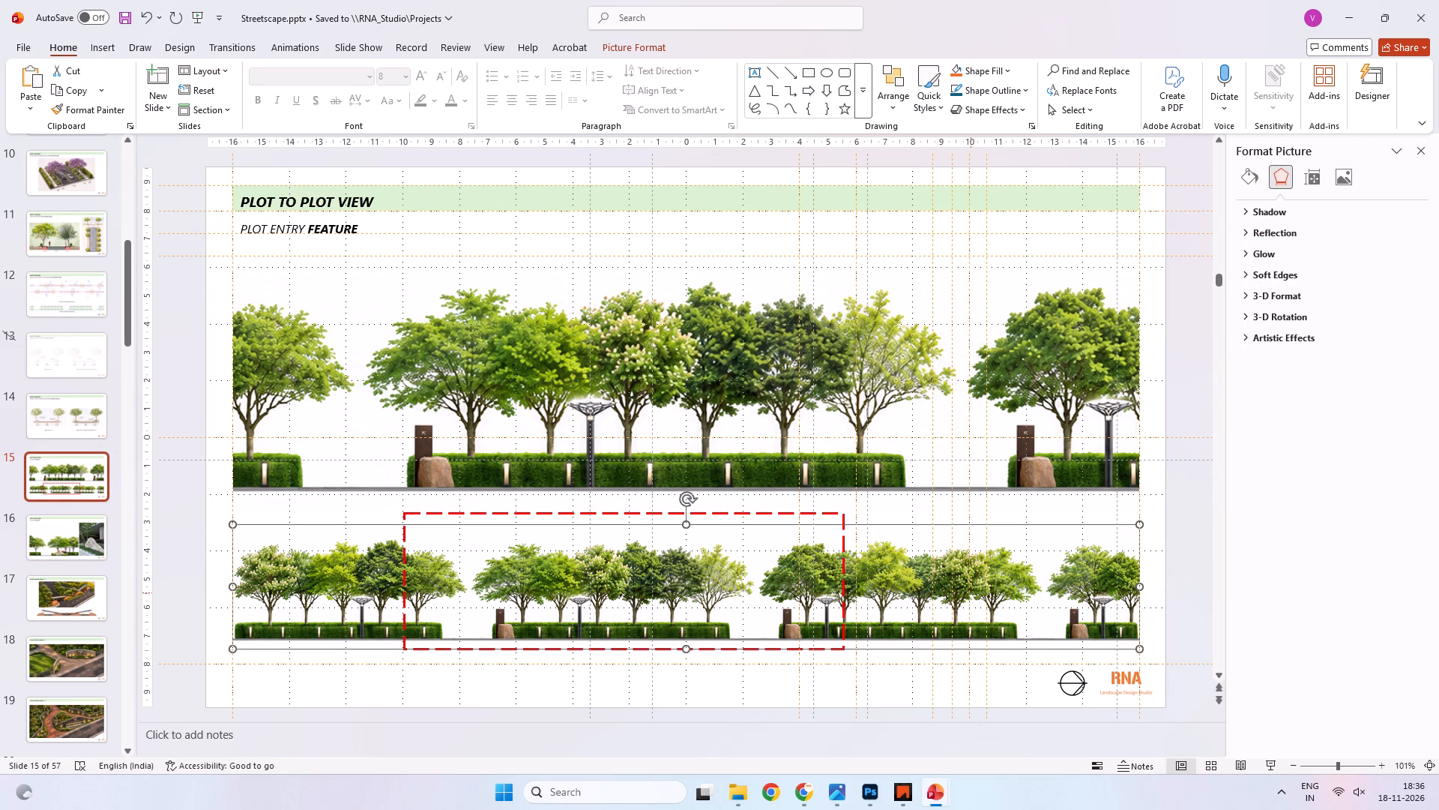
key("Delete")
key("ctrl+v")
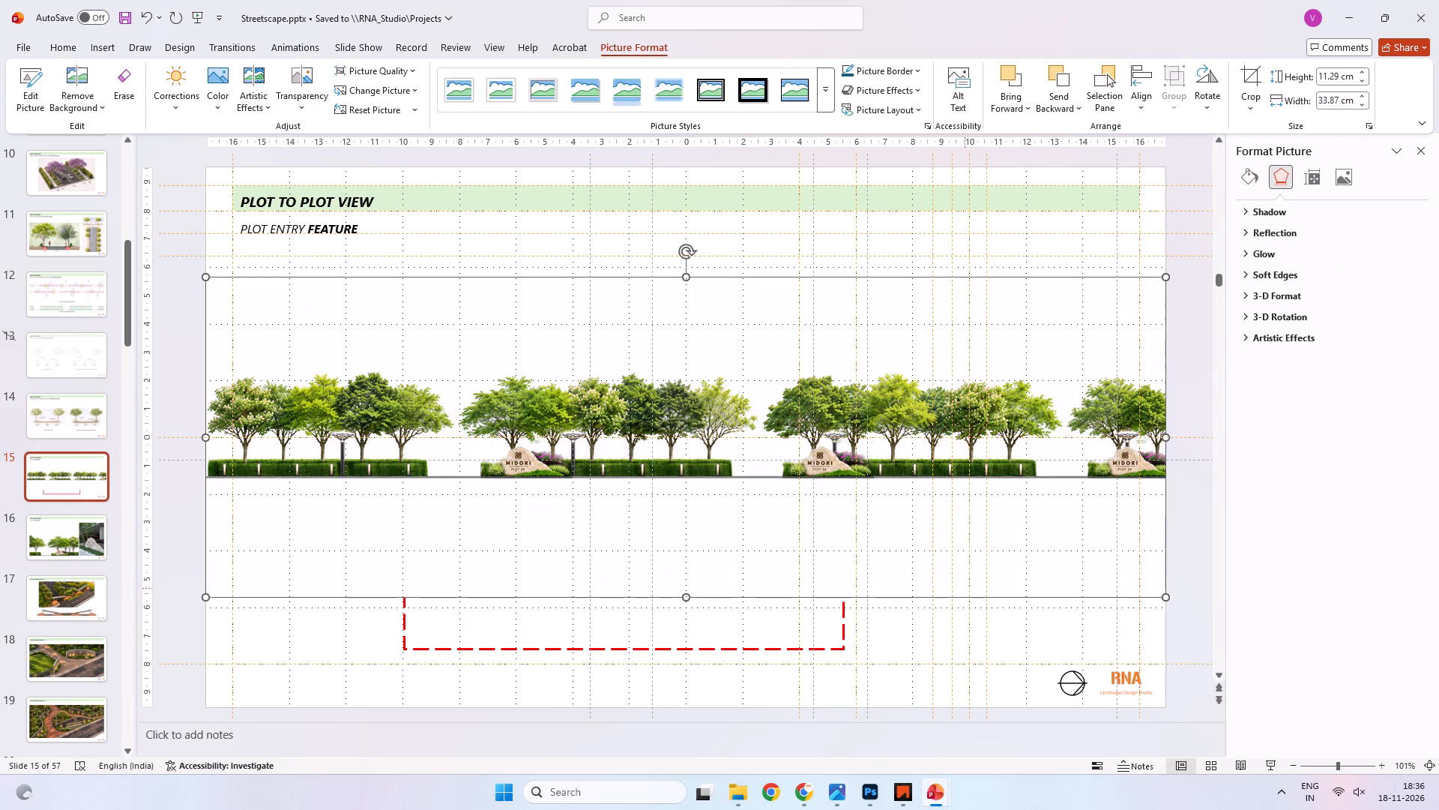
Crop the blank areas above and below the tree strip in the pasted Elevation 2 image on slide 15.
right_click(687, 520)
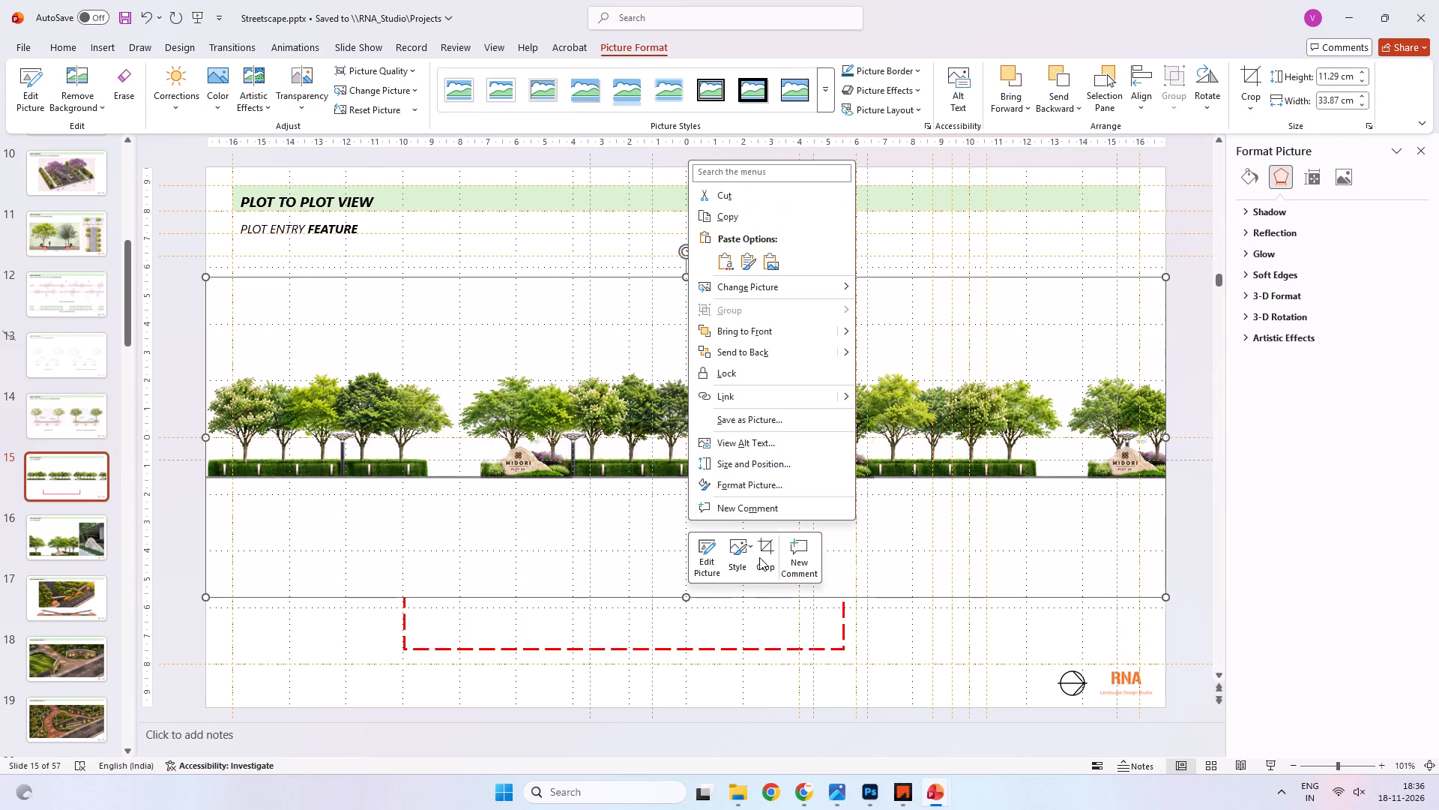
left_click(770, 554)
left_click_drag(686, 595, 670, 493)
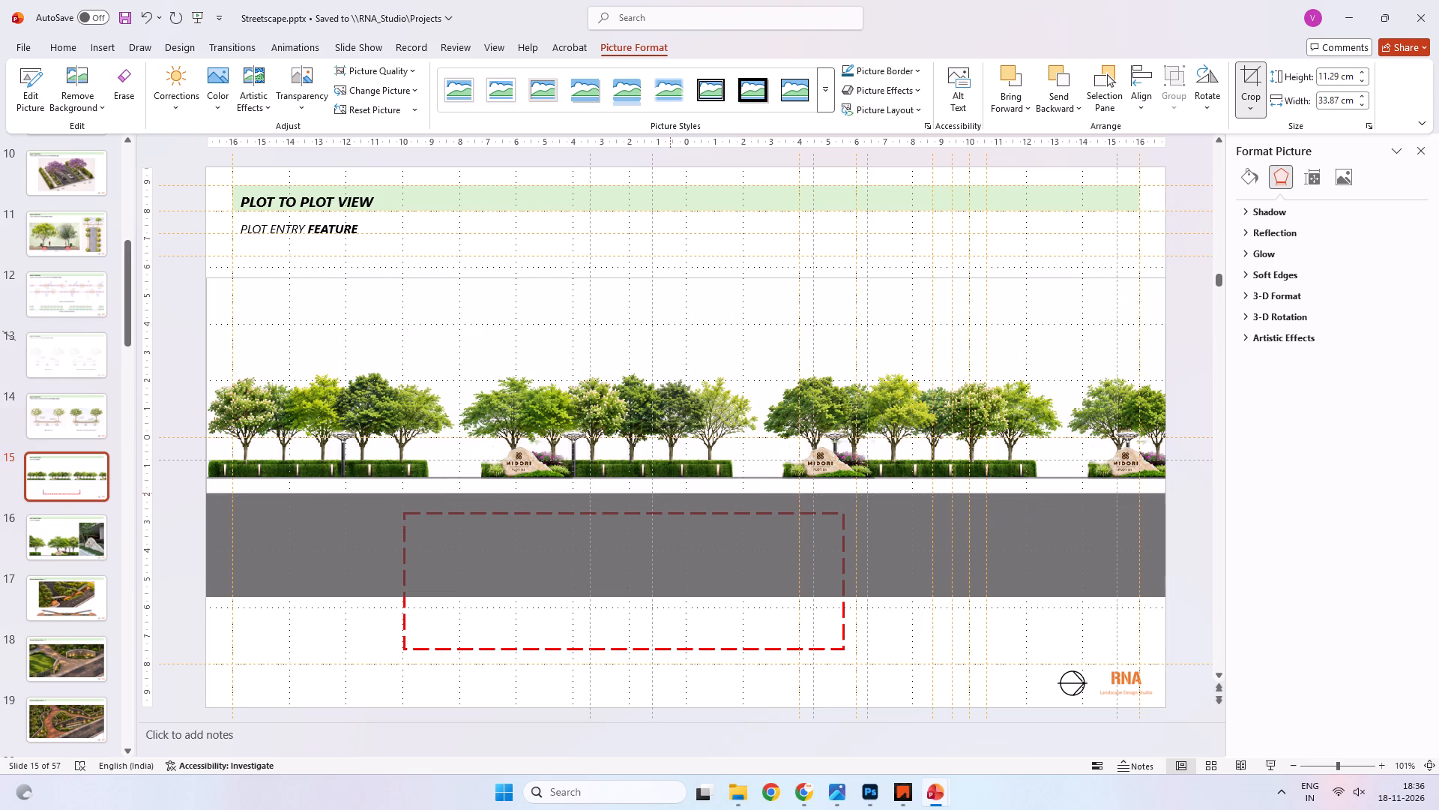
left_click_drag(670, 493, 665, 485)
left_click_drag(684, 280, 683, 349)
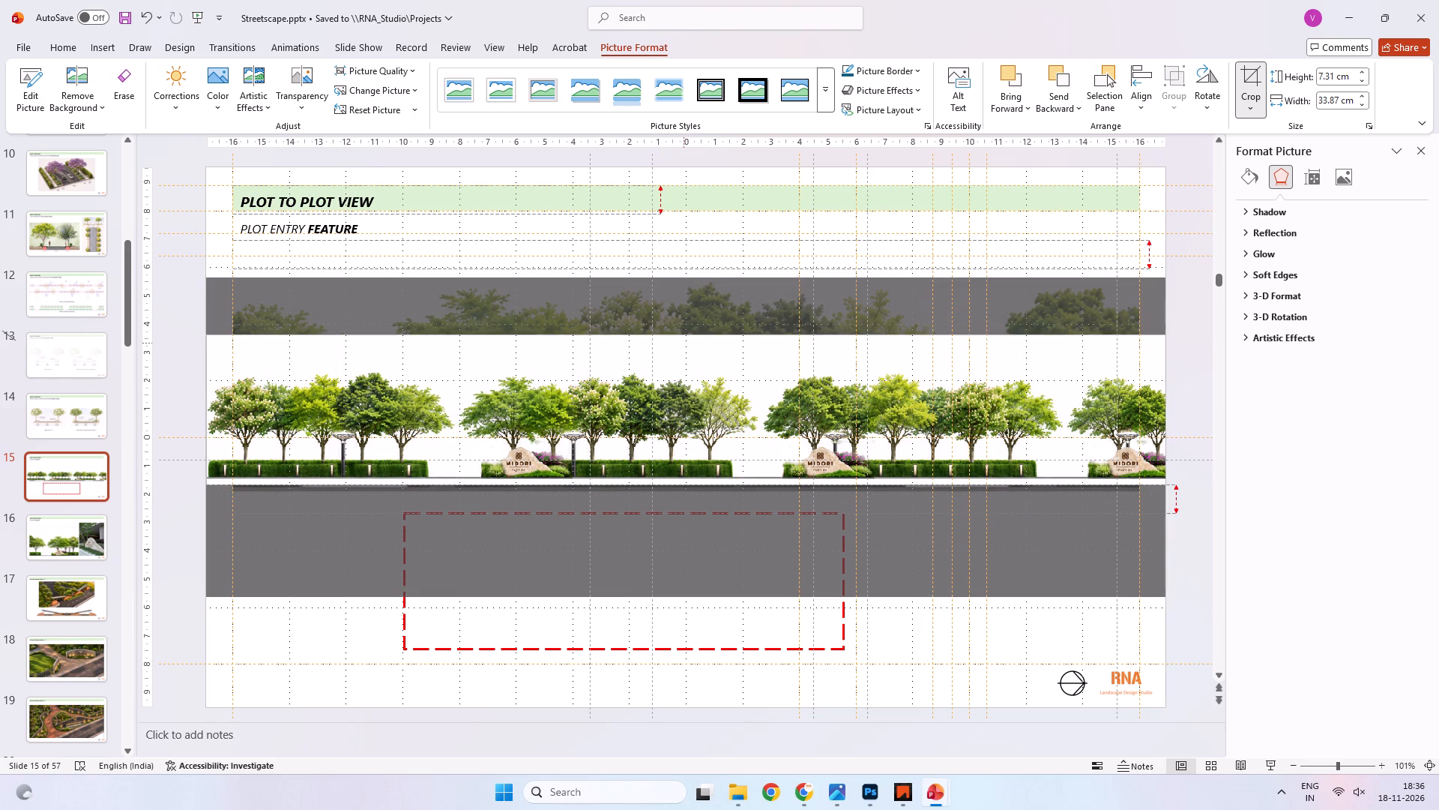
left_click_drag(683, 349, 681, 367)
left_click(1178, 412)
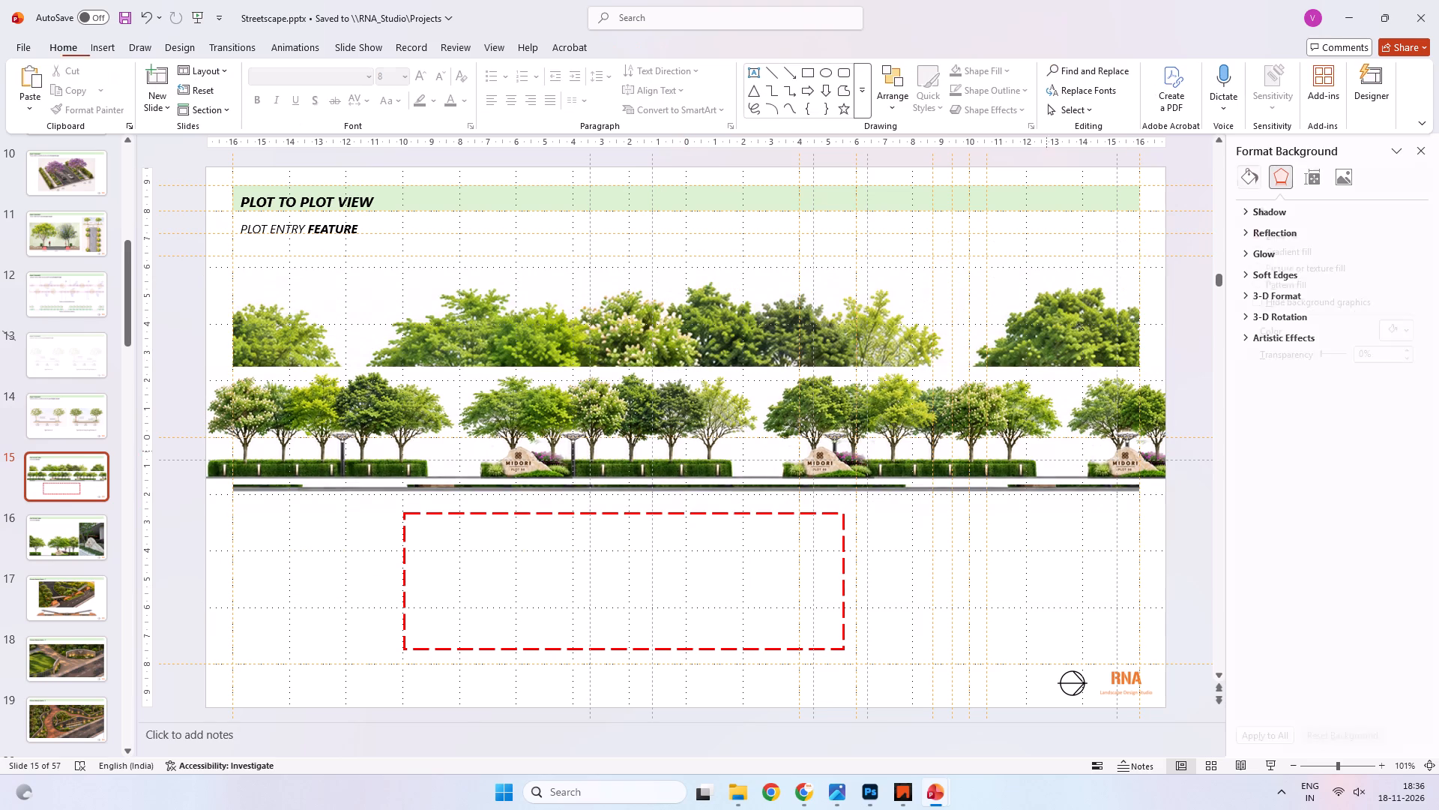
Move the cropped elevation strip below the large elevation and scale it to fit between the slide's side margin guides.
left_click_drag(969, 444, 962, 628, "shift")
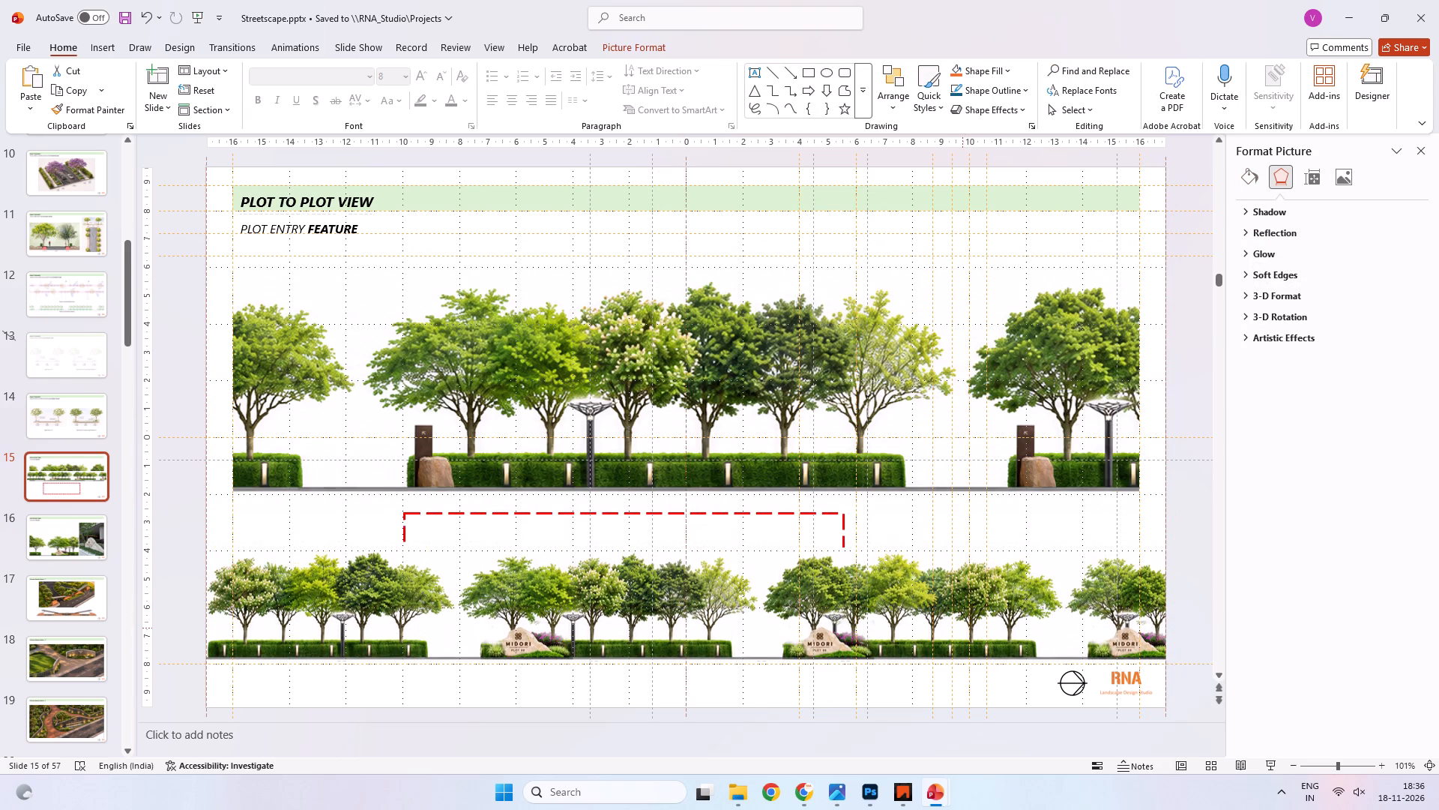
left_click_drag(962, 628, 962, 628, "shift")
left_click_drag(205, 547, 235, 559, "shift")
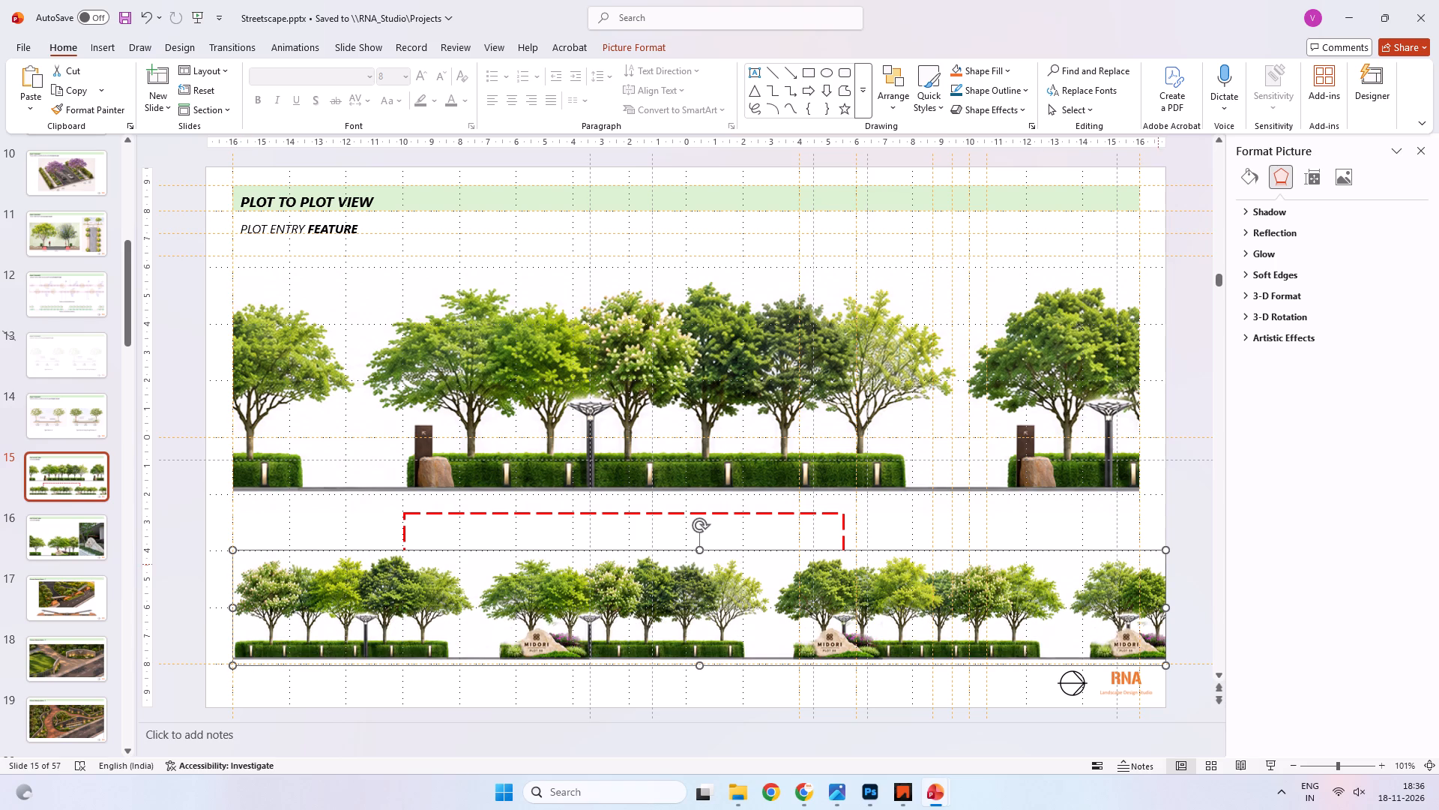
left_click_drag(1165, 552, 1132, 579, "shift")
left_click_drag(965, 631, 970, 607, "shift")
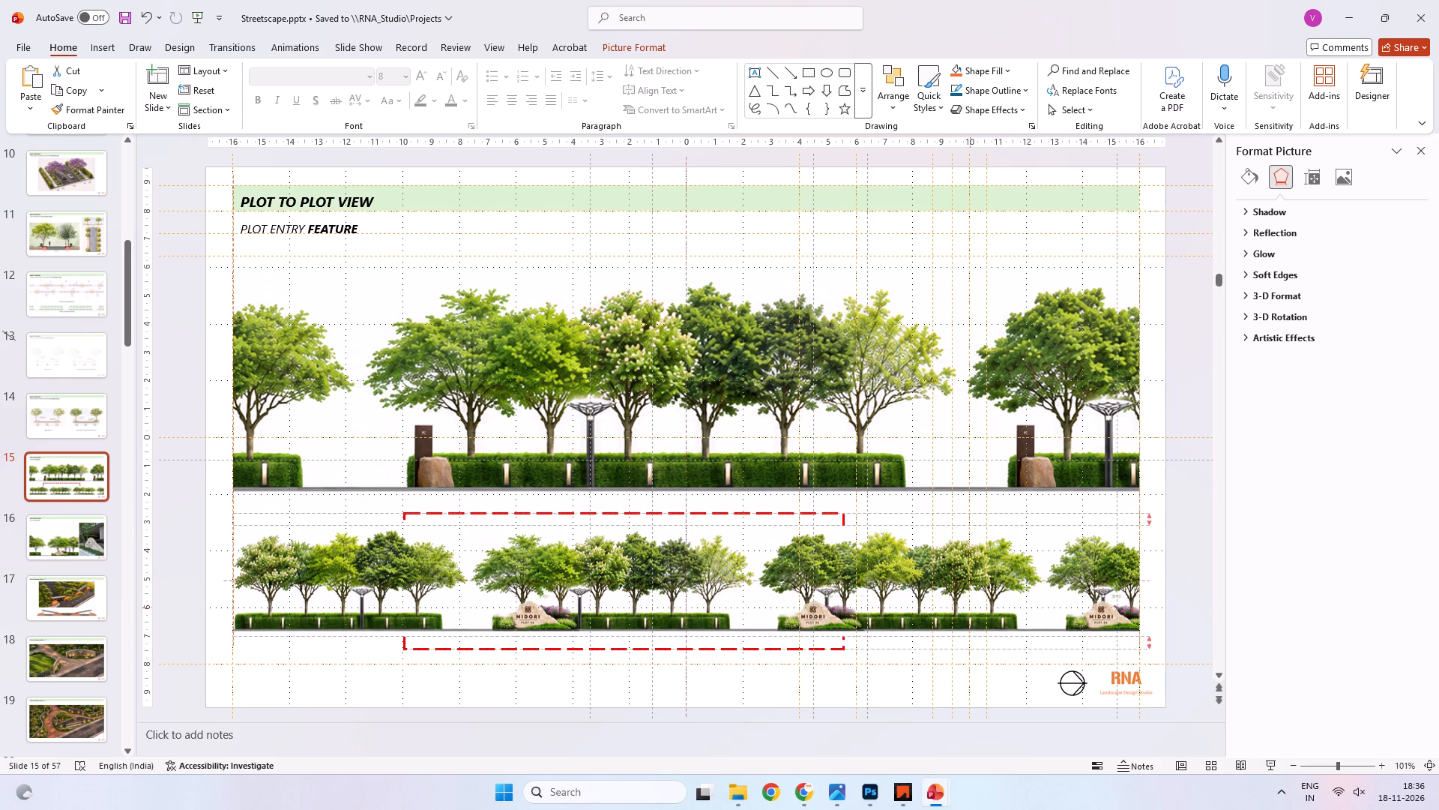
left_click_drag(970, 607, 970, 608, "shift")
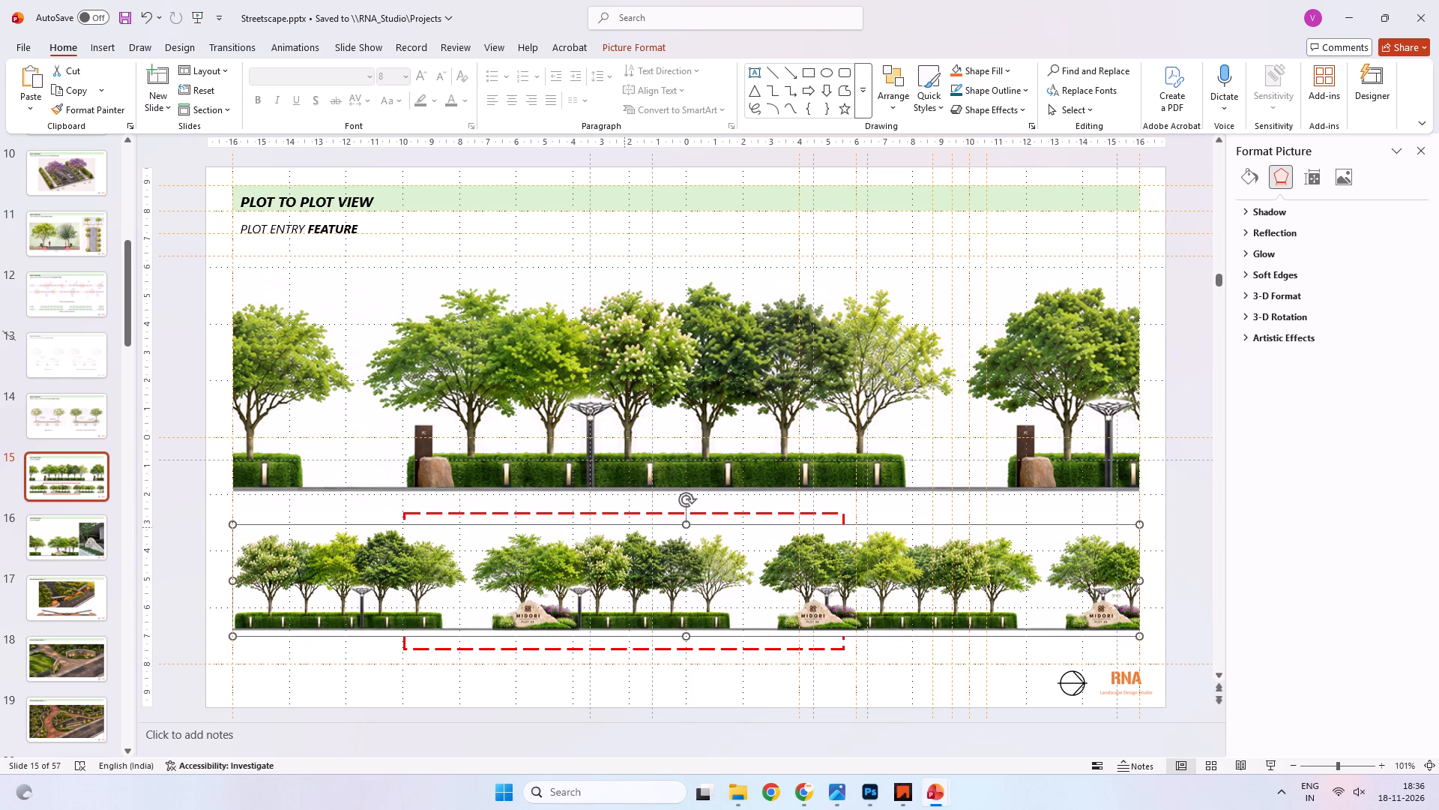
Bring the red dashed rectangle in front of the lower strip, shift it slightly sideways, and widen it to about 16 cm.
left_click(619, 514)
right_click(618, 514)
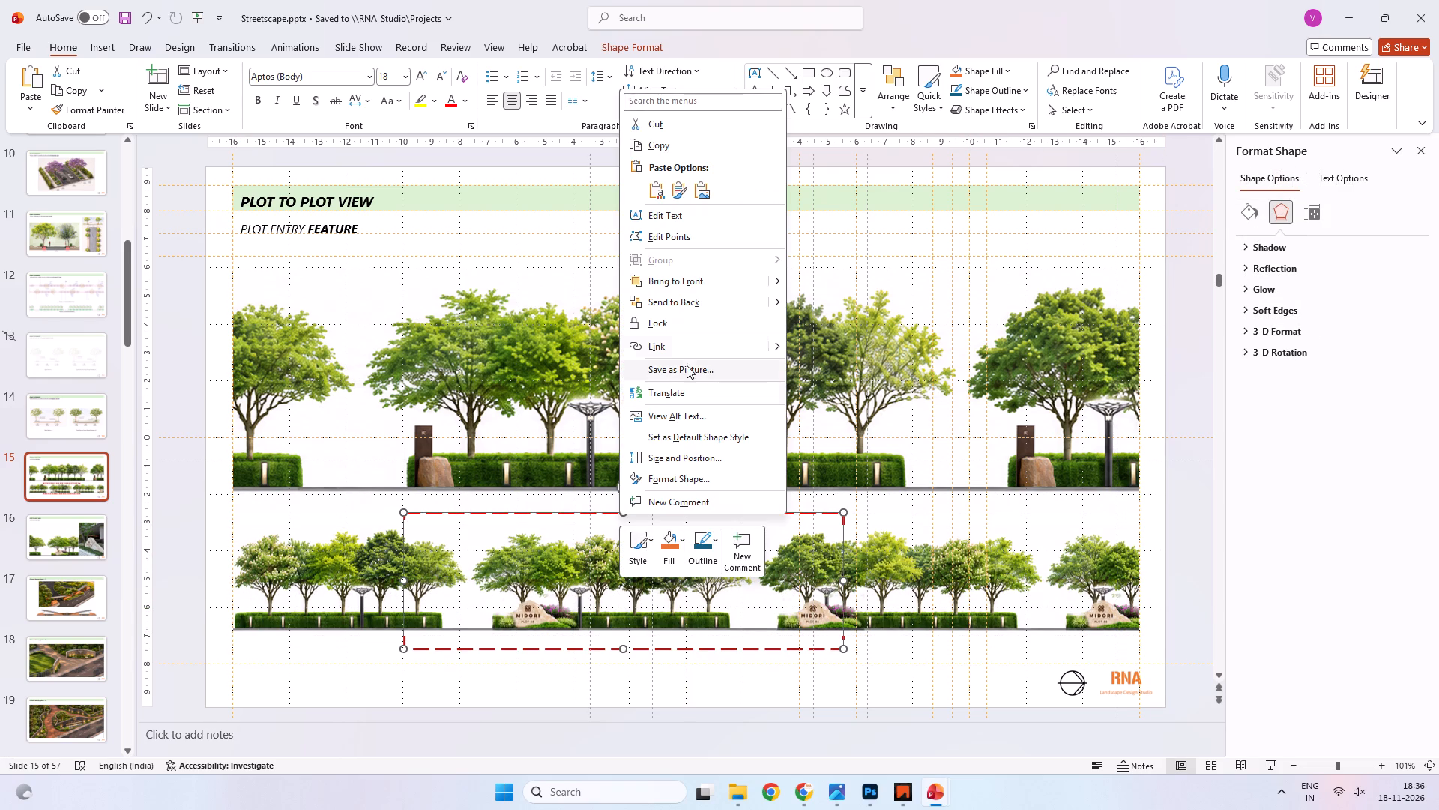
left_click(696, 283)
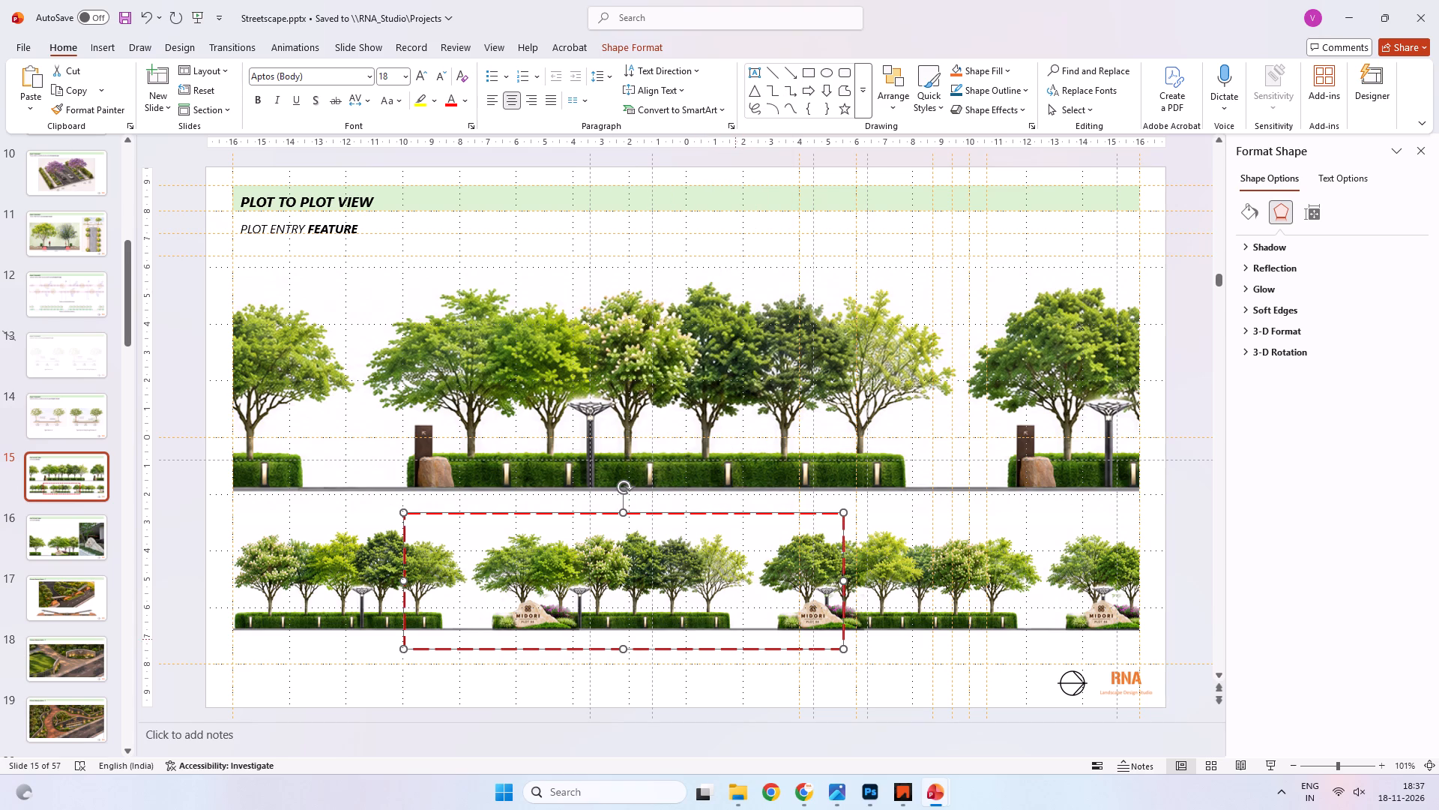
left_click_drag(732, 649, 745, 649)
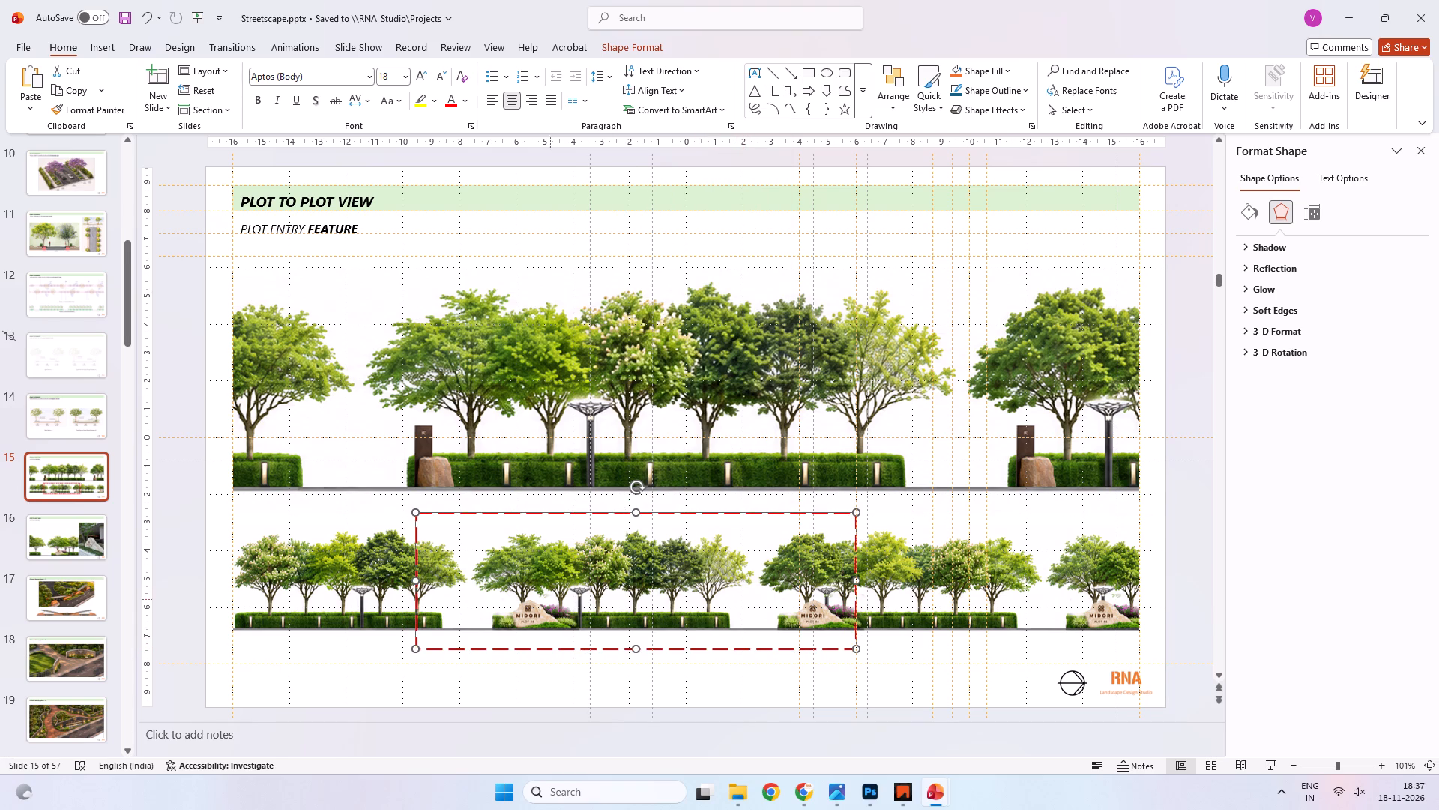
left_click_drag(415, 581, 401, 582)
left_click(510, 676)
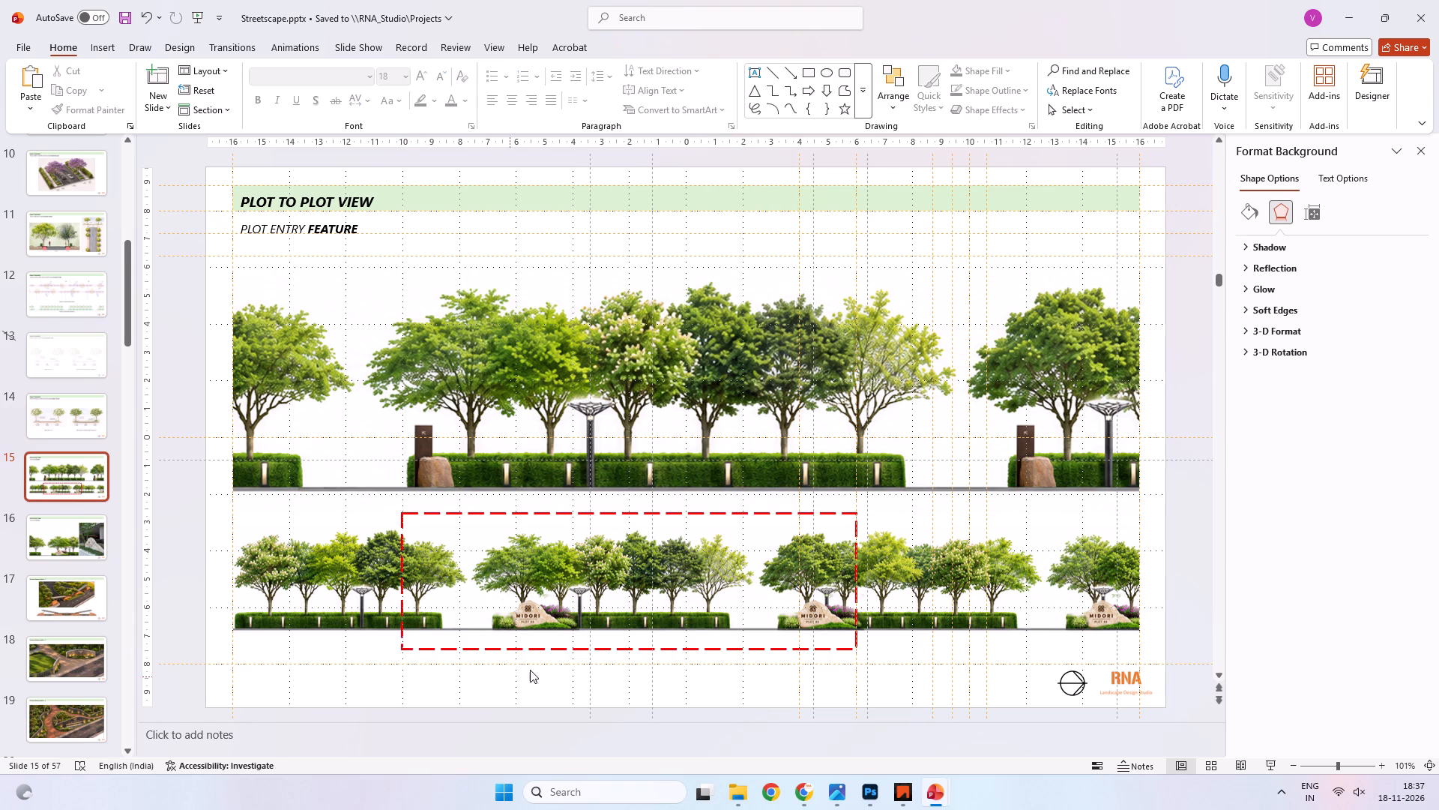
Delete the large upper elevation and place a duplicate of the lower elevation strip directly above the original.
left_click(573, 465)
key("Delete")
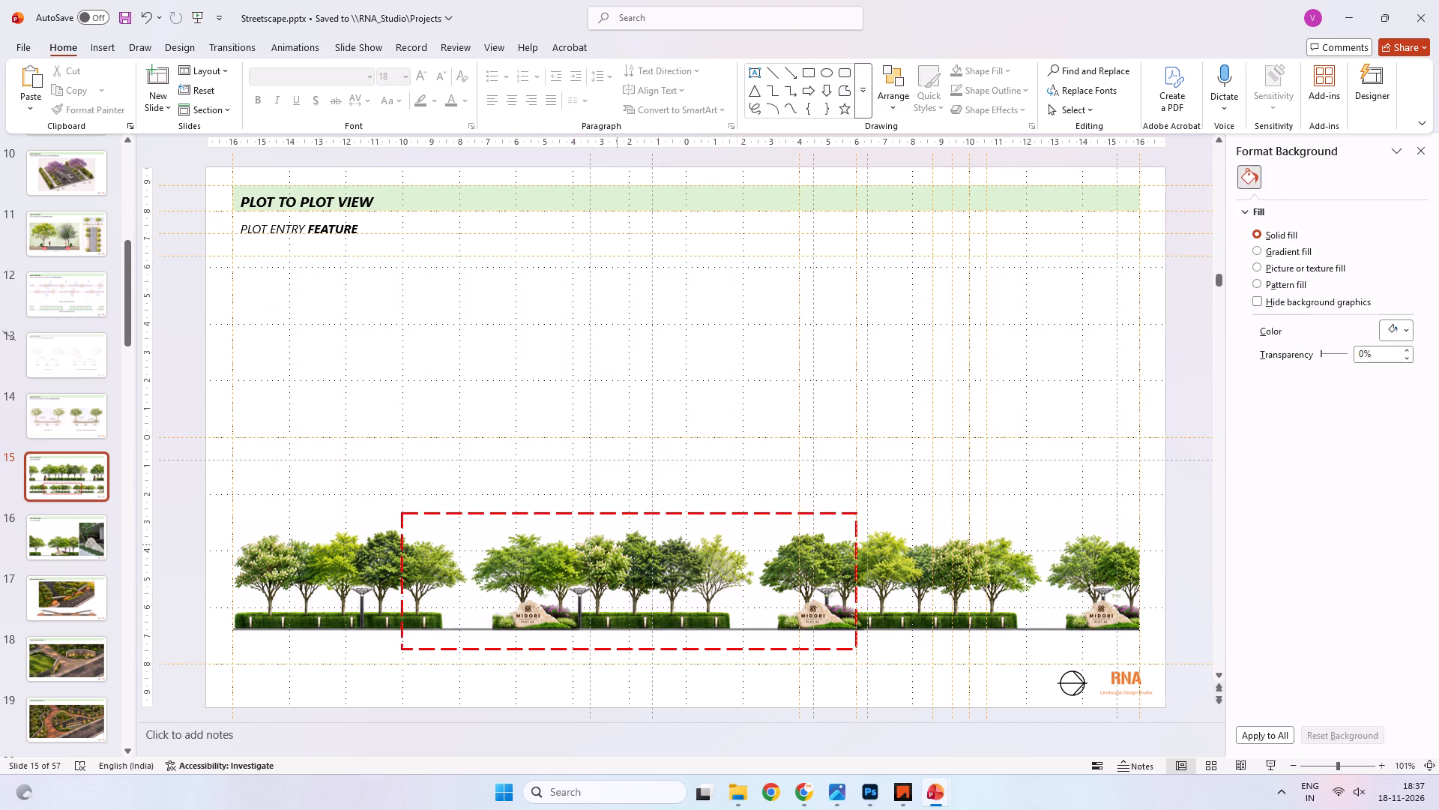
left_click(669, 604)
left_click_drag(663, 601, 642, 457, "ctrl")
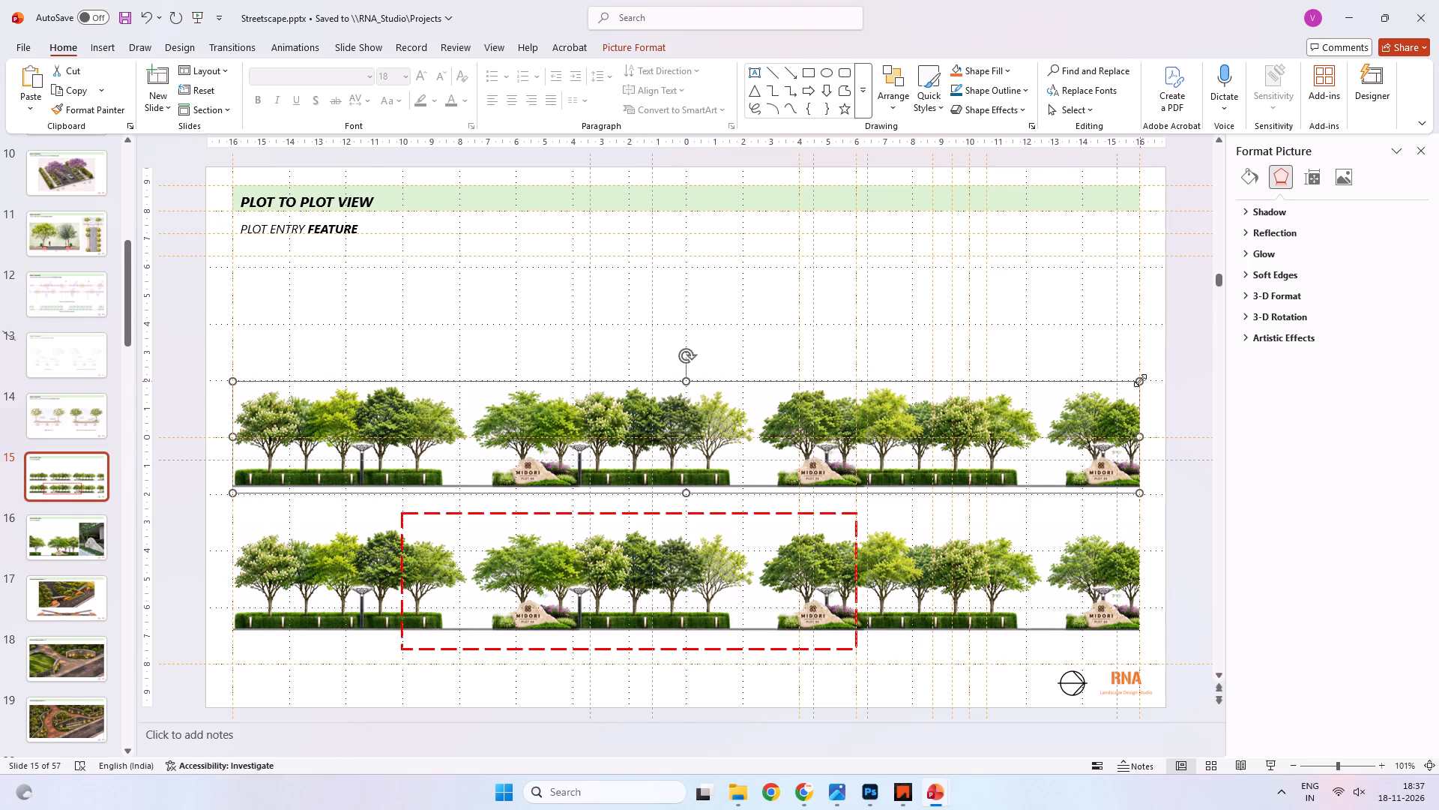
Crop both ends of the duplicated strip to match the section framed by the red dashed rectangle.
right_click(1049, 403)
left_click(1133, 358)
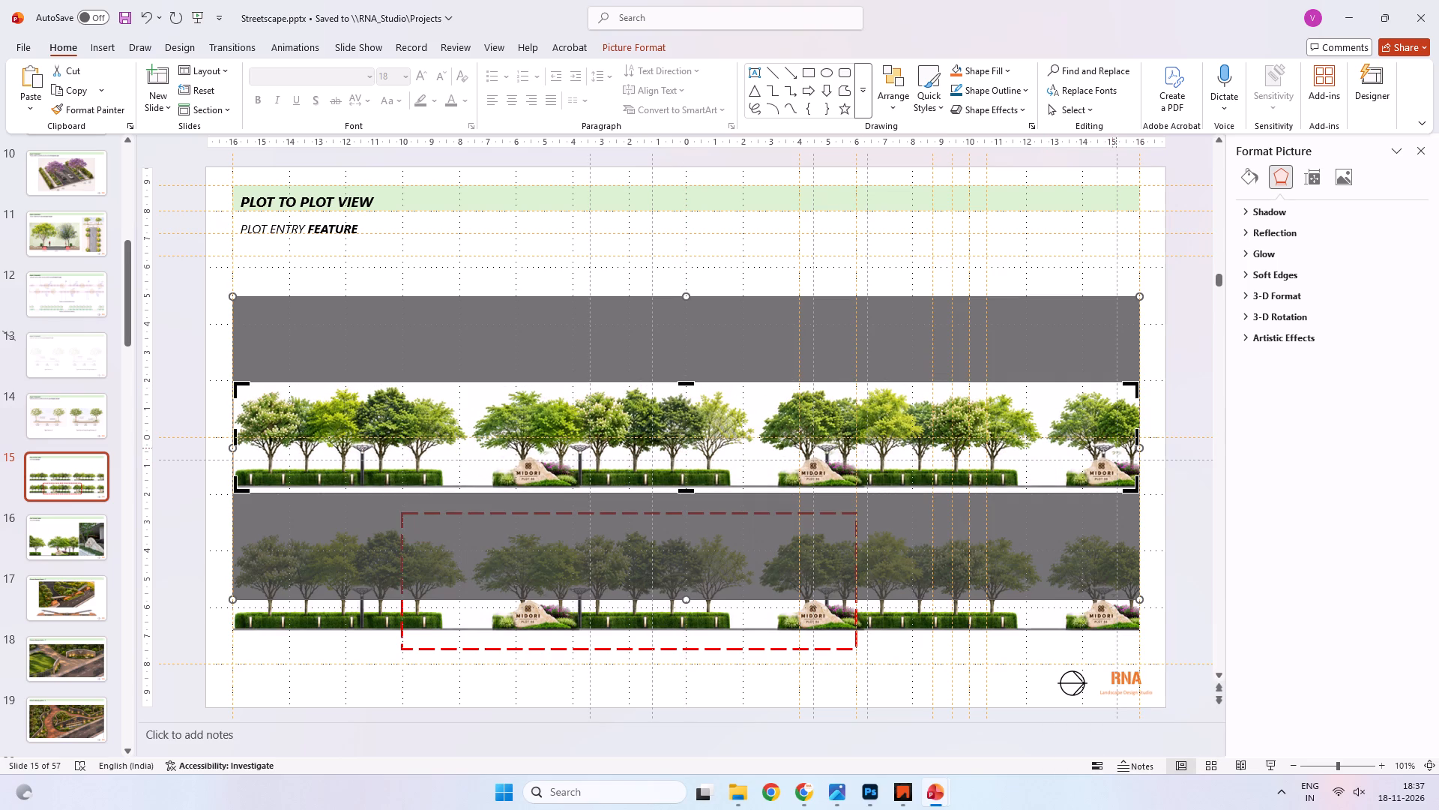
left_click_drag(1136, 437, 863, 439)
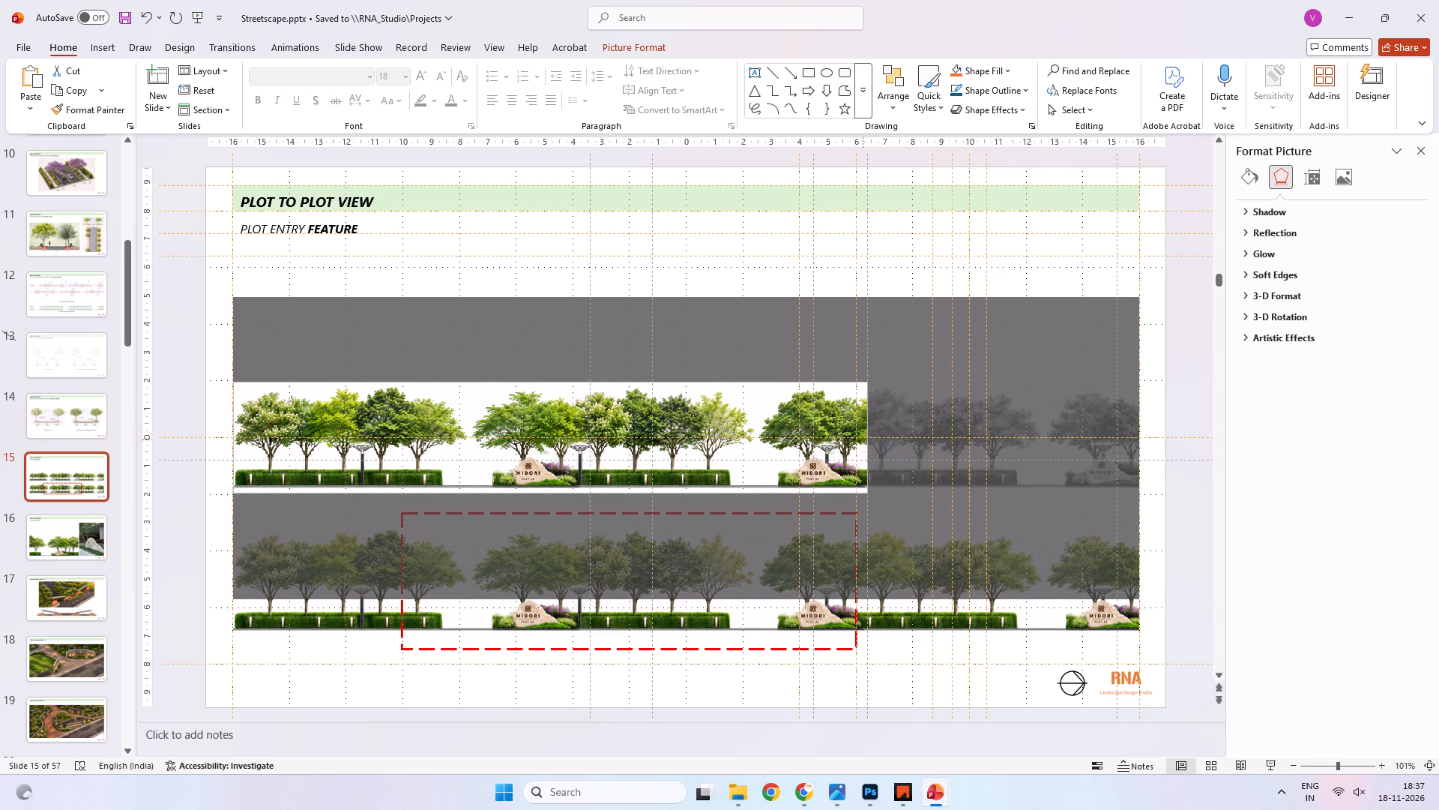
left_click_drag(863, 439, 857, 440)
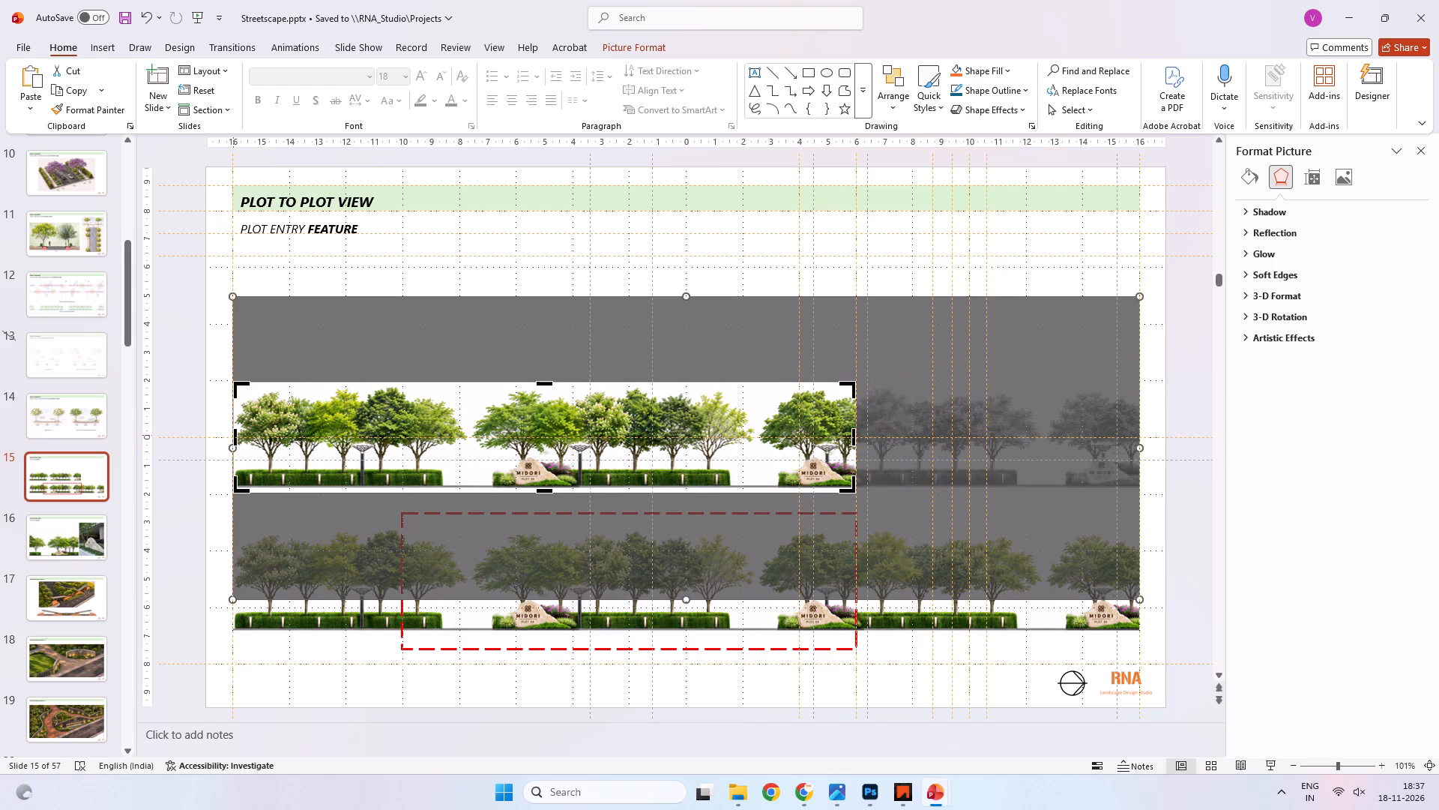
left_click_drag(235, 434, 402, 437)
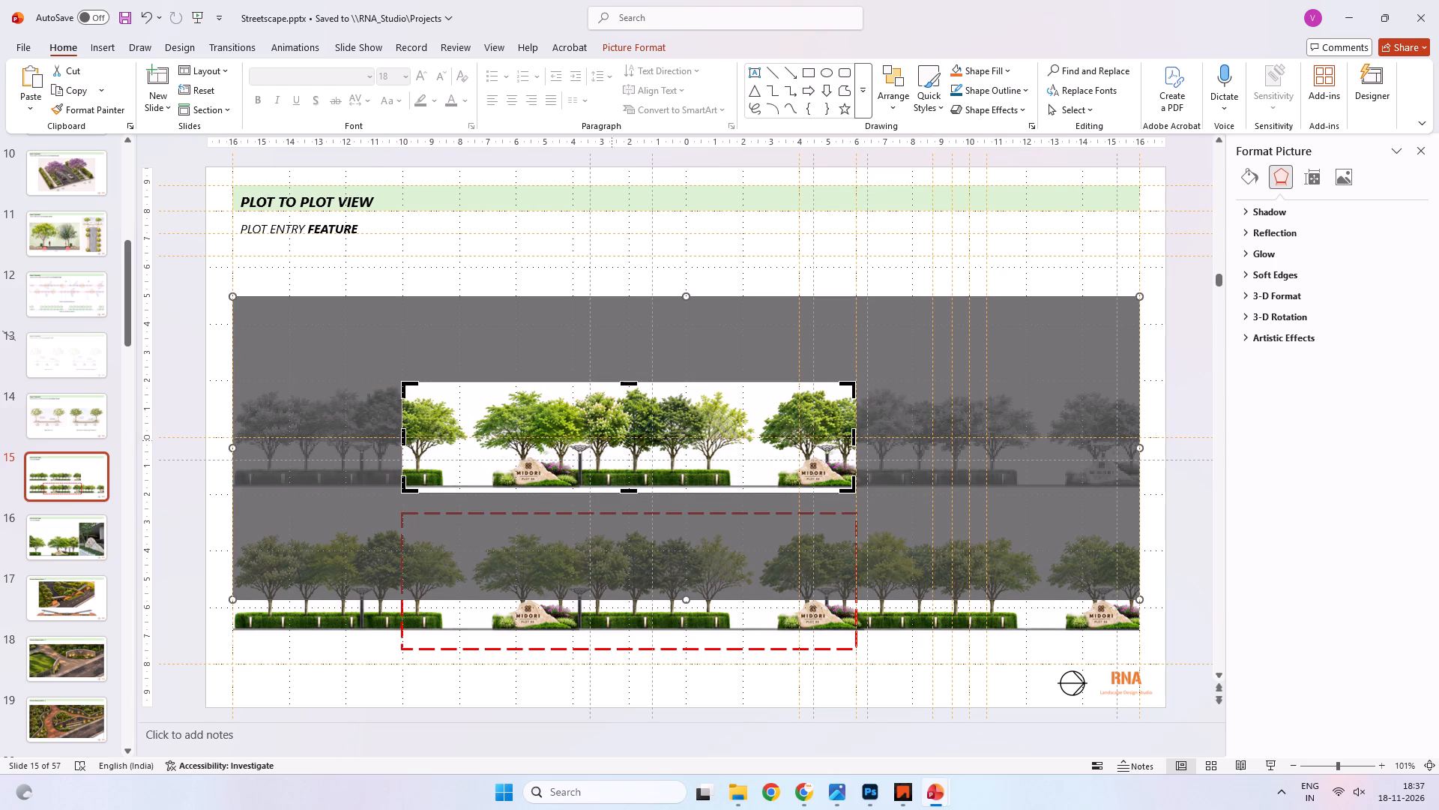
left_click(494, 280)
Align the cropped section with the starting margin guide, enlarge it to span the full width between margins, and save the presentation.
left_click(486, 382)
left_click_drag(468, 453, 322, 449)
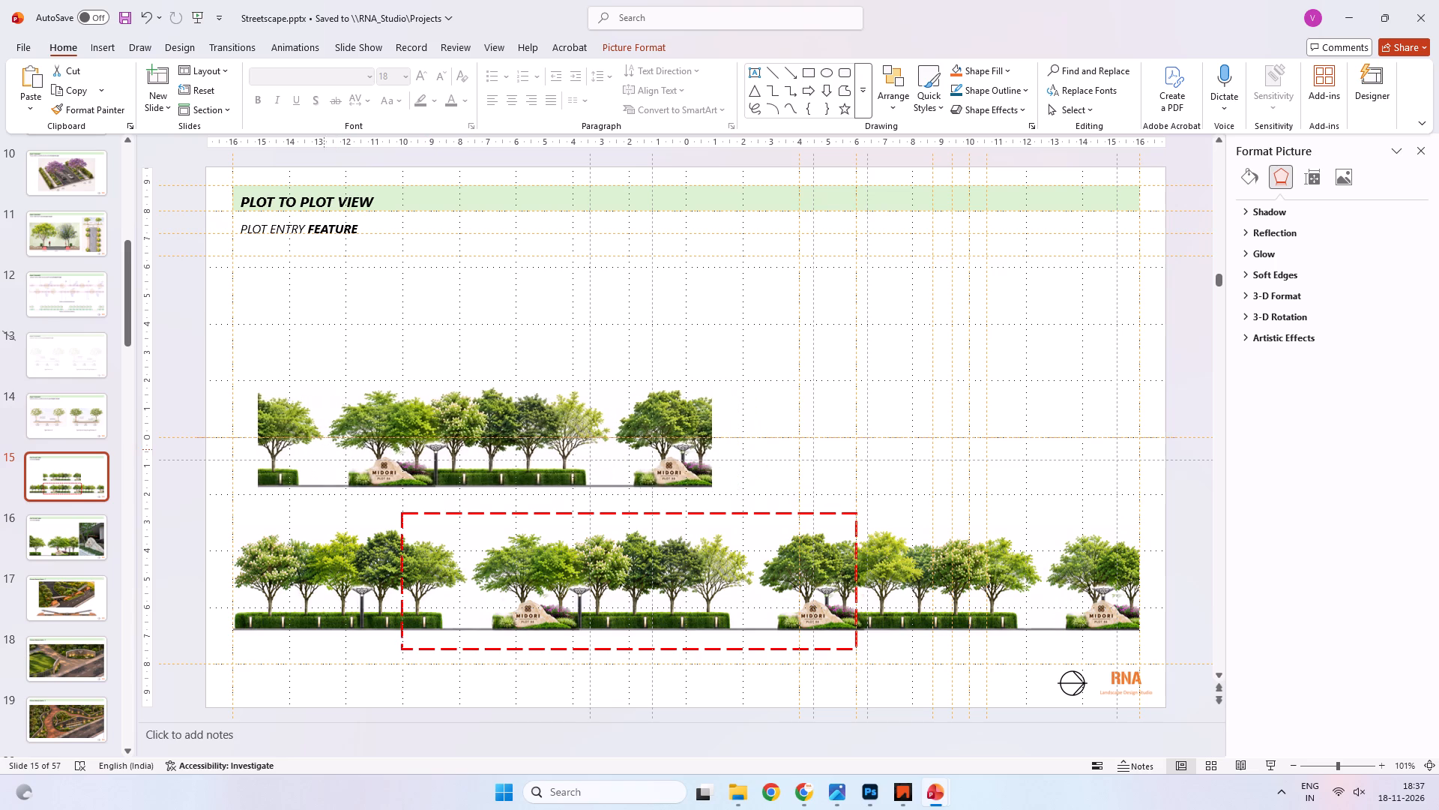
left_click_drag(322, 449, 301, 450)
left_click_drag(687, 383, 911, 386, "shift")
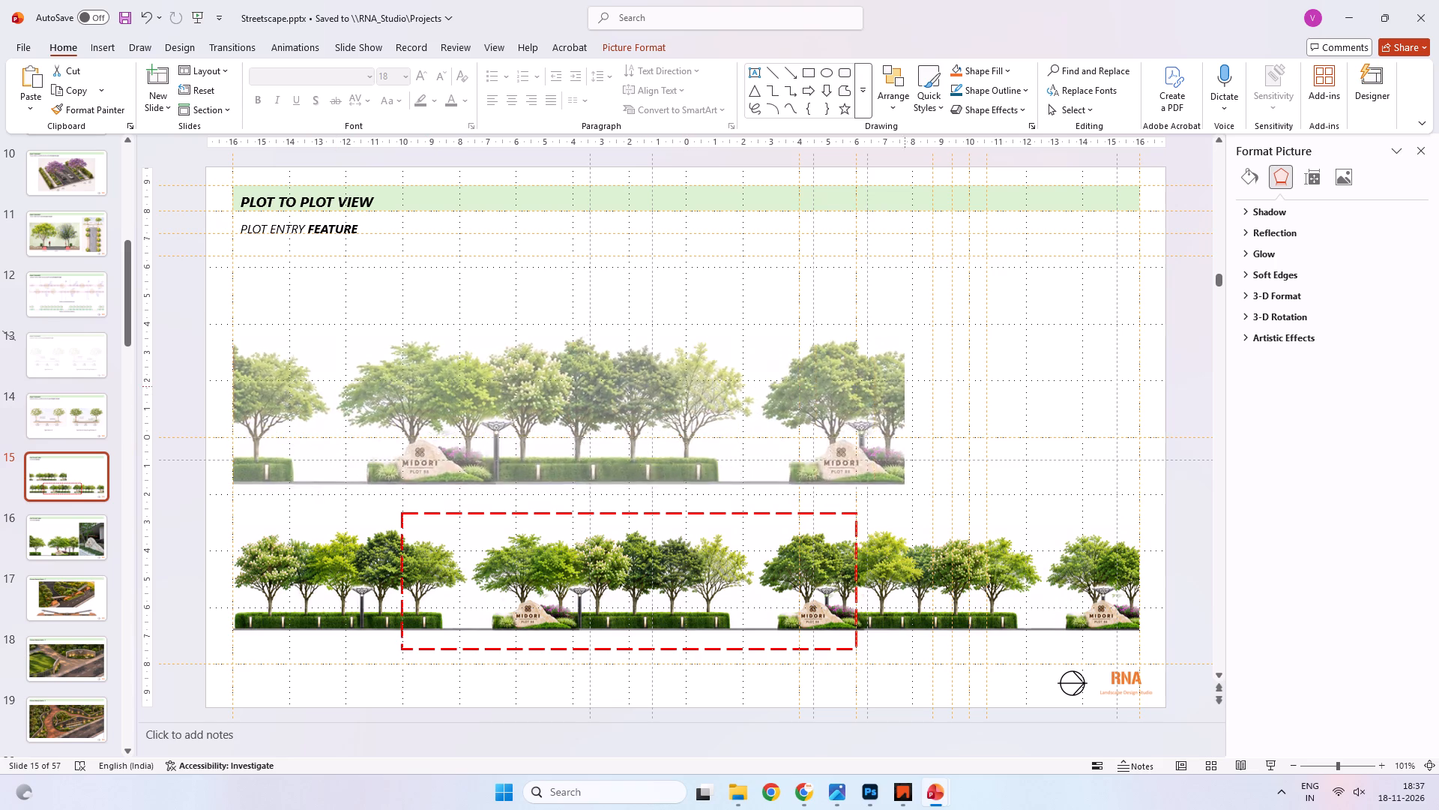
left_click_drag(911, 386, 1141, 358, "shift")
left_click(1163, 372)
key("ctrl+s")
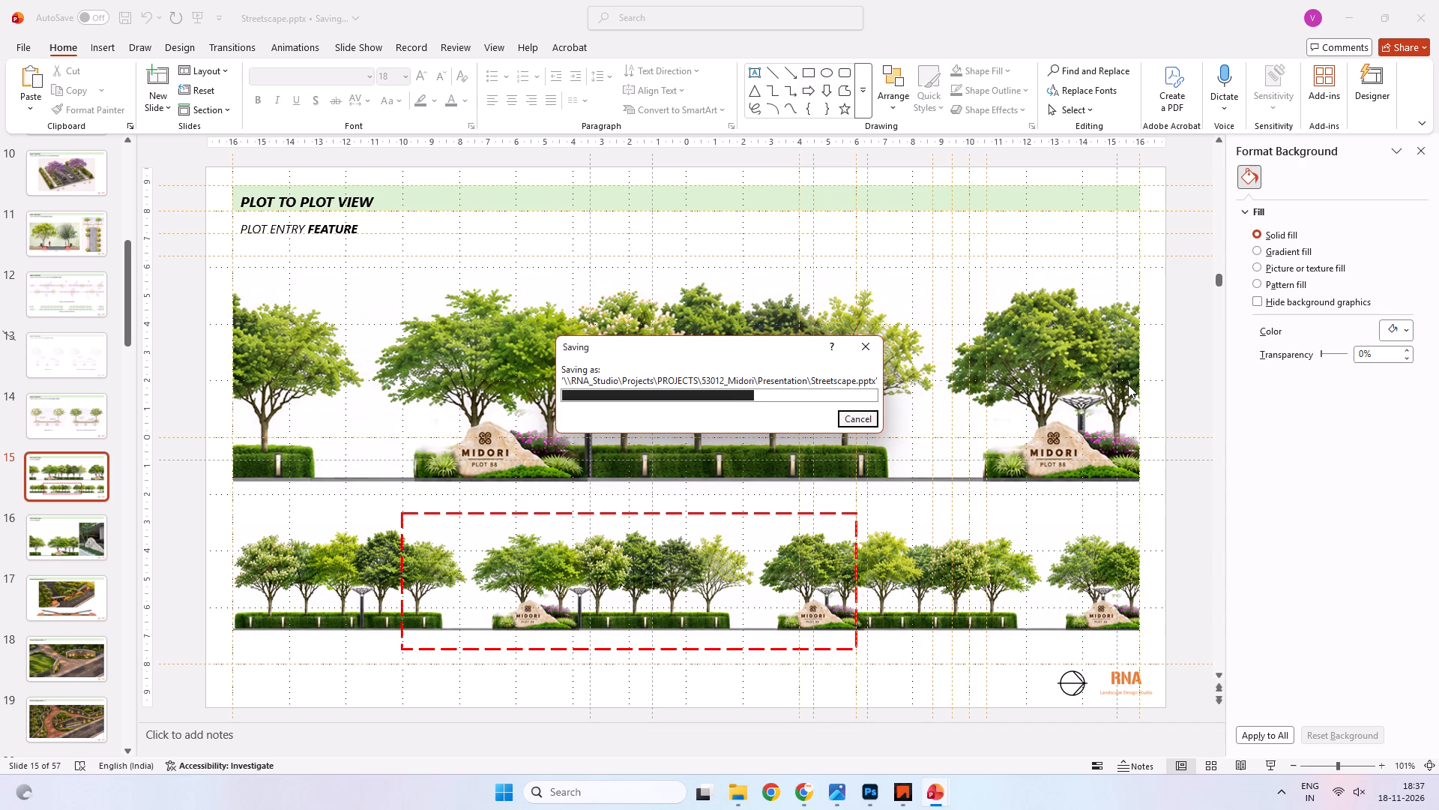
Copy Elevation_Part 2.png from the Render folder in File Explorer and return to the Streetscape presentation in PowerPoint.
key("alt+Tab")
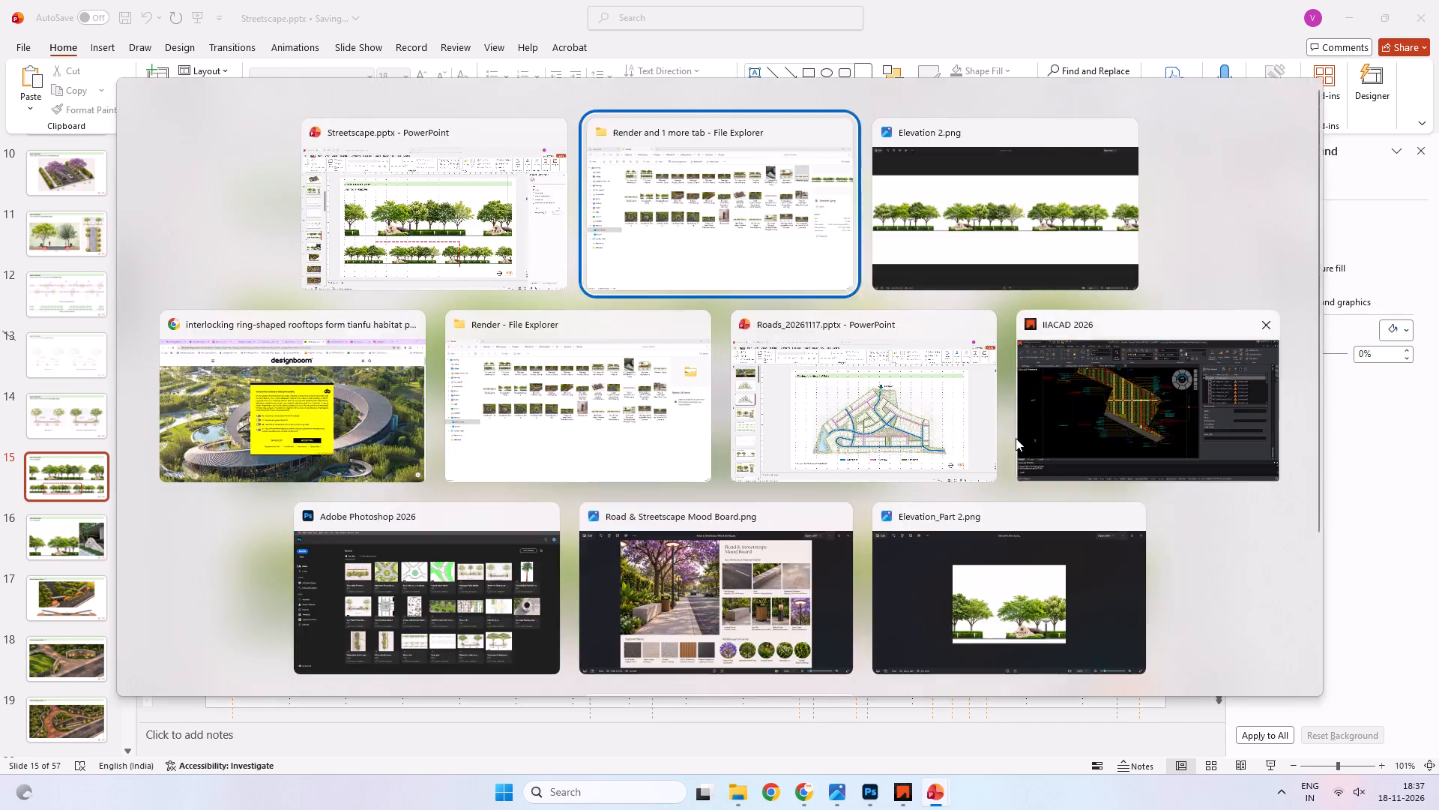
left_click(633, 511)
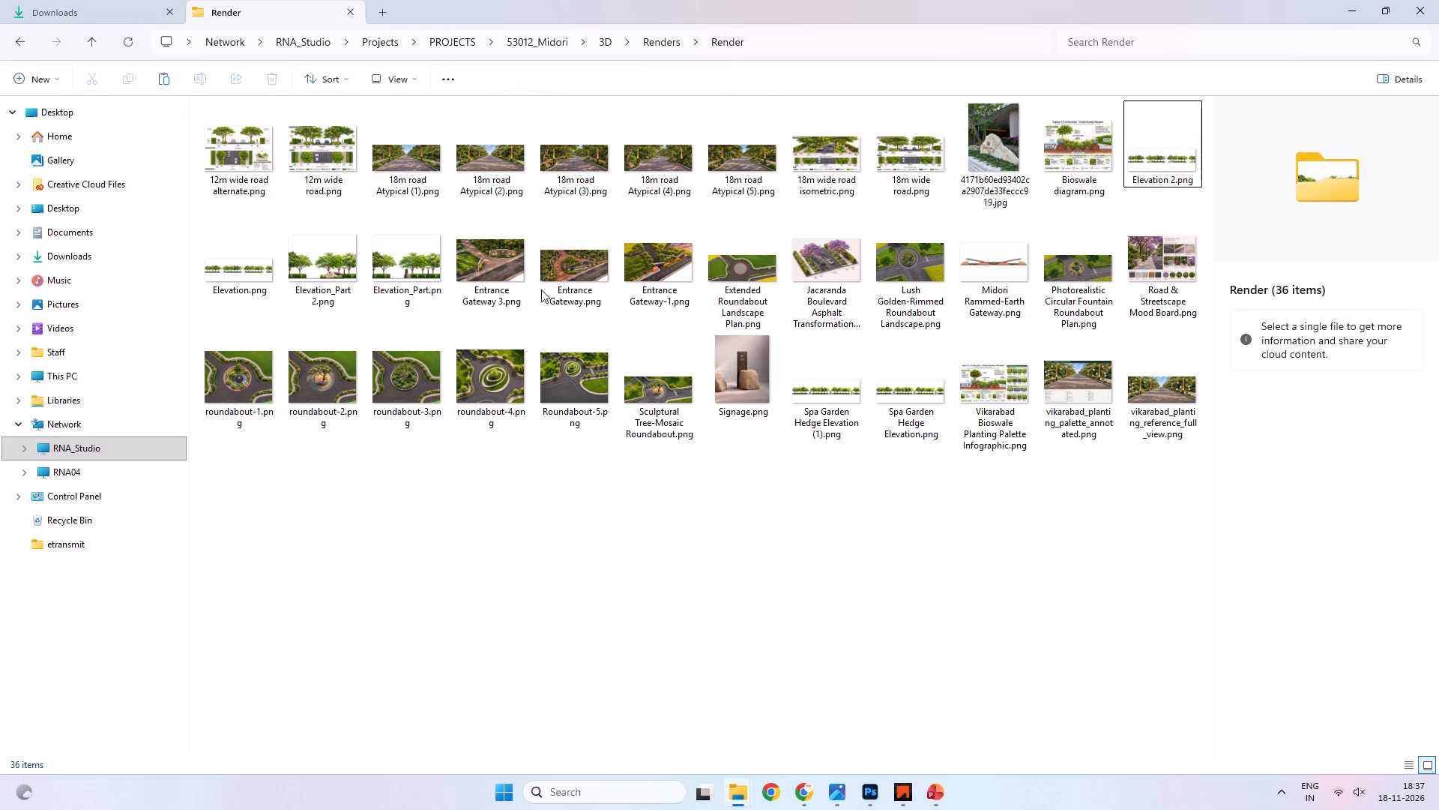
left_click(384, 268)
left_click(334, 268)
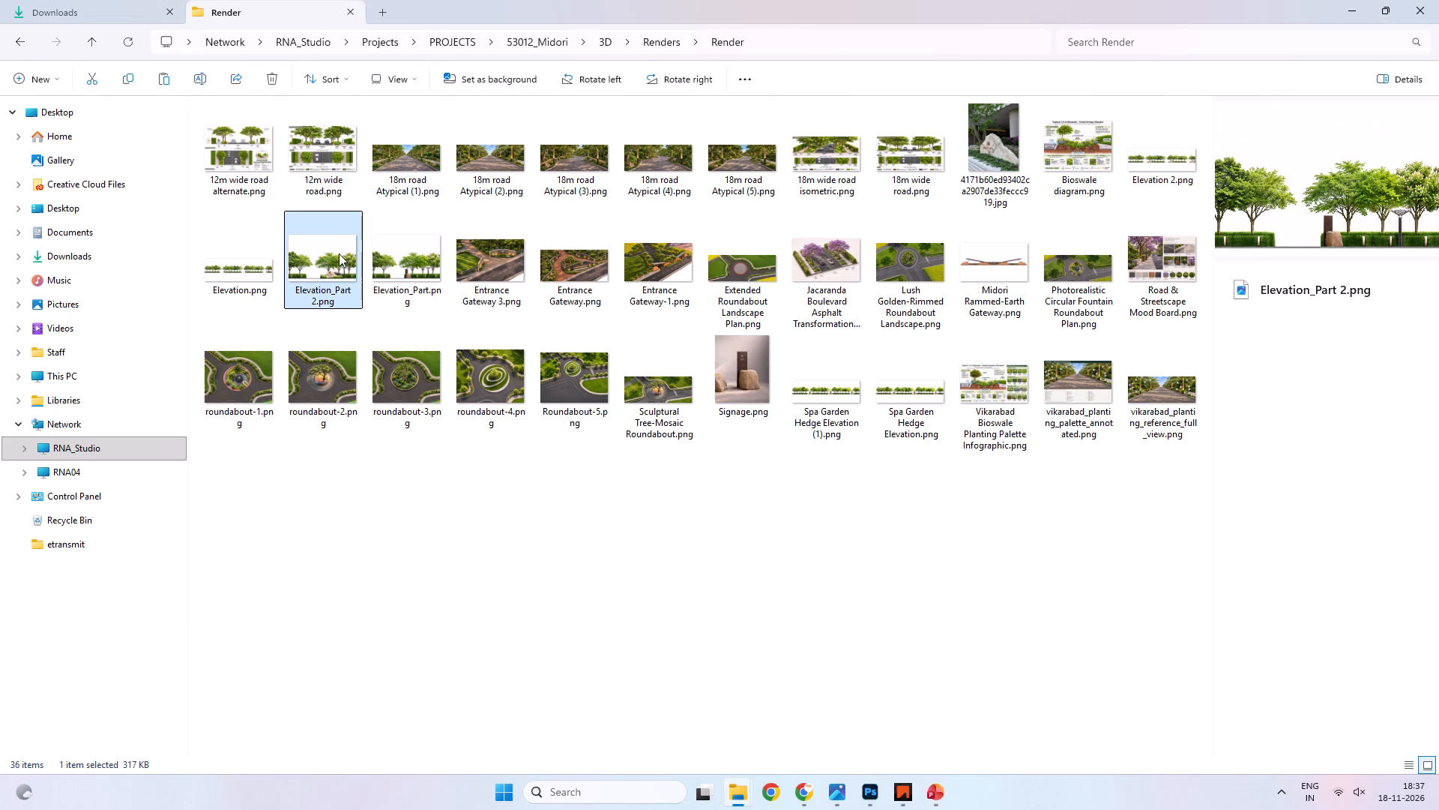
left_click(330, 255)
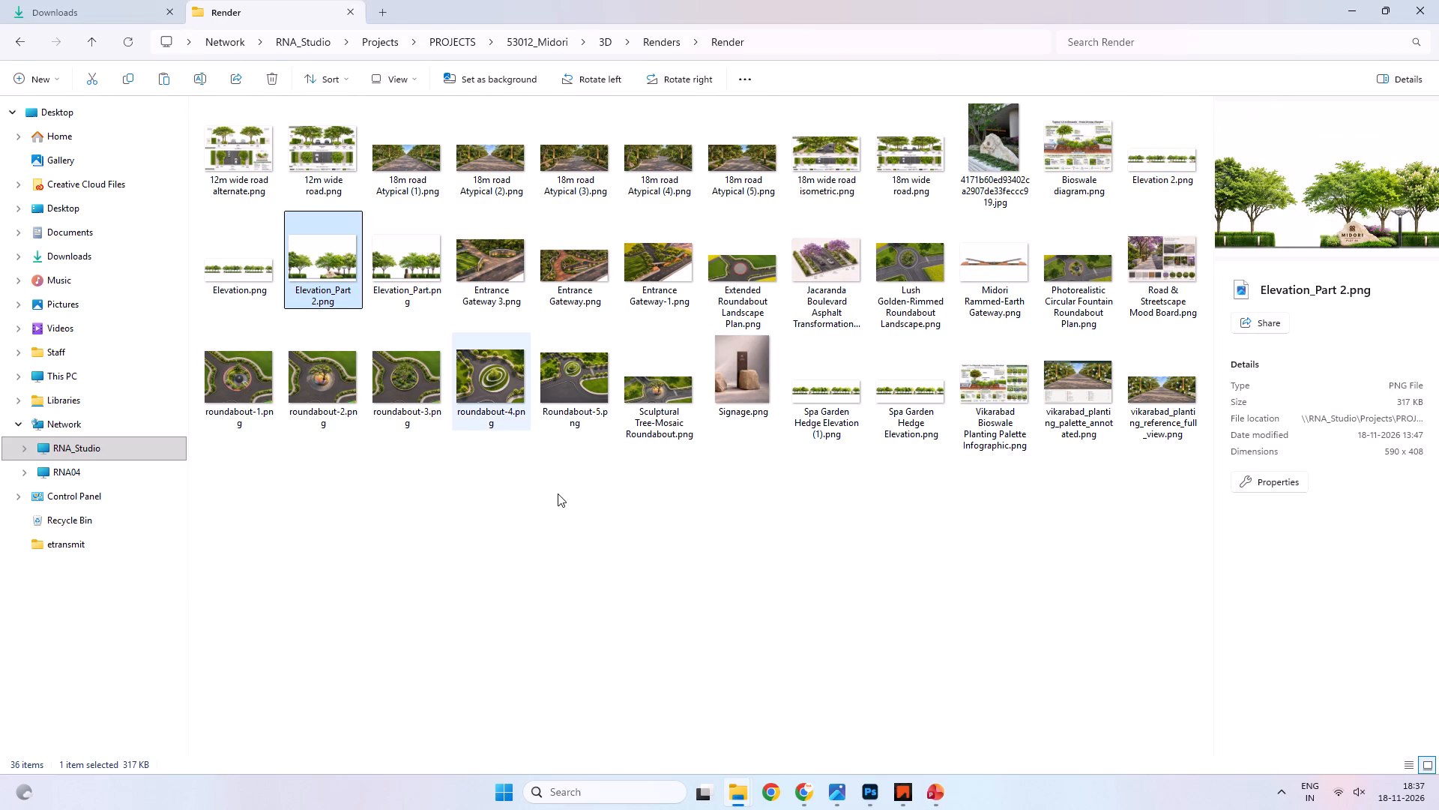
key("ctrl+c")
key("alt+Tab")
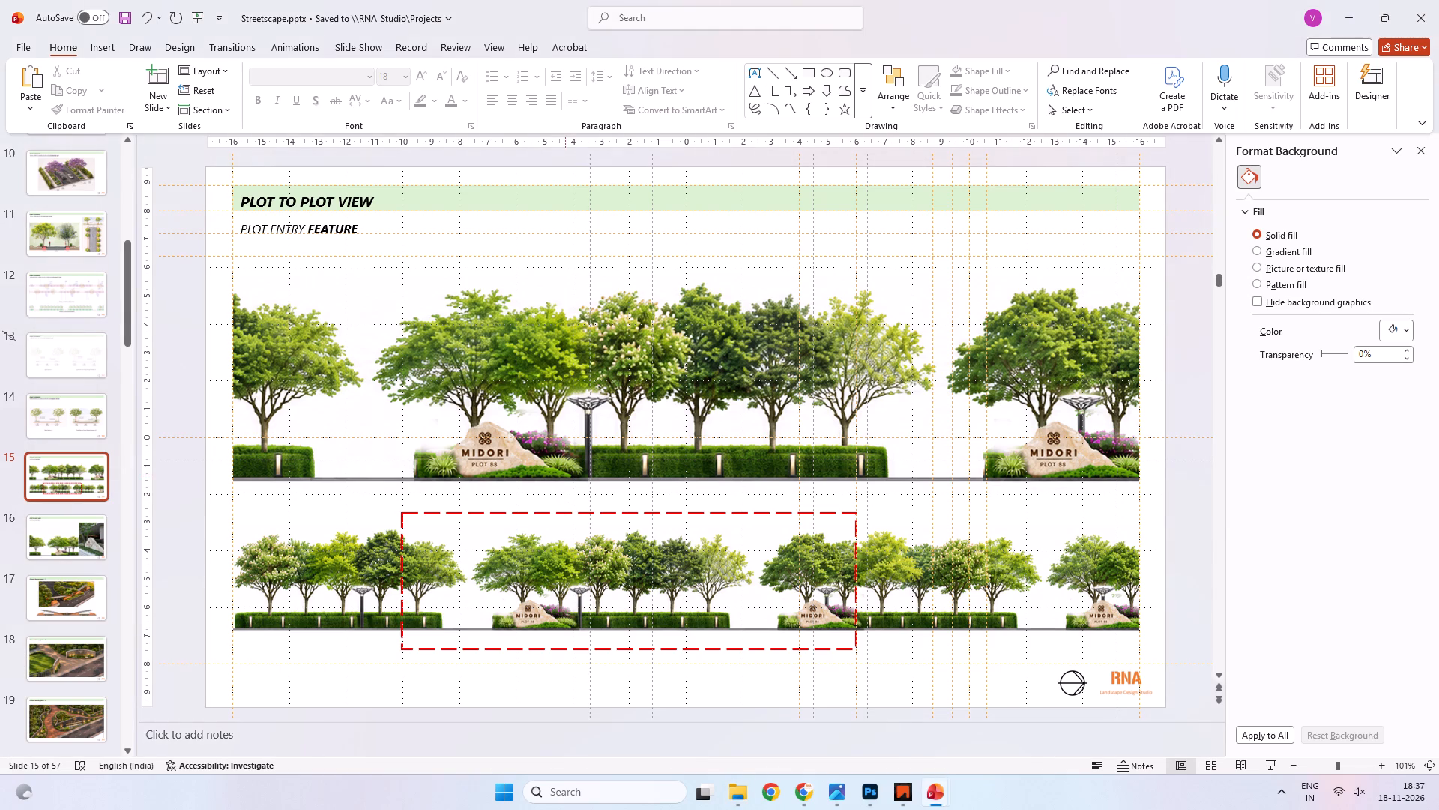
Examine slides 16 to 22, covering the plot entry feature, the three Entrance Gateway options, and the junction plans.
left_click(88, 526)
left_click(609, 556)
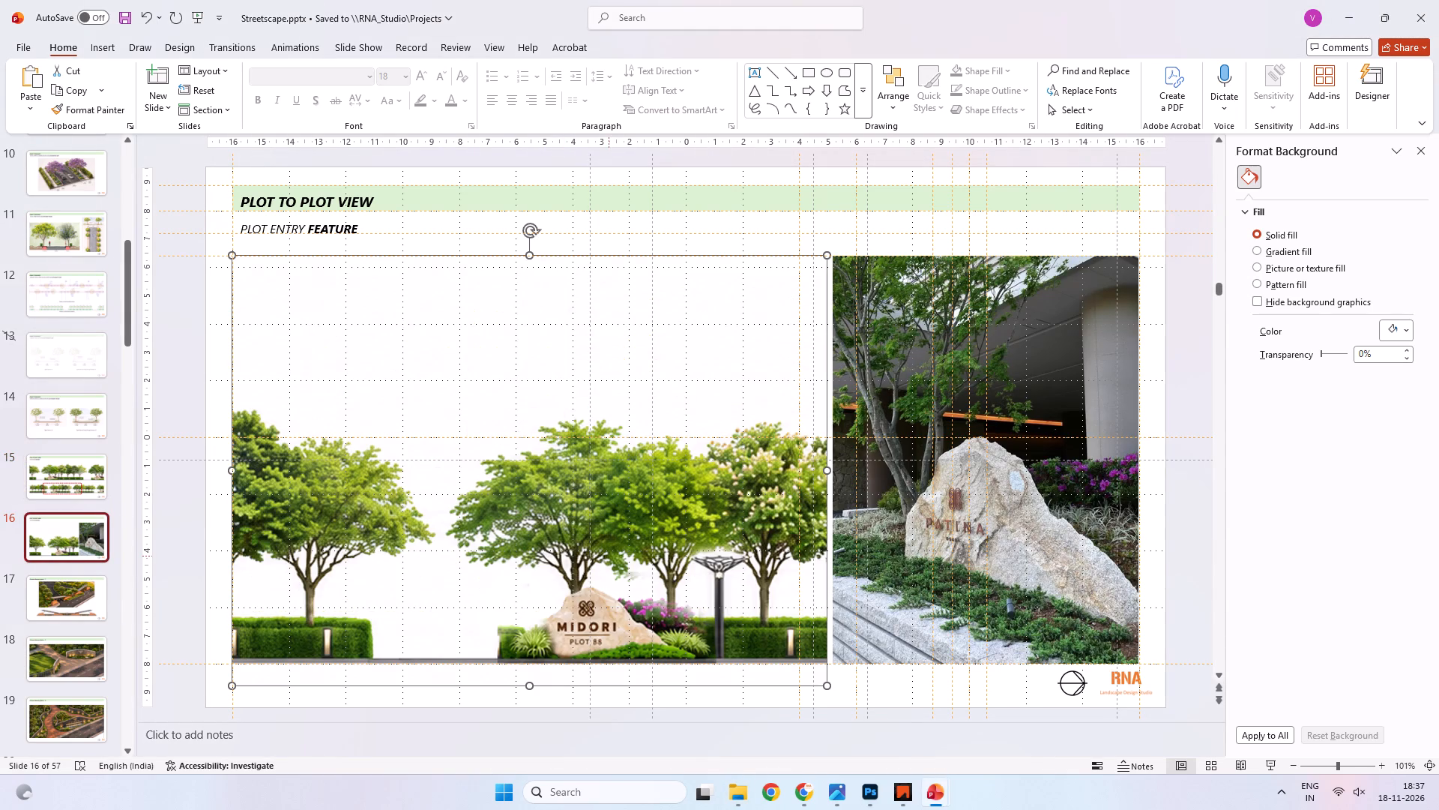
left_click(171, 385)
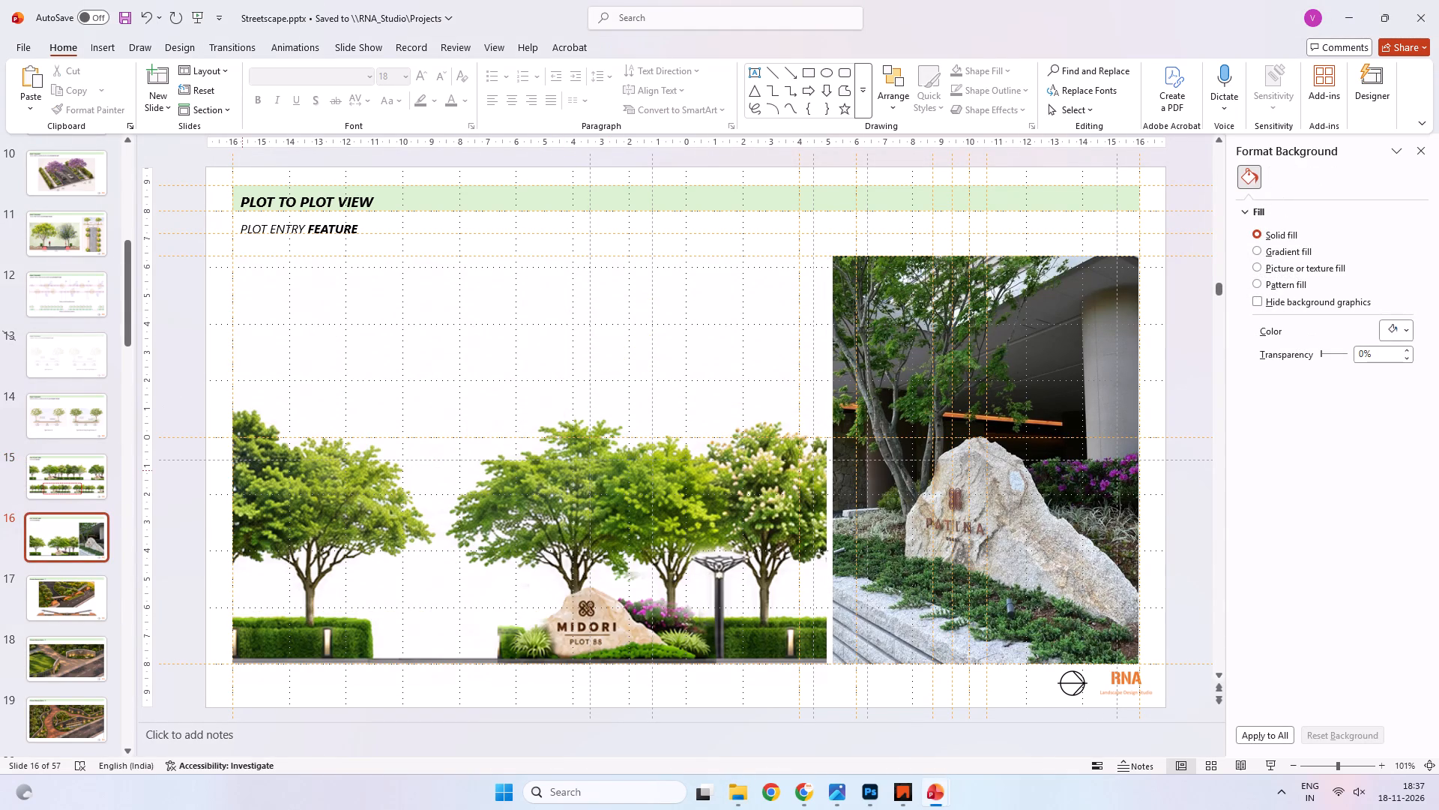
left_click(87, 538)
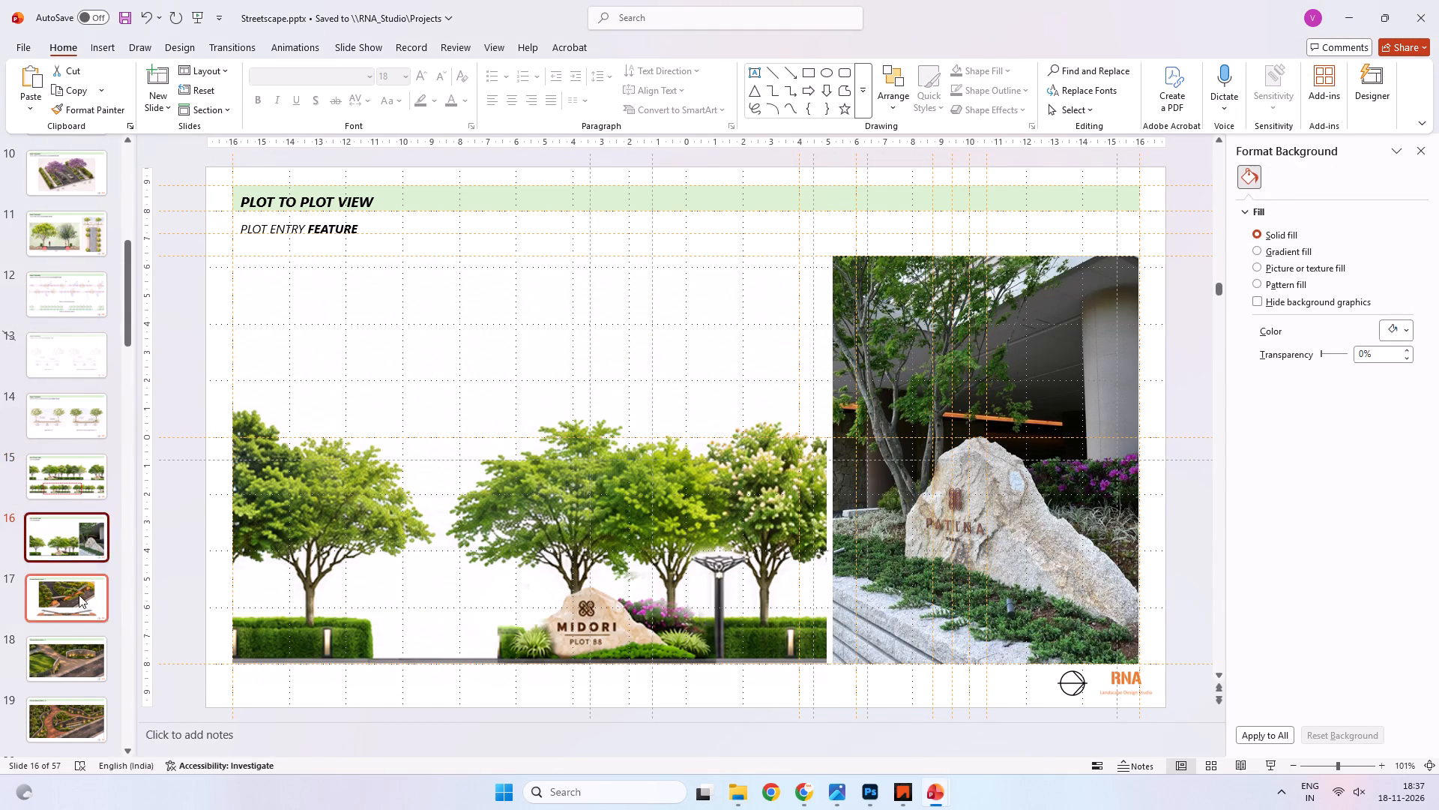
left_click(78, 601)
scroll(86, 549, "down", 1)
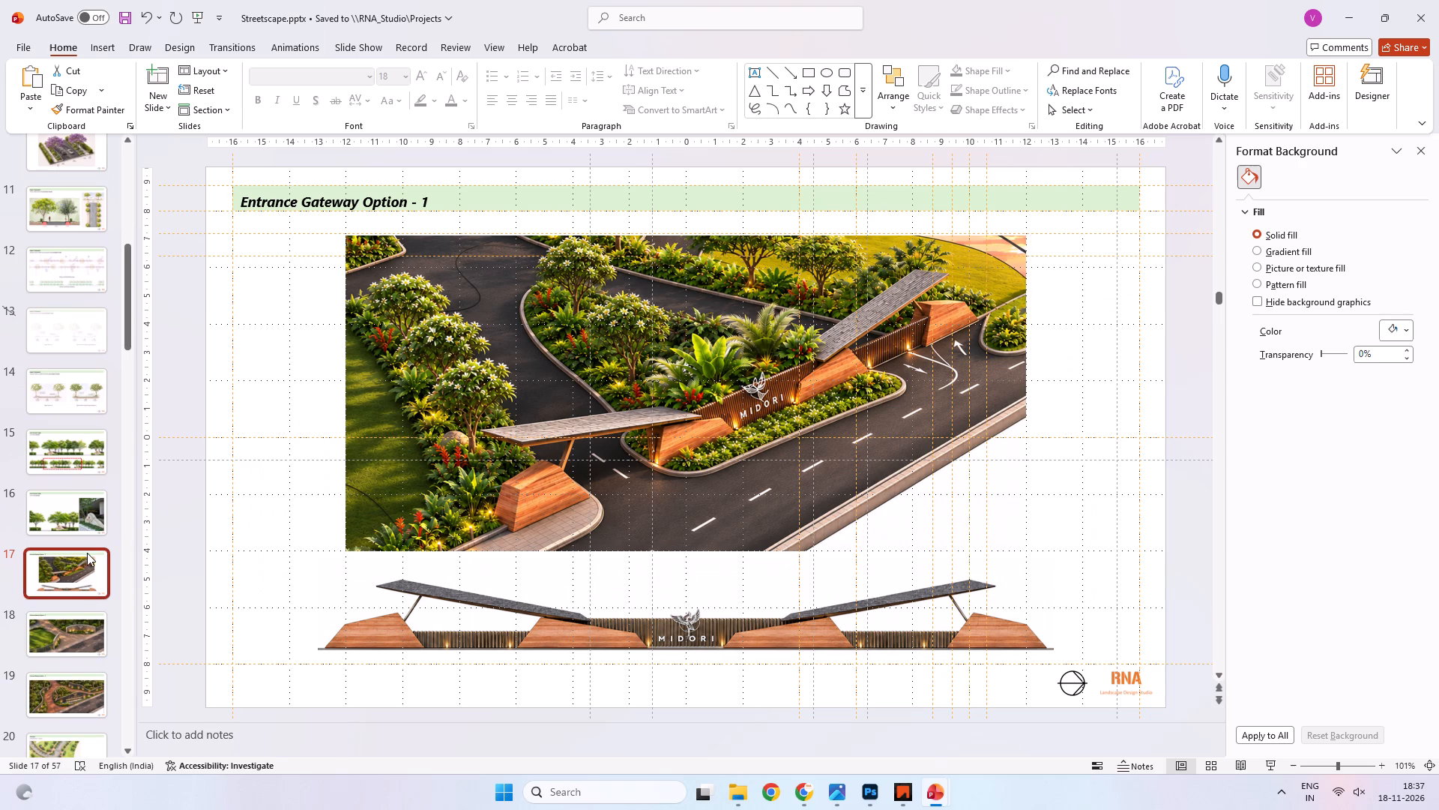
left_click(78, 625)
scroll(64, 614, "down", 2)
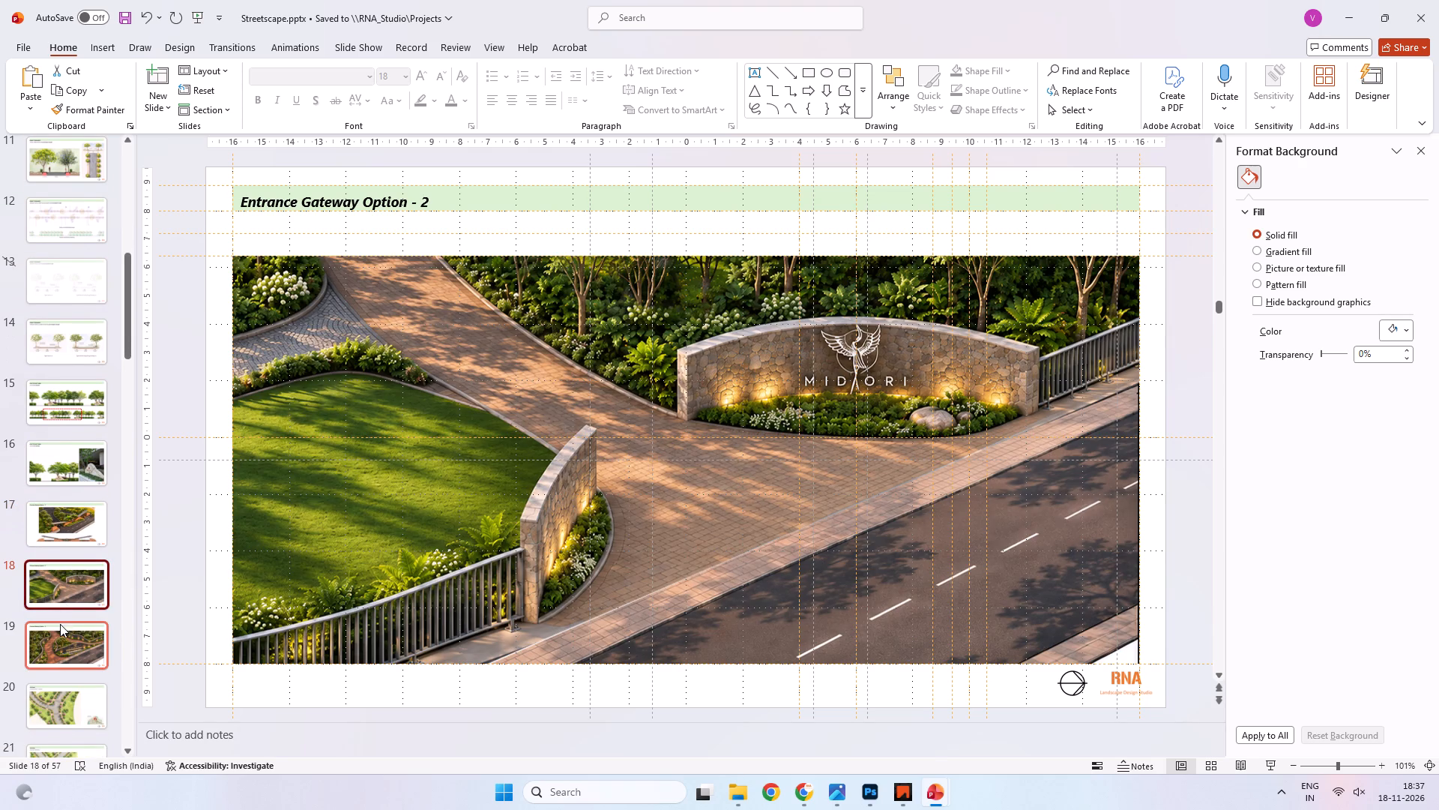
left_click(60, 655)
scroll(73, 637, "down", 3)
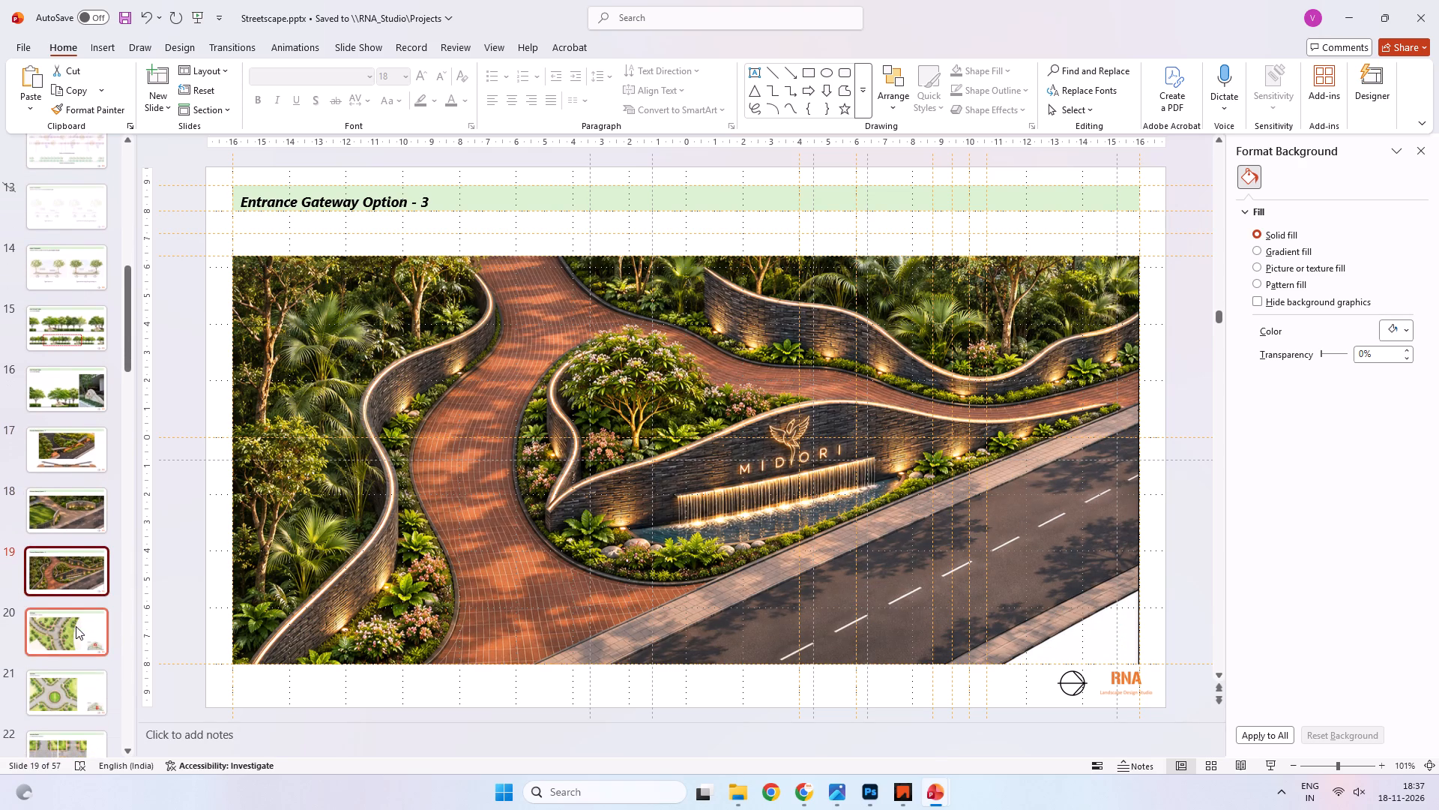
scroll(73, 634, "down", 3)
left_click(78, 561)
left_click(80, 616)
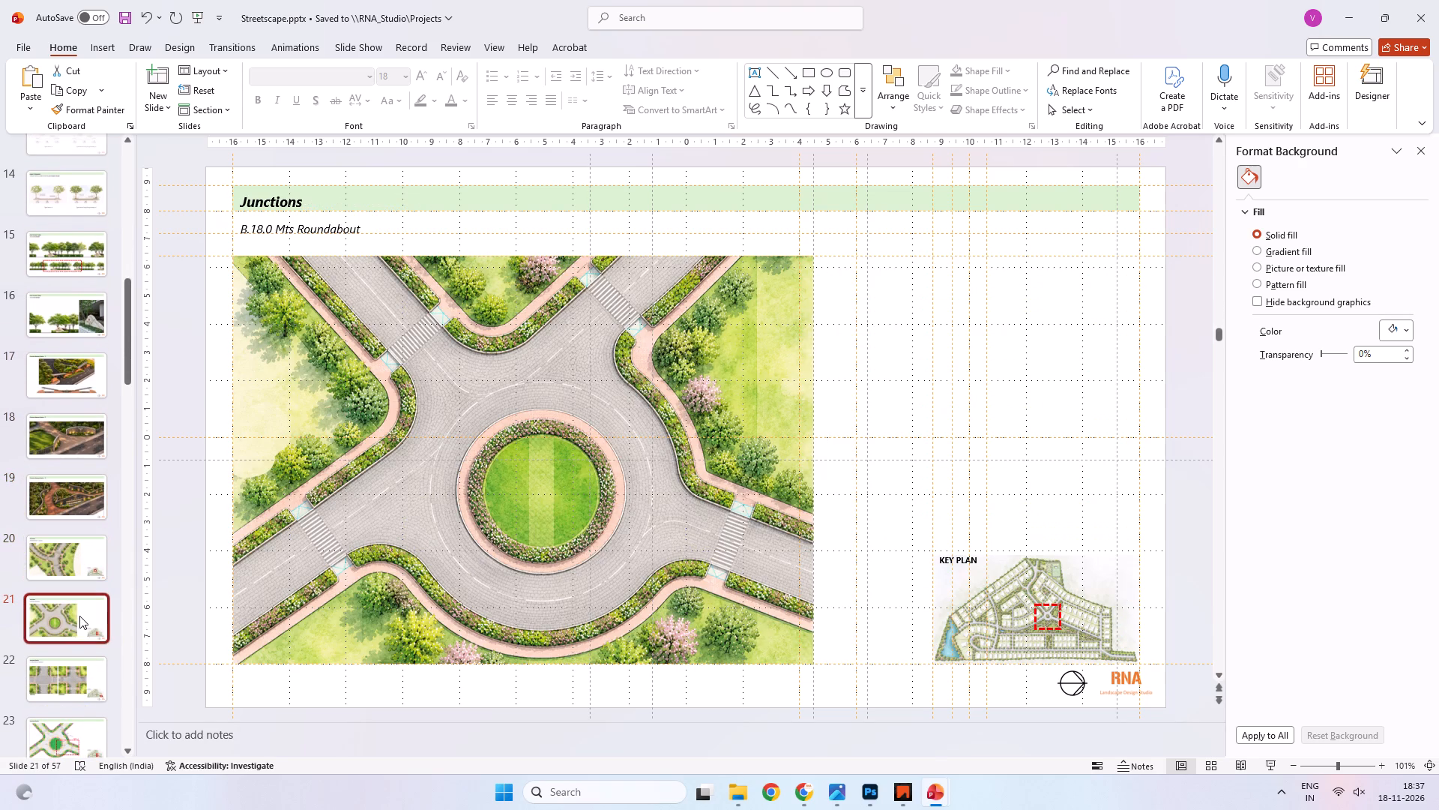
left_click(62, 655)
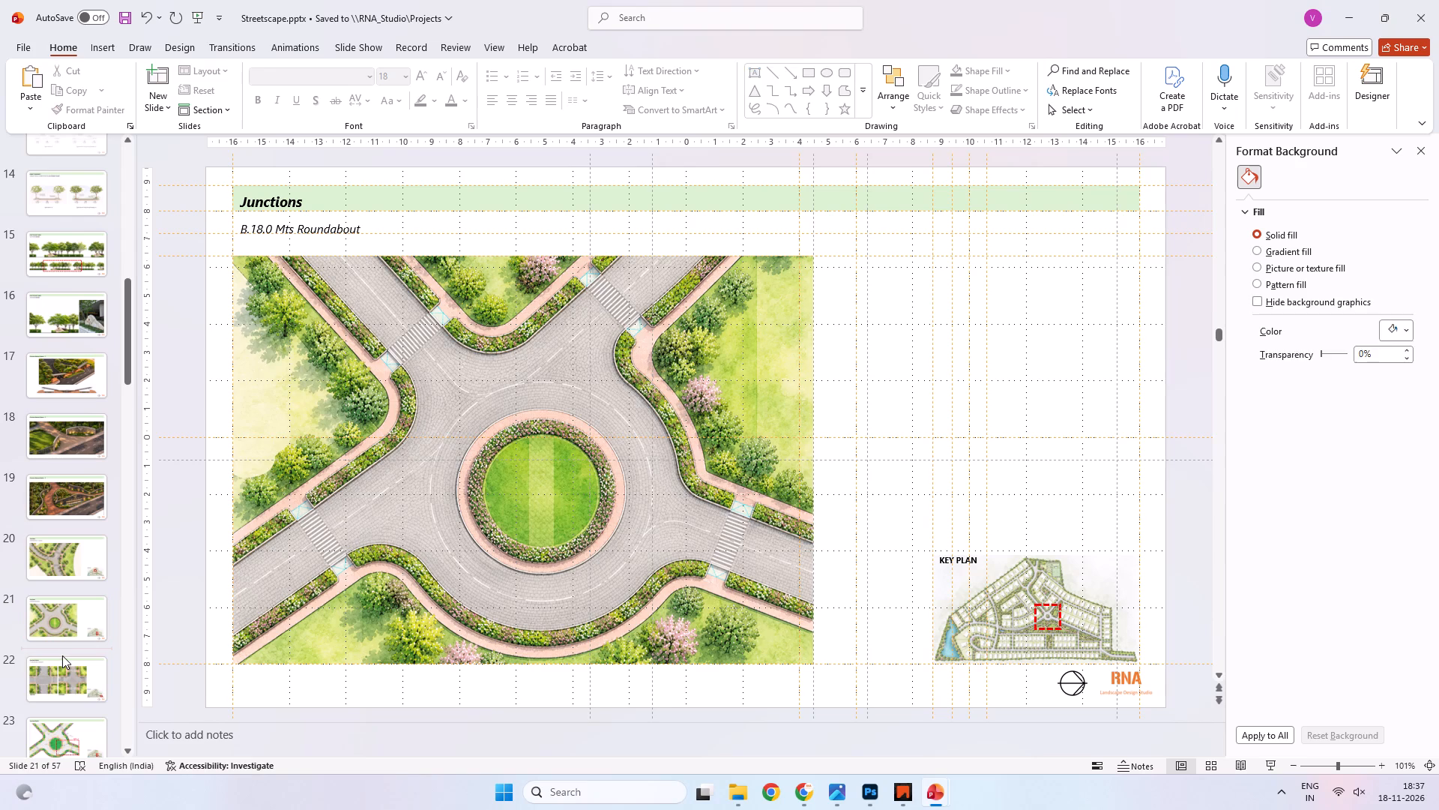
left_click(61, 674)
left_click(64, 618)
left_click(74, 559)
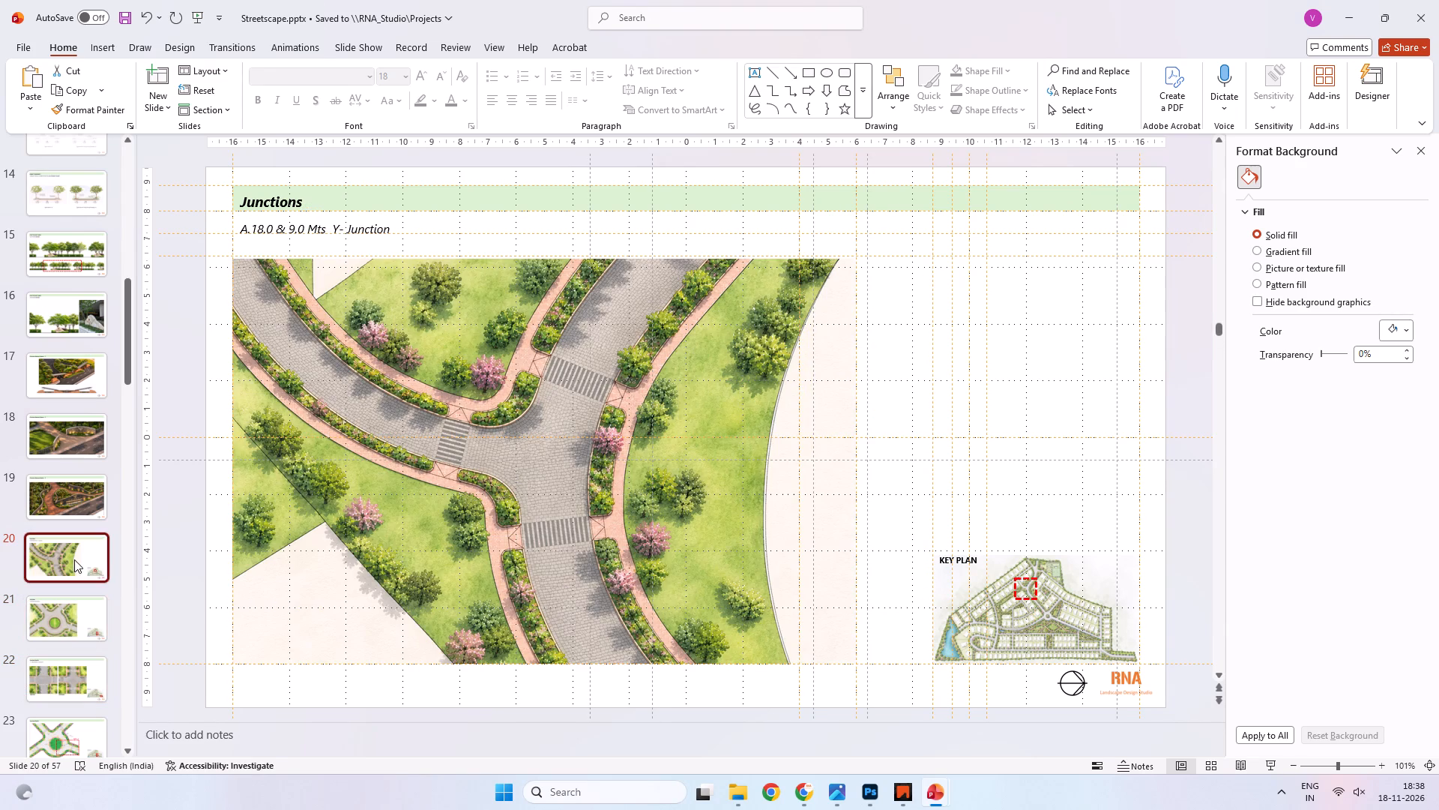
Shorten slide 22's title from Junction Details to Junction.
left_click(78, 663)
left_click(342, 205)
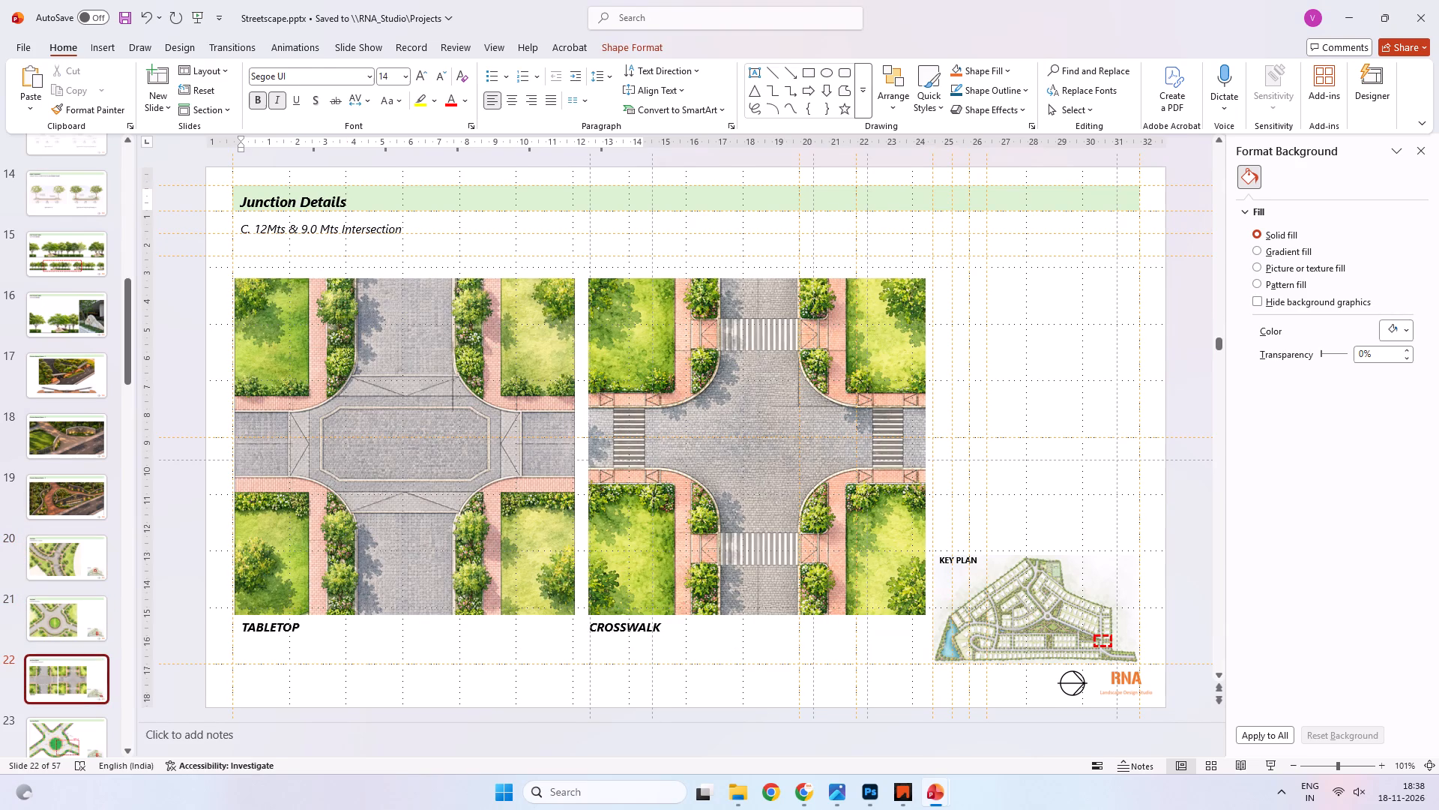
key("Right")
key("BackSpace")
key("BackSpace")
key("BackSpace")
key("BackSpace")
key("BackSpace")
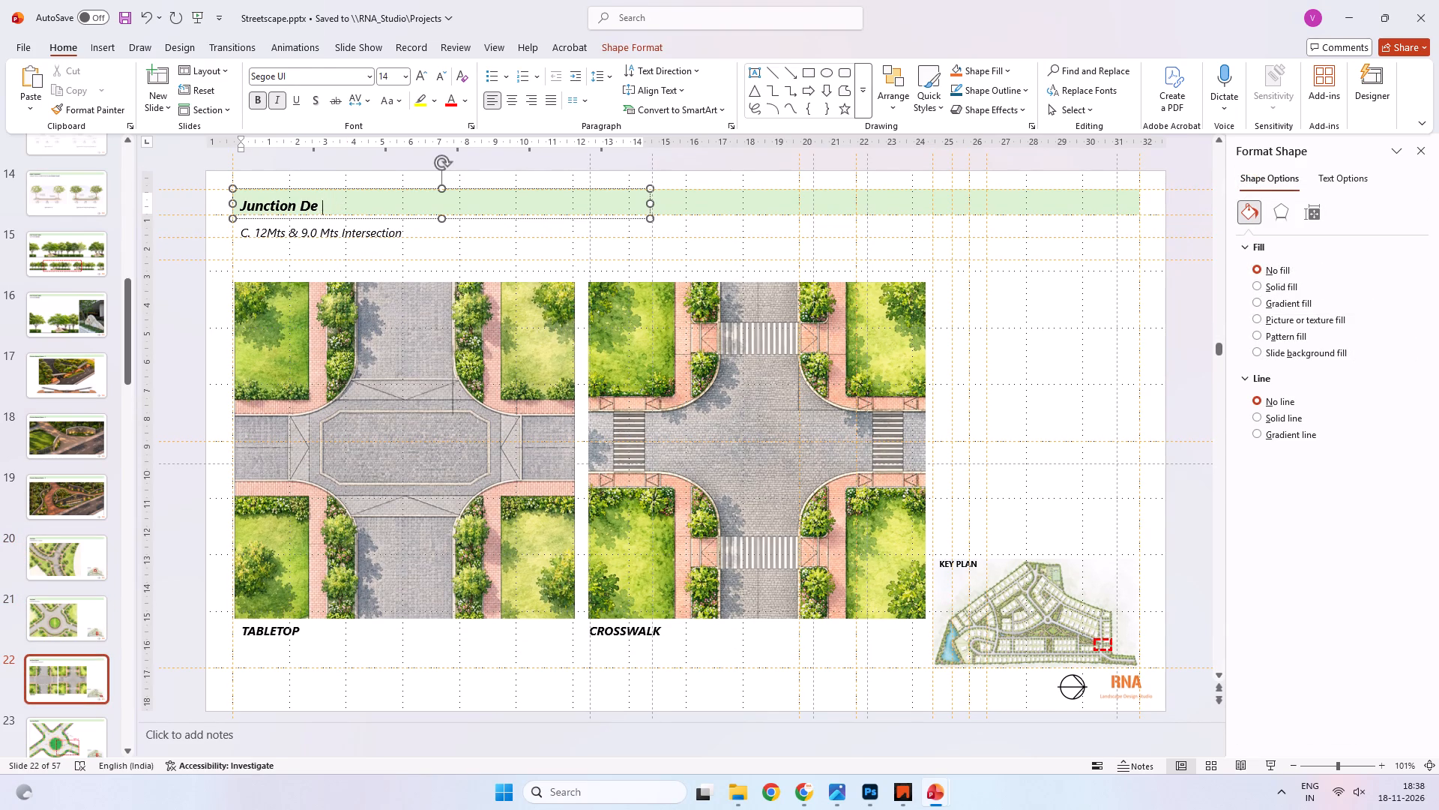
key("BackSpace")
key("BackSpace")
left_click(167, 617)
Examine slides 23 to 27, covering the roundabout junction details, kerb types, and Road & Movement references.
left_click(68, 737)
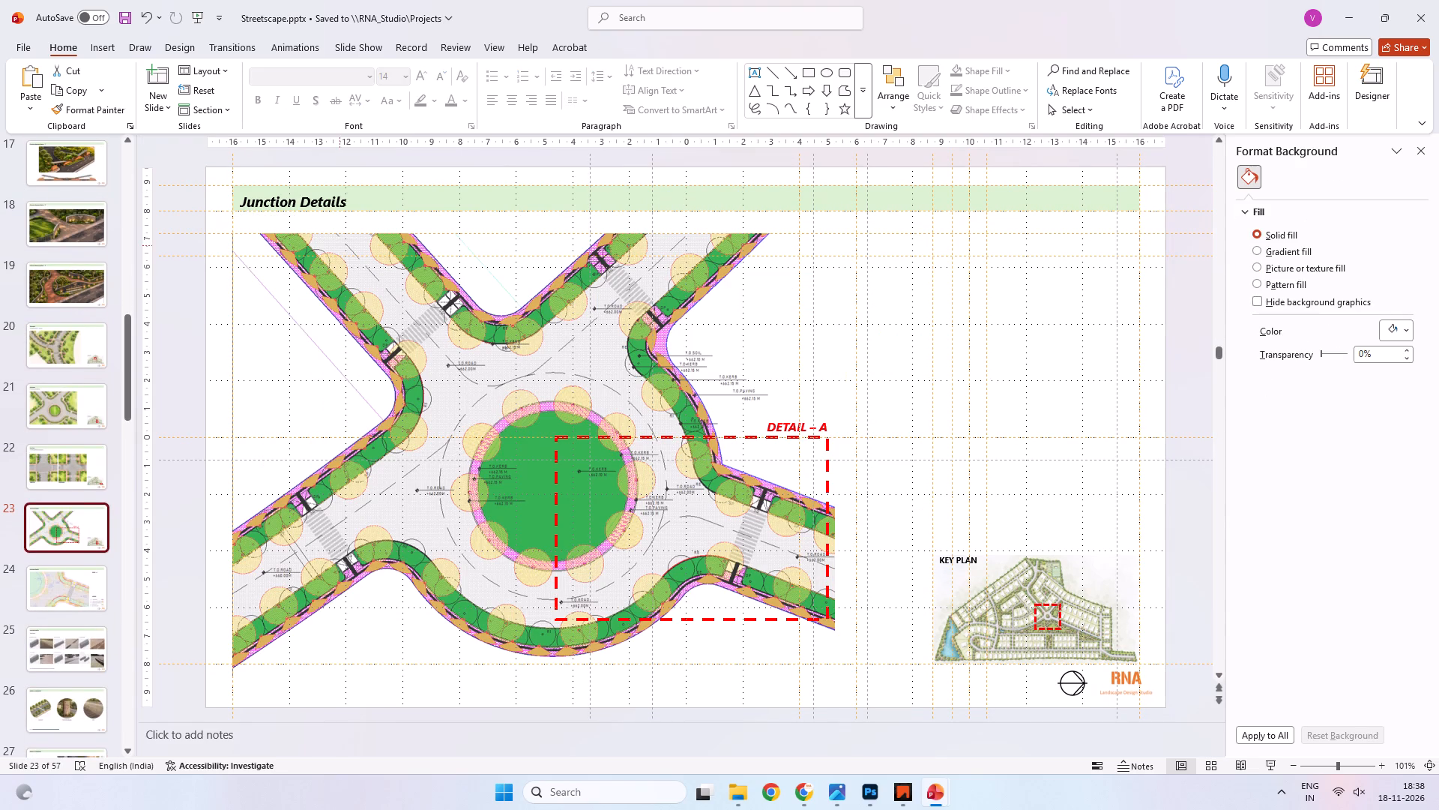
left_click(56, 571)
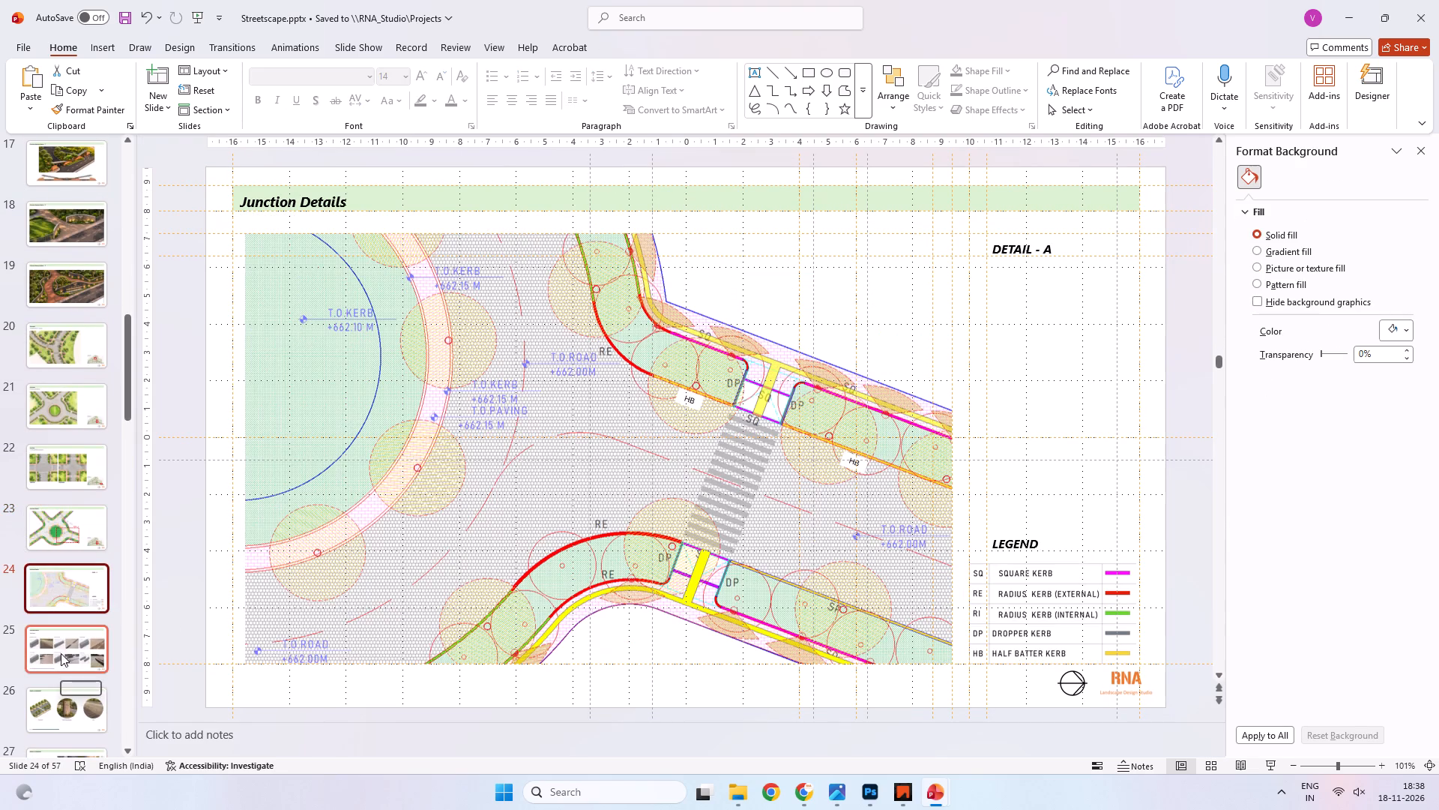
left_click(64, 643)
left_click(56, 720)
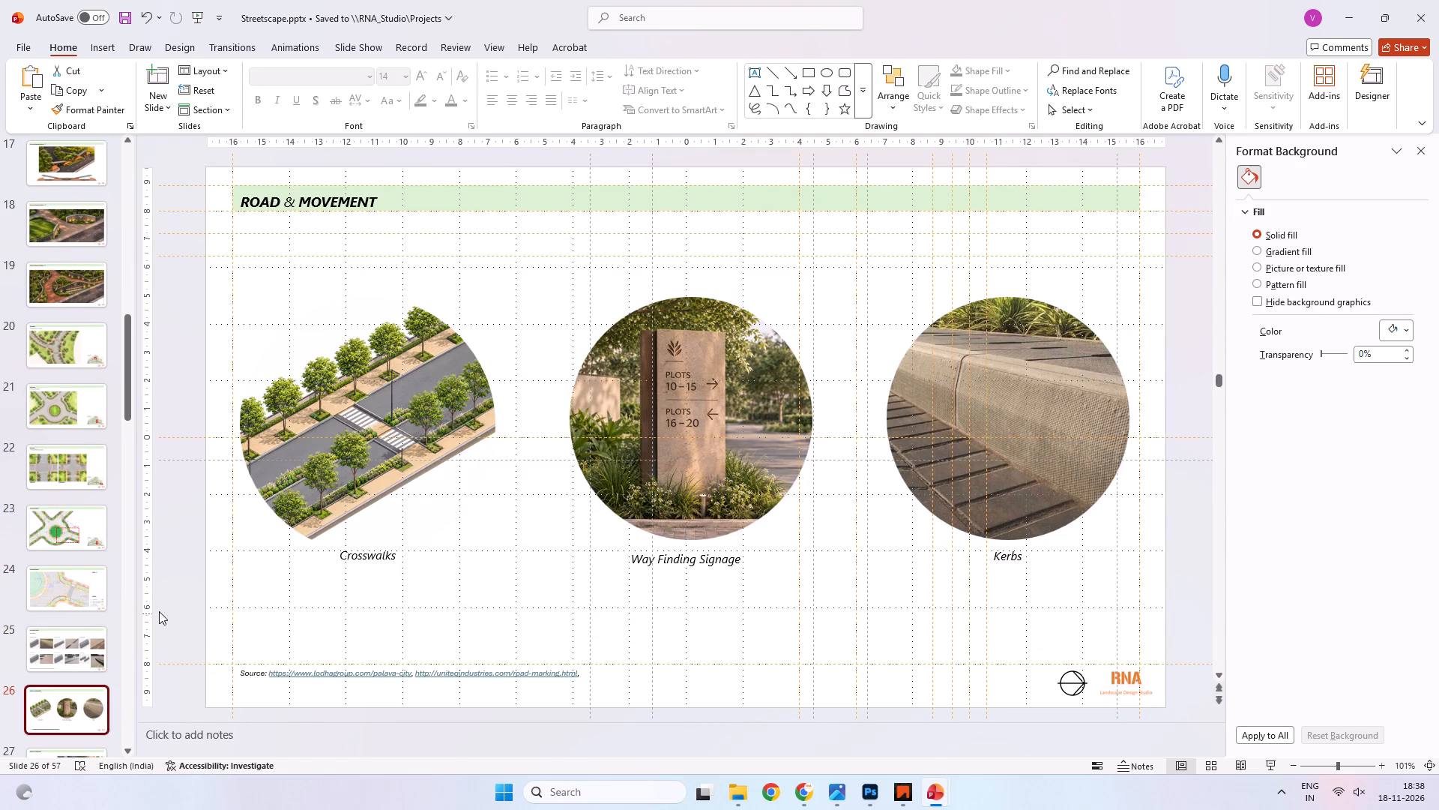
scroll(150, 610, "down", 5)
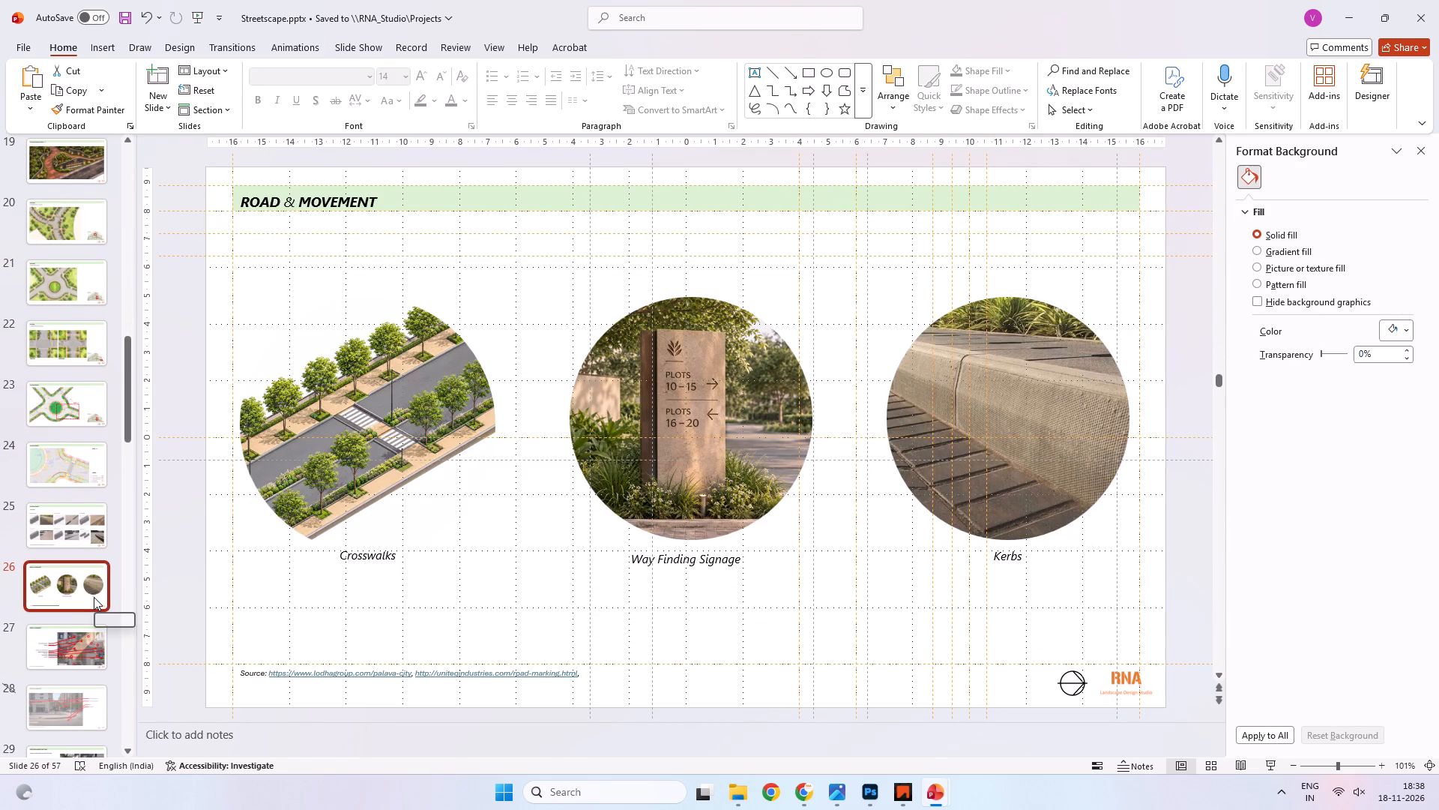
scroll(94, 597, "down", 4)
left_click(88, 554)
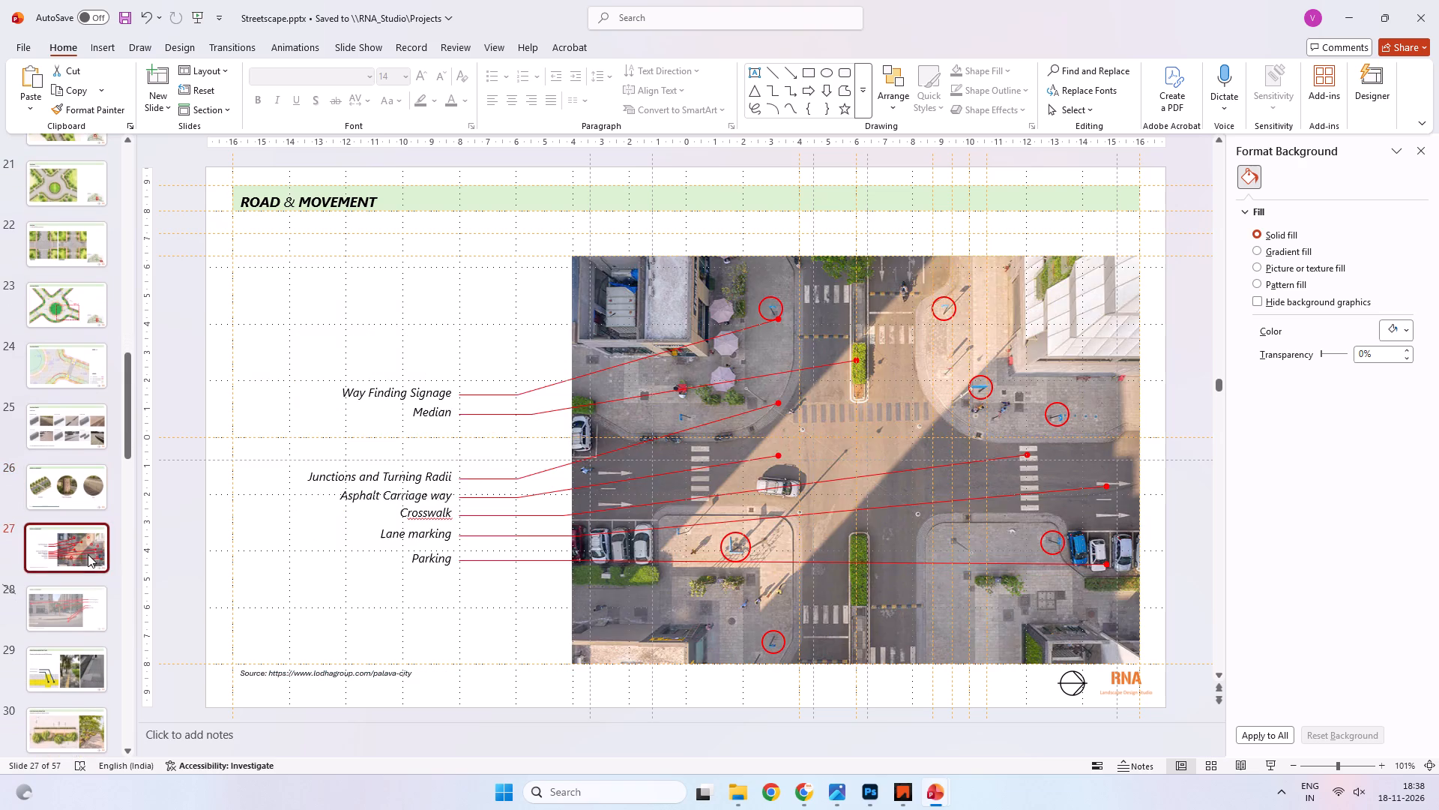
Unhide slide 28, the Road & Movement street photo with way finding signage and kerb callouts.
left_click(79, 611)
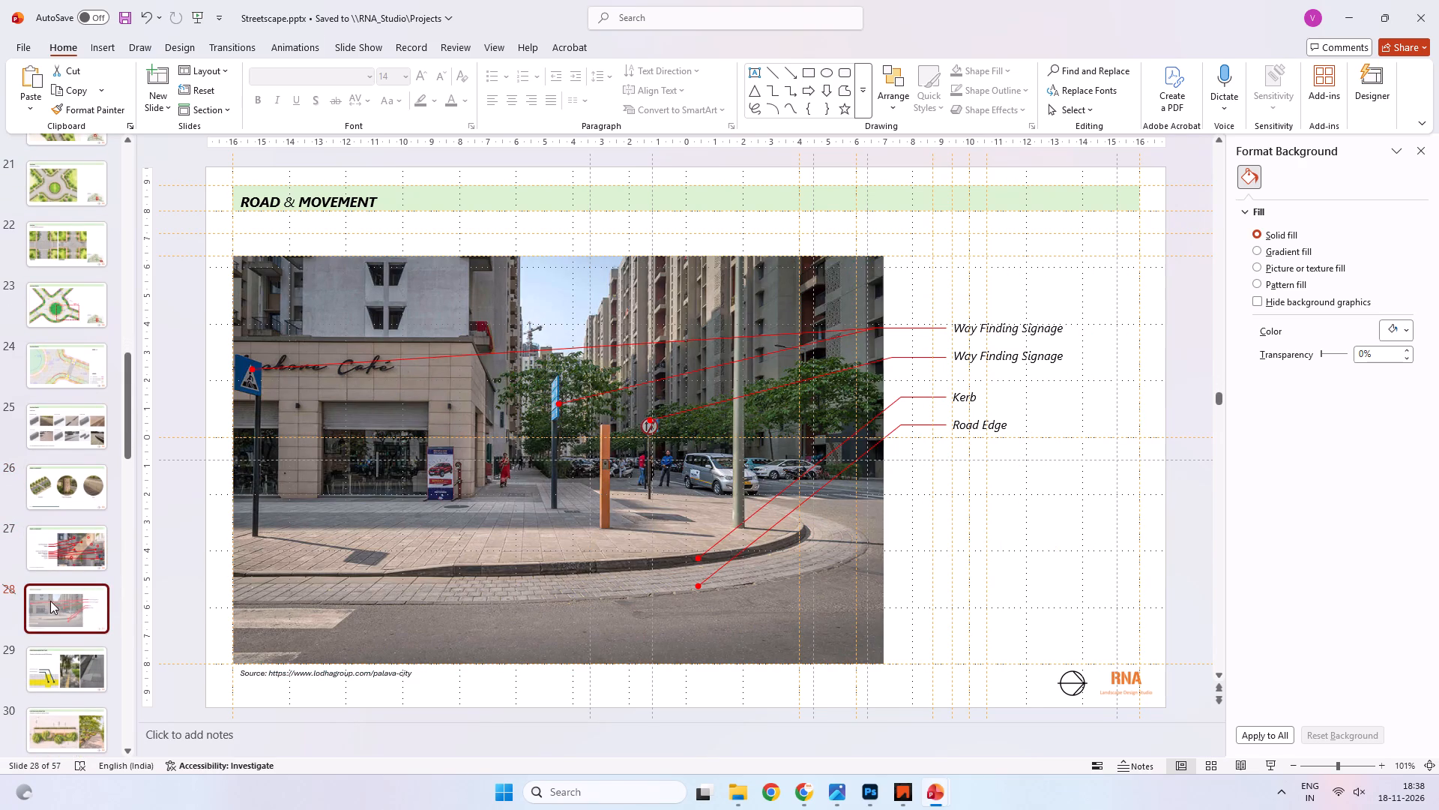
right_click(50, 601)
left_click(109, 449)
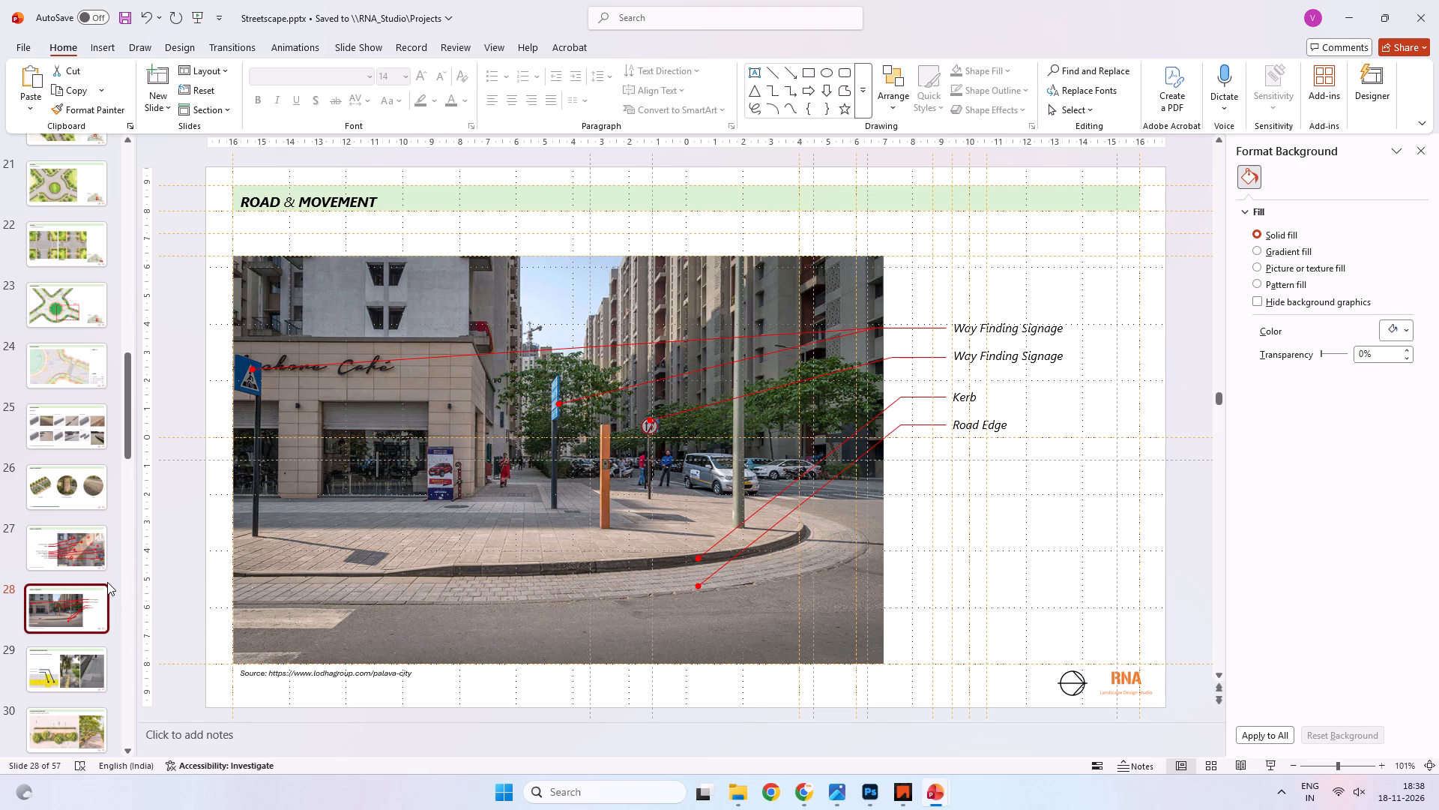
Examine the slides from 29 onward, covering pedestrian infrastructure, lighting and furniture, and skim the remaining slide thumbnails.
left_click(73, 547, "ctrl")
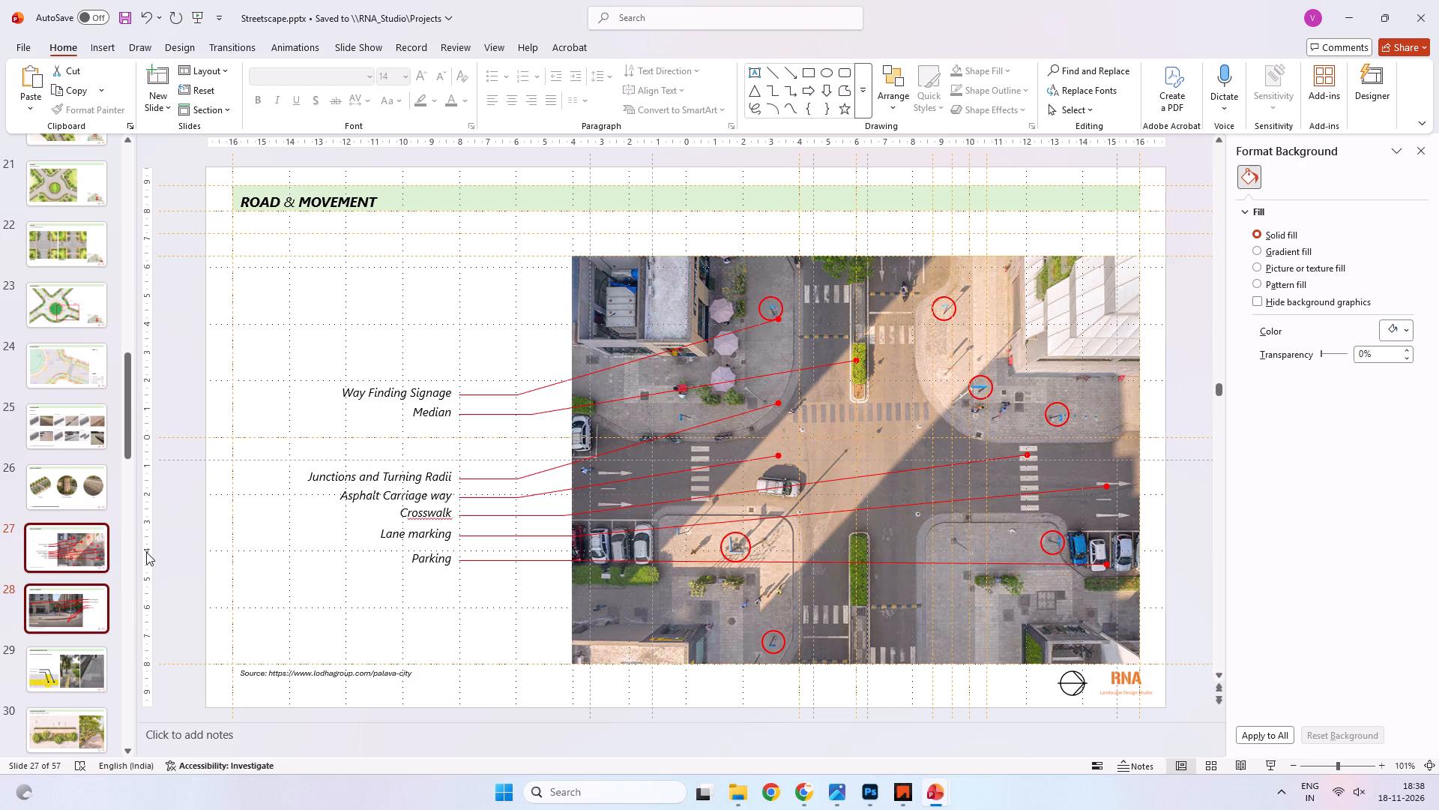
left_click(171, 553)
scroll(61, 613, "down", 8)
left_click(82, 463)
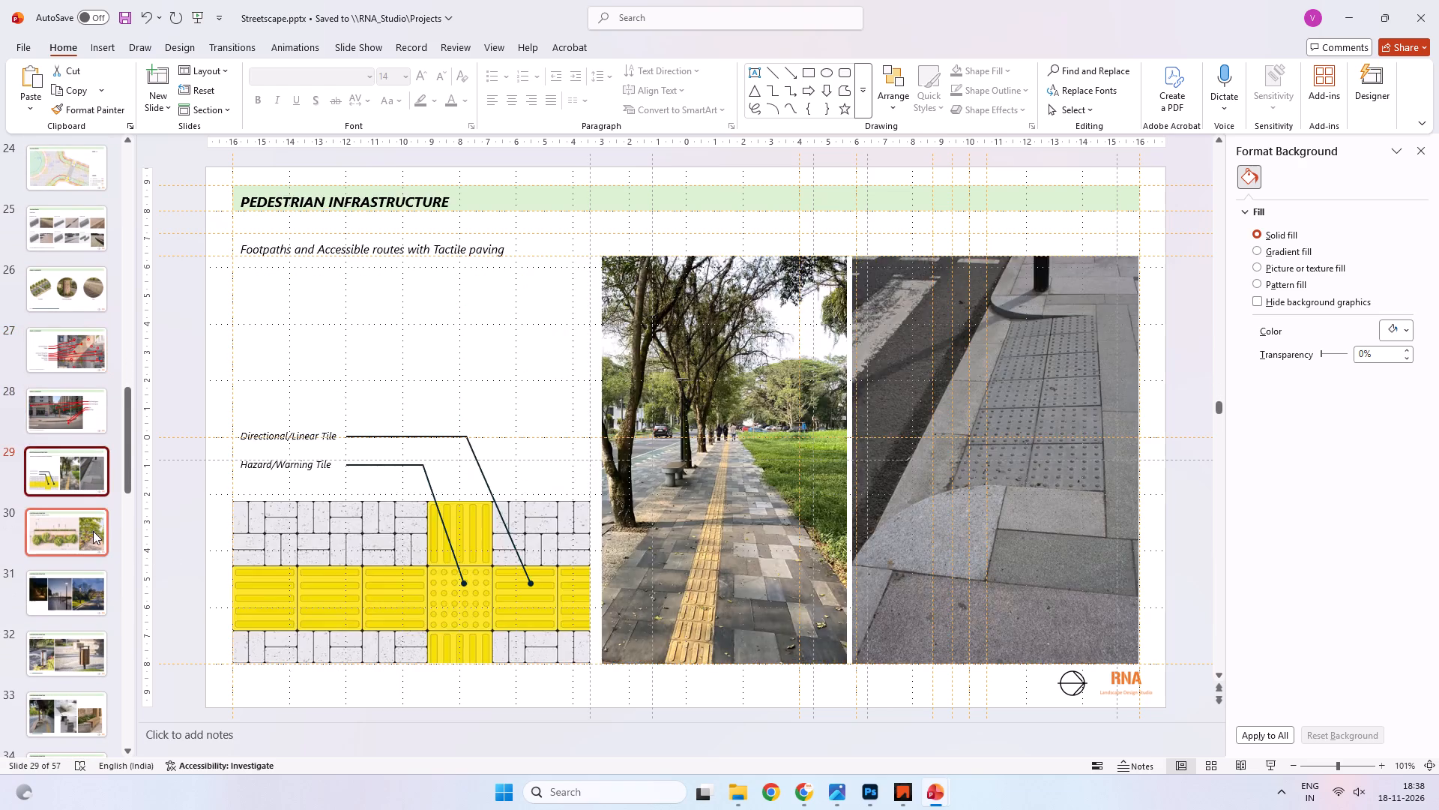
left_click(93, 531)
scroll(93, 532, "down", 3)
left_click(93, 536)
left_click(82, 583)
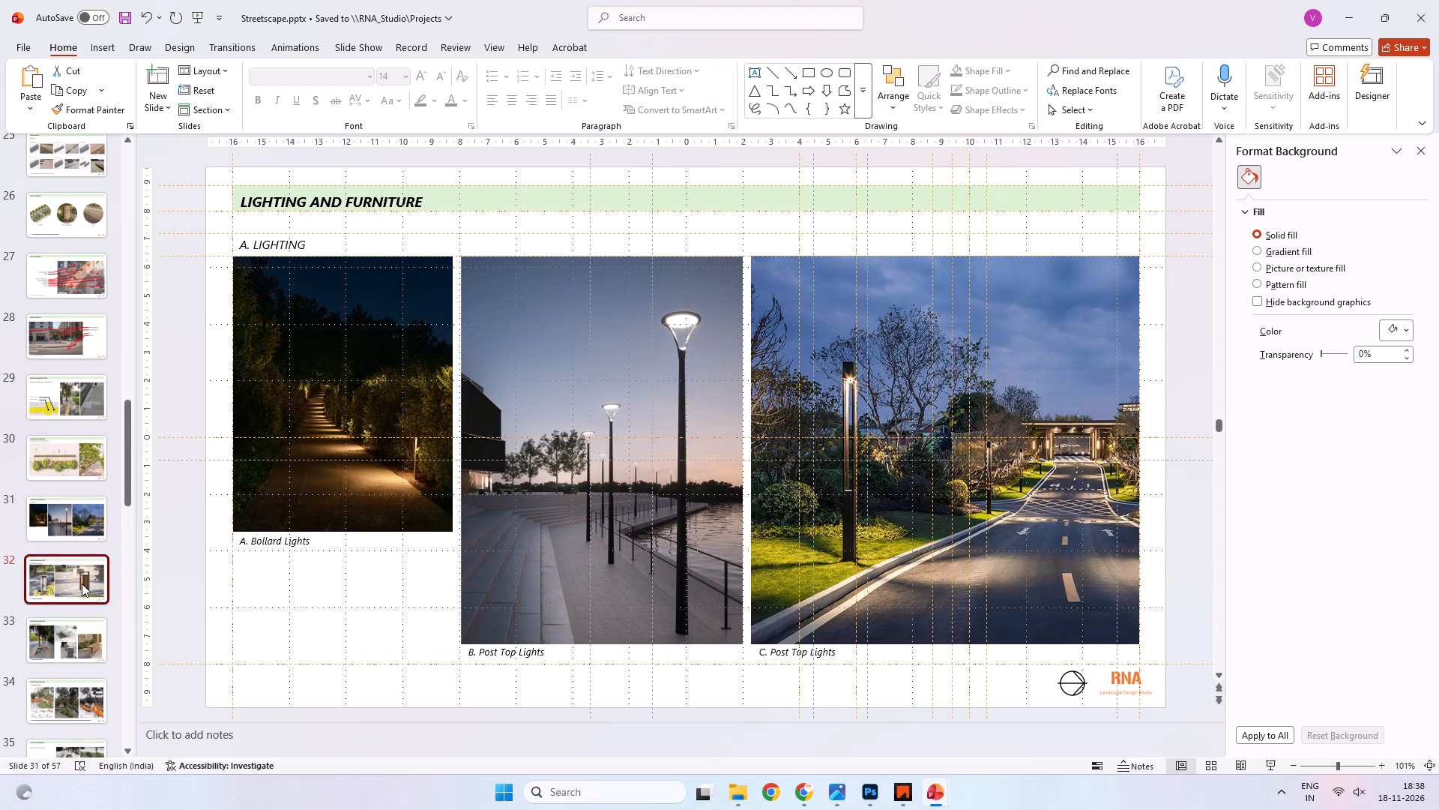
left_click(73, 633)
scroll(77, 674, "down", 20)
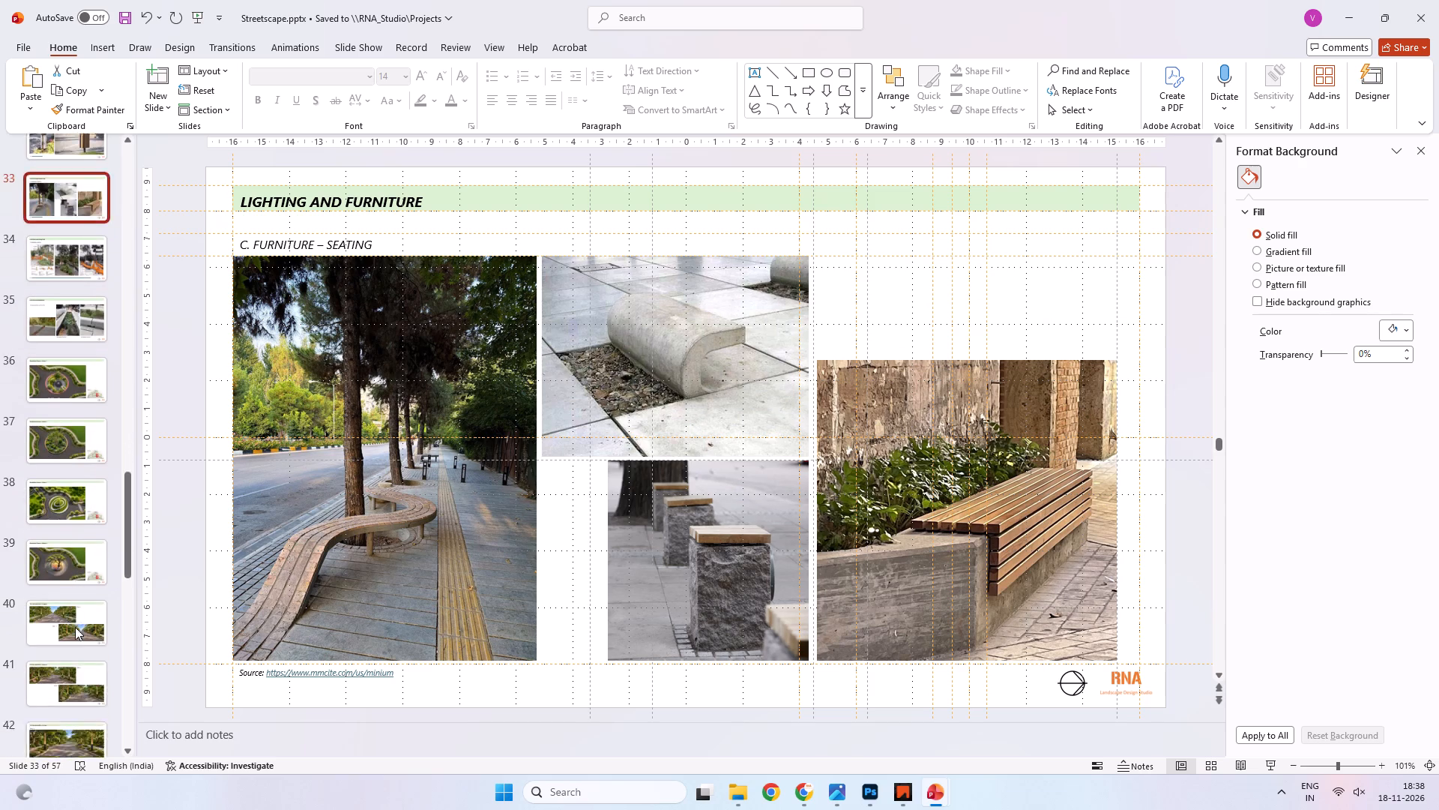
scroll(75, 627, "down", 20)
scroll(78, 631, "up", 6)
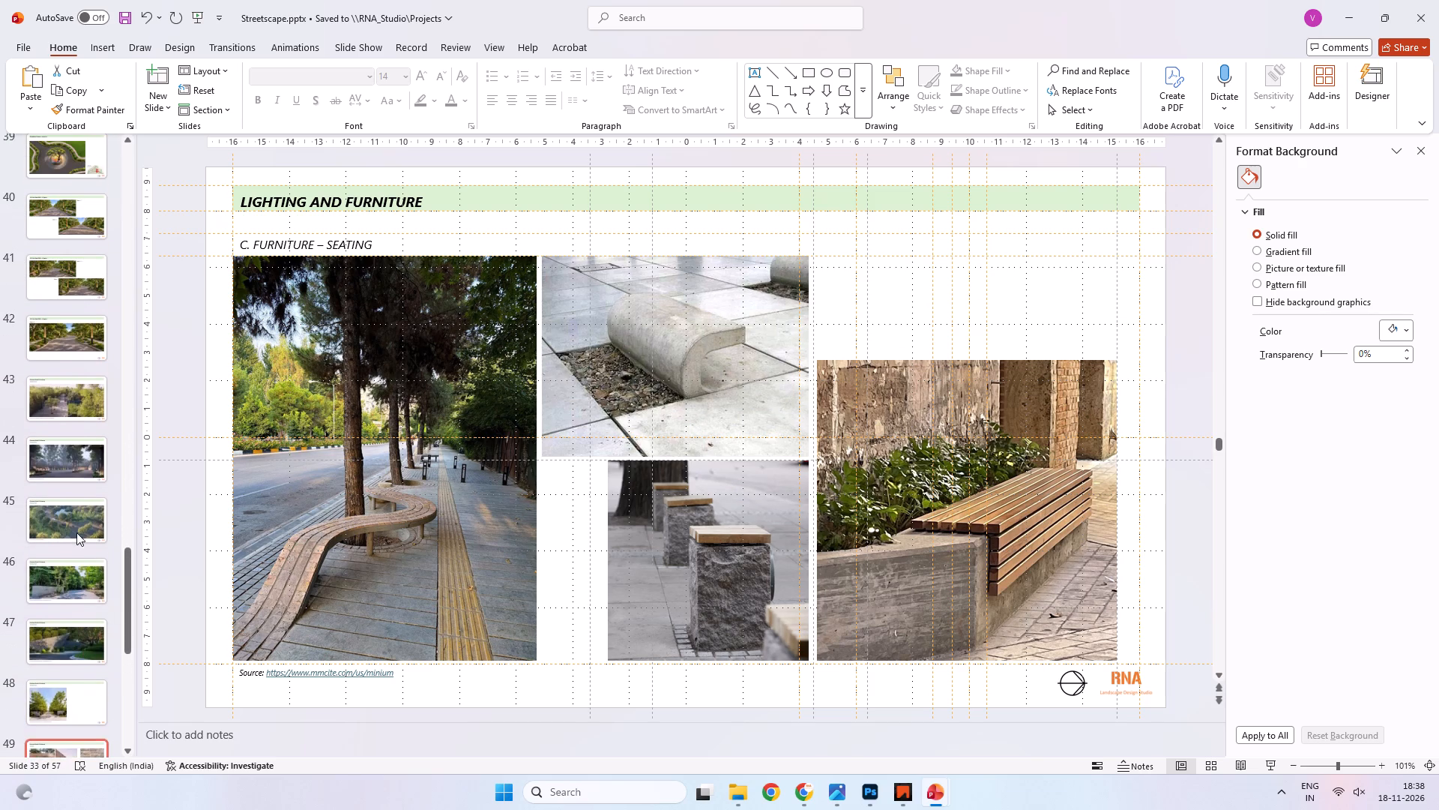
Review the 18.0 Mts Wide ROW option slides 40 to 42 and the preceding Roundabout Feature Option 4 slide.
left_click(83, 347)
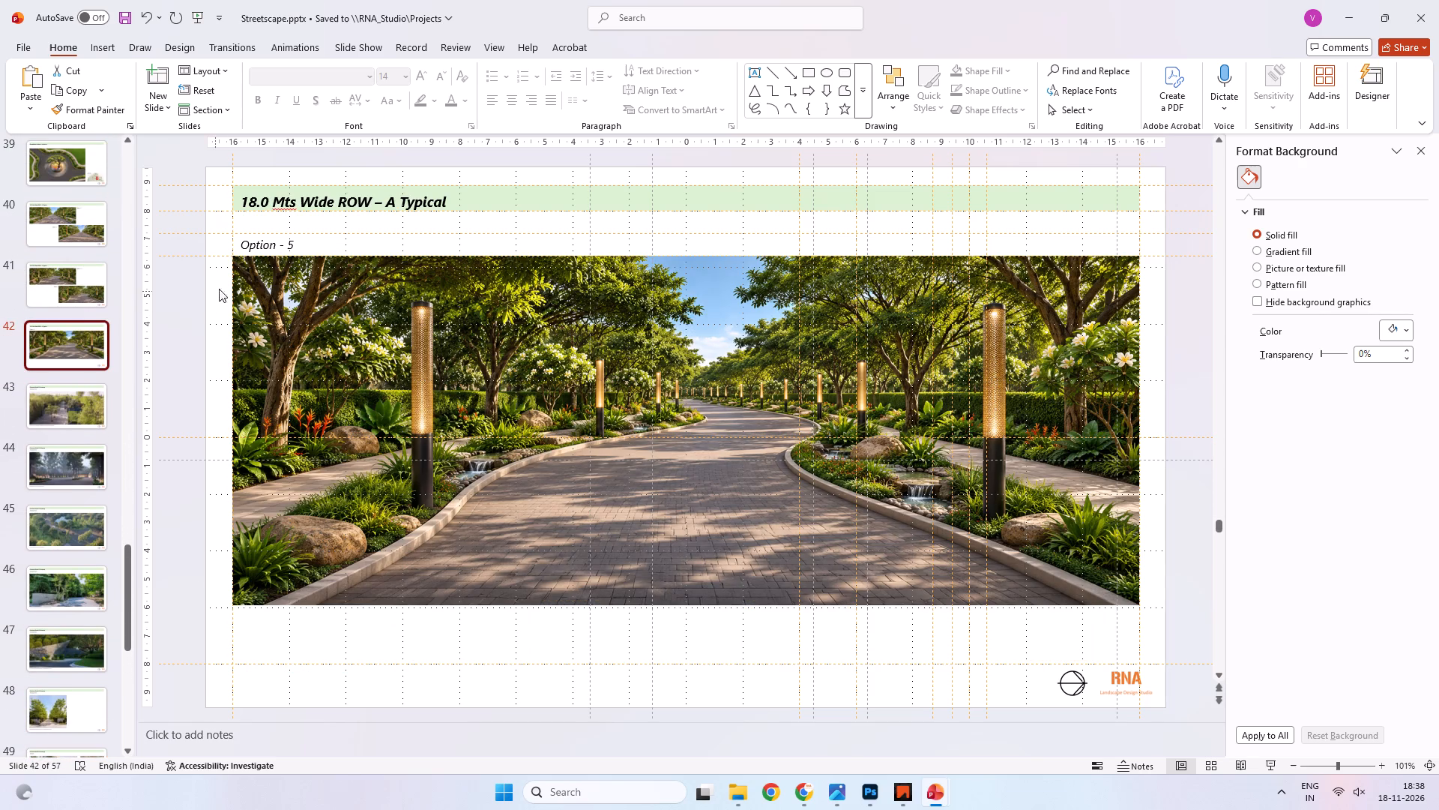
left_click(70, 283)
key("Up")
key("Up")
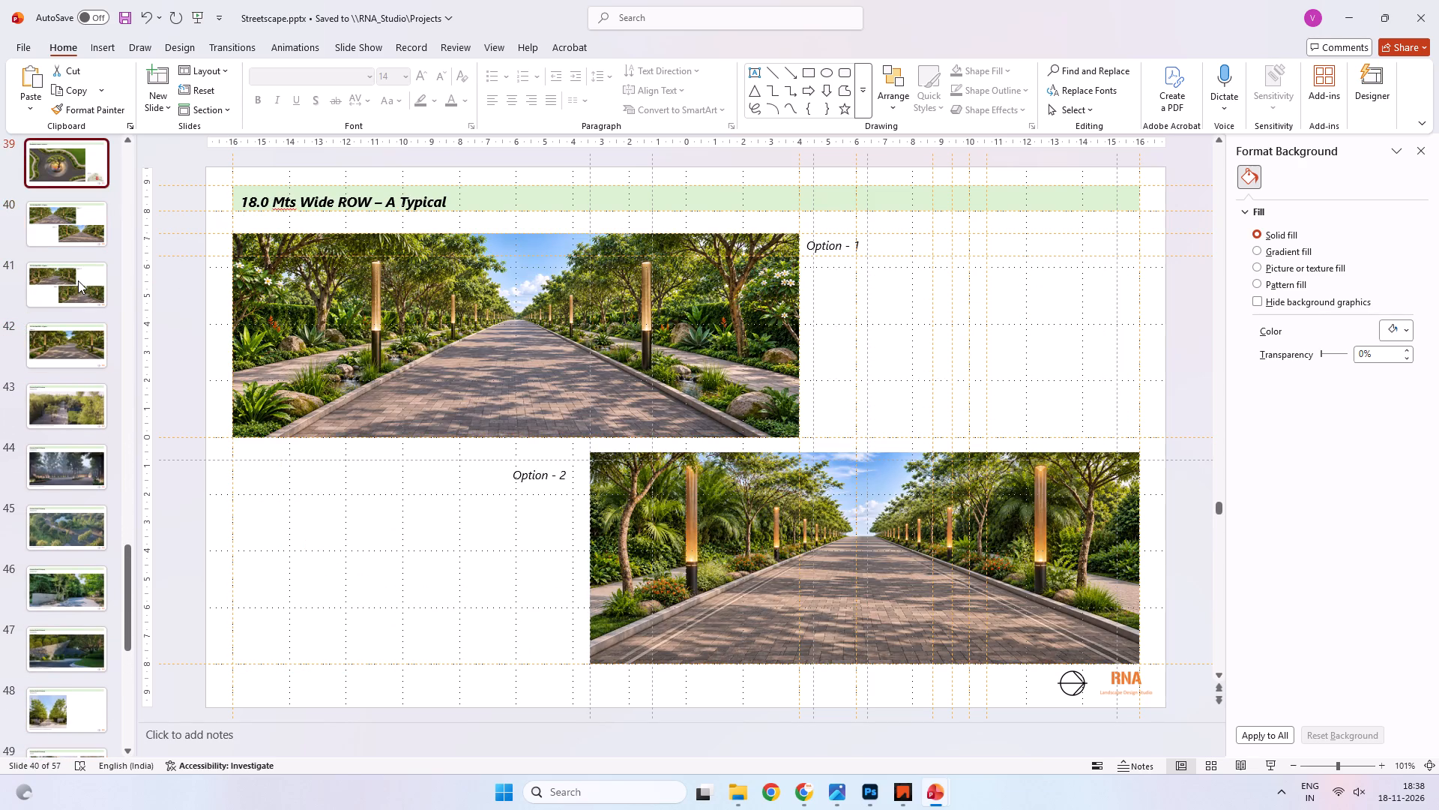
left_click(79, 214)
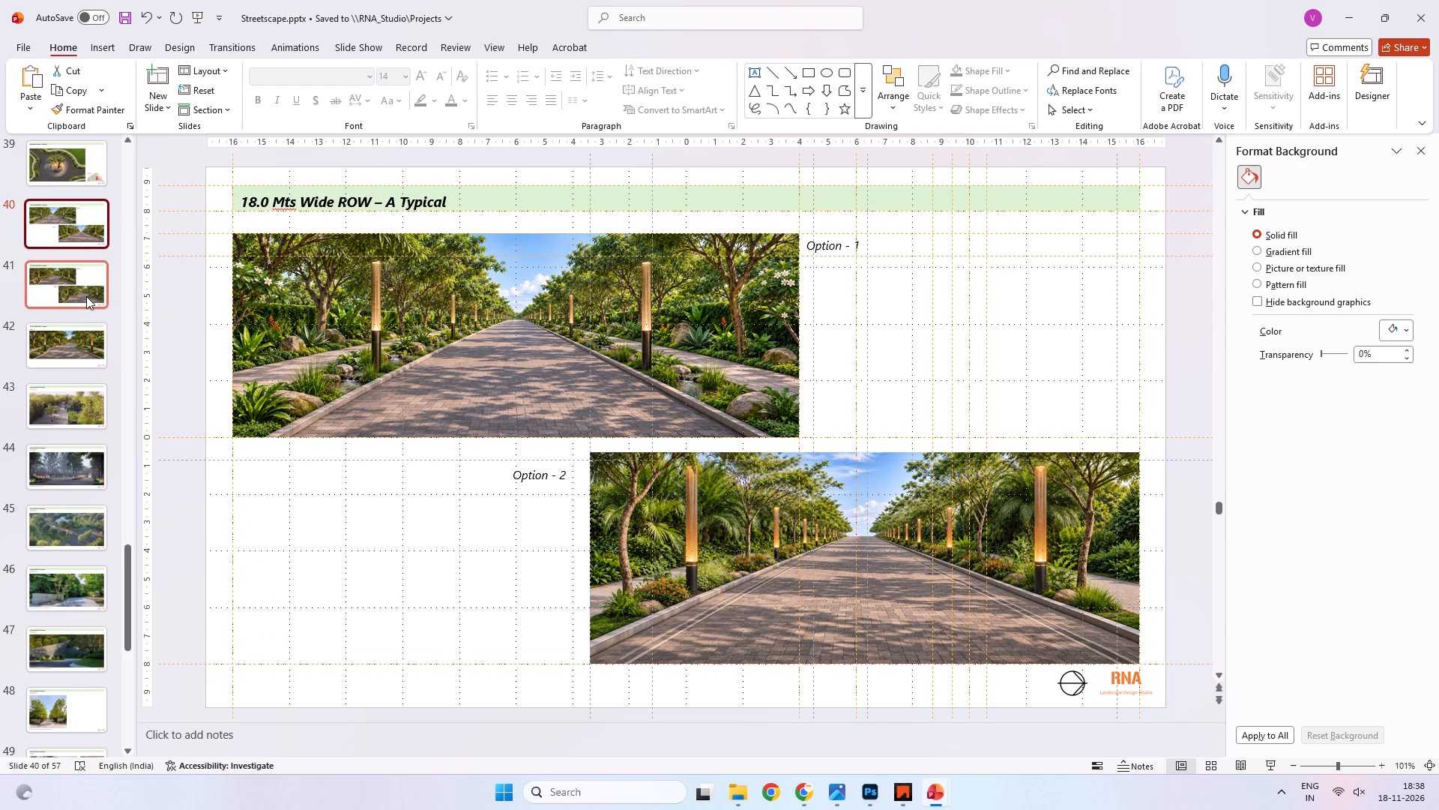
left_click(78, 355, "ctrl")
scroll(79, 314, "up", 5)
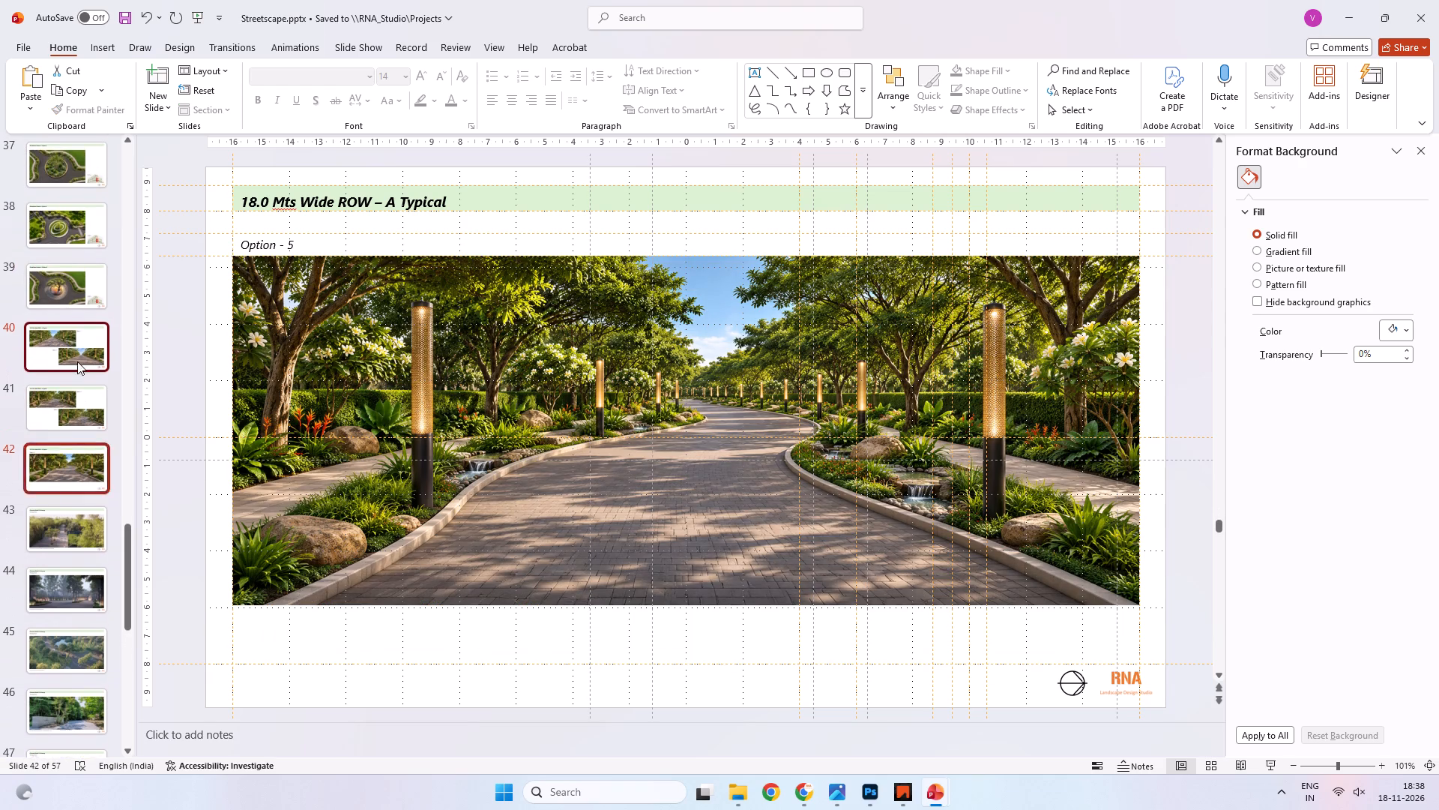
left_click(75, 406, "ctrl")
left_click(85, 359)
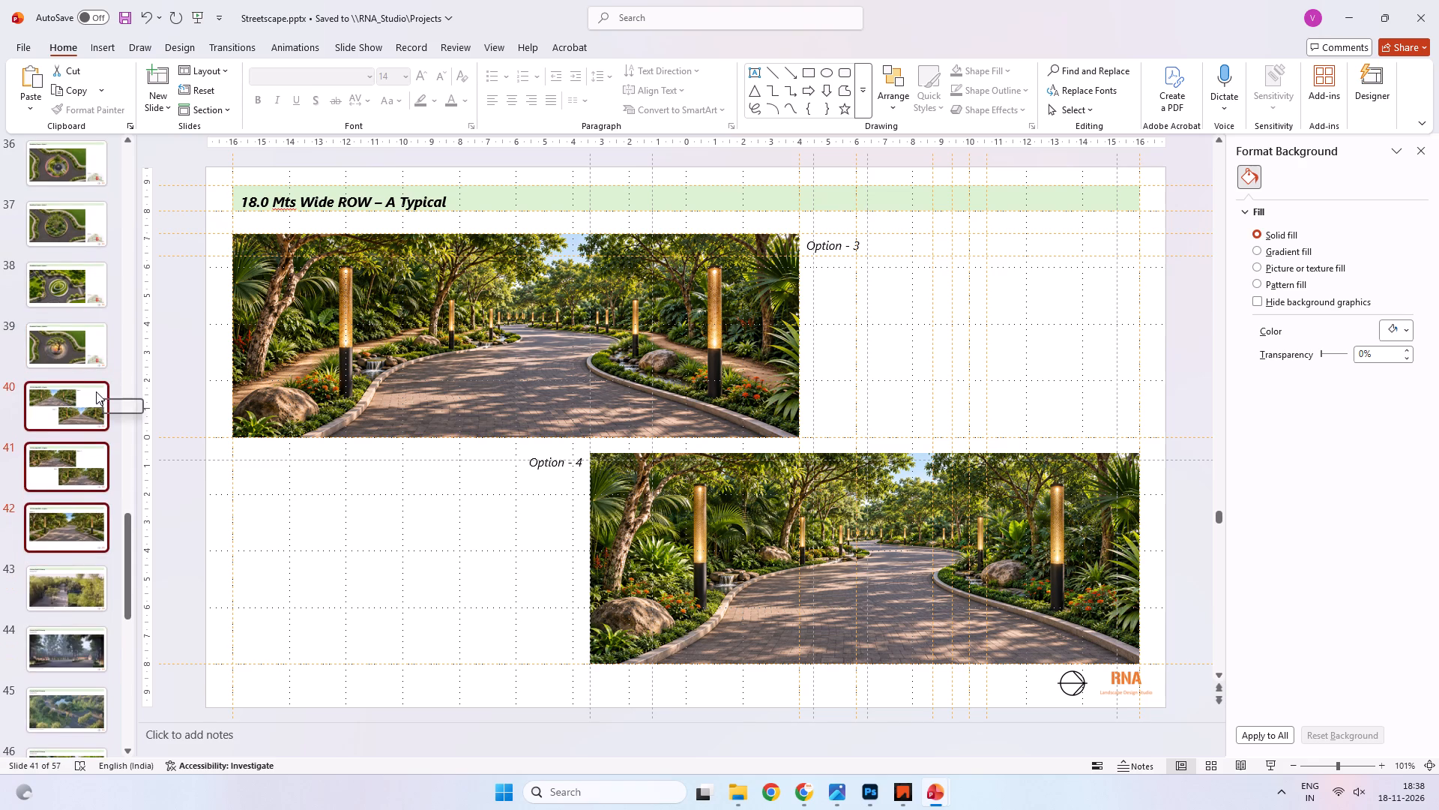
left_click(54, 340)
scroll(82, 413, "up", 8)
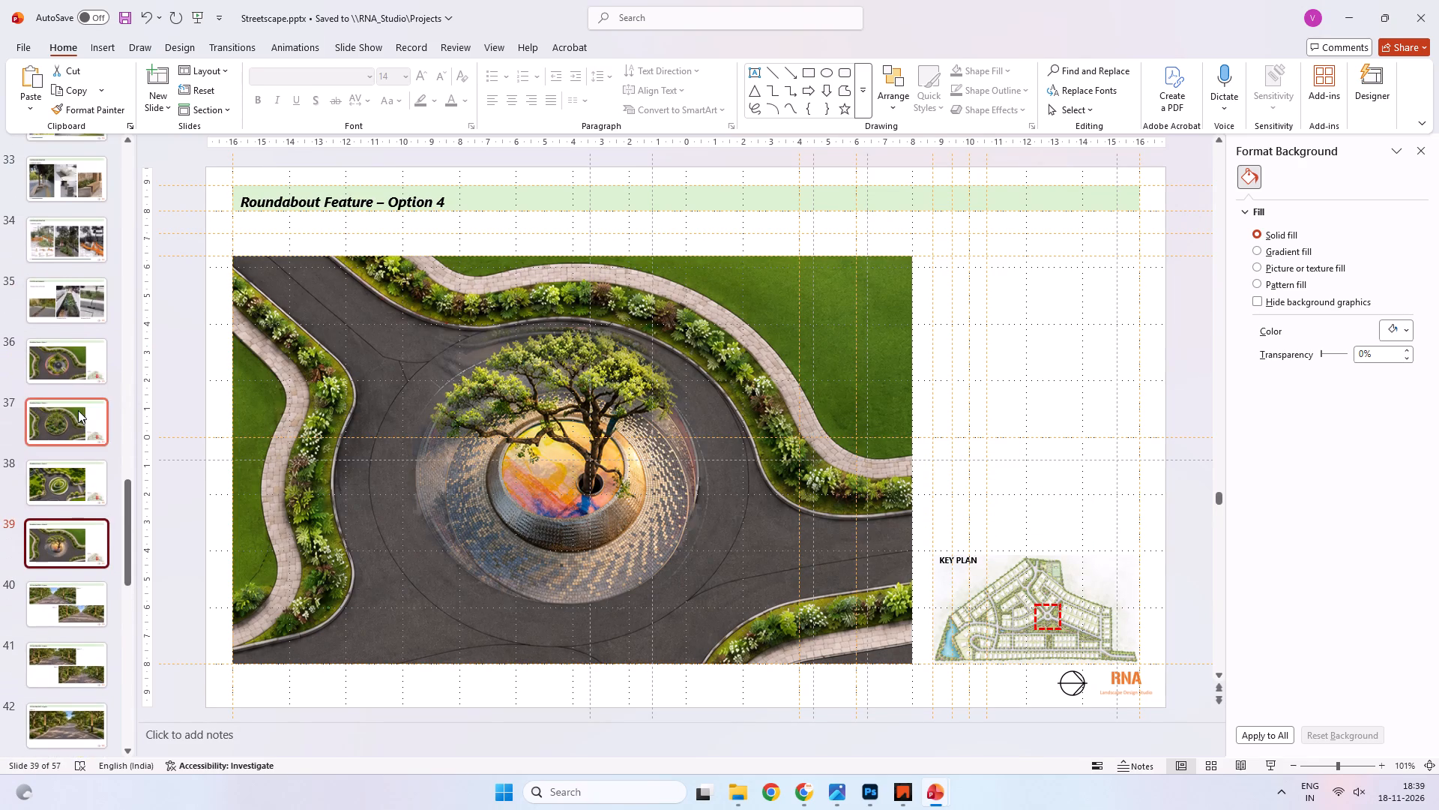
scroll(77, 413, "down", 5)
Move the three 18.0 Mts Wide ROW option slides, 40 to 42, directly after slide 16 and save the presentation.
left_click(81, 477)
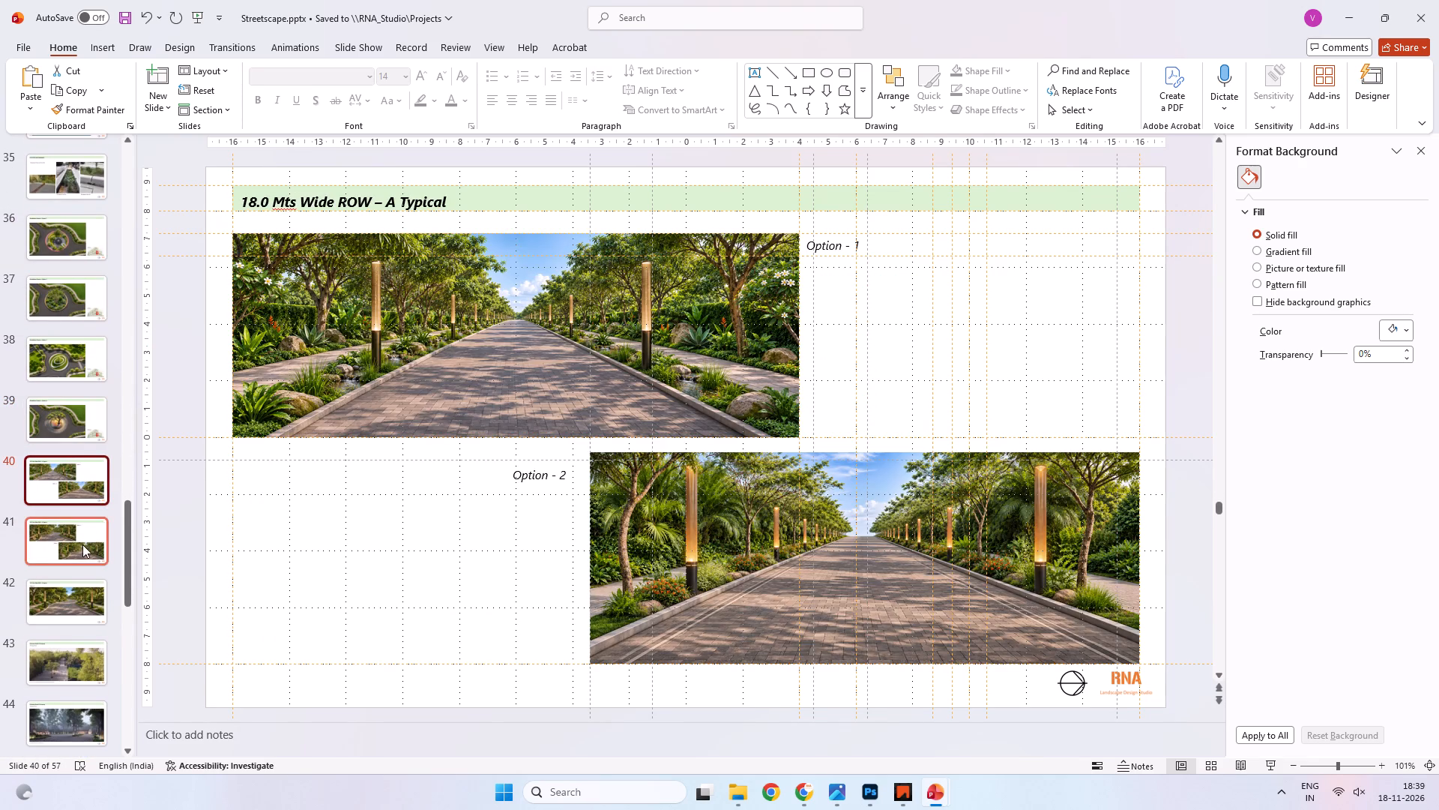
left_click(81, 544, "ctrl")
left_click(77, 601, "ctrl")
left_click_drag(75, 472, 85, 233)
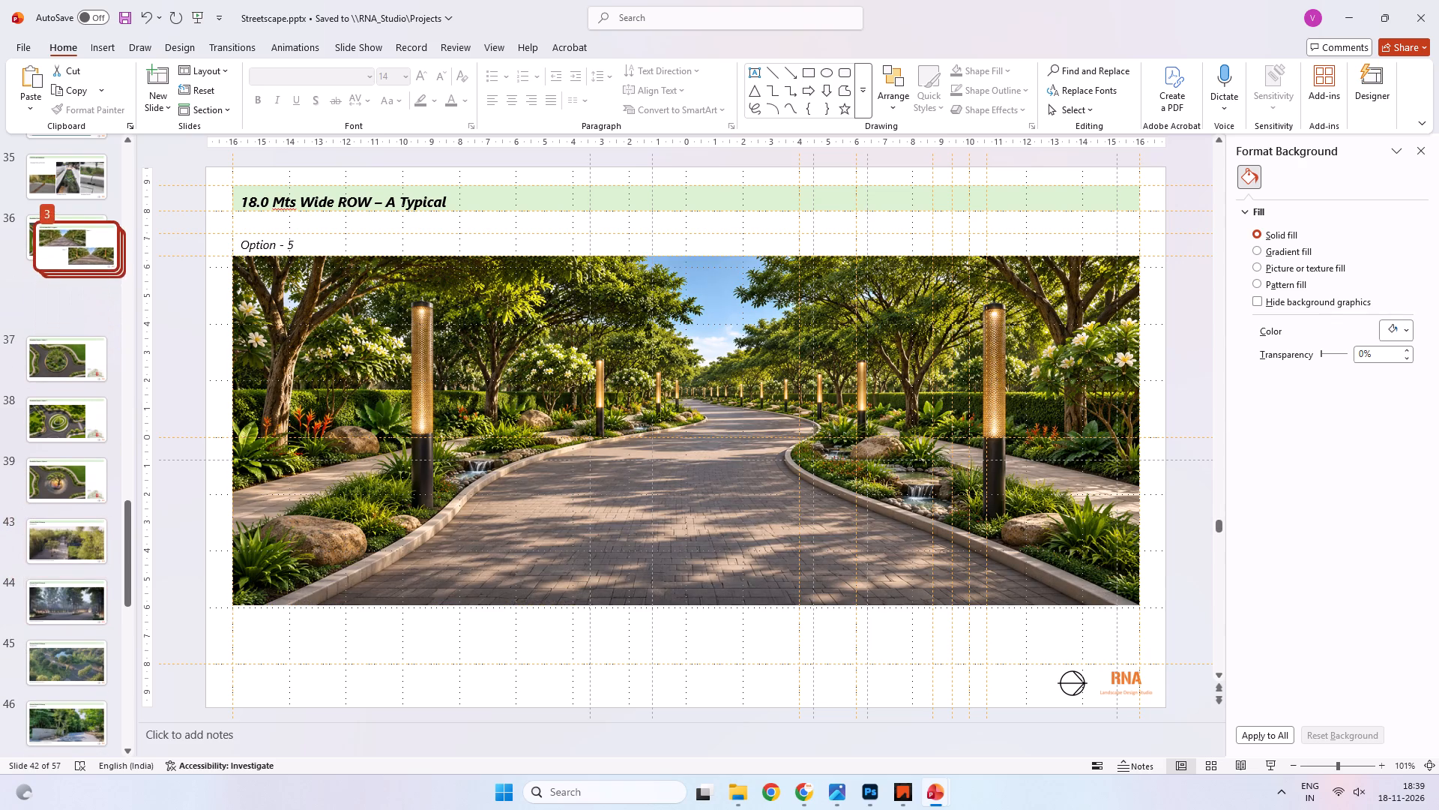
left_click_drag(85, 233, 85, 57)
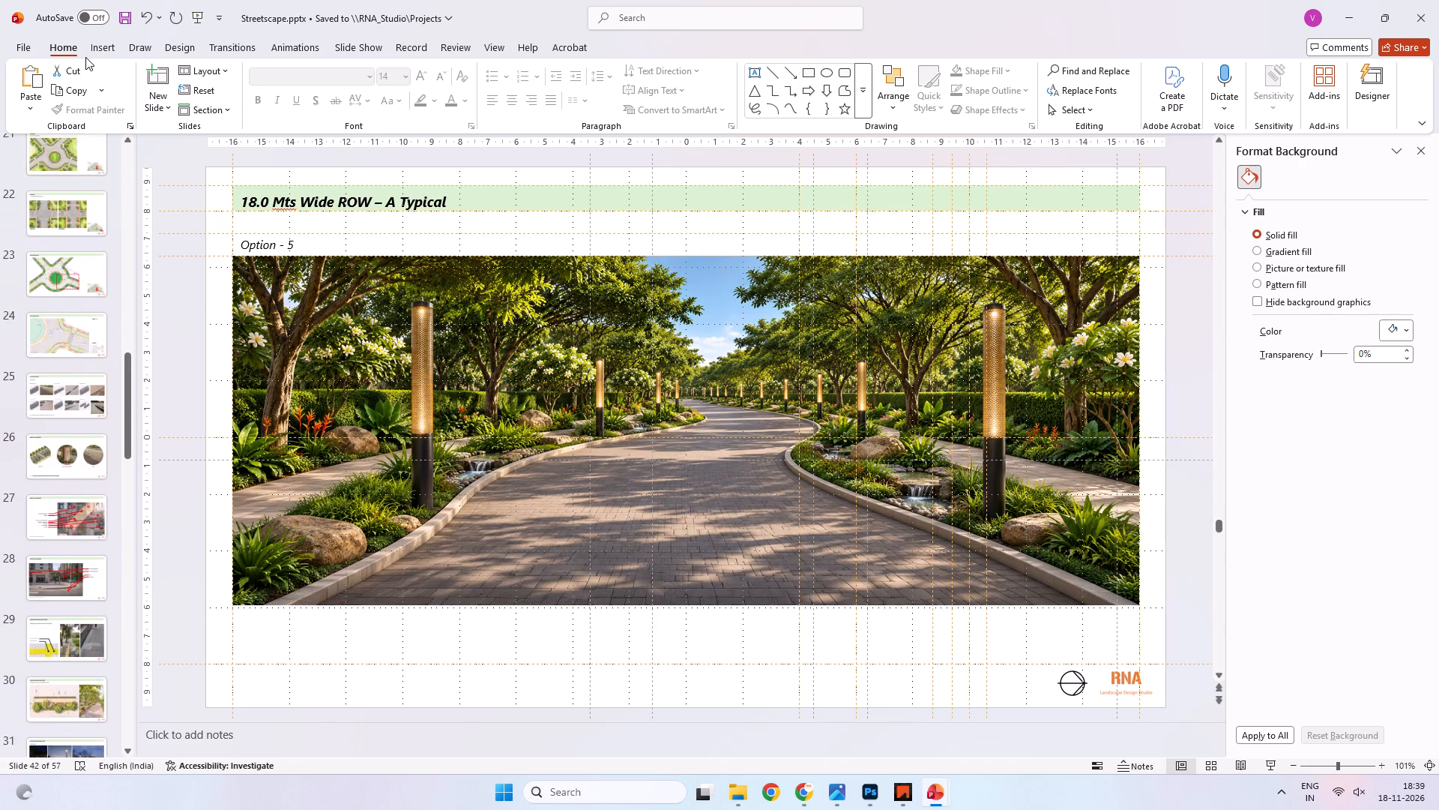
left_click_drag(85, 57, 77, 229)
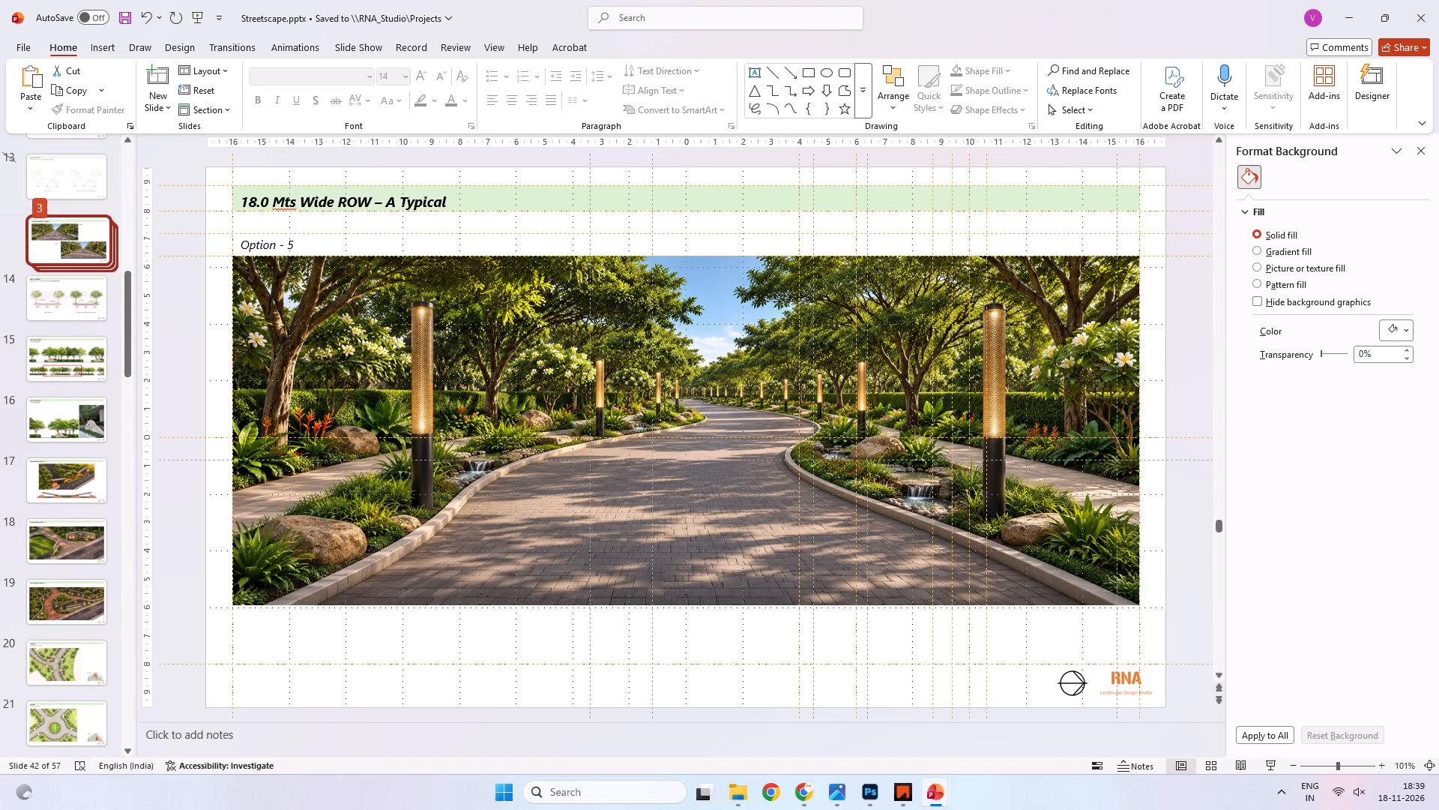
left_click_drag(77, 229, 75, 391)
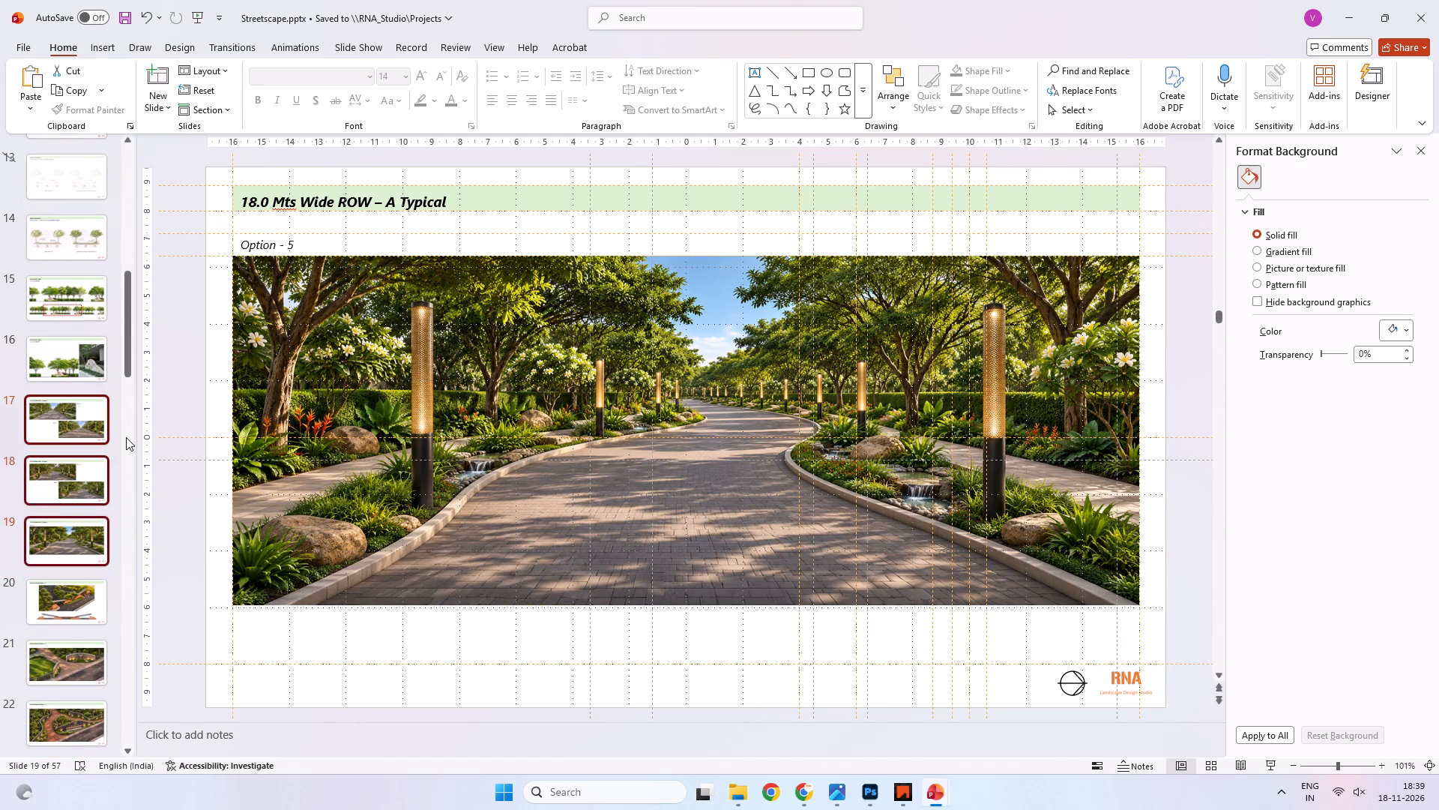
left_click(190, 365)
left_click(63, 418)
left_click(72, 483)
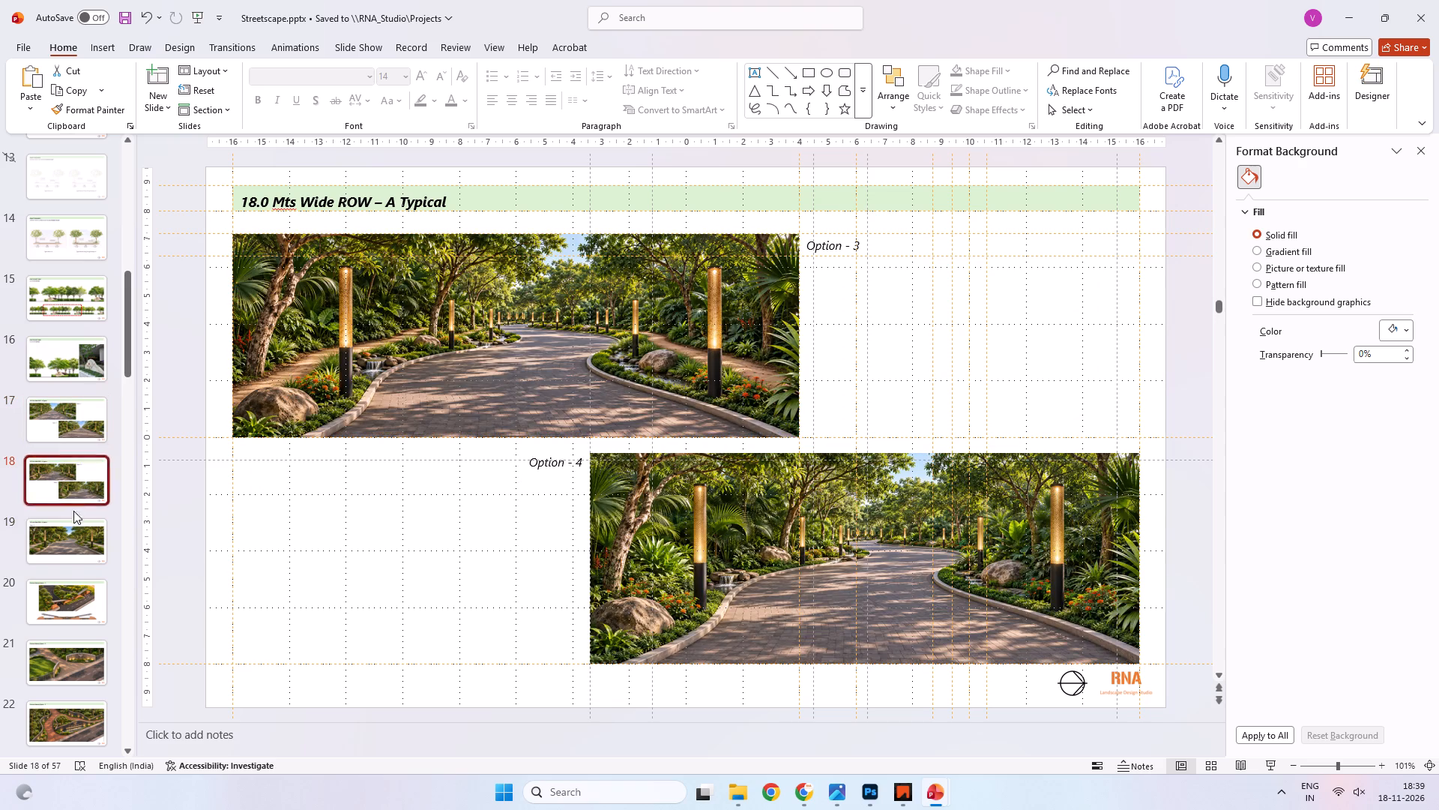
left_click(70, 544)
key("ctrl+s")
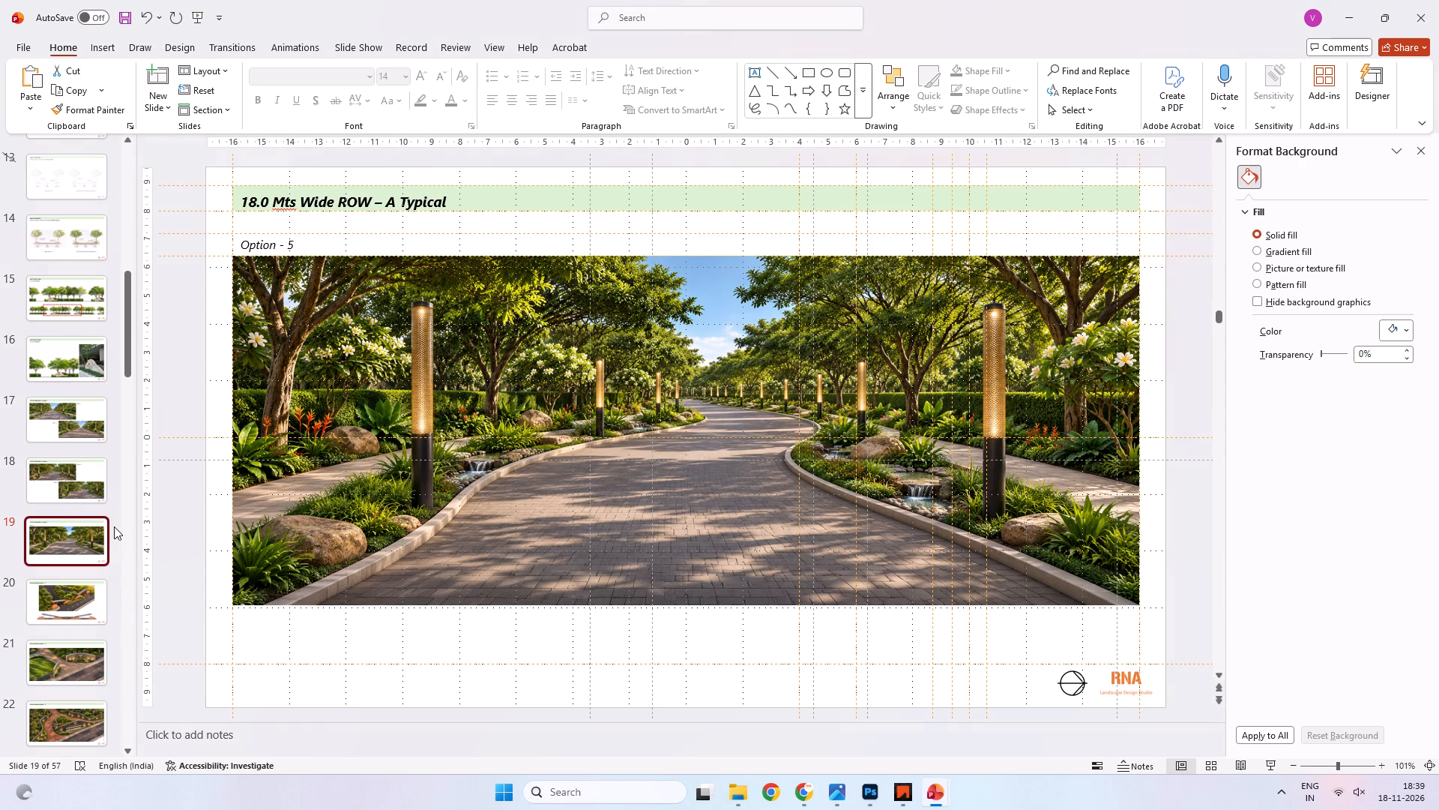
Export the presentation from the cover slide as Streetscape.pdf in the Presentation folder, with standard quality and opening after publishing.
scroll(132, 304, "up", 12)
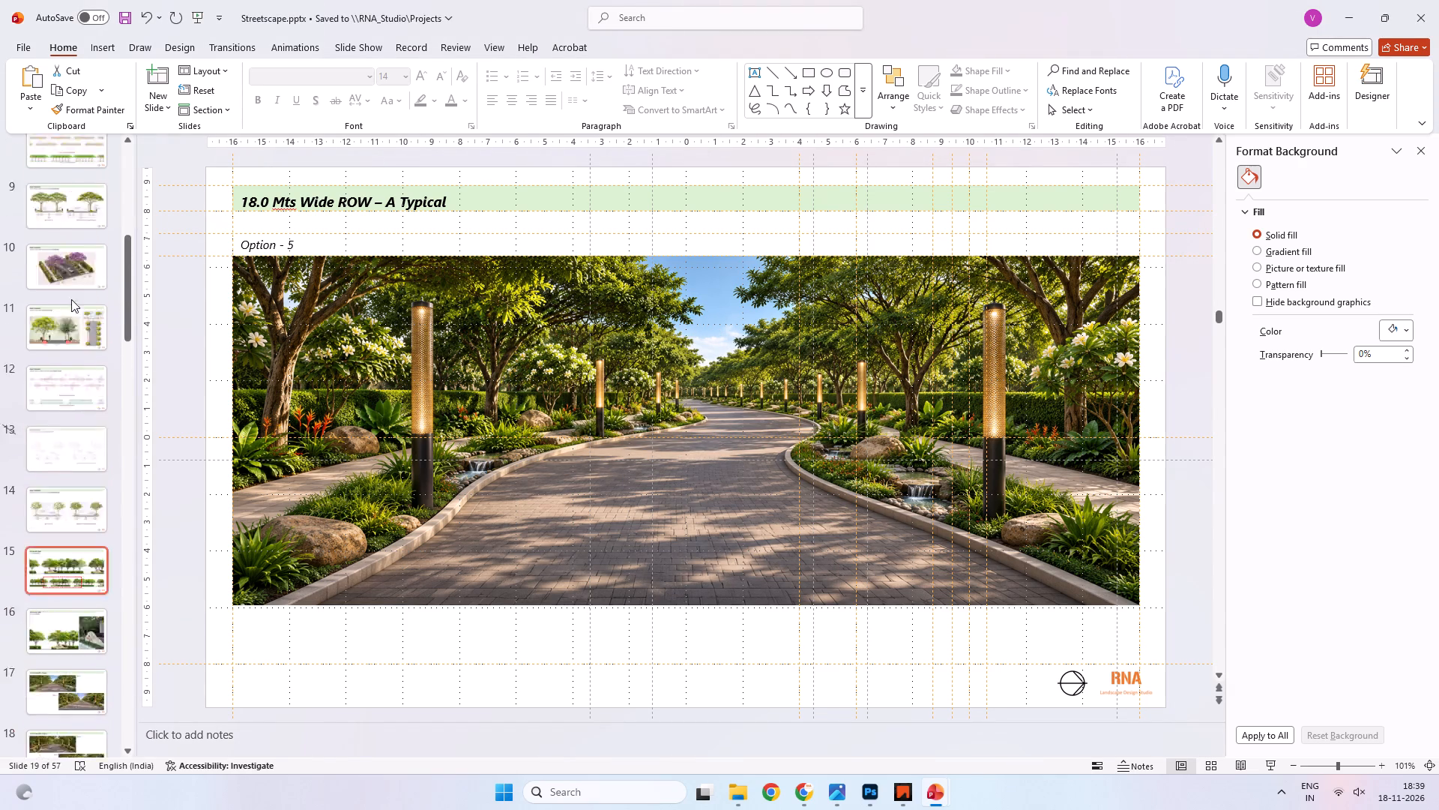
scroll(71, 299, "up", 20)
scroll(71, 299, "up", 8)
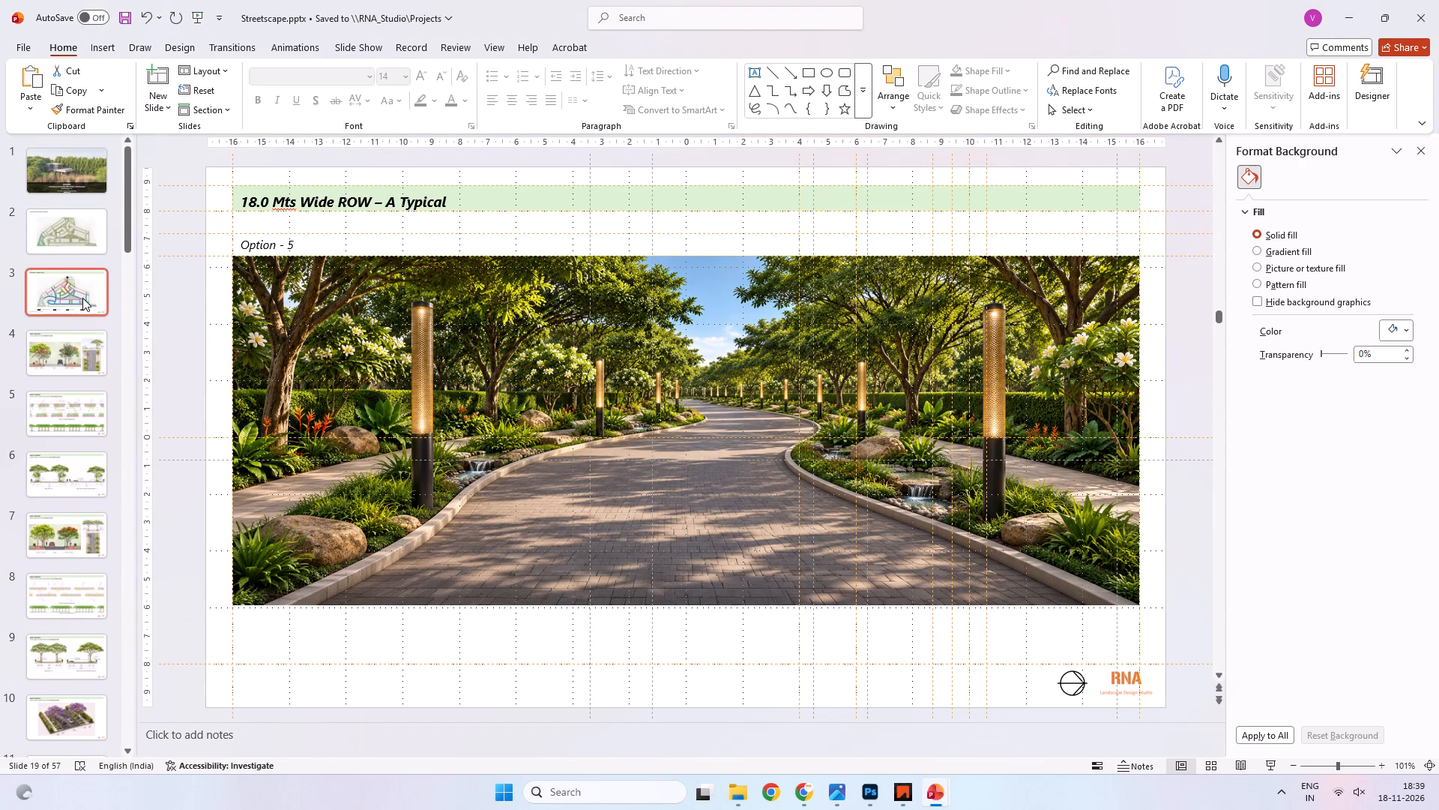
left_click(61, 161)
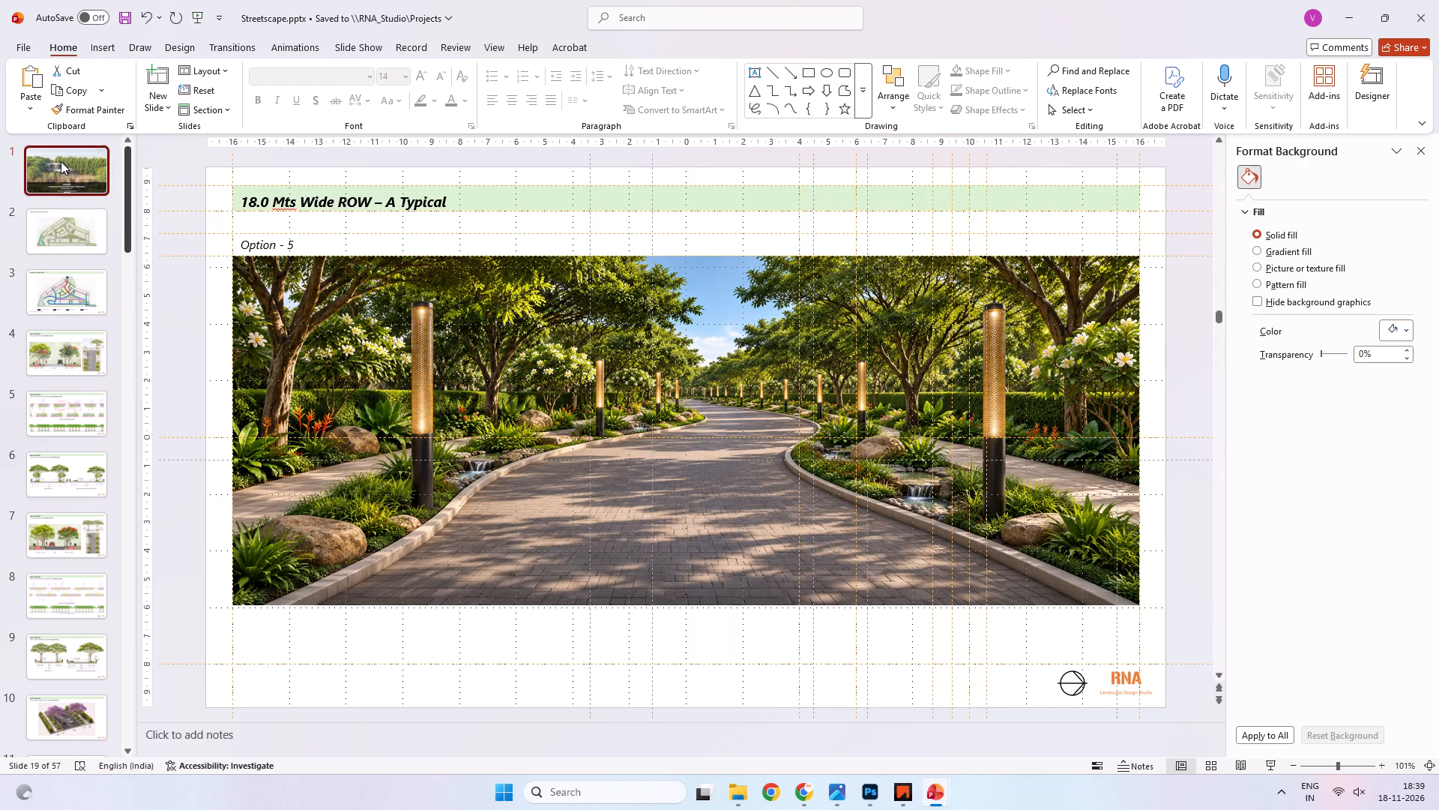
left_click(26, 48)
left_click(61, 246)
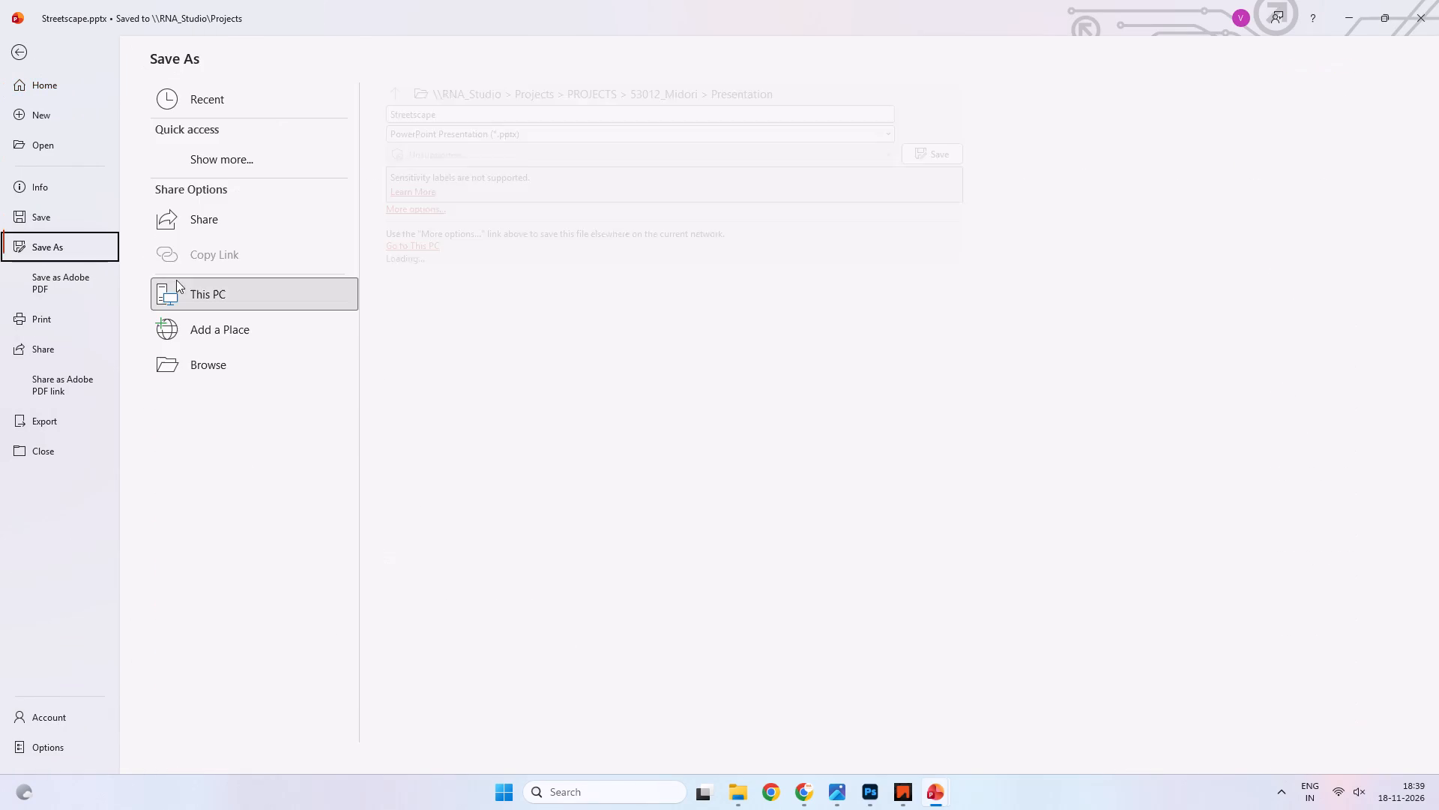
left_click(192, 373)
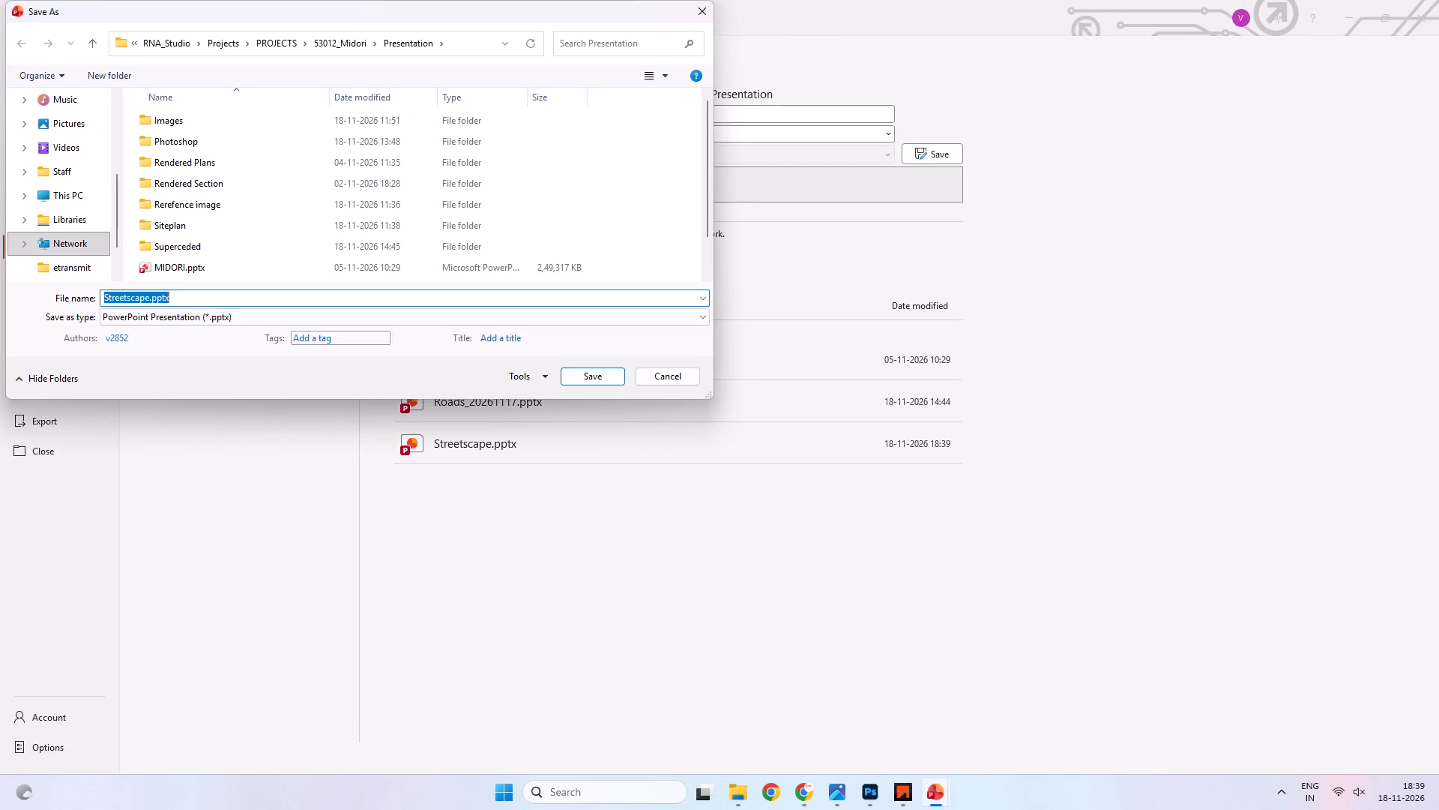
left_click(202, 322)
left_click(169, 368)
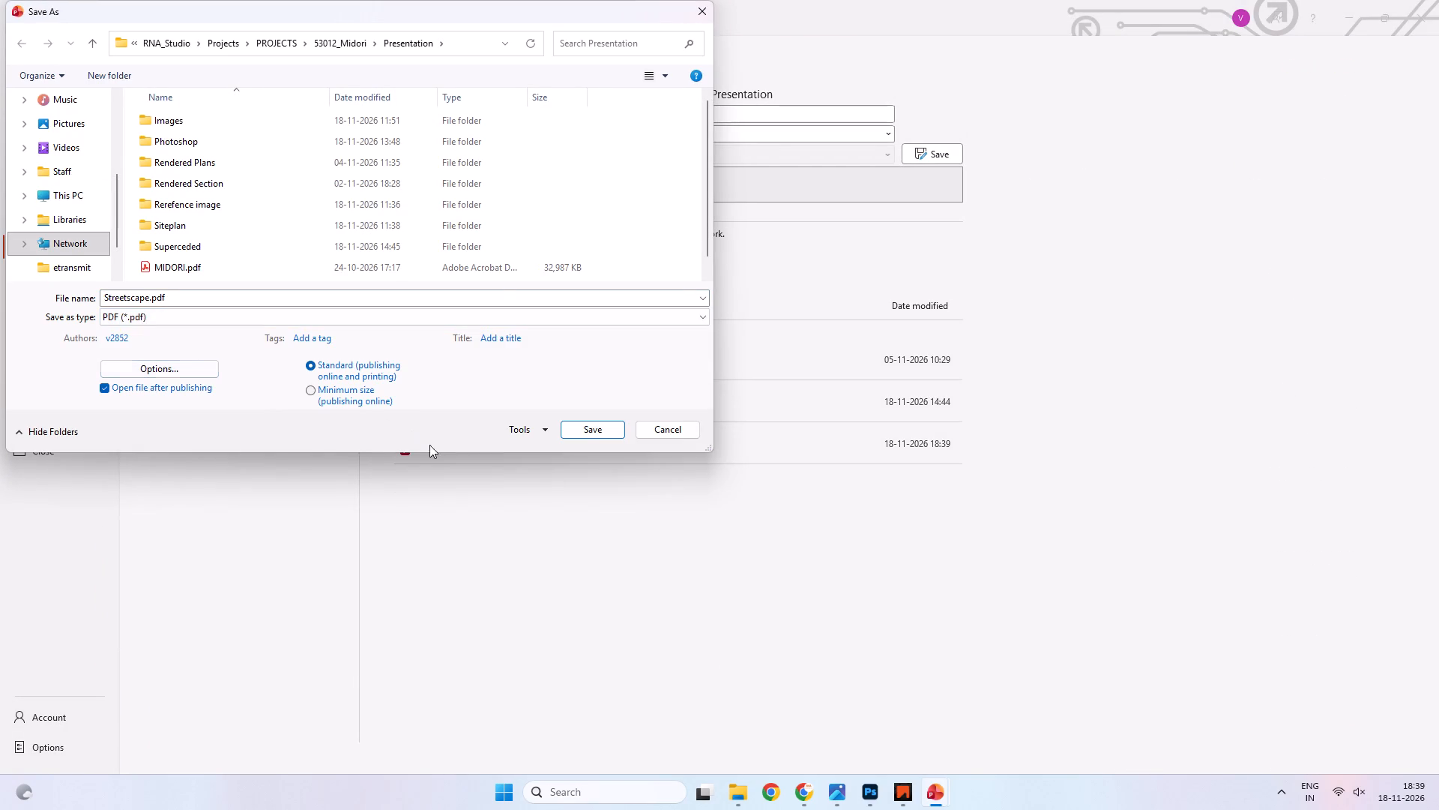
left_click(232, 425)
left_click(590, 427)
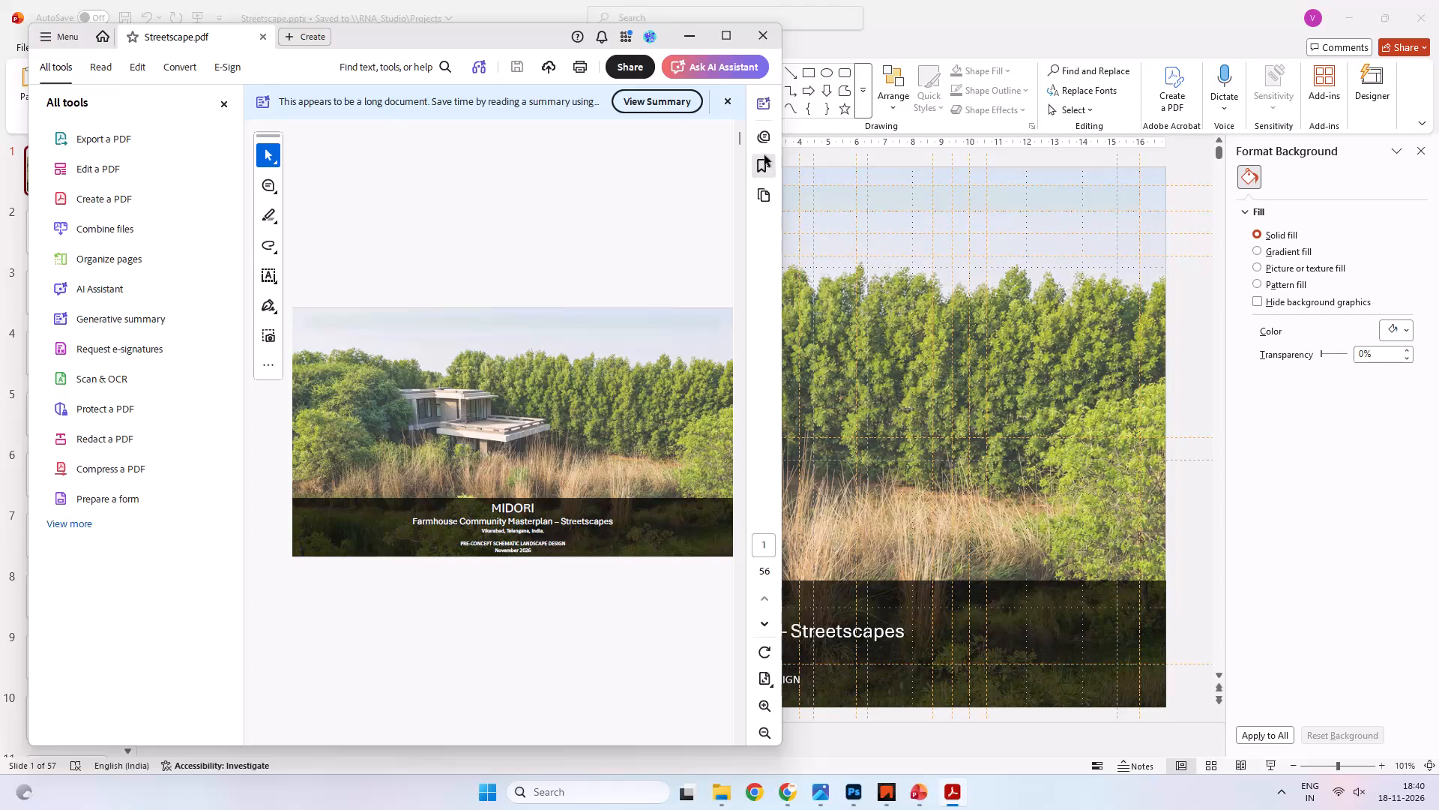
Review the exported Streetscape.pdf from the cover through the masterplan and road typologies to the plot entry feature page.
left_click(725, 38)
scroll(822, 320, "down", 2)
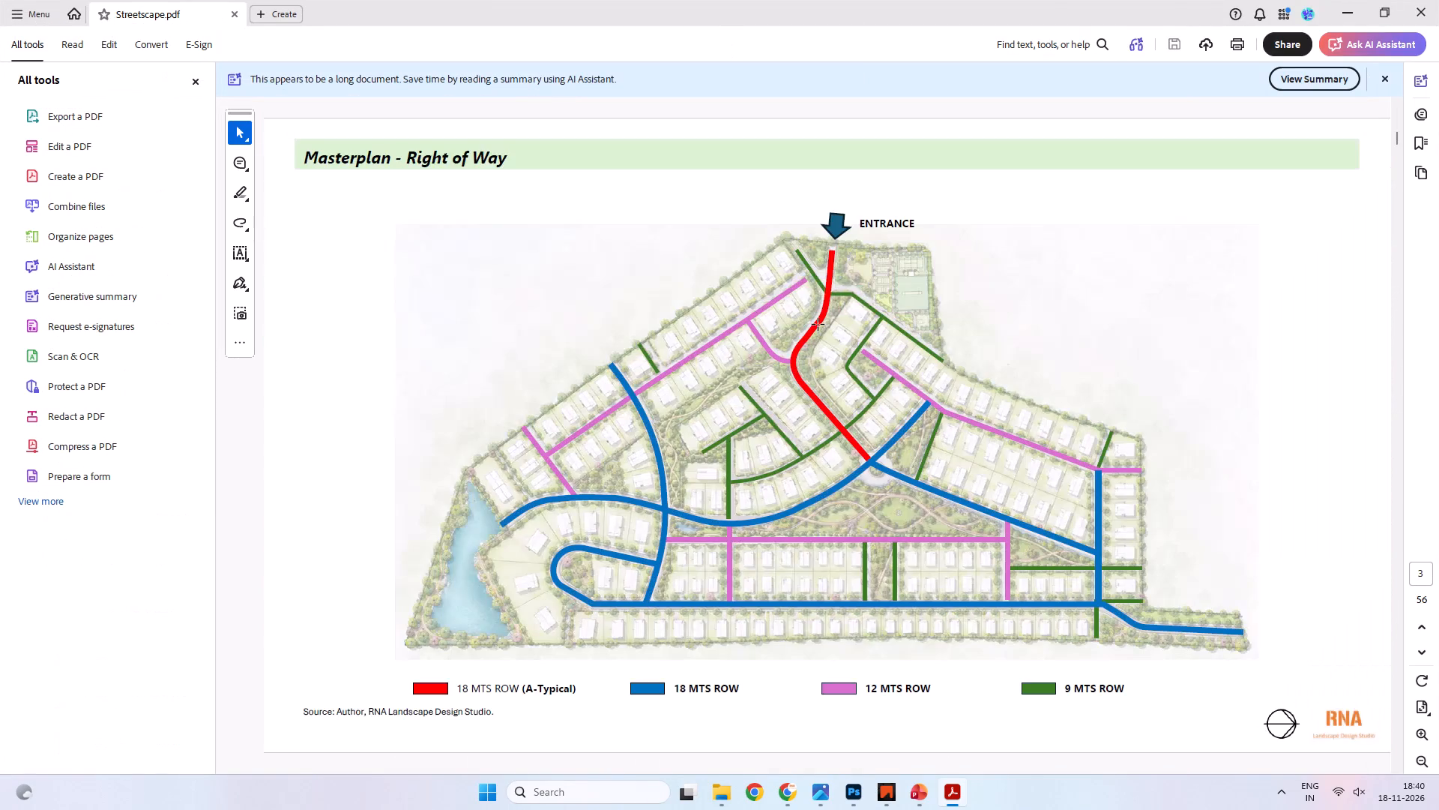
scroll(825, 358, "up", 1)
scroll(825, 358, "down", 2)
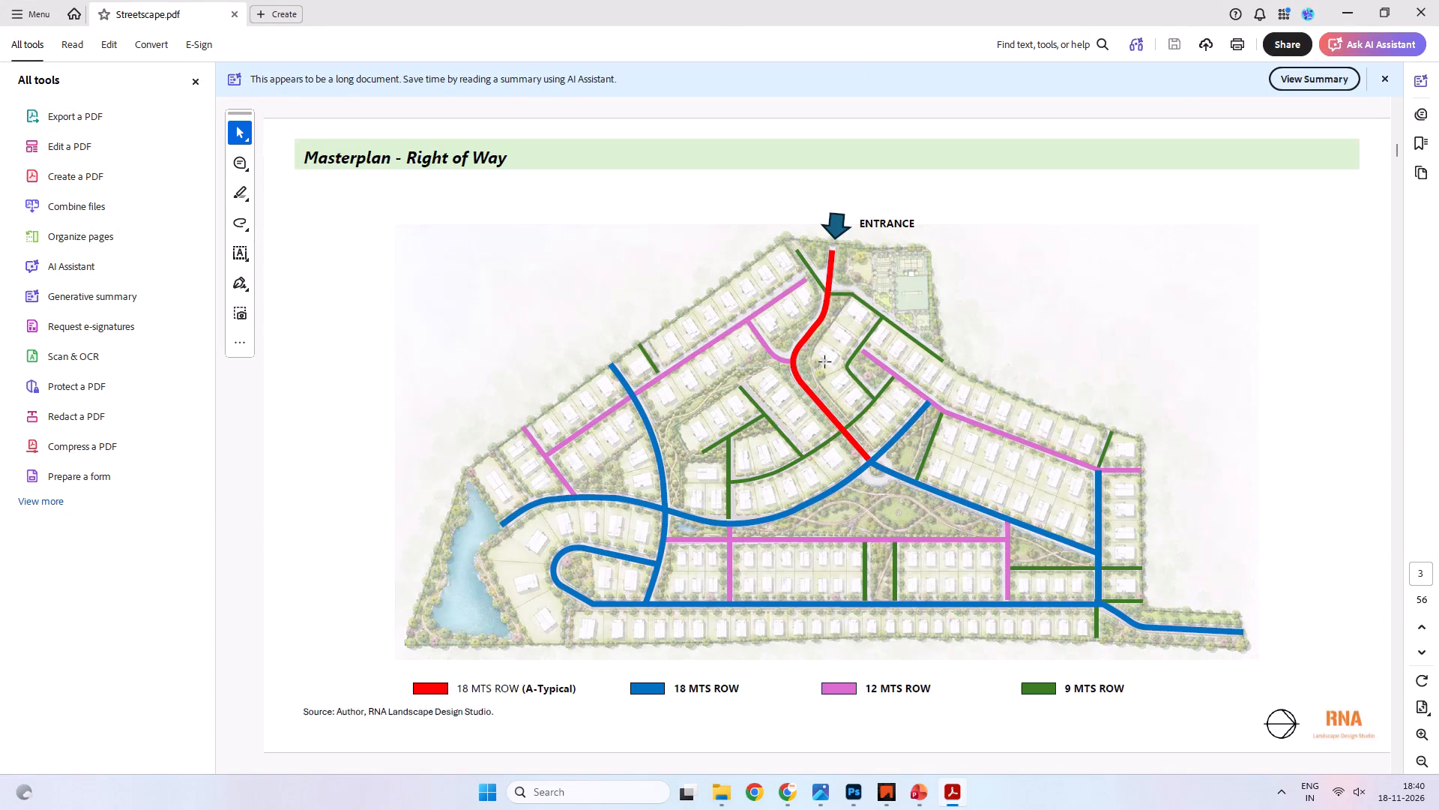
scroll(825, 365, "down", 3)
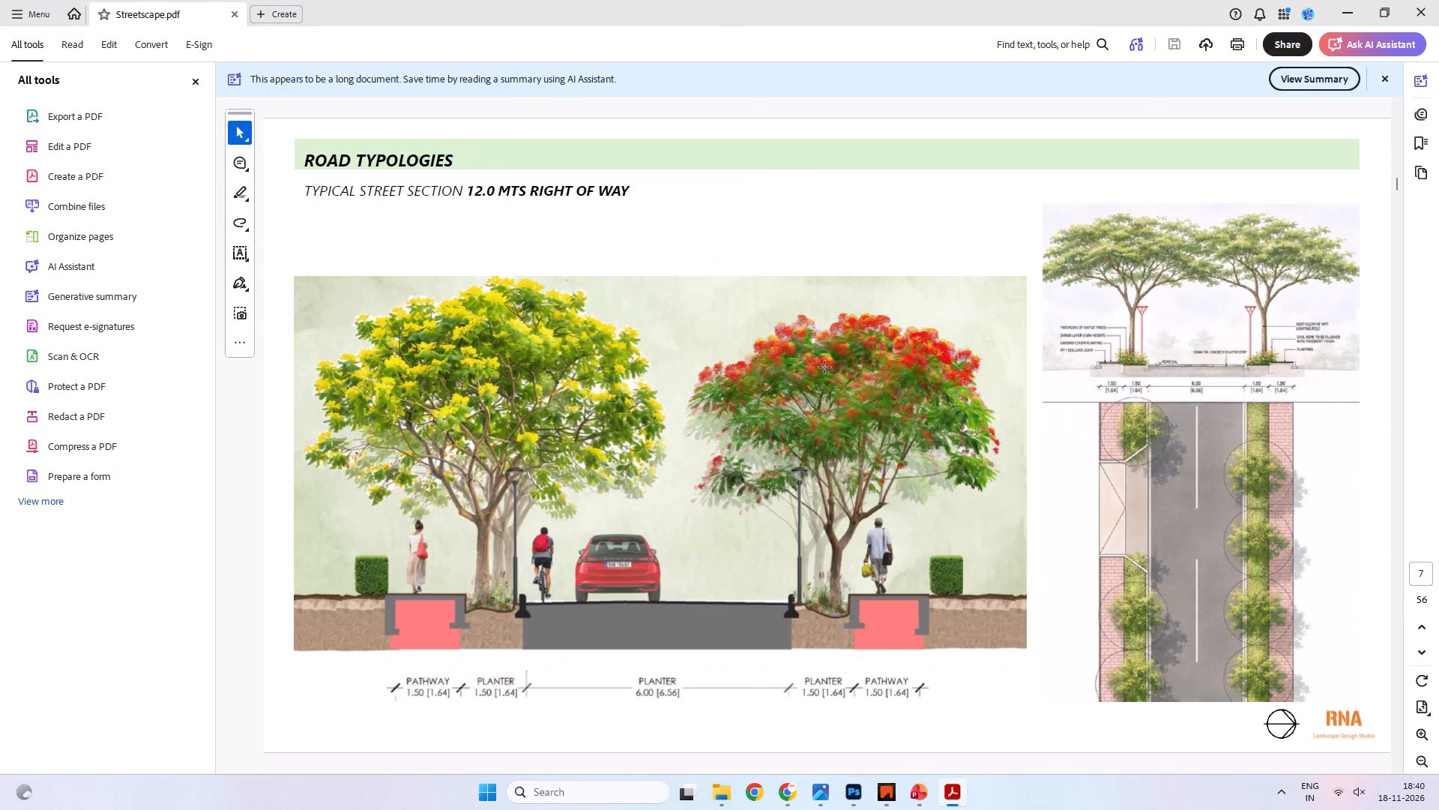
scroll(825, 367, "down", 5)
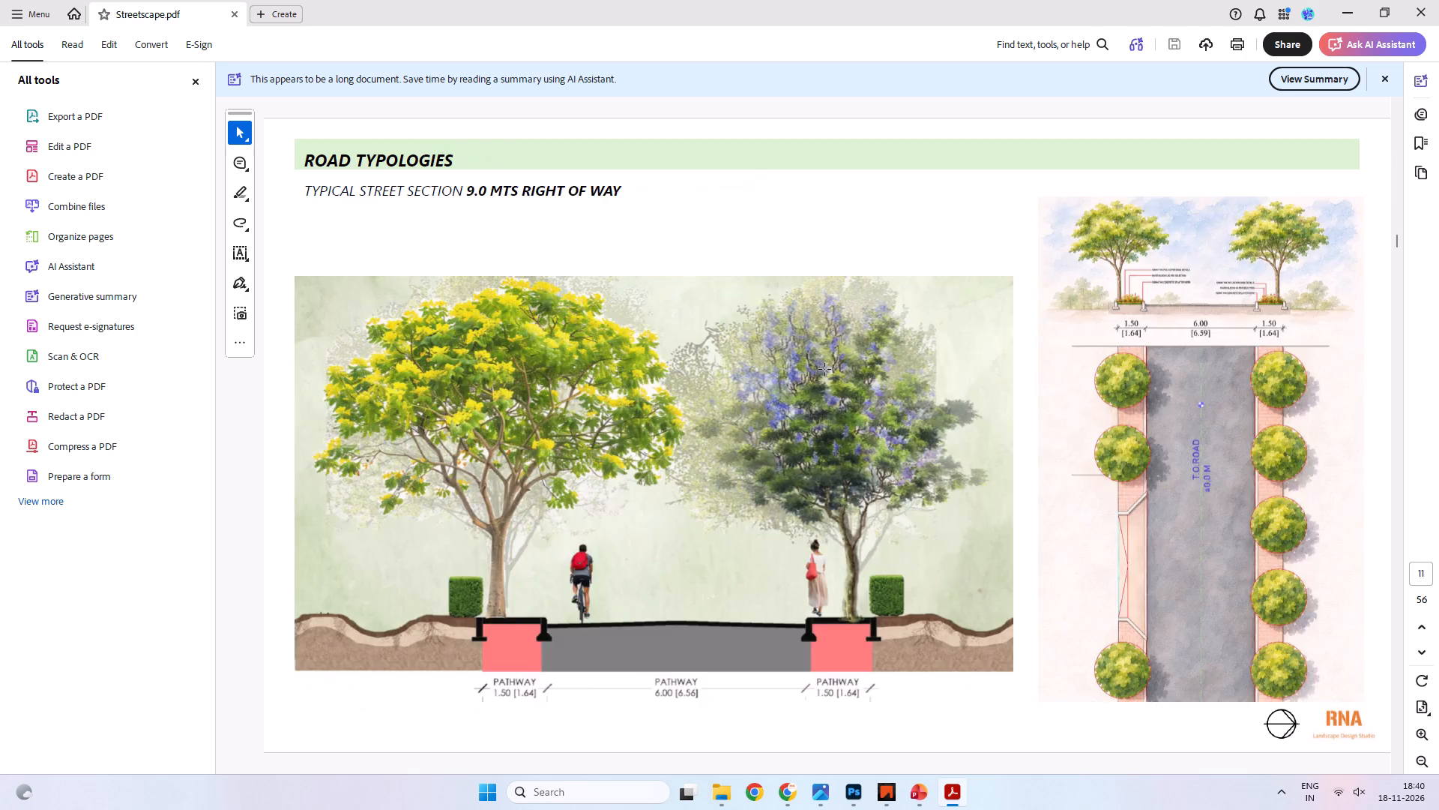
scroll(825, 370, "down", 2)
key("Escape")
key("Escape")
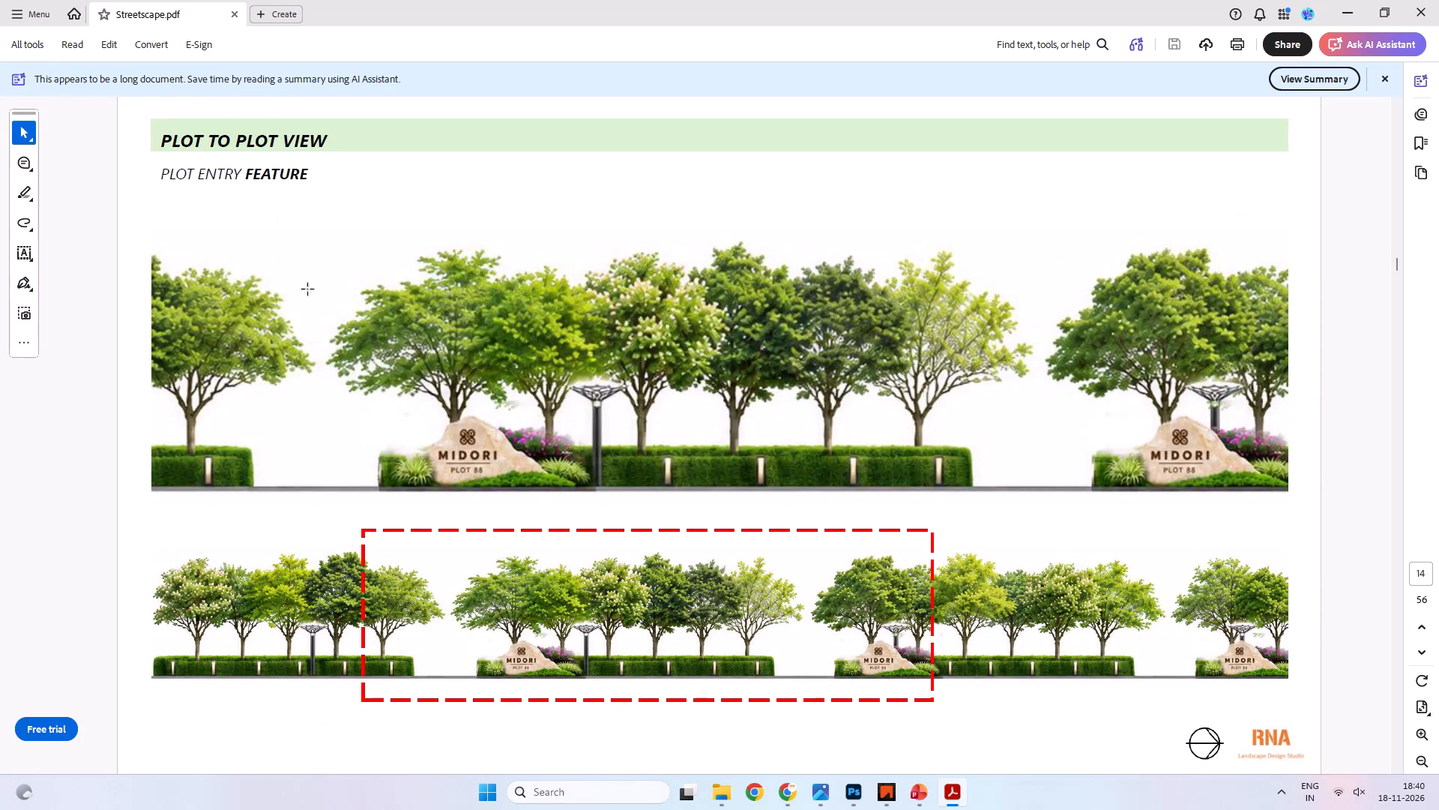
Back in PowerPoint, duplicate slide 4's street section subtitle below the section drawing and replace its text with "Approved".
key("alt+Tab")
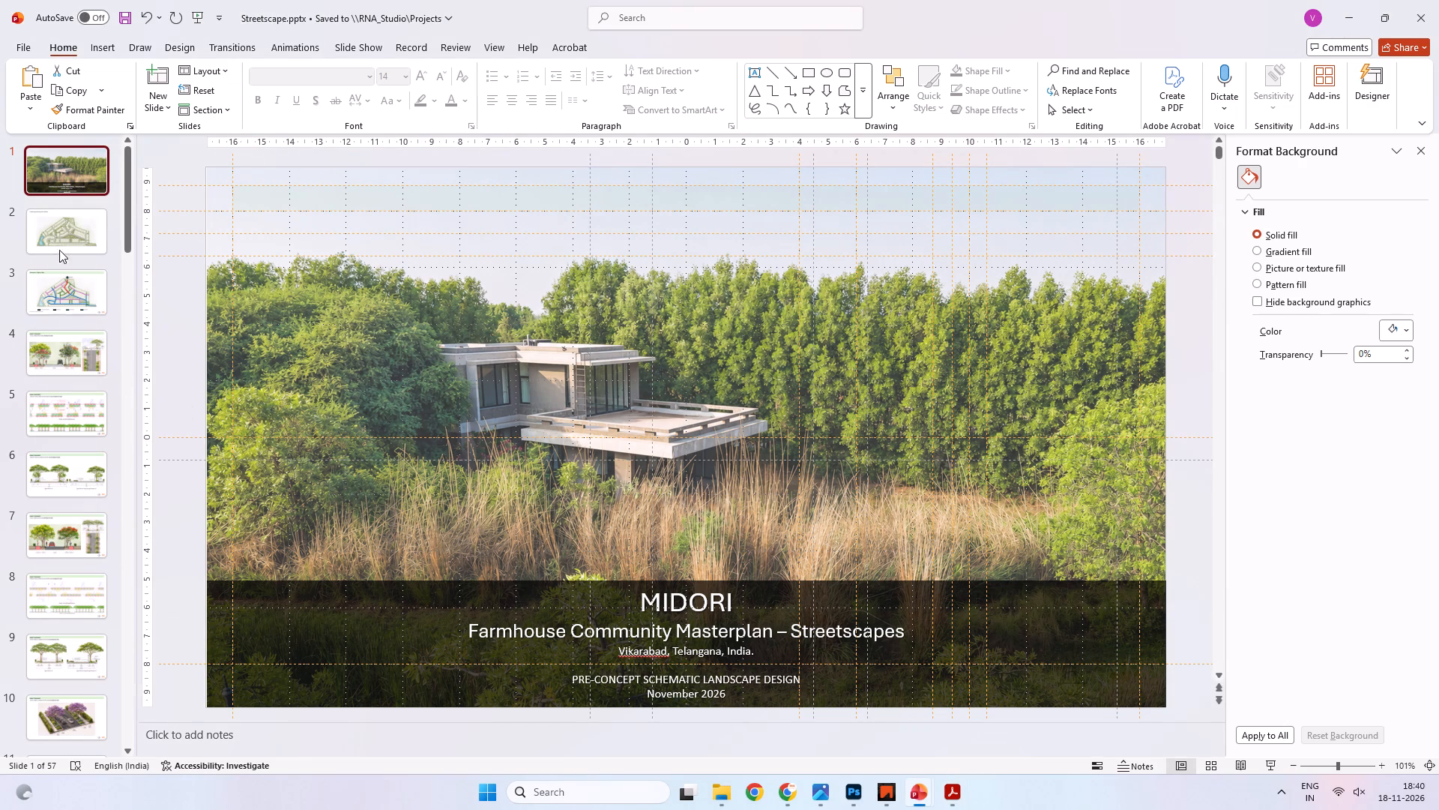
left_click(70, 232)
left_click(68, 306)
left_click(88, 378)
left_click(67, 346)
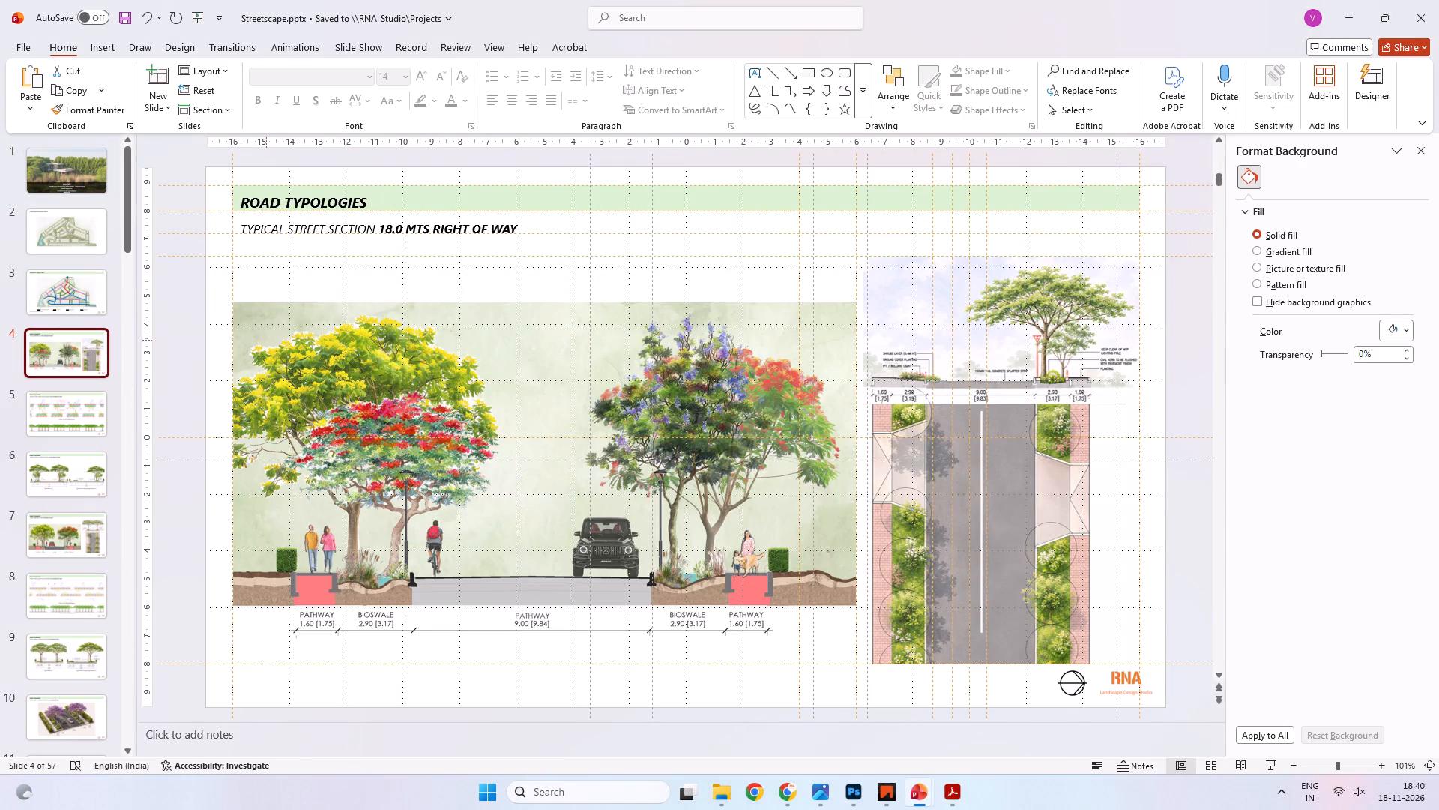
left_click(383, 236)
left_click_drag(381, 237, 382, 689, "ctrl")
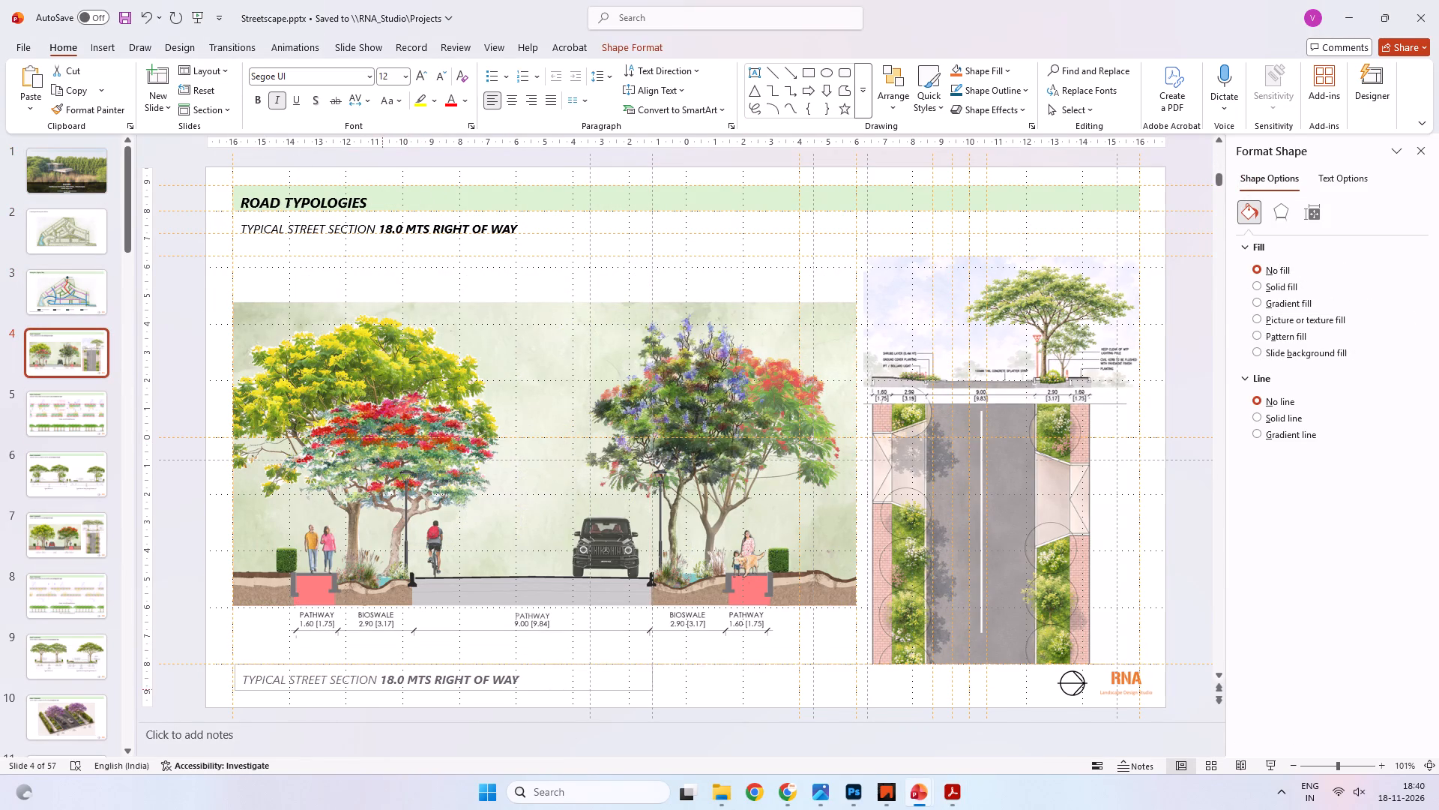
left_click_drag(382, 689, 378, 690, "ctrl")
left_click(380, 676)
key("ctrl+a")
type("Approved")
key("space")
Format the "Approved" label text on slide 4 as bold, not underlined, in standard red.
key("ctrl+a")
key("ctrl+shift+u")
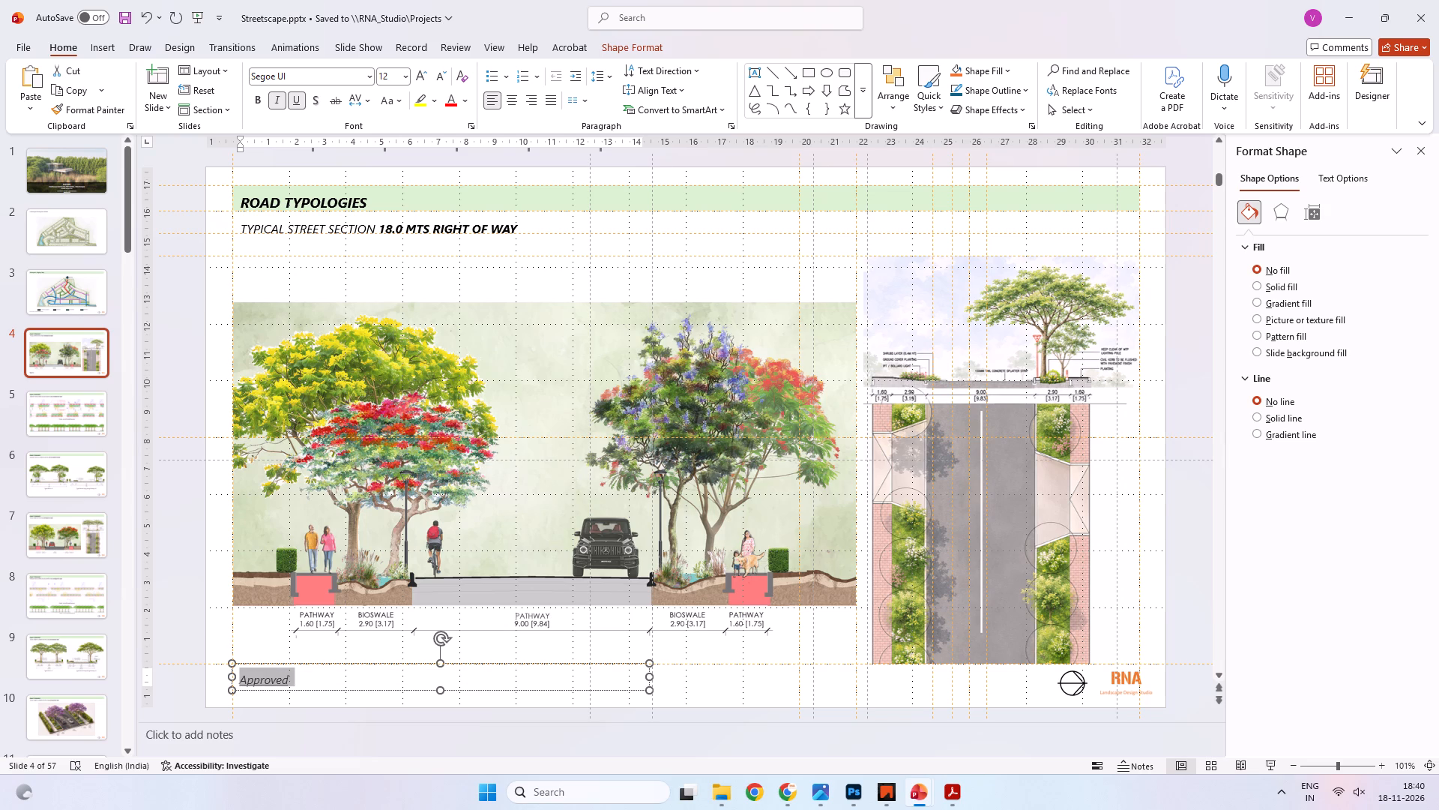
key("ctrl+shift+b")
key("ctrl+u")
key("ctrl+b")
left_click(463, 96)
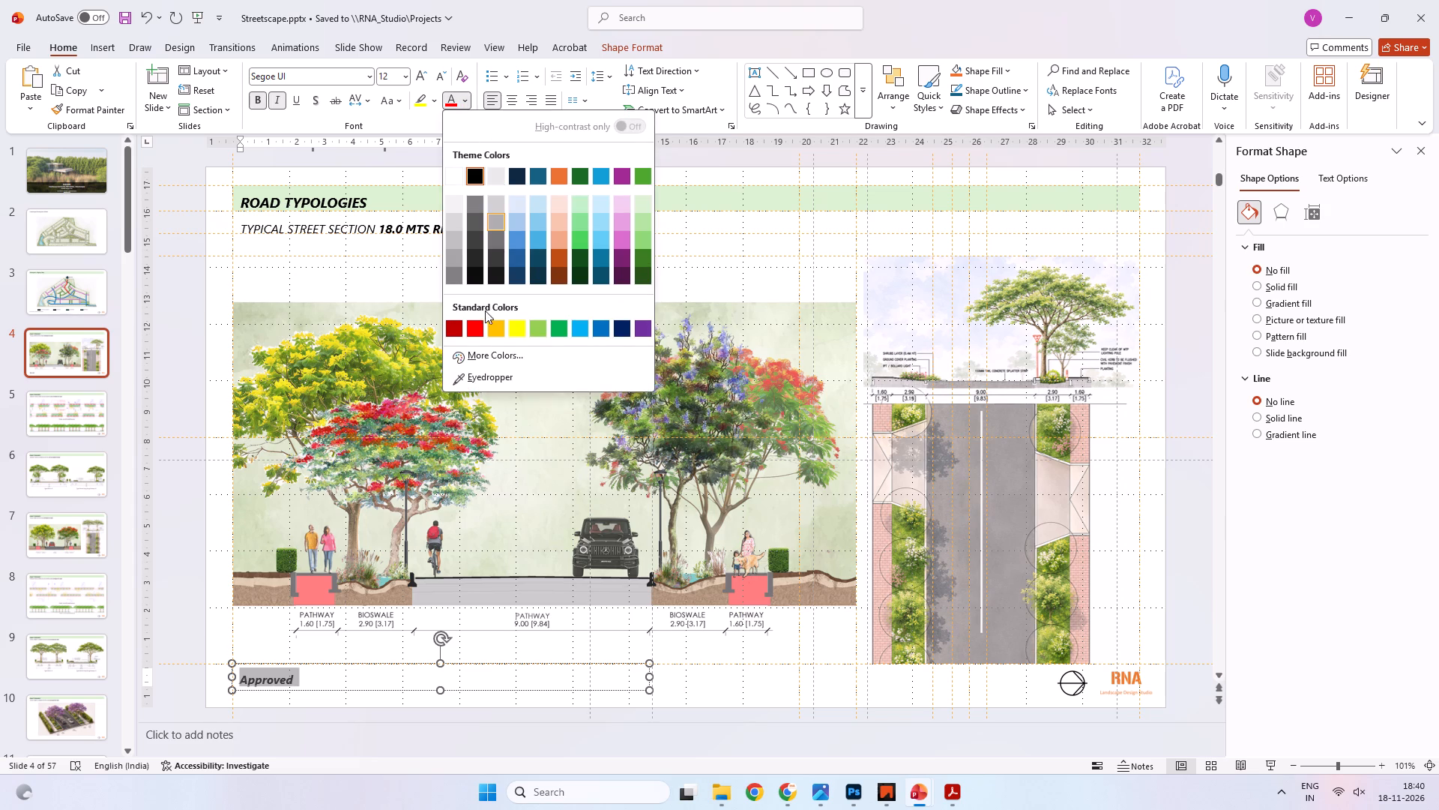
left_click(476, 331)
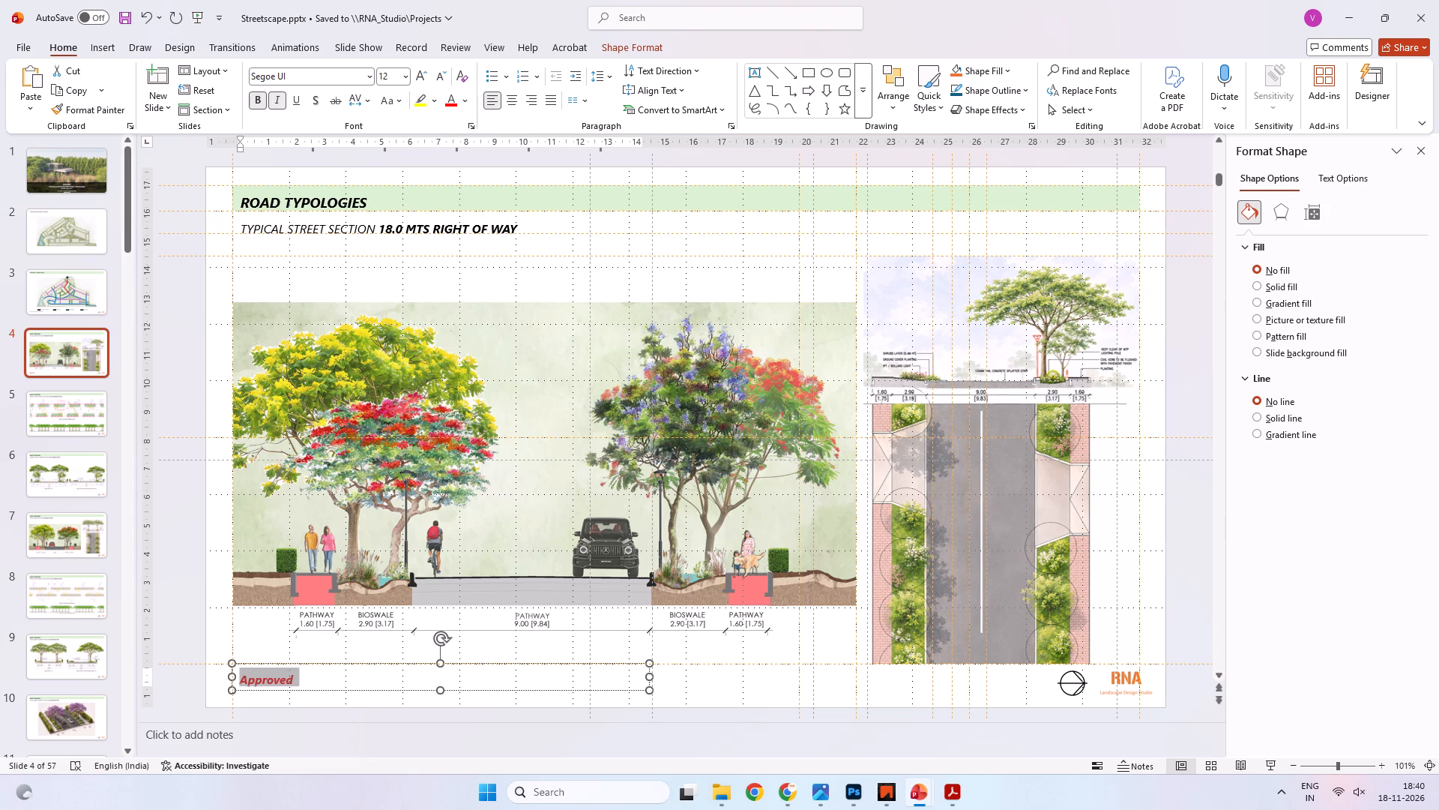
Shrink the label's text box to fit, centre its text, and convert it to uppercase "APPROVED" on one line.
left_click_drag(649, 673, 308, 673)
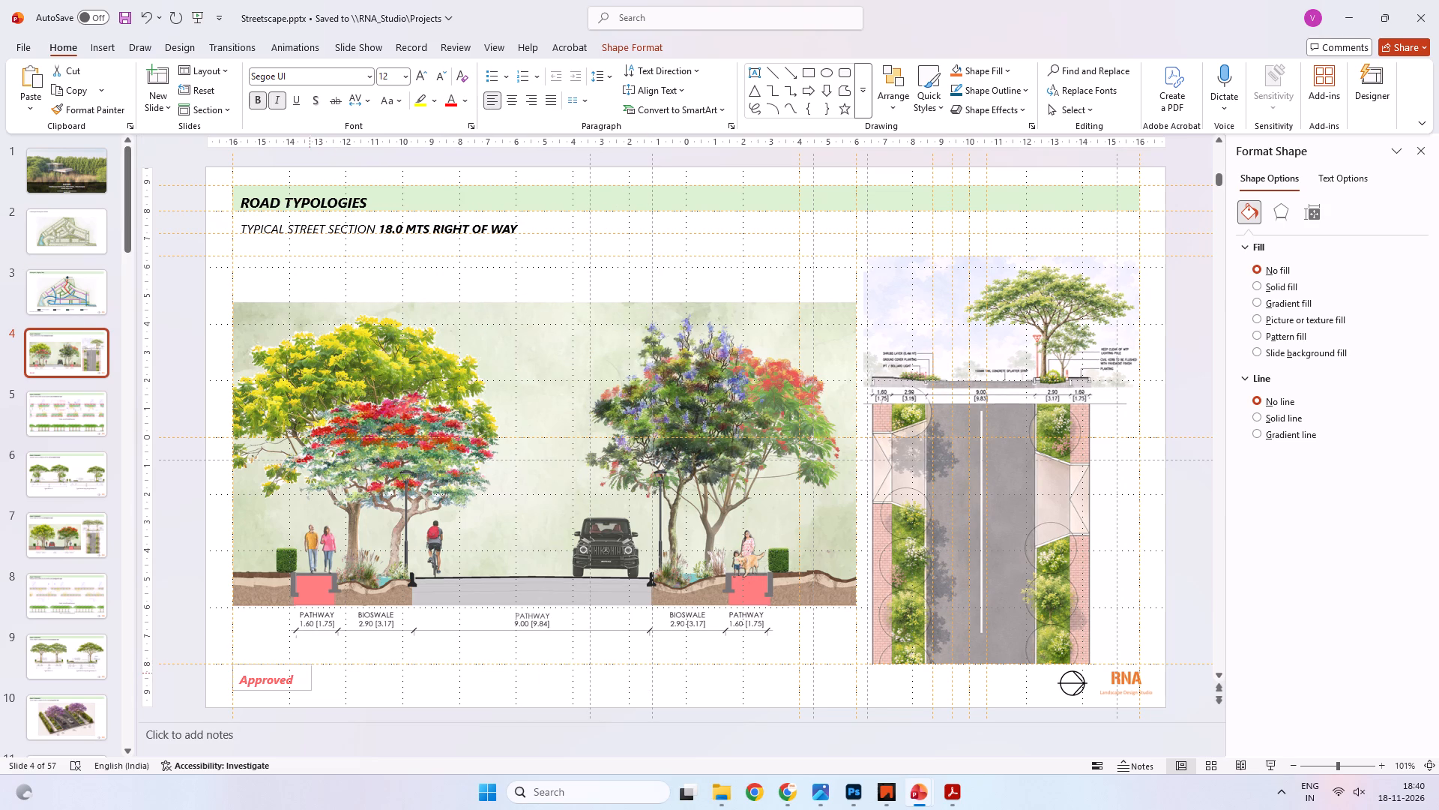
left_click_drag(308, 673, 309, 674)
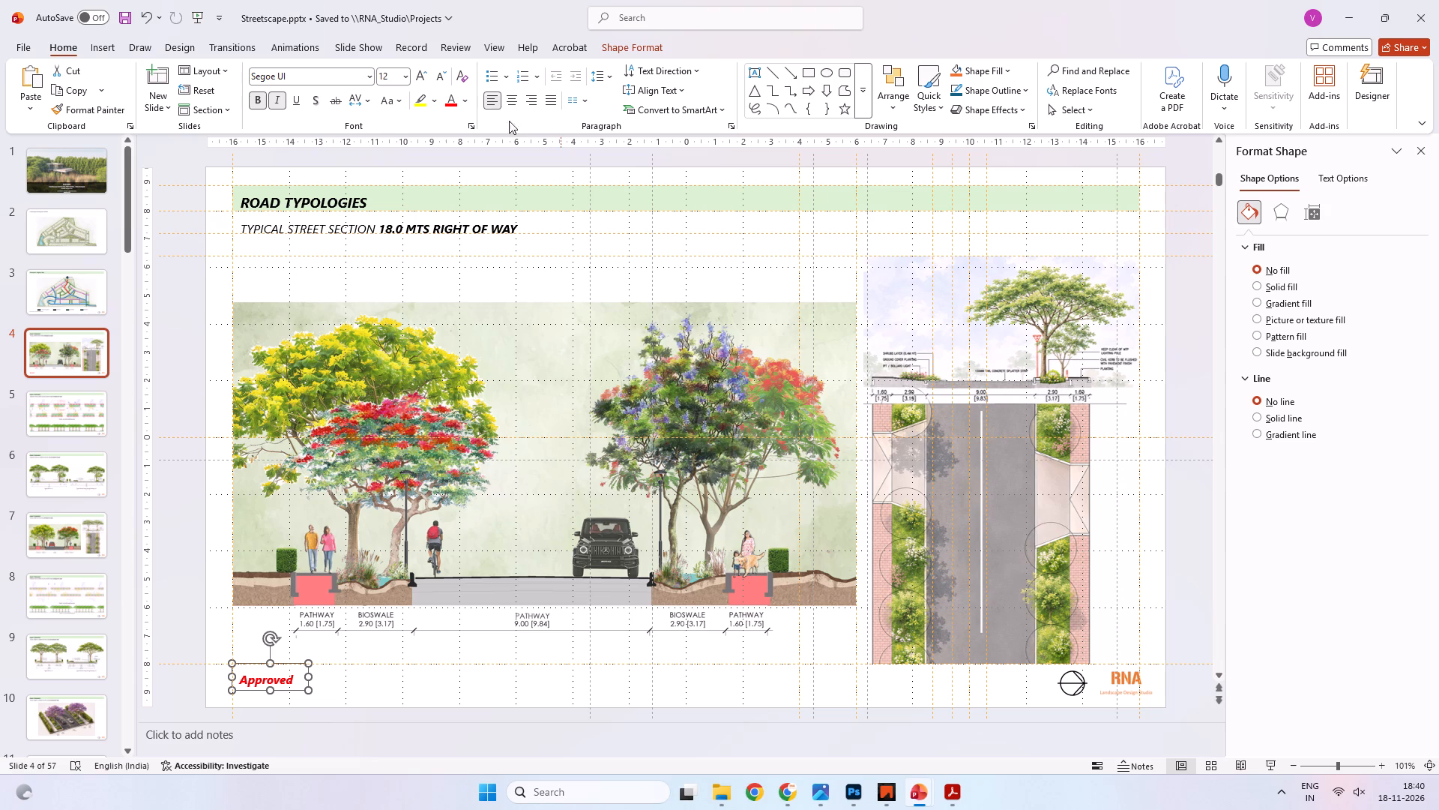
left_click(510, 100)
left_click(403, 100)
left_click(417, 166)
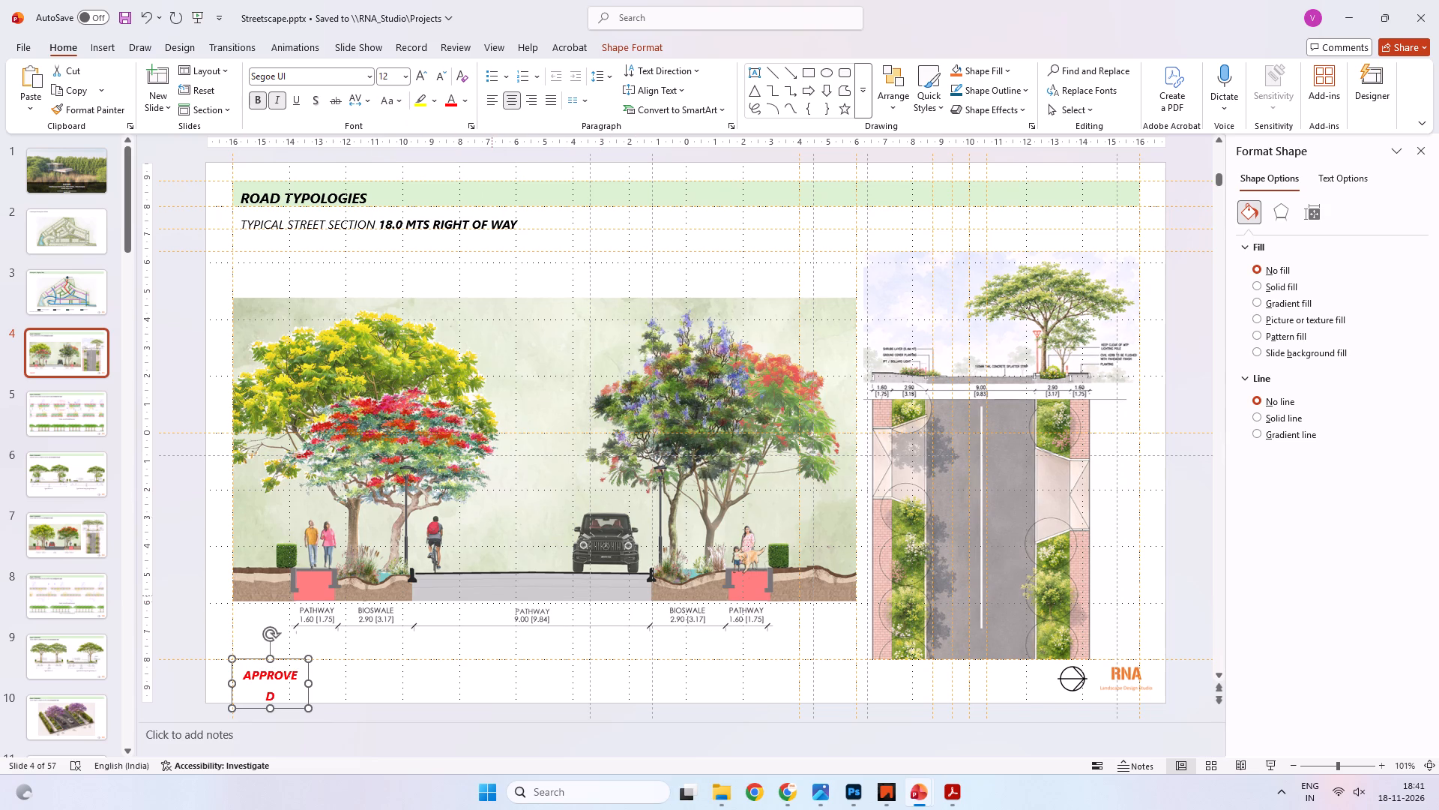
left_click_drag(310, 682, 325, 681)
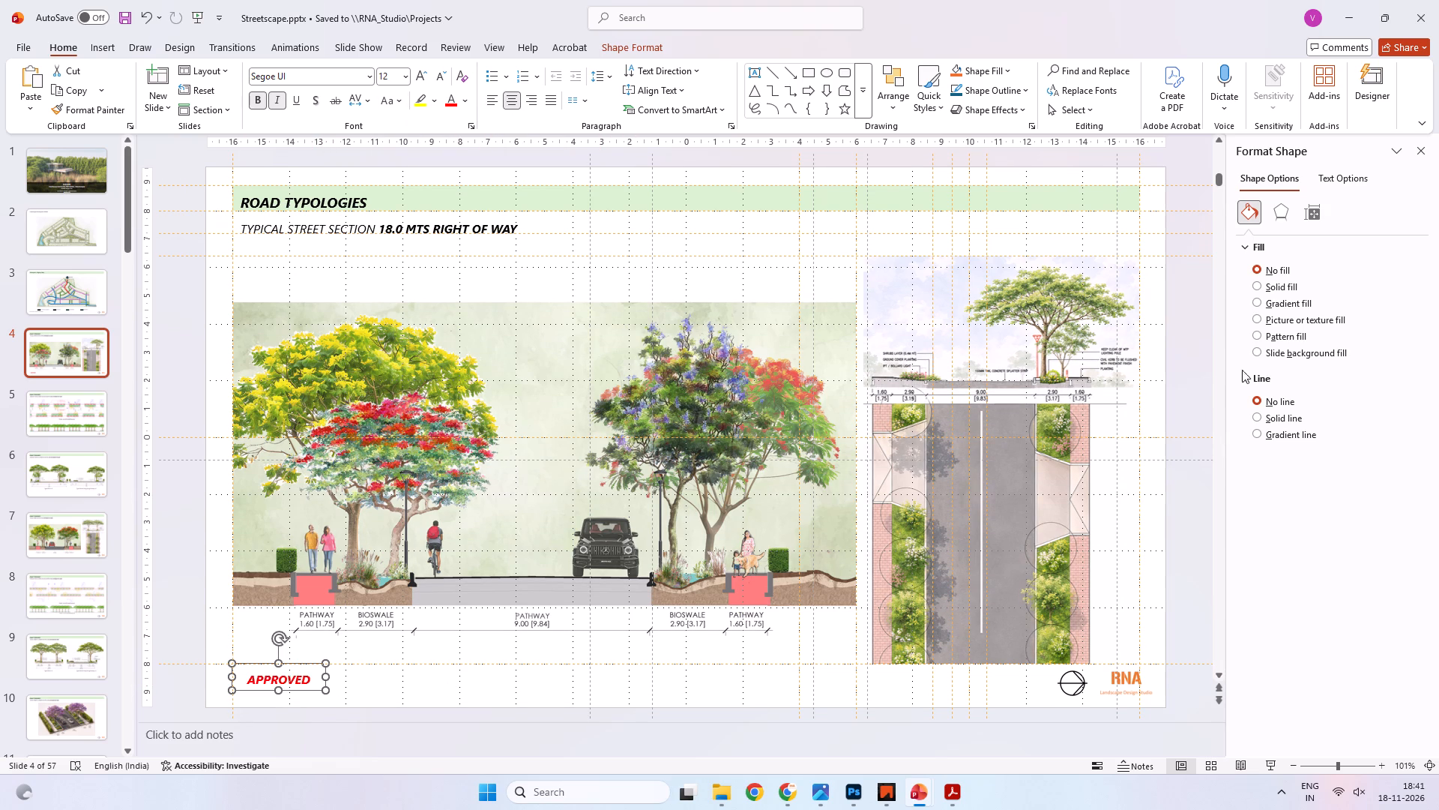
Give the APPROVED text box a solid, undashed outline in standard red, 1.5 pt wide.
left_click(1256, 417)
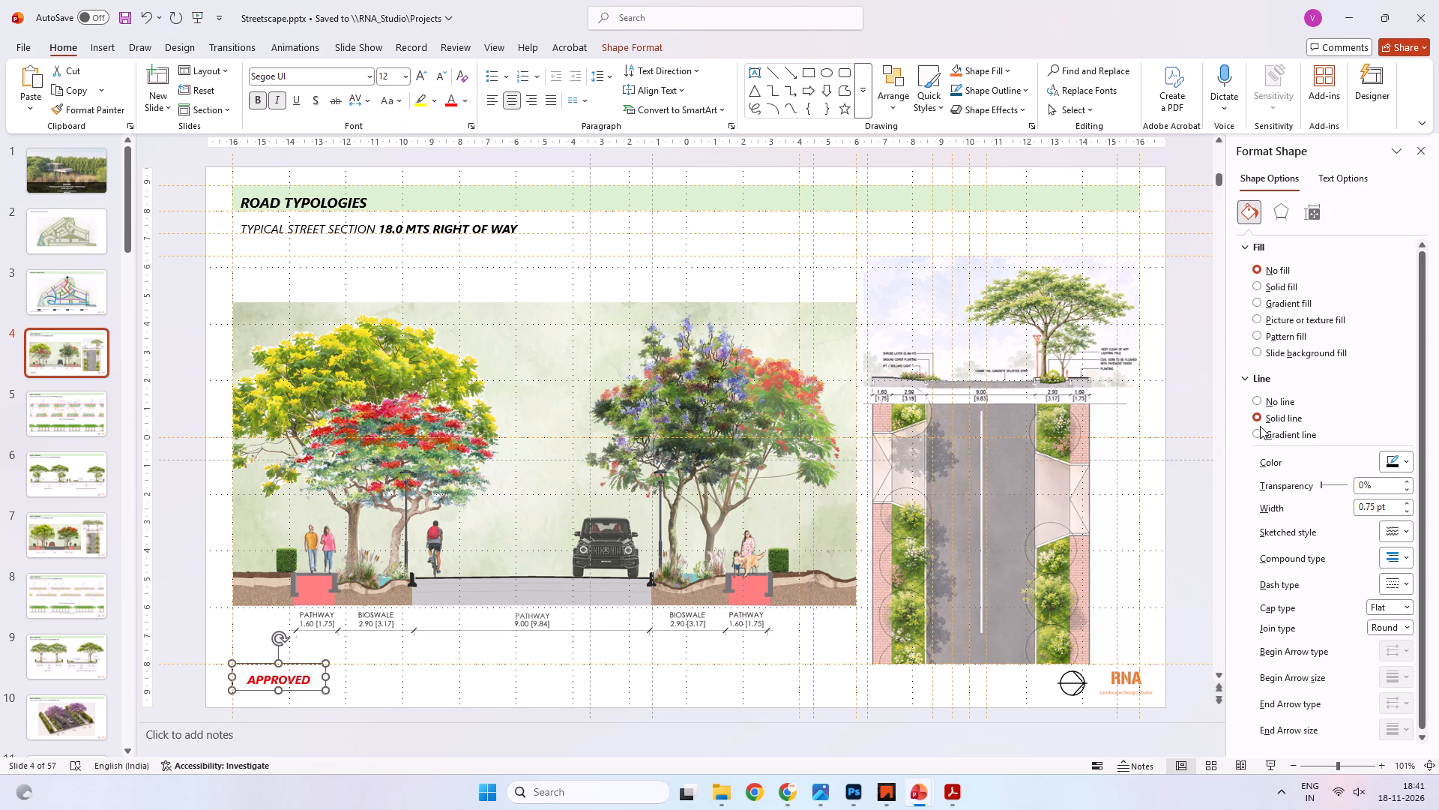
left_click(1405, 583)
left_click(1386, 631)
left_click(516, 667)
left_click(277, 685)
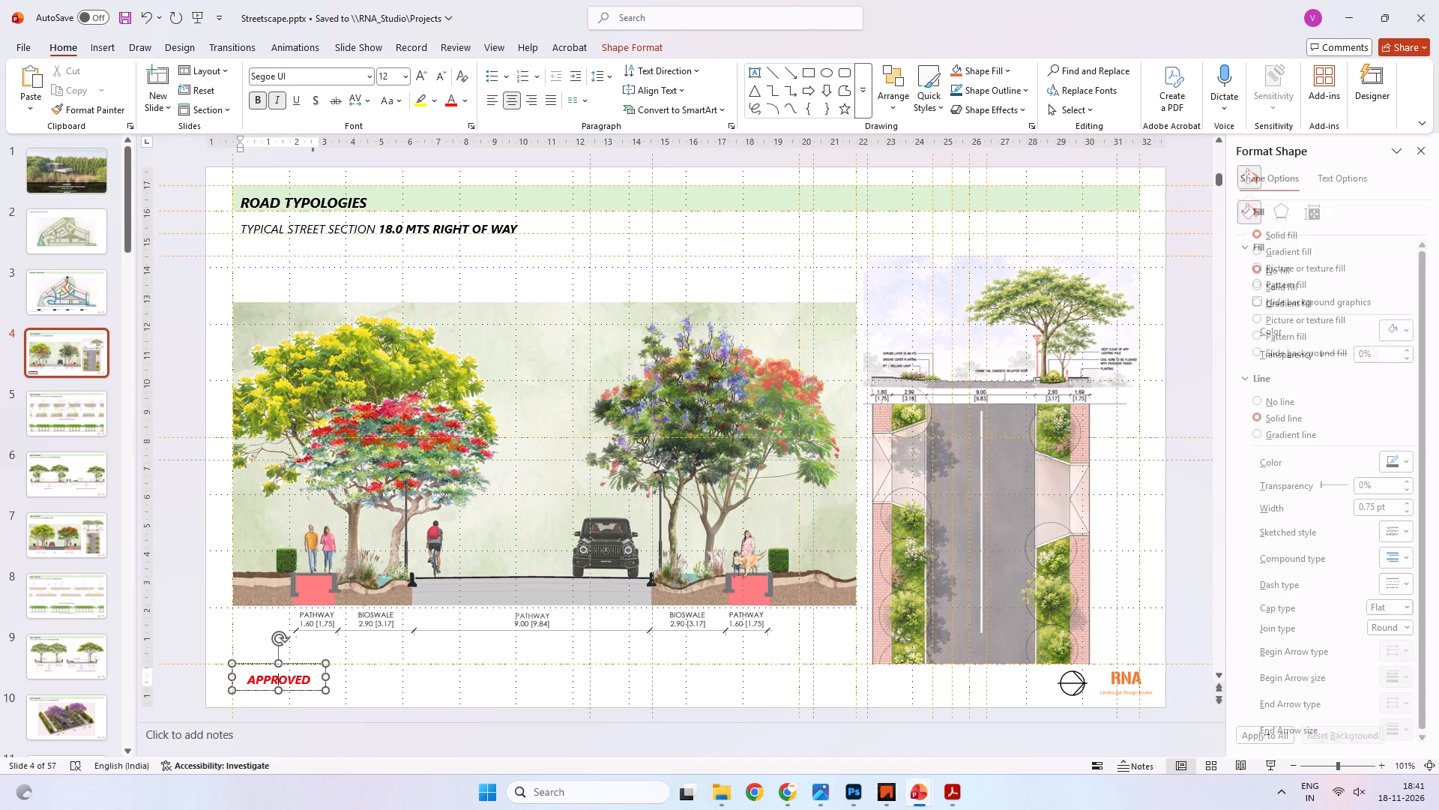
left_click(1408, 503)
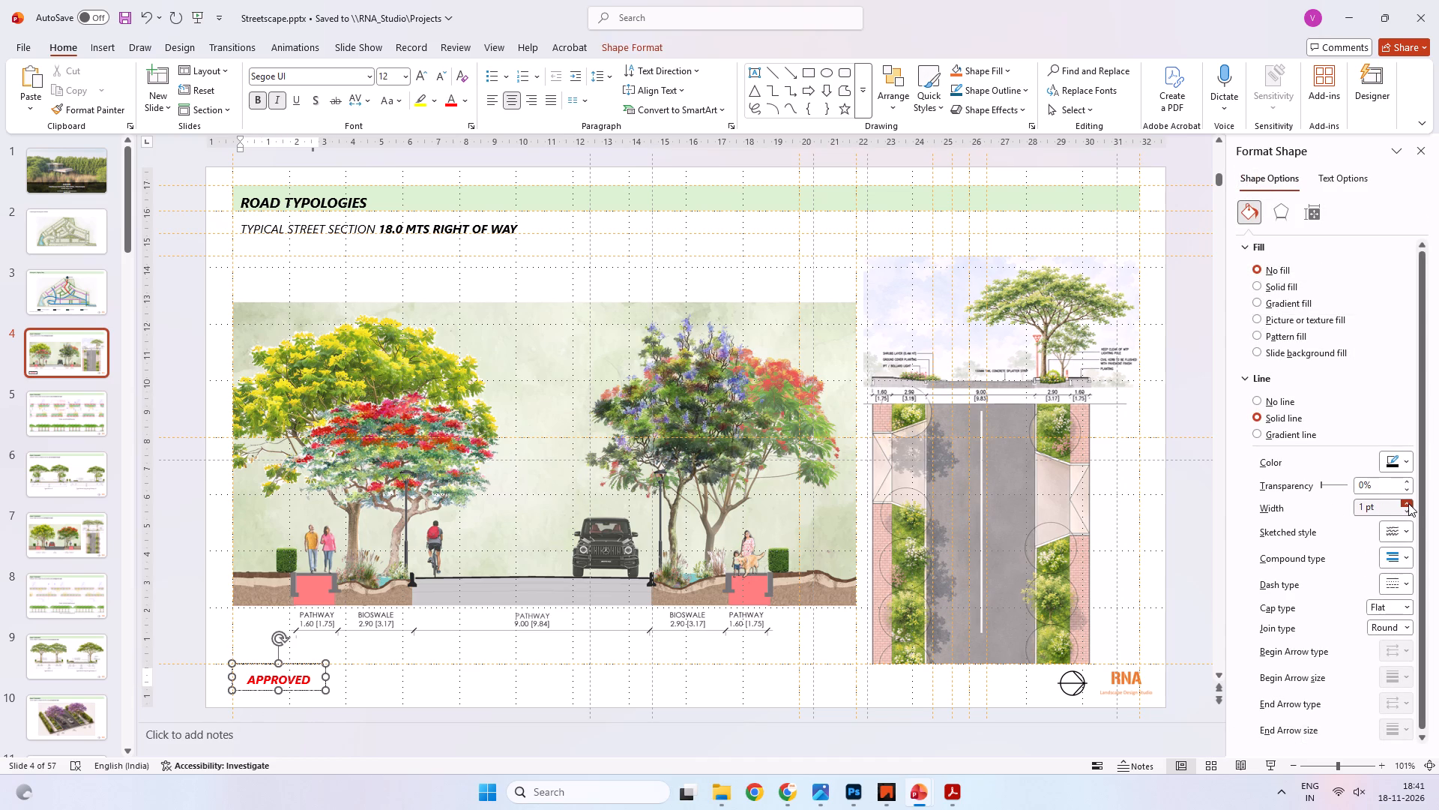
double_click(1408, 503)
double_click(1408, 503)
left_click(1407, 589)
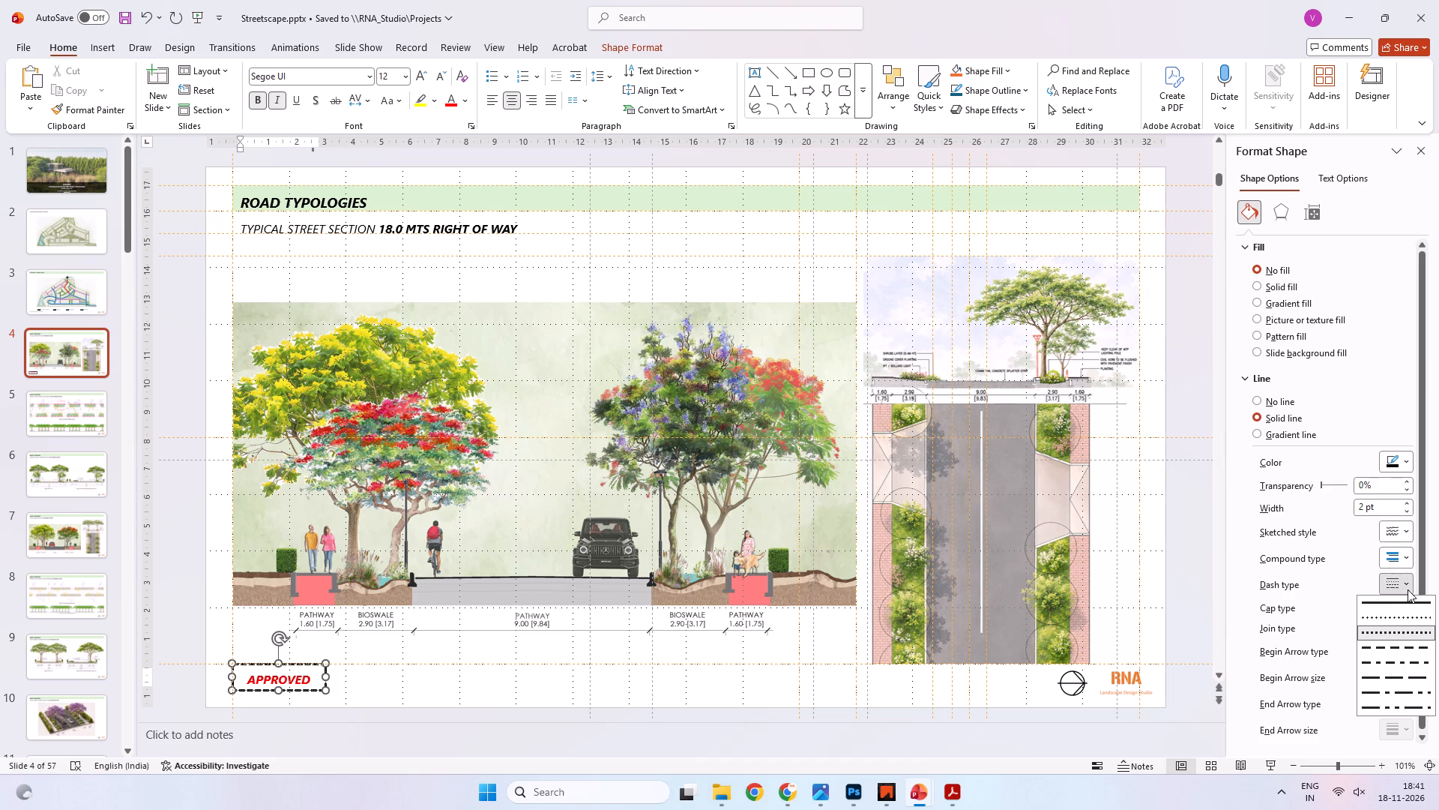
left_click(1381, 600)
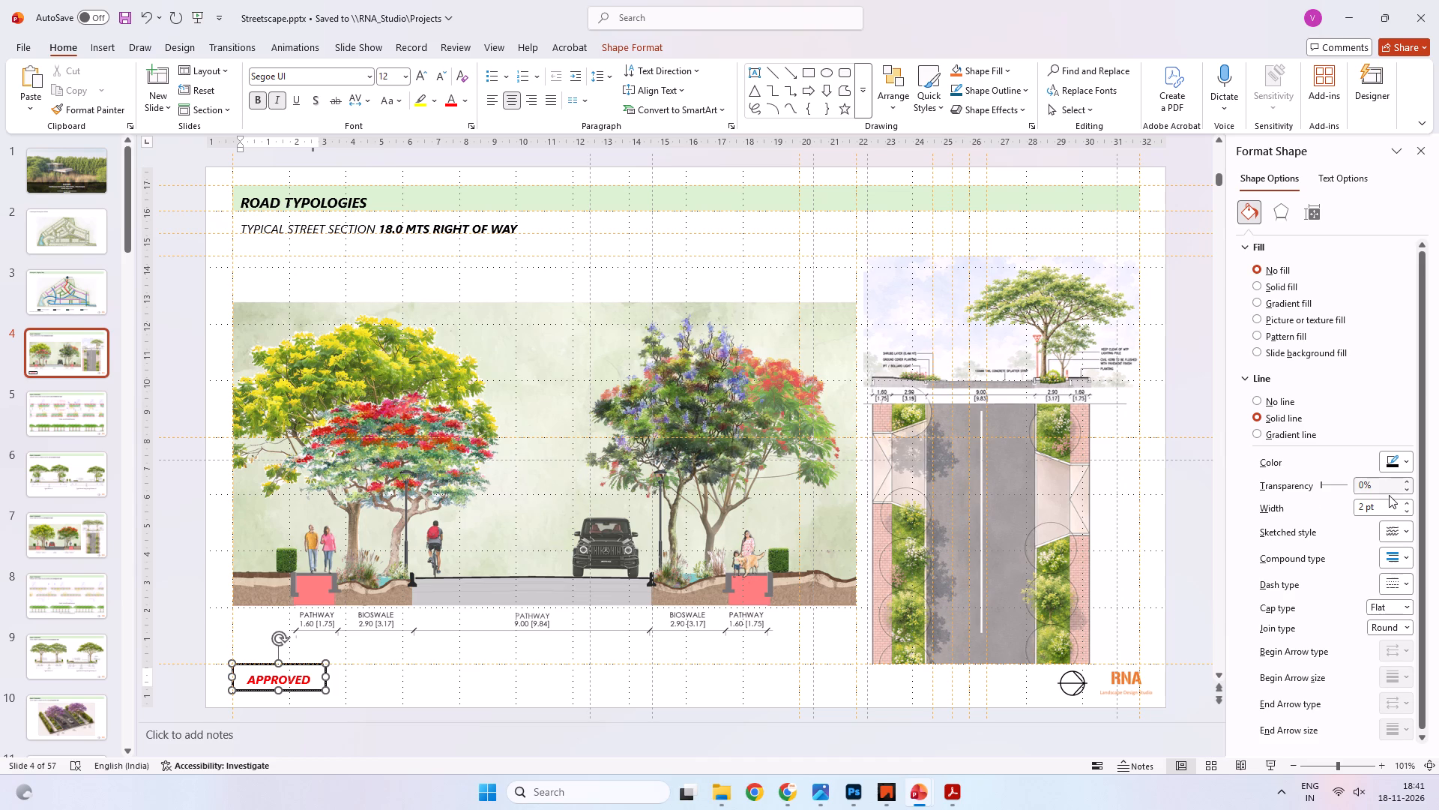
double_click(1409, 510)
left_click(1408, 462)
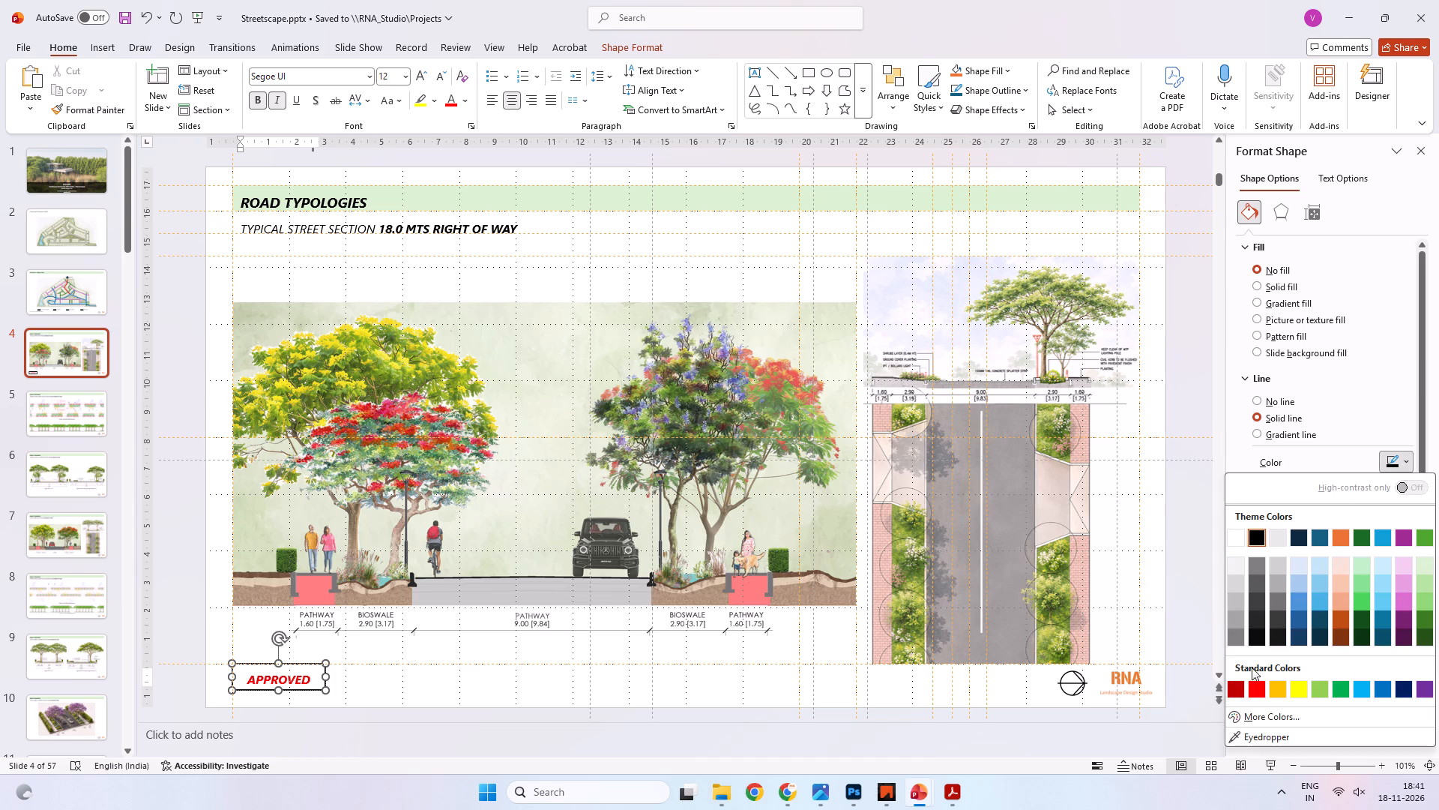
left_click(1250, 694)
left_click(494, 721)
left_click(297, 671)
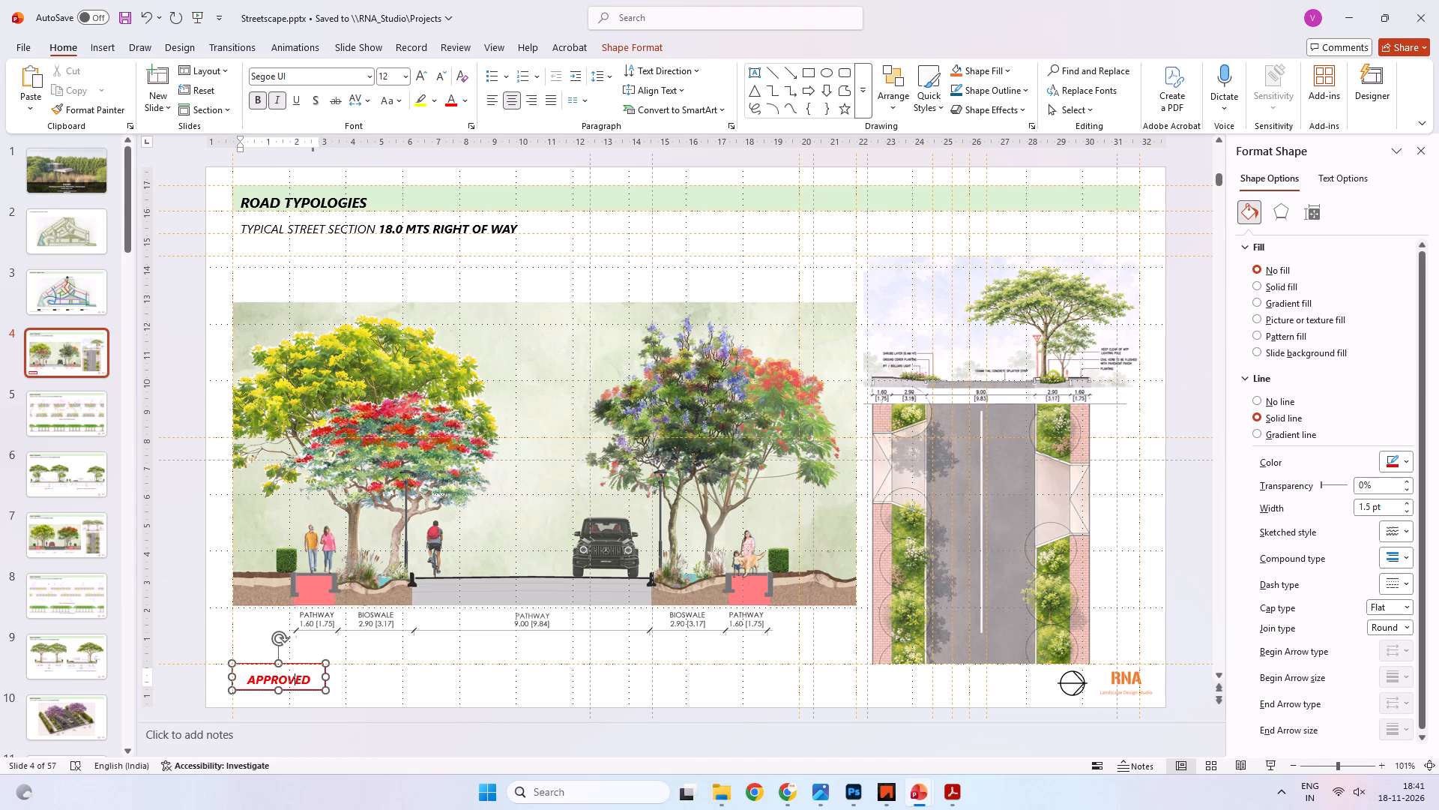
Set the line spacing of slide 4's APPROVED label to 1.0 so its box becomes tighter.
key("ctrl+a")
left_click_drag(277, 690, 278, 675)
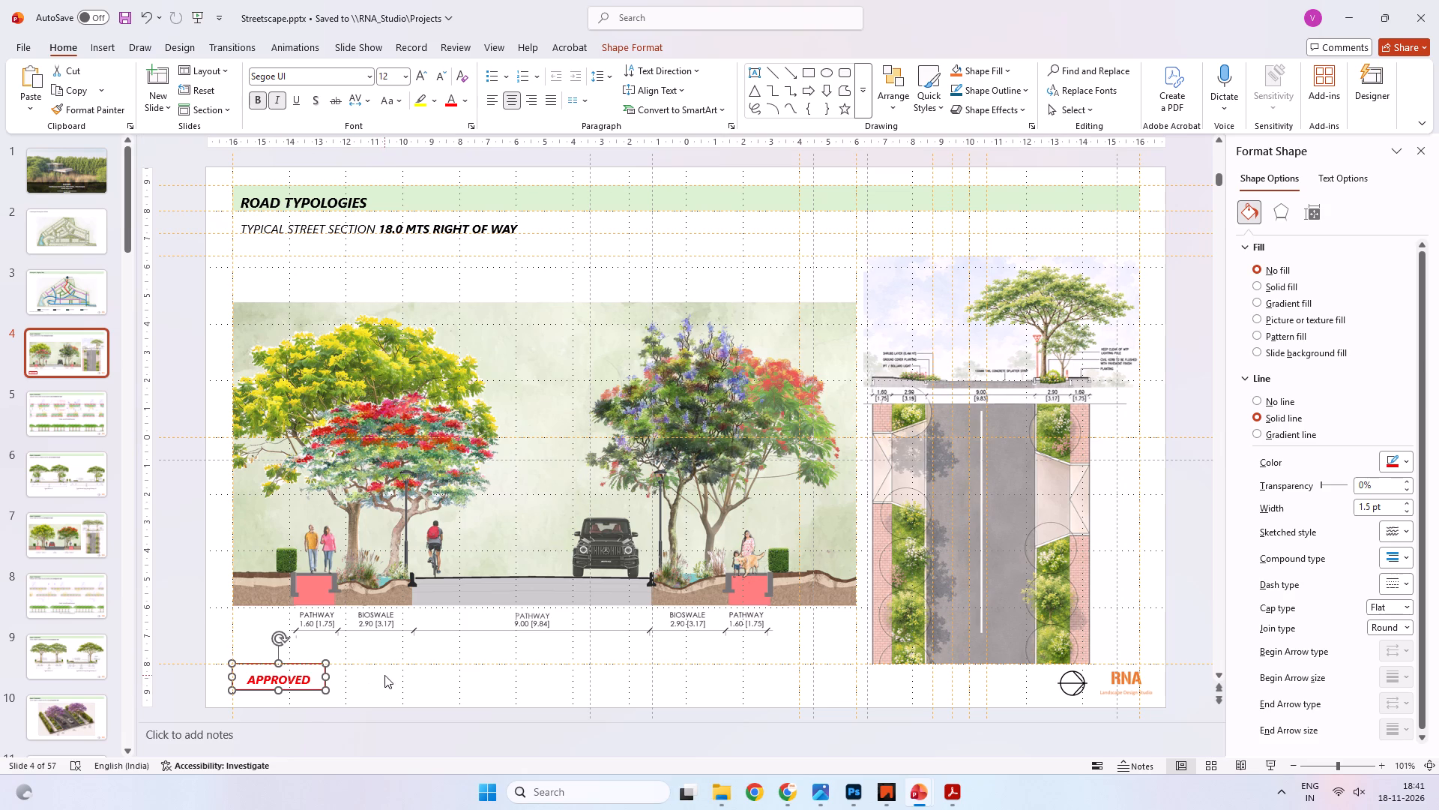
left_click(299, 684)
key("ctrl+a")
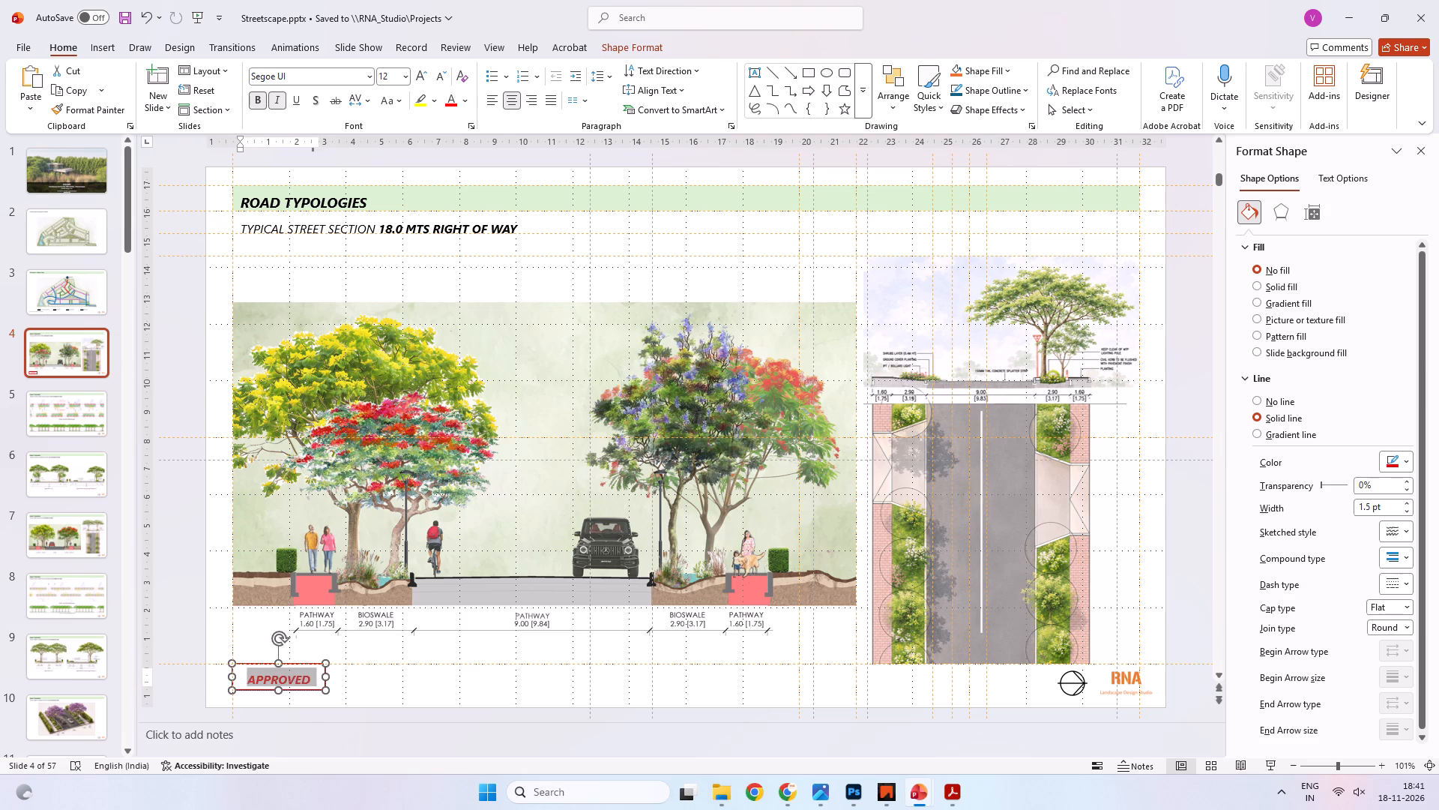
left_click(609, 78)
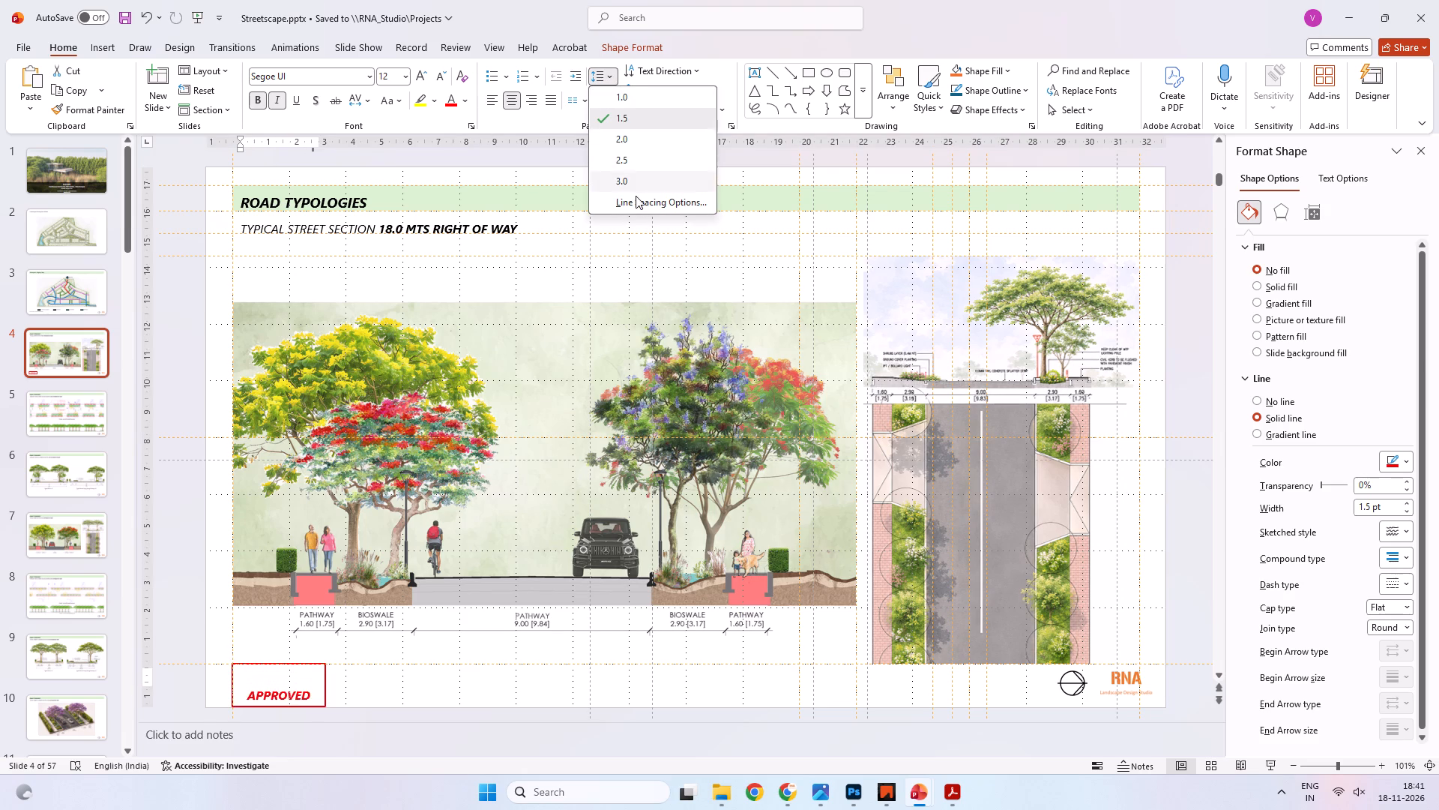
left_click(625, 97)
left_click(459, 665)
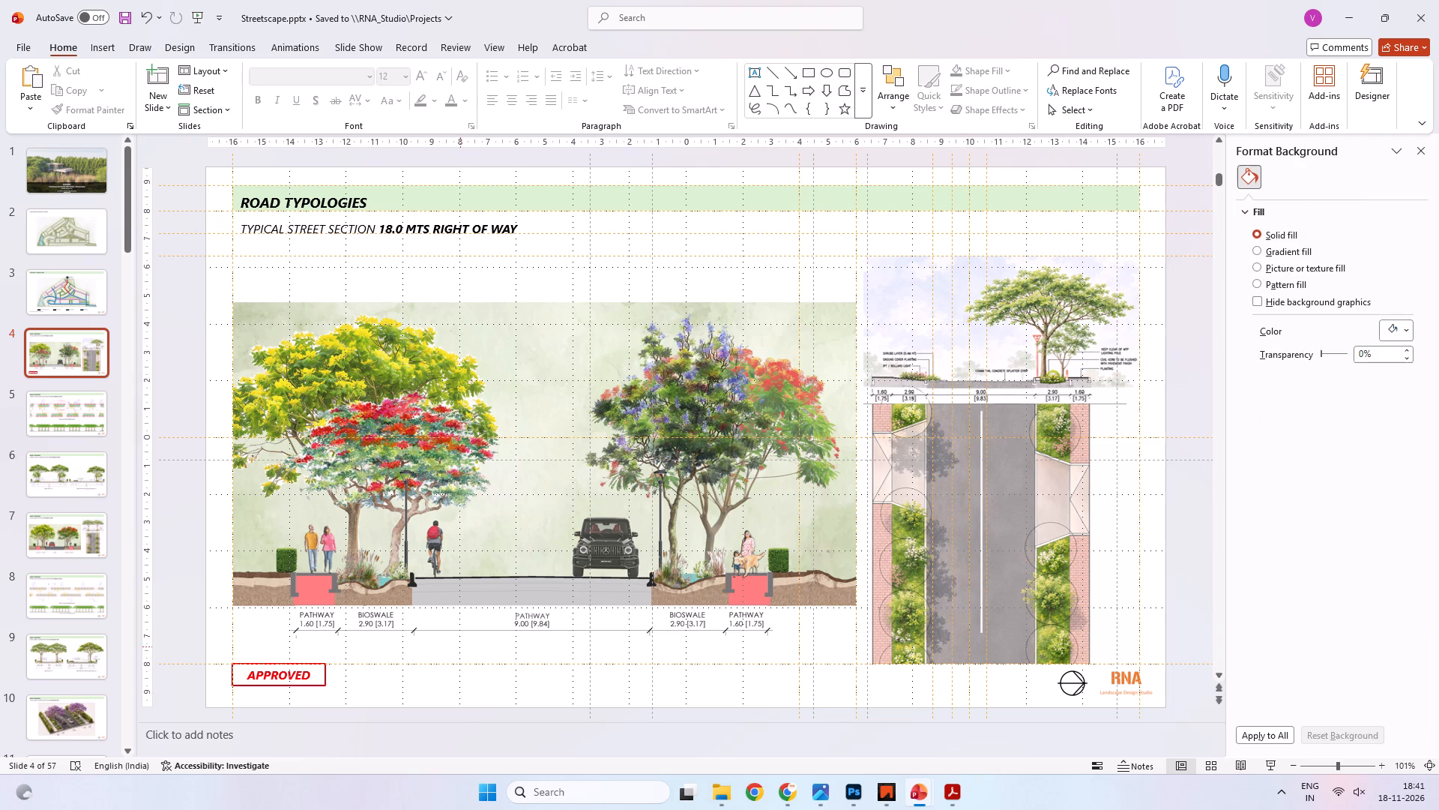
Copy the APPROVED label from slide 4 onto the other 18.0 m right-of-way slides, 5 and 6.
left_click(319, 686)
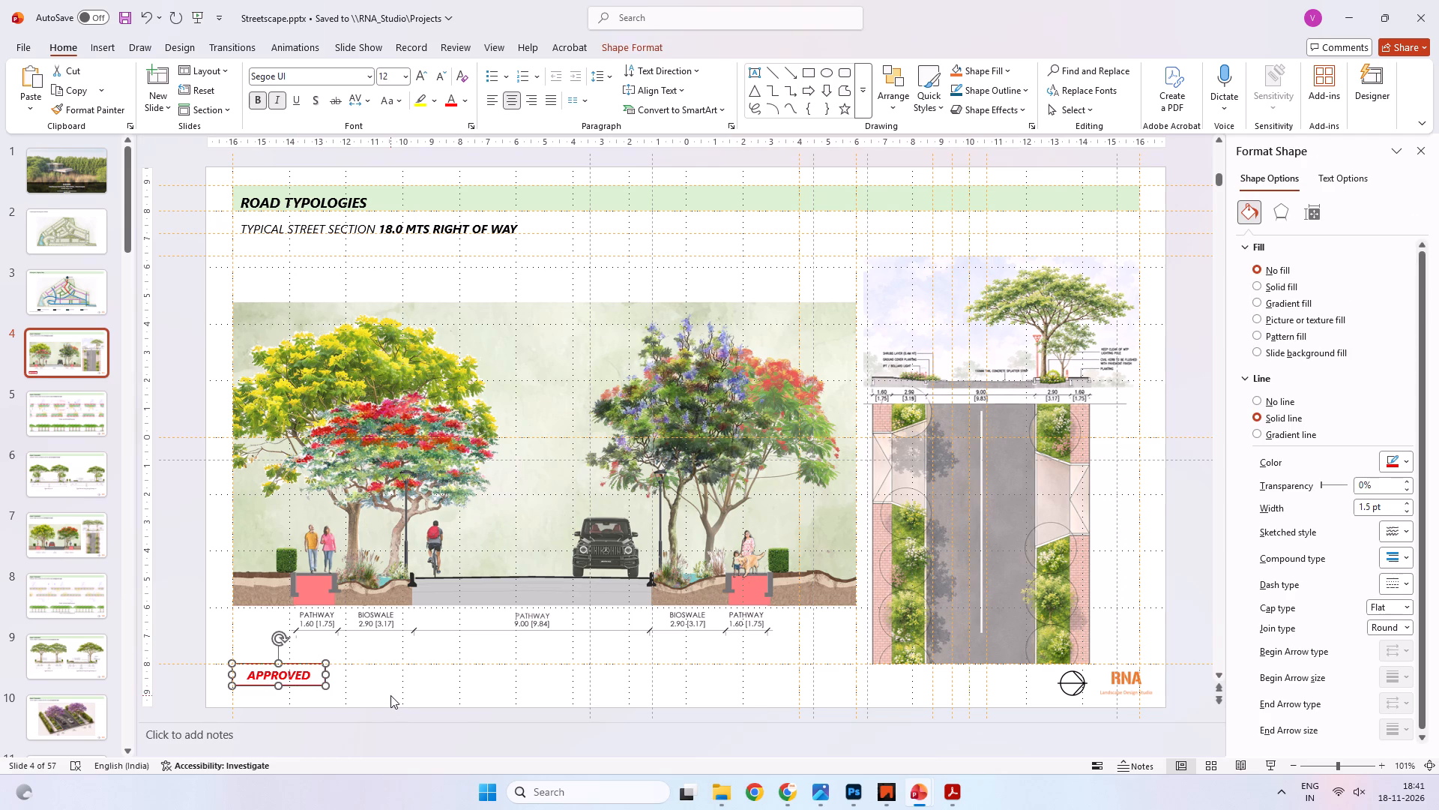
key("ctrl+c")
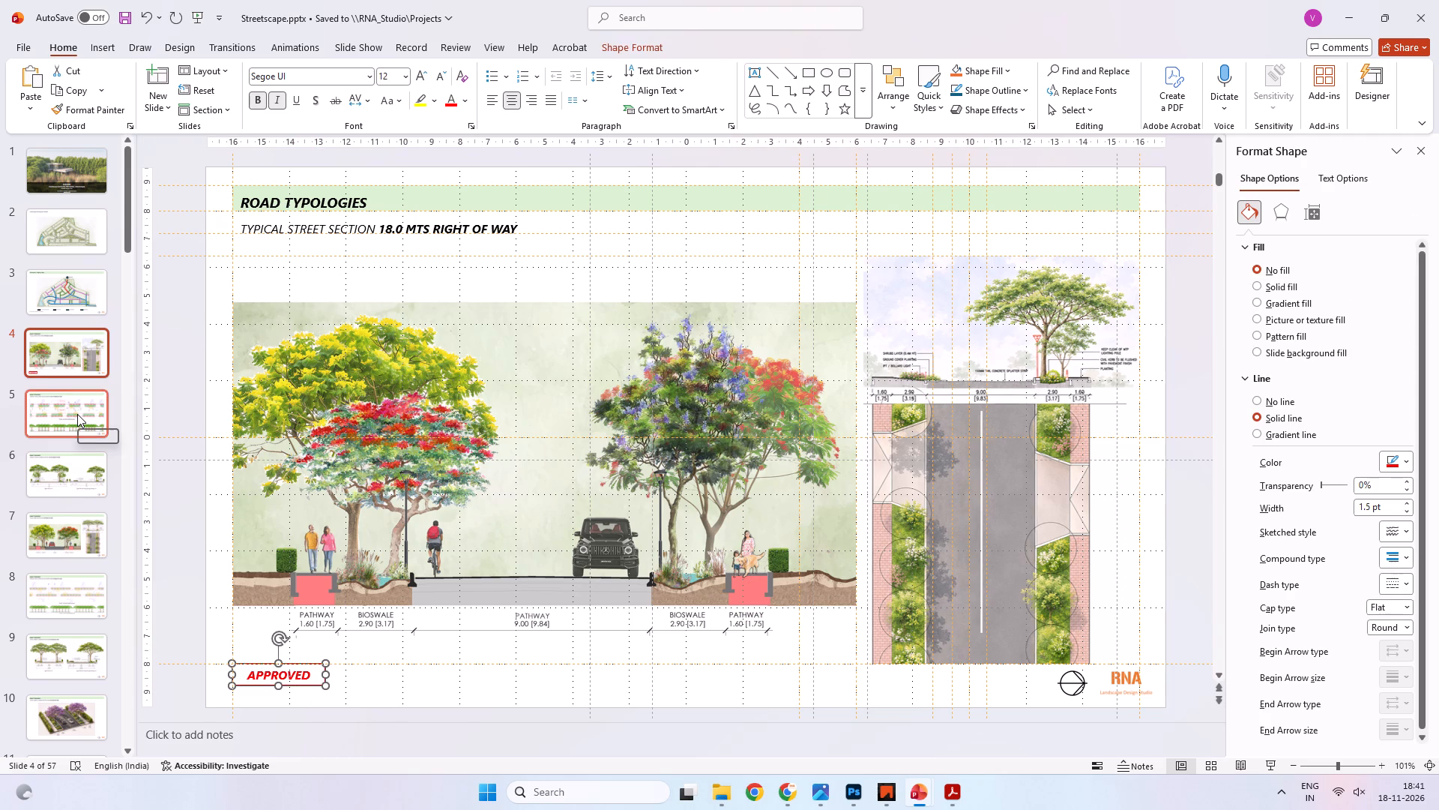
left_click(77, 414)
key("ctrl+v")
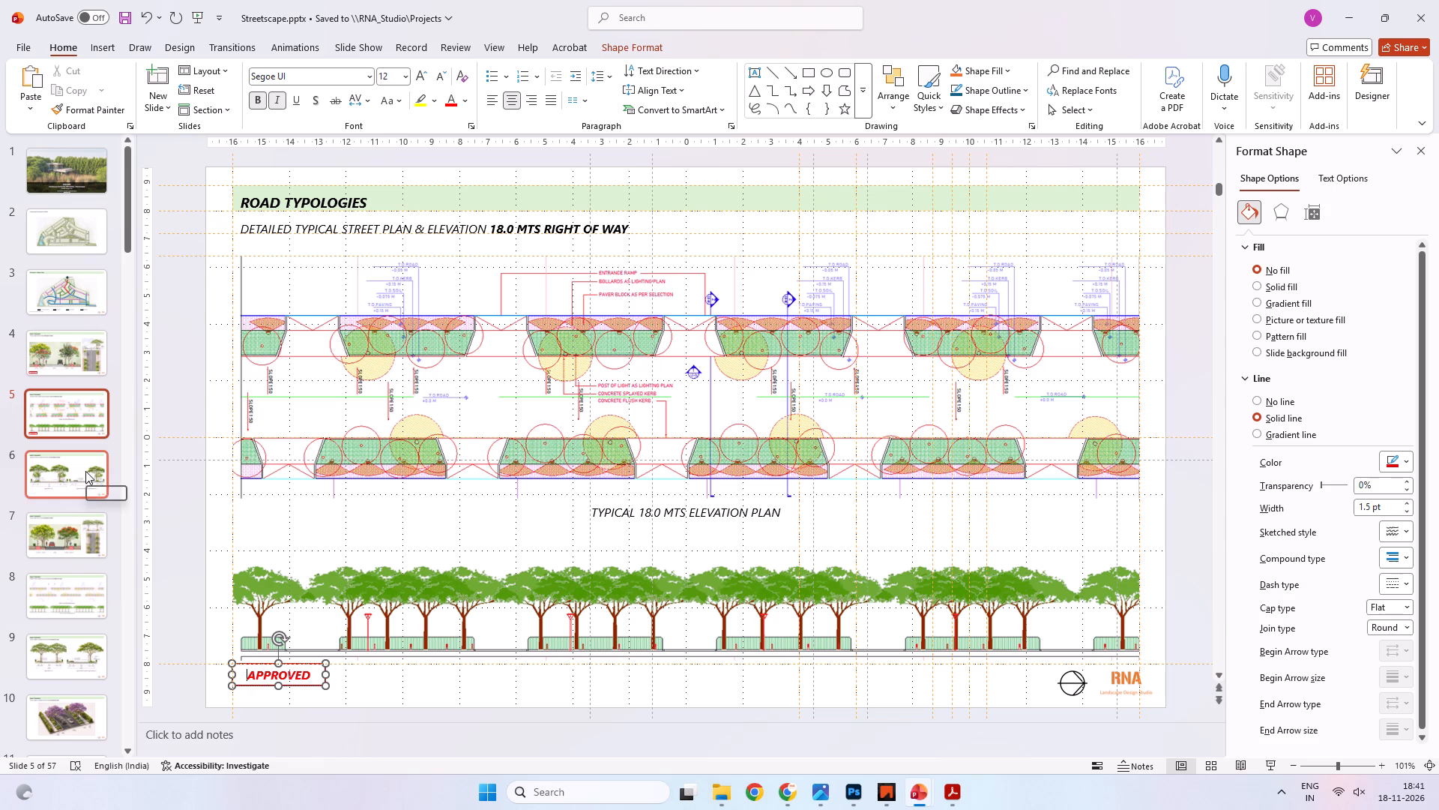
left_click(64, 481)
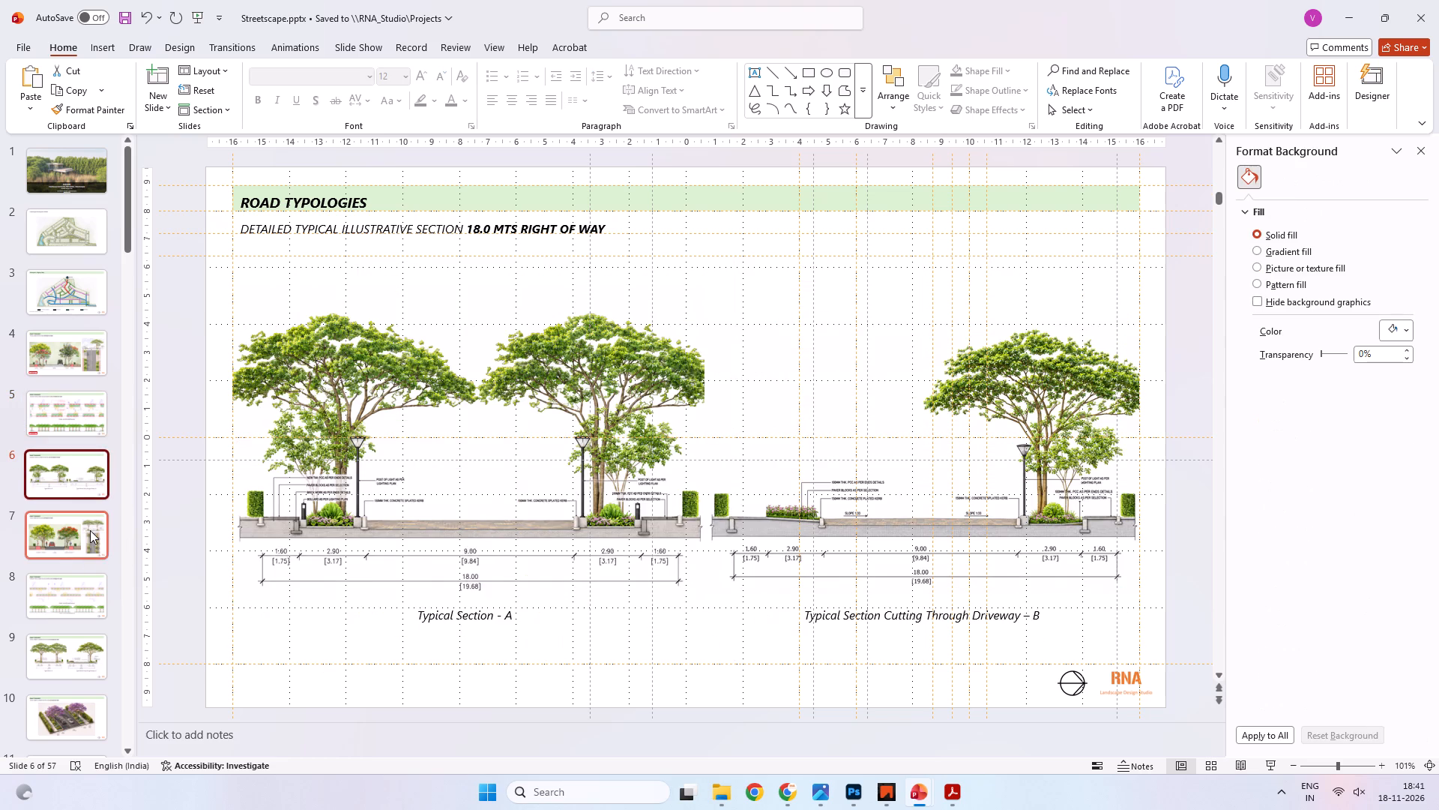
key("ctrl+v")
Paste the APPROVED label onto the 12.0 m right-of-way slides, 7 through 10.
left_click(75, 555)
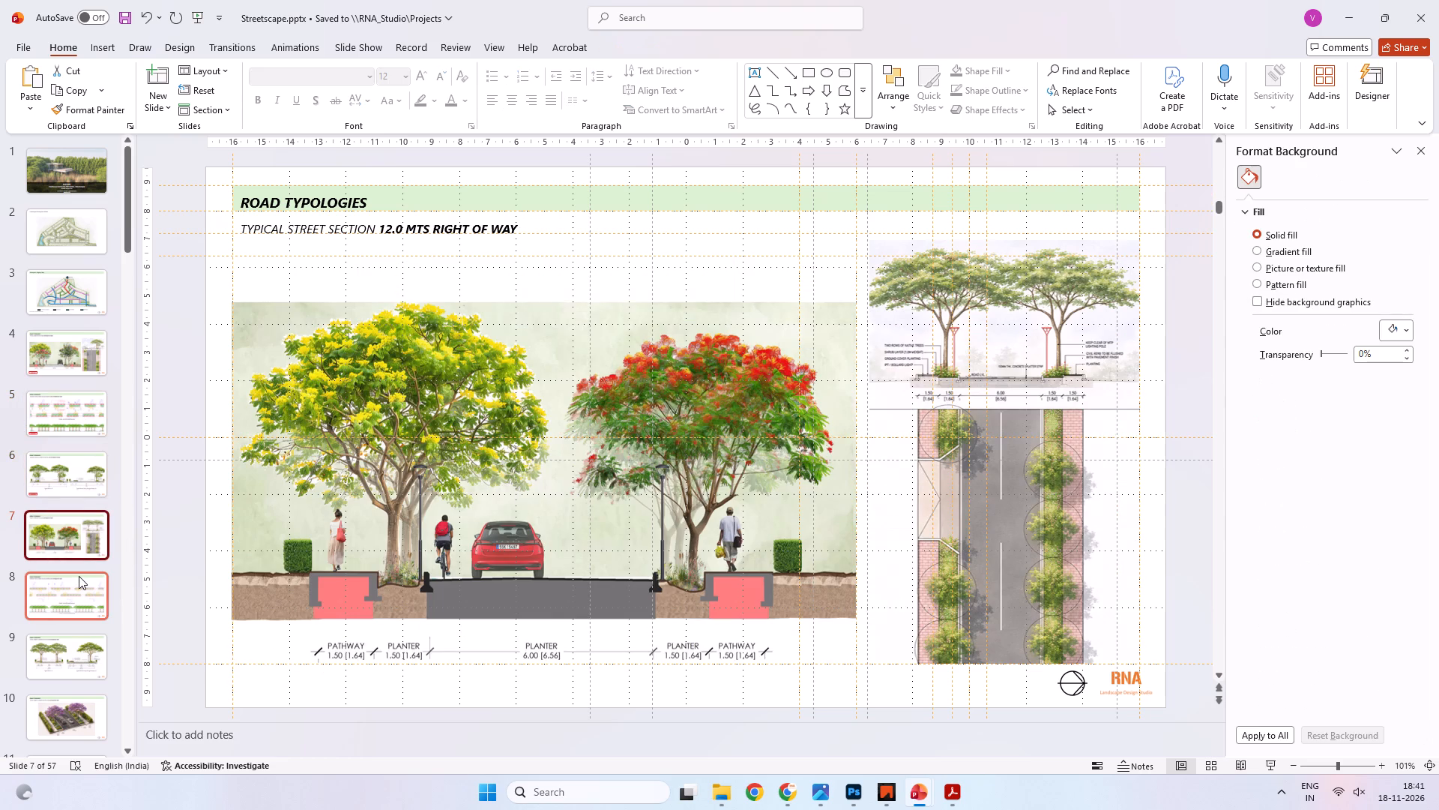
left_click(82, 553)
key("ctrl+v")
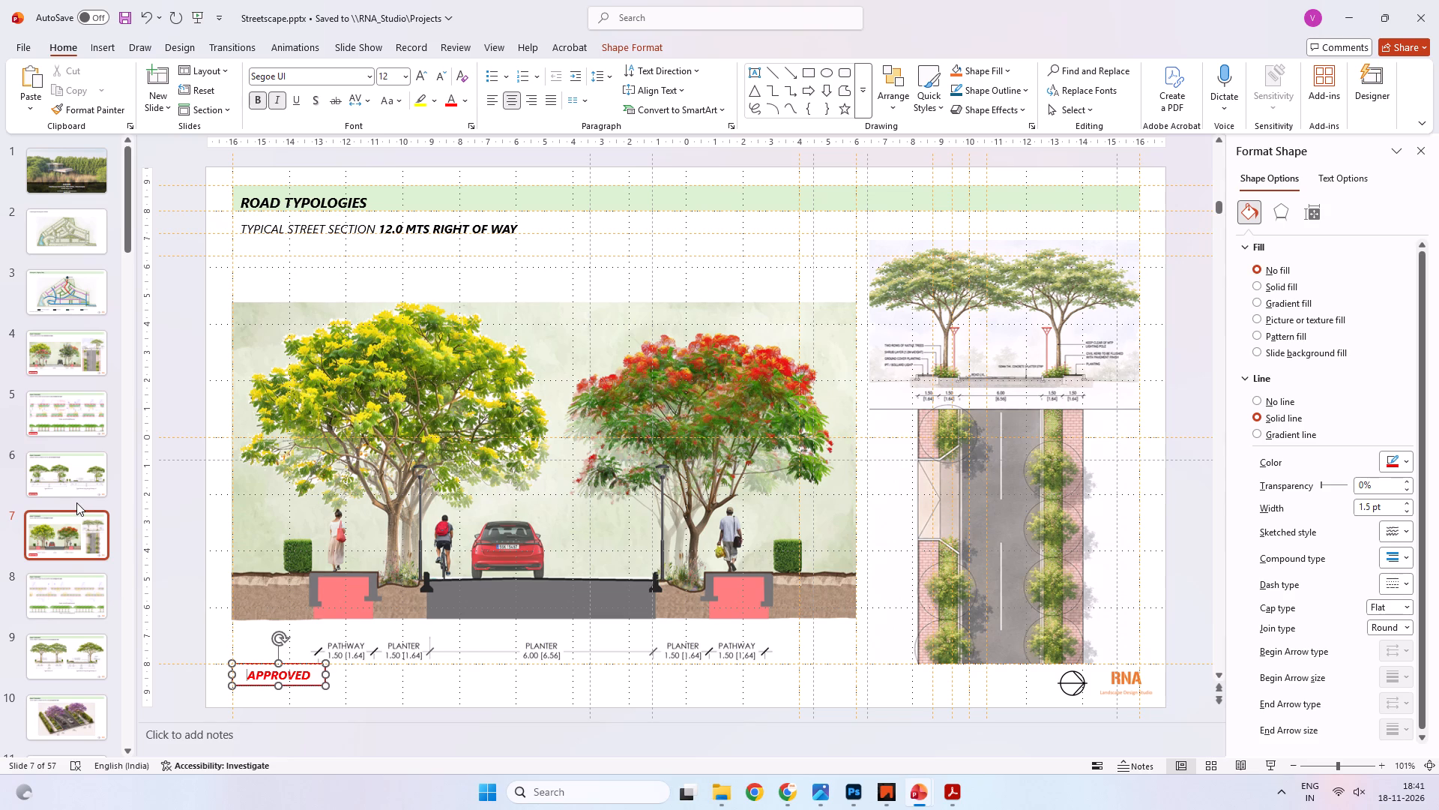
left_click(65, 607)
key("ctrl+v")
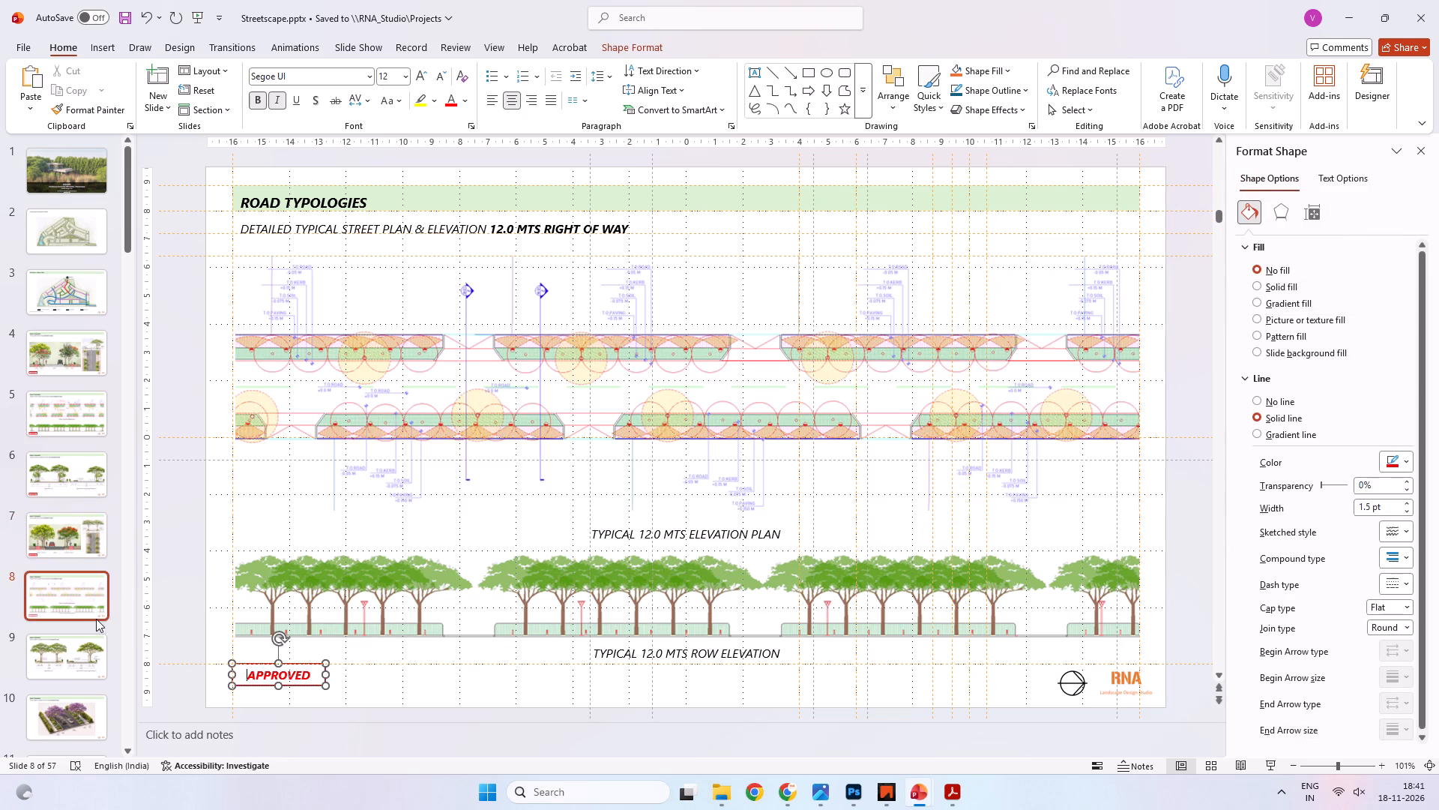
left_click(70, 667)
key("ctrl+v")
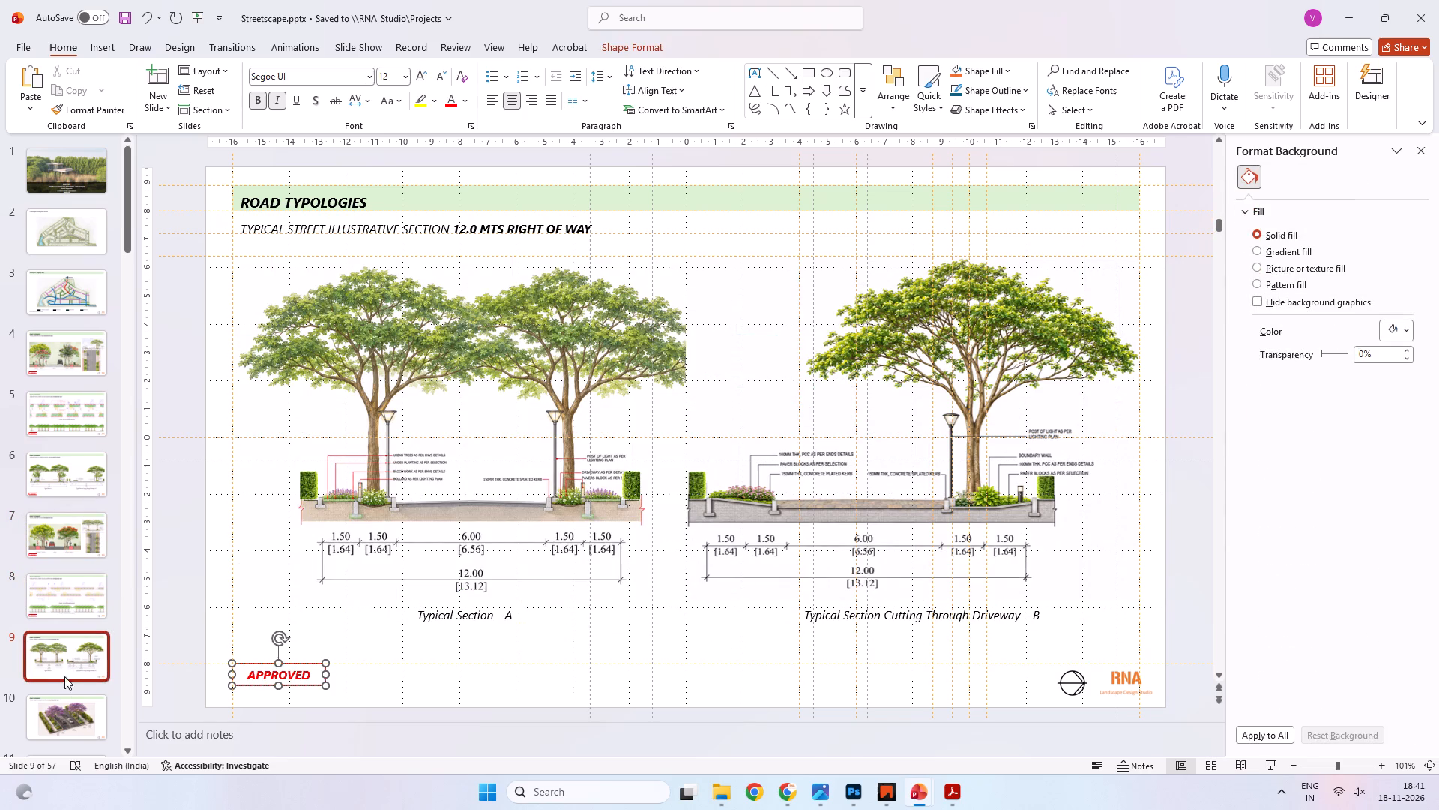
left_click(58, 713)
key("ctrl+v")
Review slides 11 to 16, from the 9.0 m right-of-way drawings to the plot entry feature views, to decide which to mark approved.
scroll(101, 607, "down", 5)
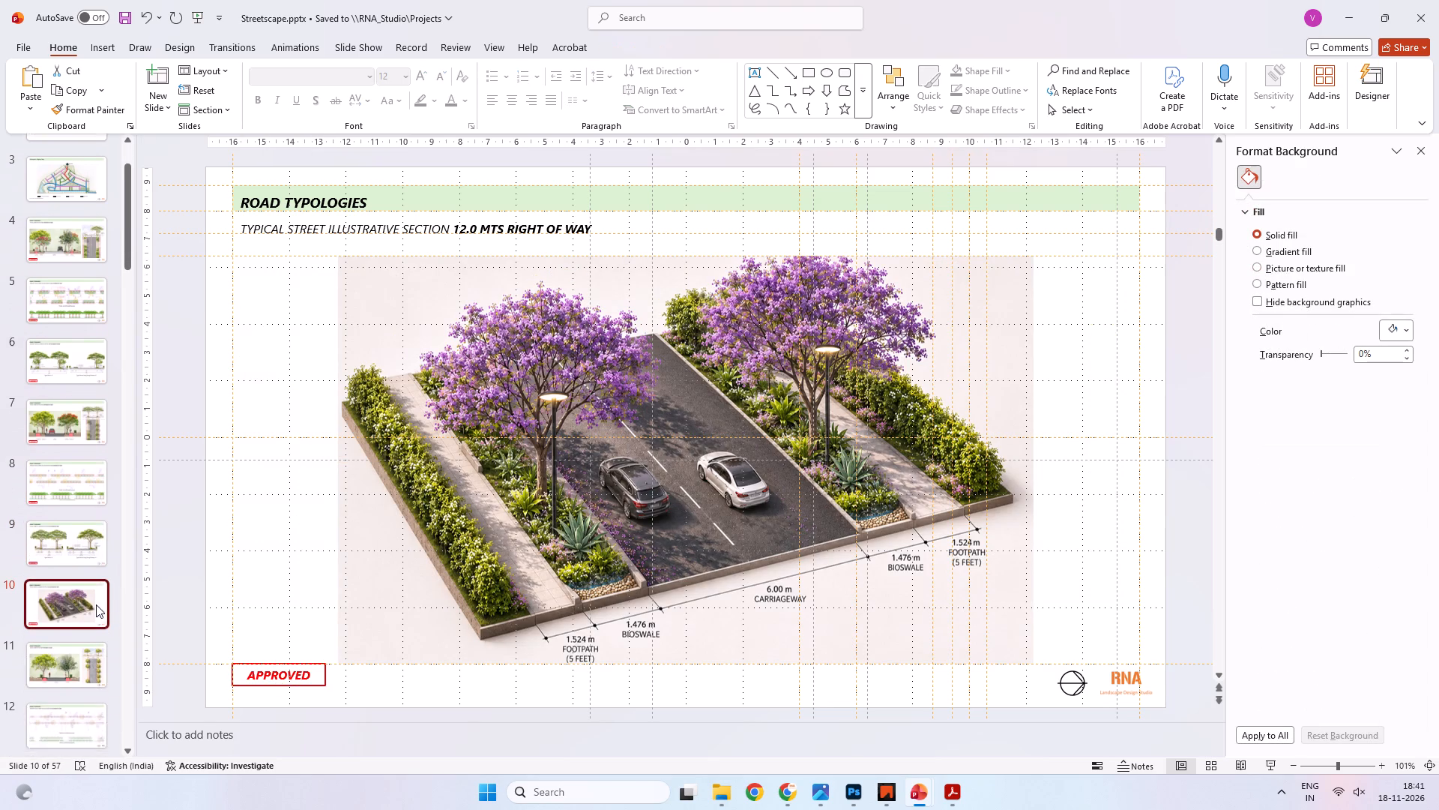
left_click(71, 640)
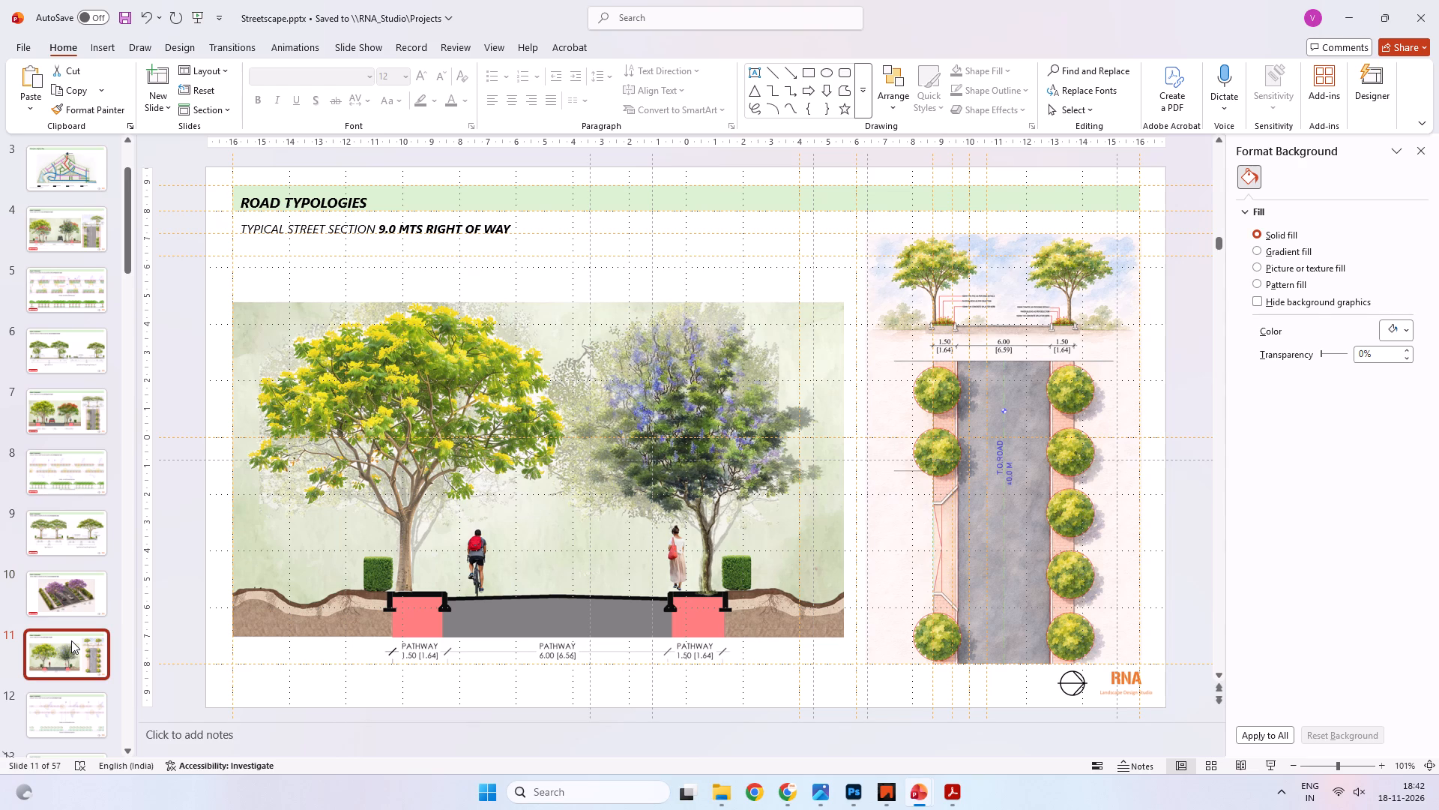
key("Down")
key("Down")
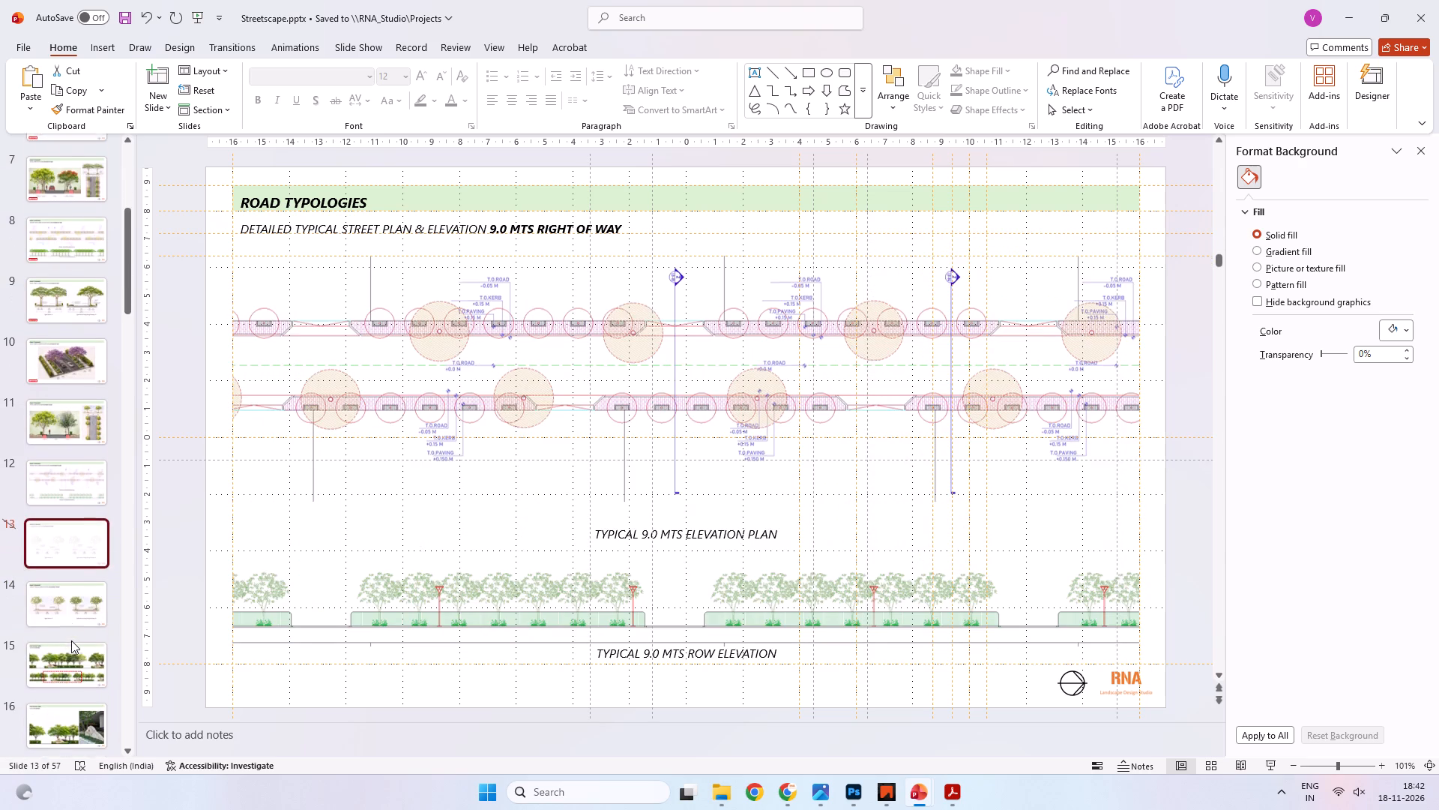
key("Down")
key("Down")
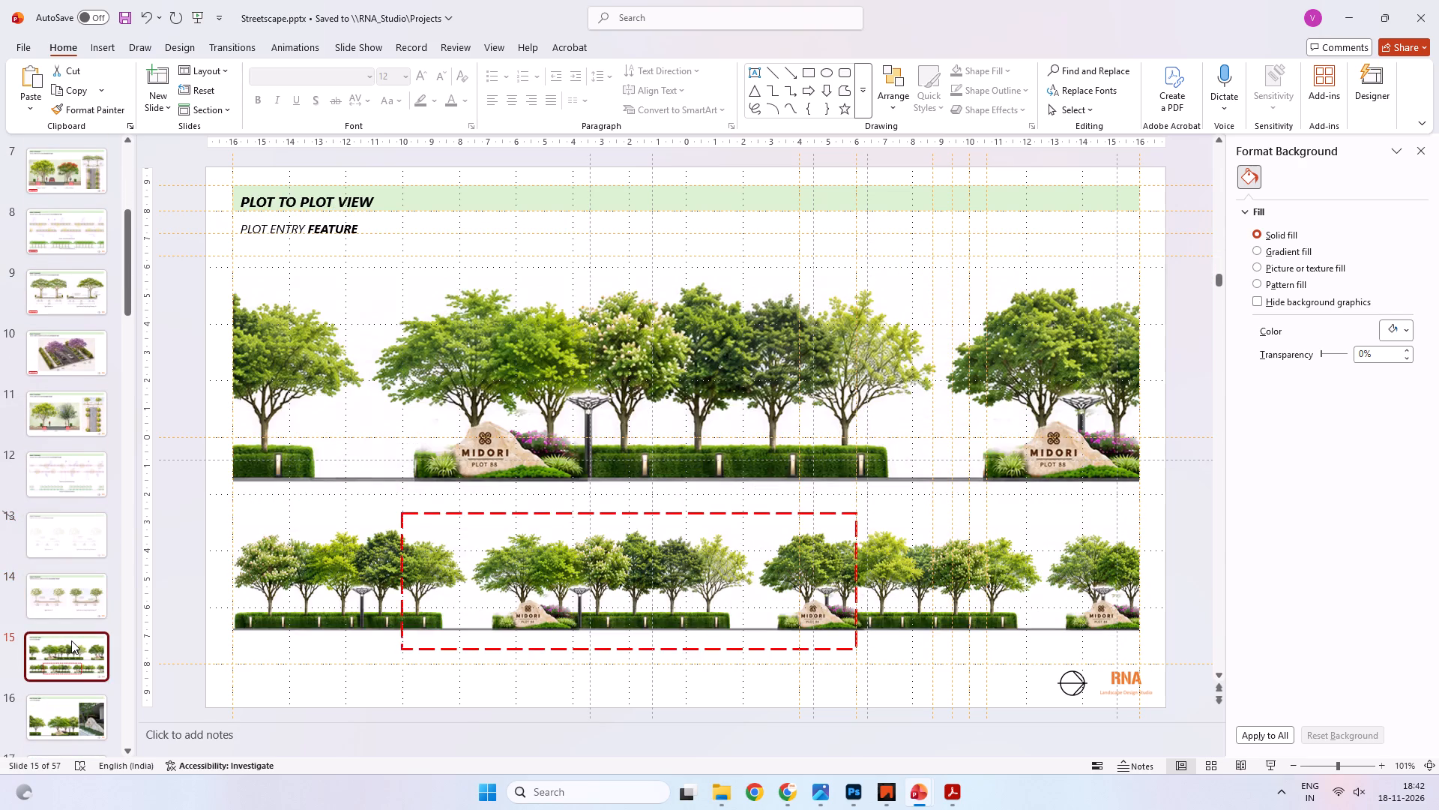
key("Up")
key("Up")
key("Down")
key("Down")
key("Down")
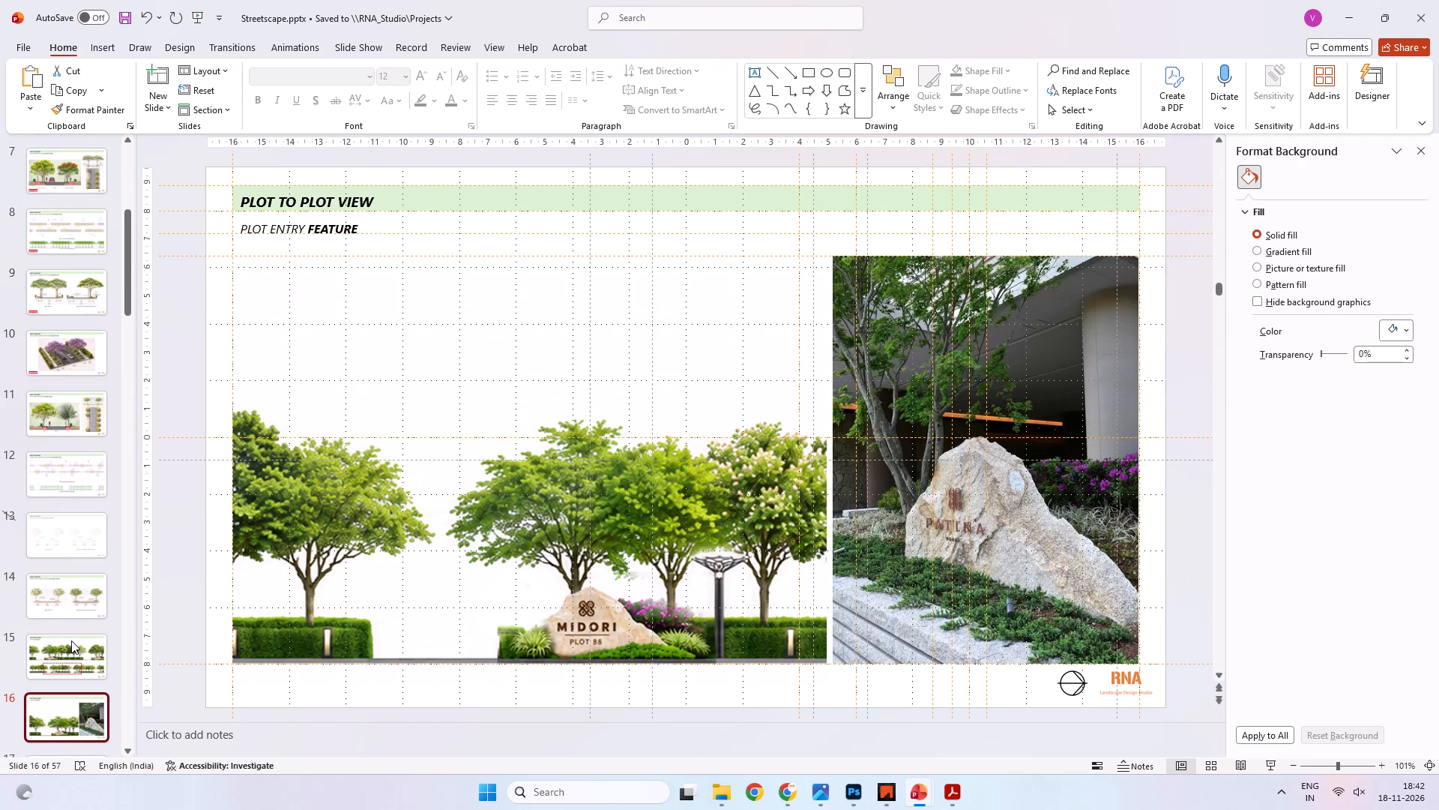
key("Up")
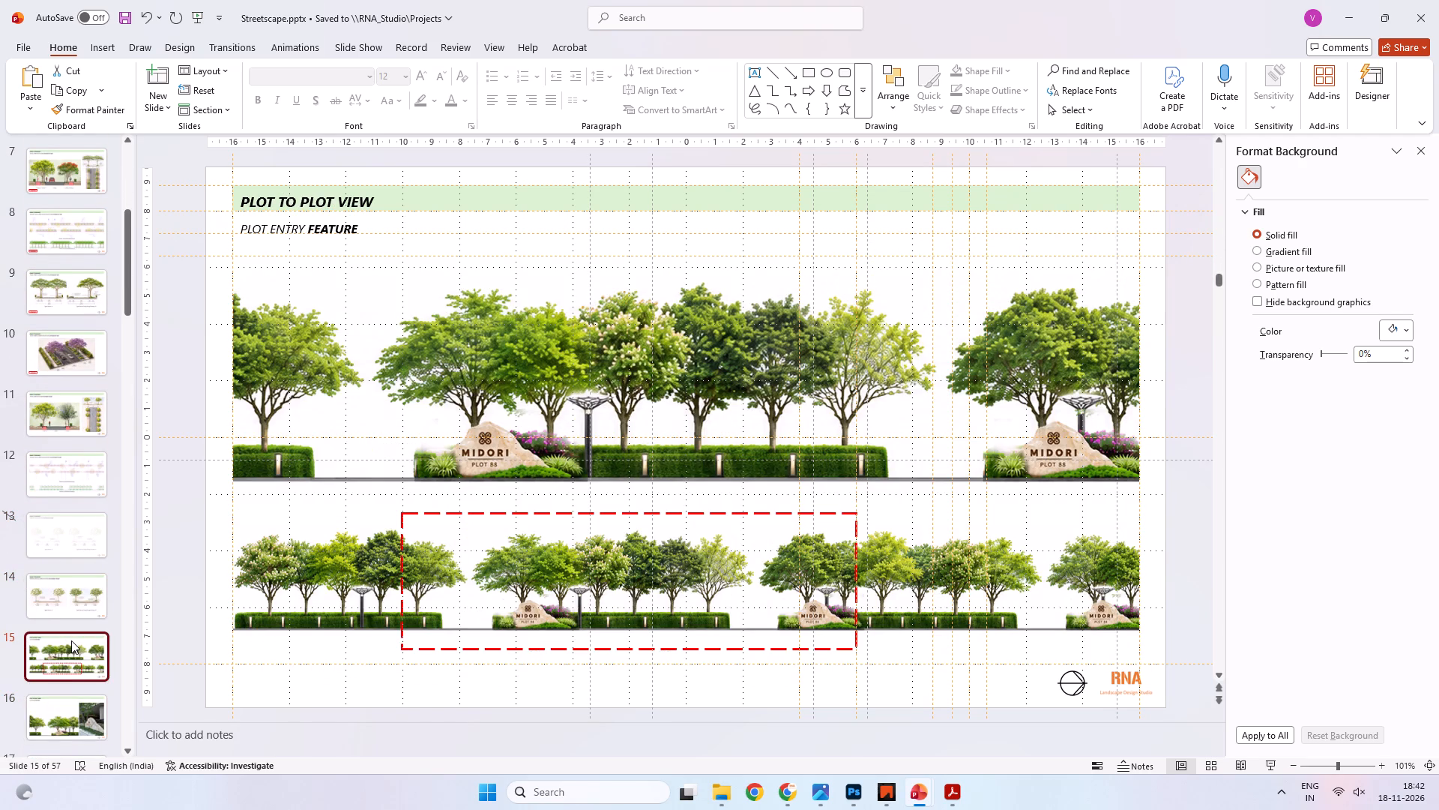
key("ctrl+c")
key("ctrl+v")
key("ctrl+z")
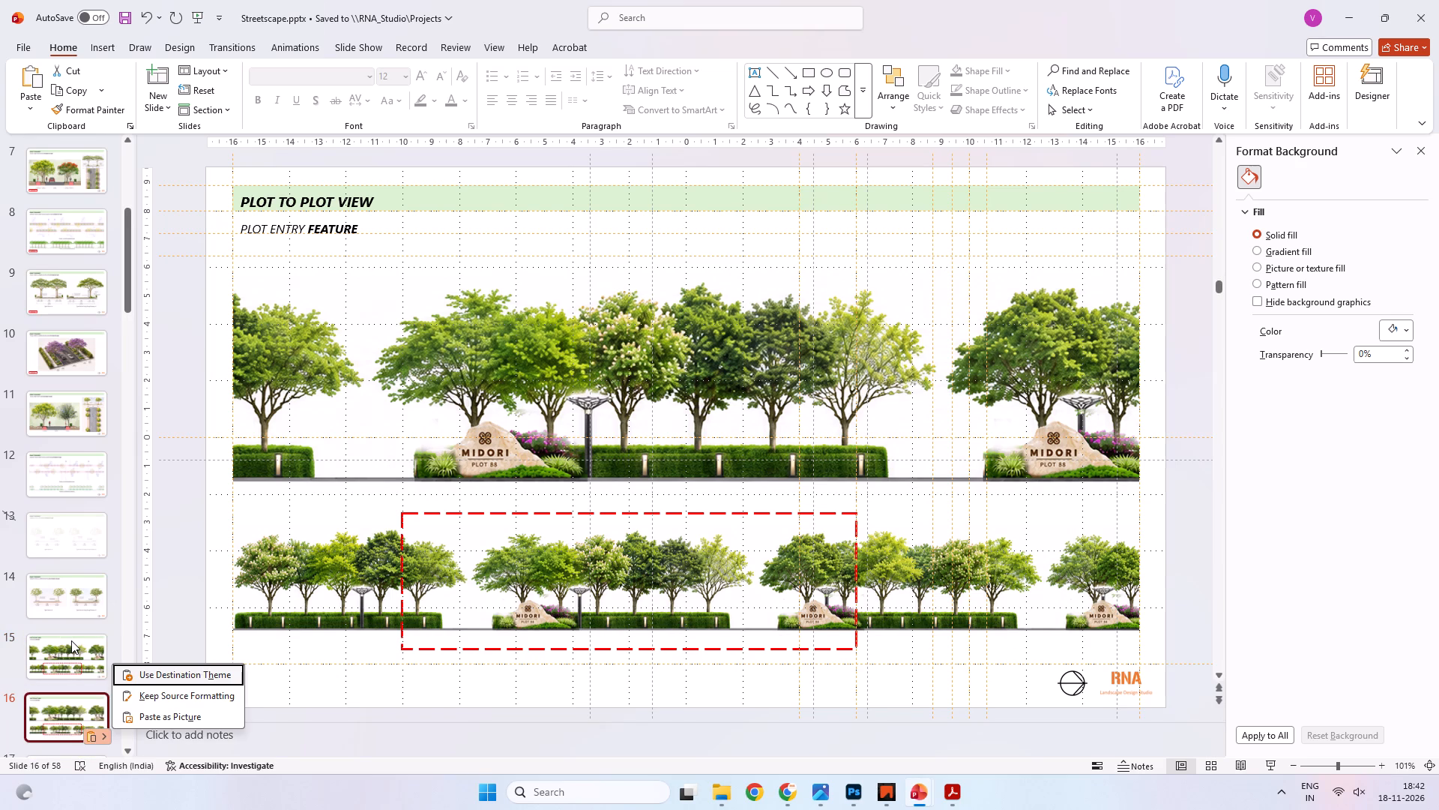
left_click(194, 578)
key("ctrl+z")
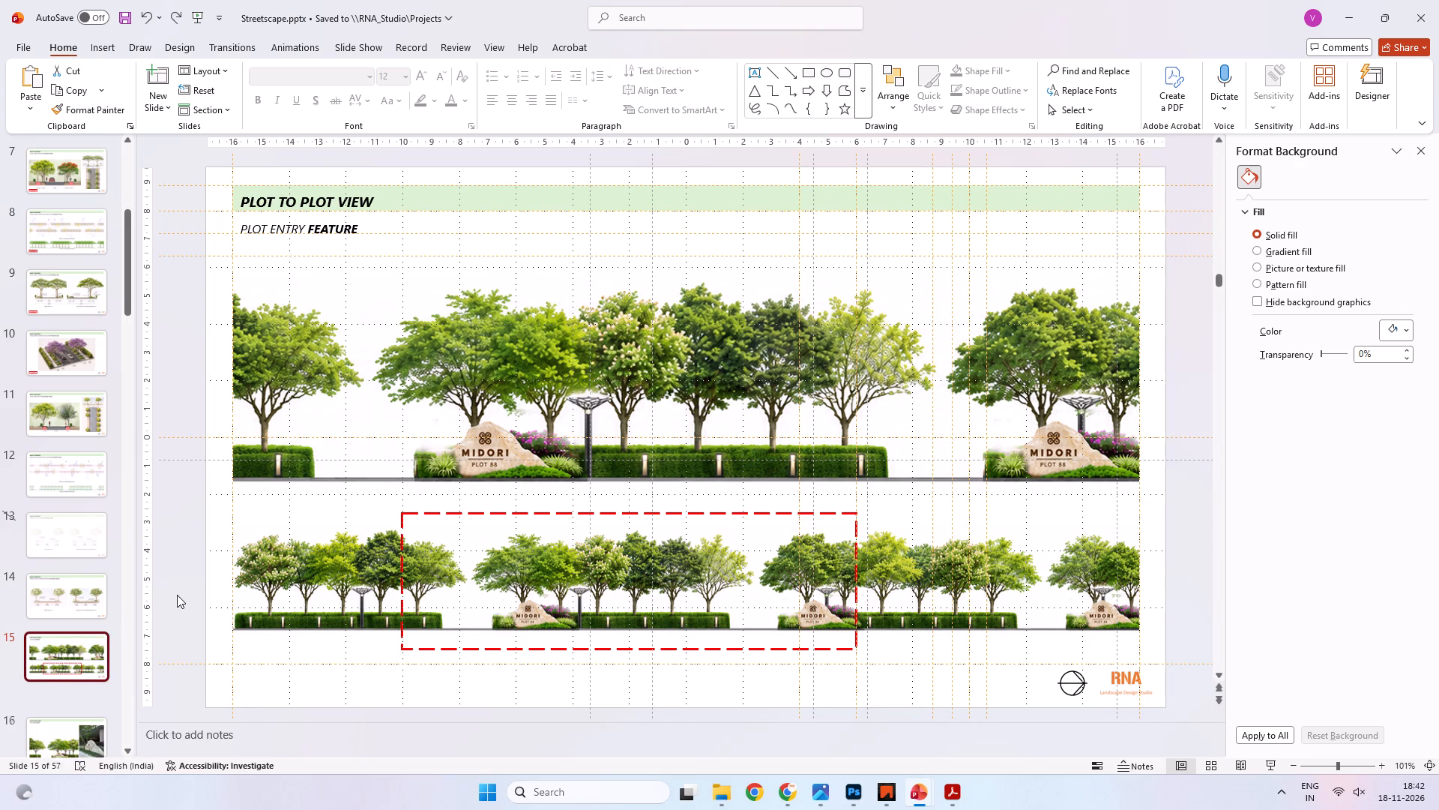
Copy the APPROVED label from slide 10 for use on the plot entry feature slides.
left_click(52, 346)
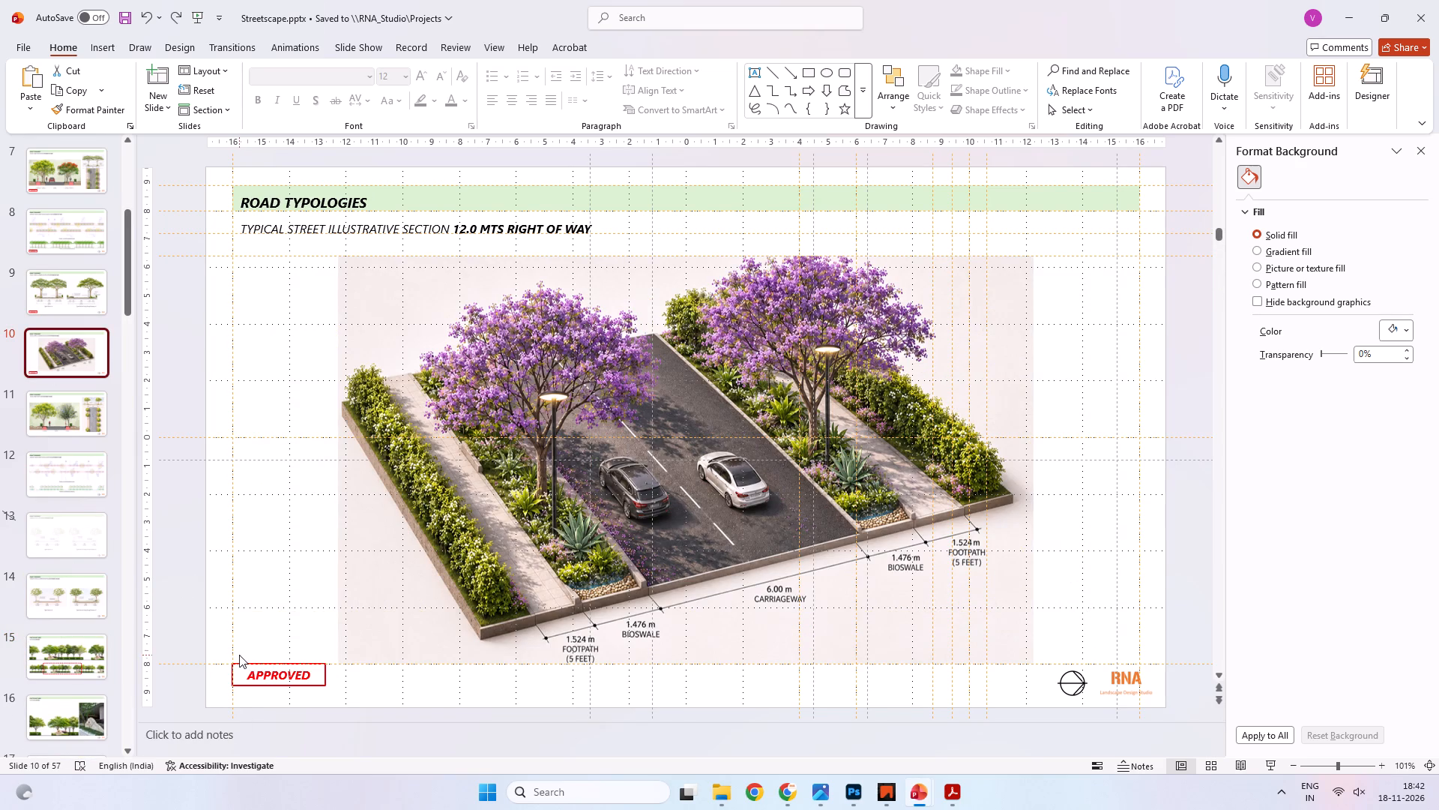
left_click(240, 664)
key("ctrl+c")
scroll(81, 652, "down", 1)
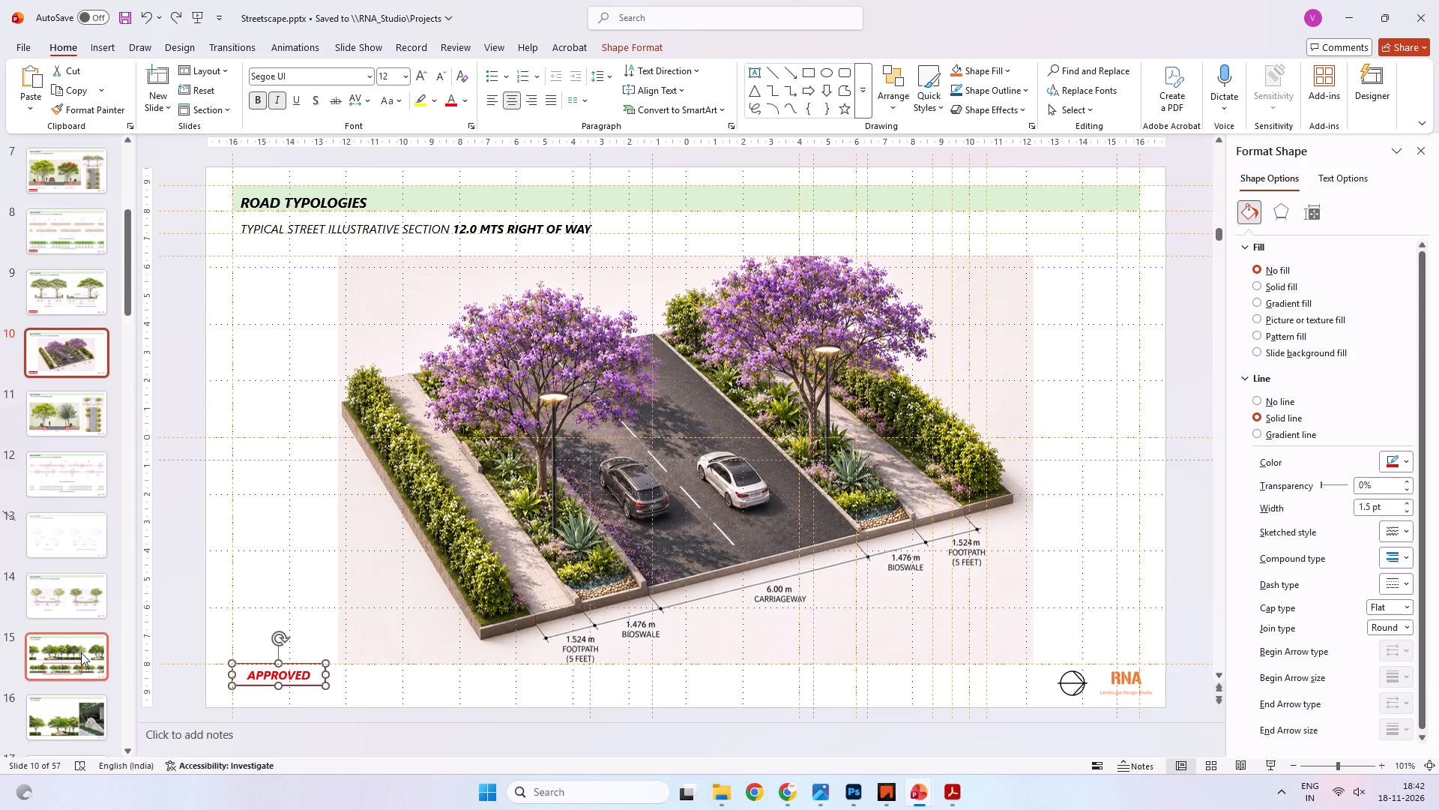
Switch from the presentation to the Chrome window showing the designboom article on interlocking ring-shaped rooftops.
scroll(81, 652, "down", 1)
key("alt+Tab")
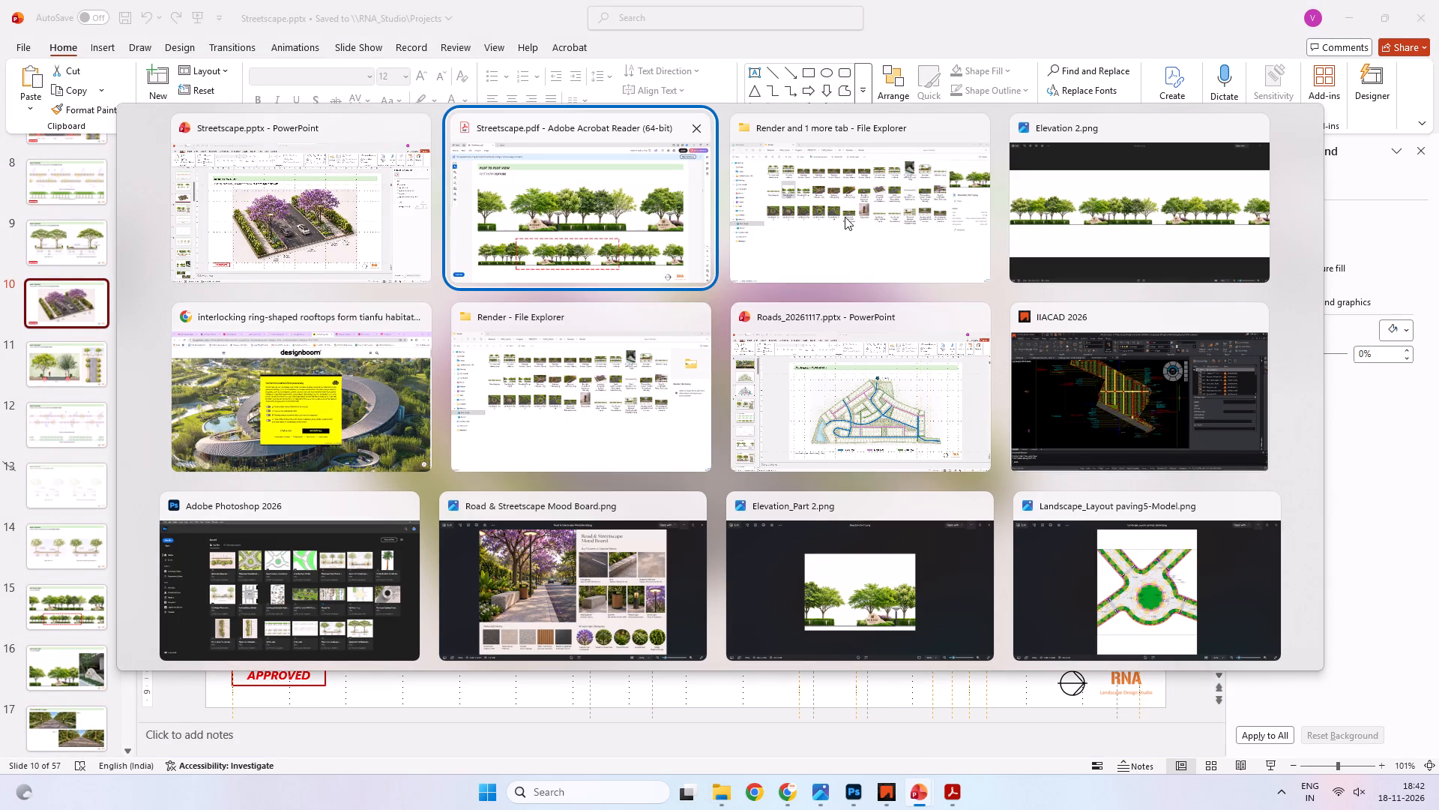
left_click(391, 412, "alt")
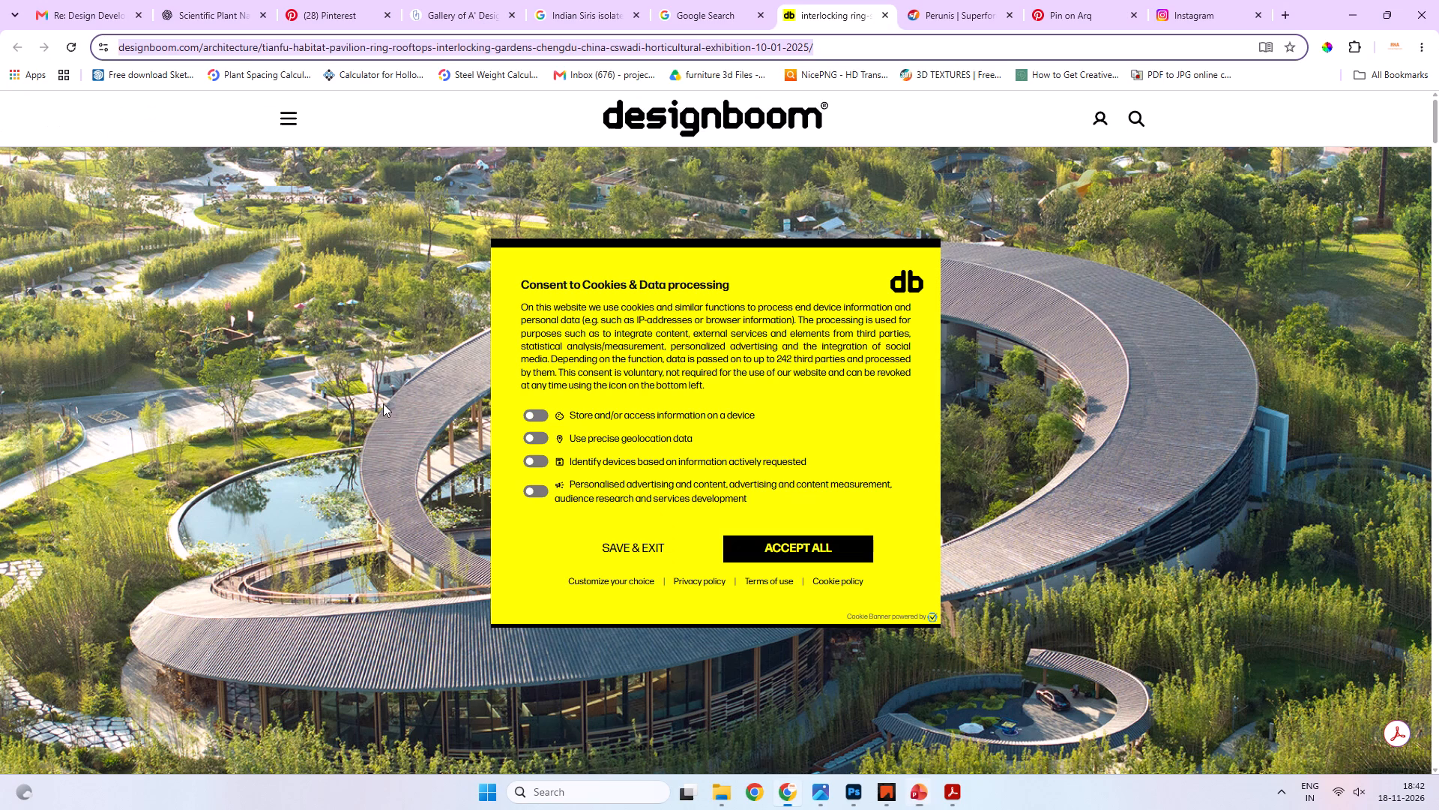
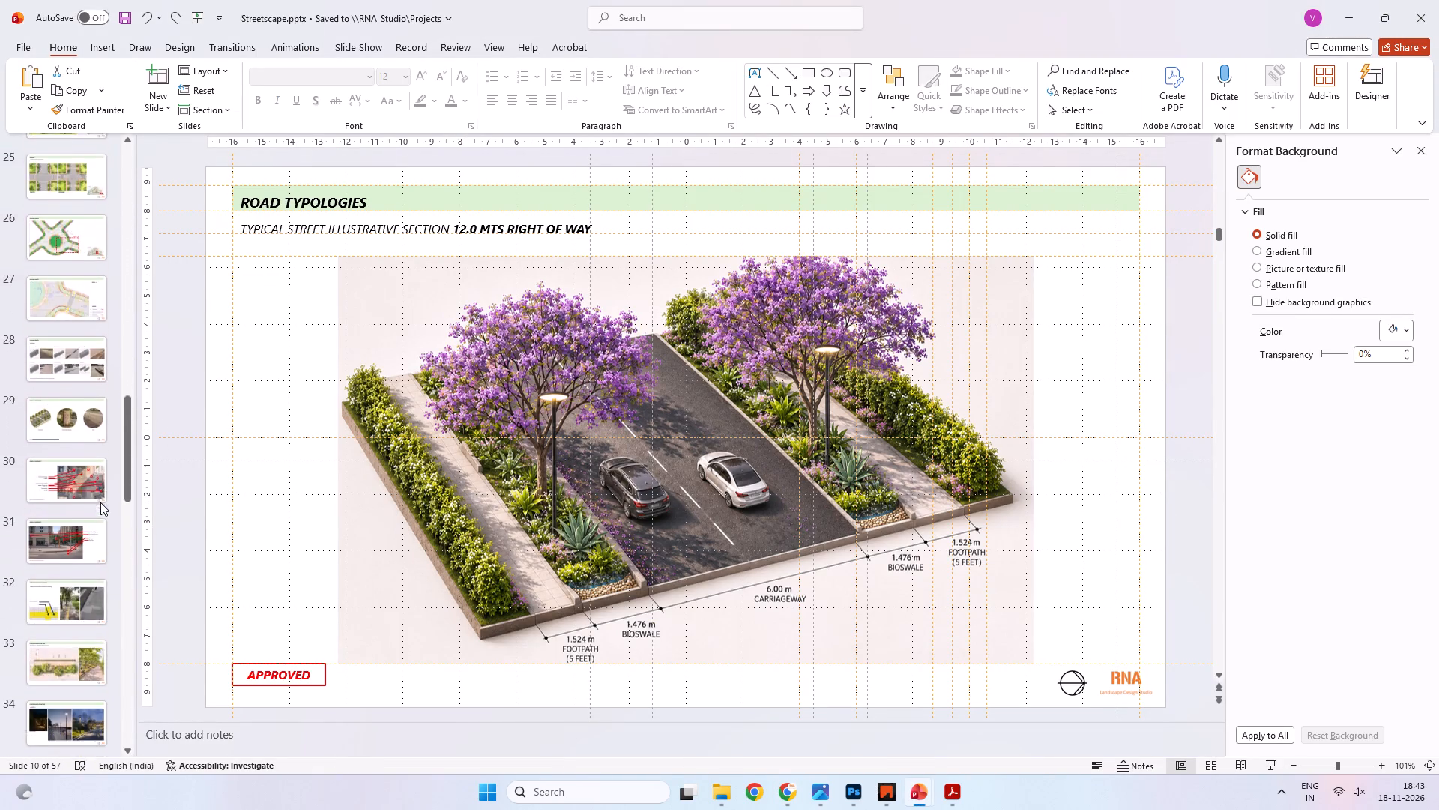
Review the final slides, 55 to 57, covering the Planting Intent and Mood Board.
scroll(100, 502, "down", 2)
scroll(100, 502, "down", 20)
scroll(100, 502, "down", 8)
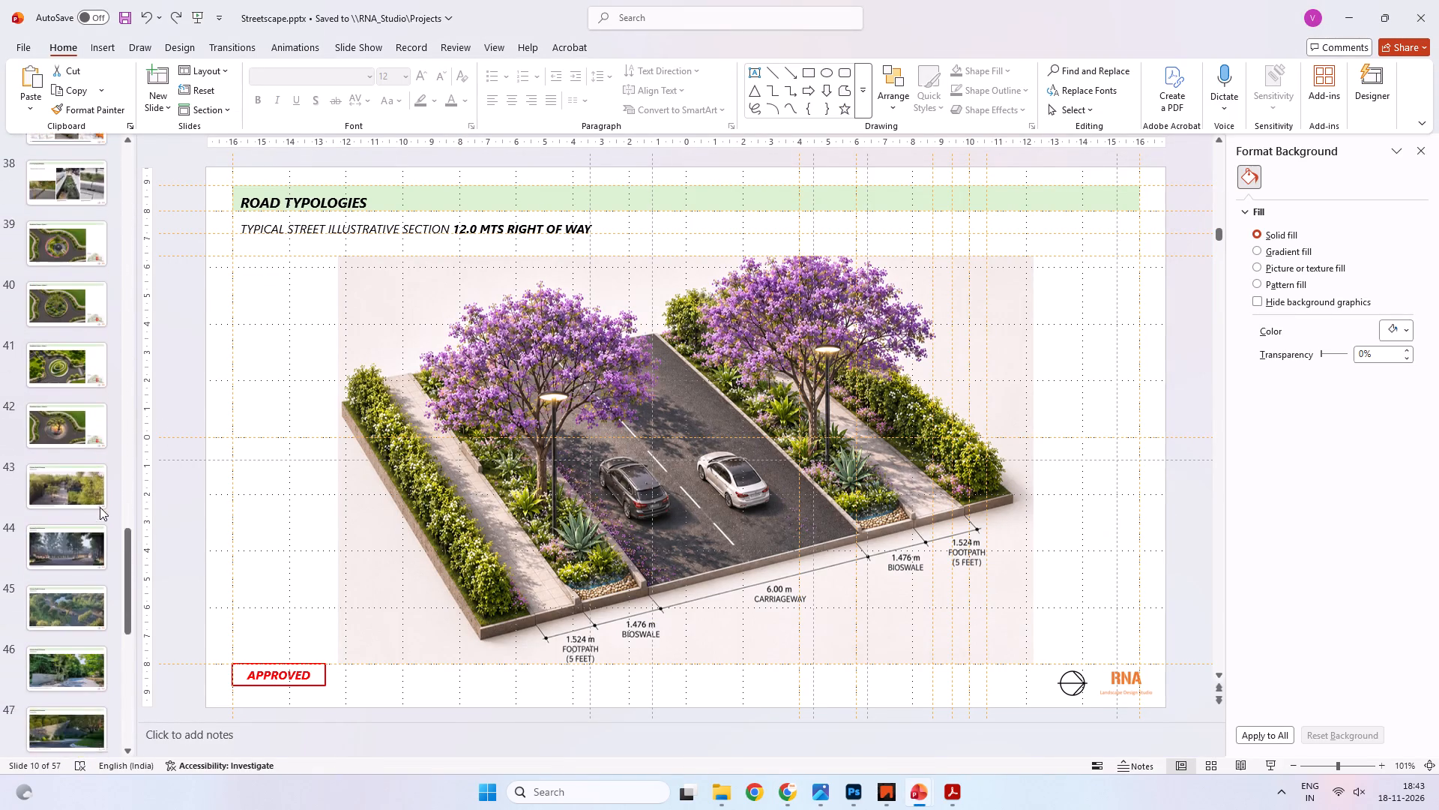
scroll(100, 507, "down", 10)
scroll(100, 508, "down", 18)
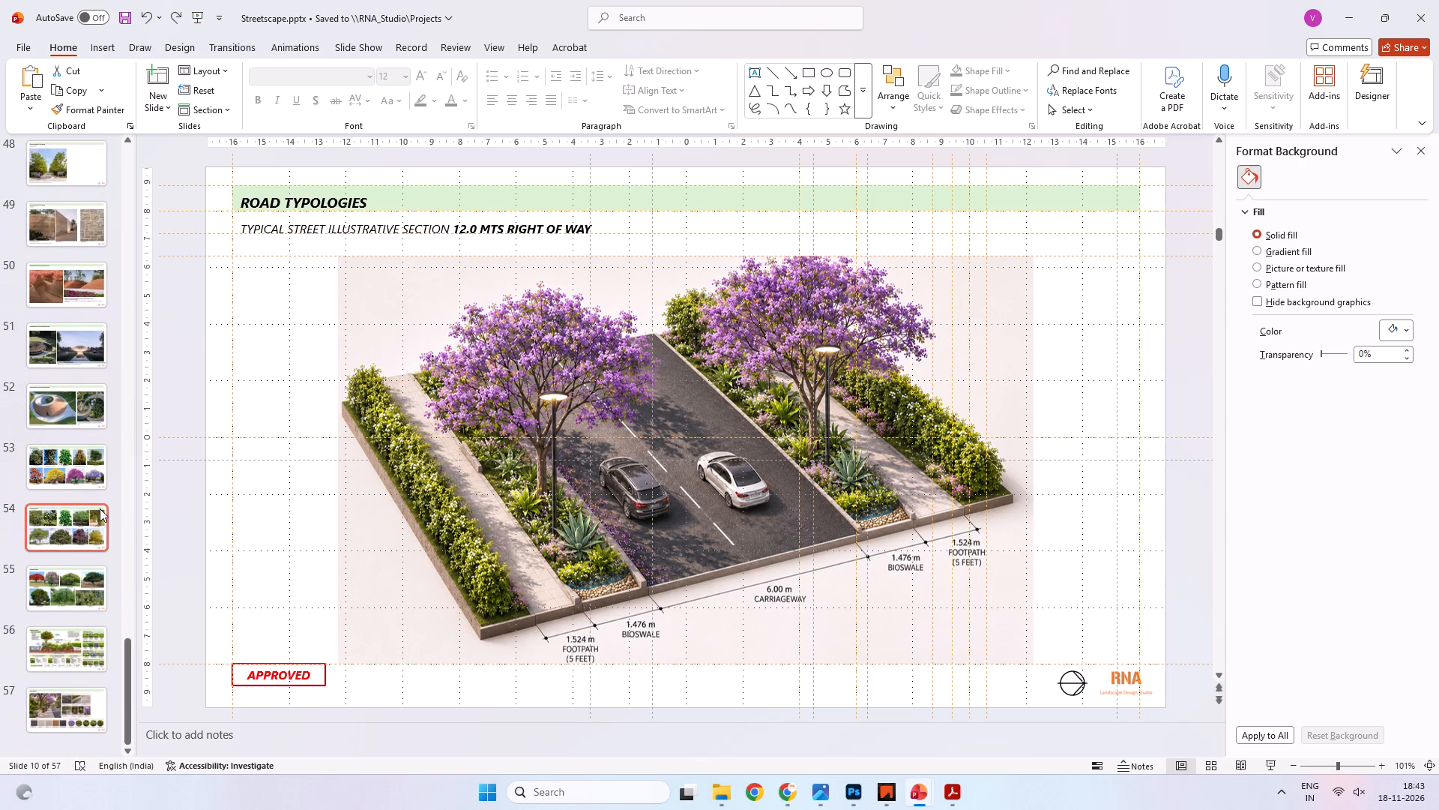
left_click(82, 650)
left_click(74, 579)
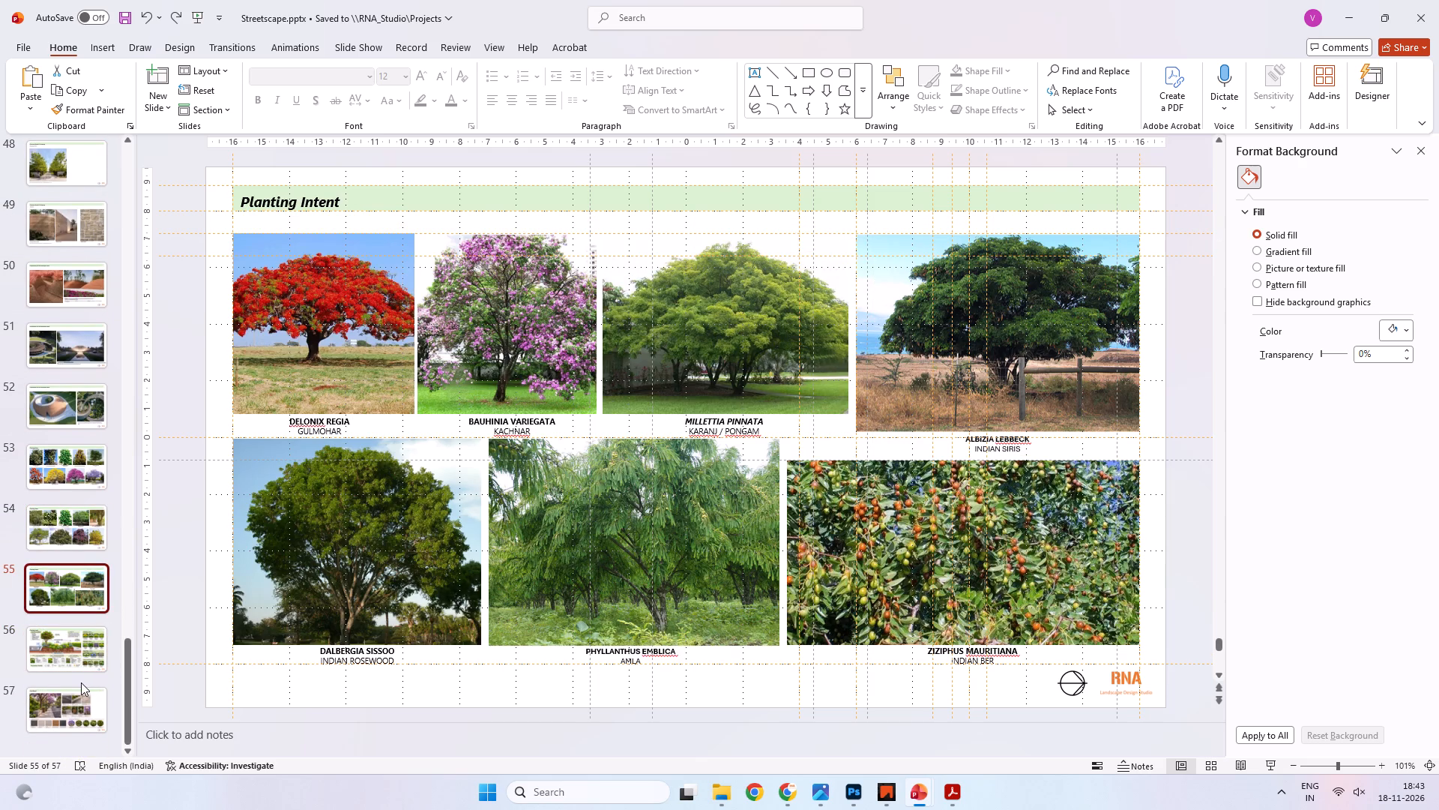
left_click(81, 682)
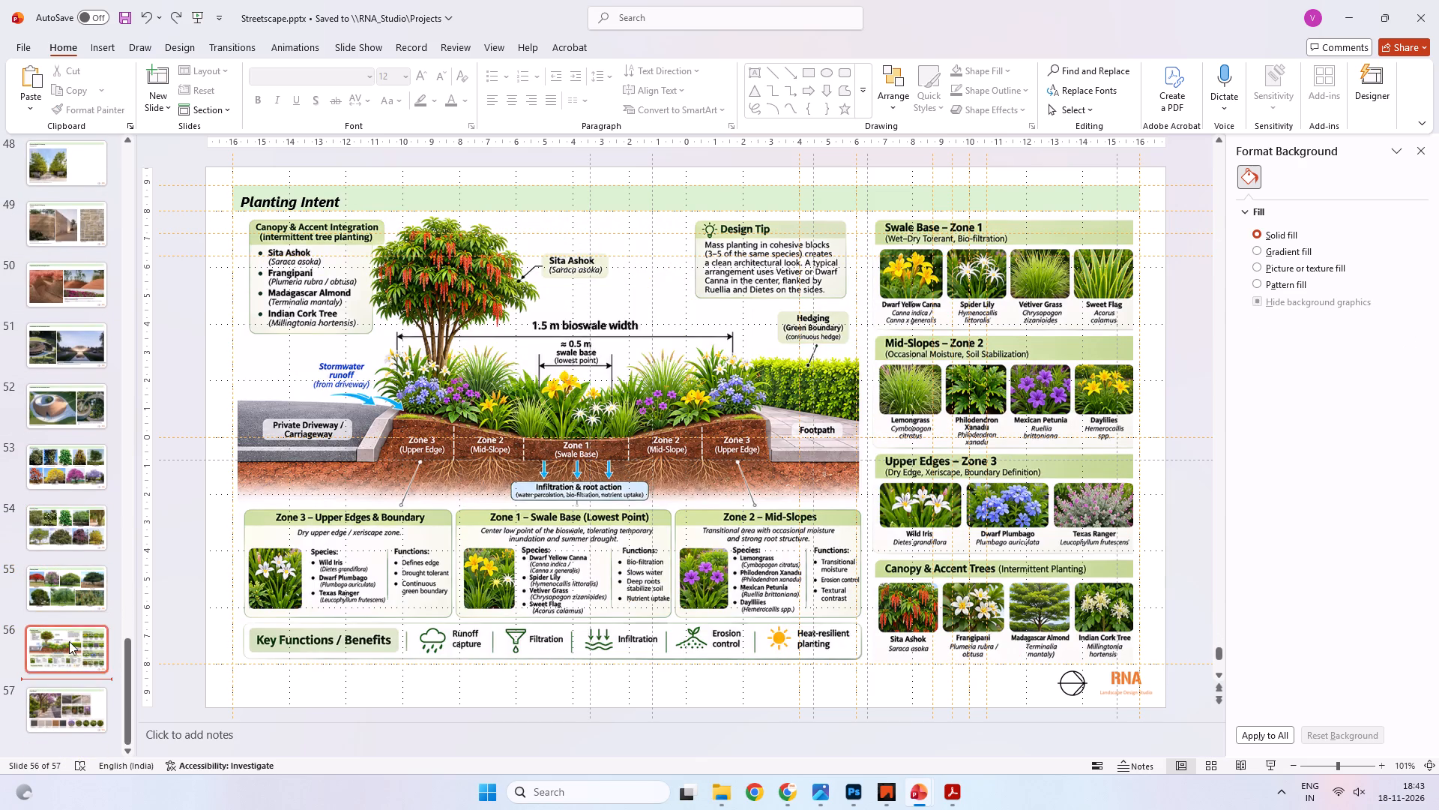
left_click(69, 641)
left_click(80, 717)
Save the Streetscape presentation.
key("ctrl+s")
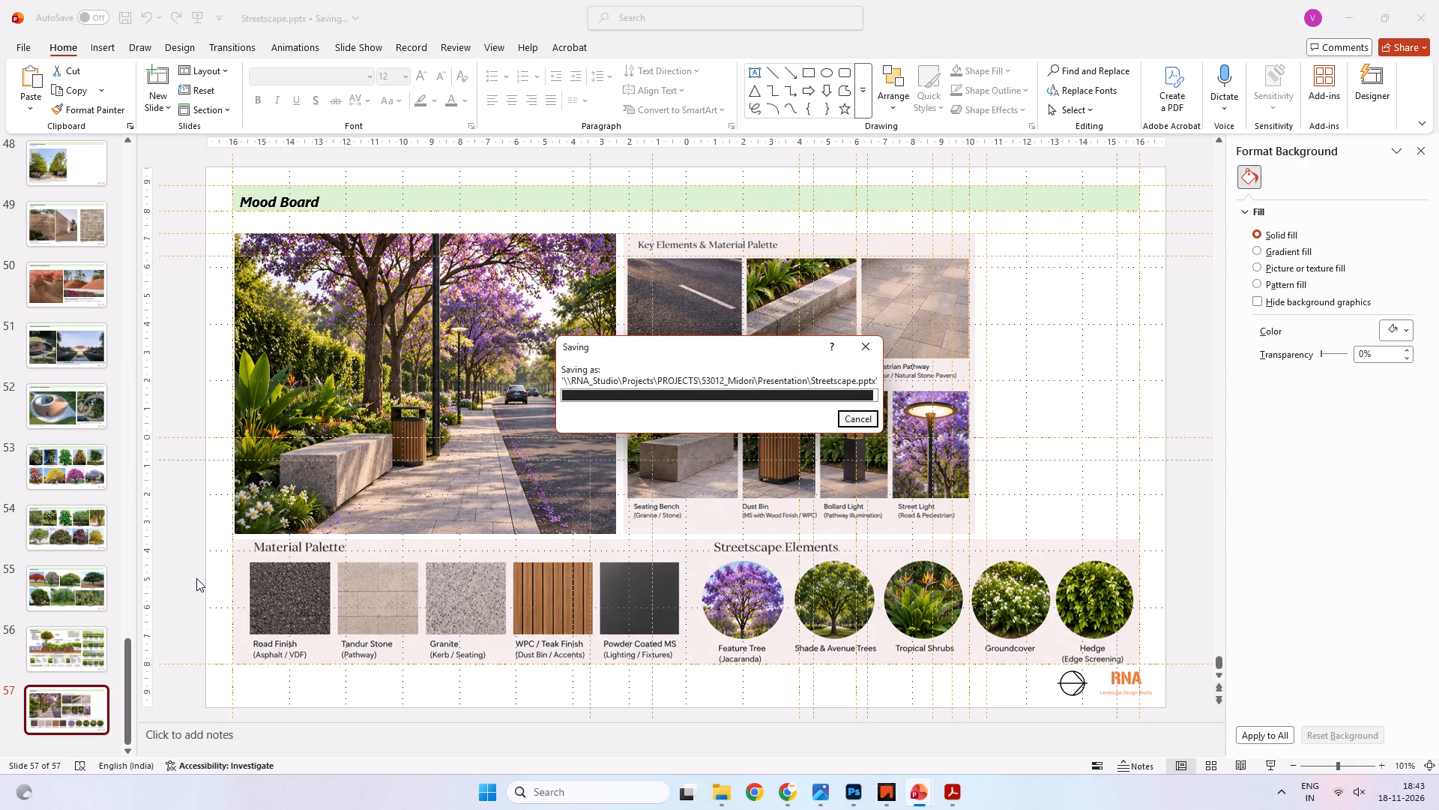
Save the Streetscape presentation.
left_click(185, 515)
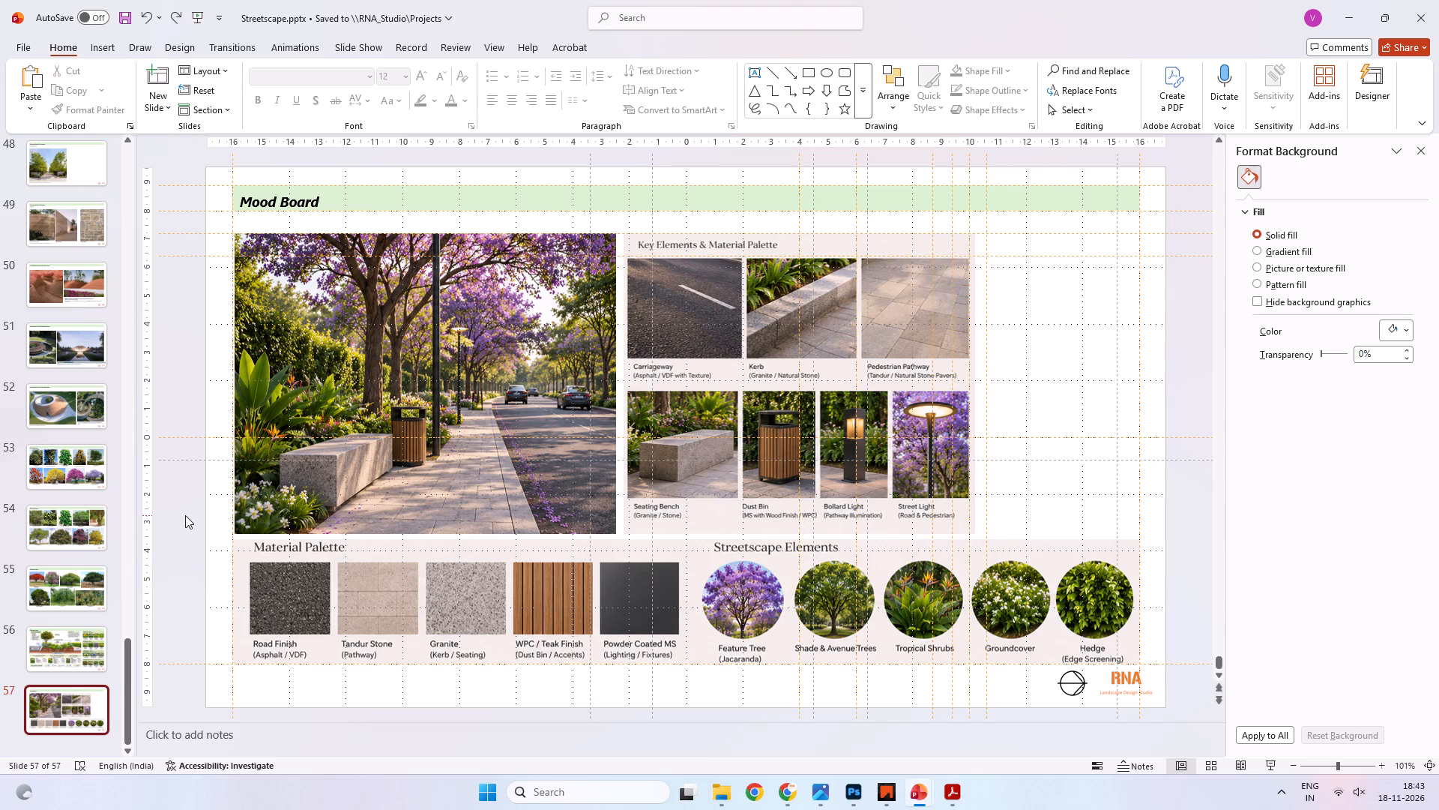
key("ctrl+s")
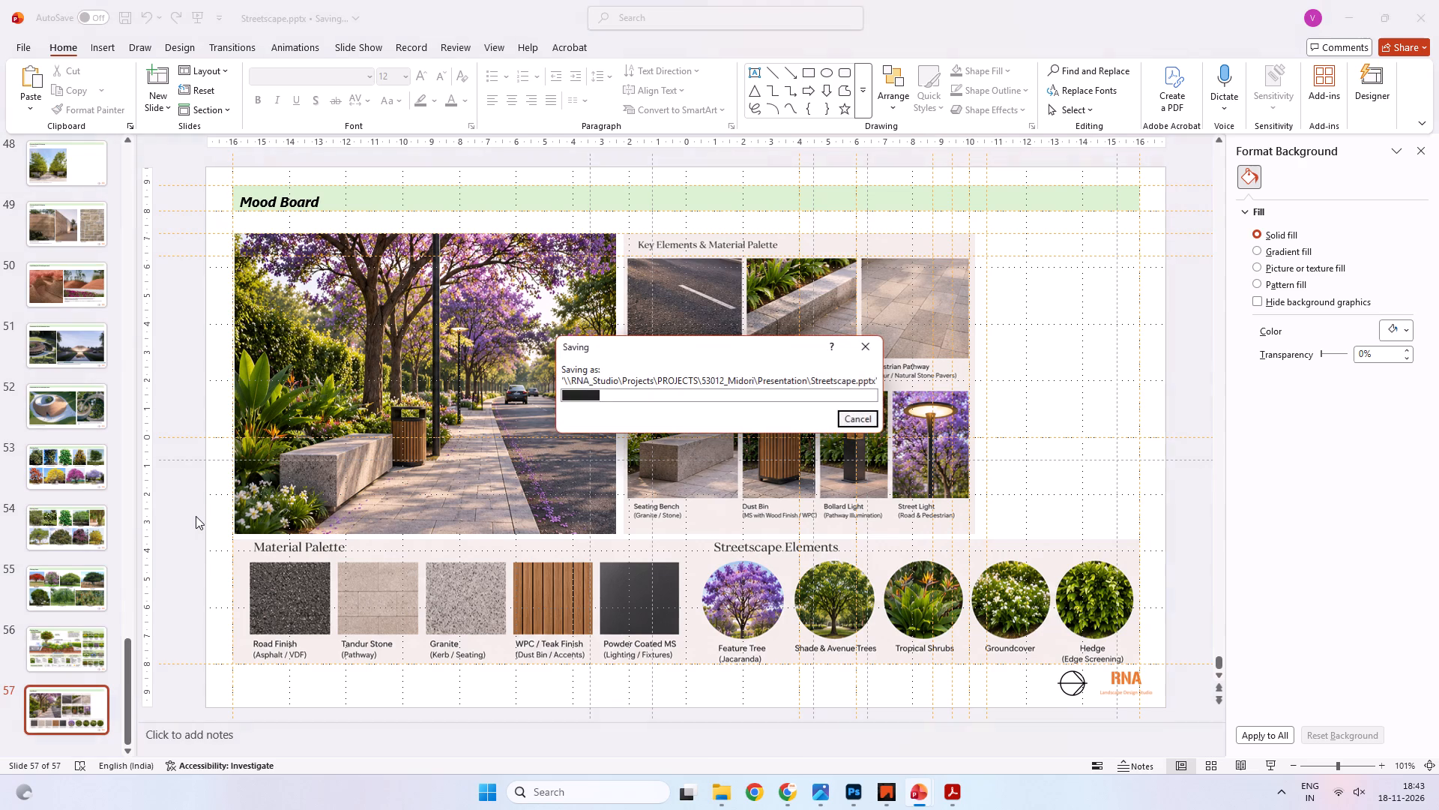
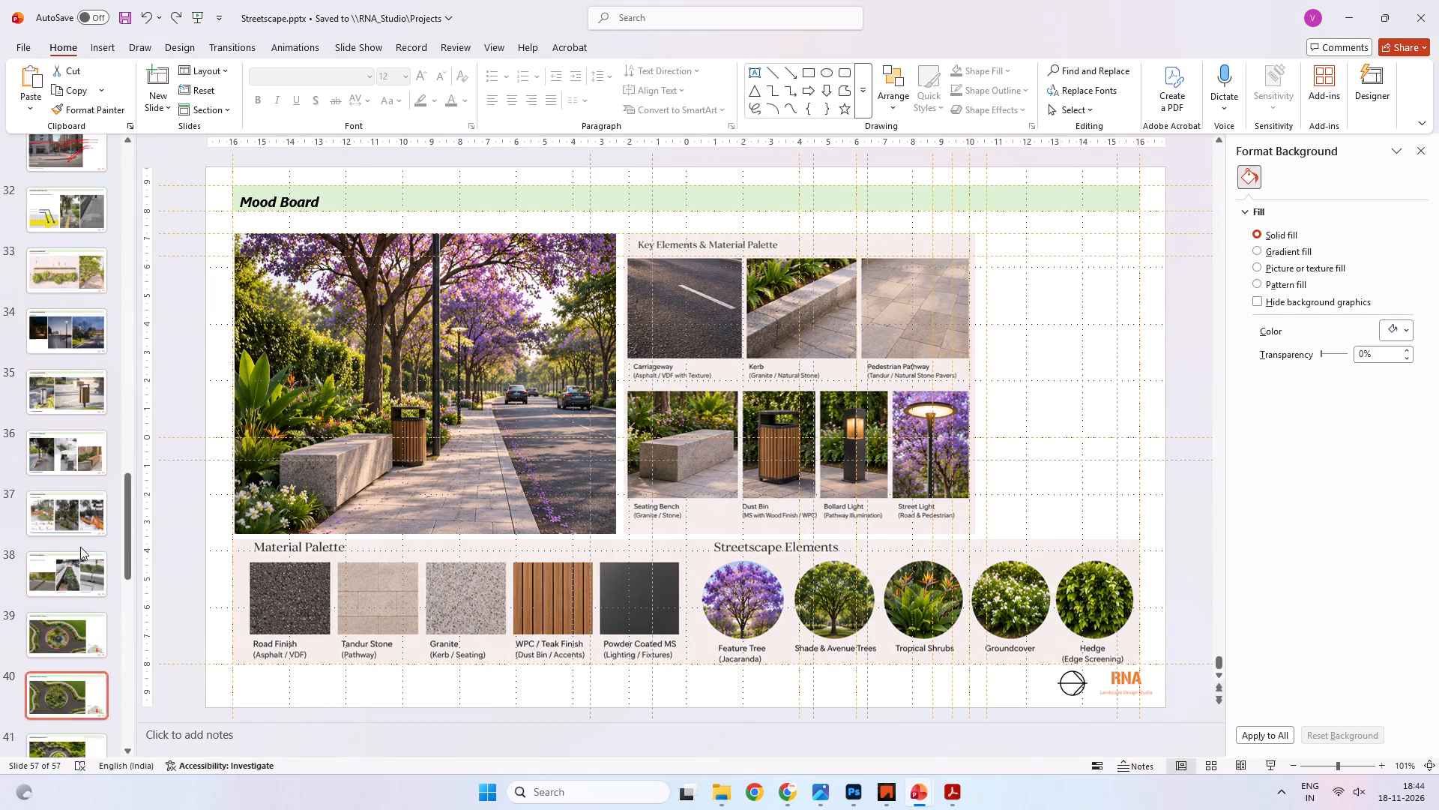
Return to the start of the deck and review slides 1 to 3, from the cover to the right-of-way masterplan.
scroll(80, 547, "up", 8)
left_click_drag(130, 491, 129, 156)
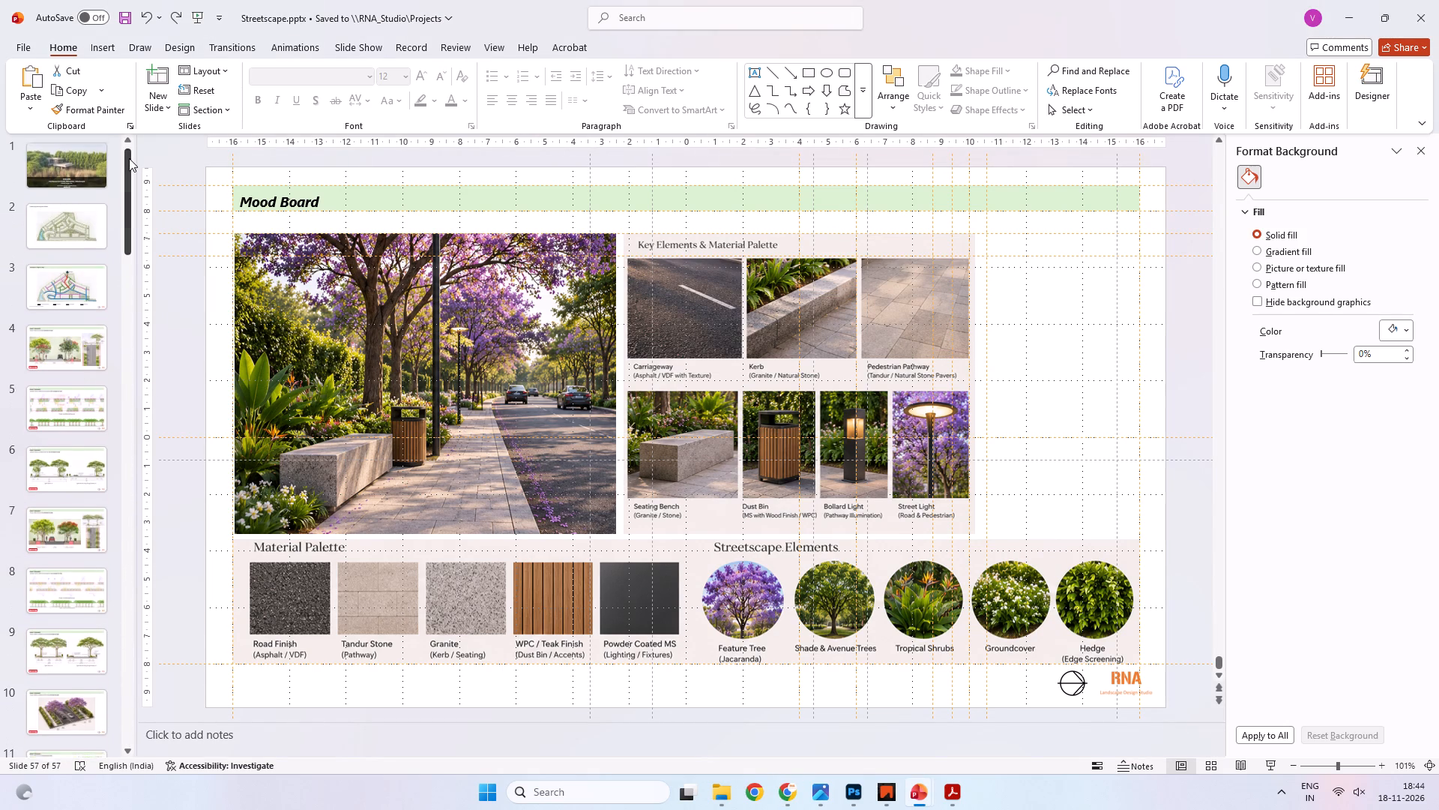
left_click(74, 151)
left_click(68, 232)
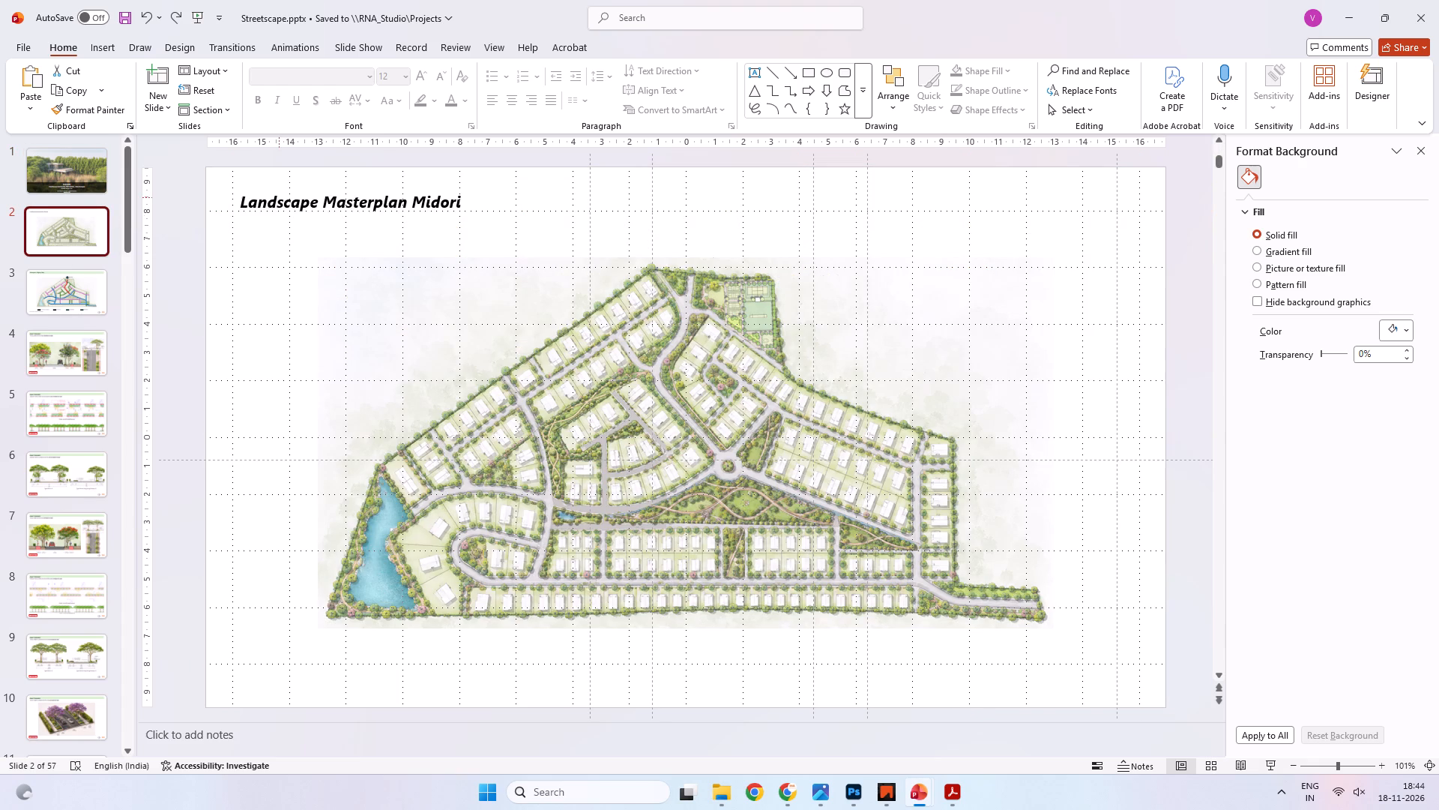
left_click(88, 274)
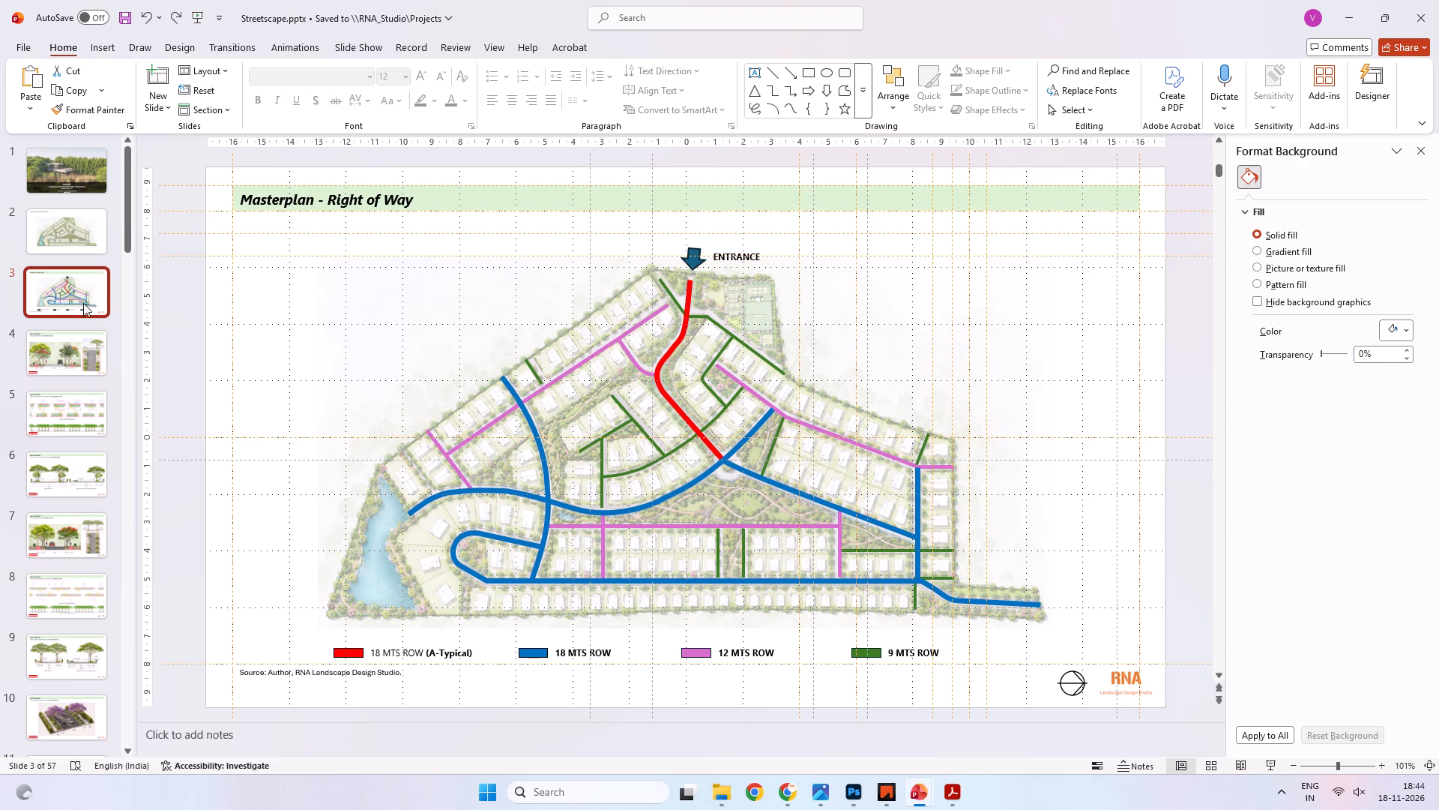
Review slides 4 to 15, from the 18.0 MTS road typology through to the plot entry feature slide.
left_click(69, 364)
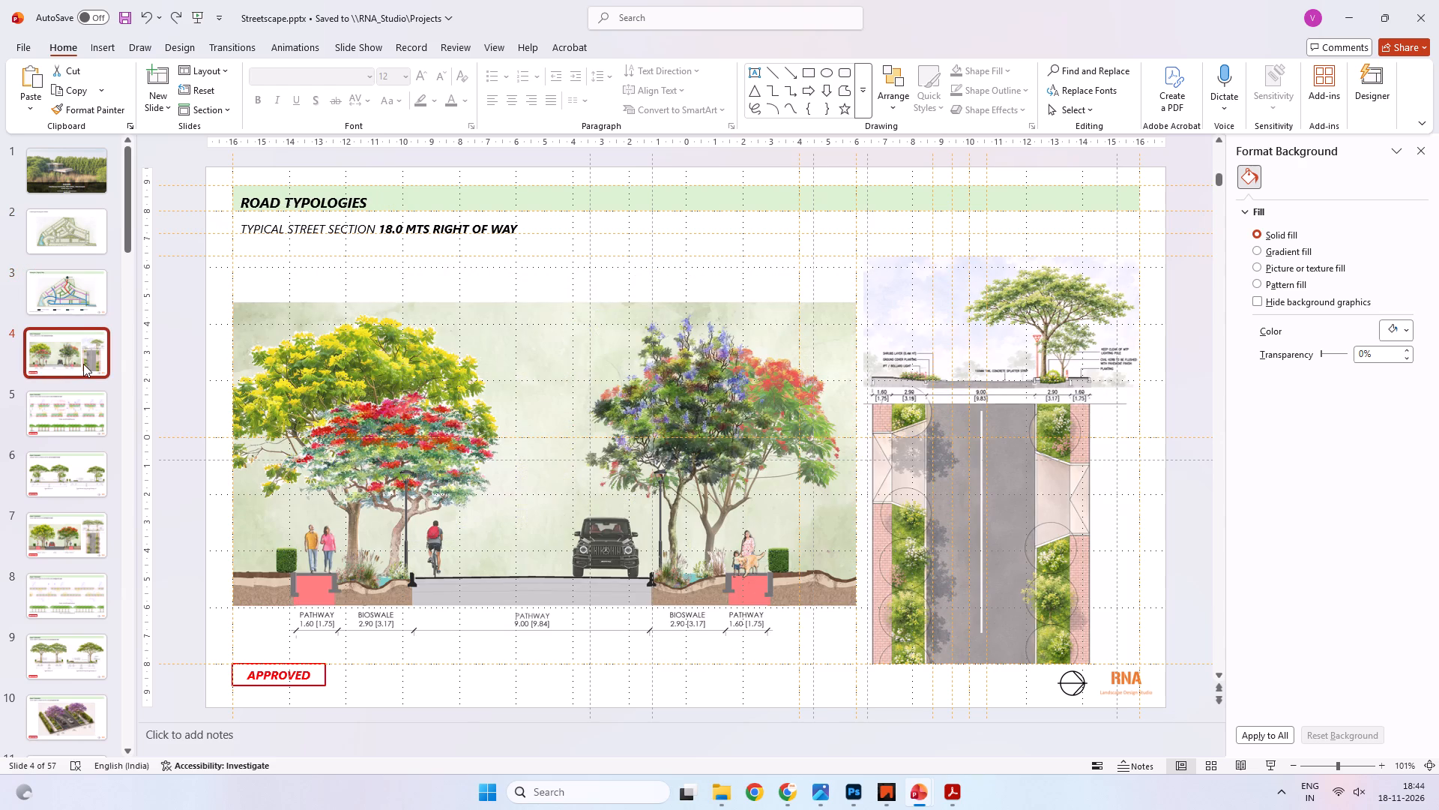
key("Down")
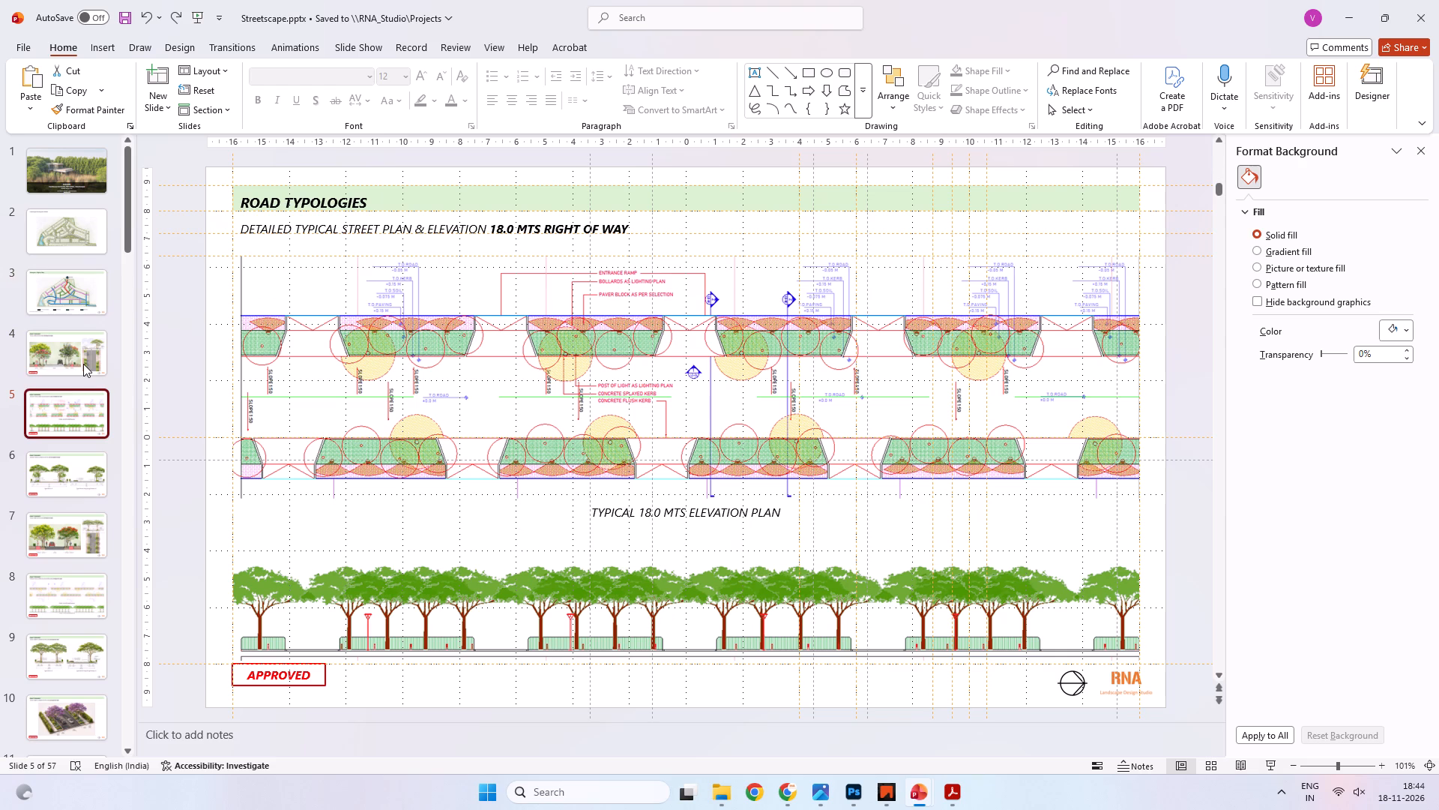
key("Up")
key("Down")
key("Down")
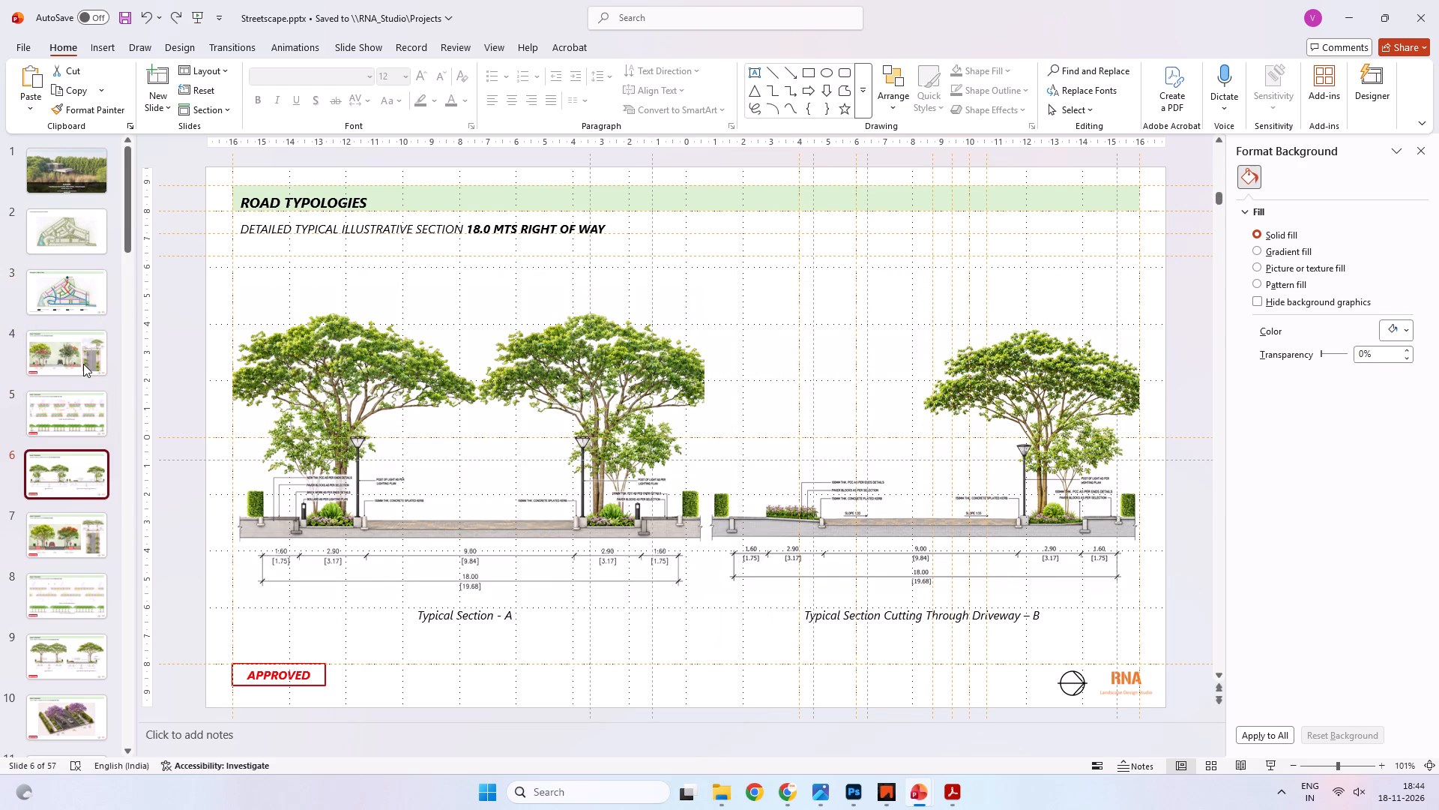
key("Down")
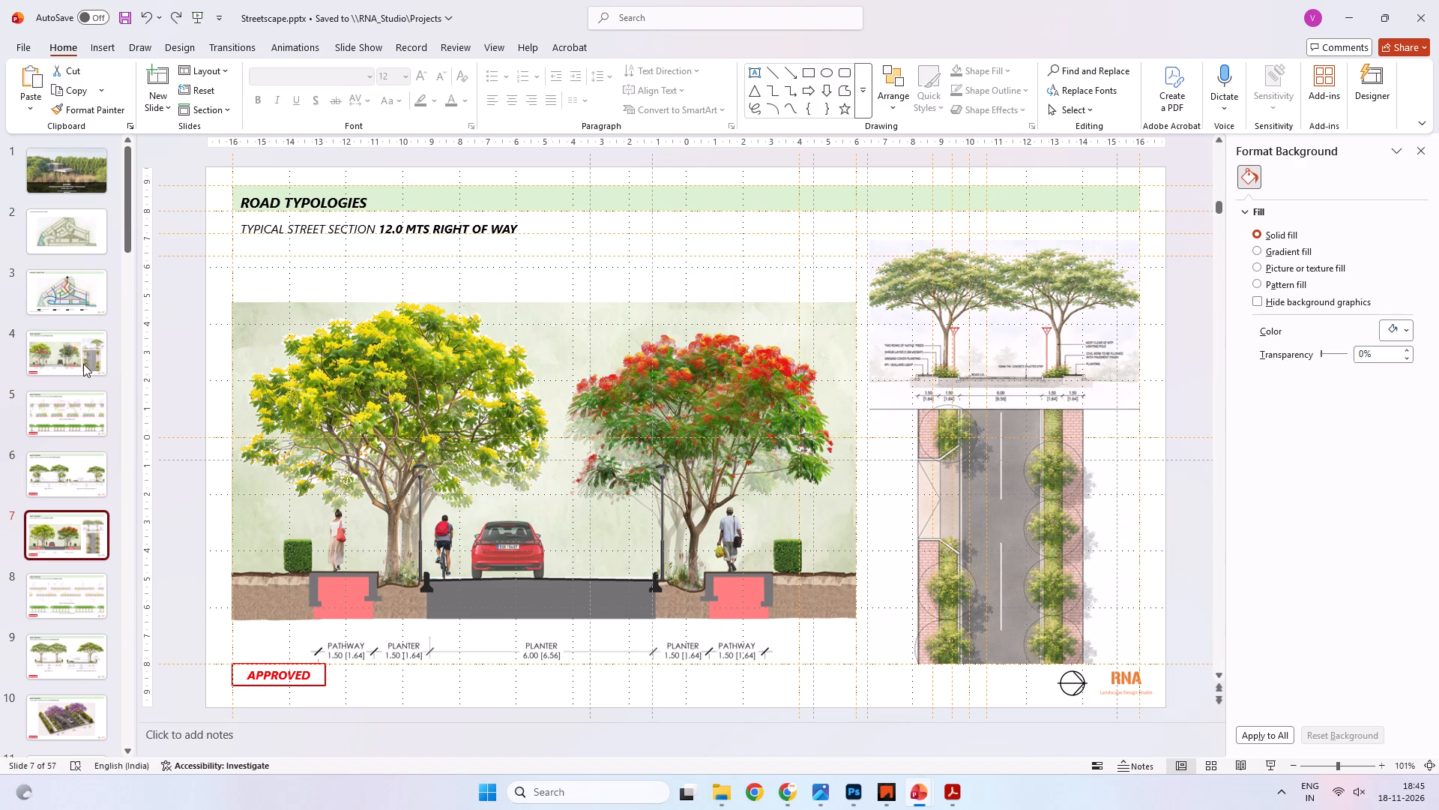
key("Down")
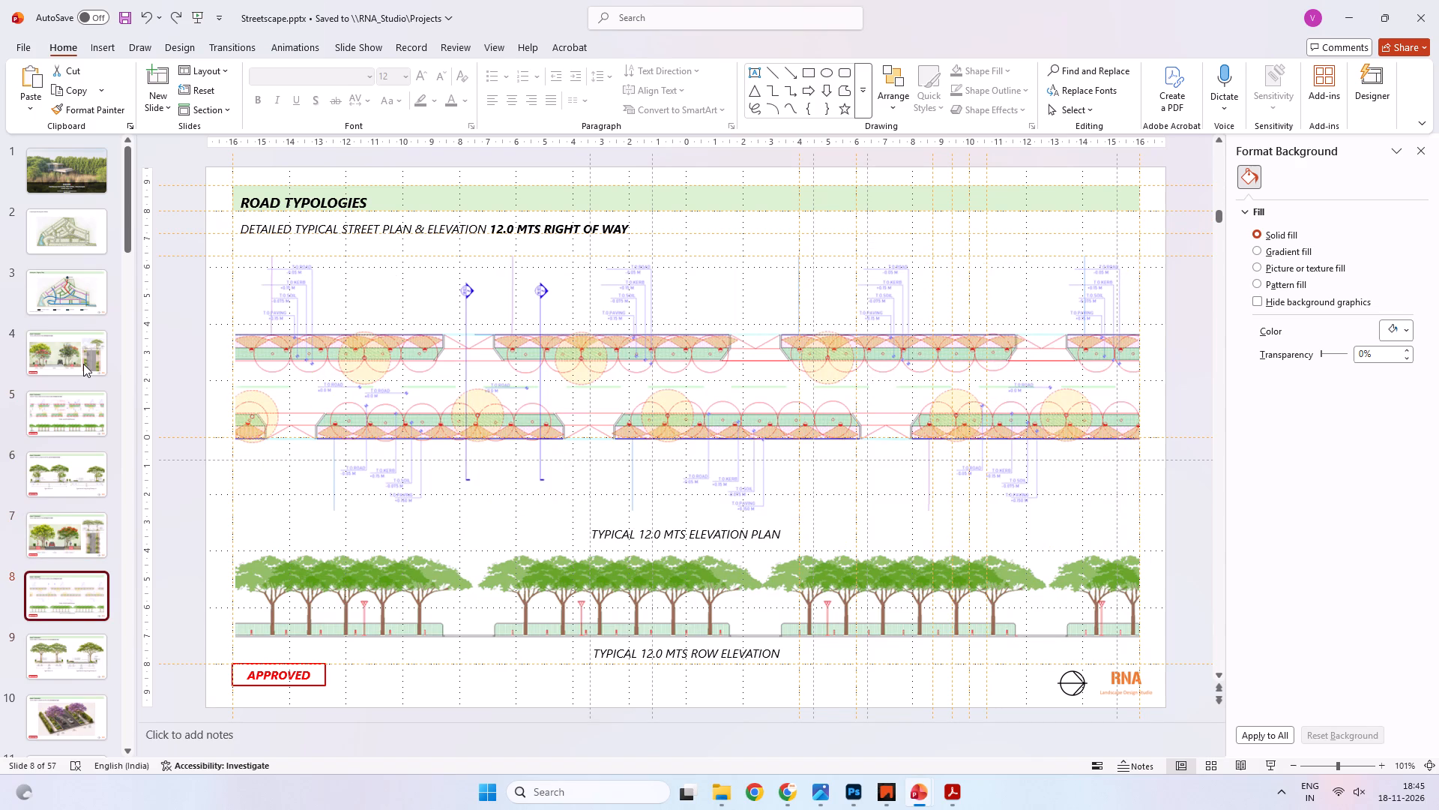
key("Down")
key("Down")
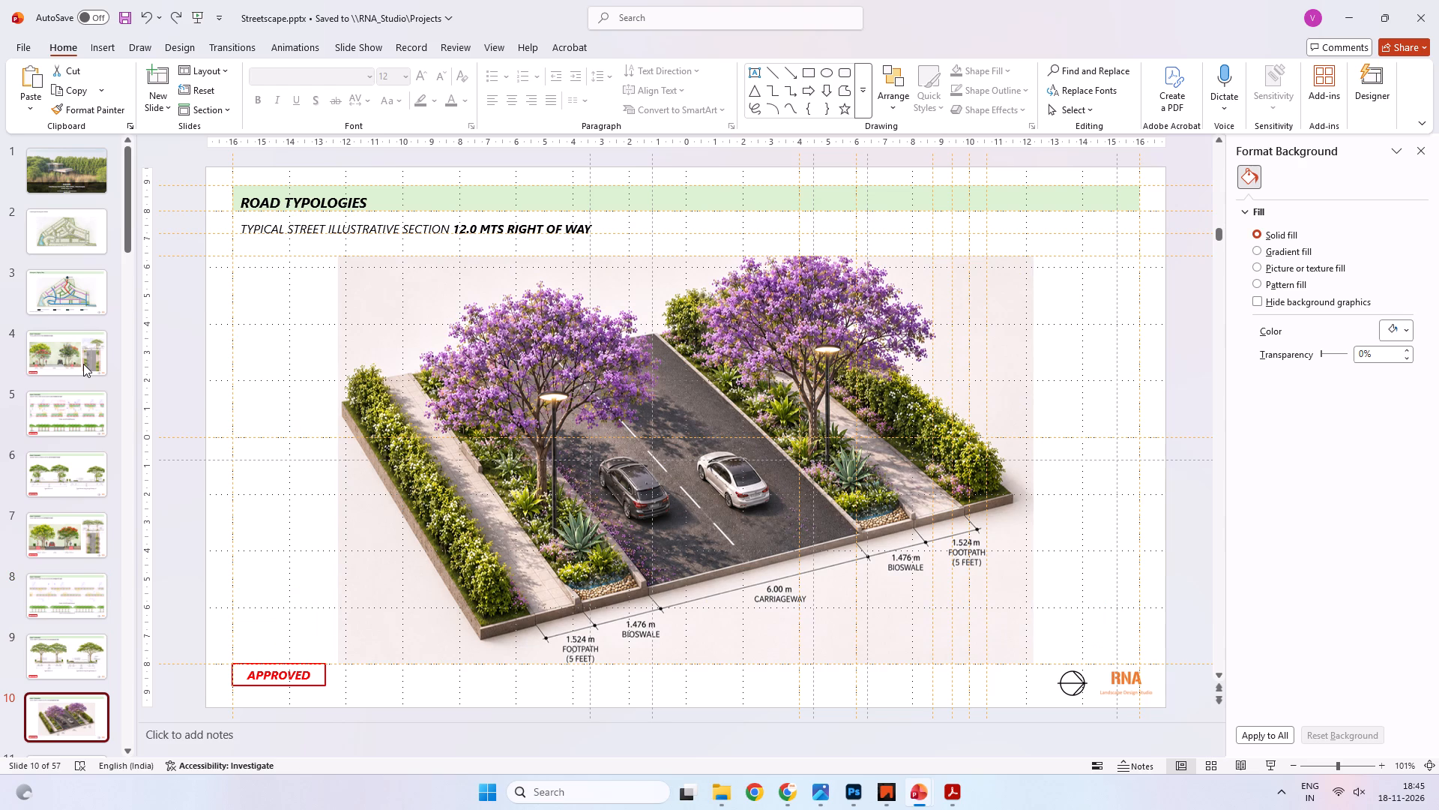
key("Down")
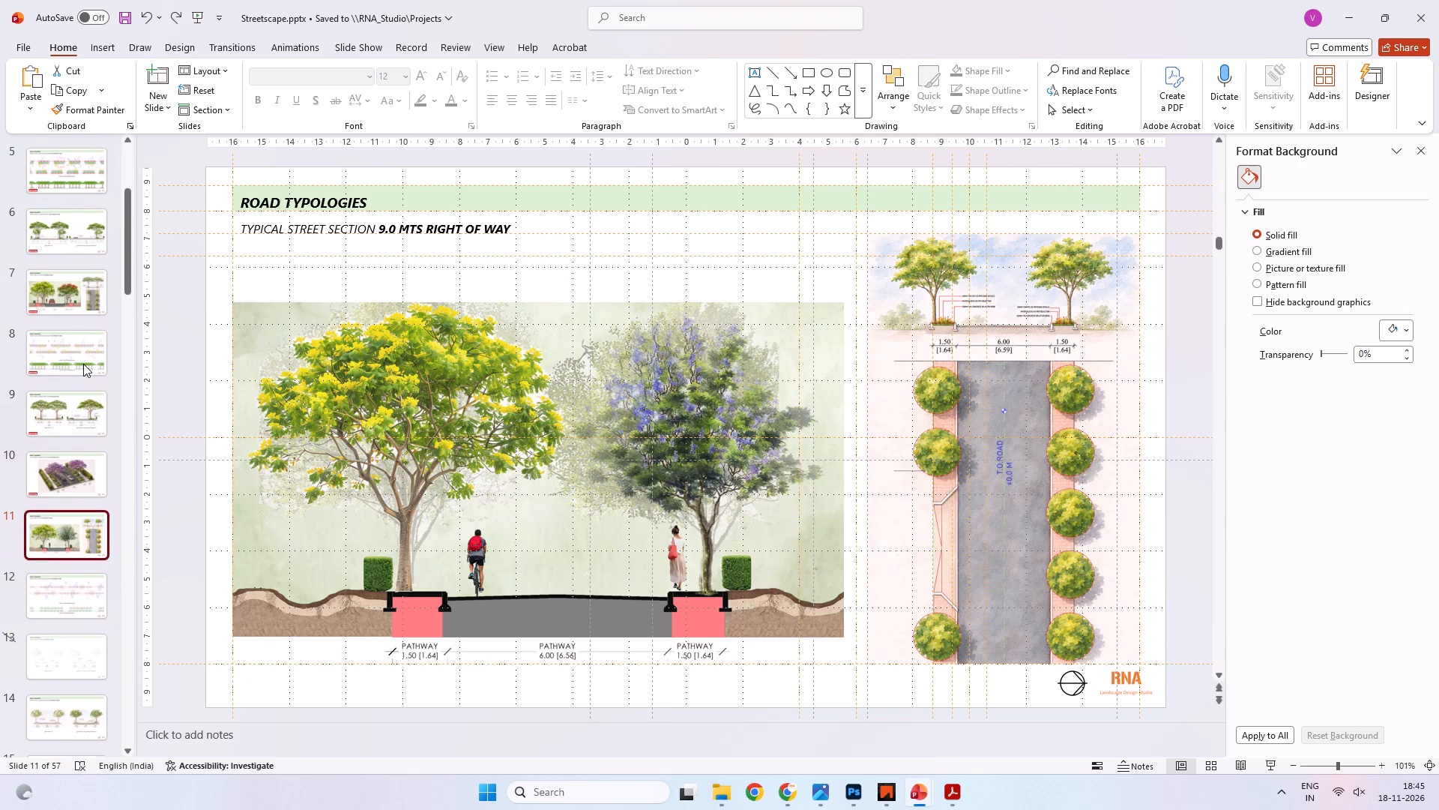
key("Down")
key("Down")
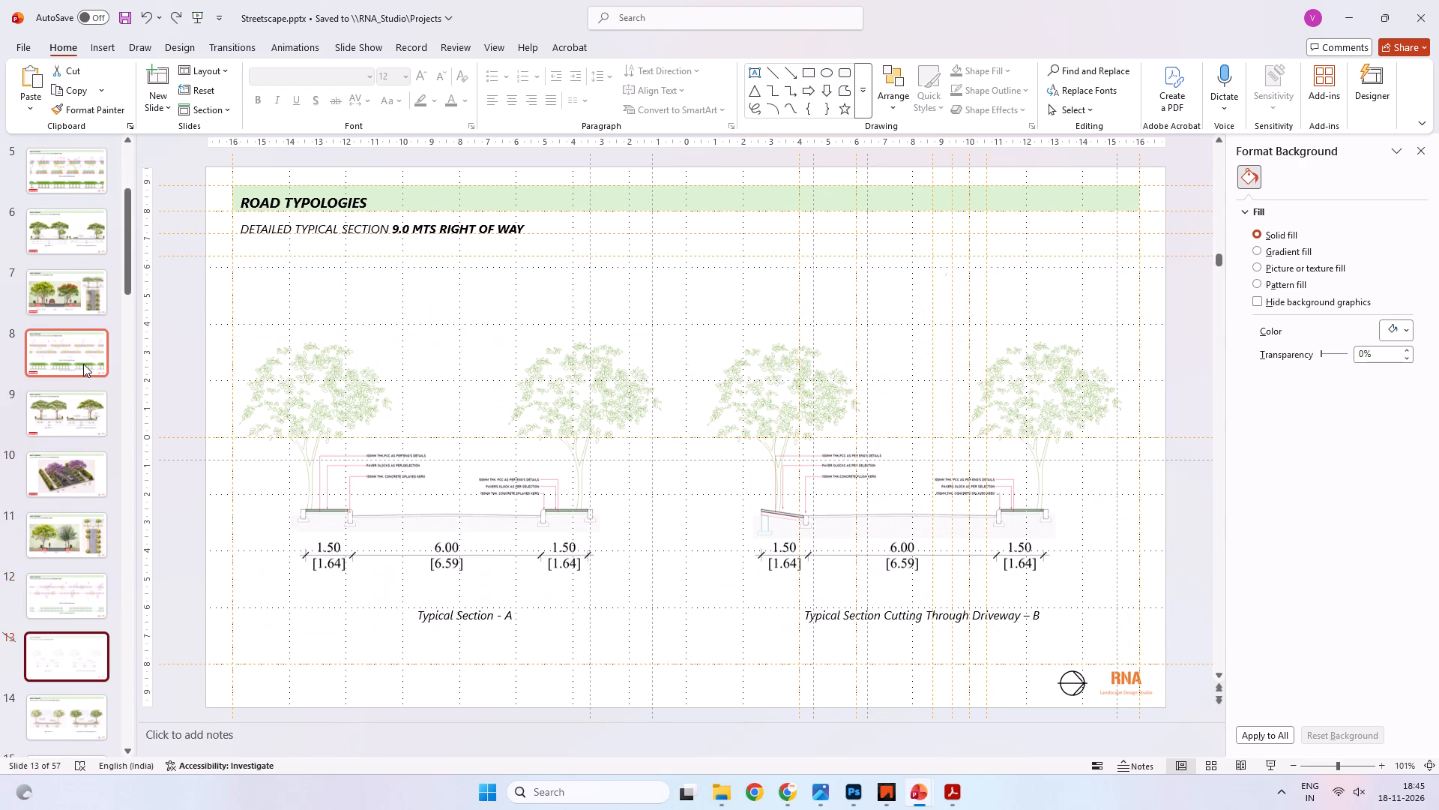
key("Down")
key("Down")
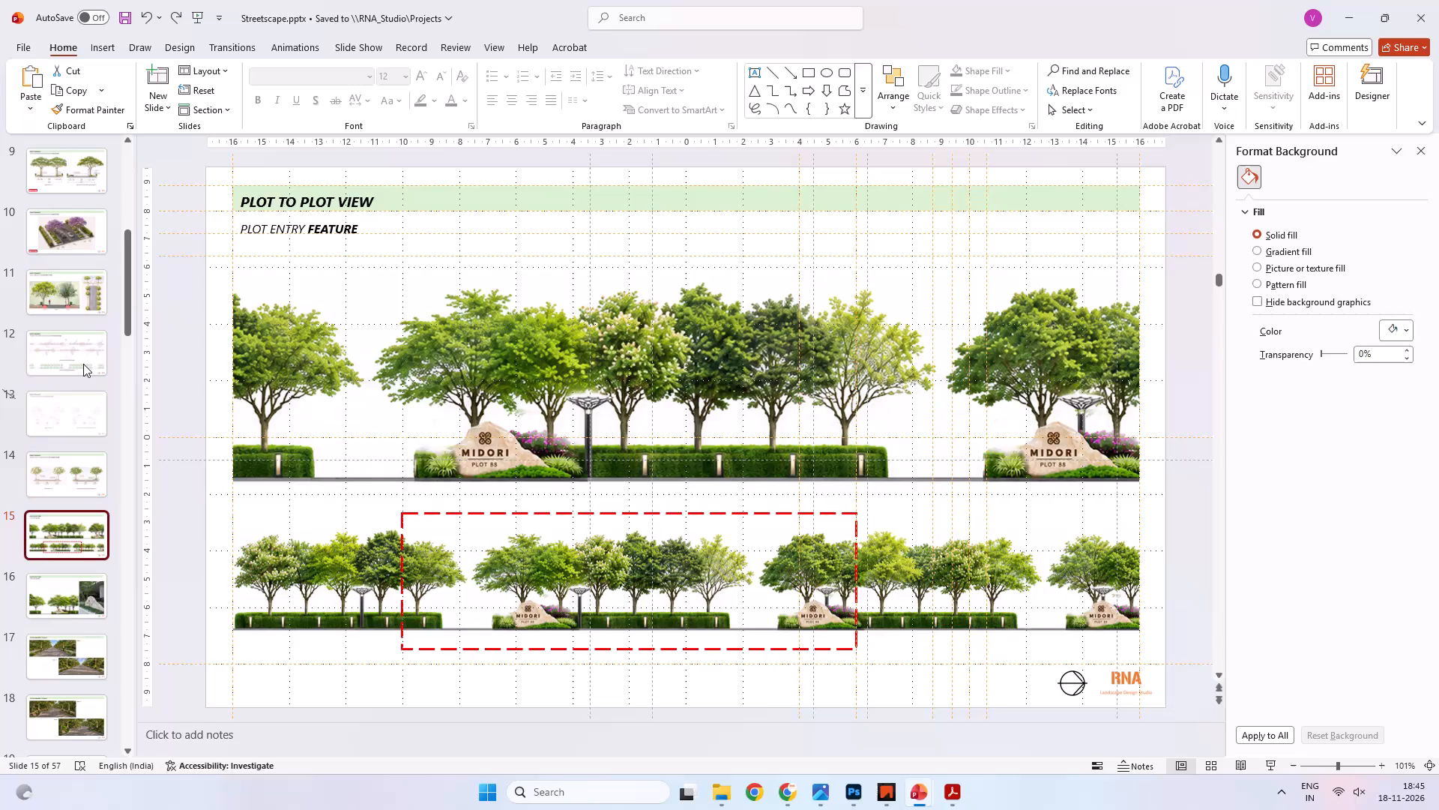
Move the upper streetscape elevation image on the Plot to Plot View slide up to the guide below the subtitle.
left_click(313, 230)
left_click(337, 283)
left_click_drag(363, 313, 363, 301, "shift")
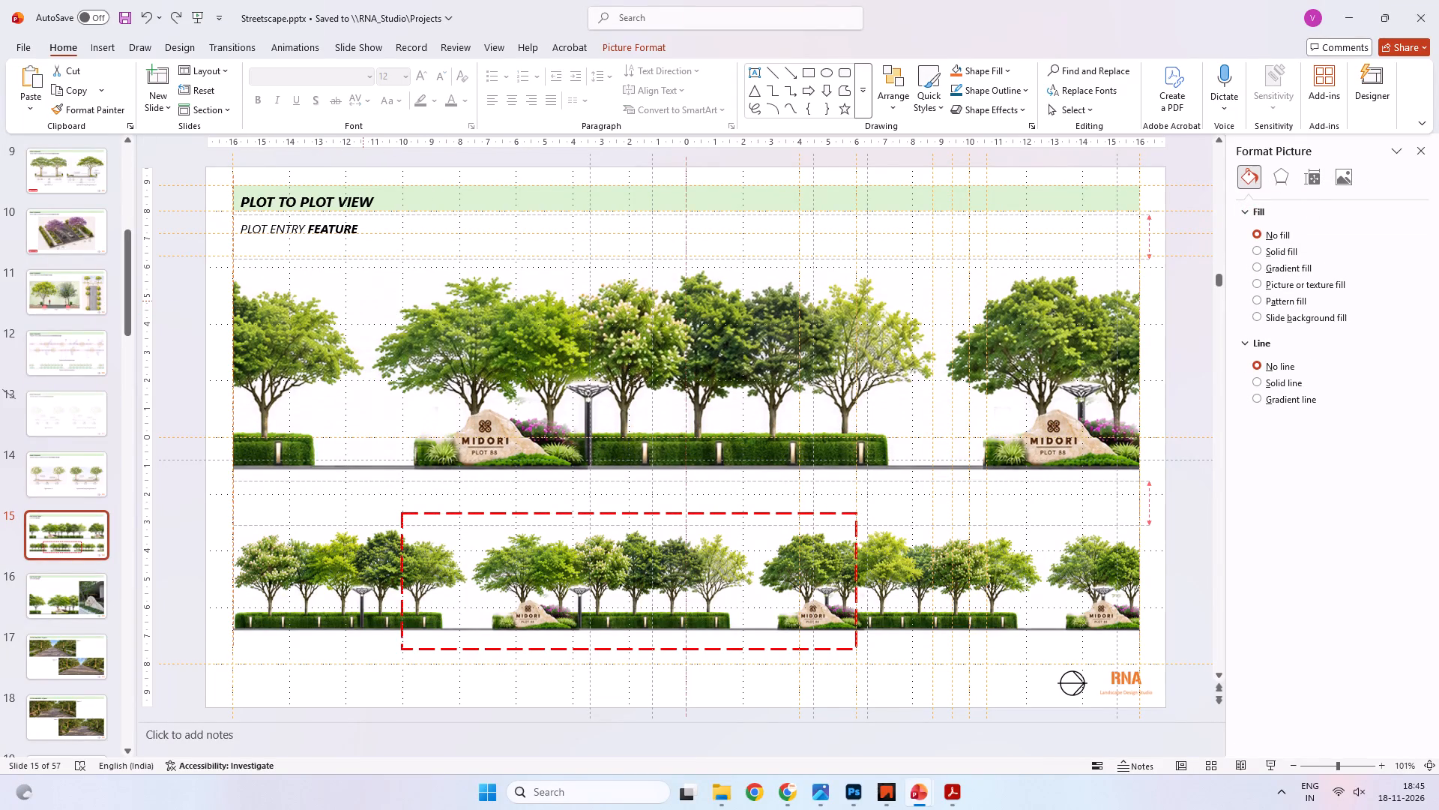
left_click_drag(363, 301, 363, 298, "shift")
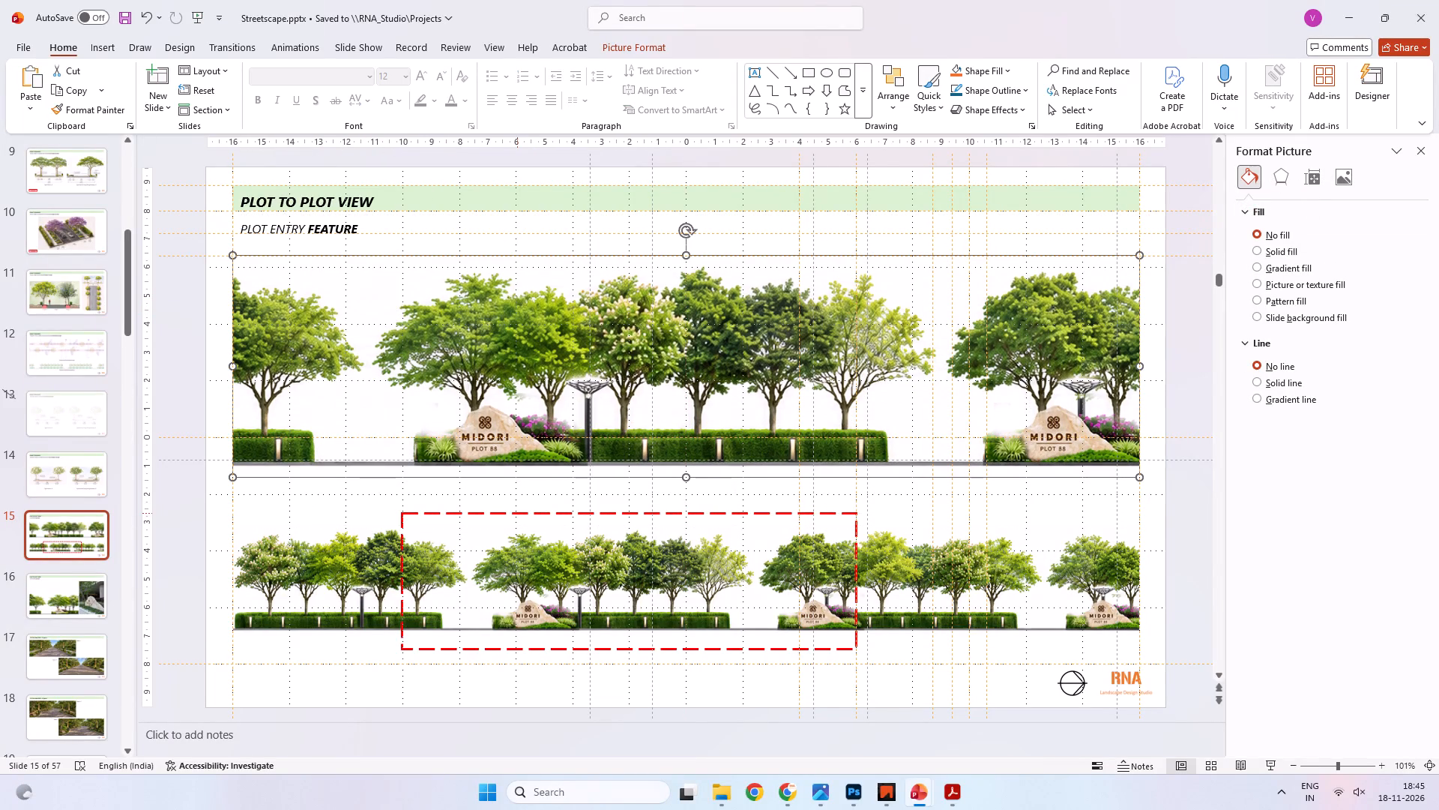
left_click(368, 506)
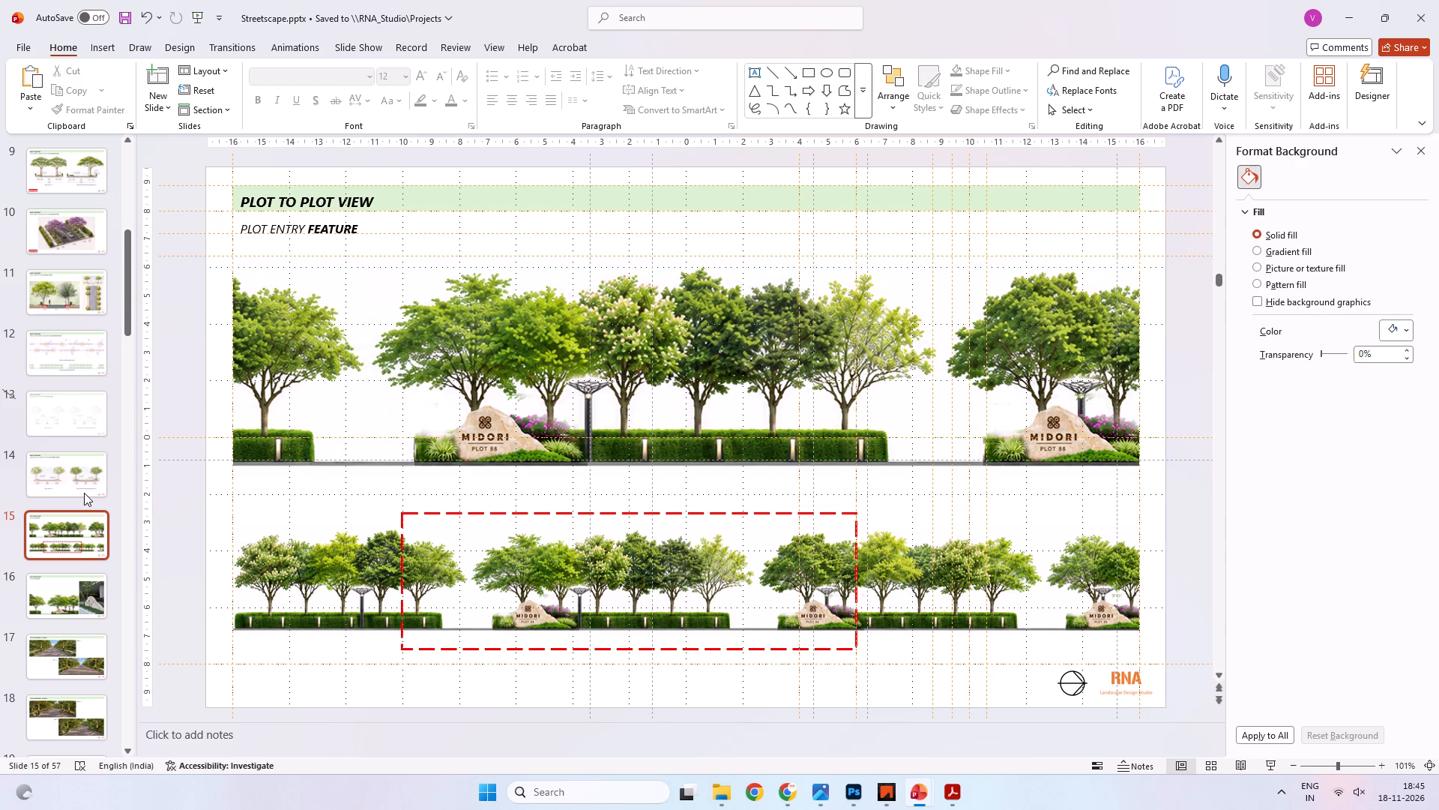
Copy the red DETAIL – A label from the Junction Details slide with the key plan, slide 26.
scroll(84, 499, "down", 20)
scroll(84, 499, "down", 10)
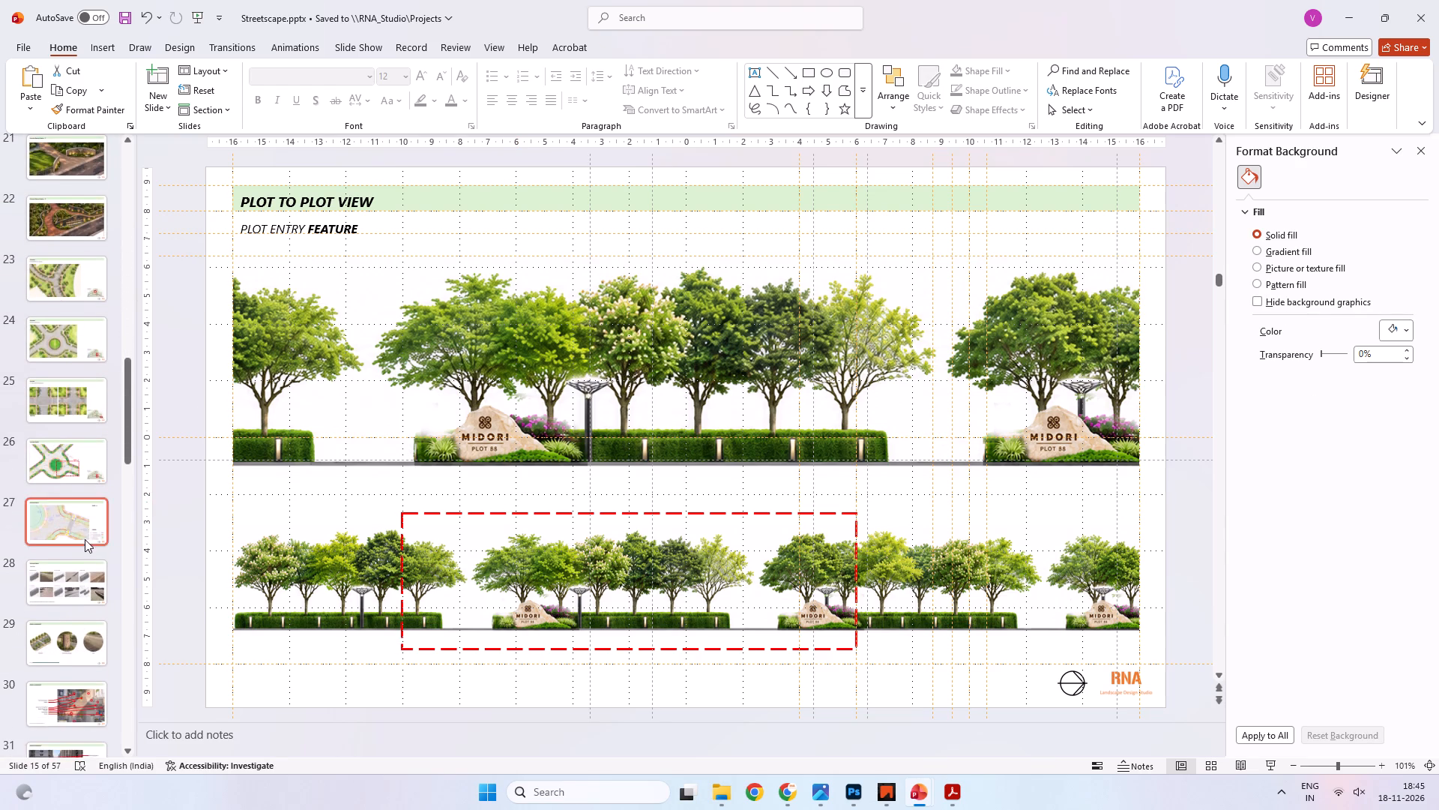
scroll(85, 539, "down", 19)
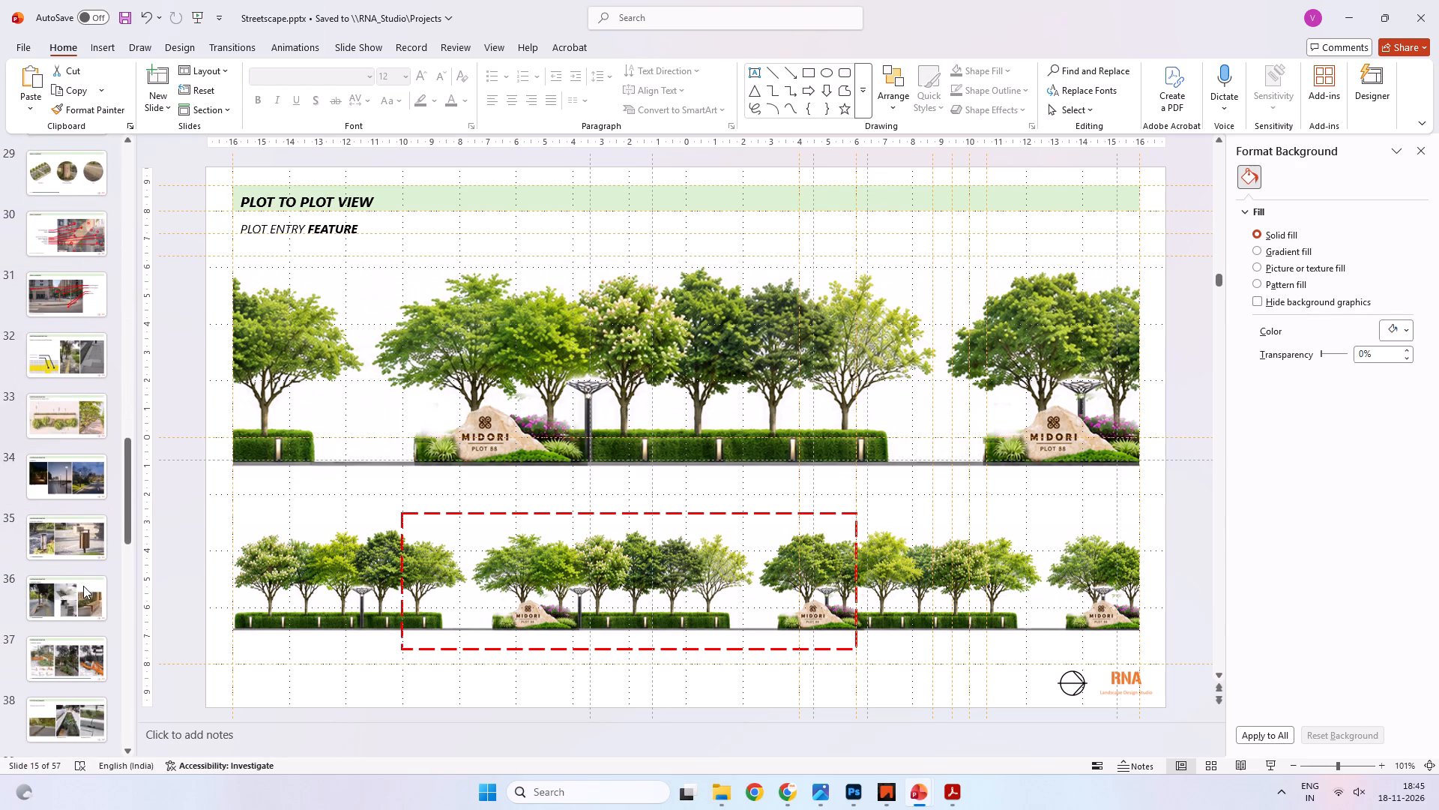
scroll(83, 586, "up", 7)
scroll(61, 466, "up", 4)
left_click(61, 327)
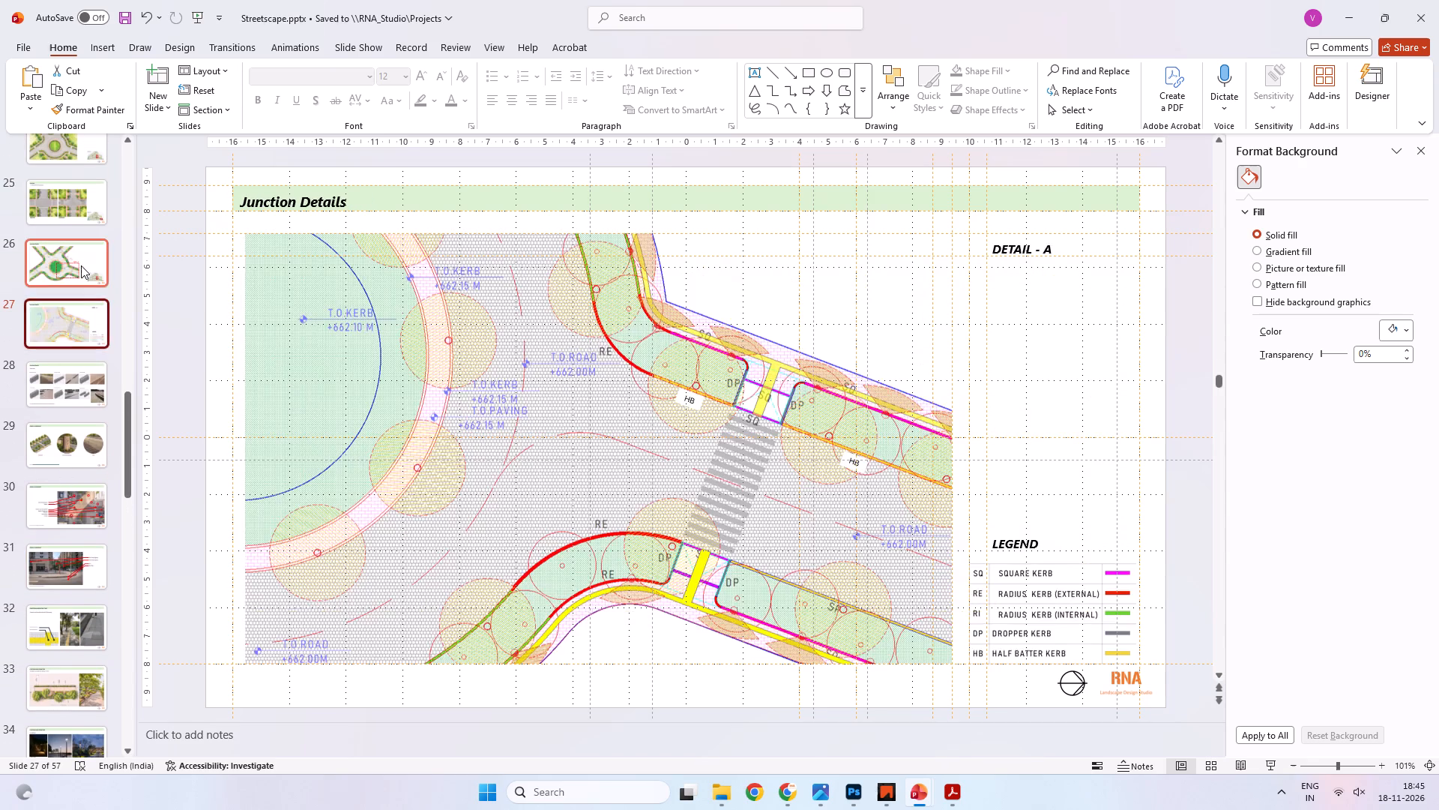
left_click(81, 264)
left_click(803, 429)
left_click(806, 421)
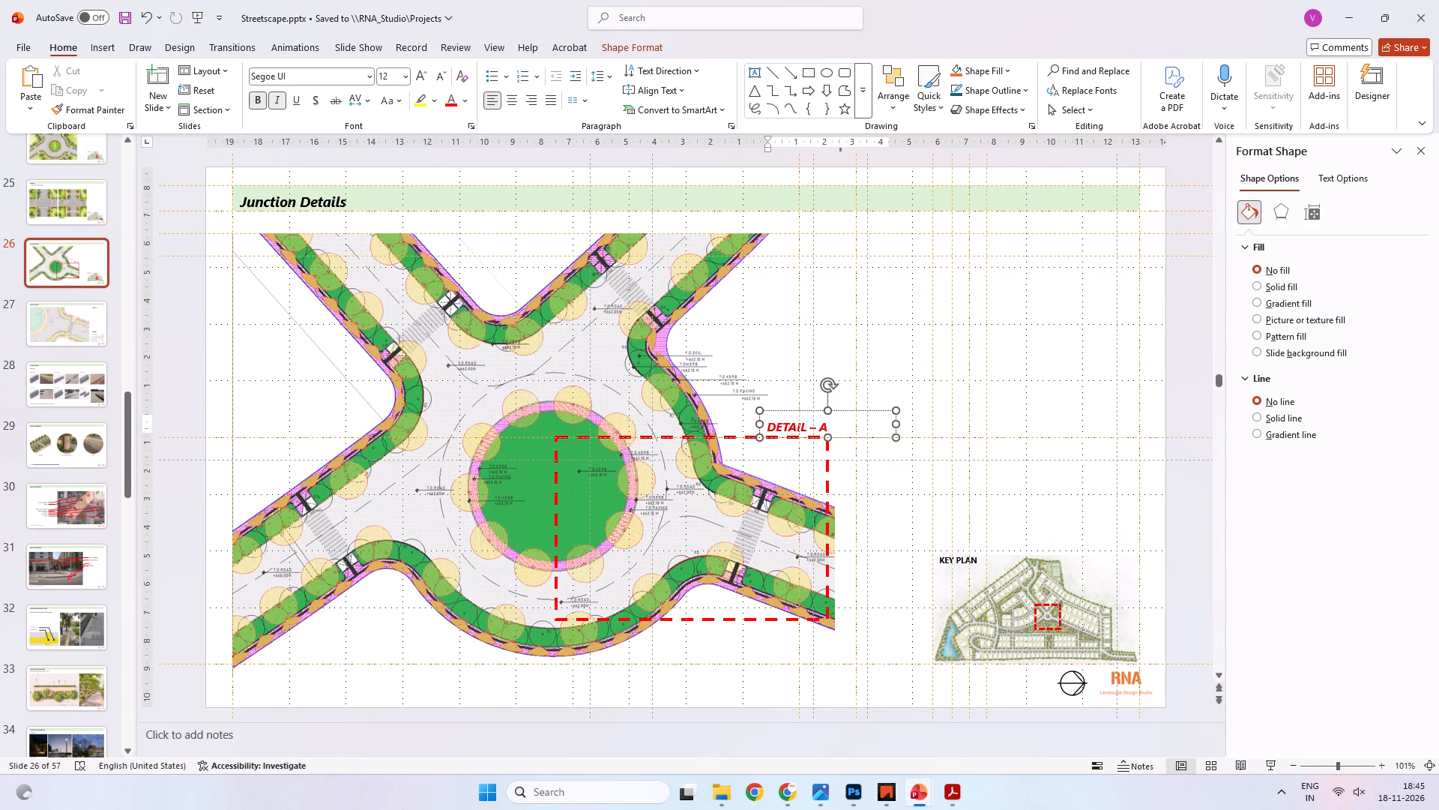
left_click(804, 411)
key("ctrl+c")
Paste the DETAIL – A label onto slide 15 and place it just above the upper-left corner of the red dashed rectangle.
scroll(154, 355, "up", 5)
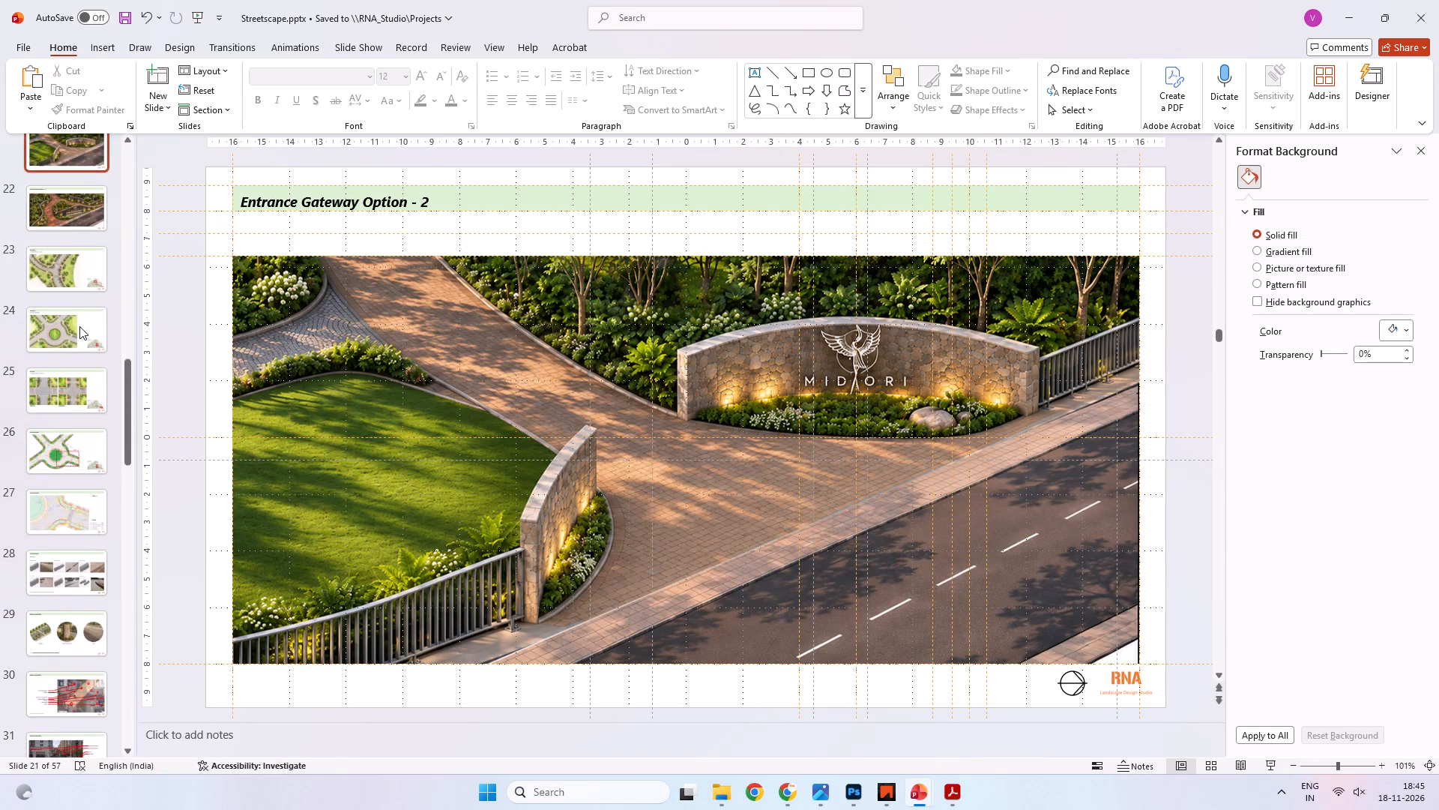
scroll(61, 306, "up", 15)
scroll(58, 307, "up", 10)
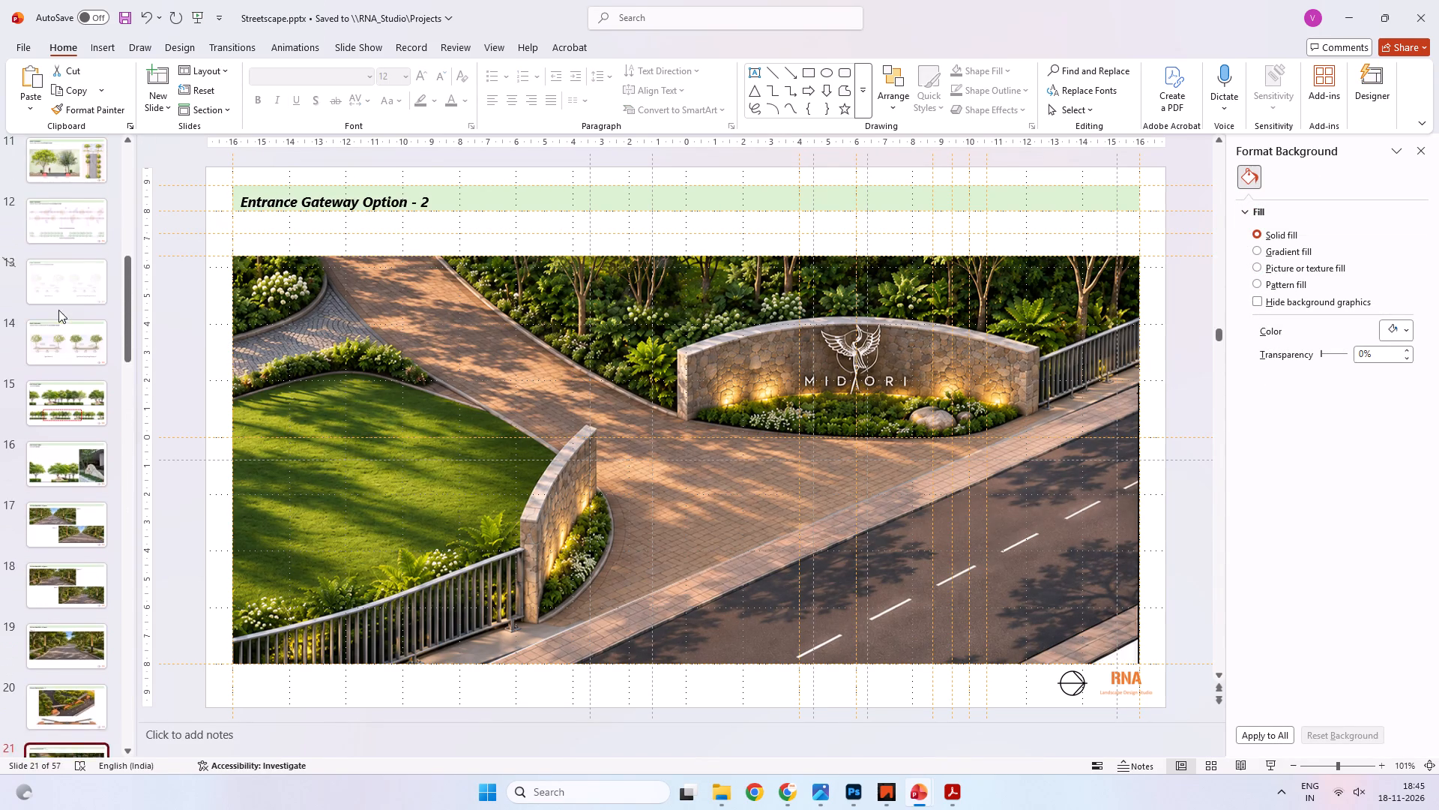
scroll(64, 367, "up", 6)
scroll(67, 298, "up", 9)
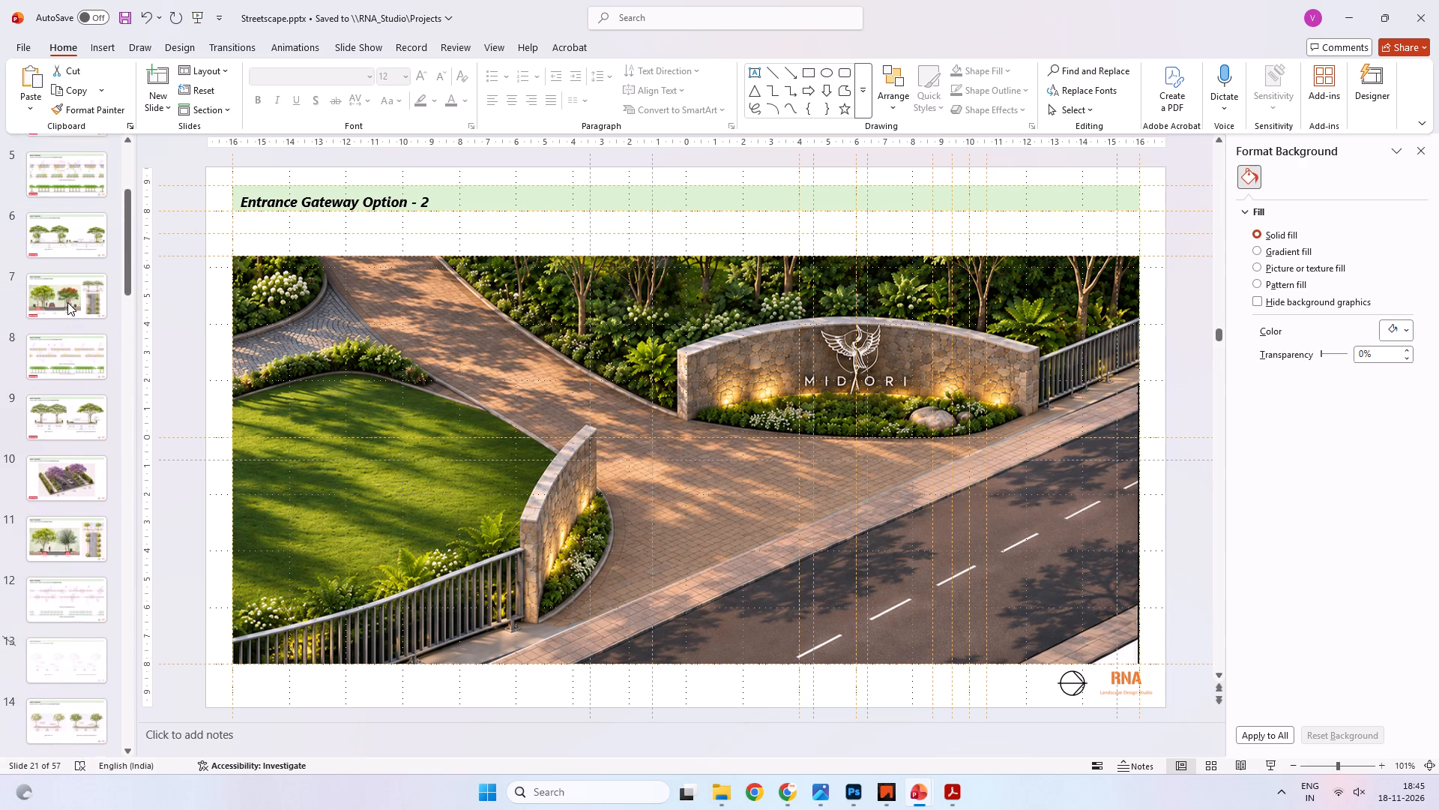
scroll(73, 454, "down", 12)
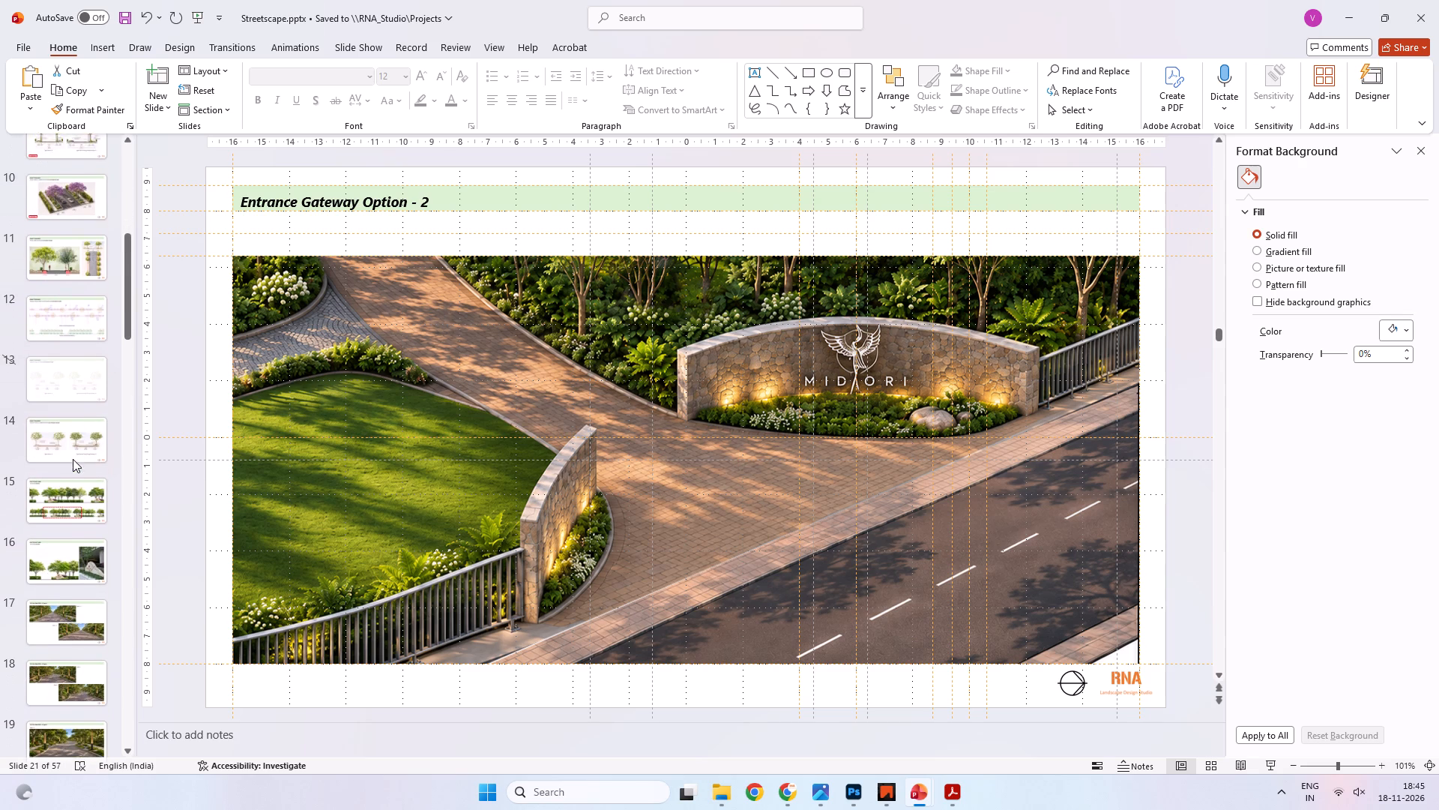
left_click(75, 484)
key("ctrl+v")
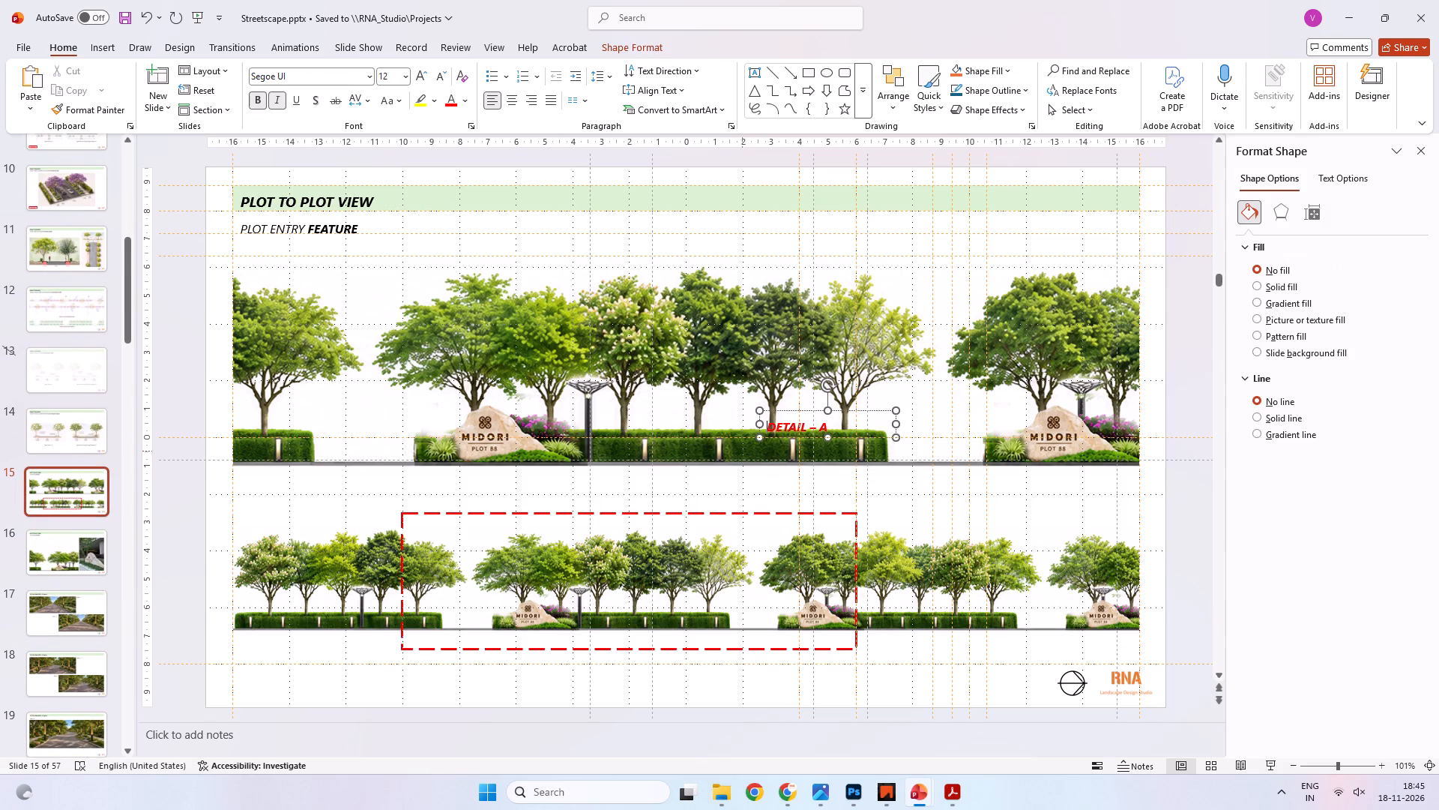
left_click_drag(820, 439, 456, 518)
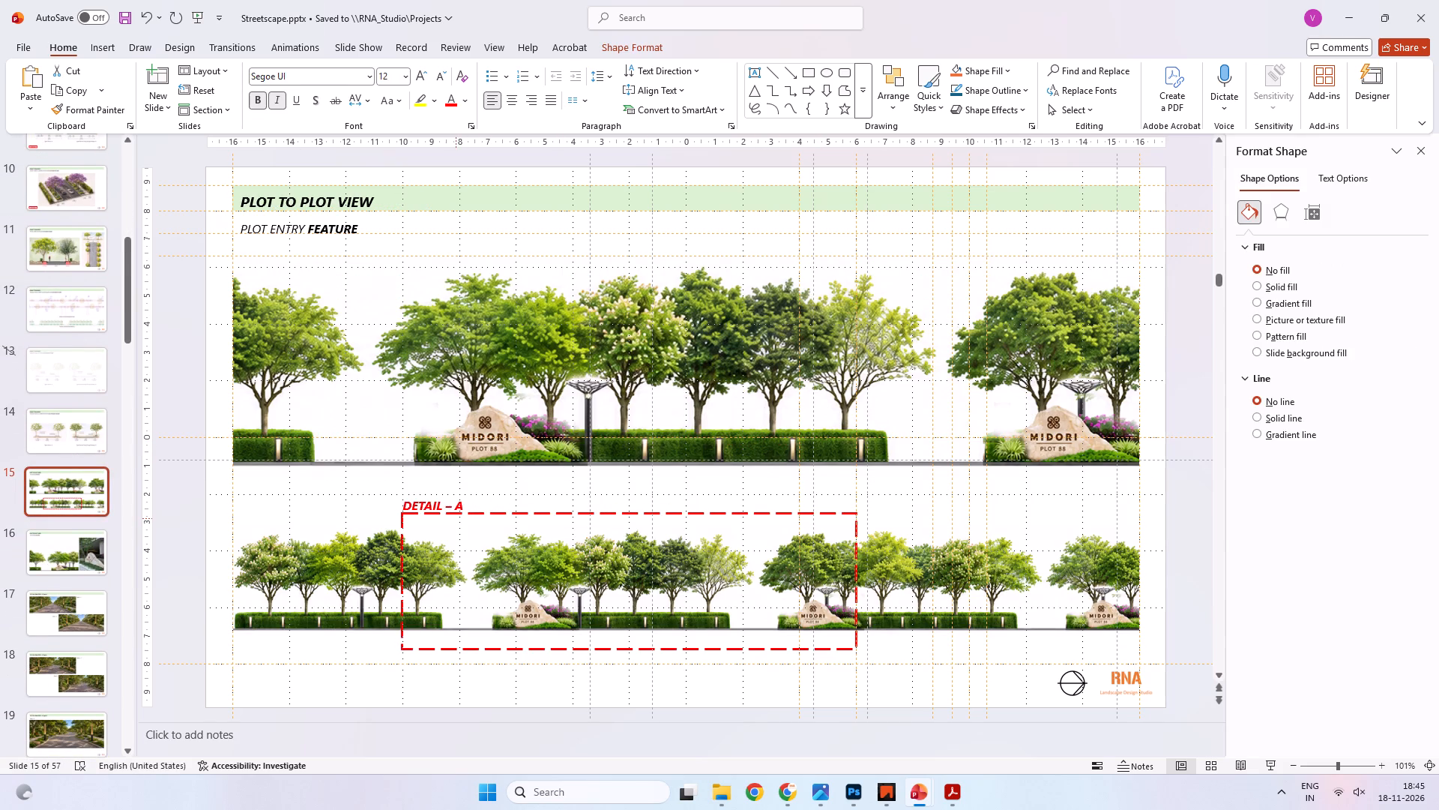
left_click_drag(456, 518, 454, 517)
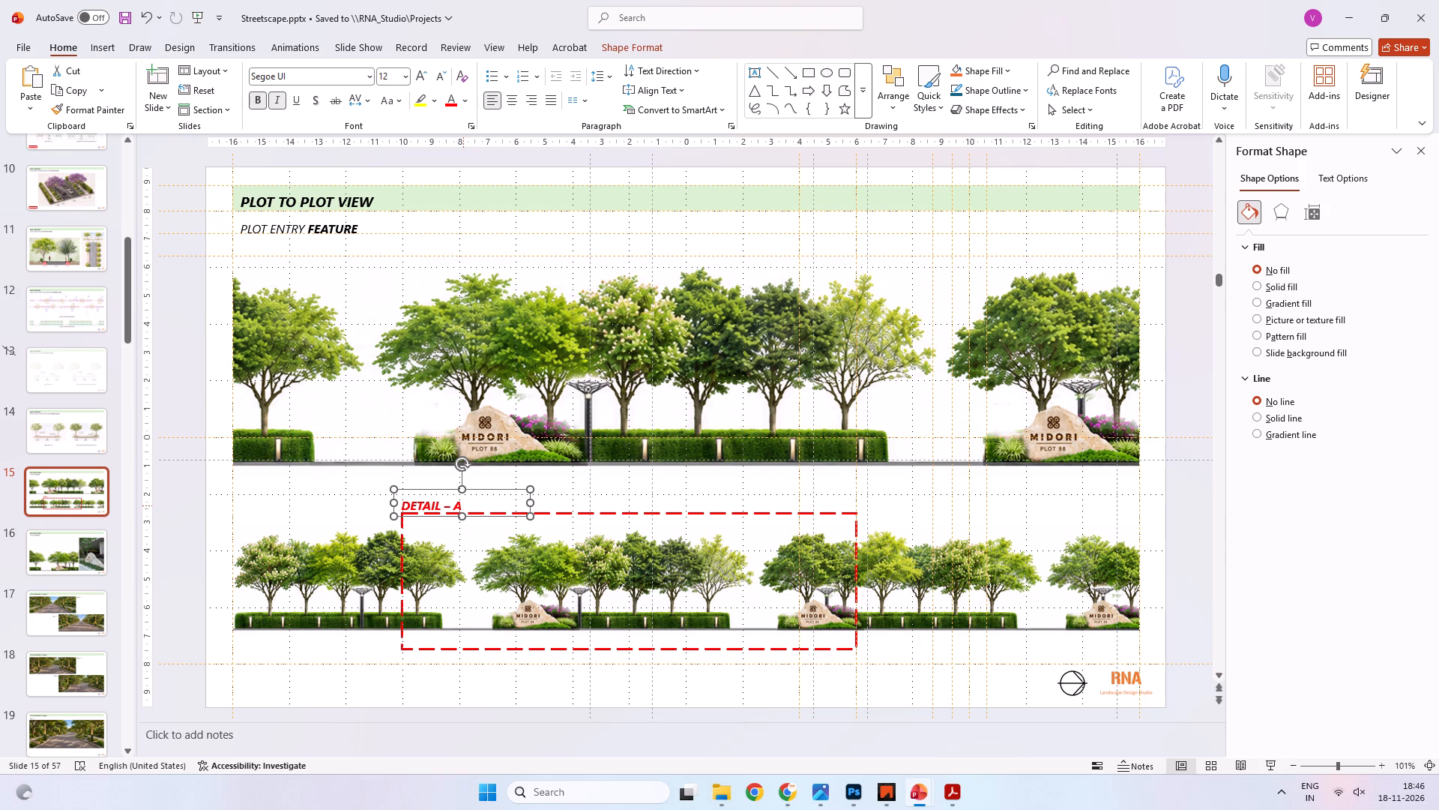
key("ctrl+a")
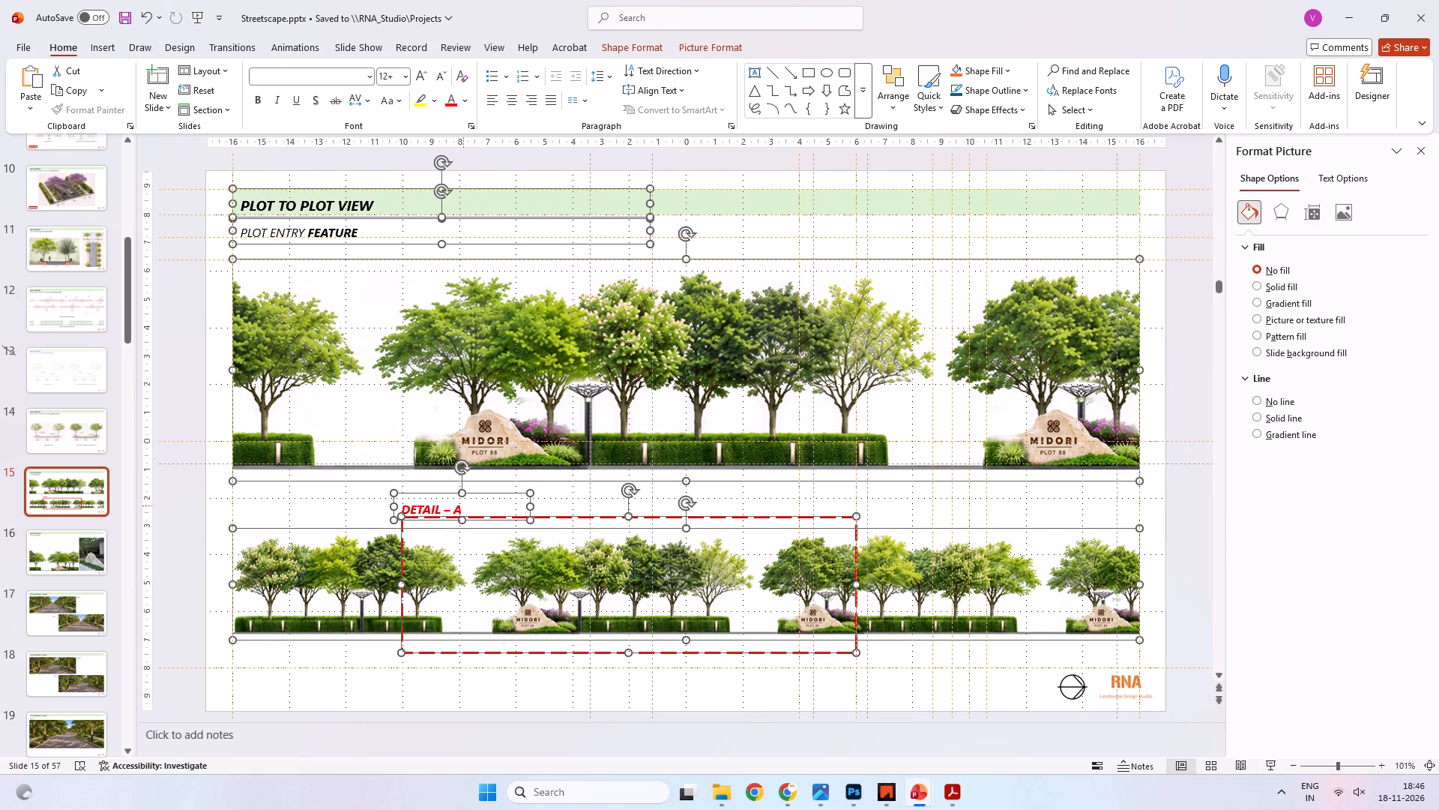
left_click(346, 500)
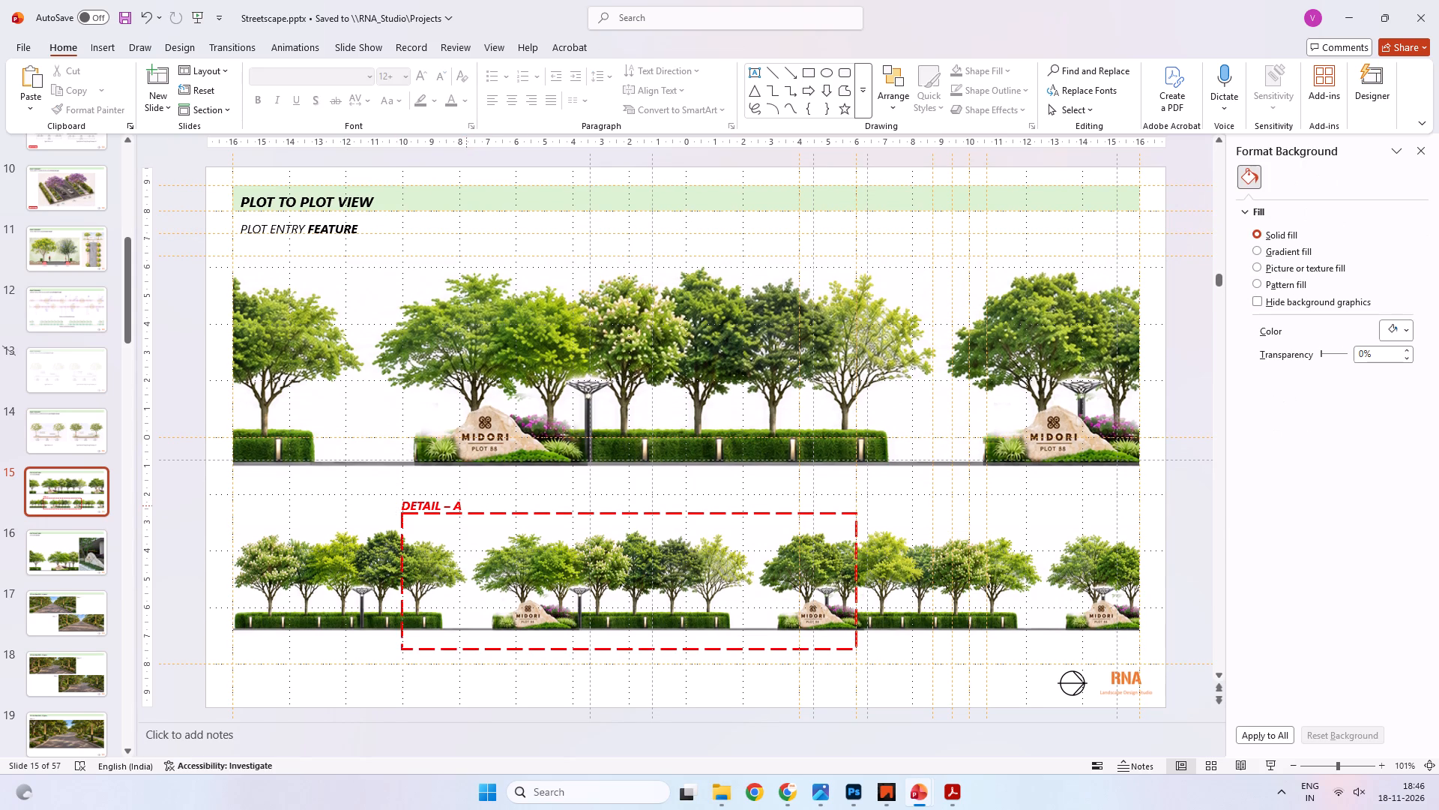
Duplicate the PLOT ENTRY FEATURE subtitle into the gap between the upper and lower elevation images.
left_click(314, 226)
left_click_drag(325, 238, 685, 454, "ctrl")
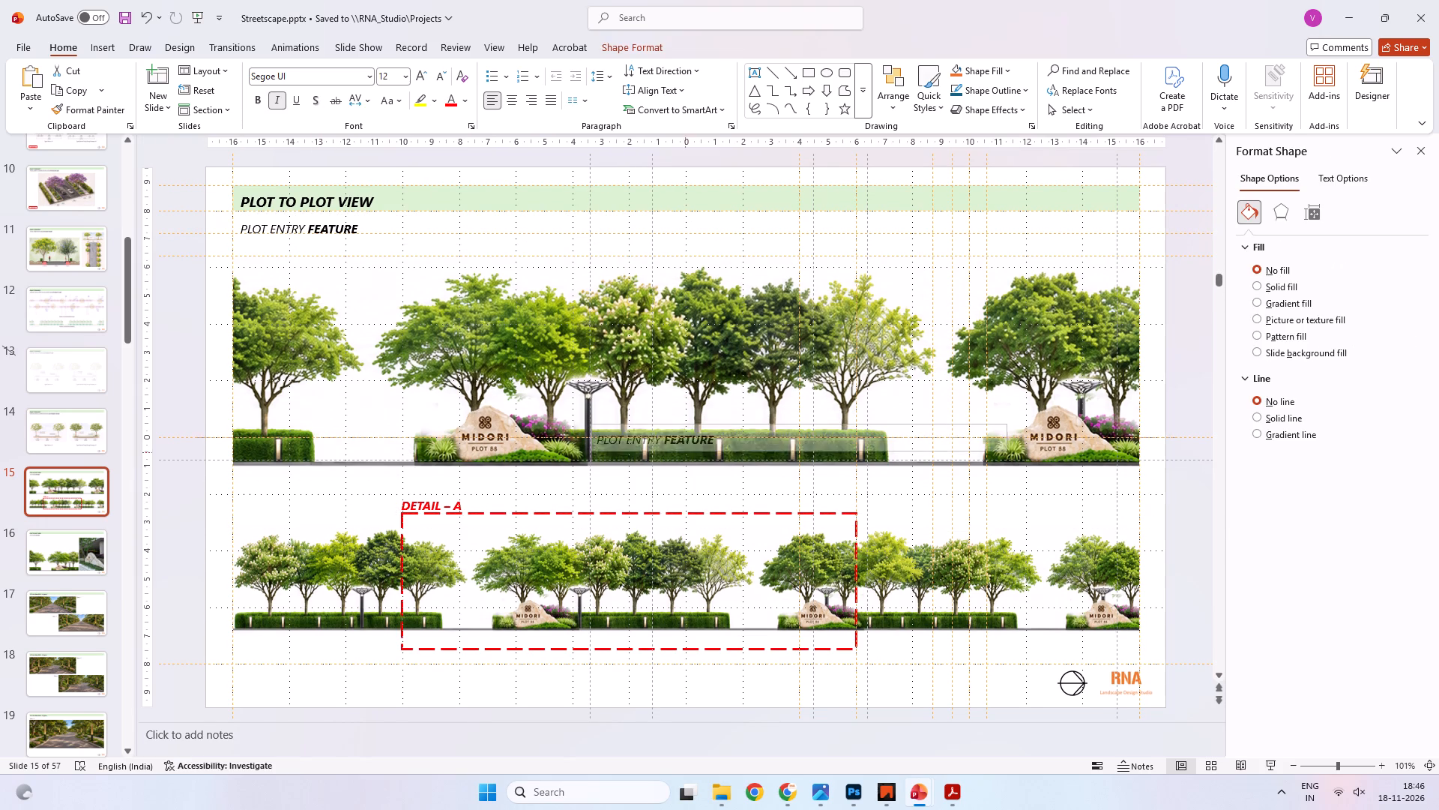
left_click_drag(685, 454, 648, 489, "ctrl")
Replace the duplicated subtitle's text with "Detail – A".
left_click(648, 478)
key("ctrl+a")
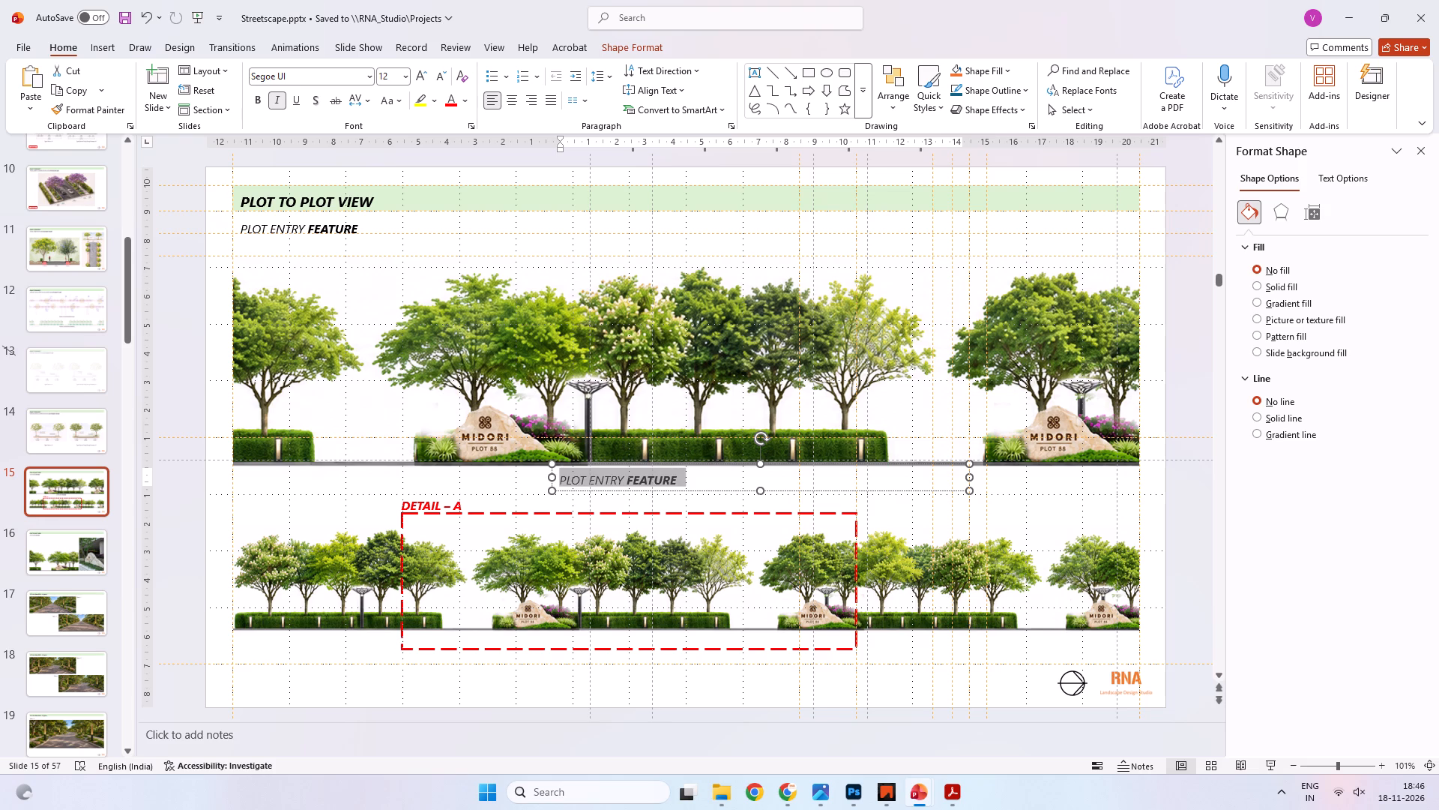
key("shift+s")
key("BackSpace")
type("Detail")
key("space")
type("- A")
key("space")
Center-align the Detail – A caption text and center its box horizontally on the slide beneath the upper elevation.
key("ctrl+a")
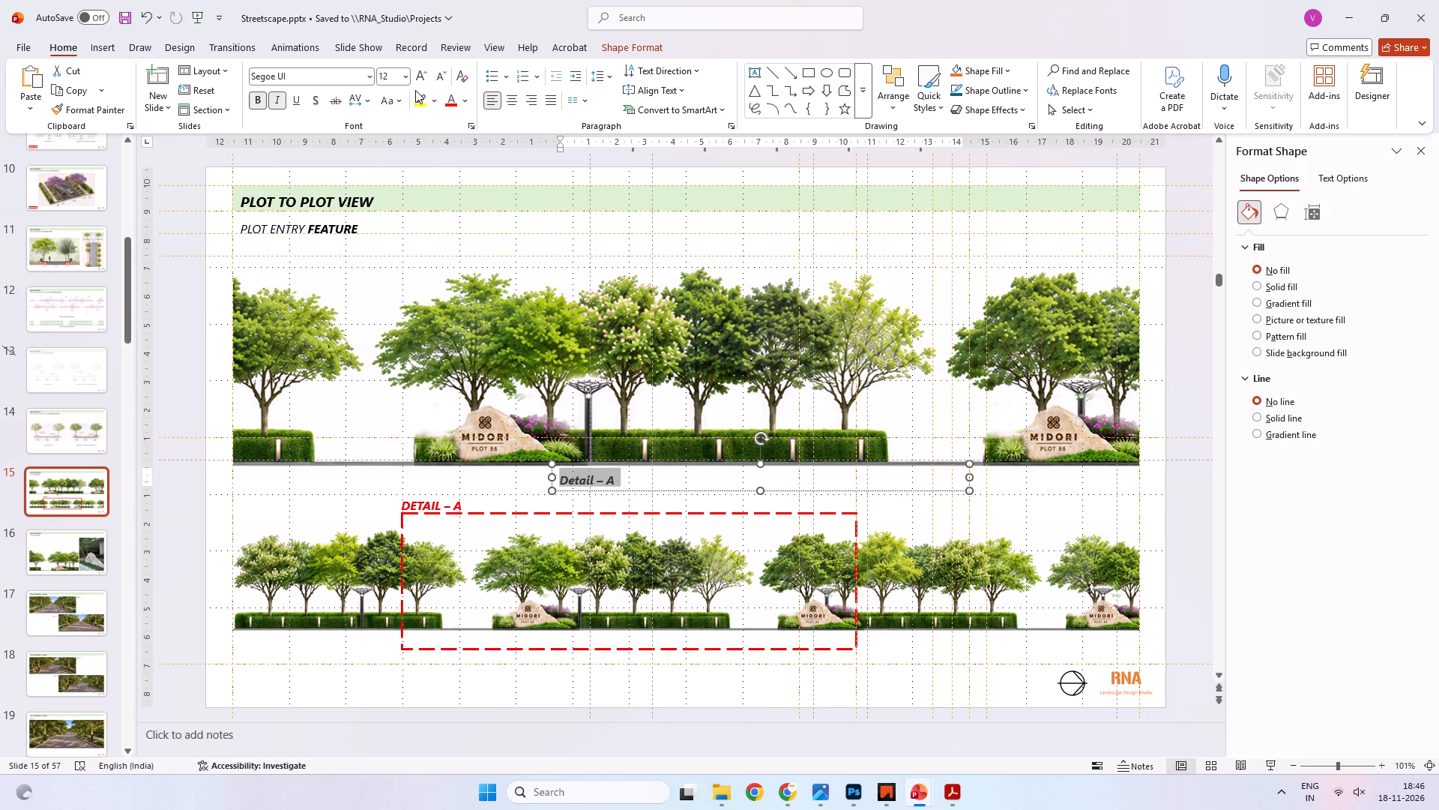
left_click(387, 100)
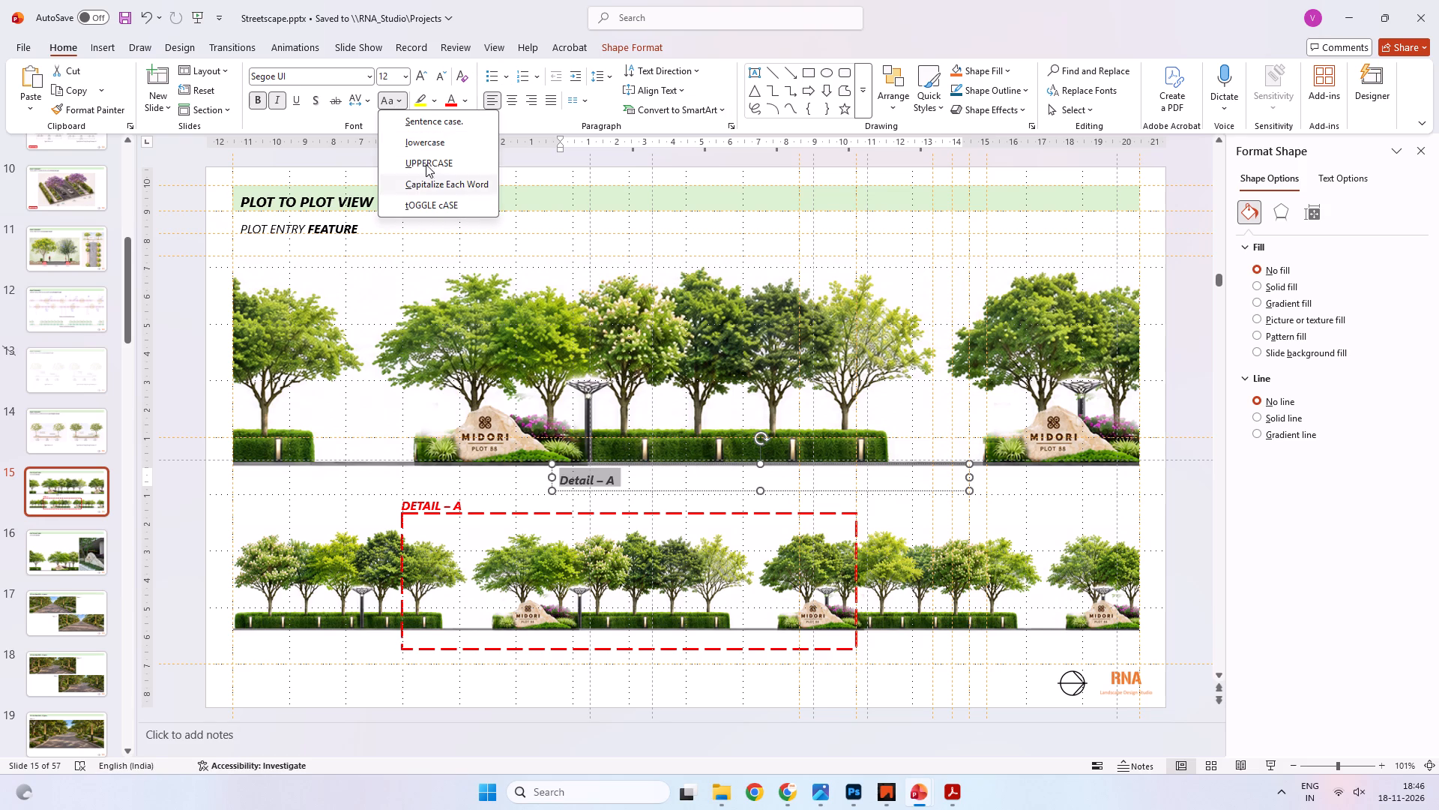
left_click(520, 102)
left_click_drag(846, 489, 772, 493, "shift")
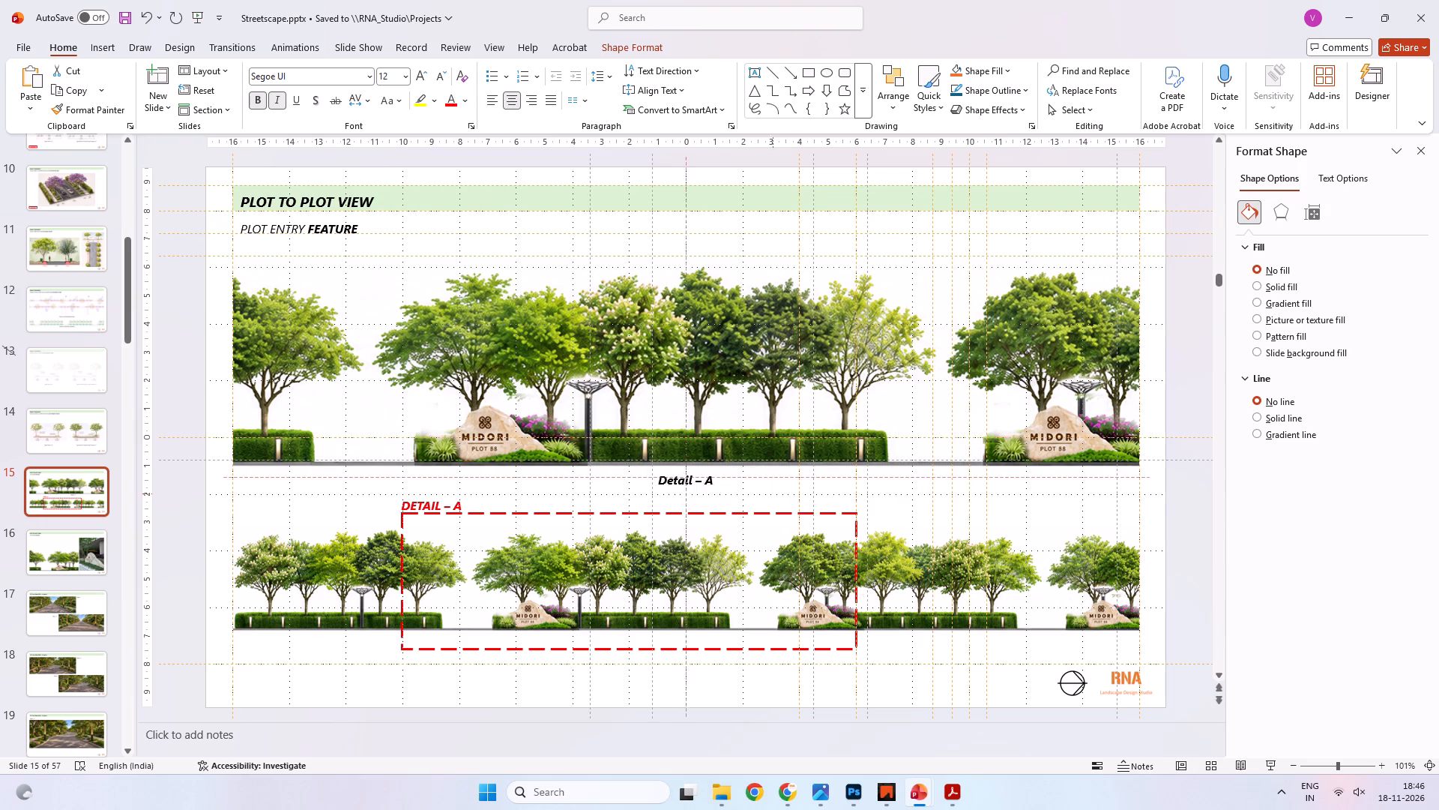
left_click_drag(772, 493, 770, 492, "shift")
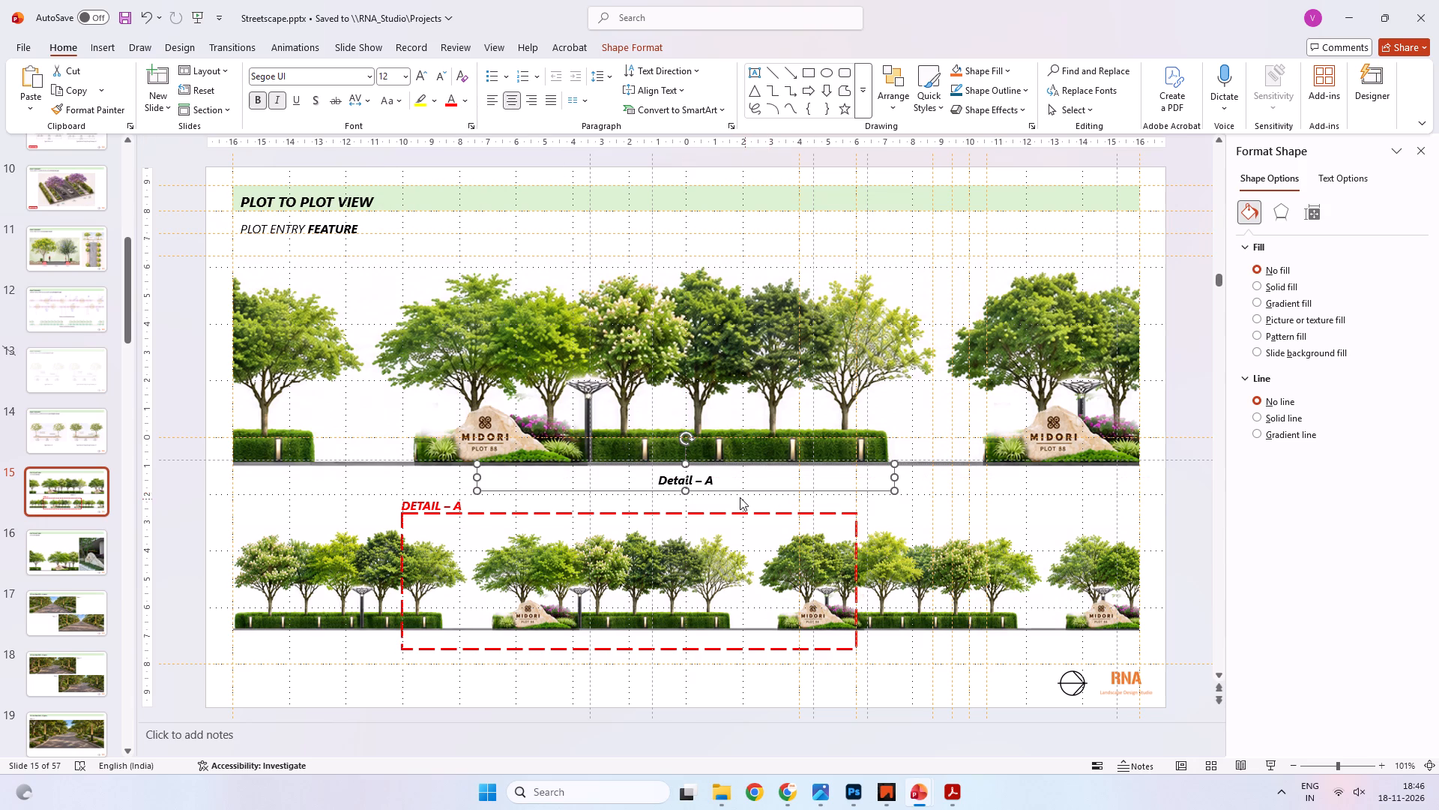
Set the Detail – A caption's line spacing to 1.0.
left_click(689, 480)
key("ctrl+a")
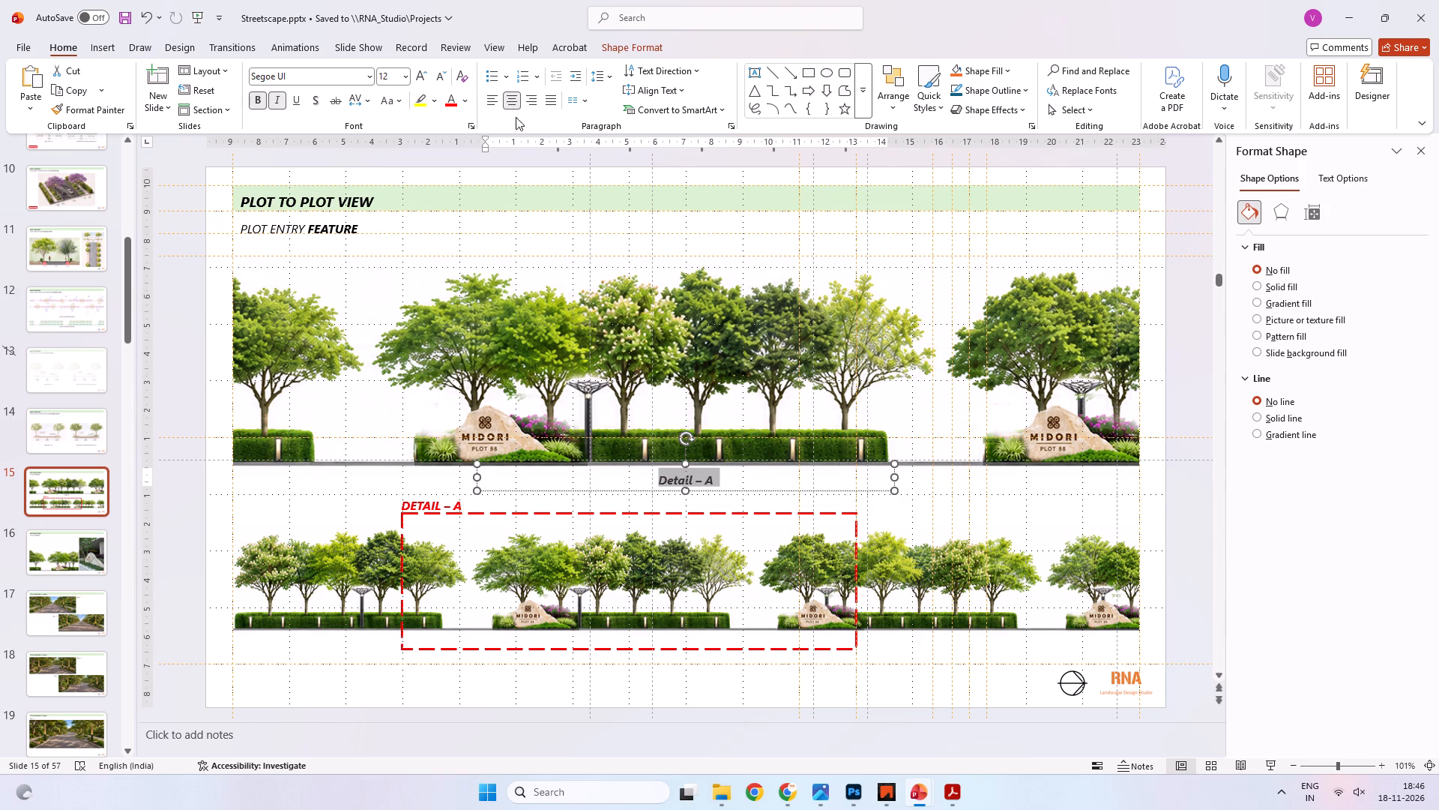
left_click(631, 70)
left_click(614, 73)
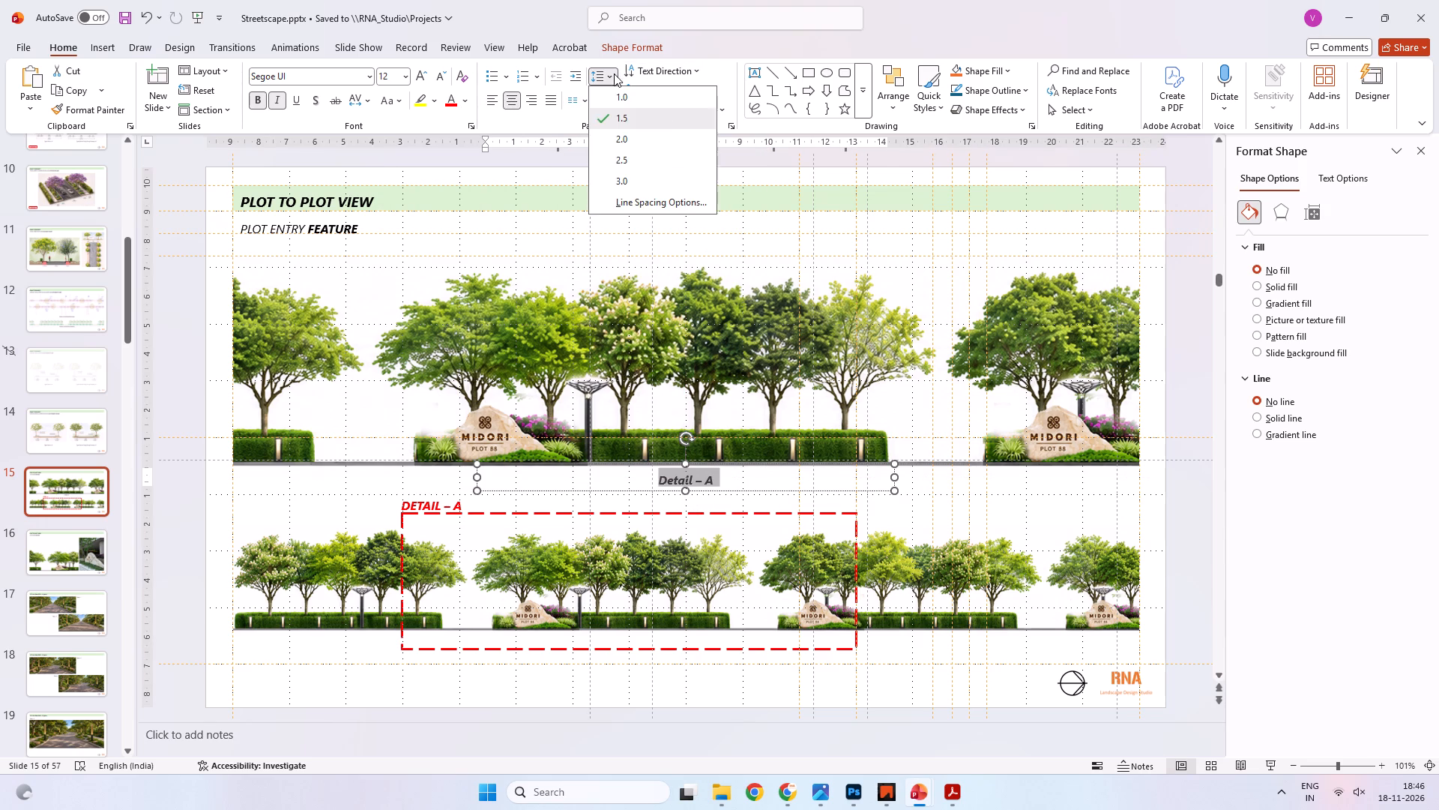
left_click(619, 99)
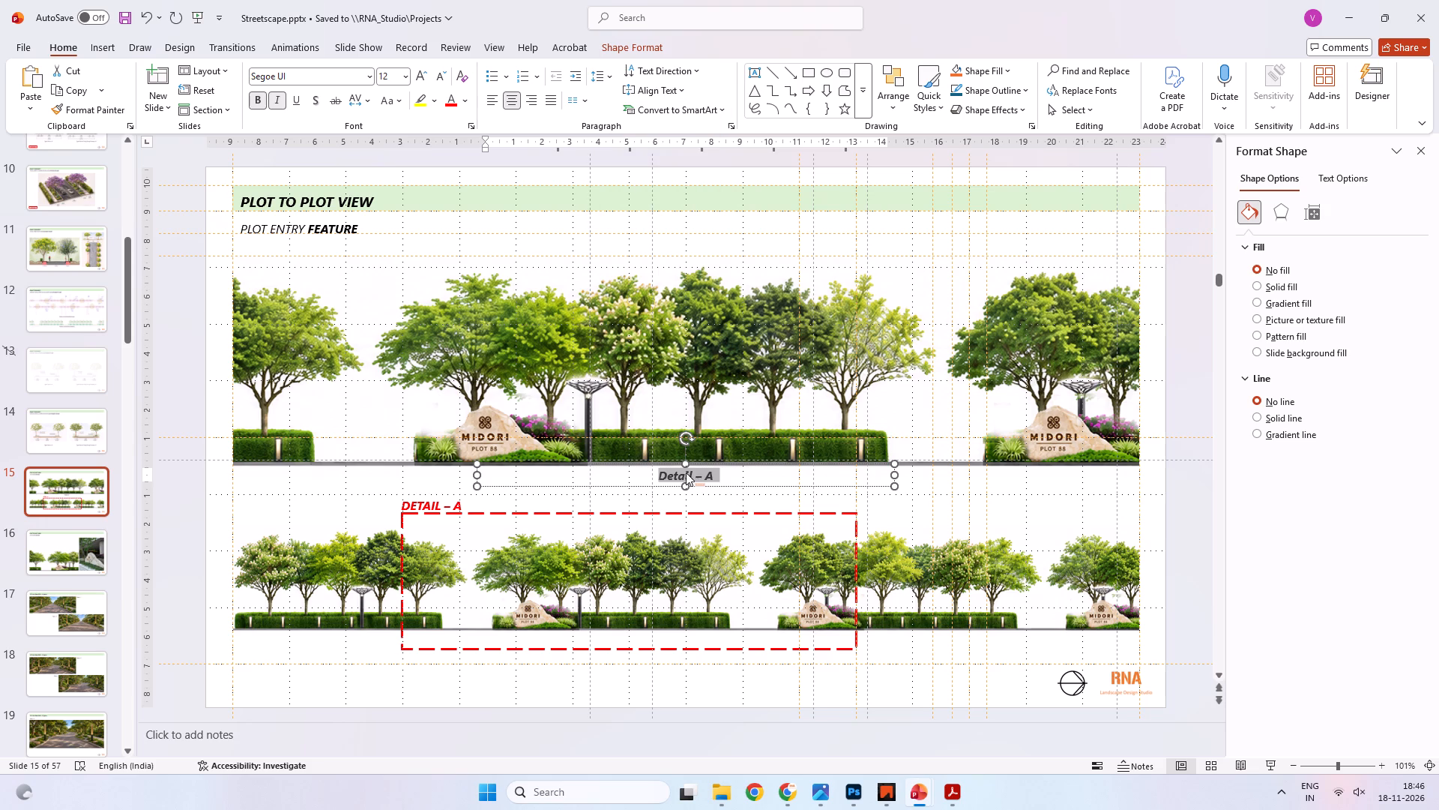
Change the Detail – A caption beneath the upper elevation to uppercase and save the presentation.
left_click(399, 99)
left_click(409, 160)
left_click(1189, 396)
key("ctrl+s")
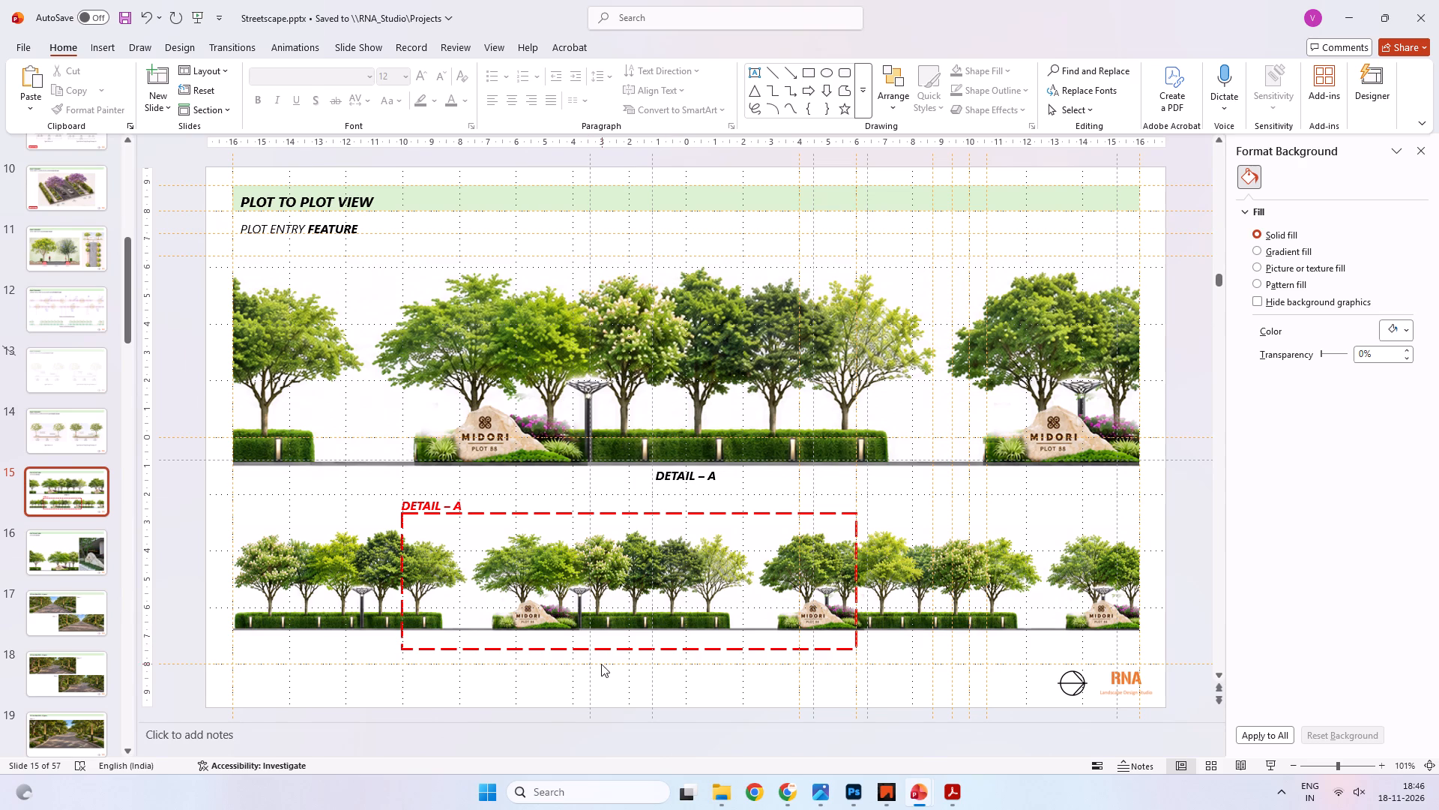
Look through the thumbnails of the remaining slides up to slide 57, then back to the junction and paving slides.
scroll(63, 504, "down", 2)
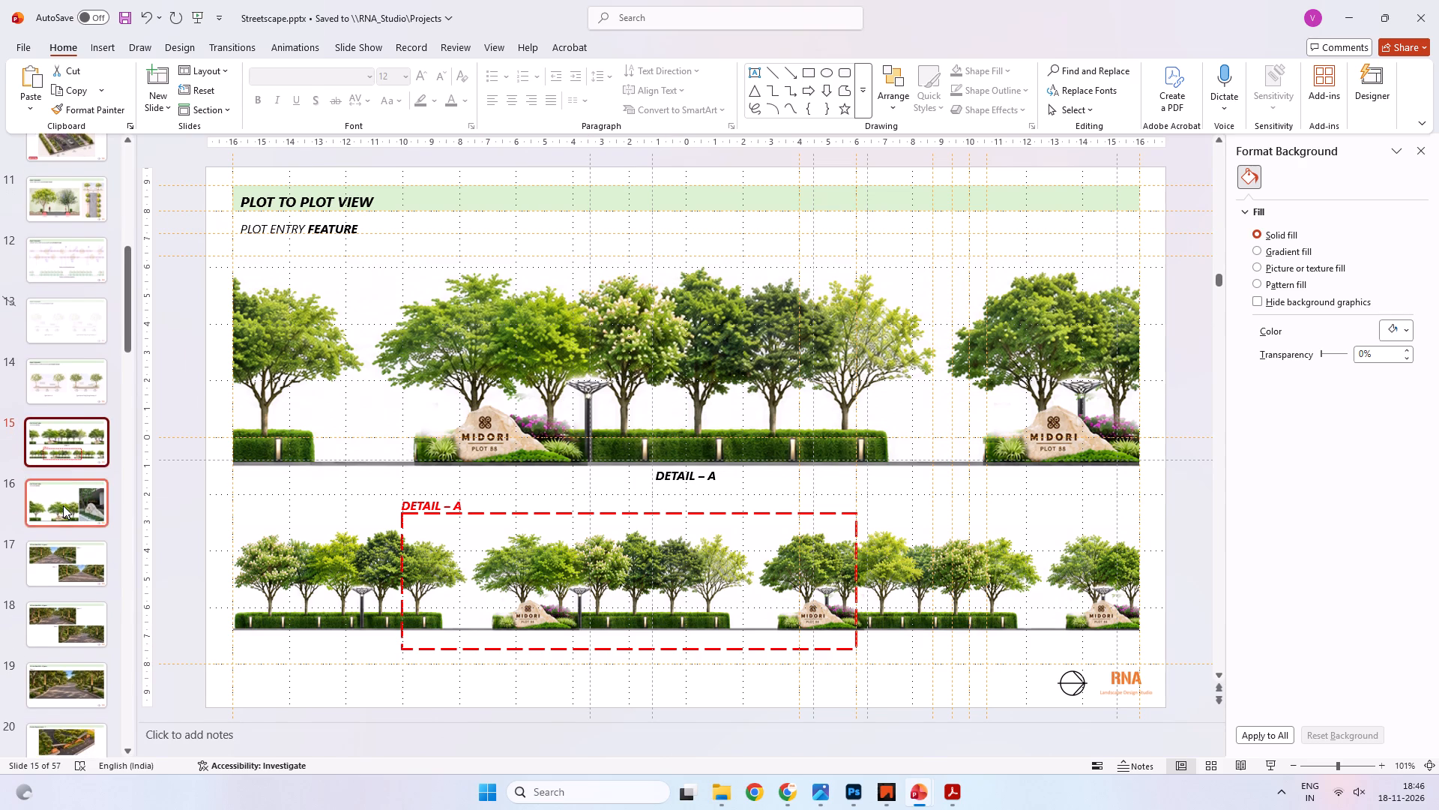
scroll(63, 505, "down", 20)
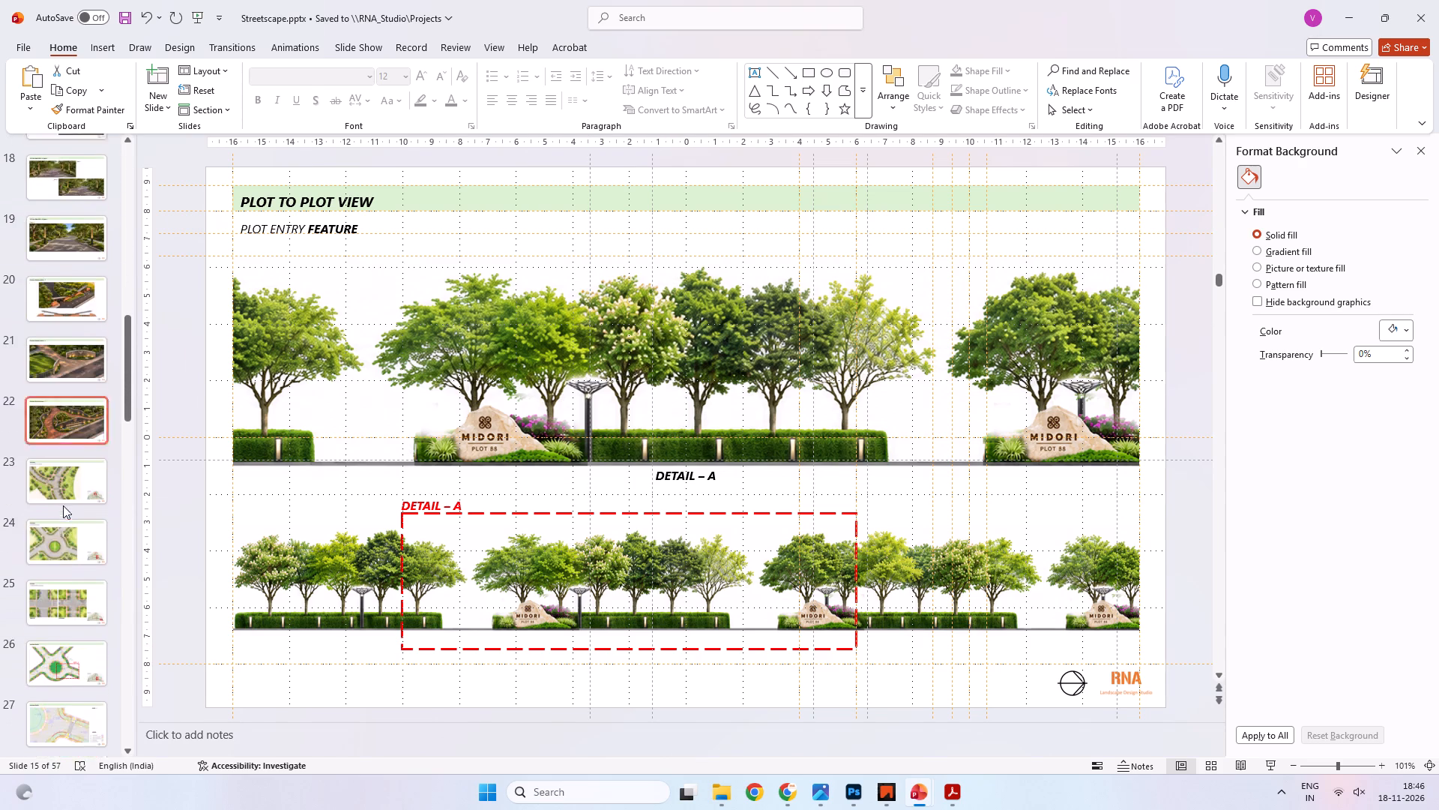
scroll(63, 505, "down", 17)
scroll(63, 508, "down", 12)
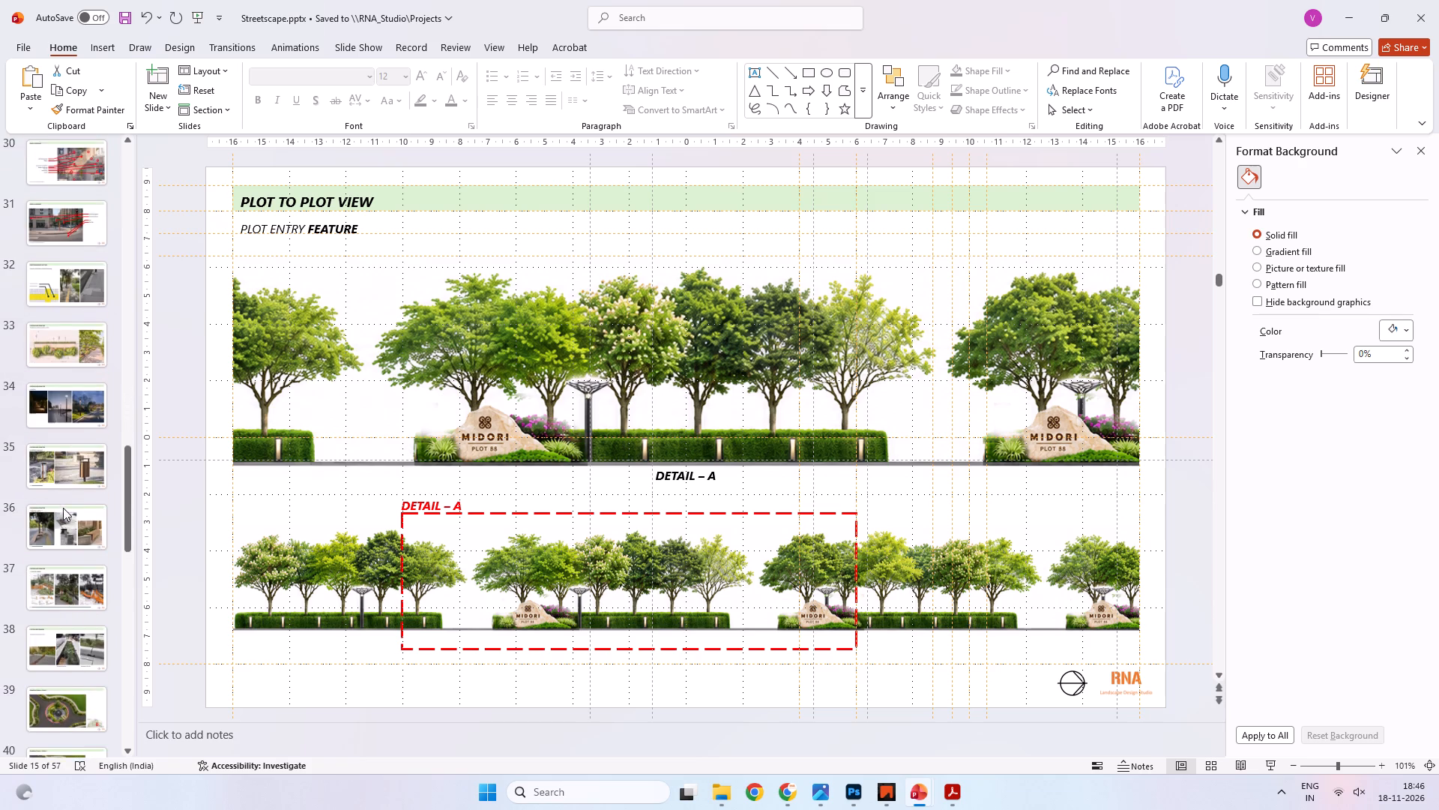
scroll(63, 508, "down", 19)
scroll(64, 508, "down", 6)
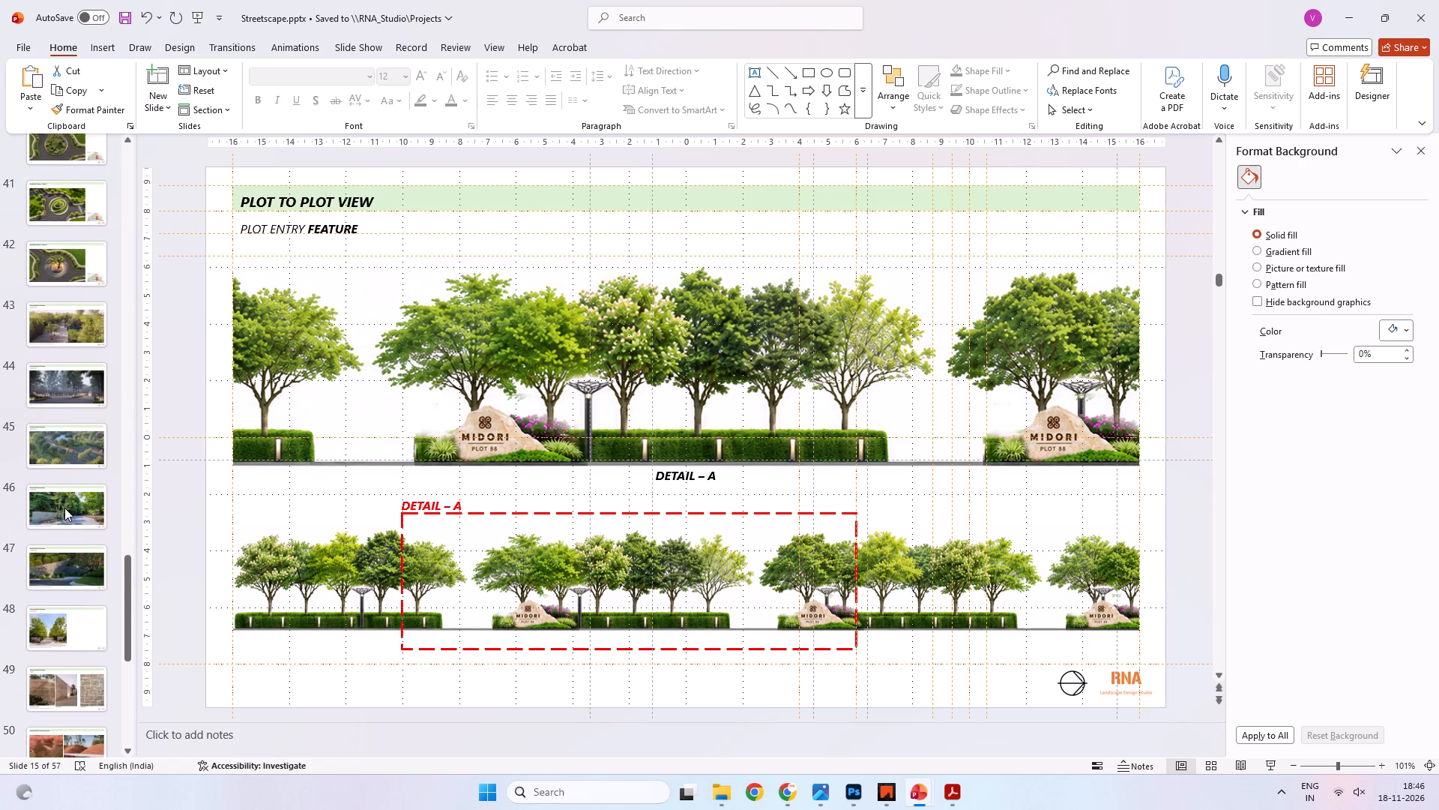
scroll(66, 508, "down", 16)
scroll(66, 510, "down", 5)
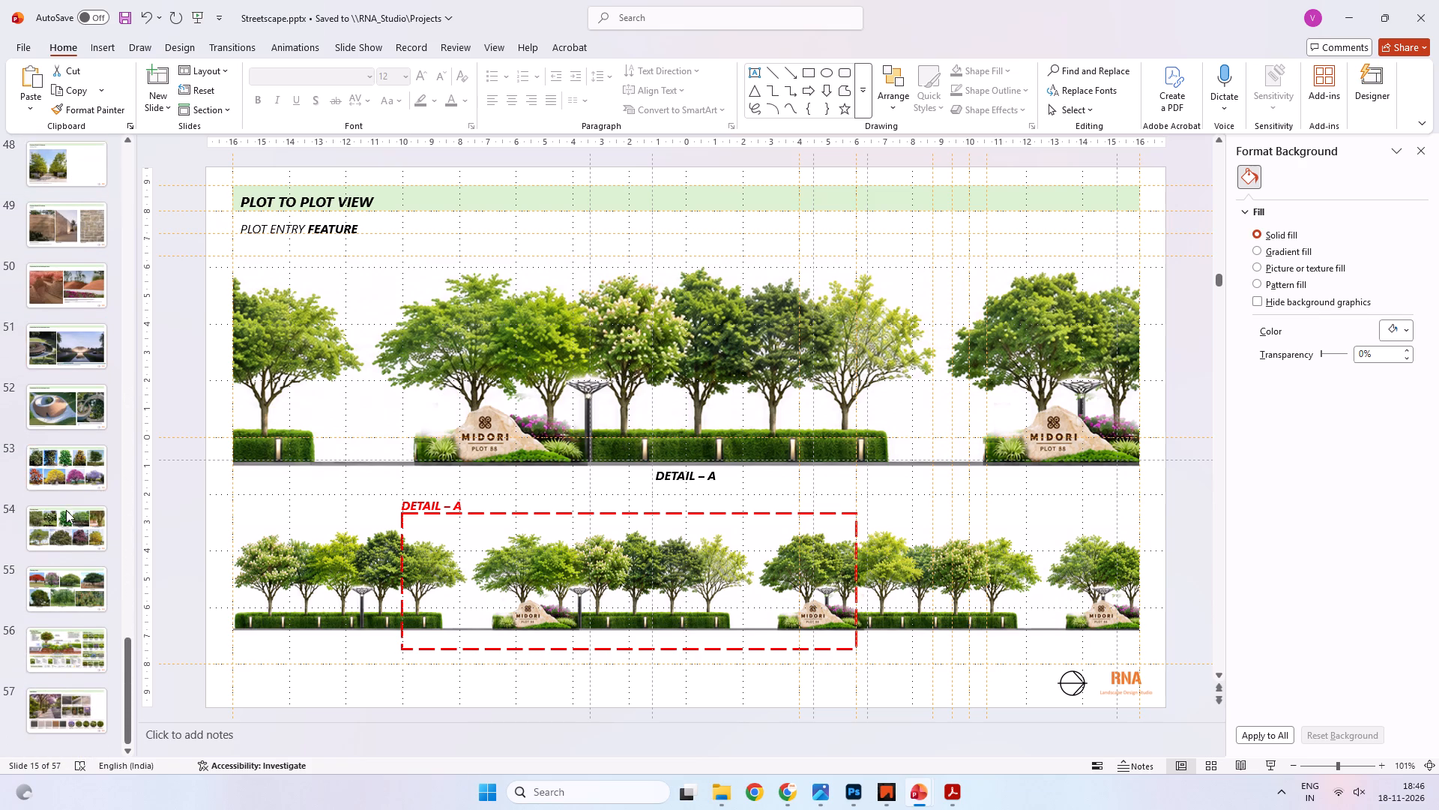
scroll(50, 431, "up", 8)
scroll(37, 412, "up", 20)
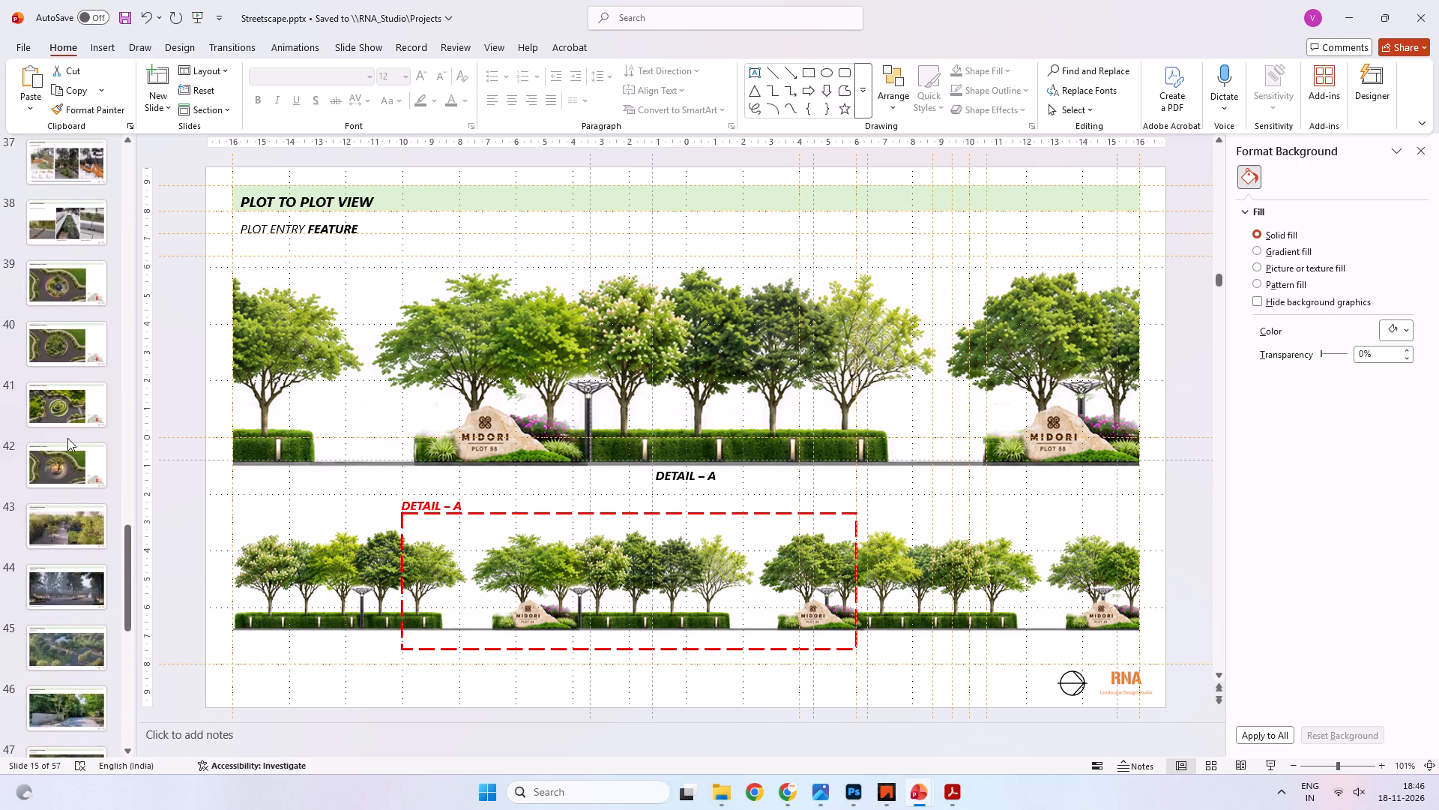
scroll(67, 438, "up", 20)
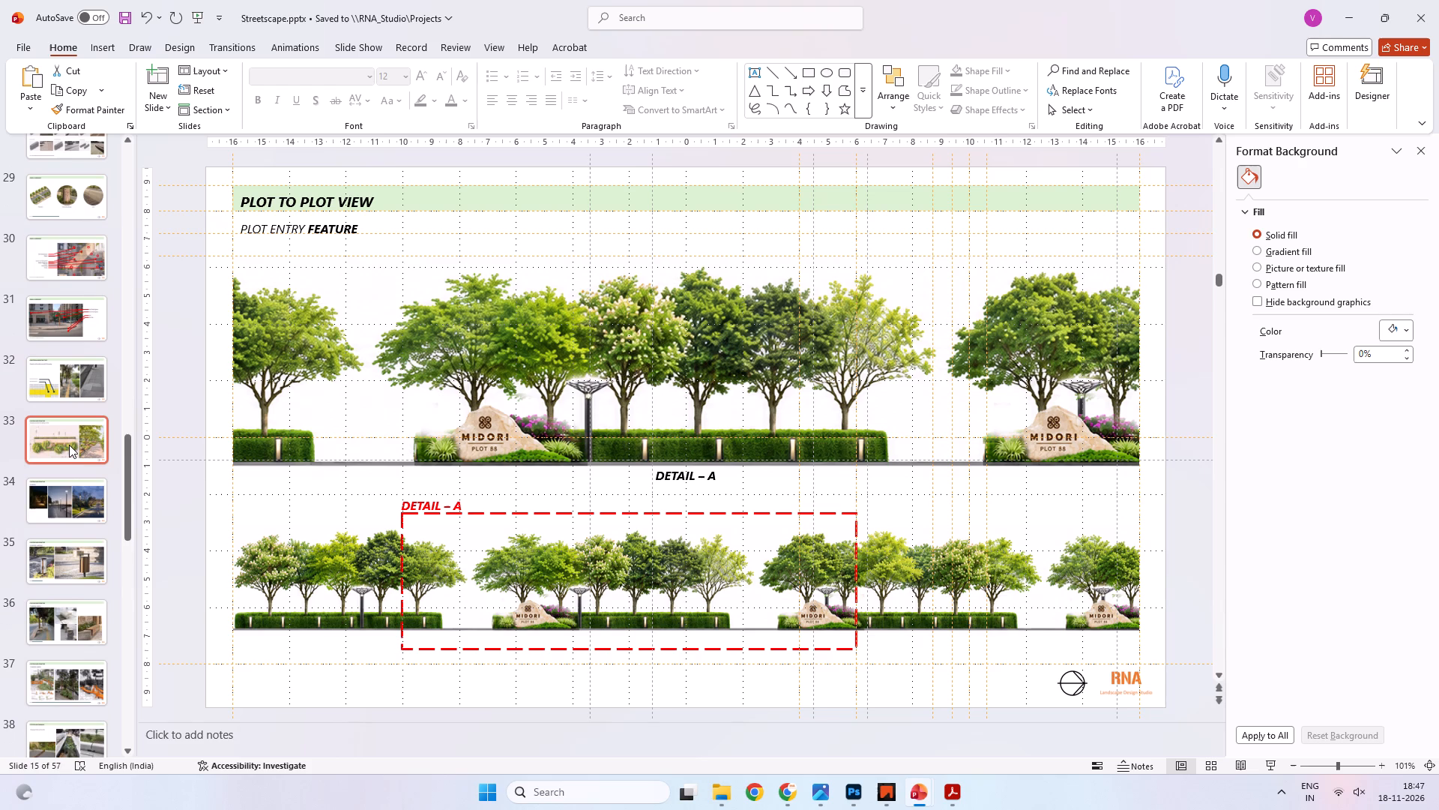
scroll(69, 445, "up", 10)
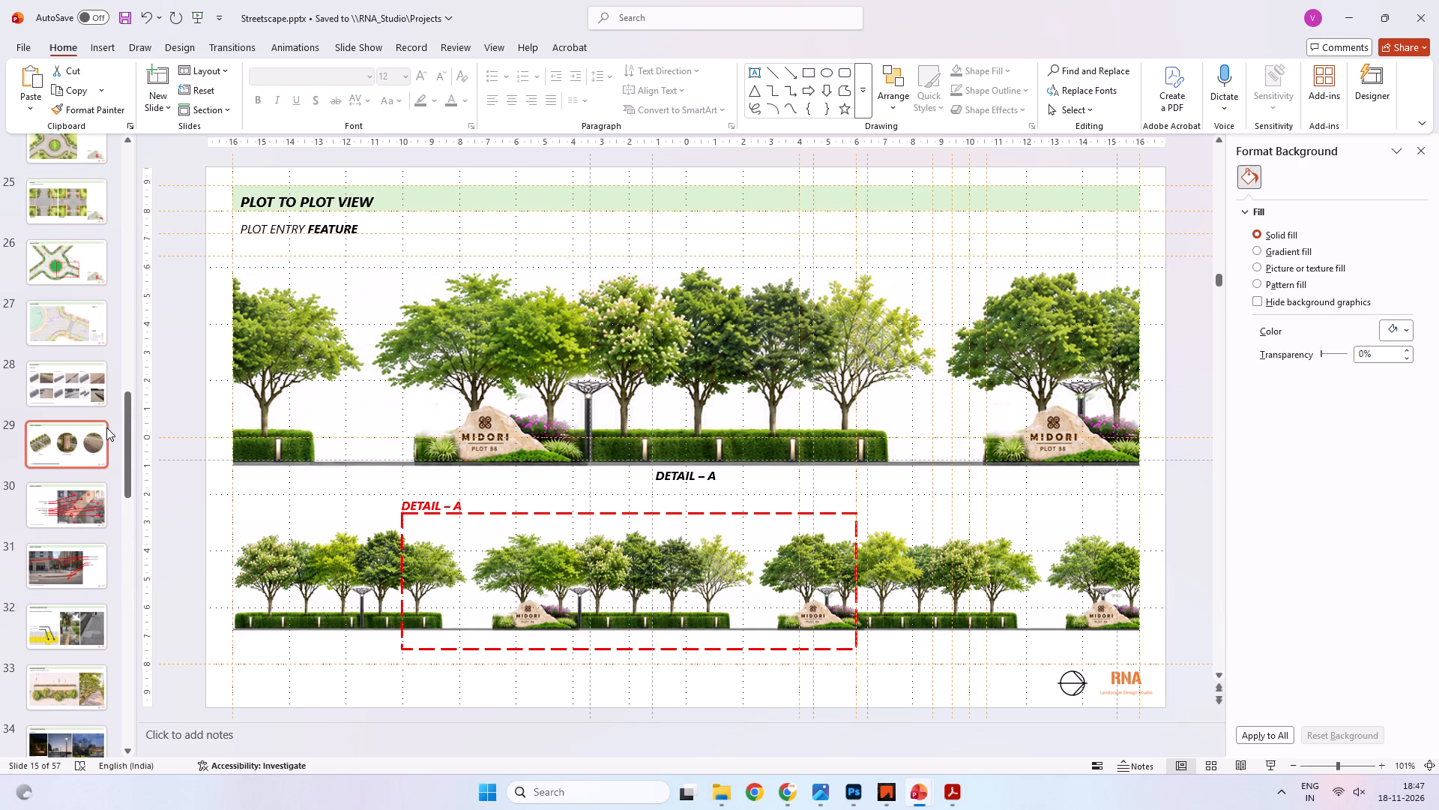
Save the presentation as a standard-quality PDF over the existing MIDORI_Streetscape.pdf in the project's Presentation folder.
left_click(36, 42)
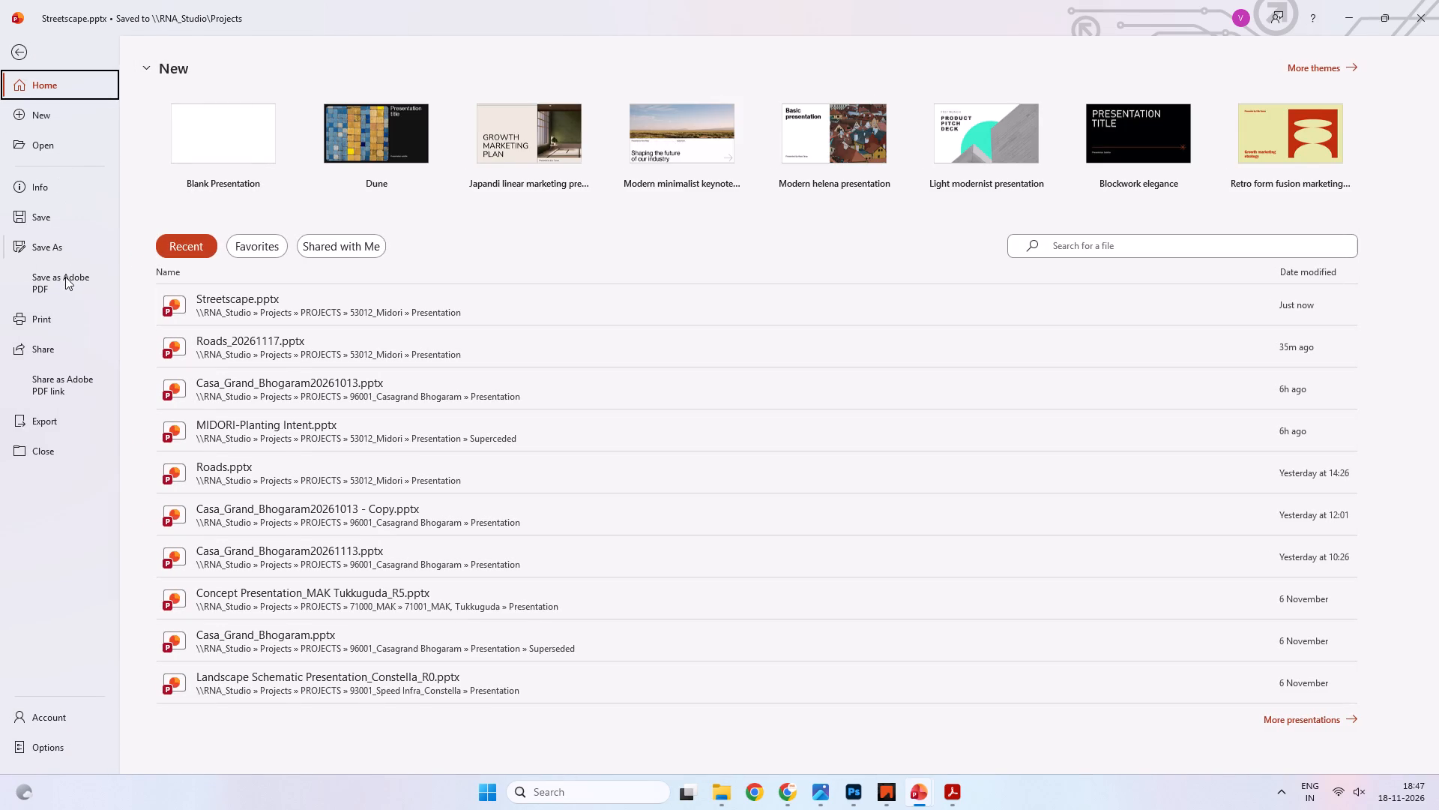
left_click(62, 249)
left_click(238, 367)
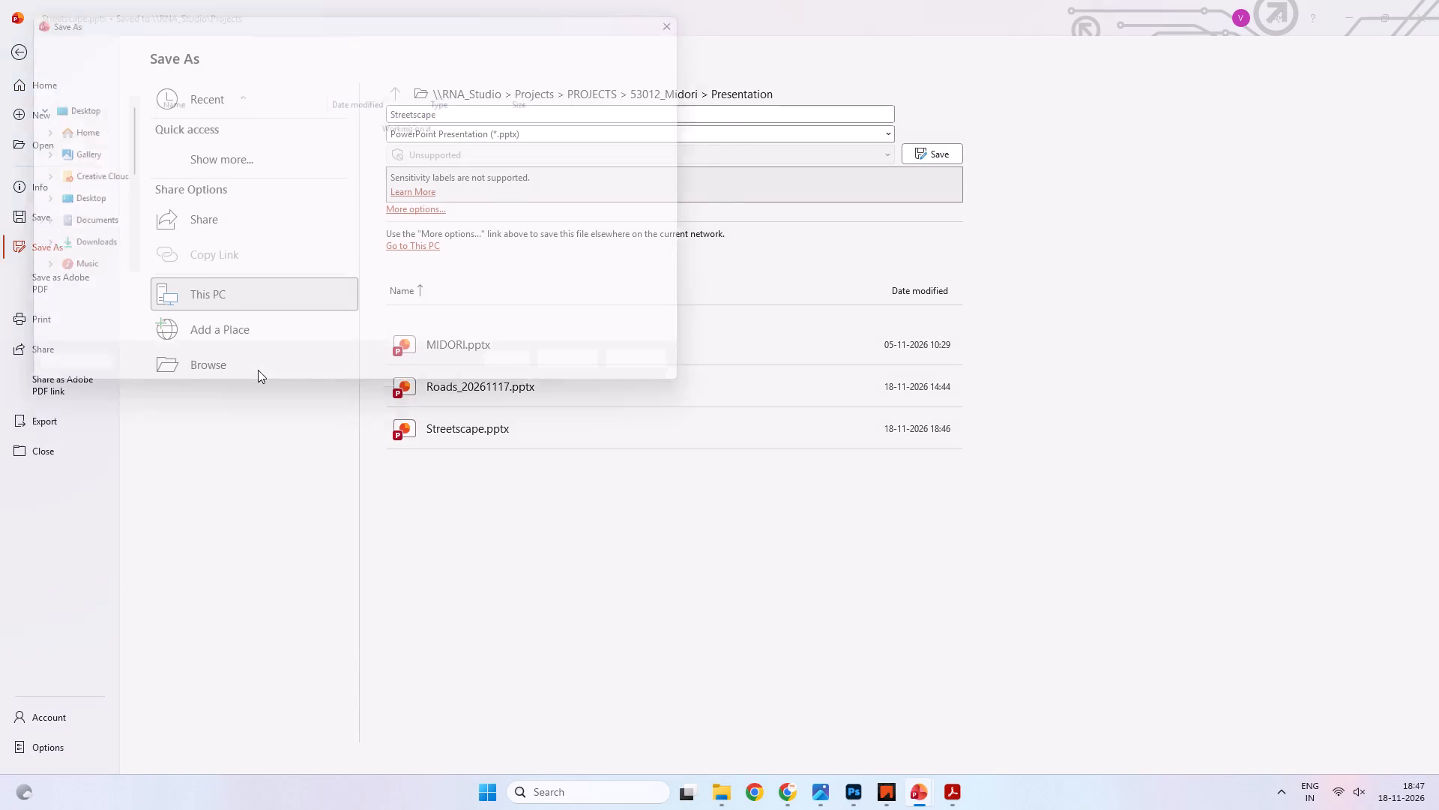
scroll(201, 280, "down", 1)
left_click(198, 320)
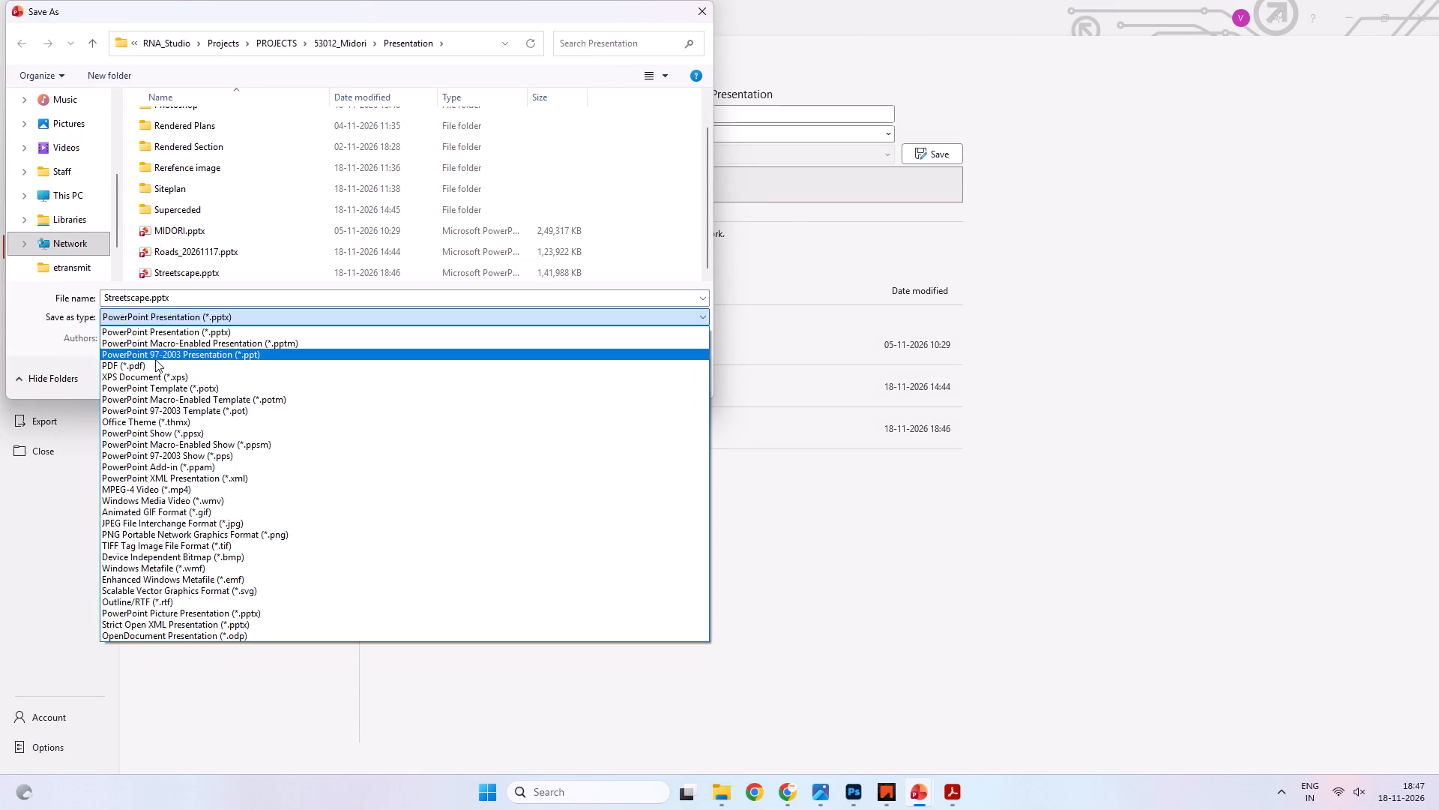
left_click(154, 364)
left_click(241, 267)
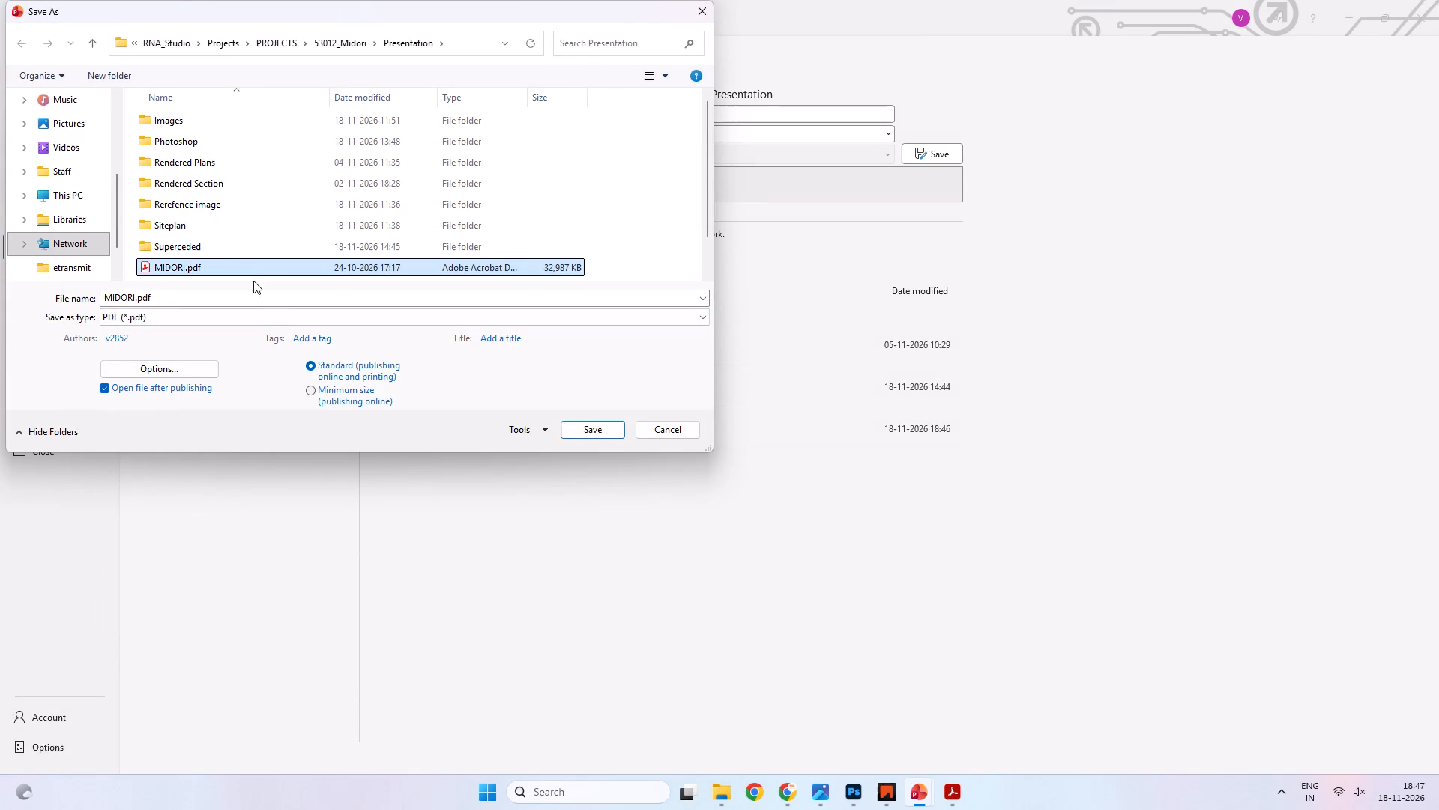
scroll(200, 234, "down", 3)
left_click(211, 253)
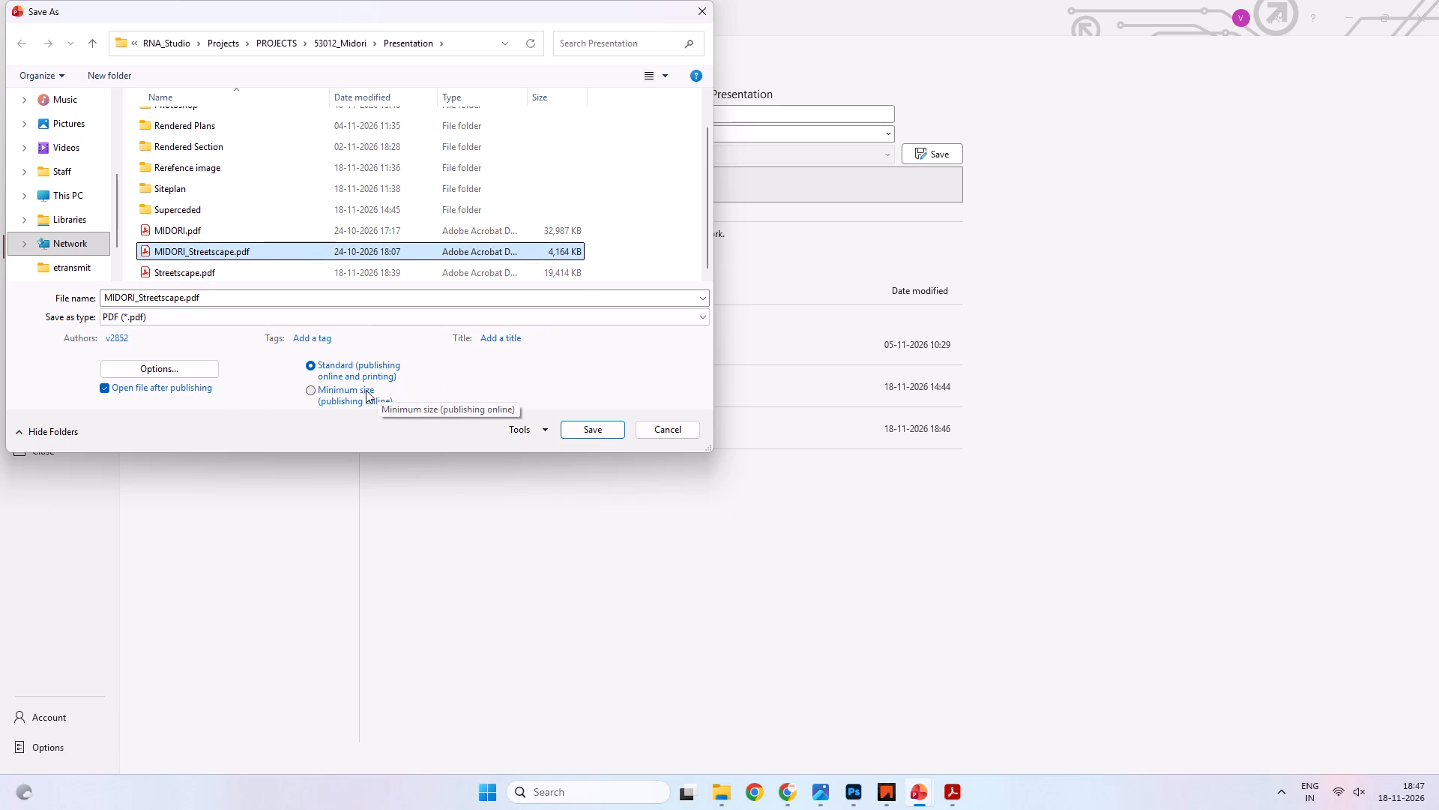
left_click(595, 433)
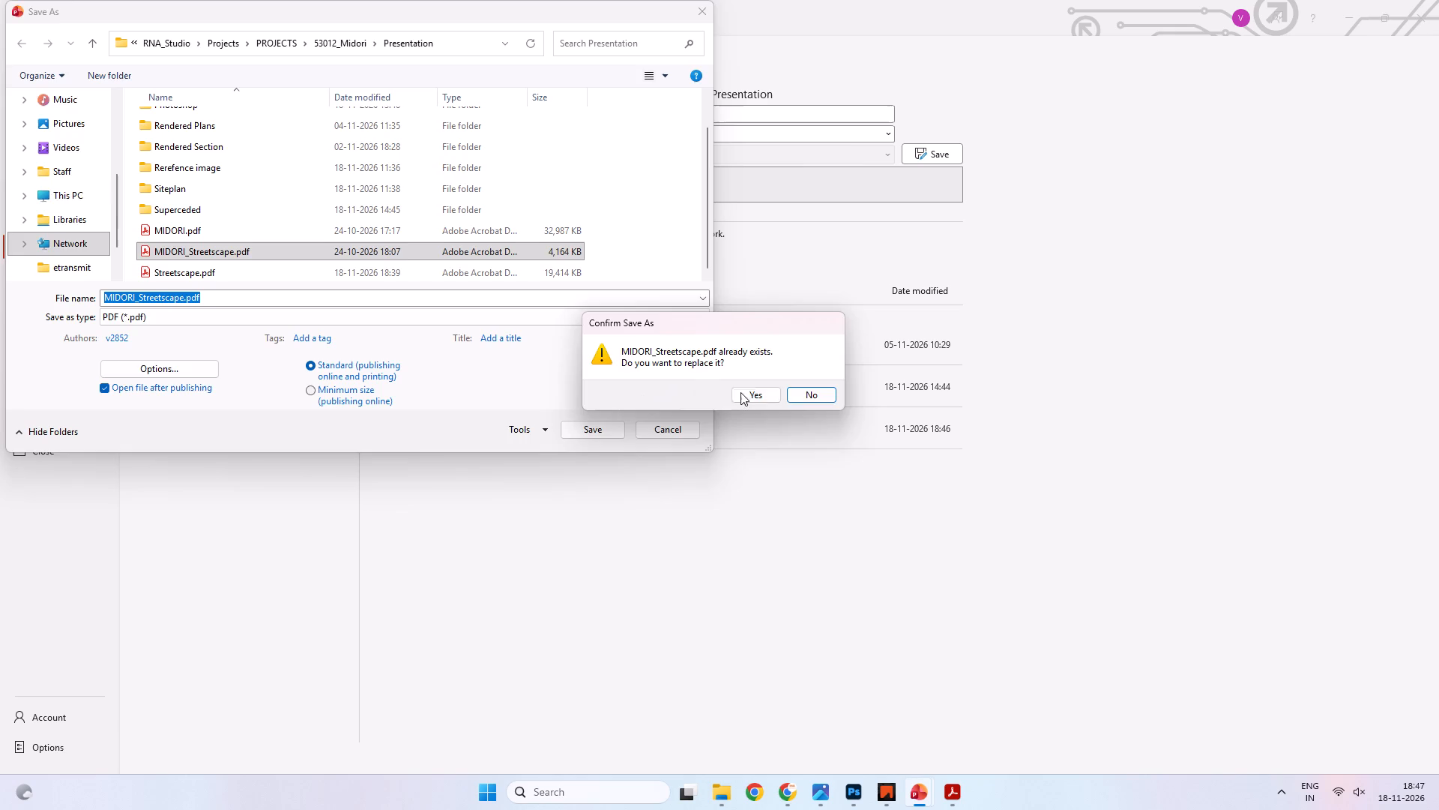
left_click(751, 397)
Close the Streetscape.pdf window that is open in Adobe Acrobat Reader.
key("alt+Tab")
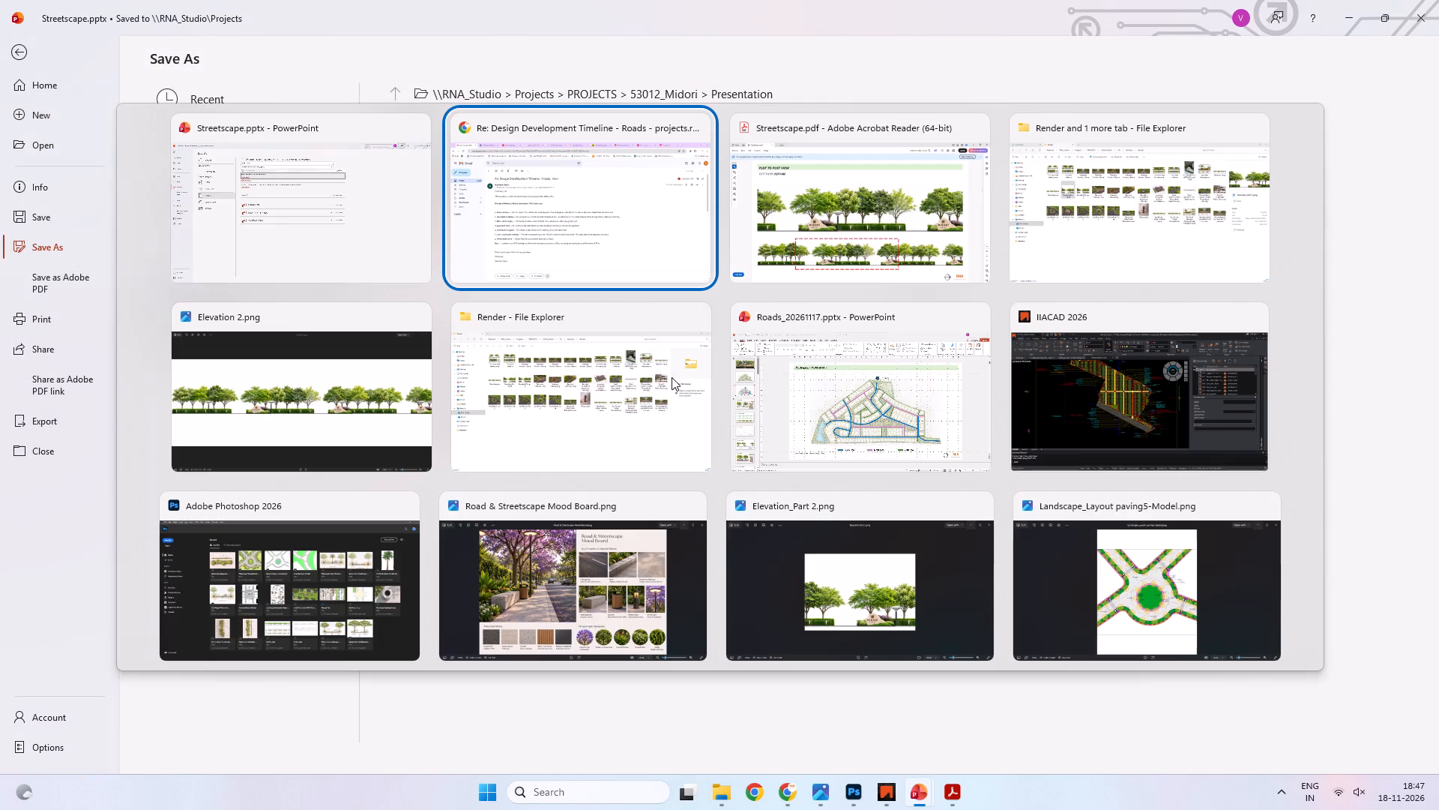
left_click(968, 130, "alt")
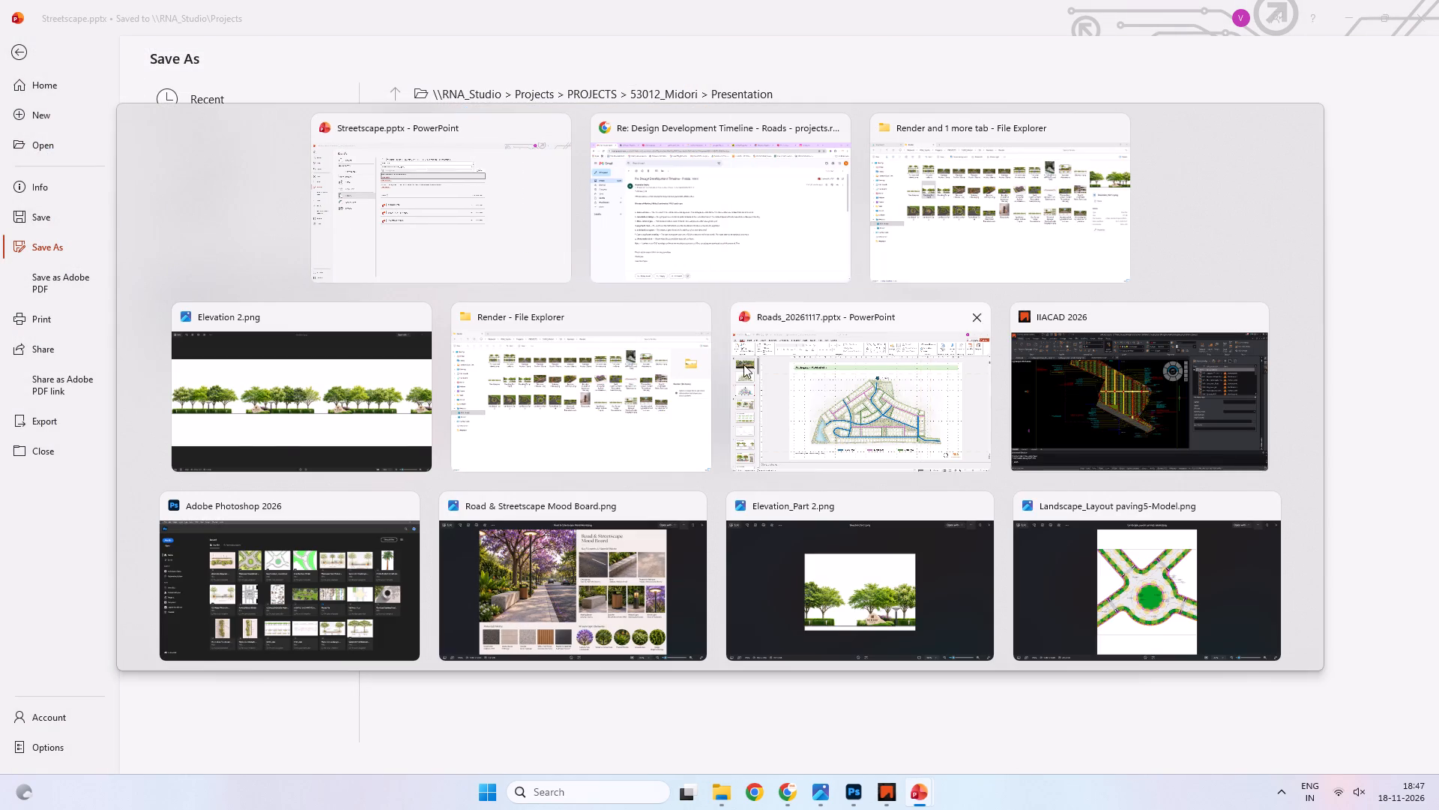
left_click(224, 232, "alt")
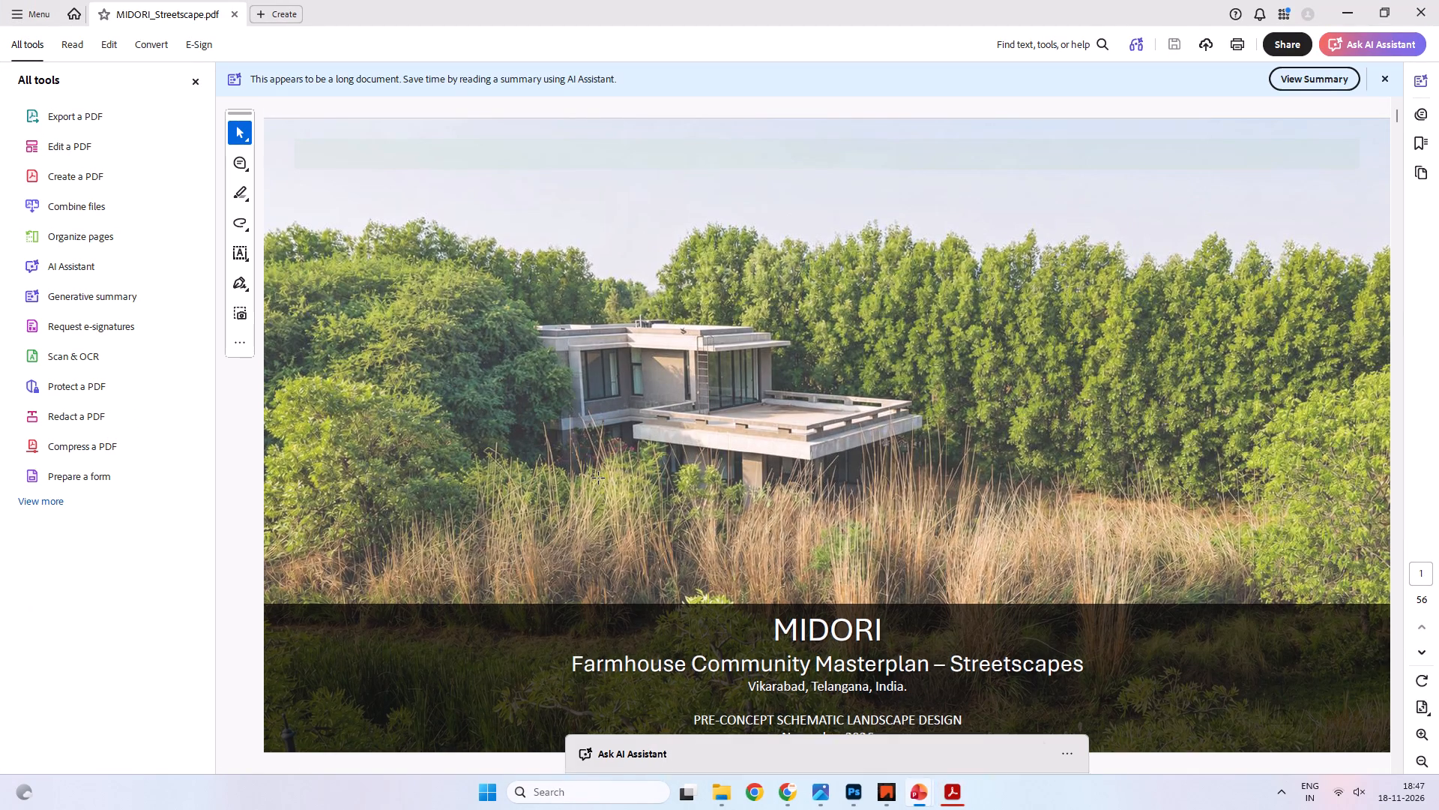
Examine the cover, Landscape Masterplan and Masterplan - Right of Way pages of the exported MIDORI_Streetscape.pdf in Acrobat.
left_click(589, 391)
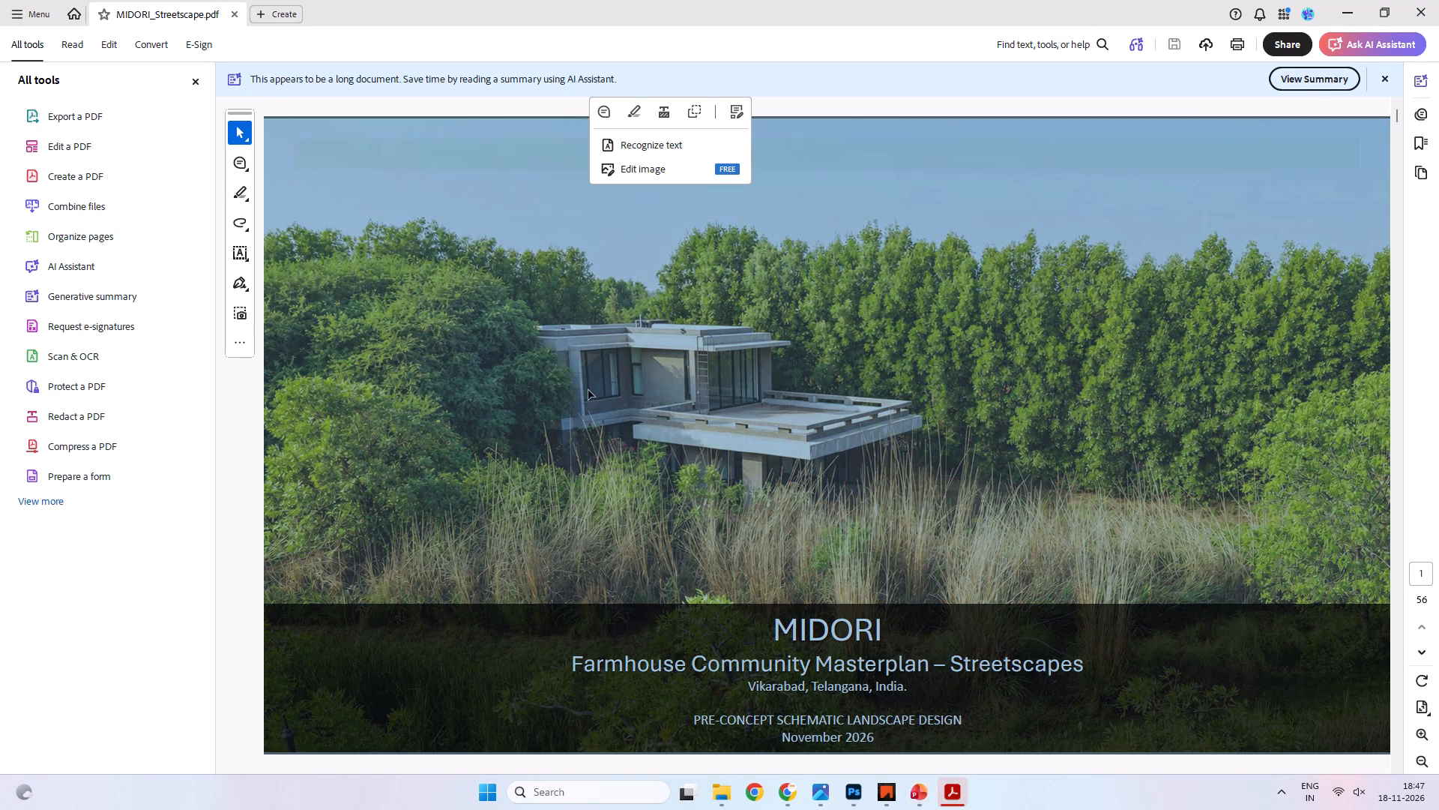
left_click(613, 468)
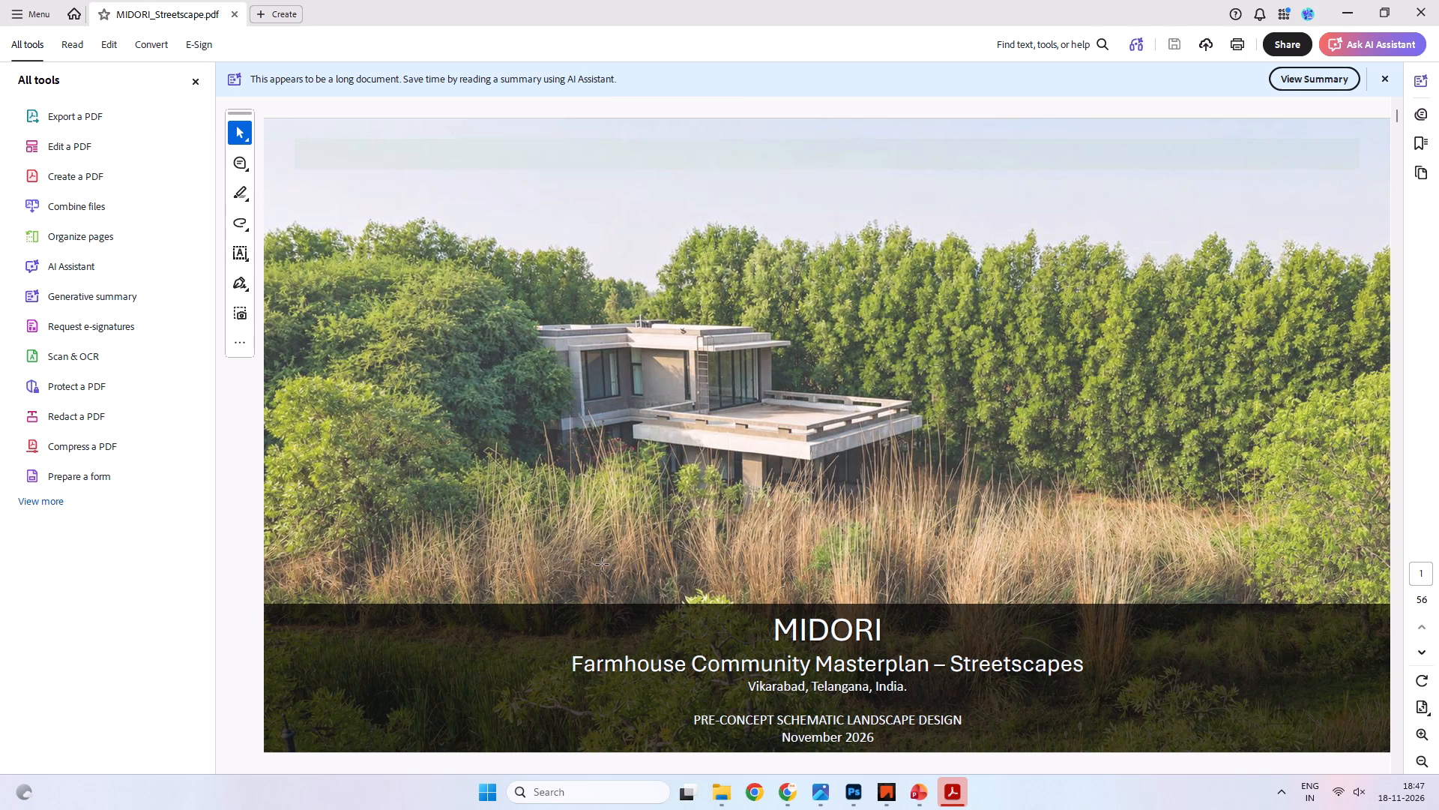
key("Down")
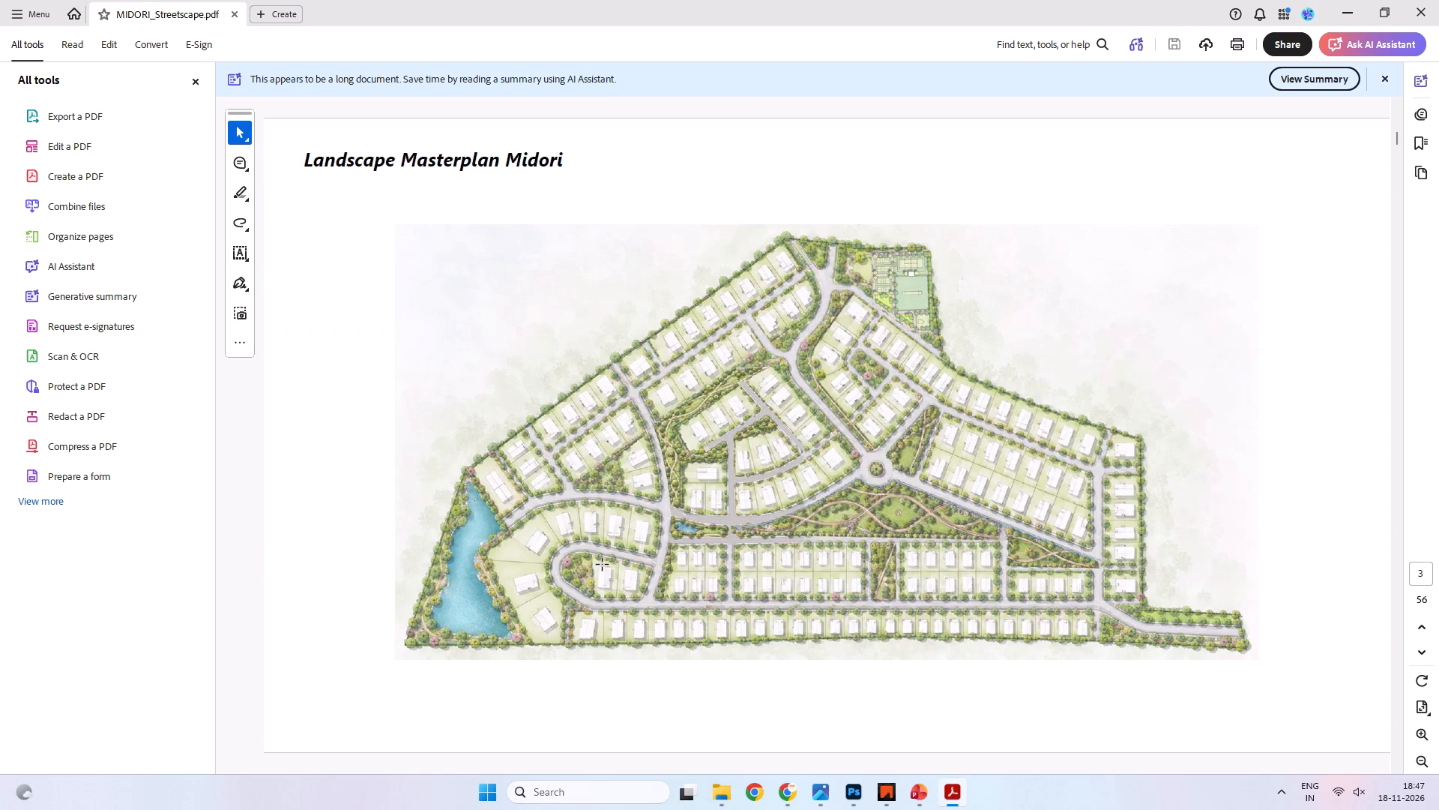
key("Down")
key("Up")
key("Down")
key("Up")
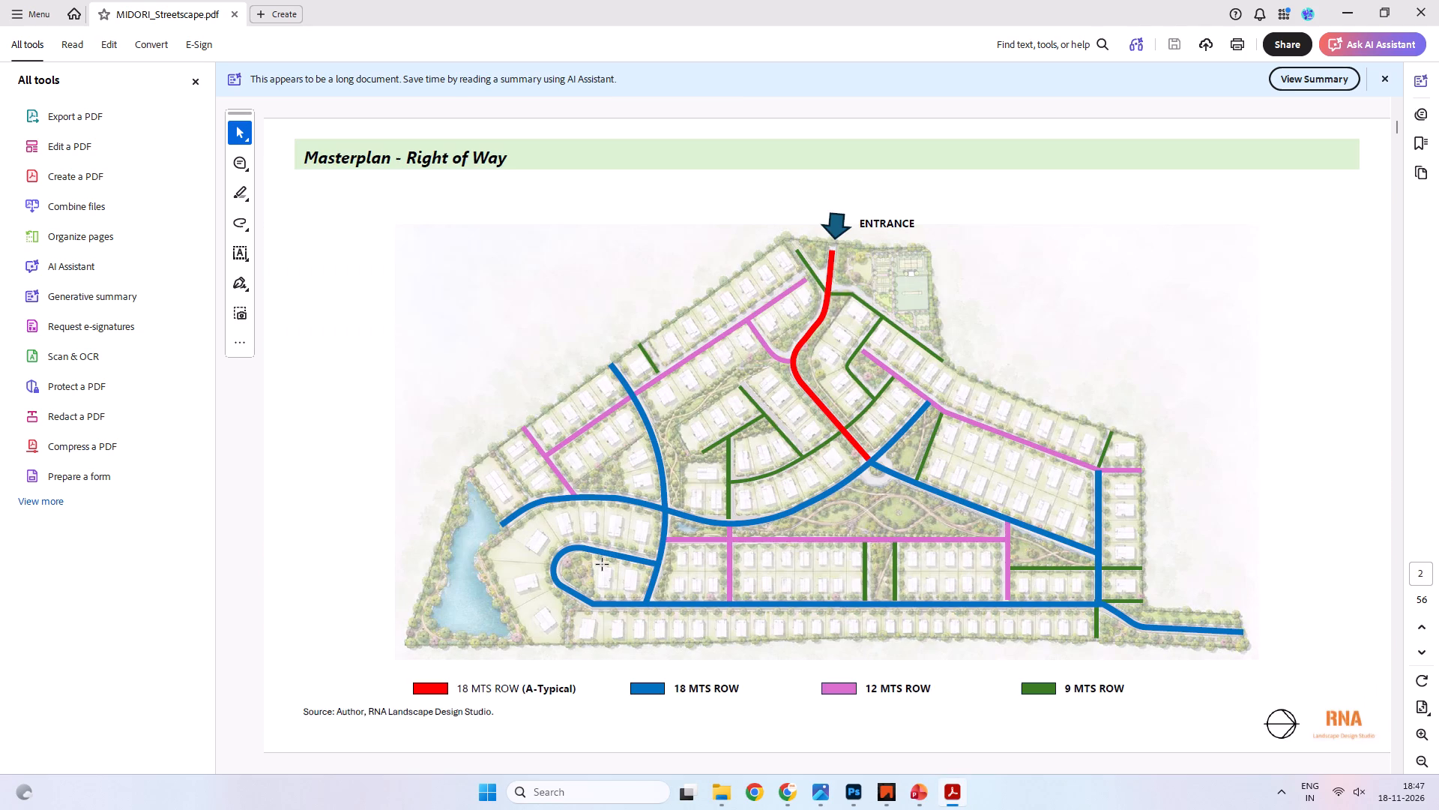
key("Down")
key("Down")
key("Up")
key("Down")
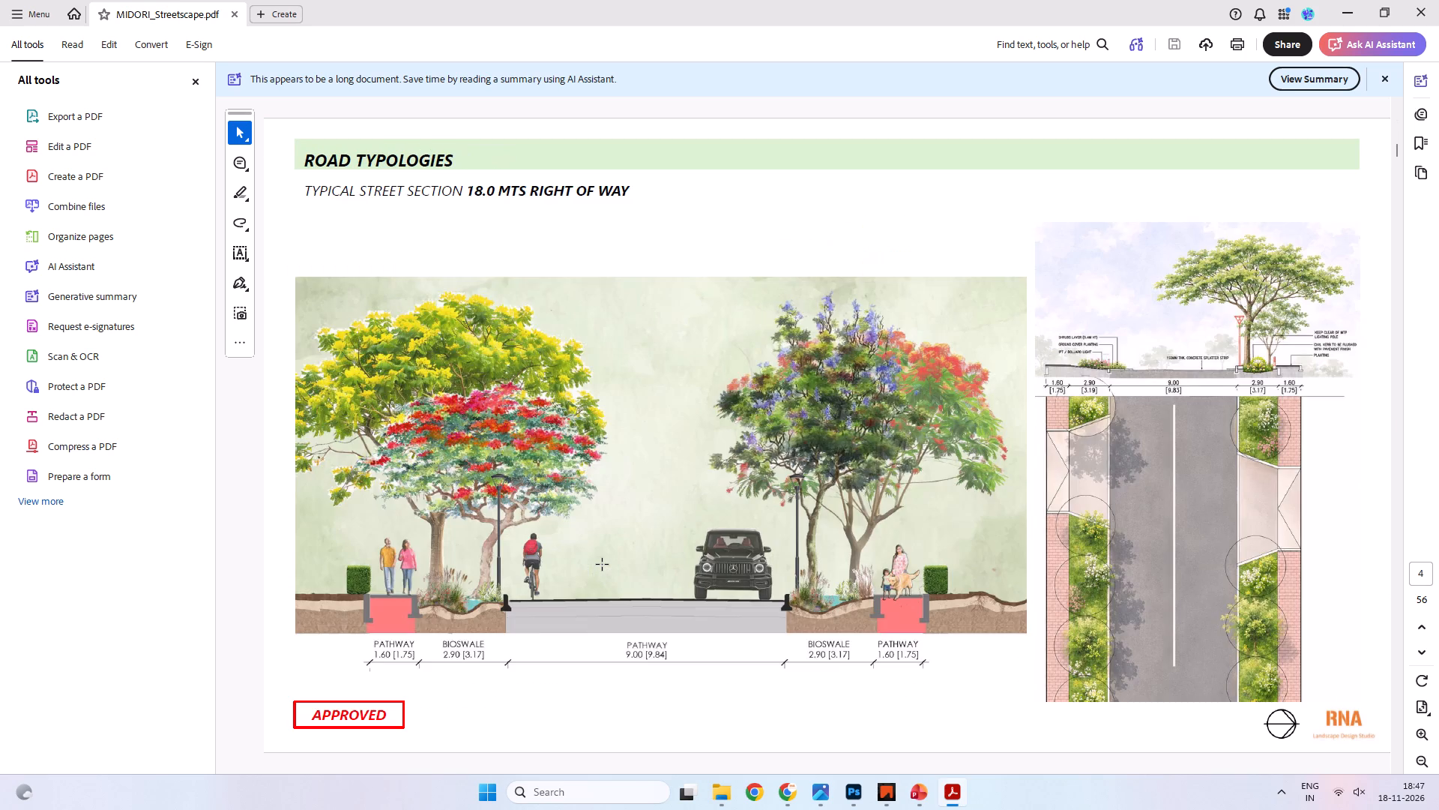
Review the PDF's Road Typologies pages and check the Detail – A labels on the Plot to Plot View page.
key("Down")
key("Down")
key("Down")
key("Down")
key("Down")
key("Down")
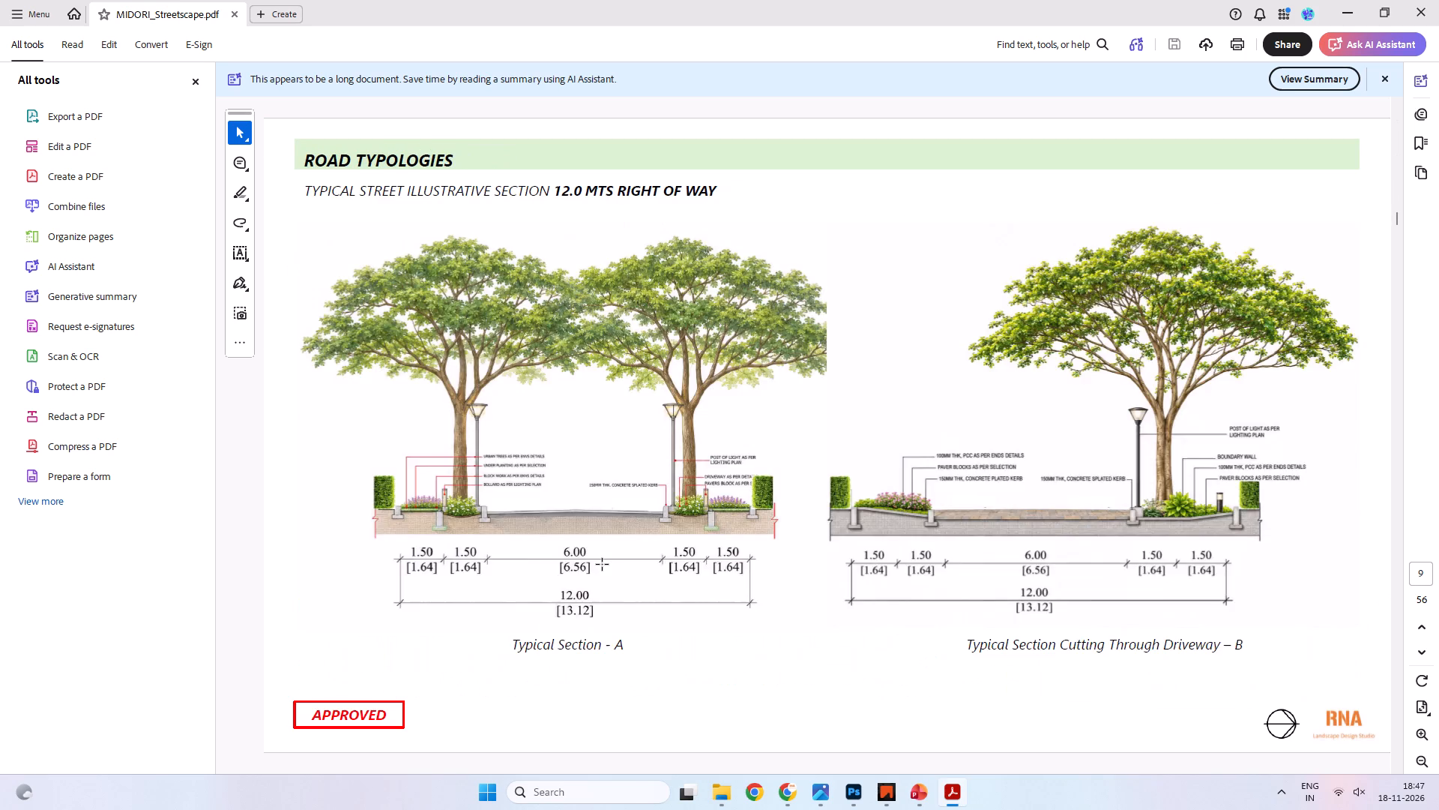
key("Down")
key("Down")
key("Down")
key("Down")
key("Down")
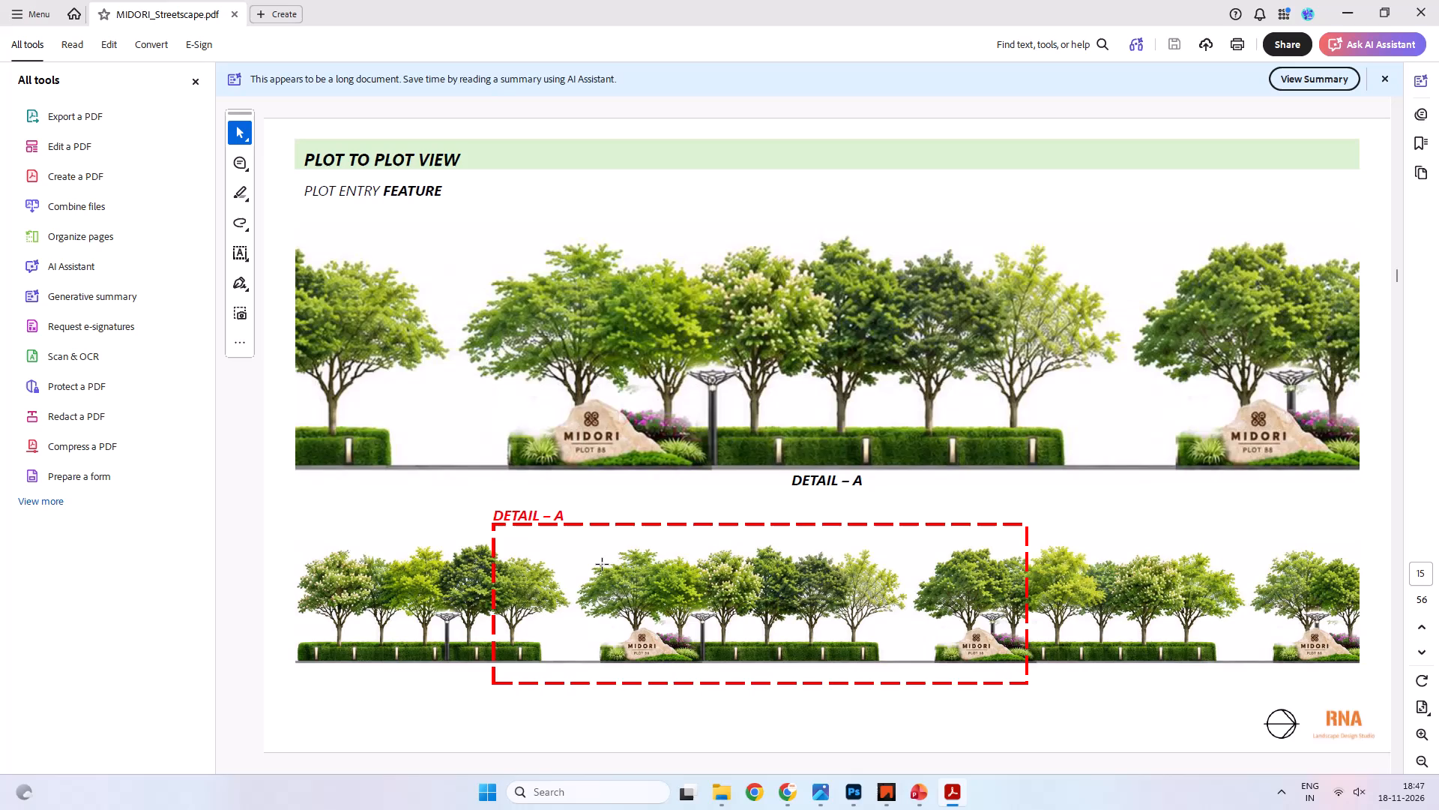
key("Up")
key("Down")
Review the PDF's 18.0 Mts Wide ROW option pages and continue through to the Junctions roundabout page.
key("Down")
key("Down")
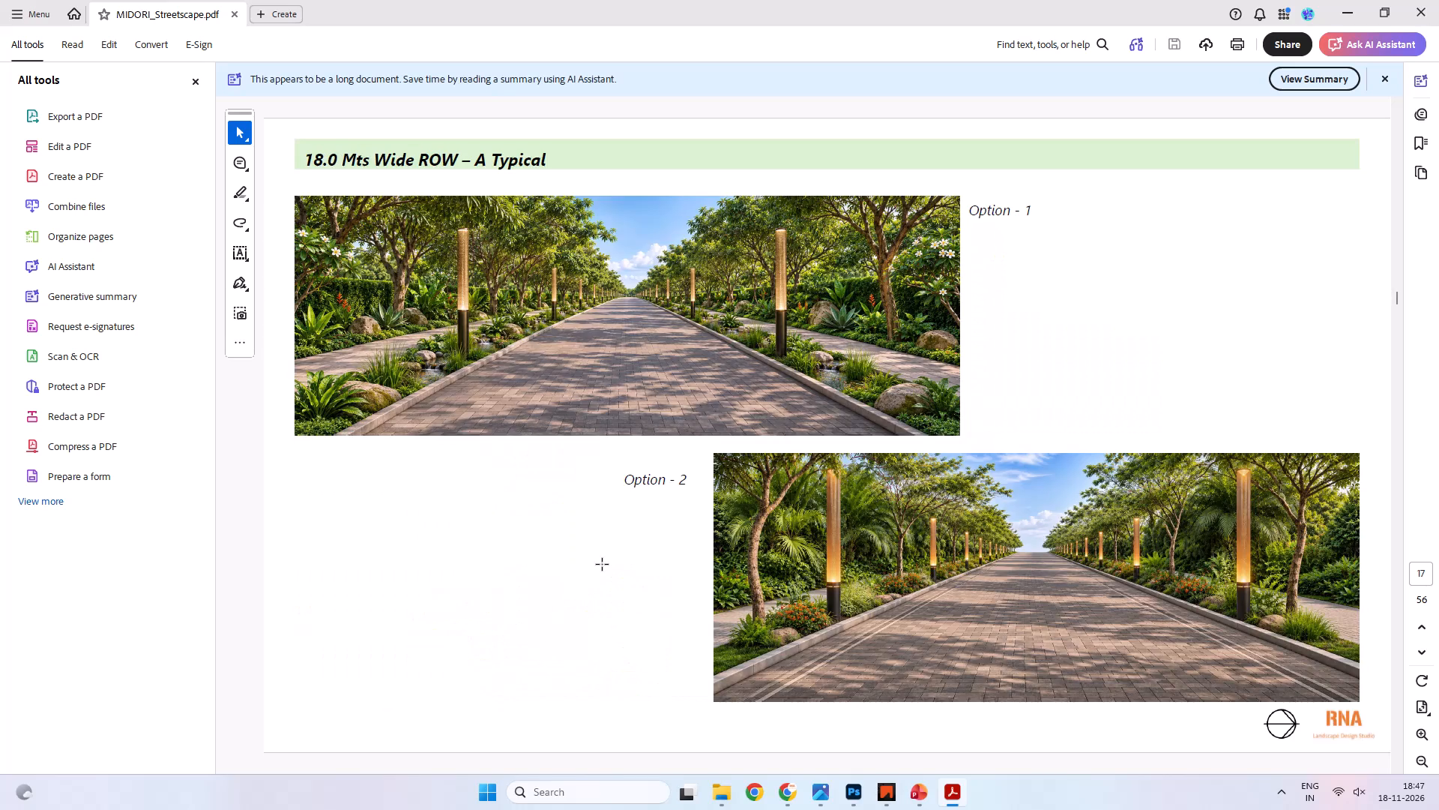
key("Down")
key("Down")
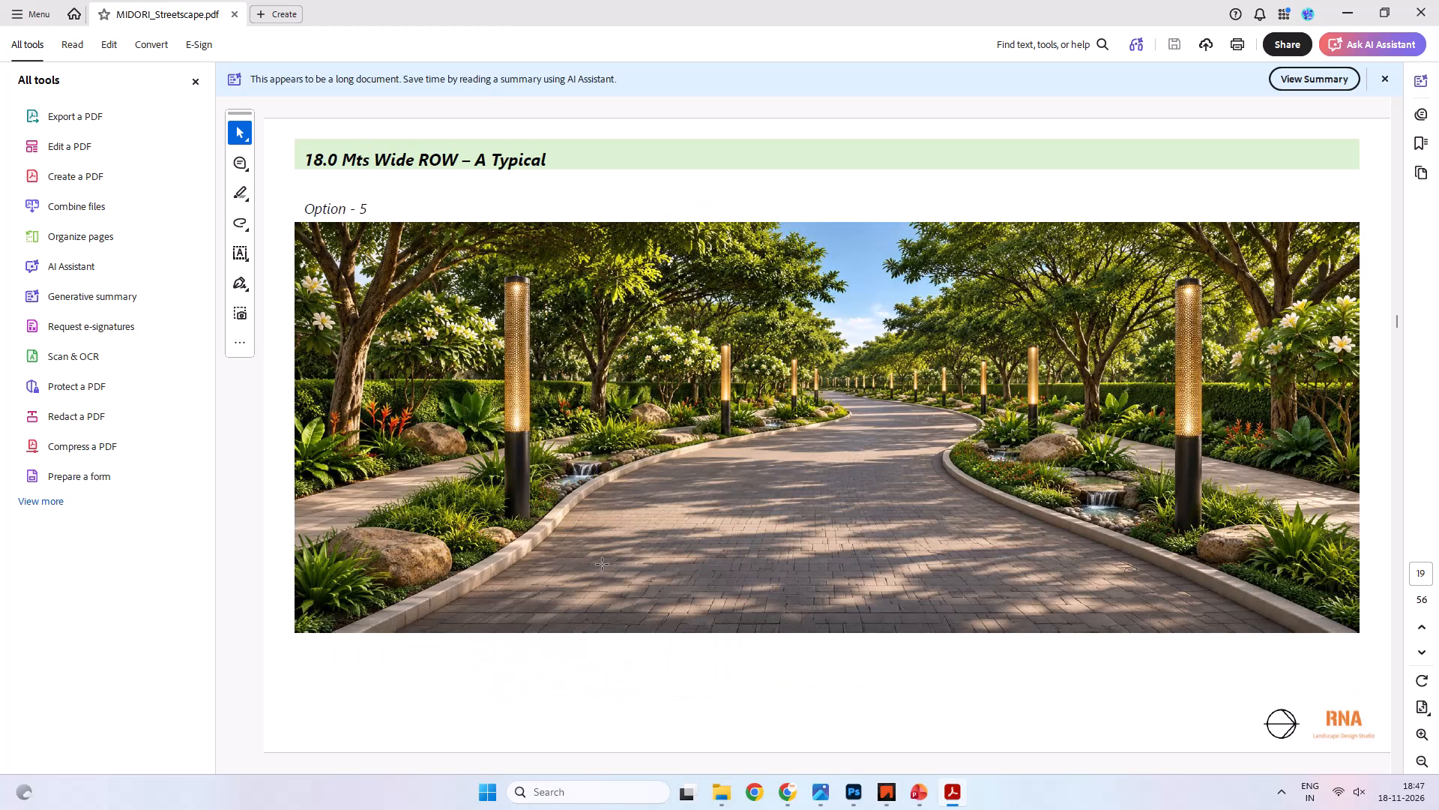
key("Down")
key("Down")
key("Down")
key("Down")
key("Down")
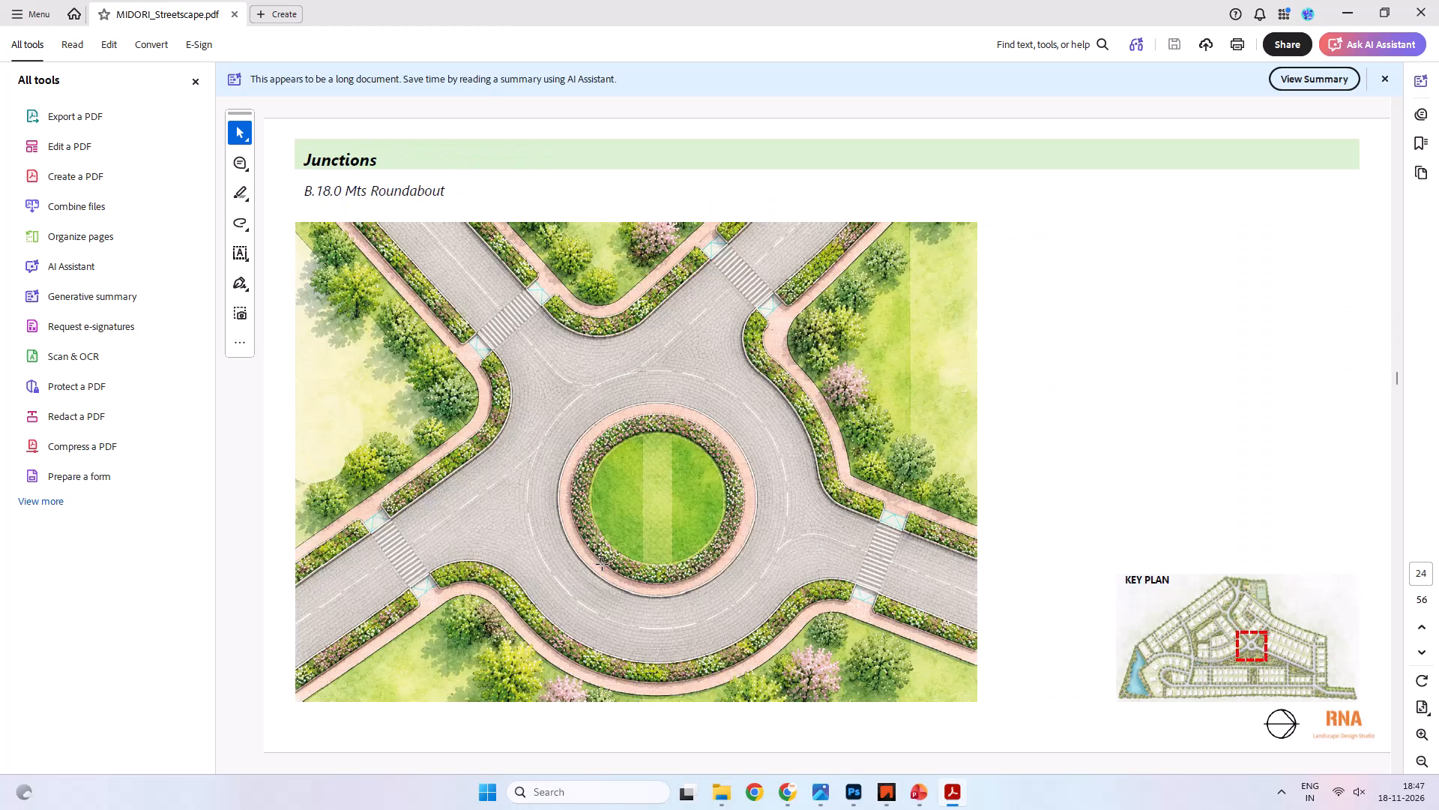
Examine the Junction Details pages of the PDF, comparing the Detail - A kerb plan with the Kerb Stones page.
key("Down")
key("Down")
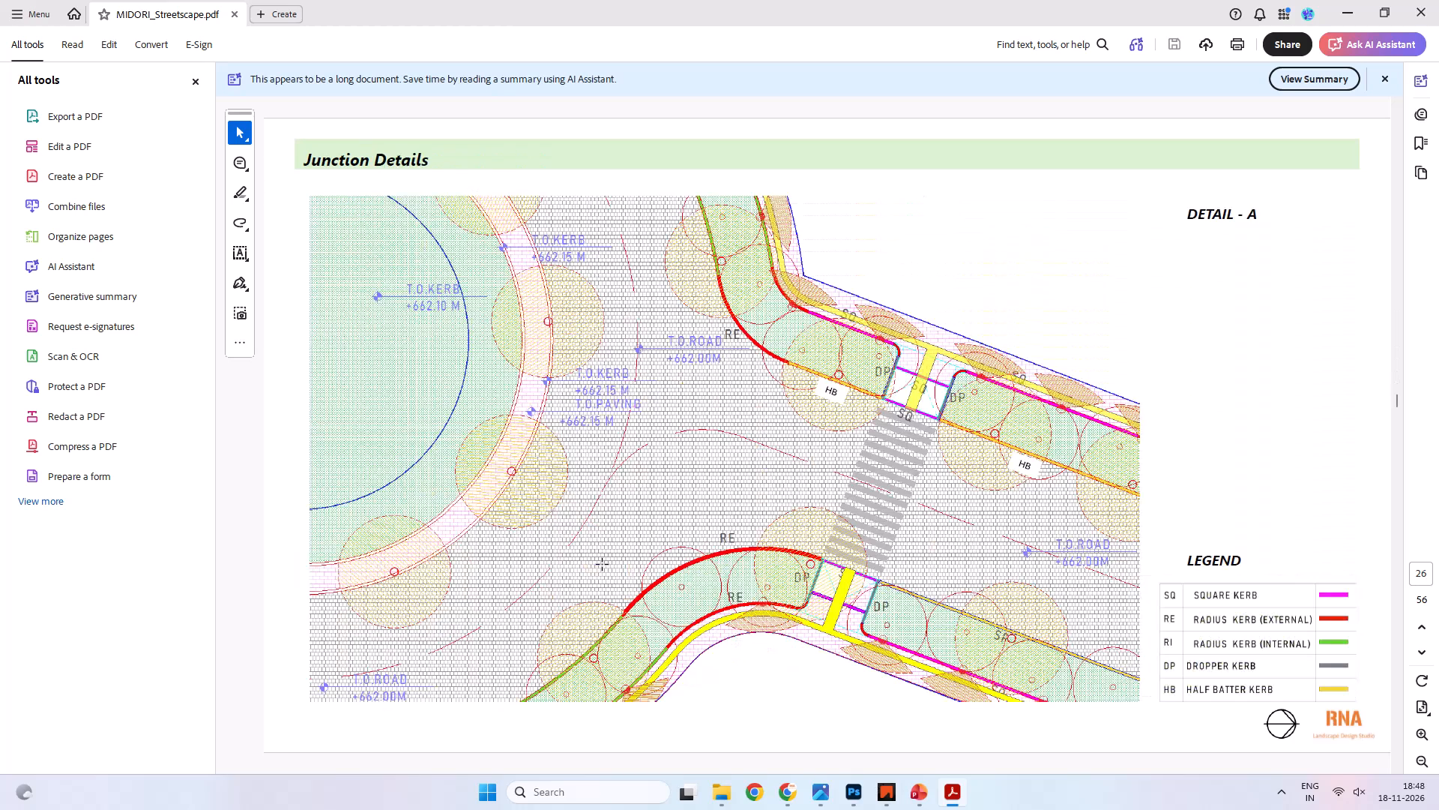
key("Down")
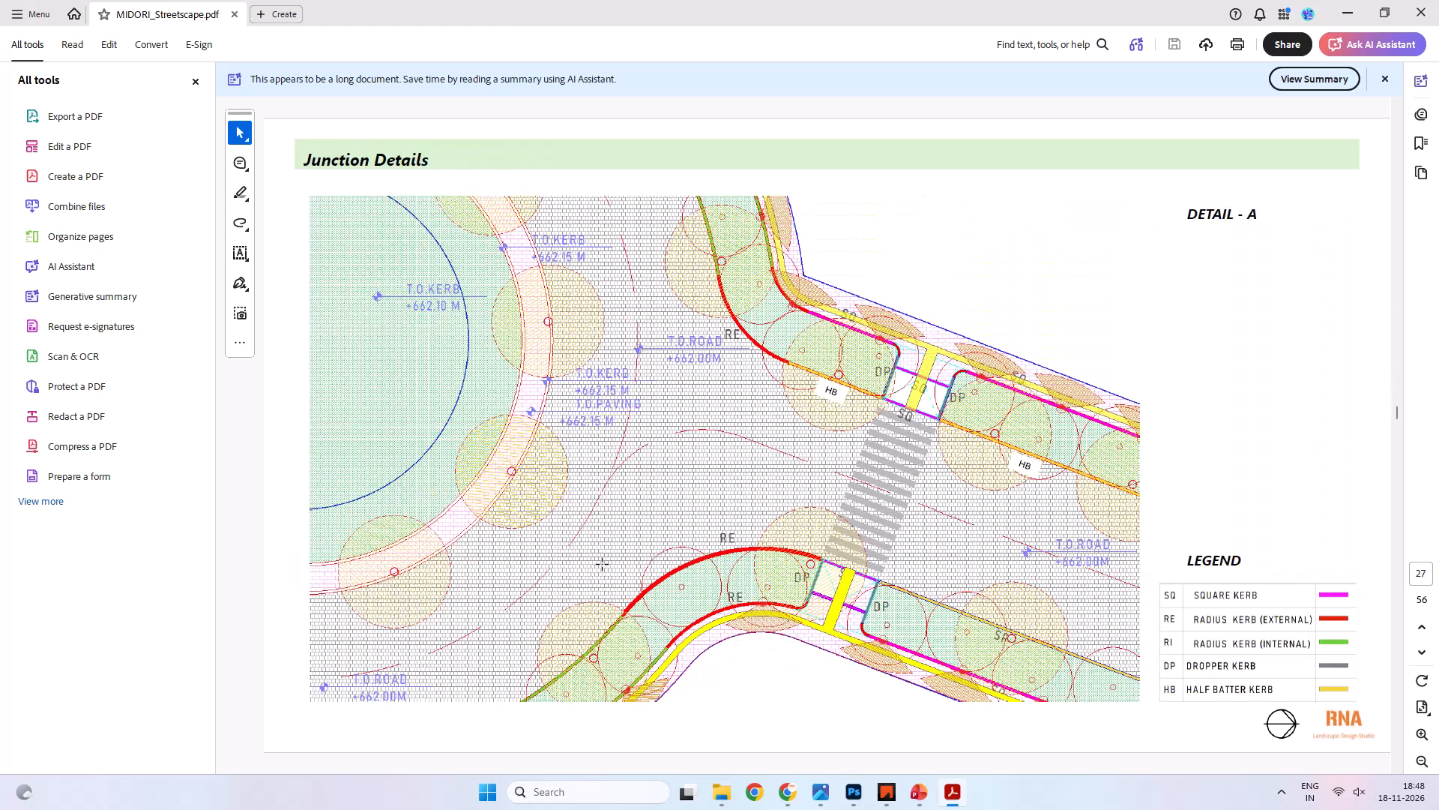
key("Down")
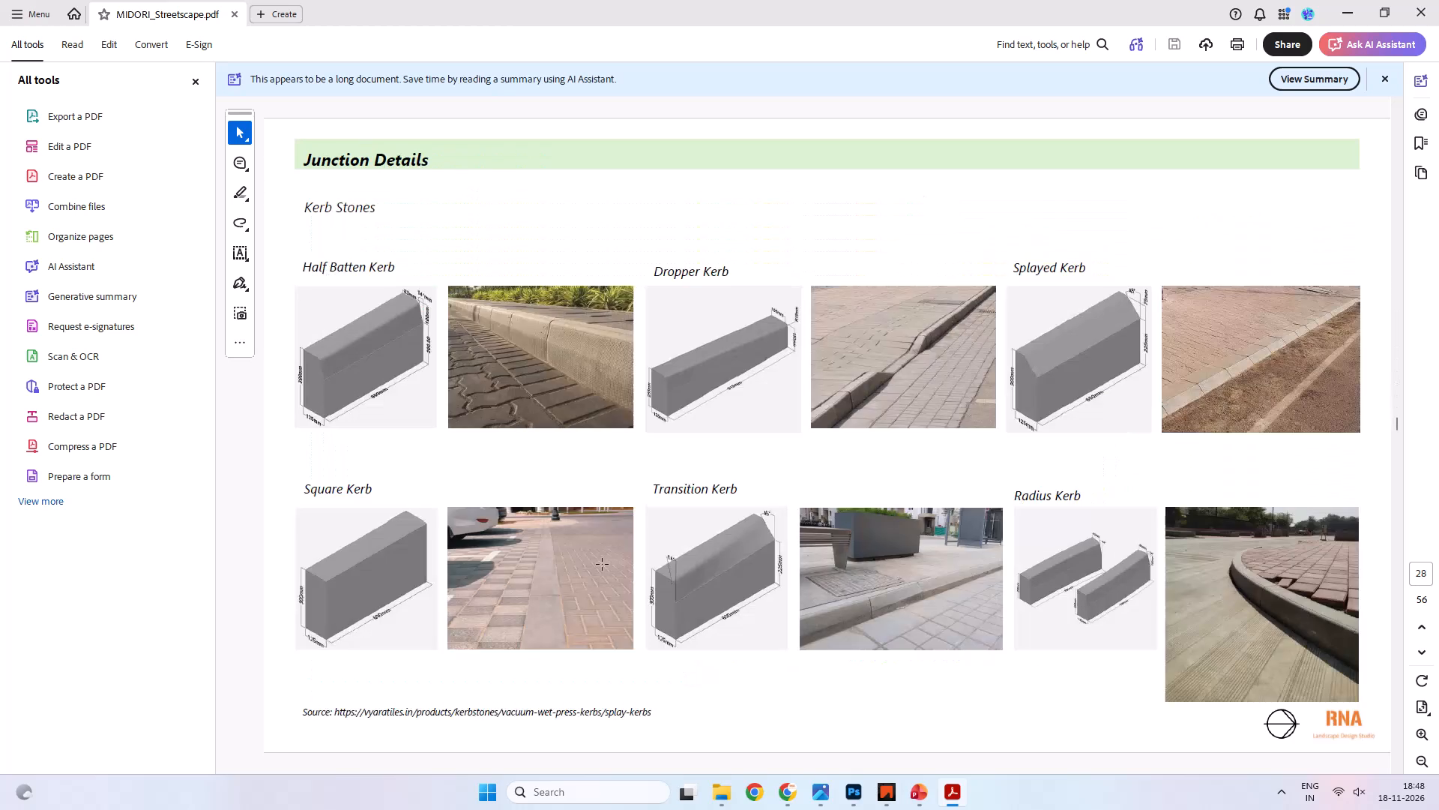
key("Up")
key("Up")
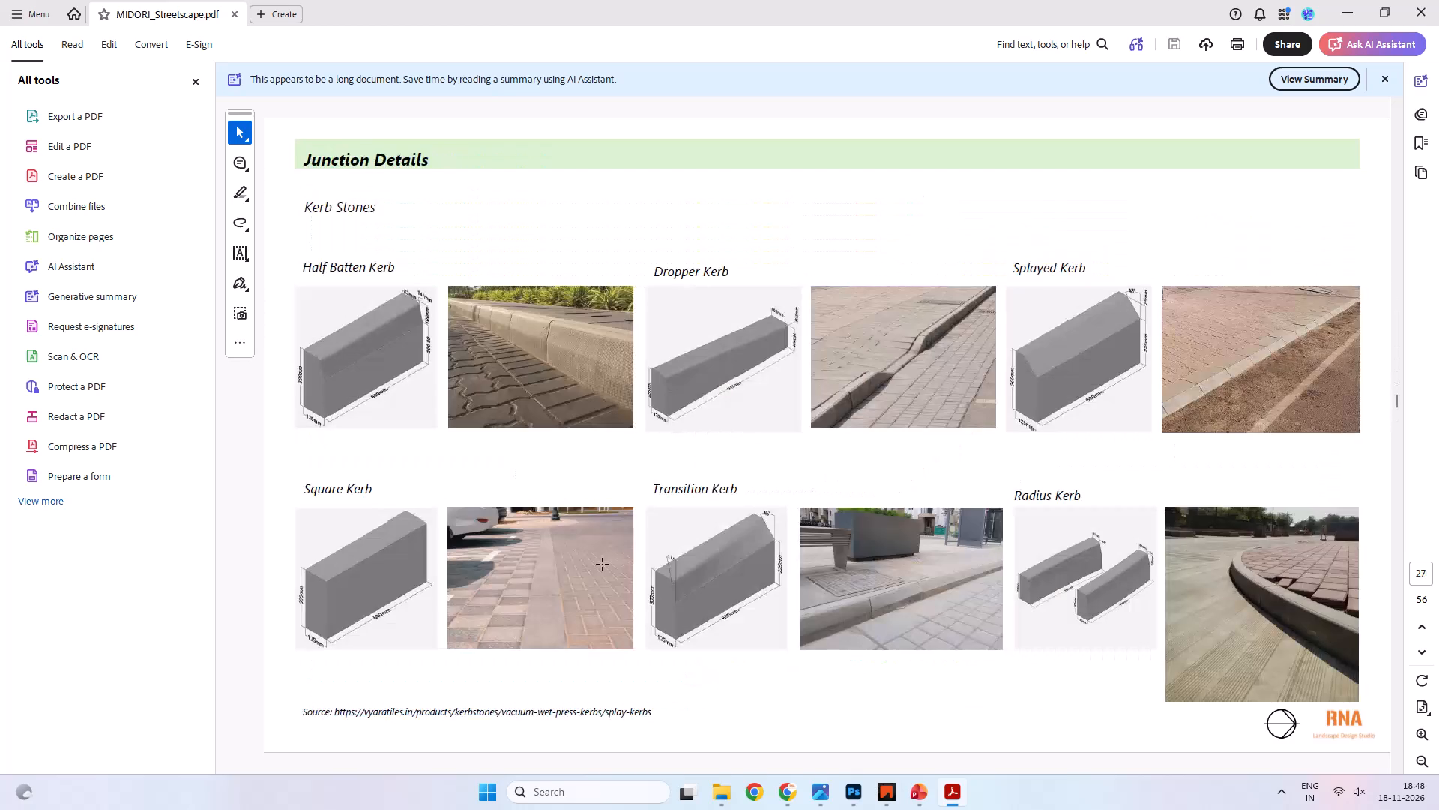
key("Down")
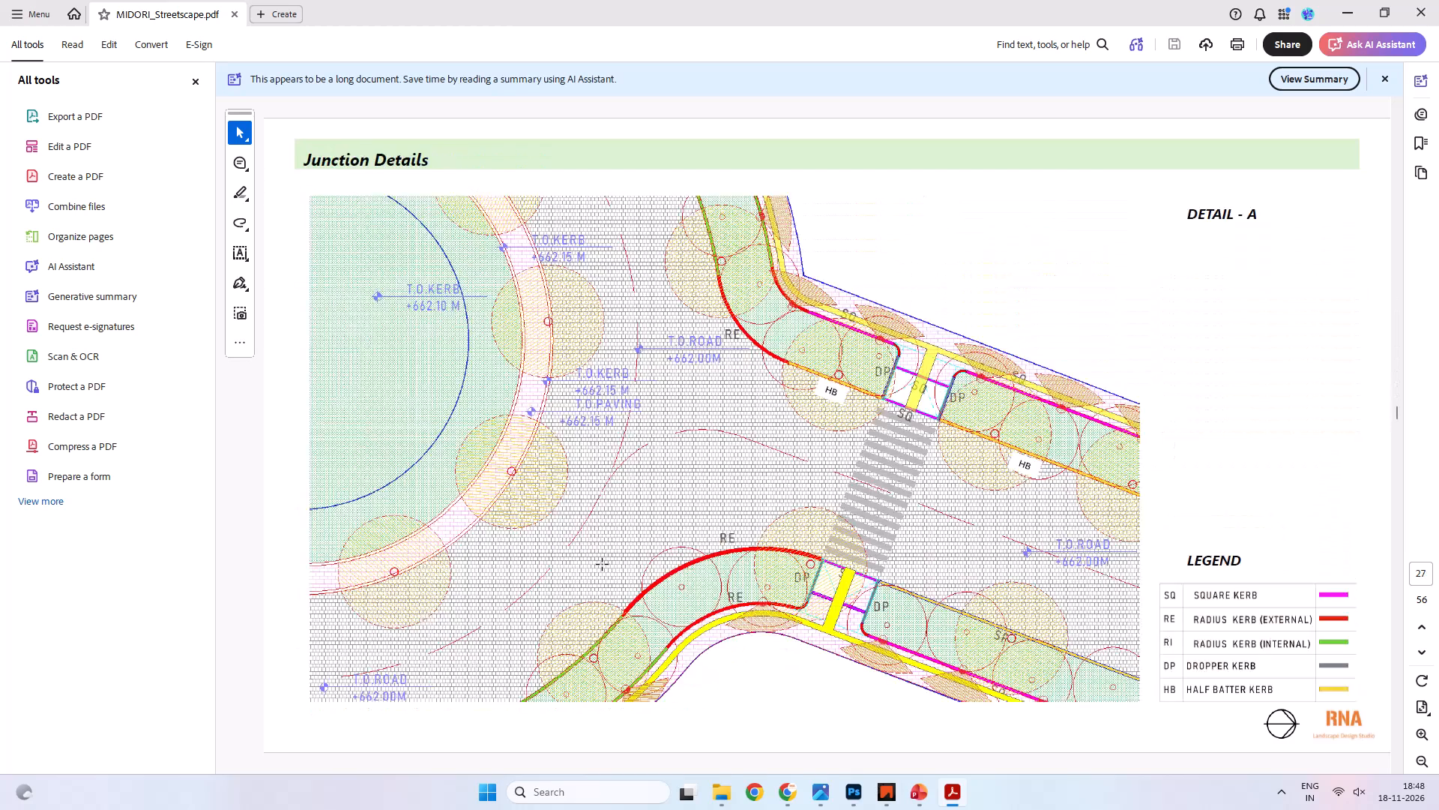
key("Down")
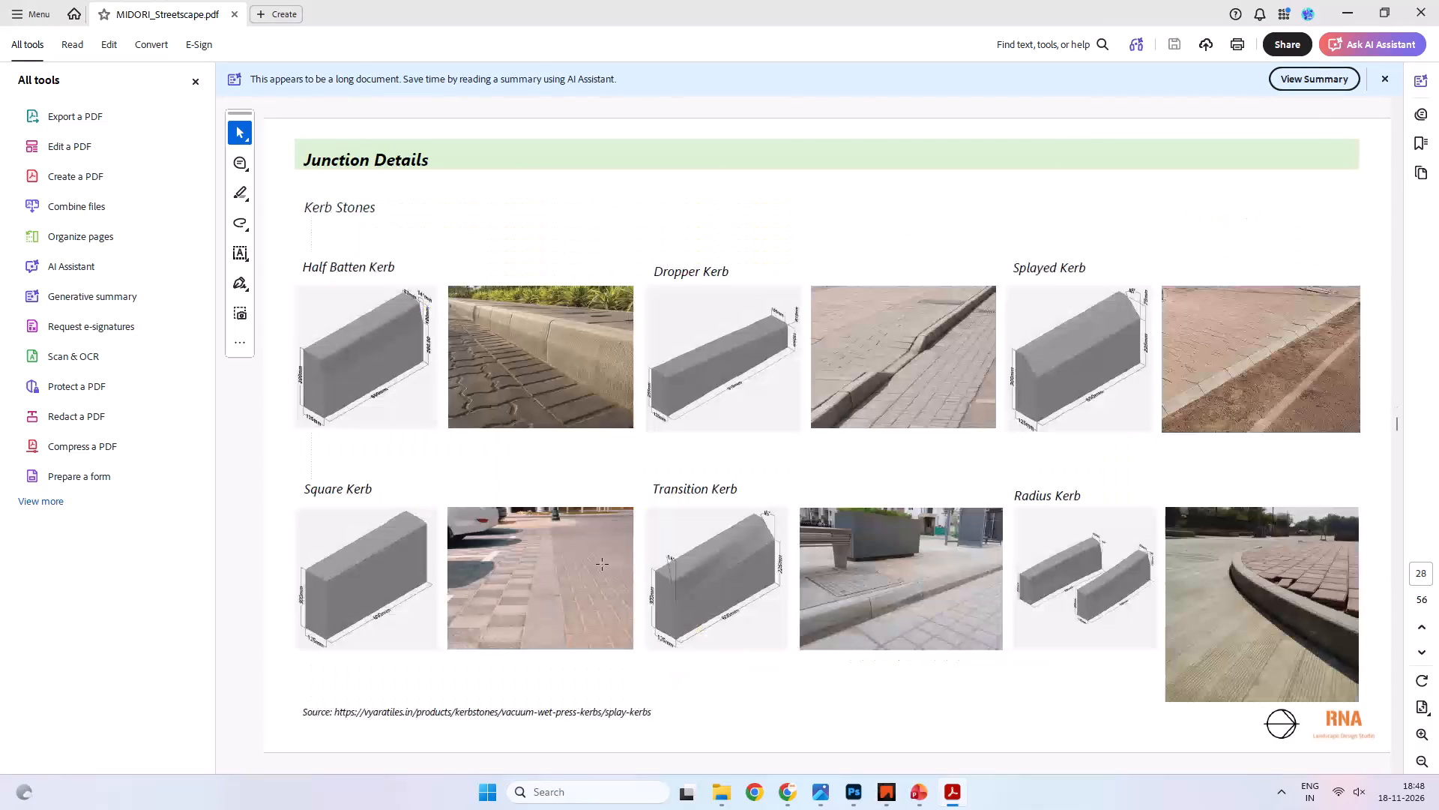
Review the PDF's Road & Movement pages and the Lighting and Furniture pages covering lights, waste bins and seating.
key("Down")
key("Down")
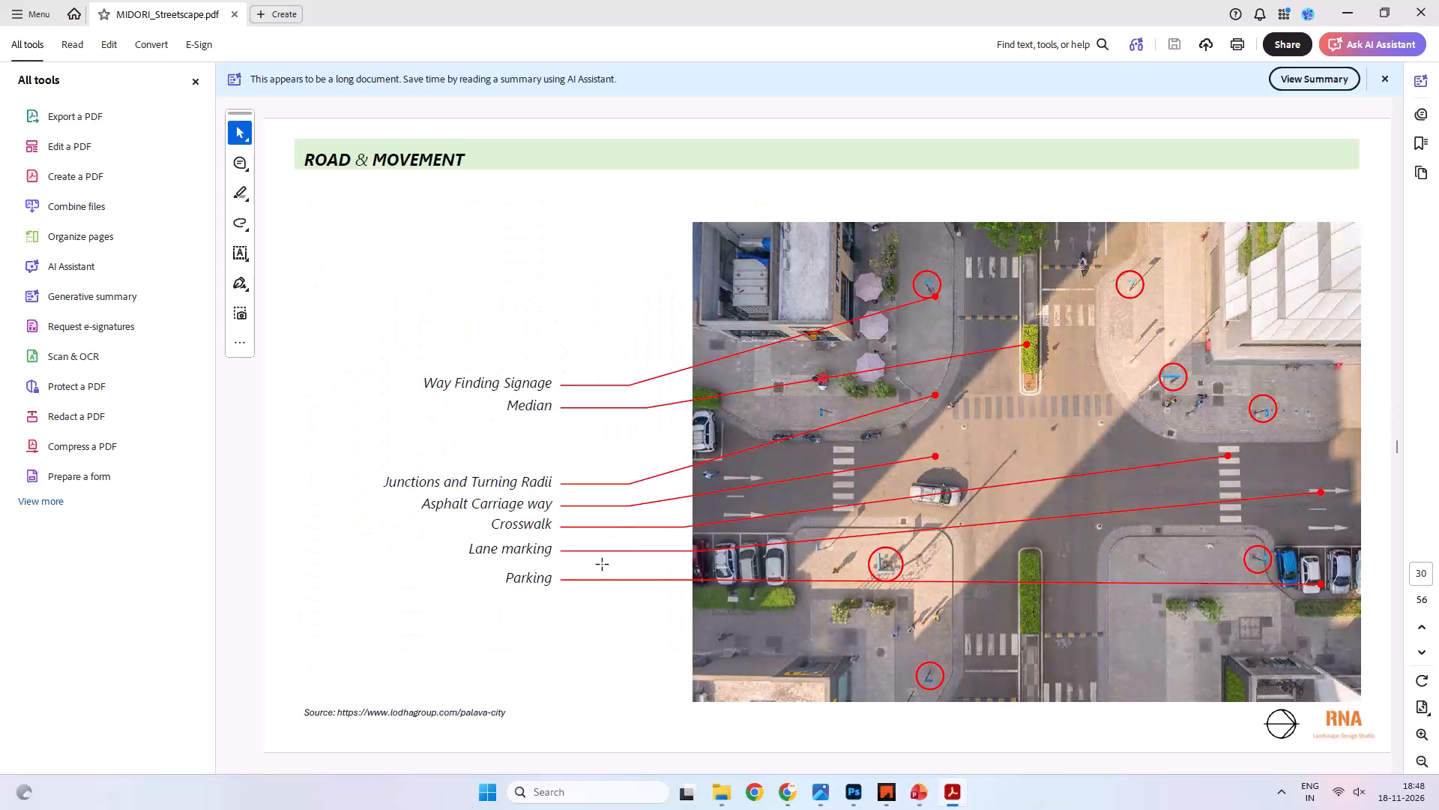
key("Down")
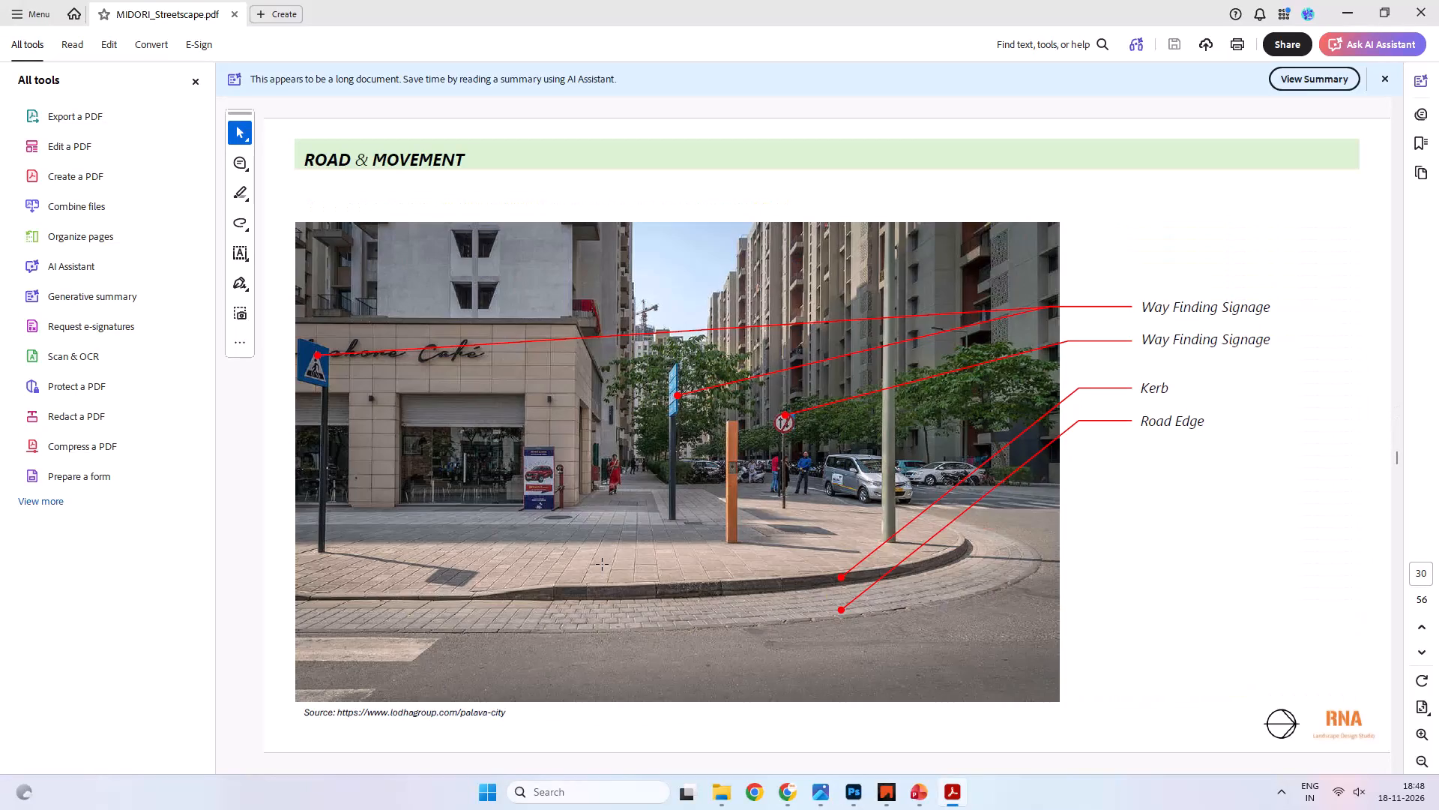
key("Down")
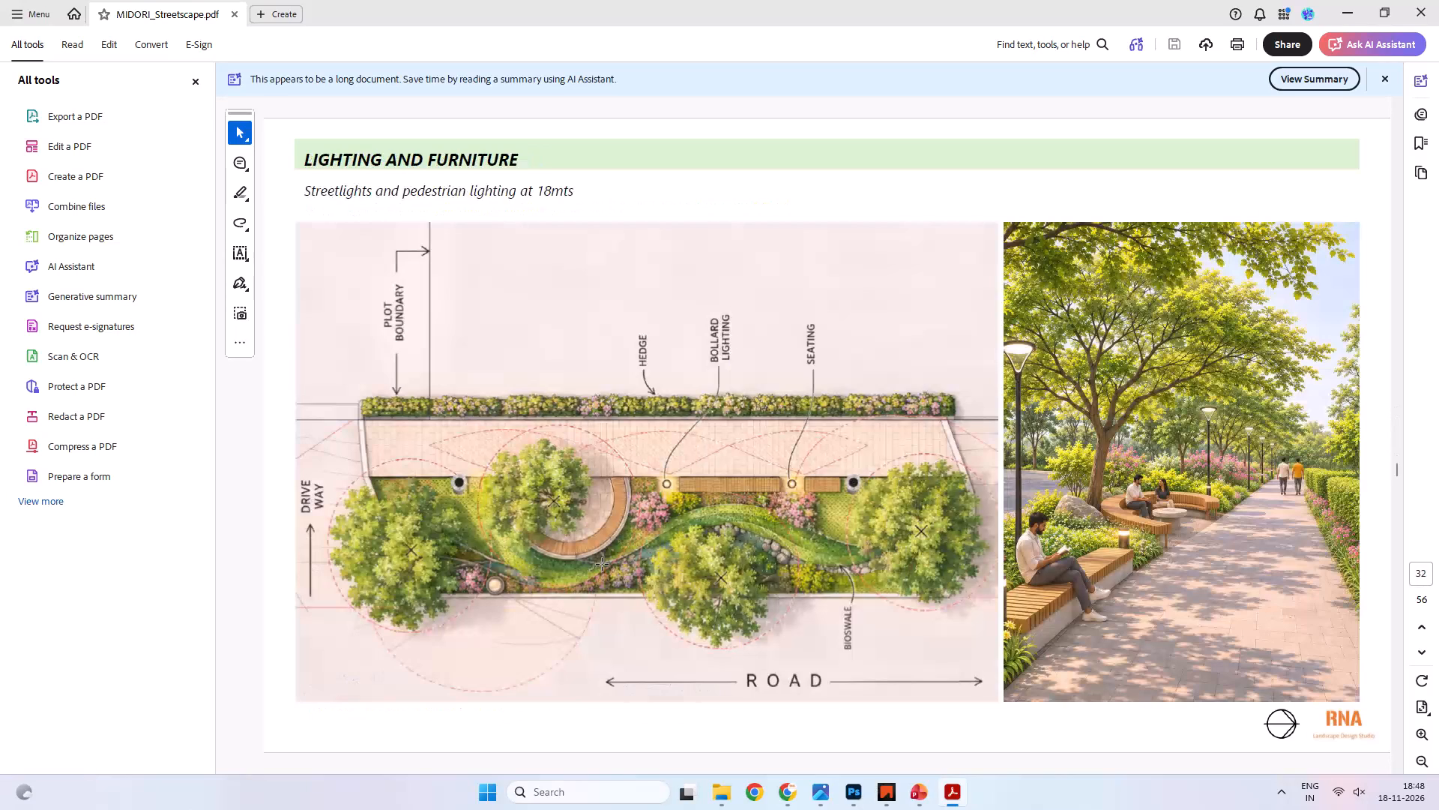
key("Down")
key("Down")
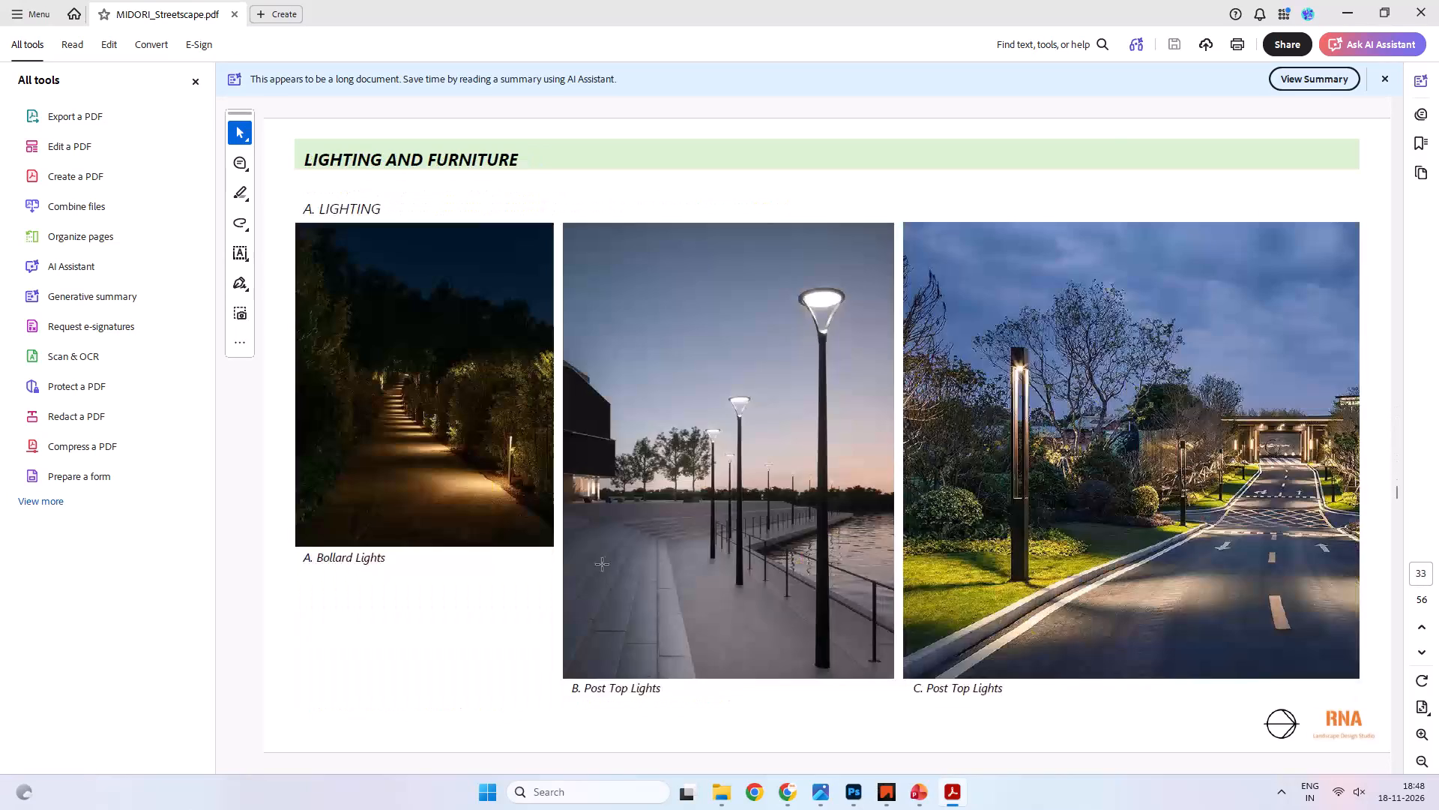
key("Down")
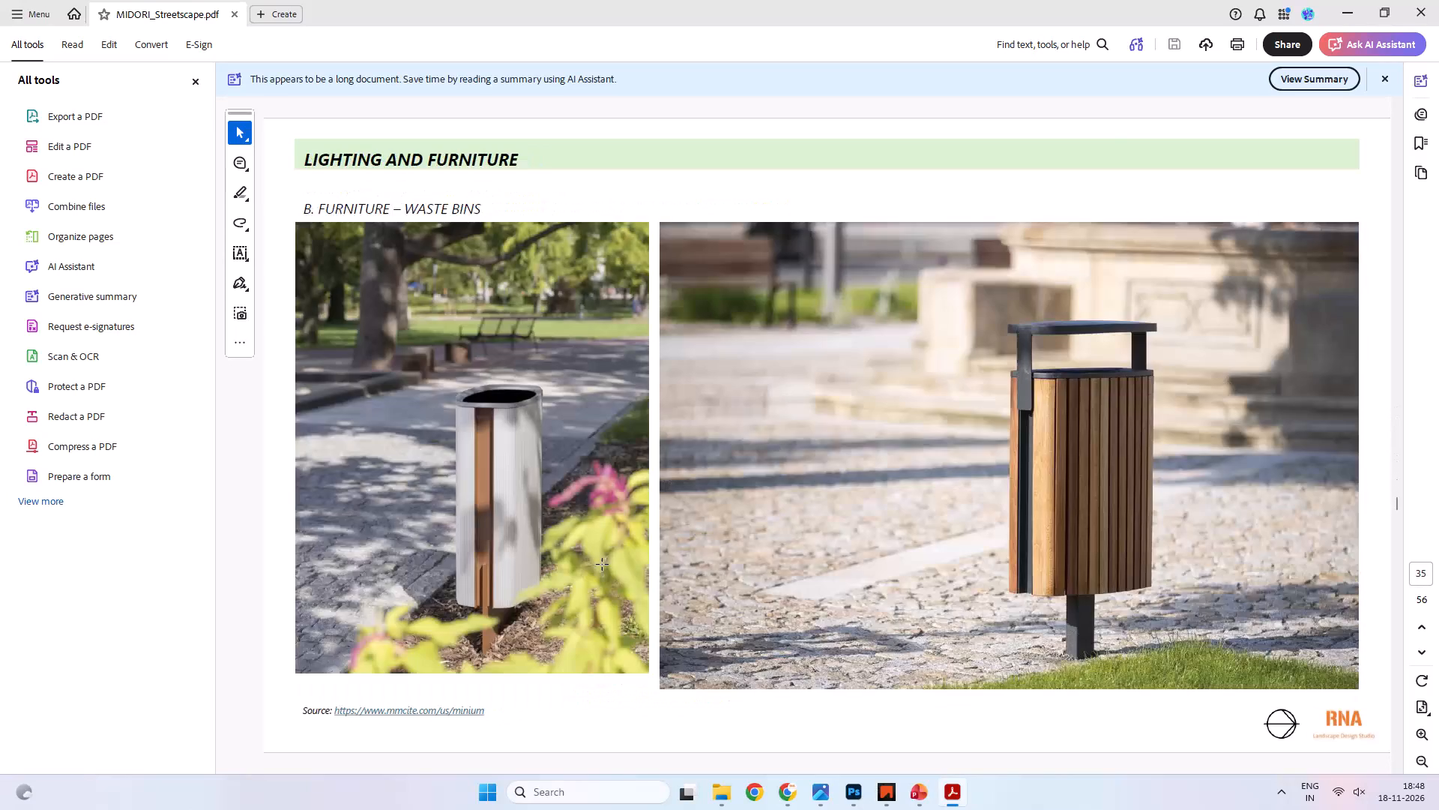
key("Down")
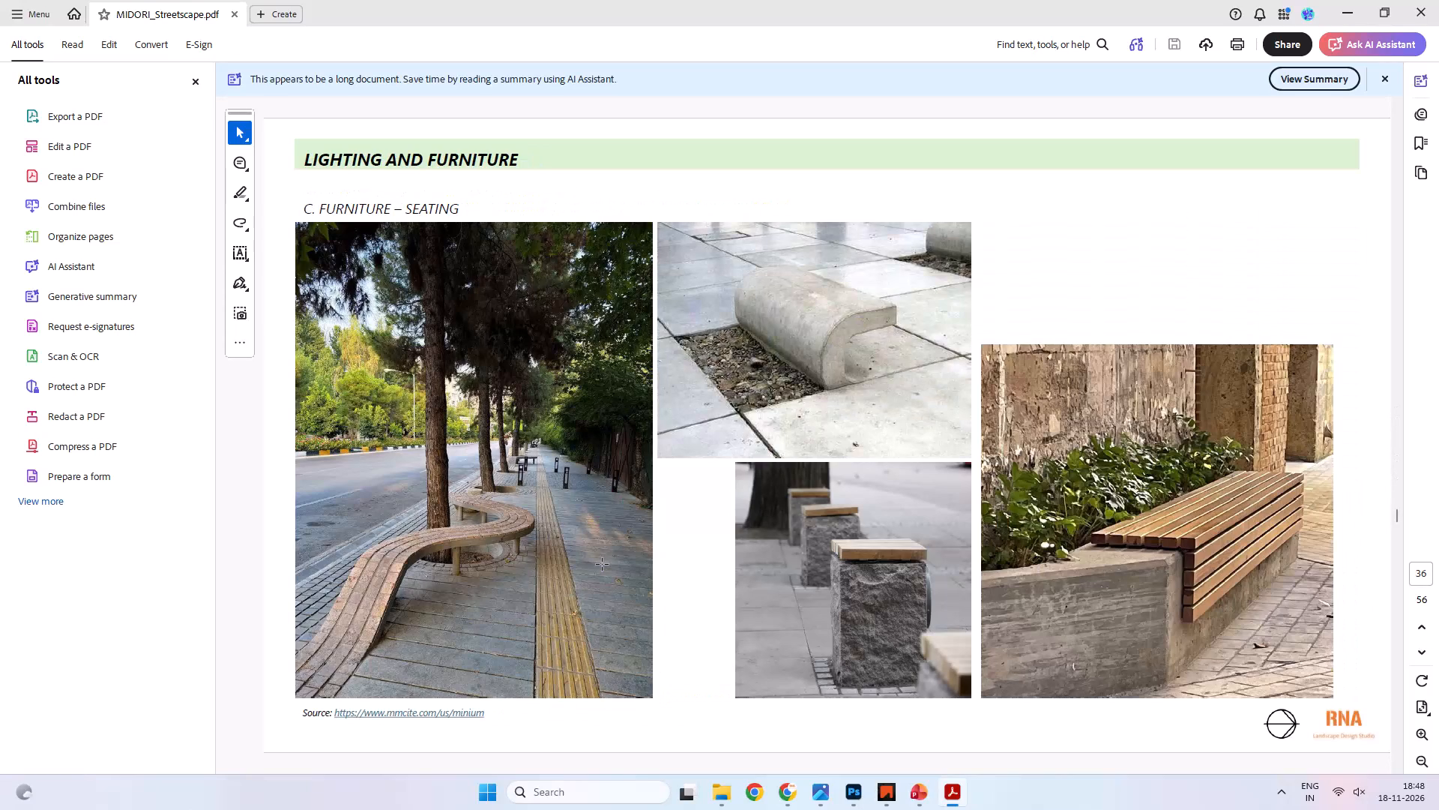
key("Up")
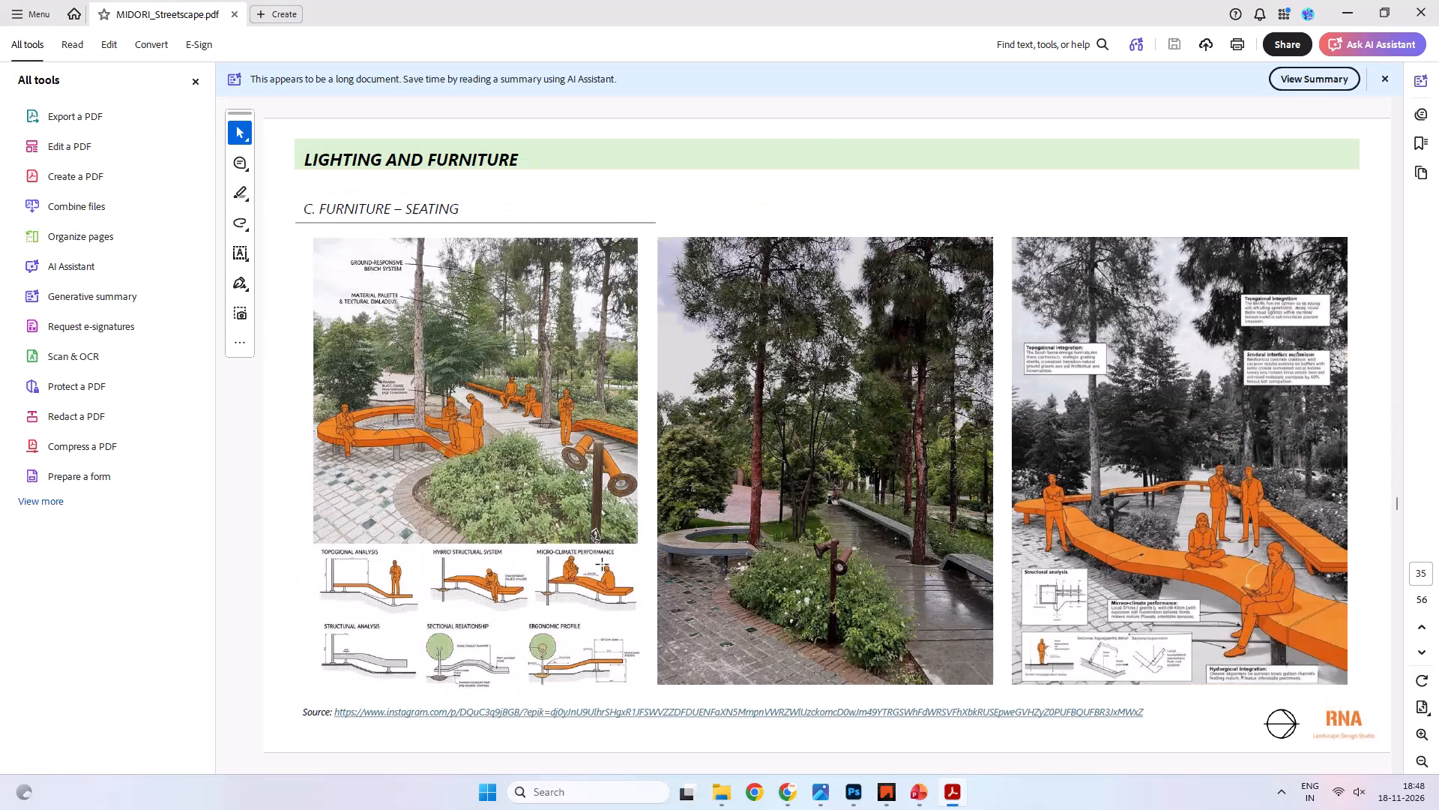
key("Down")
key("Down")
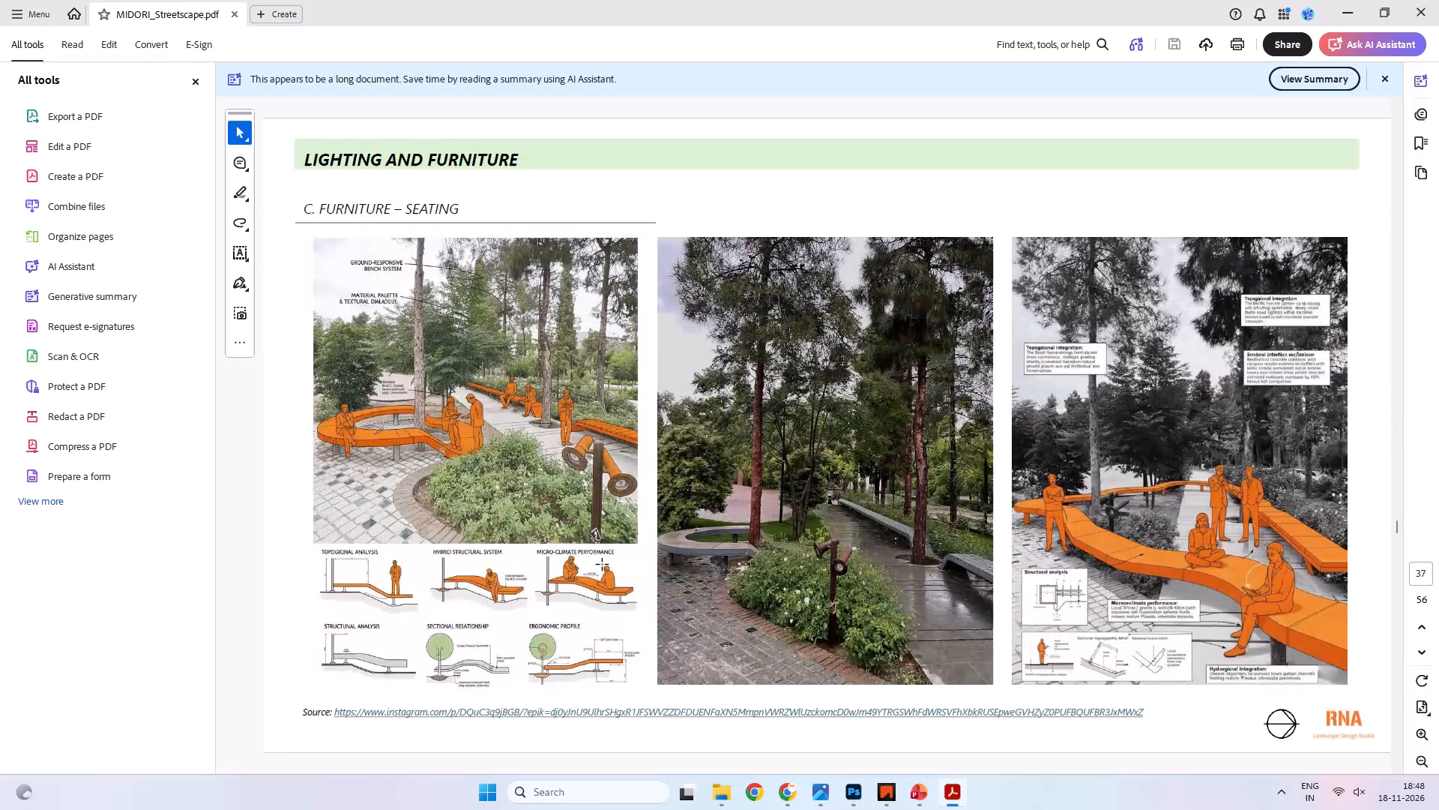
Review the PDF's Roundabout Feature options and the Entrance Portal & Driveway pages with the Driveway Portal references.
key("Down")
key("Down")
key("Down")
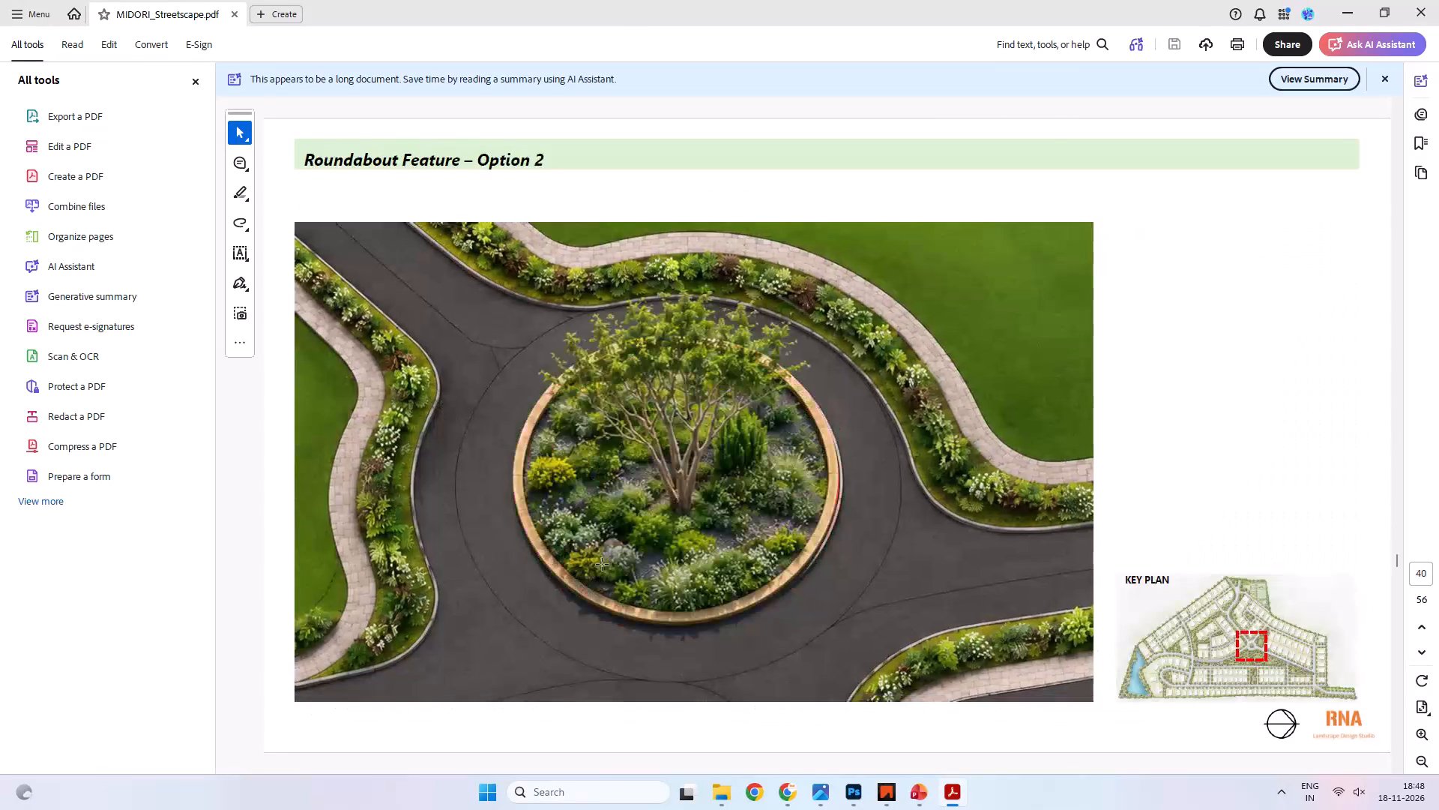
key("Down")
key("Down")
key("Down")
key("Down")
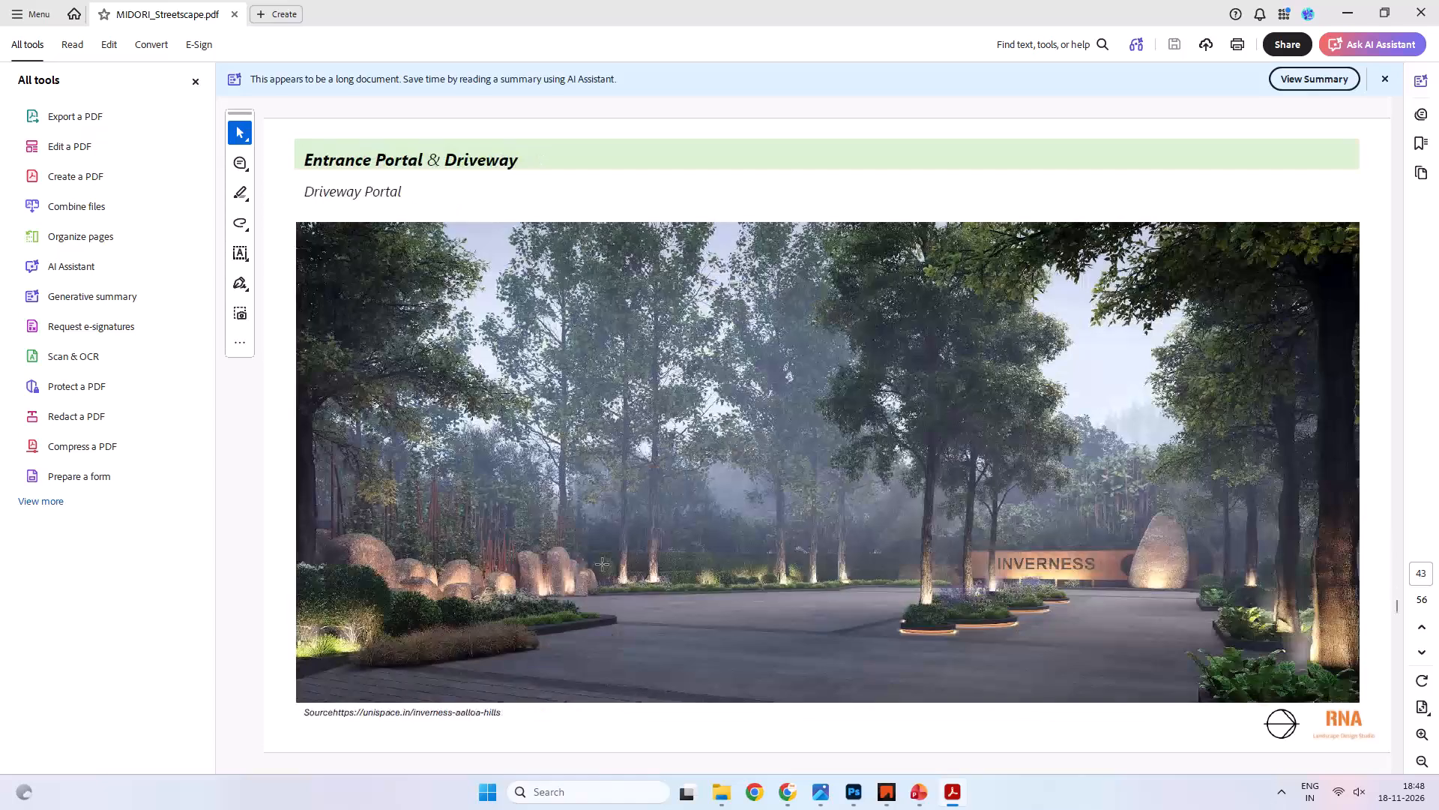
key("Down")
key("Down")
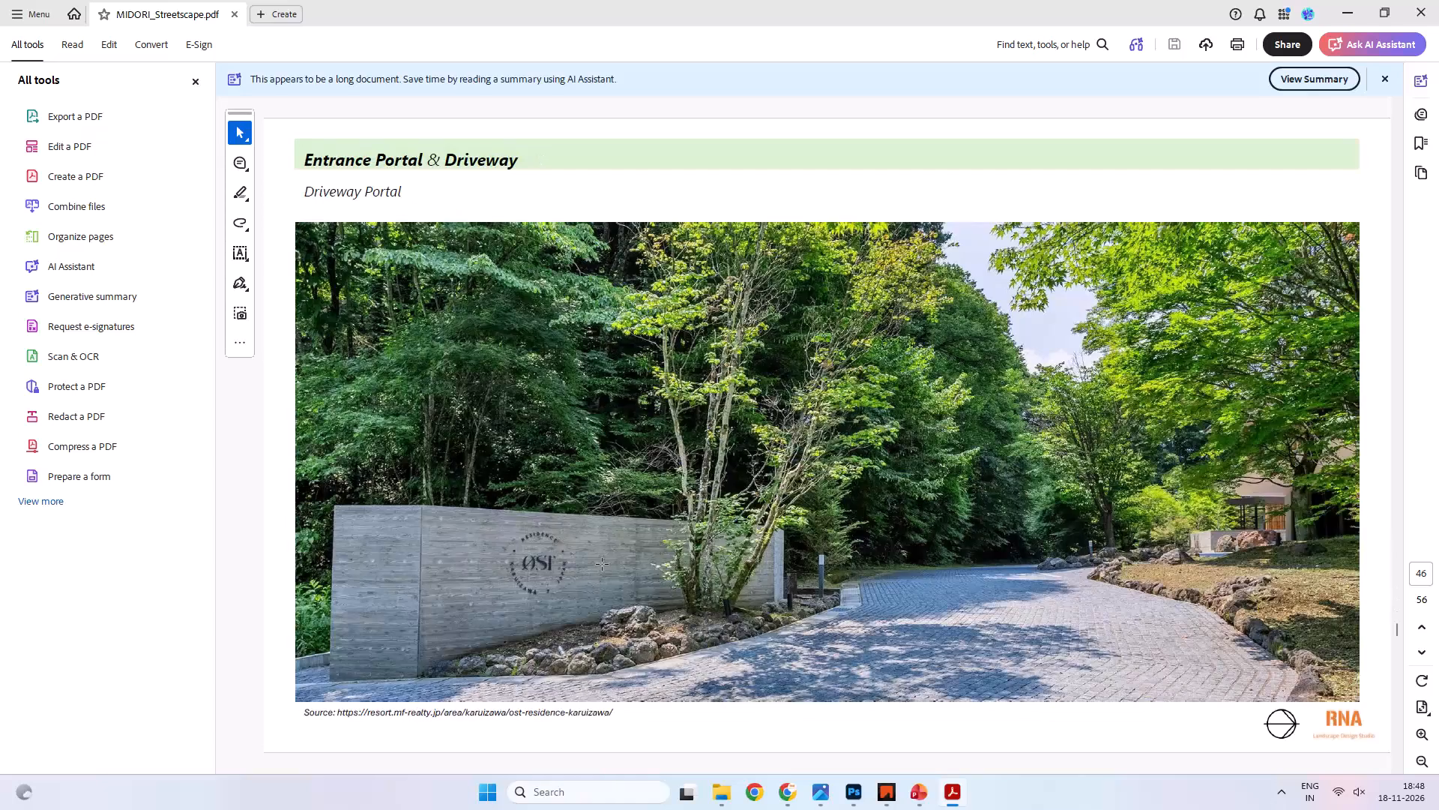
key("Down")
key("Up")
key("Up")
key("Down")
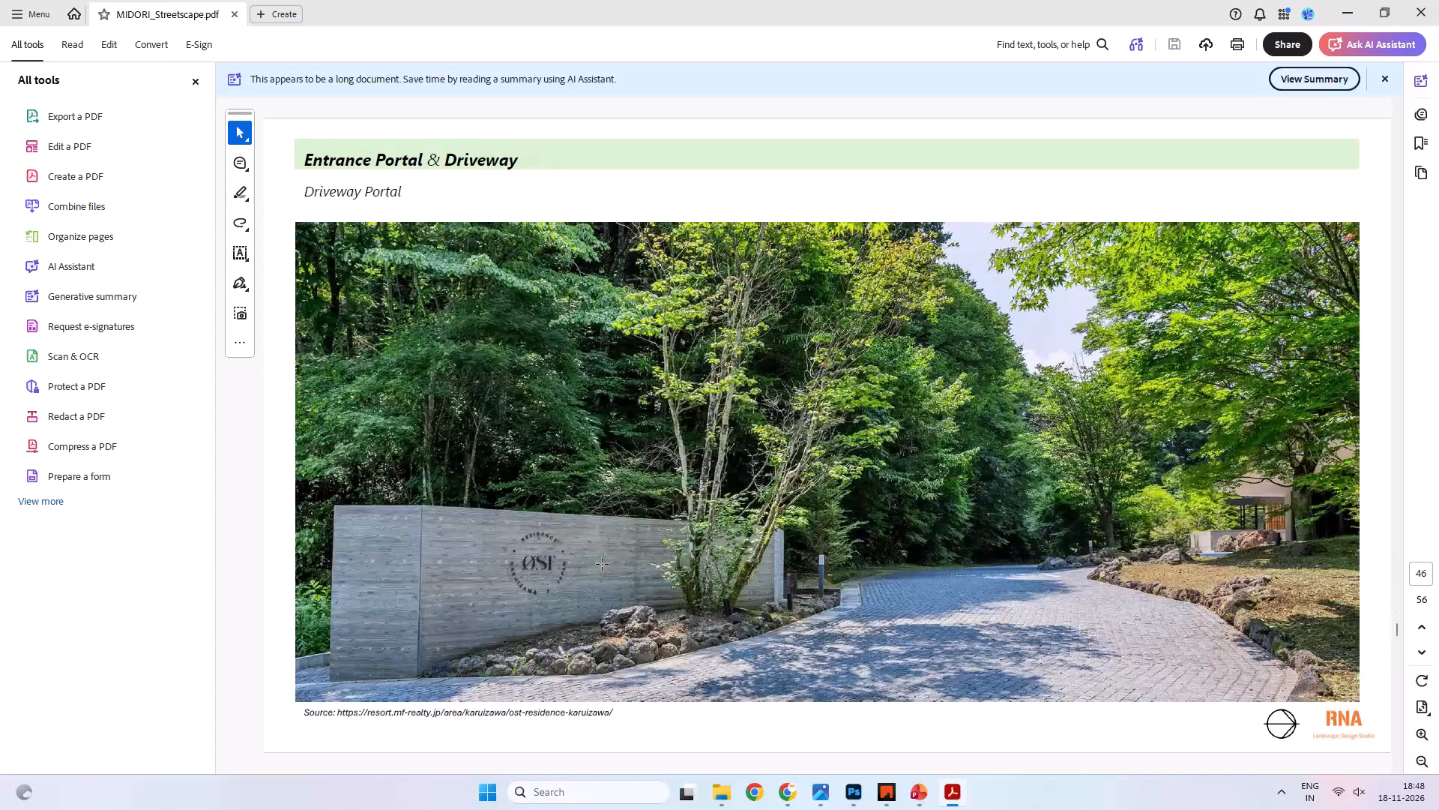
key("Down")
key("Down")
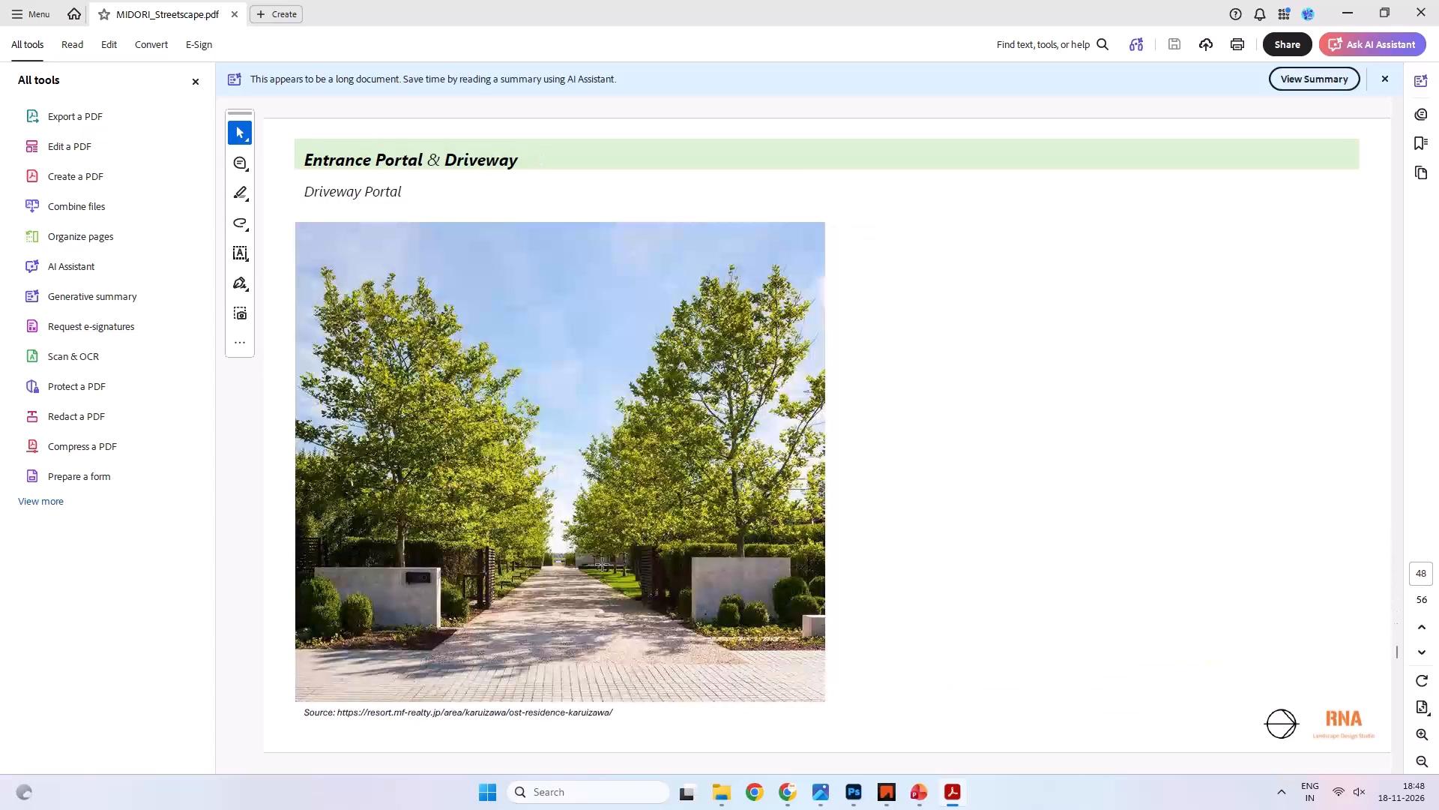
key("Up")
Switch to the Streetscape presentation in PowerPoint and look through its later slides, including Inspirations for the landscape intent and Utilities and Drainage.
key("alt+Tab")
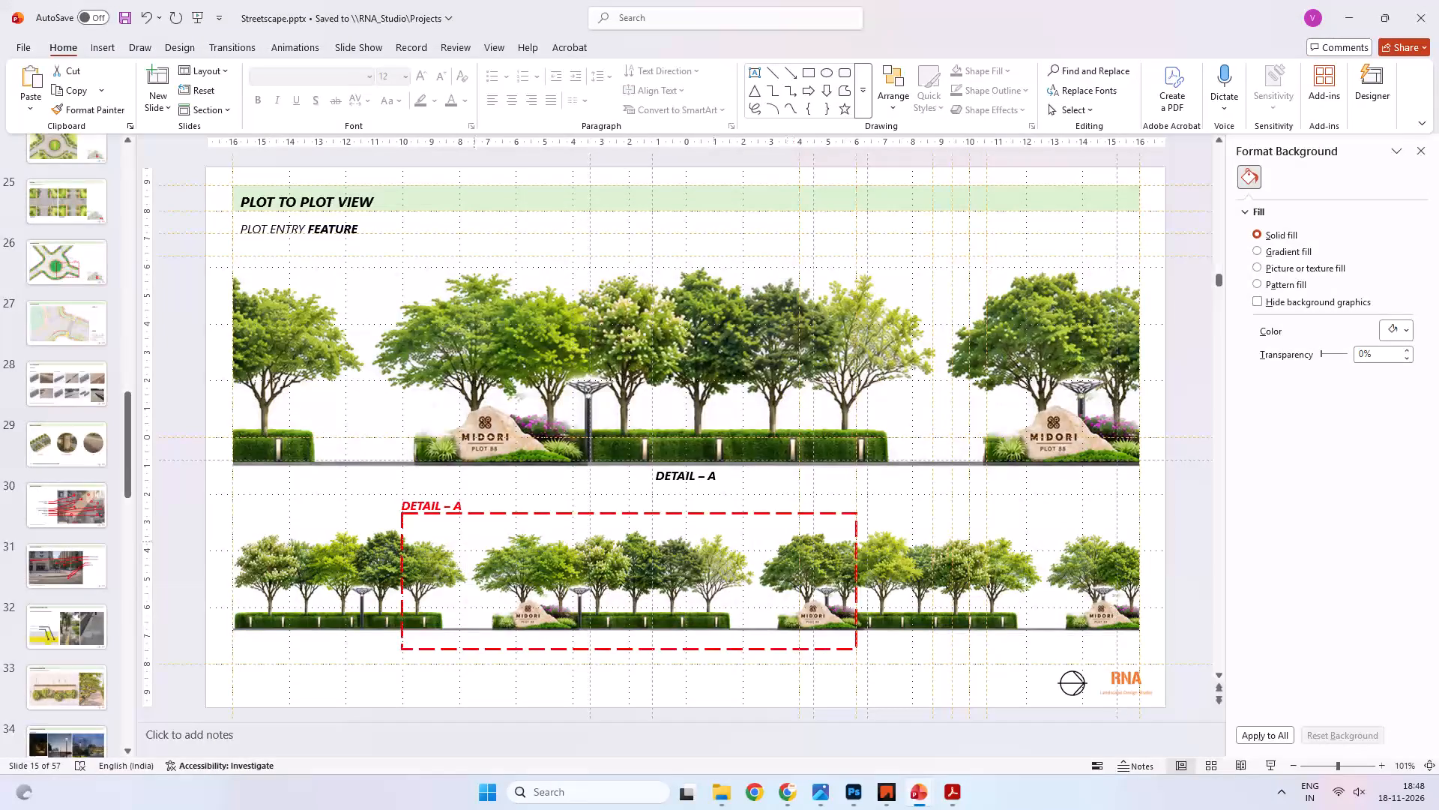
scroll(255, 559, "down", 20)
scroll(255, 559, "down", 20)
scroll(255, 559, "down", 8)
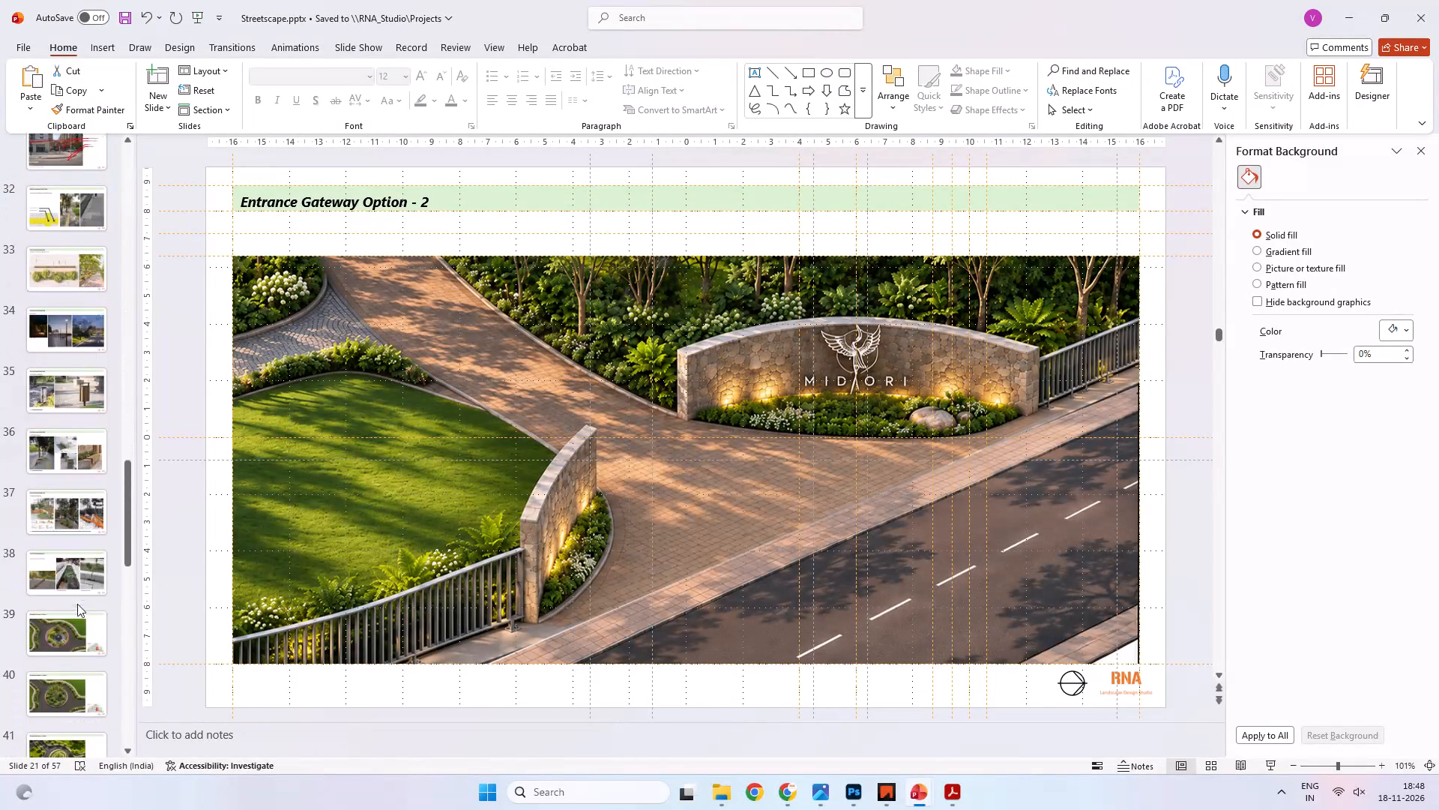
scroll(77, 604, "down", 20)
scroll(77, 604, "down", 20)
scroll(77, 604, "down", 7)
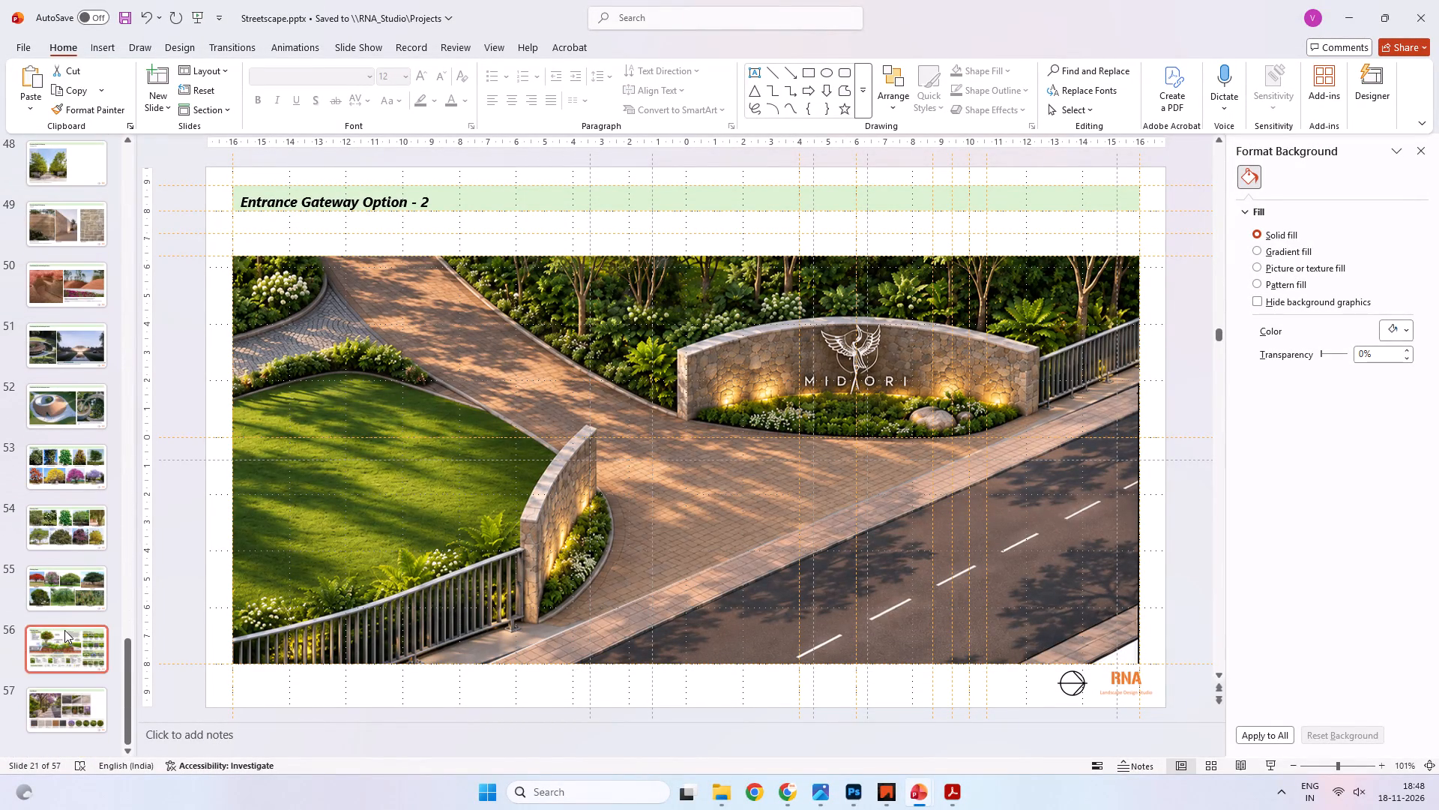
scroll(61, 348, "up", 4)
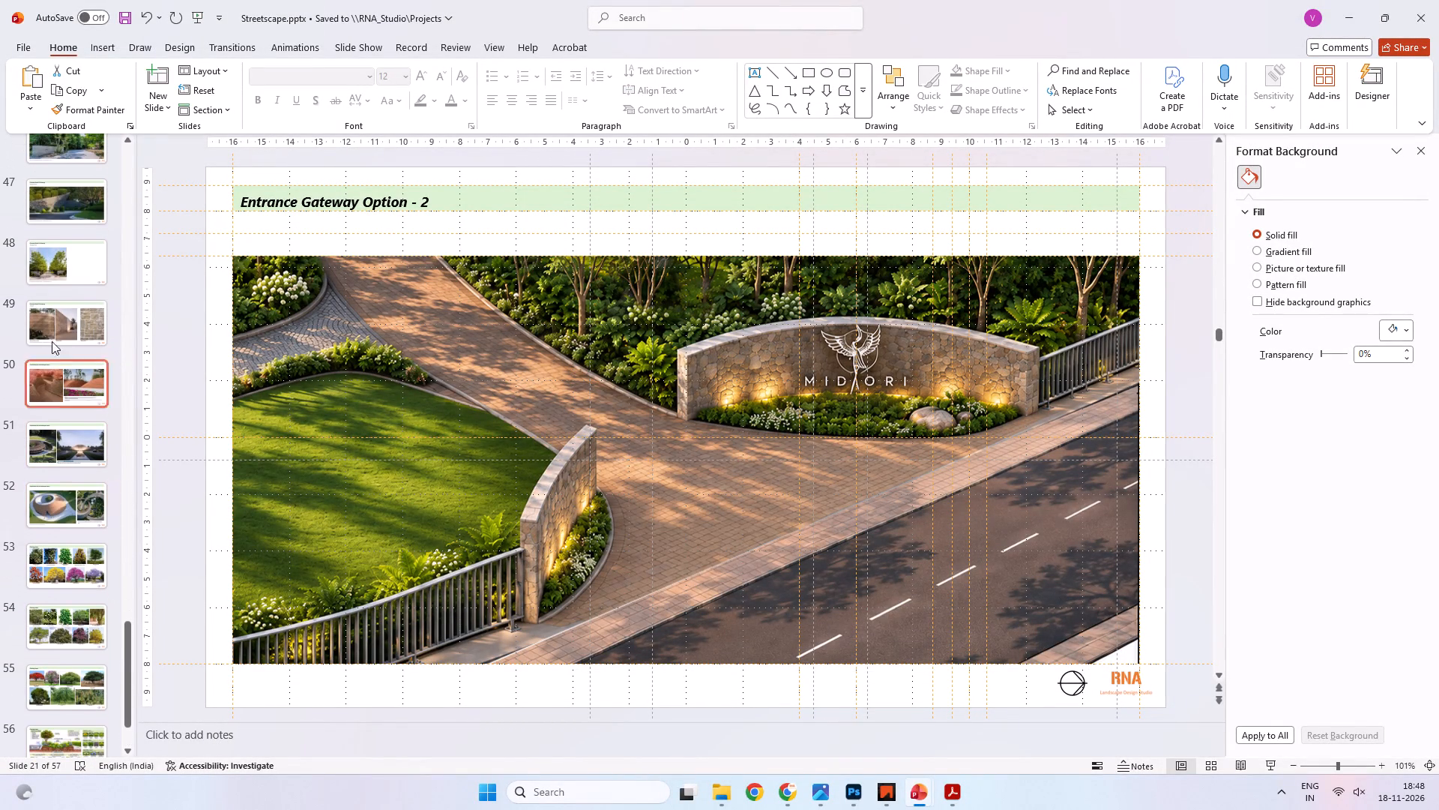
left_click(78, 262)
left_click(61, 383)
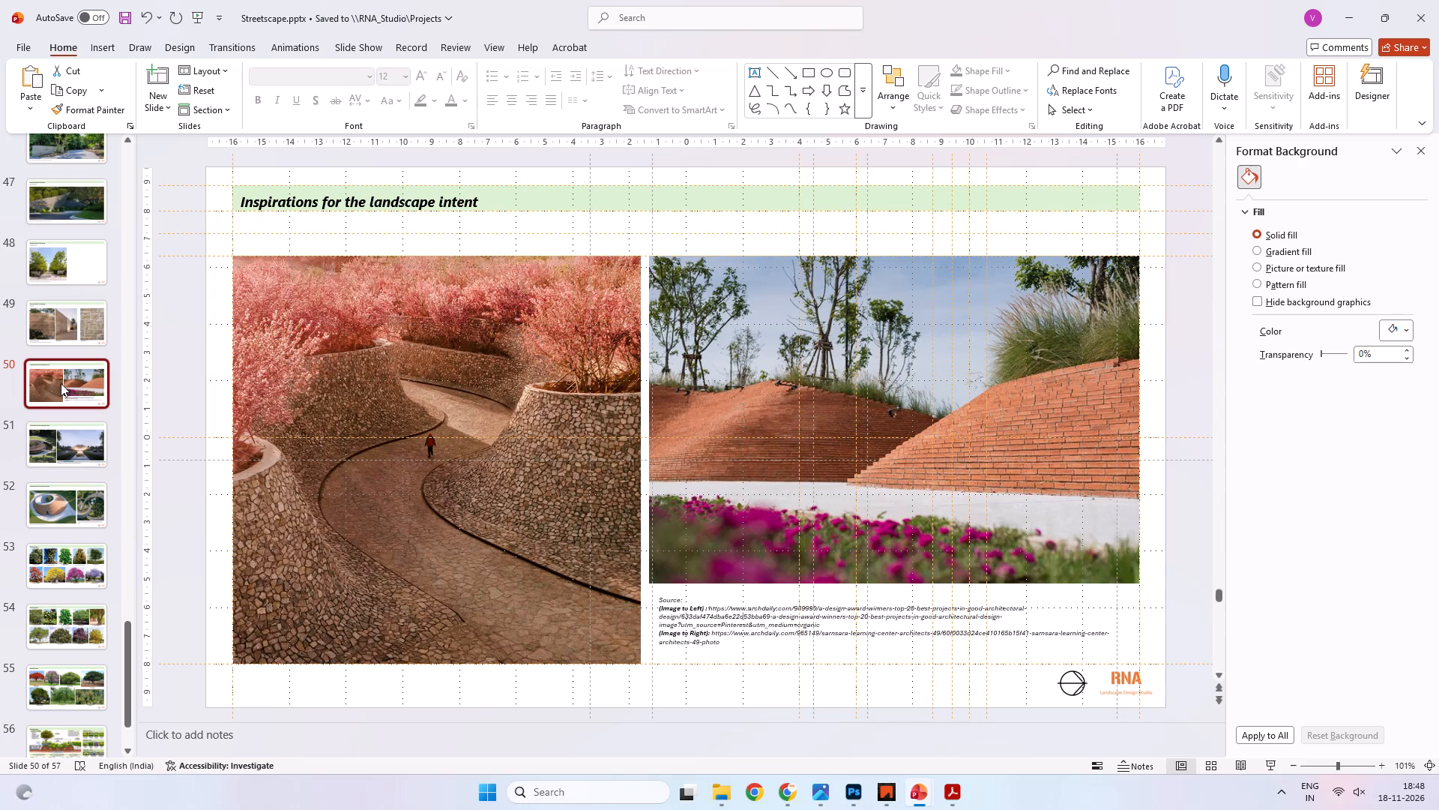
scroll(69, 264, "up", 17)
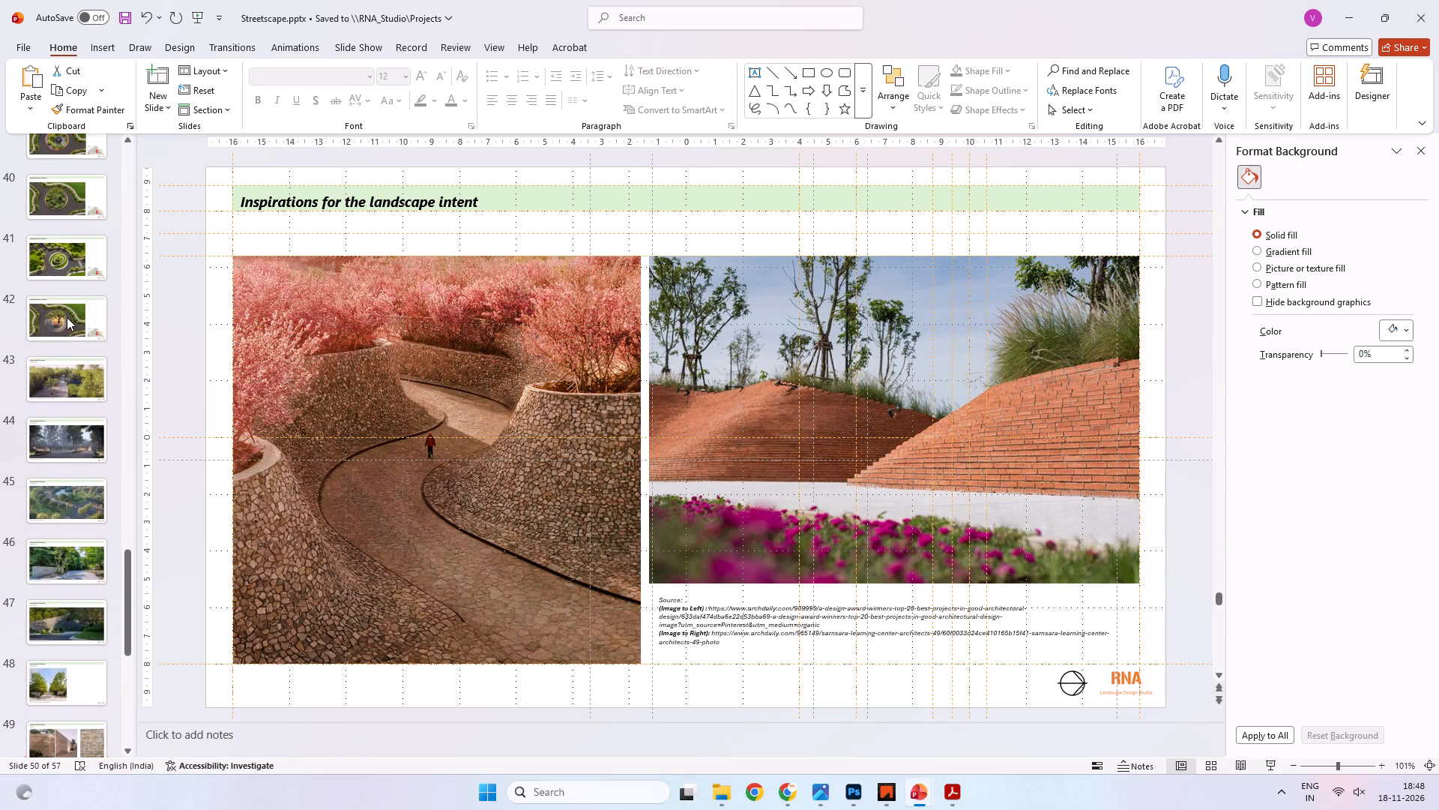
scroll(67, 317, "up", 8)
left_click(67, 269)
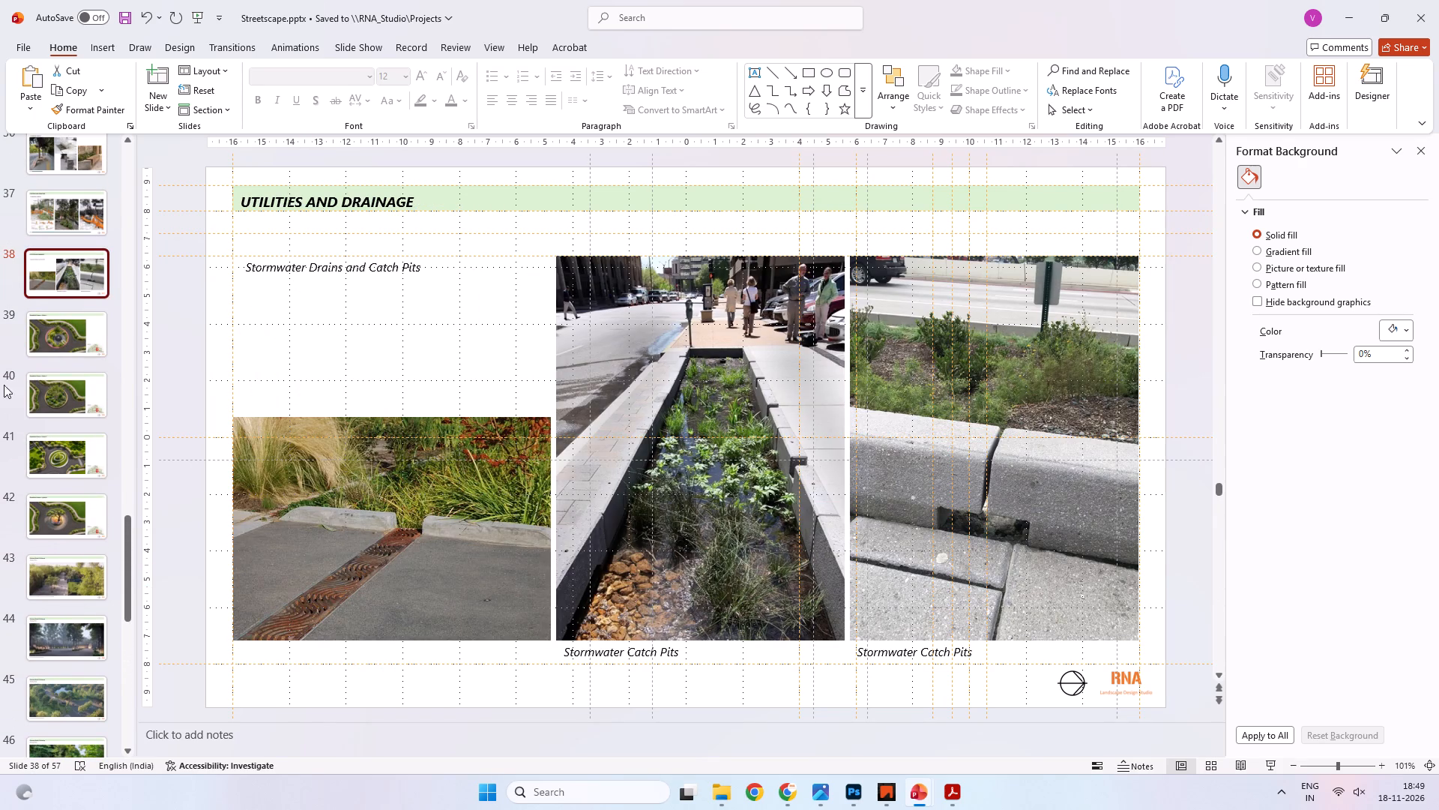
scroll(46, 357, "down", 17)
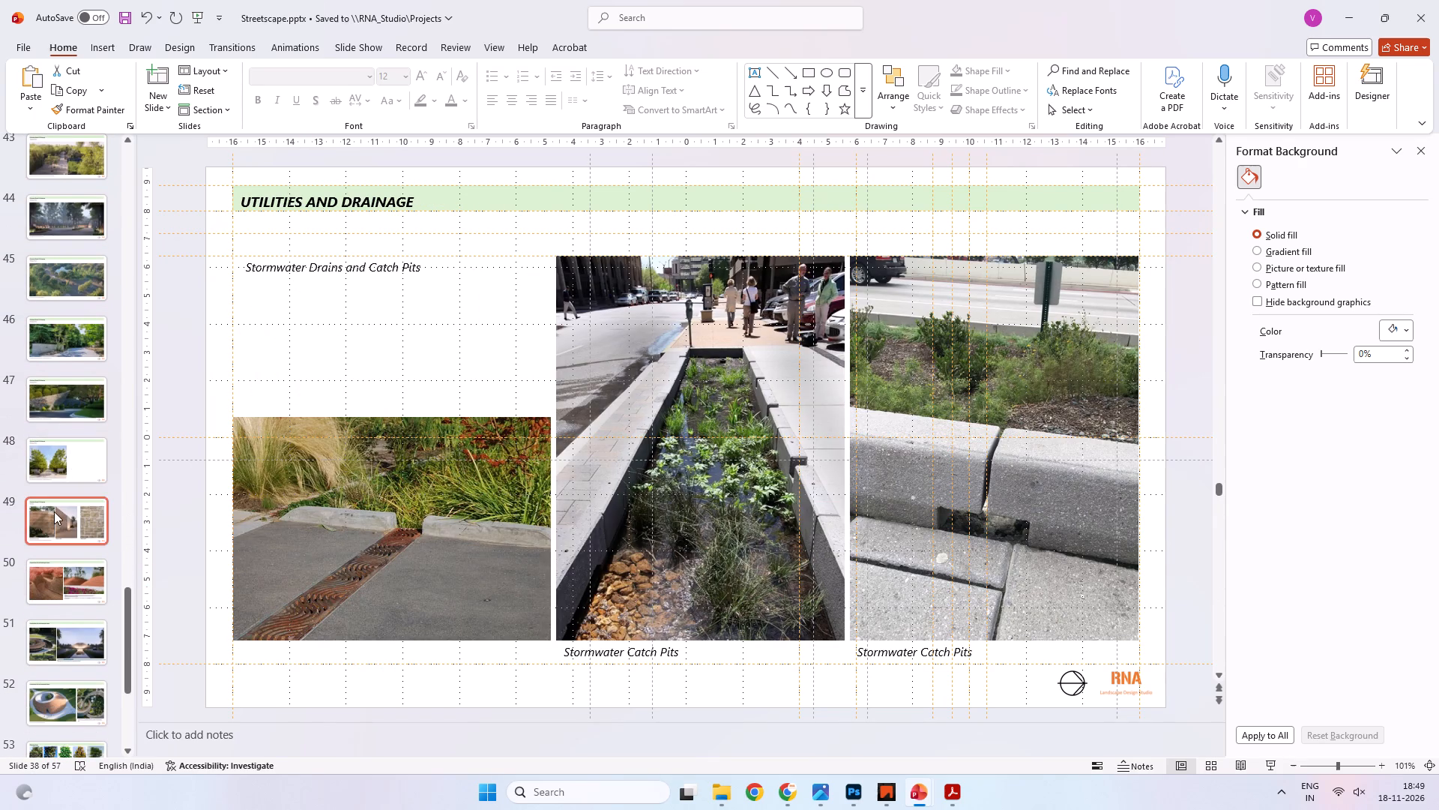
Delete the source caption below the wall pictures on the Entrance Portal & Driveway Materials slide, slide 49.
left_click(54, 511)
left_click(350, 676)
left_click(344, 682)
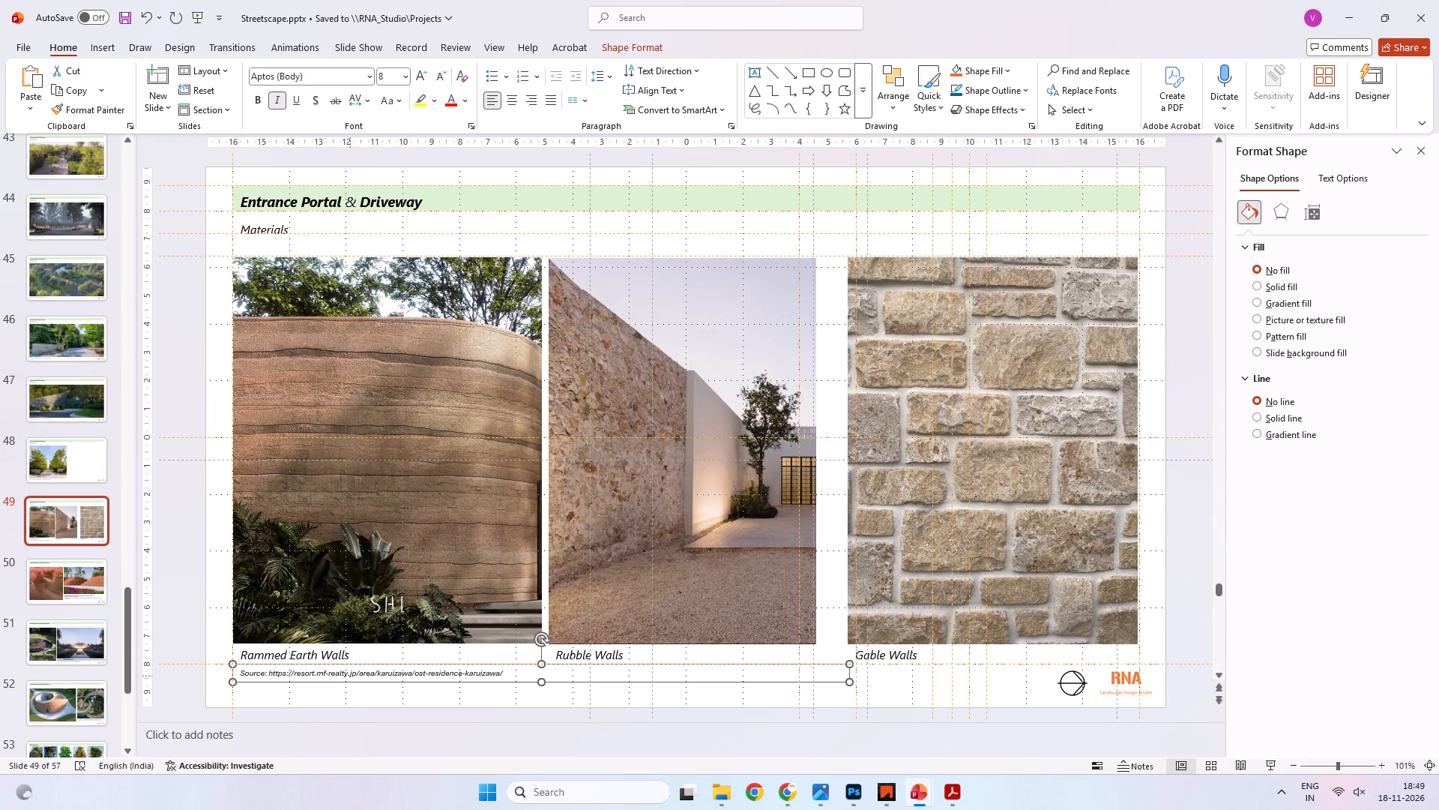
left_click(340, 685)
key("Delete")
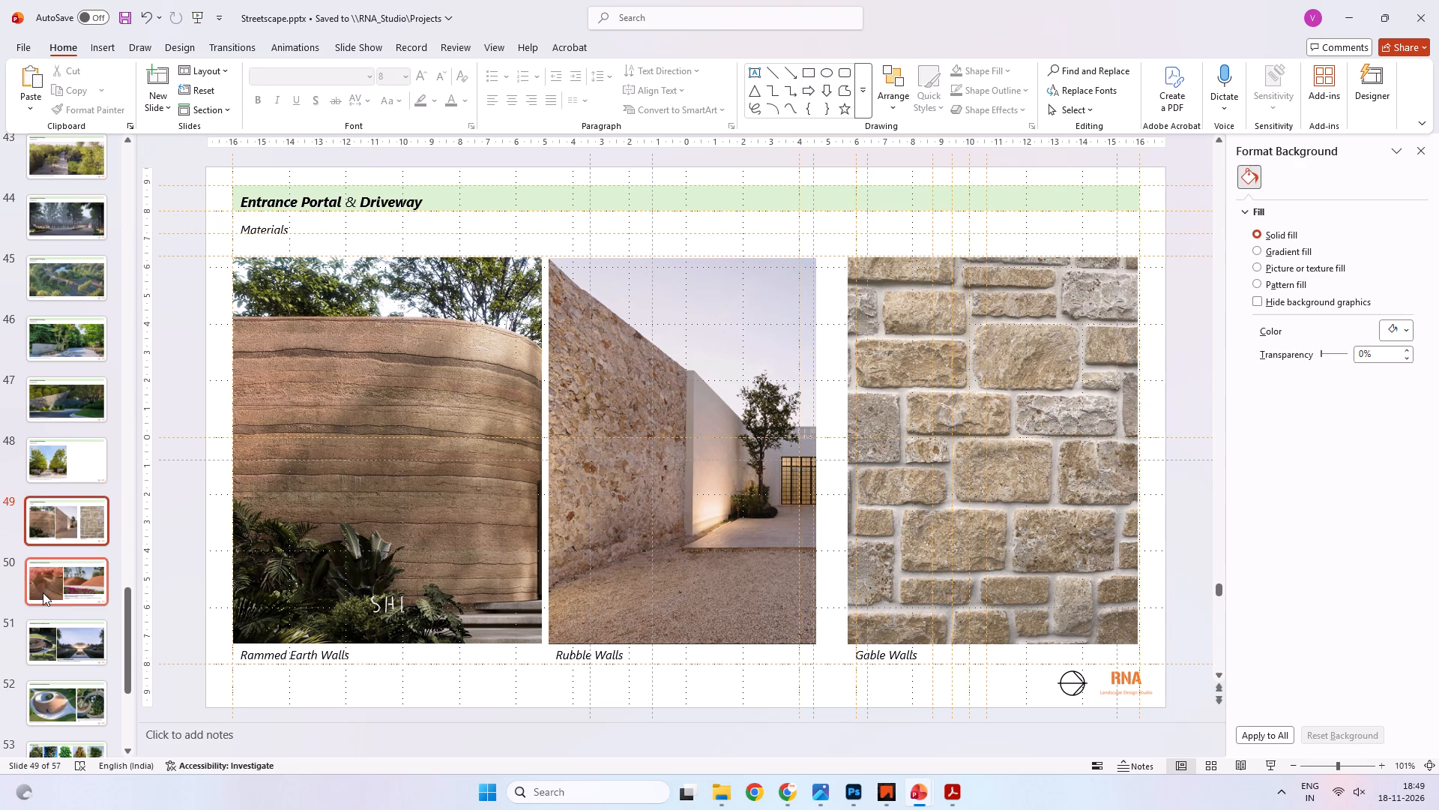
Delete the source caption below the curved stone wall picture on the Driveway Portal slide, slide 47.
left_click(43, 592)
left_click(63, 461)
left_click(70, 393)
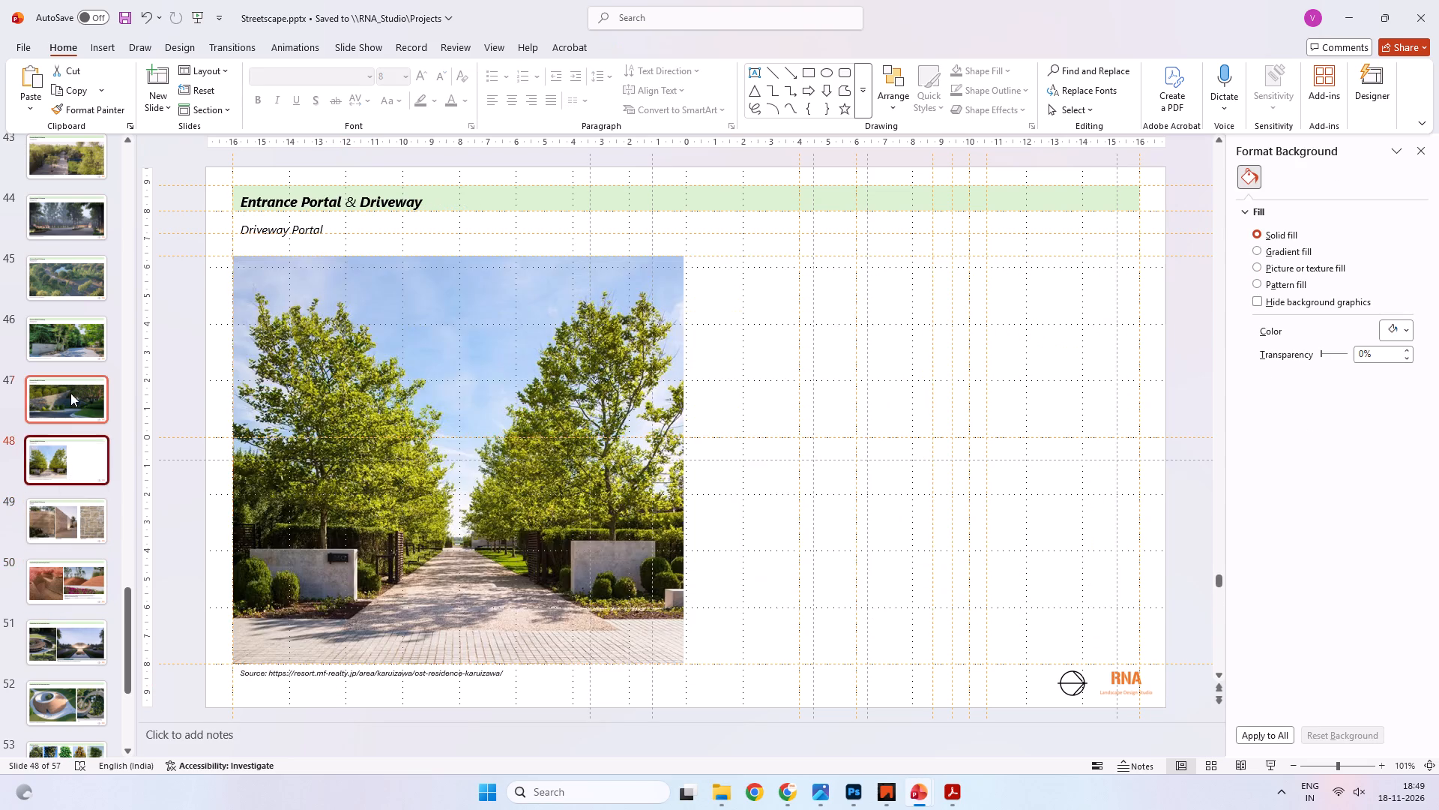
left_click(285, 680)
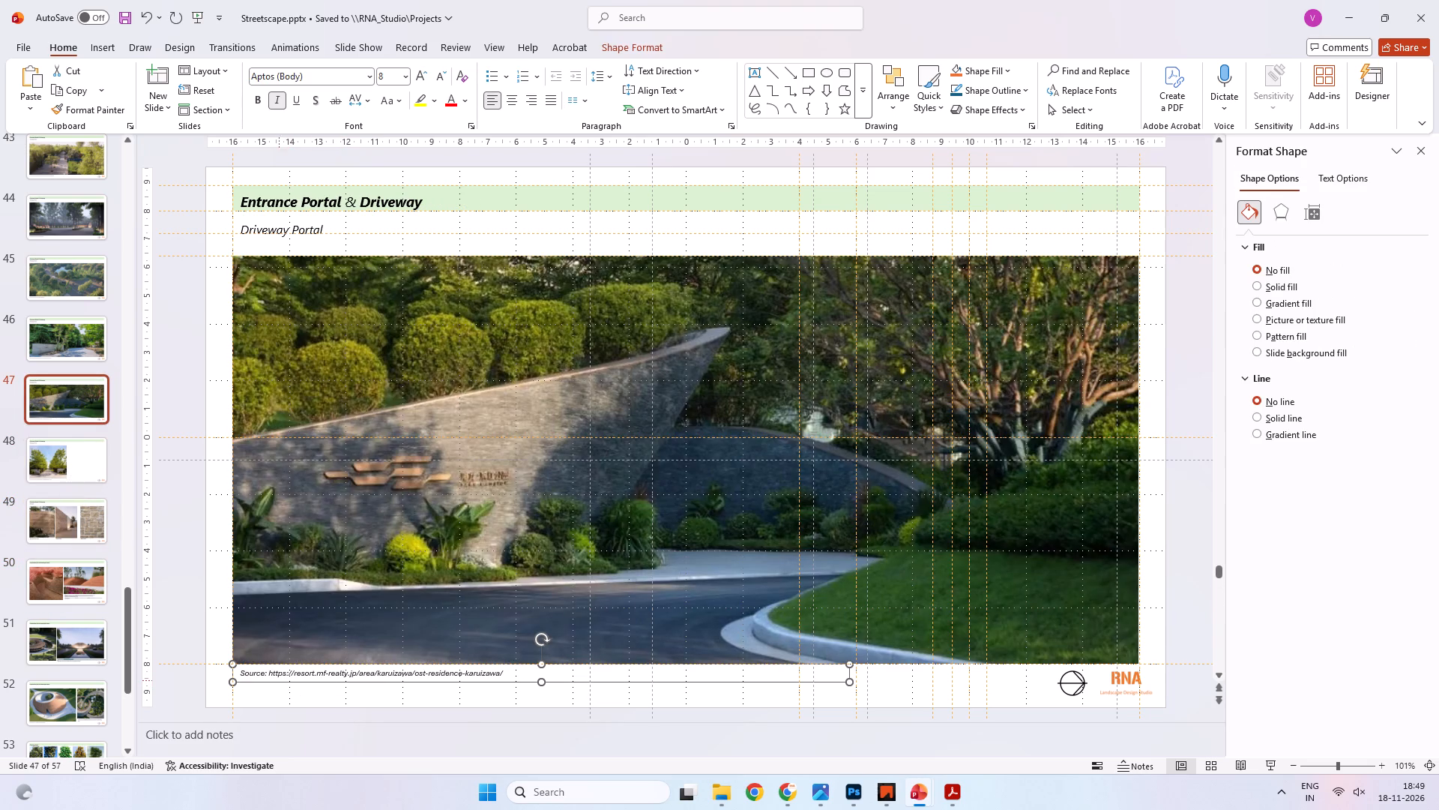
left_click(78, 339)
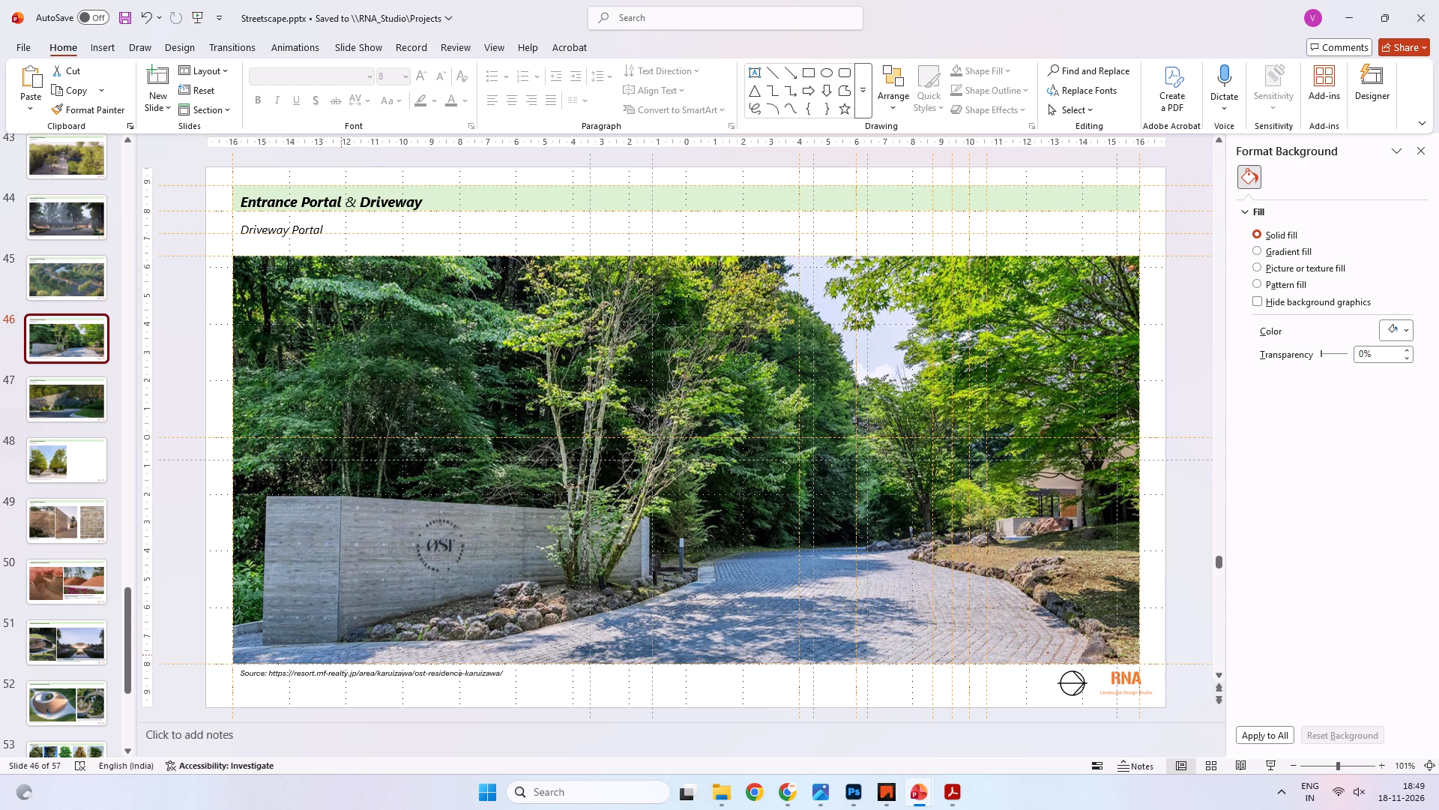
left_click(83, 396)
left_click(368, 676)
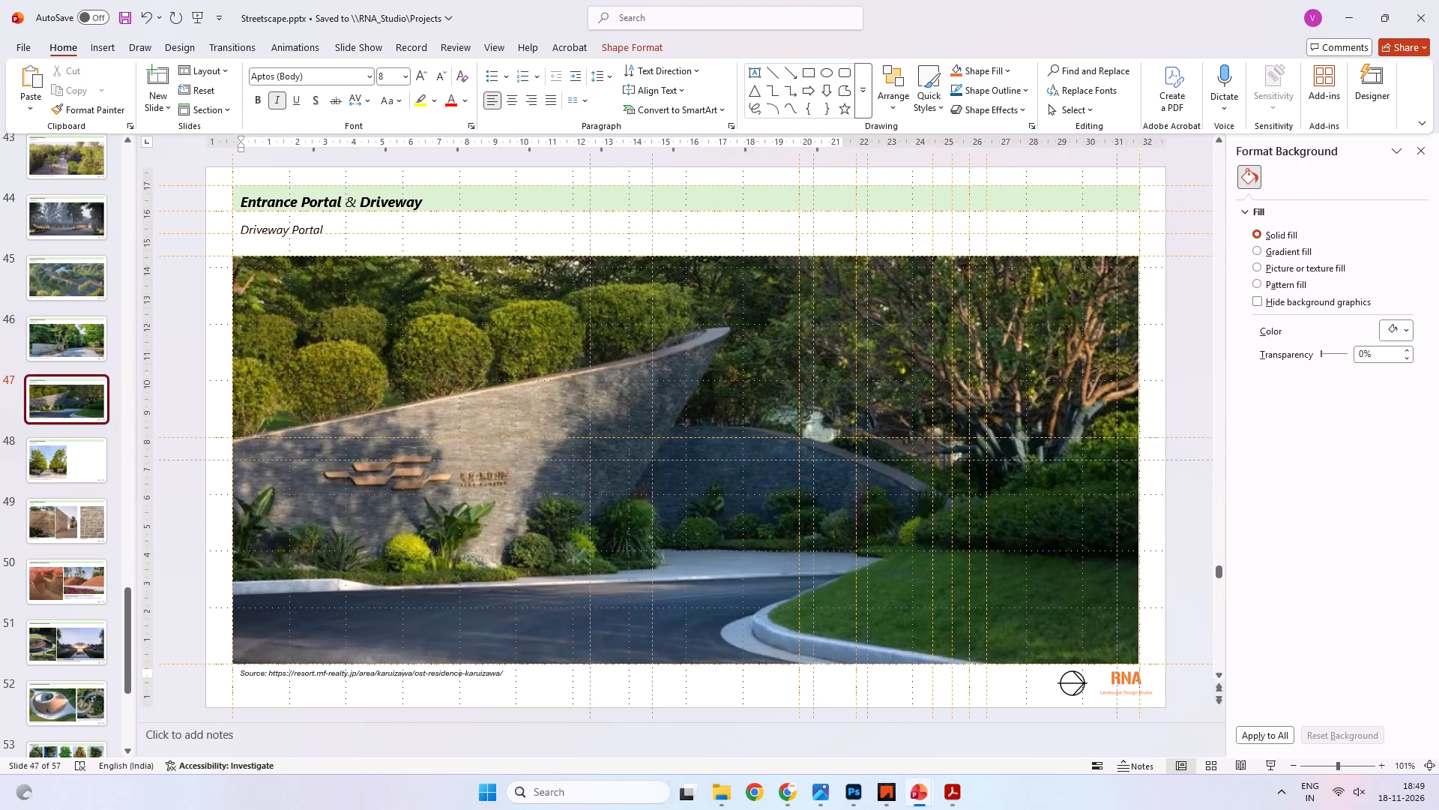
left_click(355, 683)
key("Delete")
Delete the source caption below the tree-lined driveway picture on the Driveway Portal slide, slide 48.
left_click(67, 455)
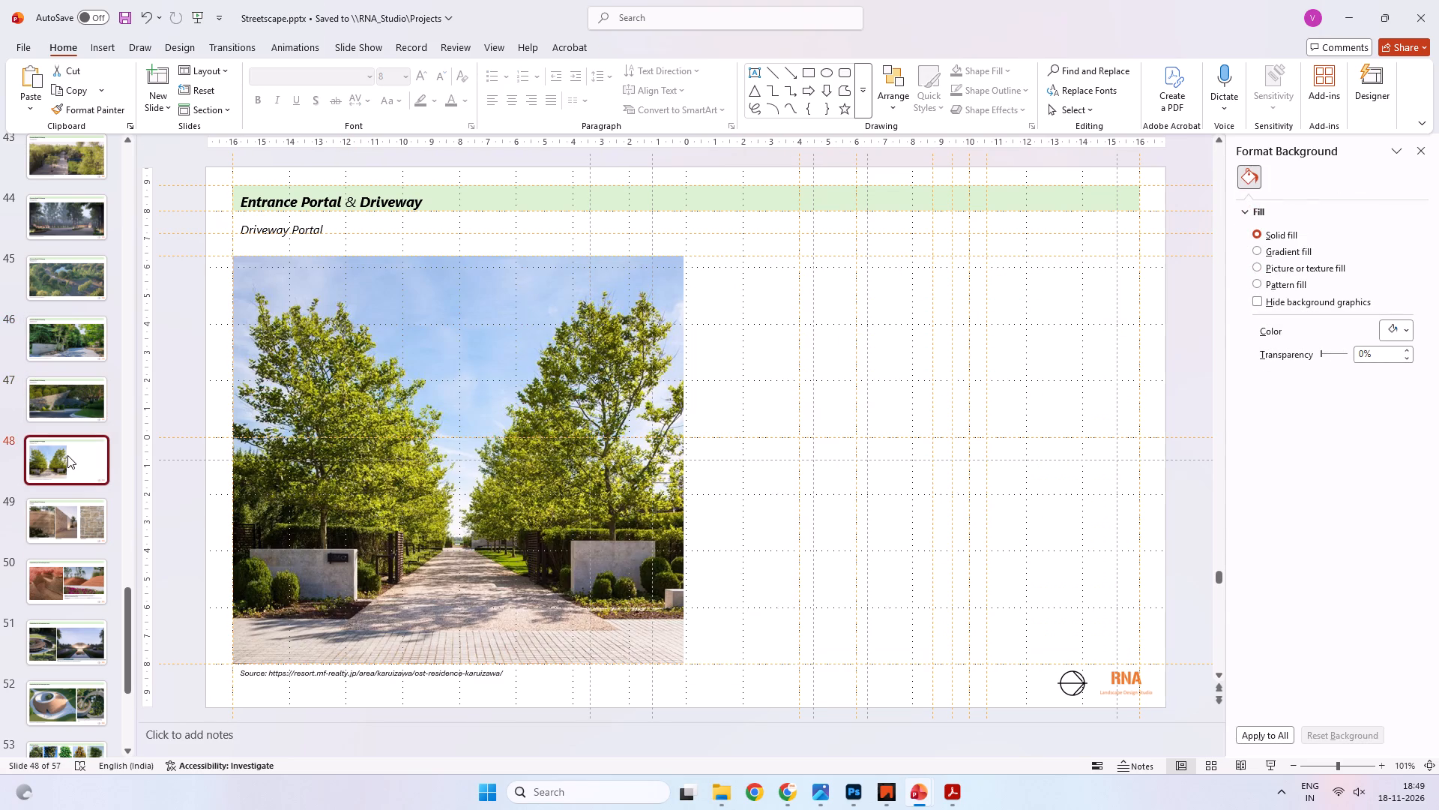
left_click(365, 679)
left_click(358, 682)
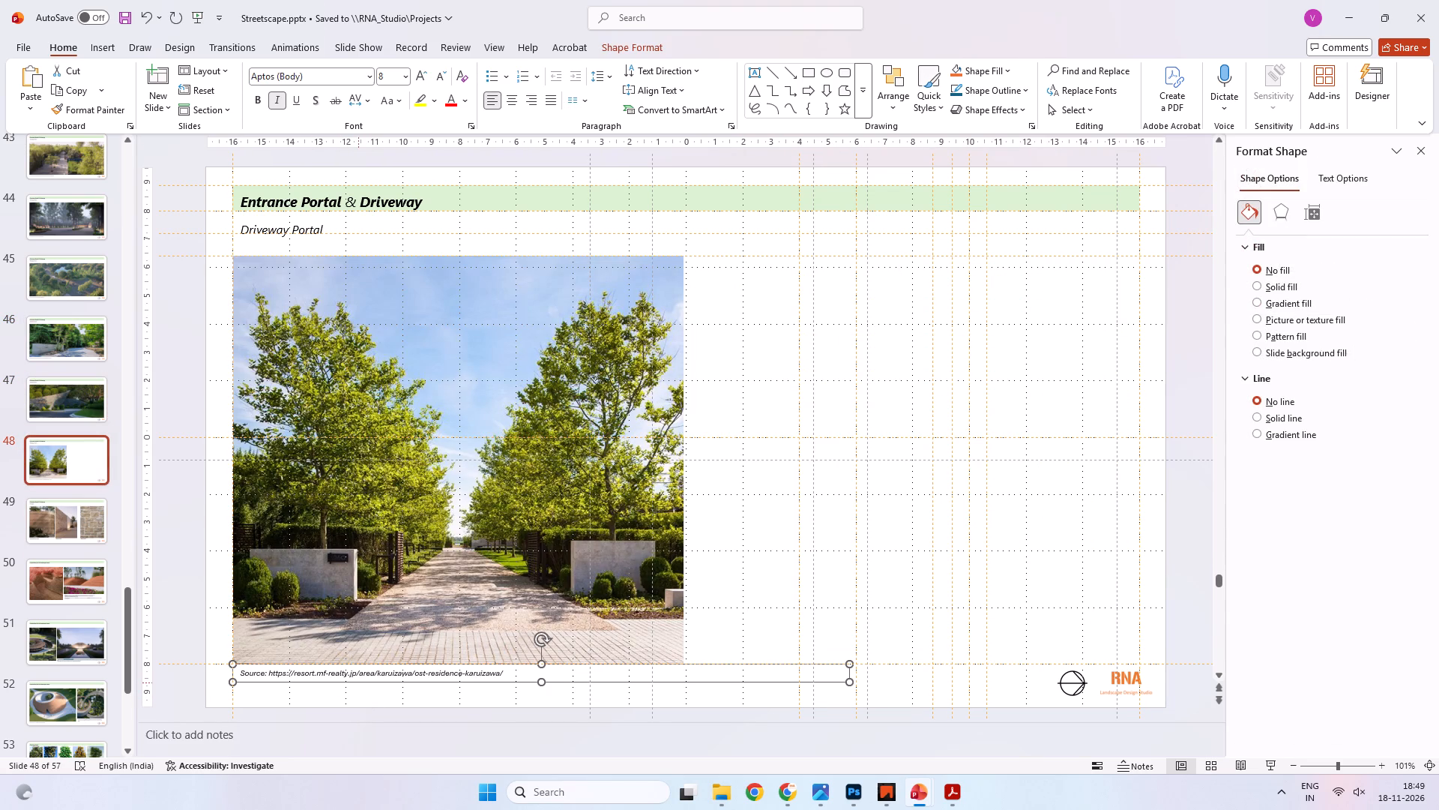
key("Delete")
left_click(188, 514)
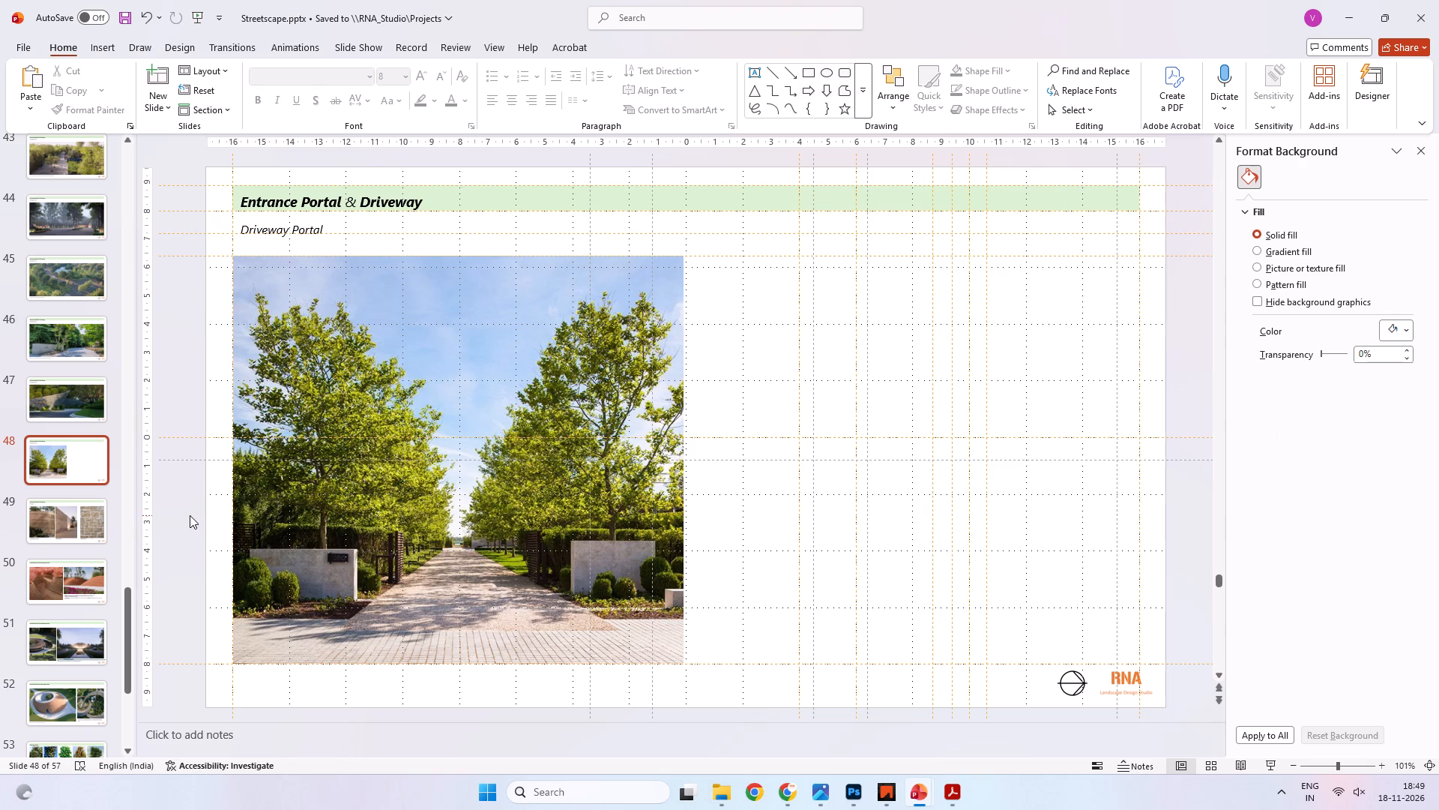
Save the Streetscape presentation.
key("ctrl+s")
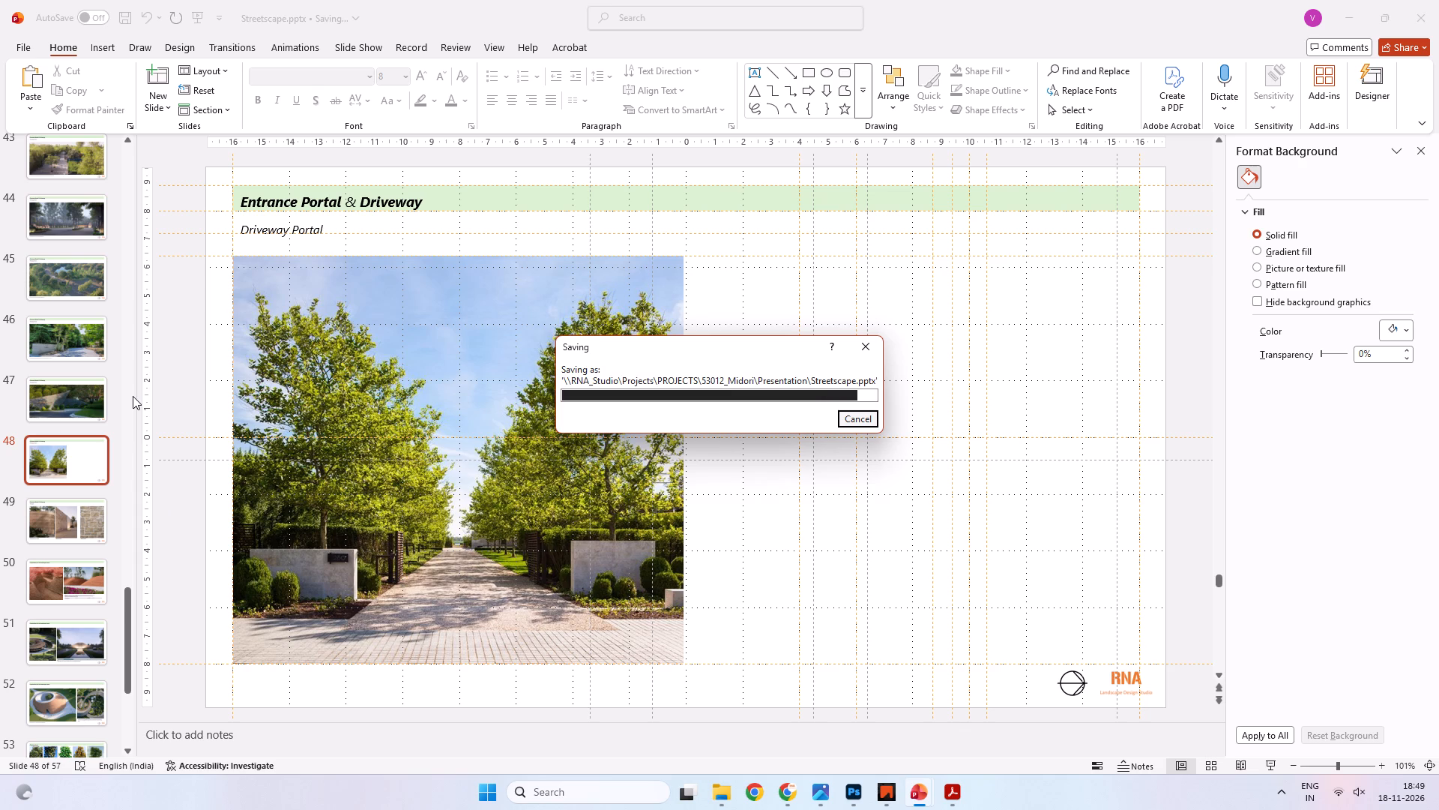
Export the presentation as a PDF into the project's Presentation folder, reusing the existing file name MIDORI_Streetscape.pdf.
scroll(83, 398, "up", 9)
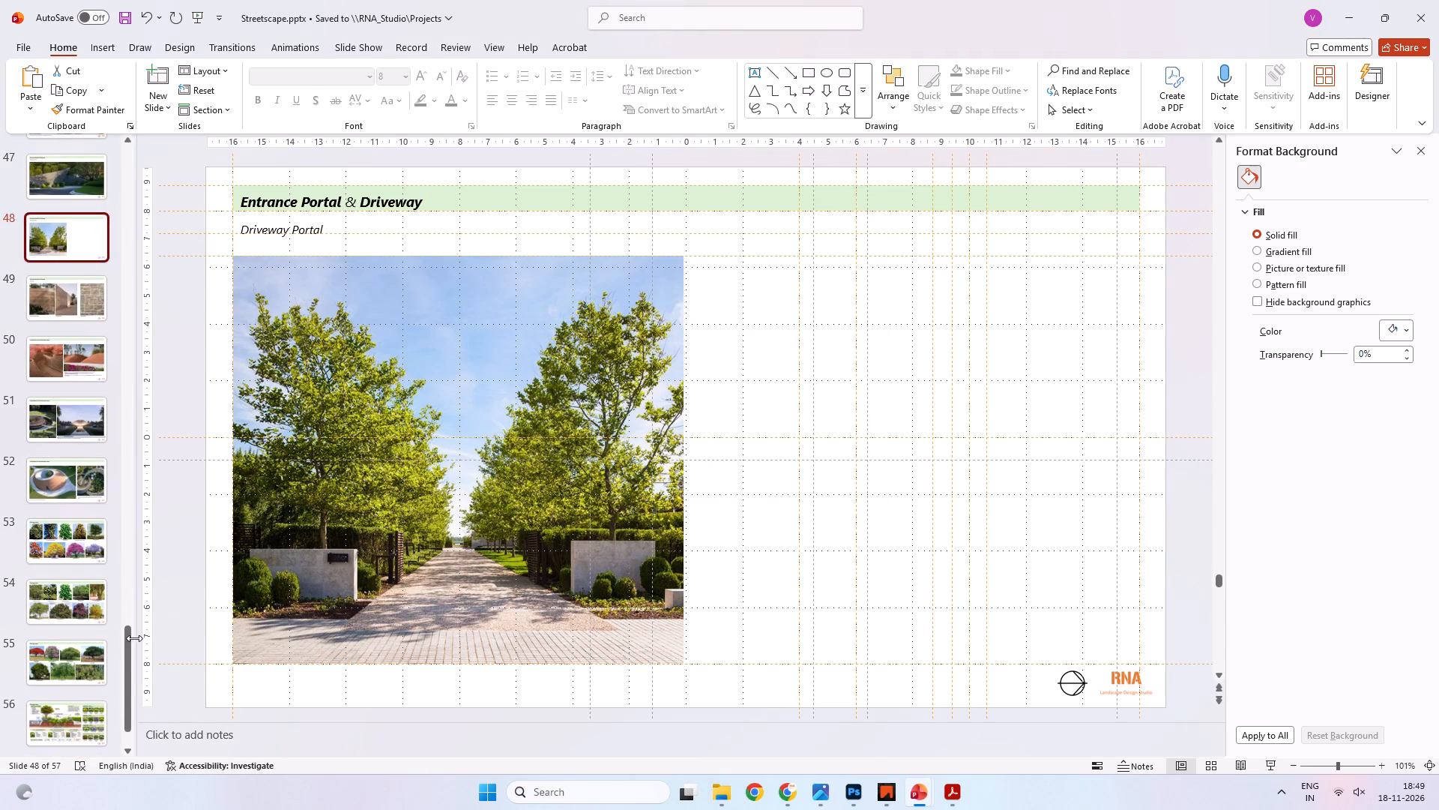
left_click_drag(127, 640, 150, 140)
scroll(82, 175, "up", 5)
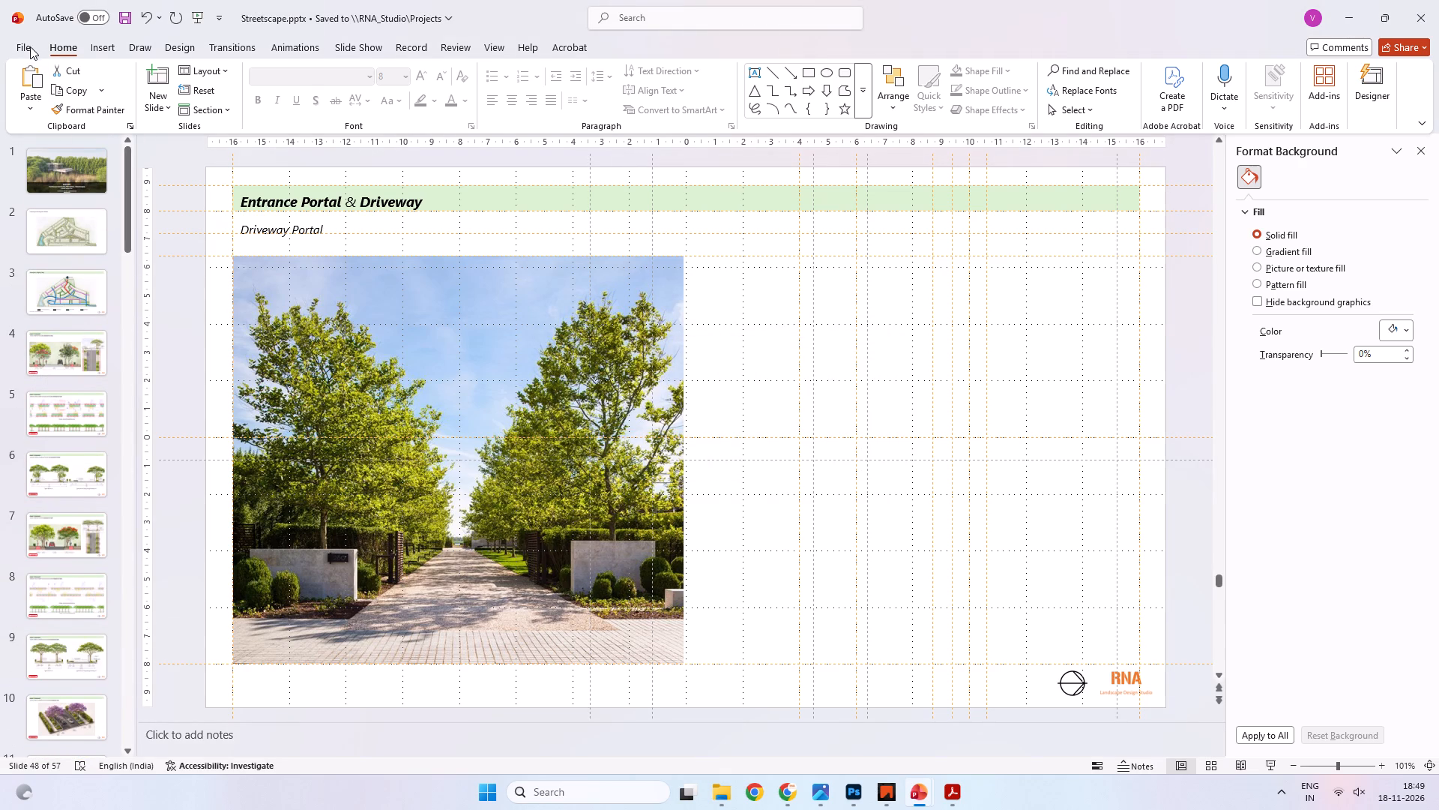
left_click(27, 45)
left_click(48, 246)
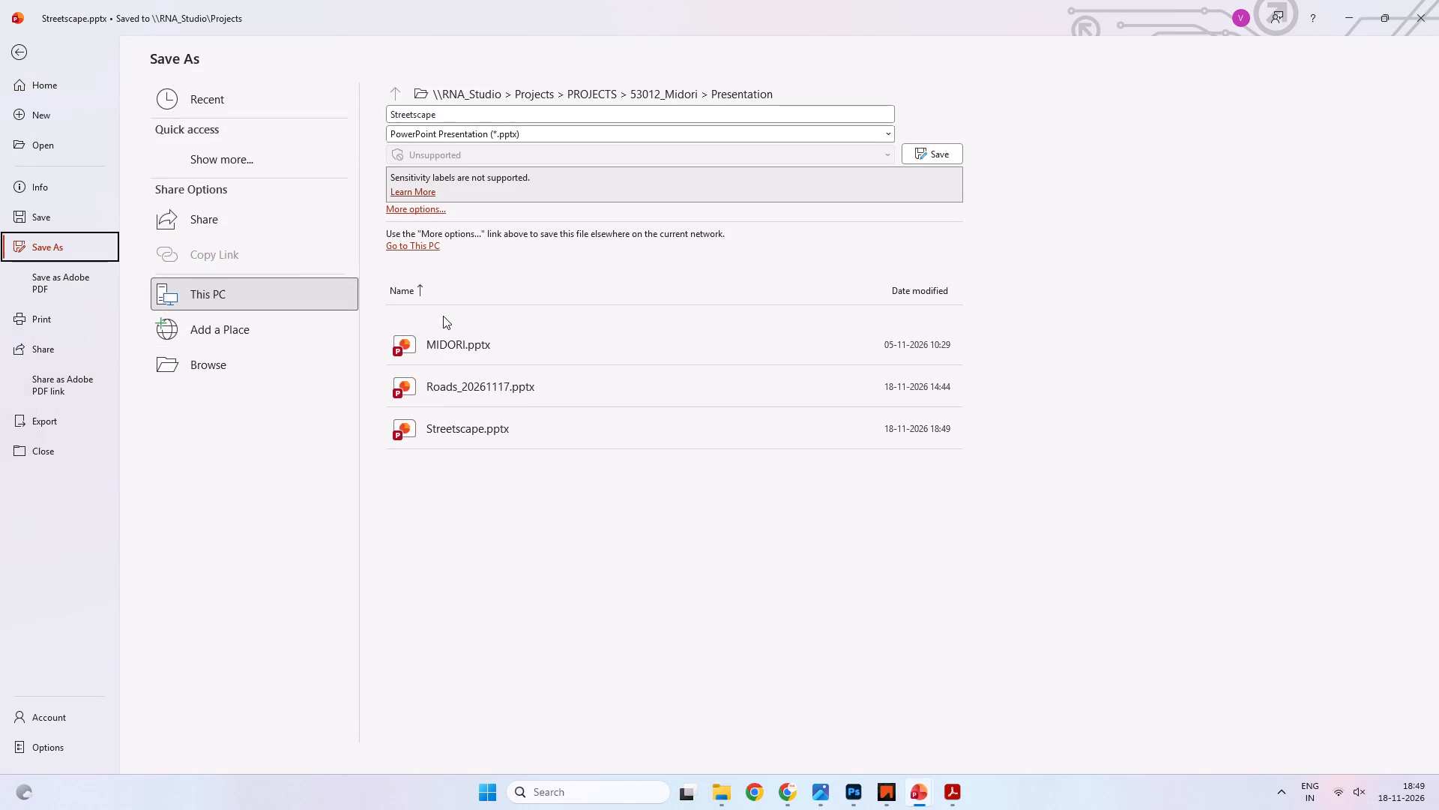
left_click(232, 362)
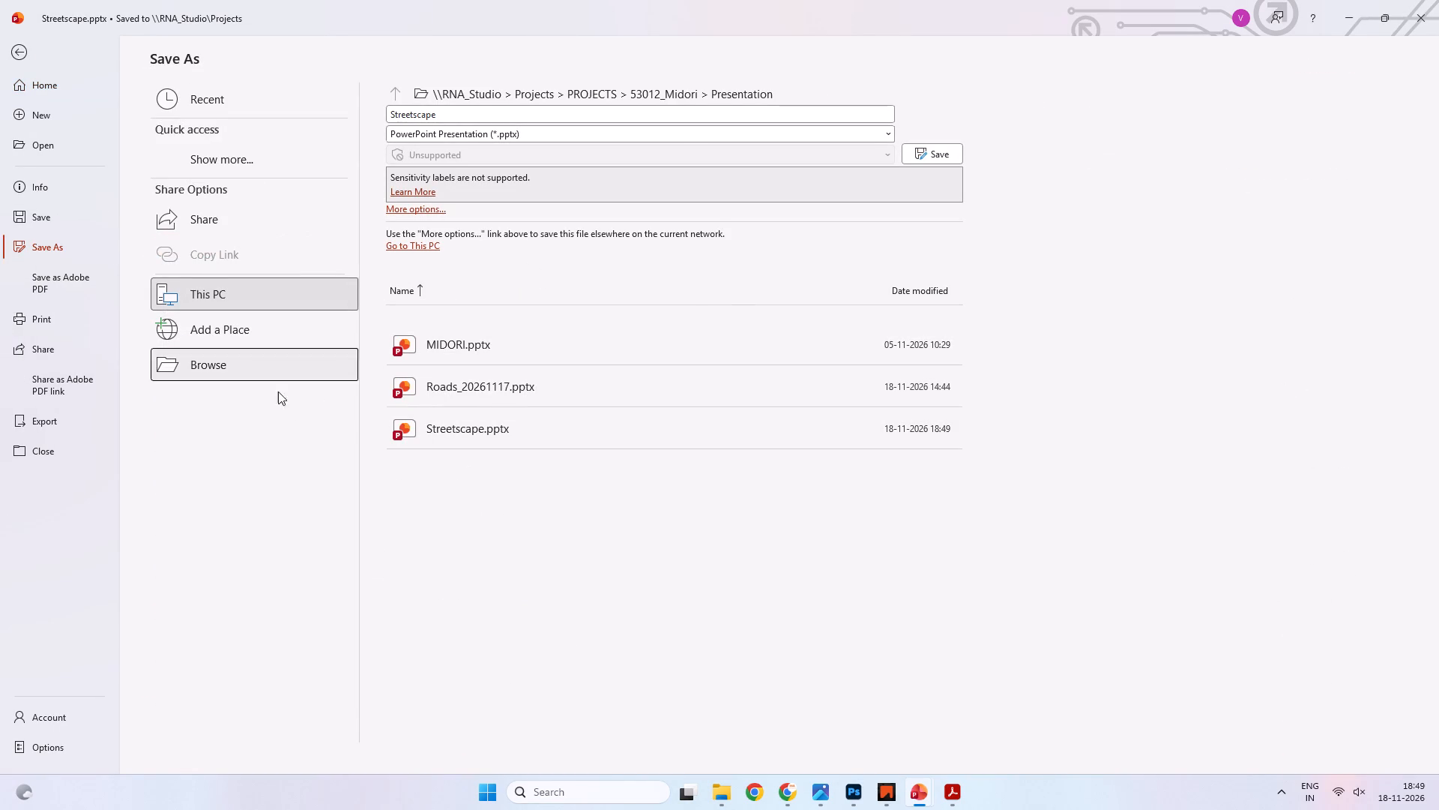
scroll(241, 281, "down", 5)
left_click(220, 319)
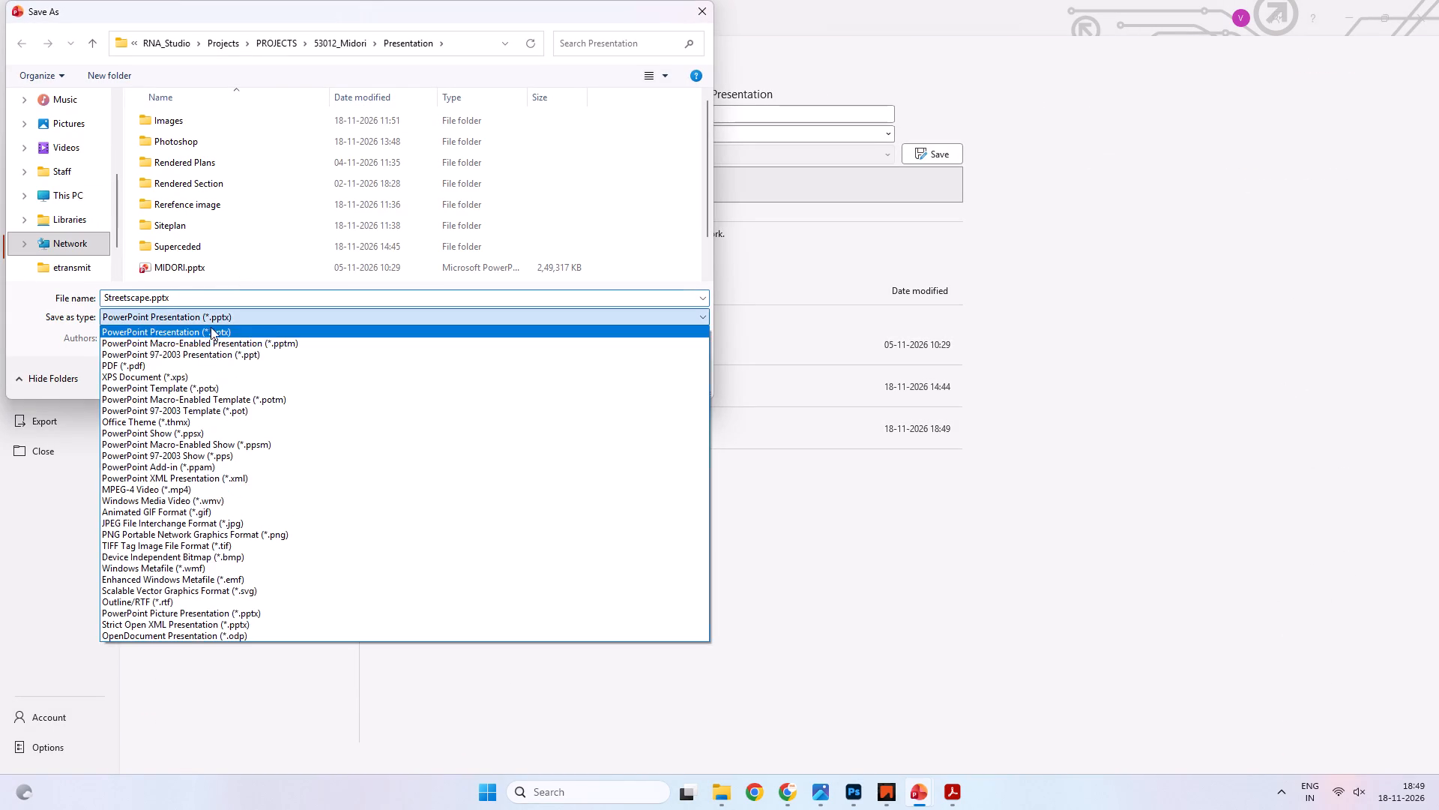
left_click(160, 373)
left_click(195, 322)
left_click(146, 367)
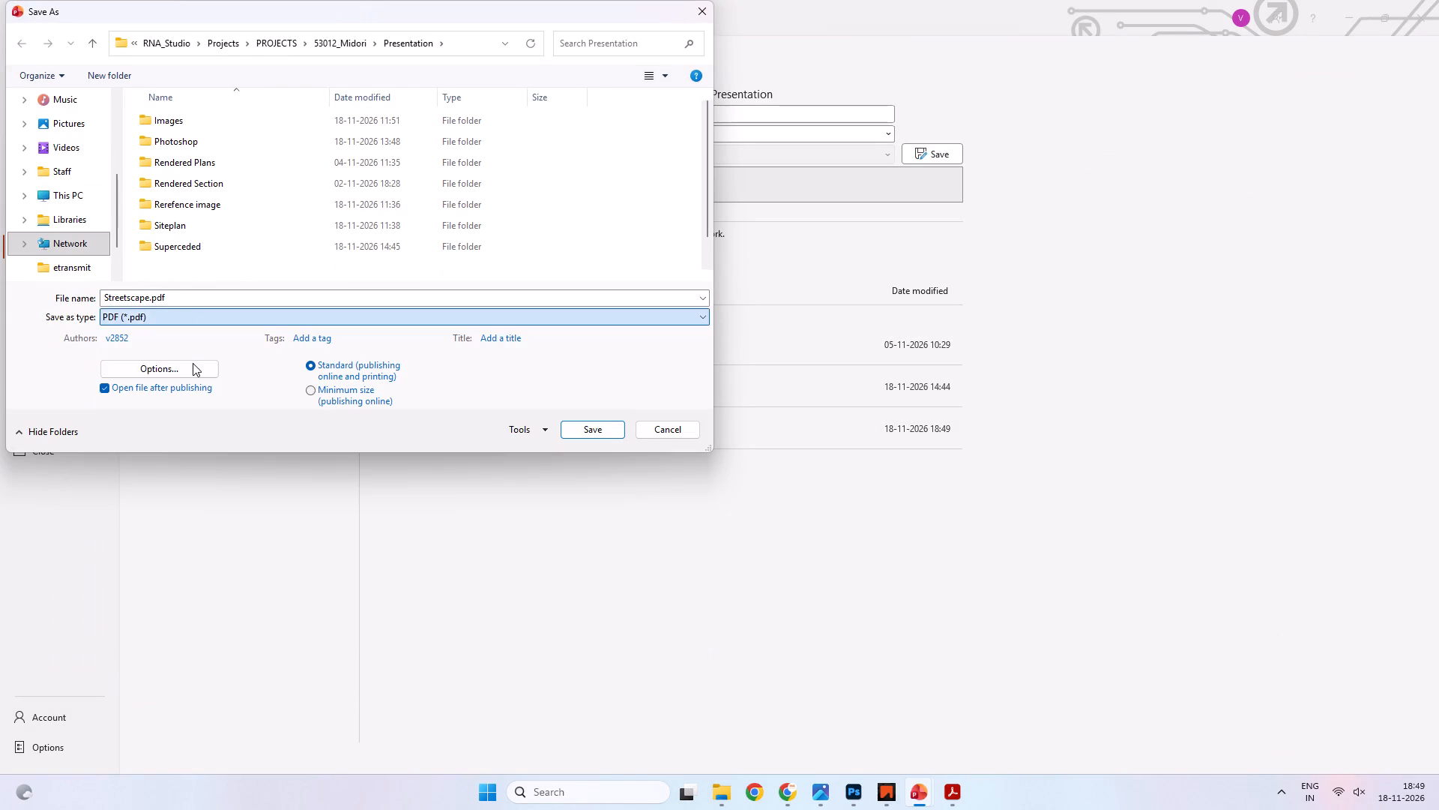
scroll(241, 242, "down", 4)
left_click(215, 254)
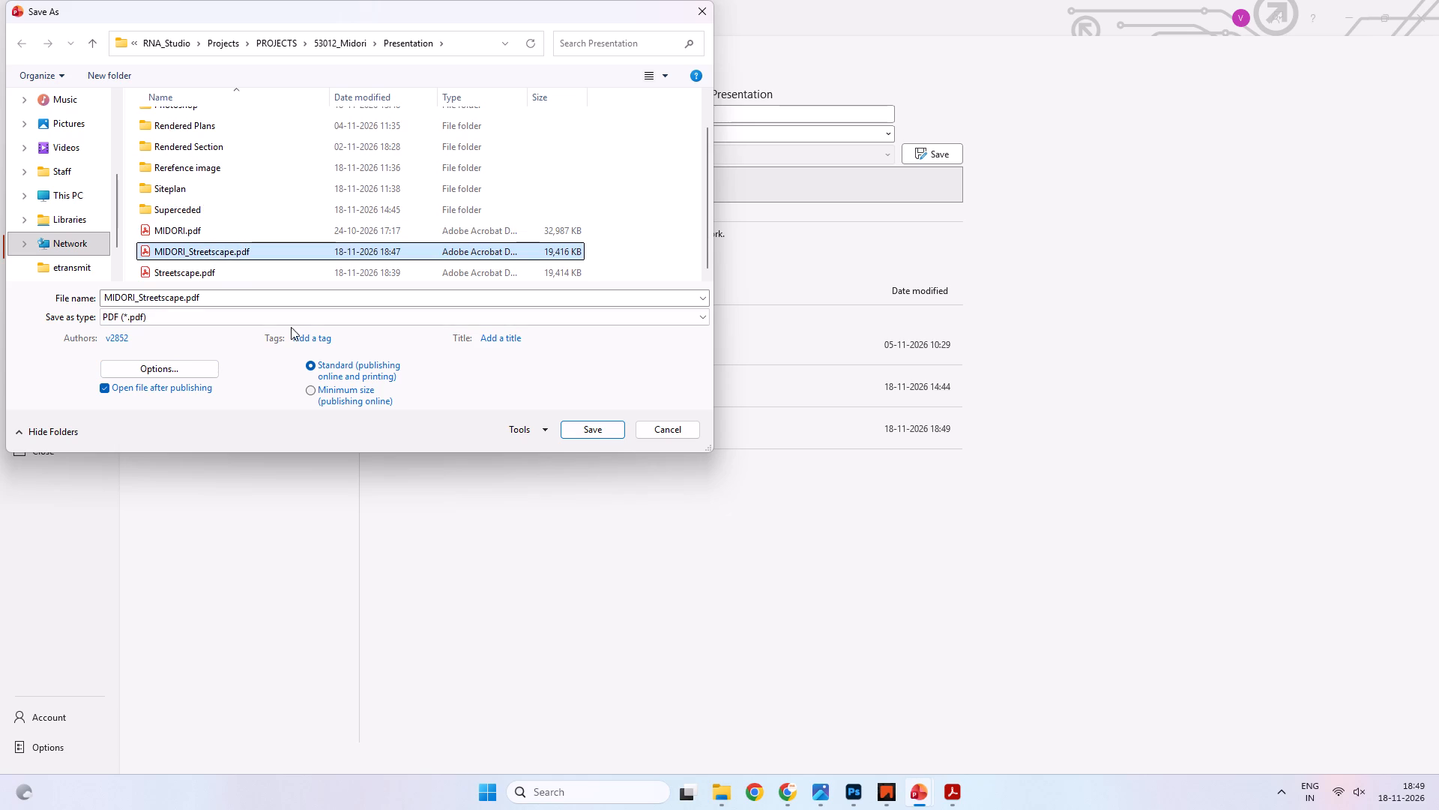
Save the PDF export in the Presentation folder, replacing the existing MIDORI_Streetscape.pdf.
left_click(585, 429)
left_click(746, 400)
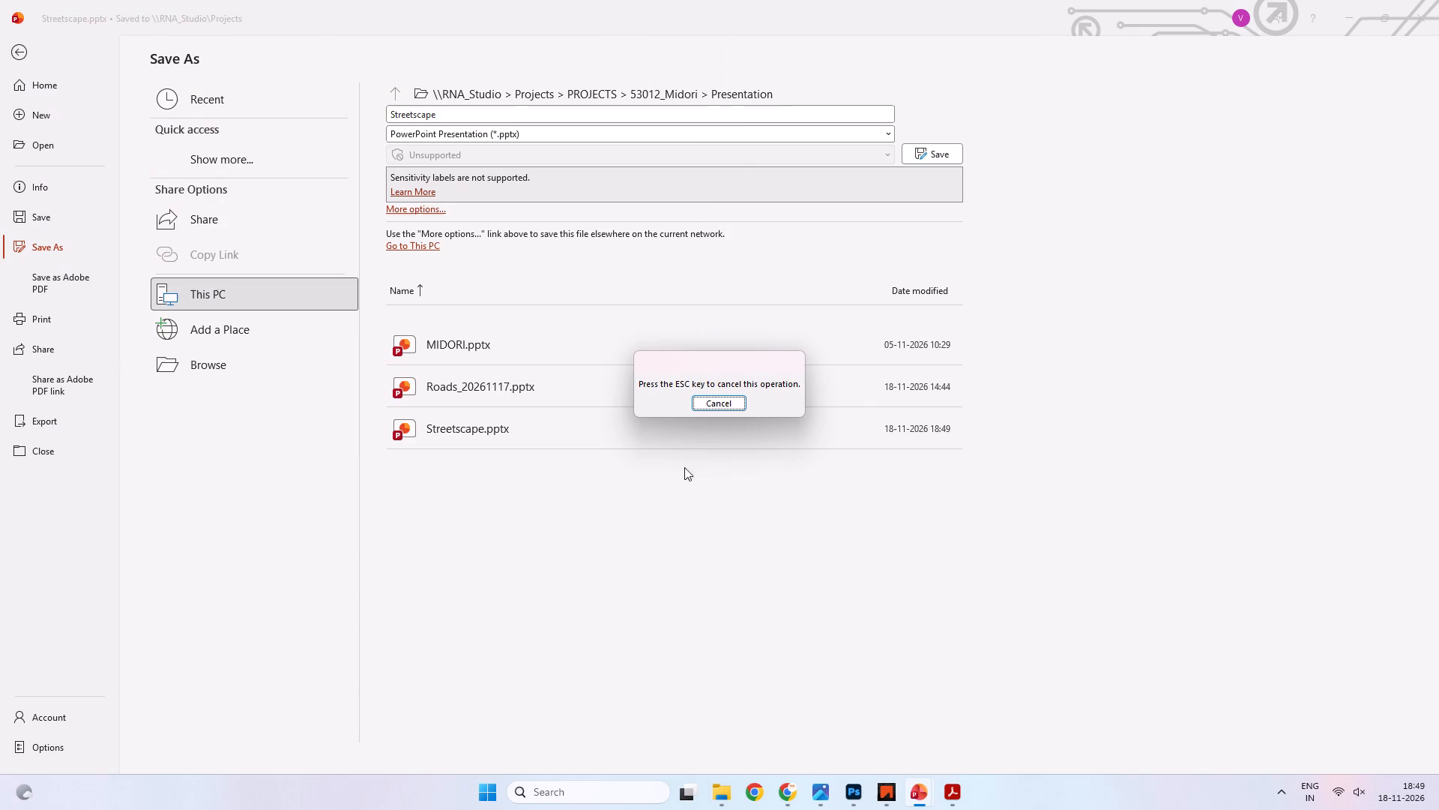
Switch to MIDORI_Streetscape.pdf in Adobe Acrobat Reader.
key("alt+Tab")
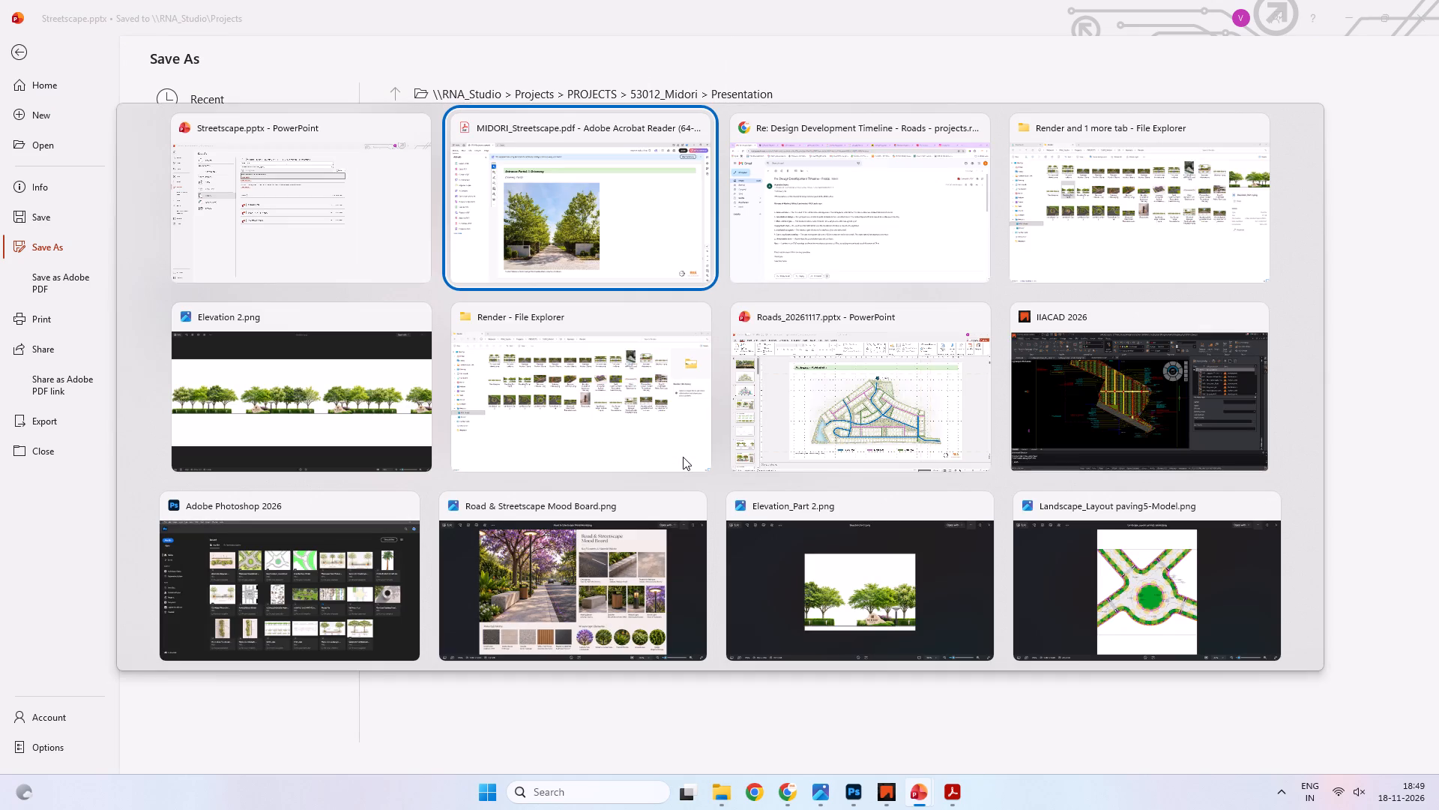
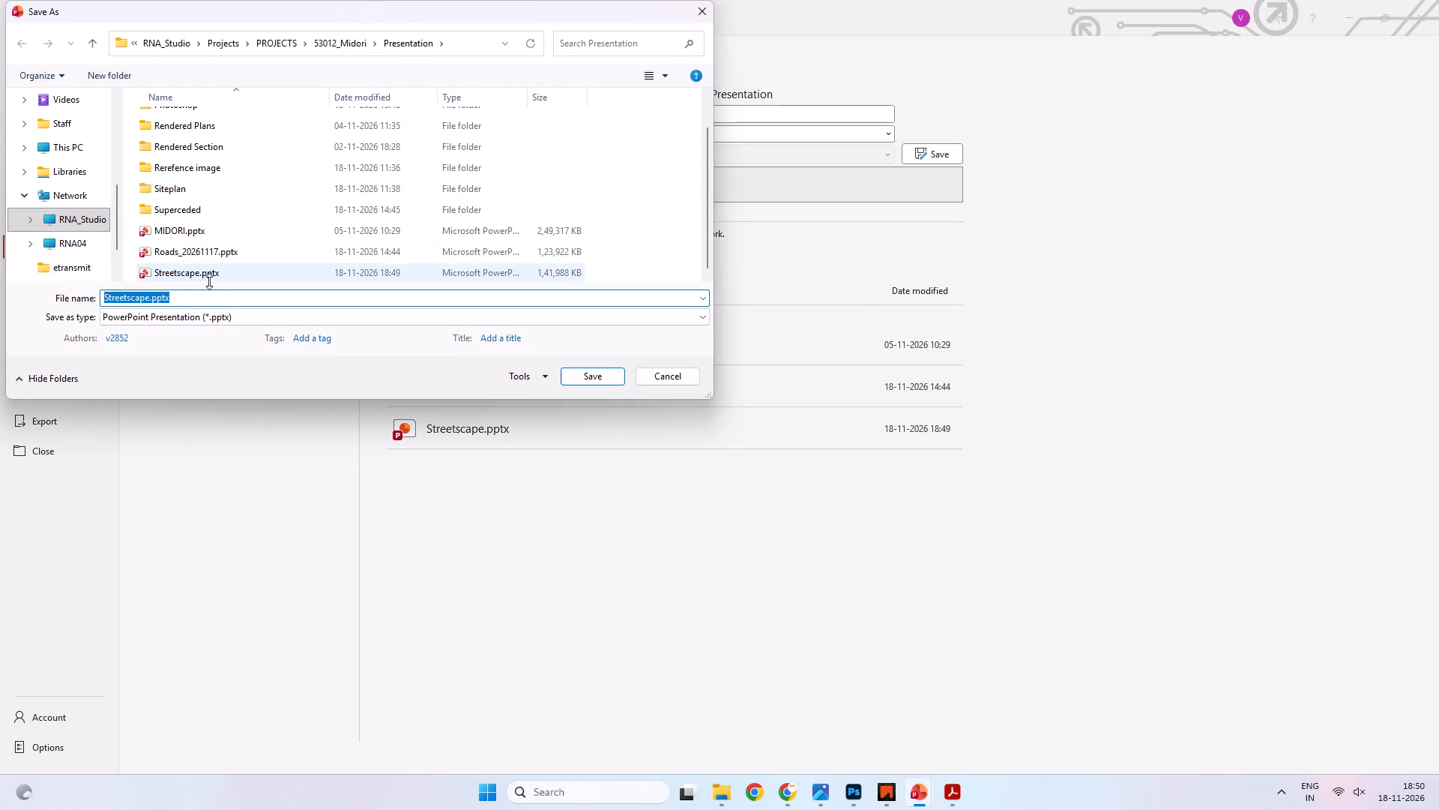
Save a PDF copy of the presentation in the project's Presentation folder, reusing the existing file name MIDORI_Streetscape.pdf.
left_click(211, 259)
left_click(237, 277)
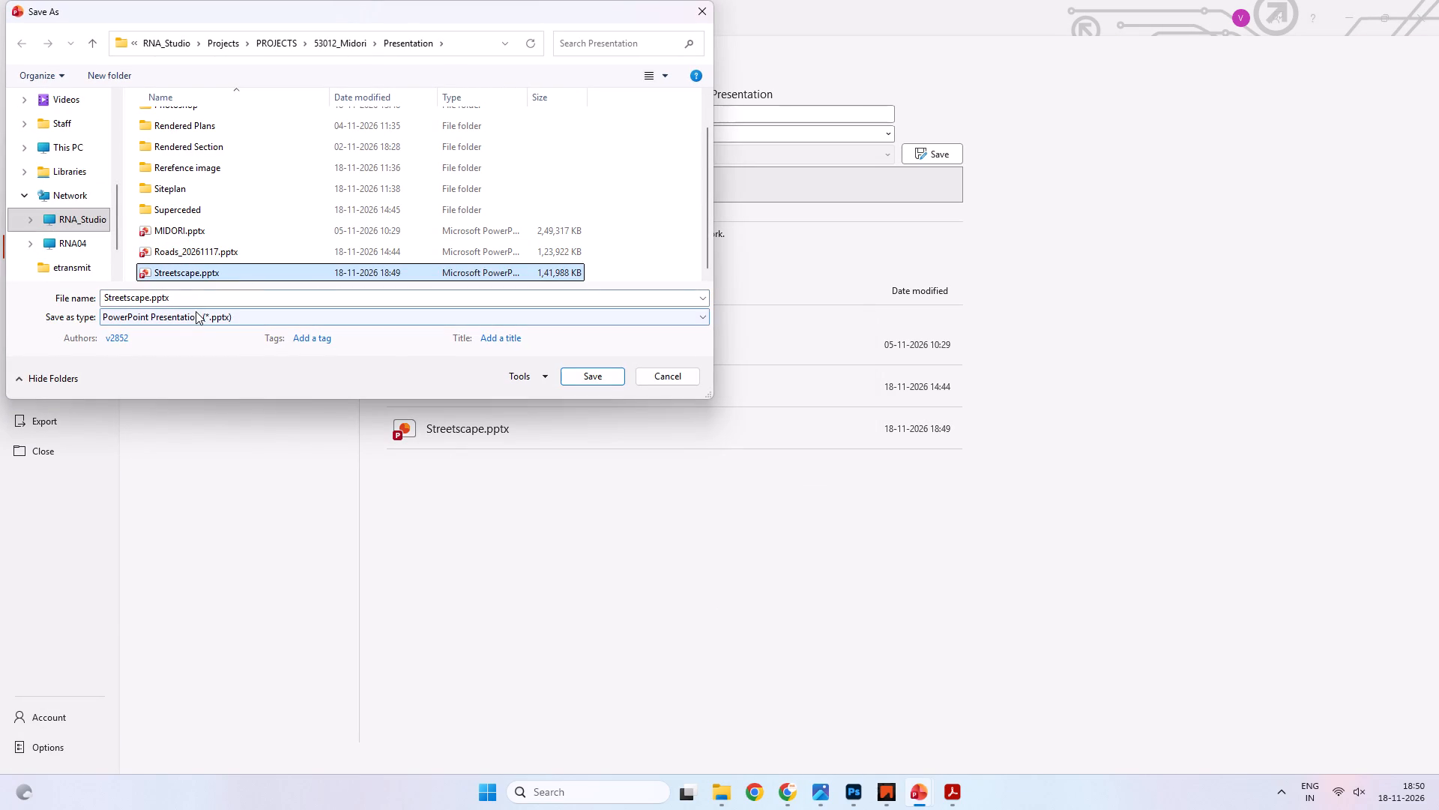
left_click(196, 310)
left_click(151, 364)
scroll(202, 286, "down", 5)
scroll(273, 238, "down", 5)
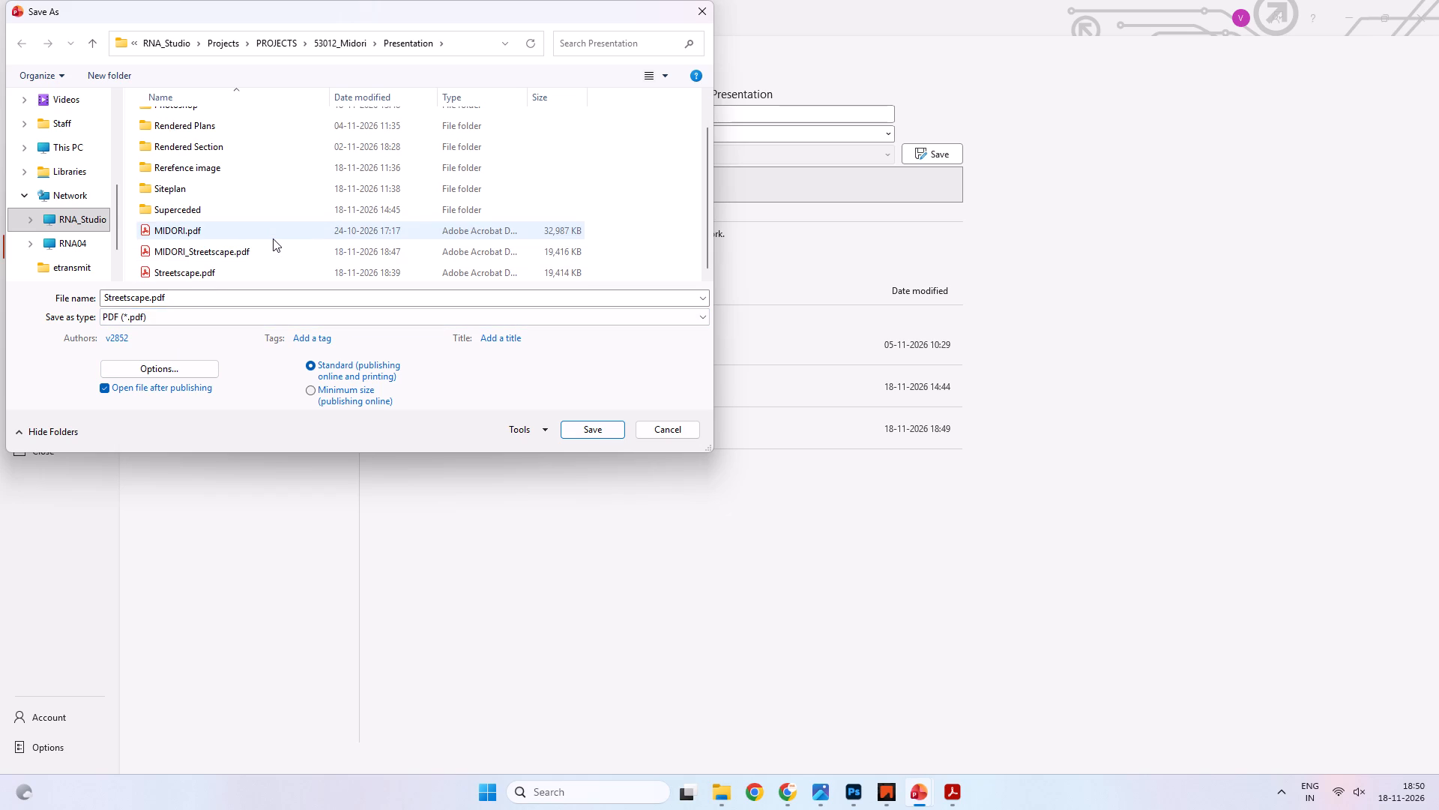
left_click(239, 251)
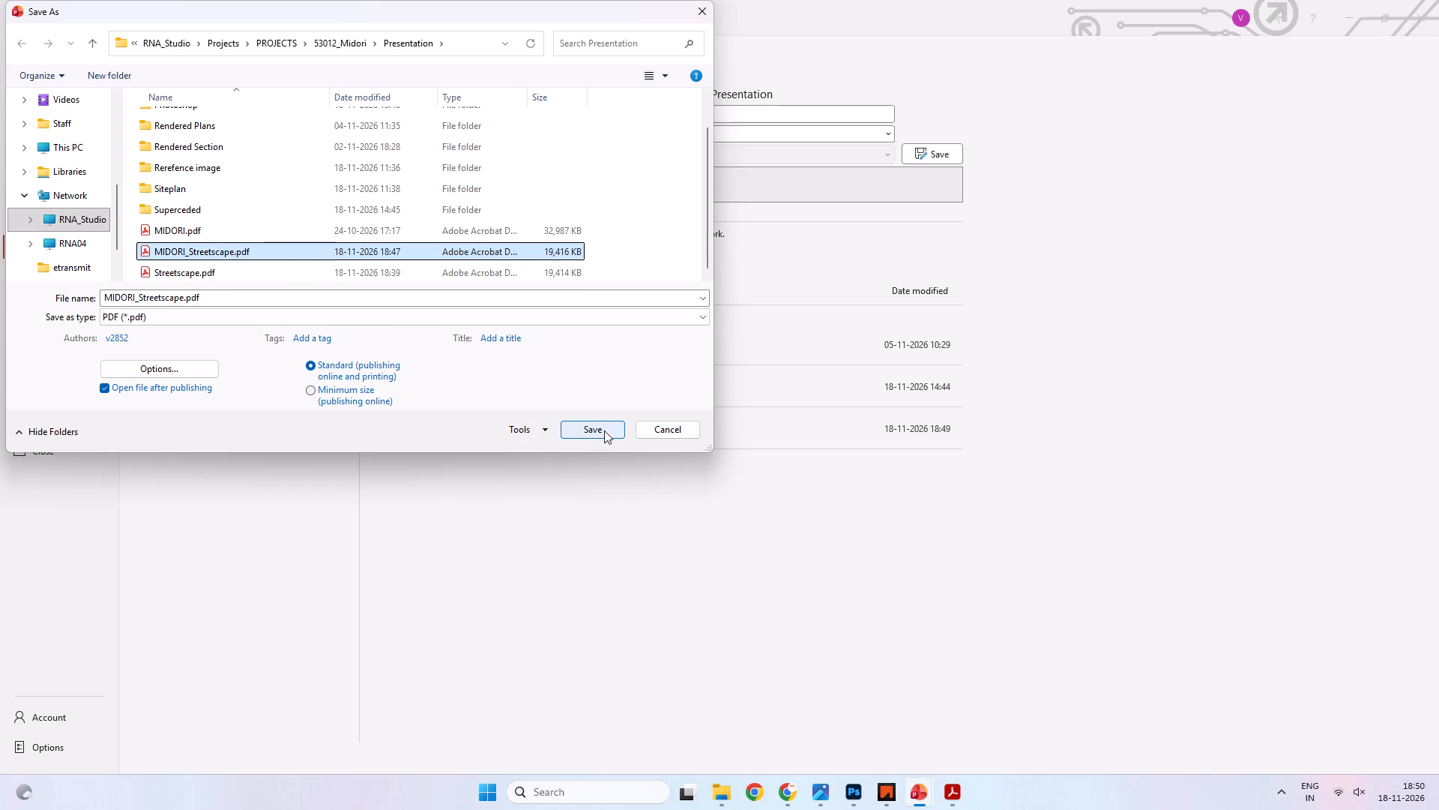
left_click(604, 430)
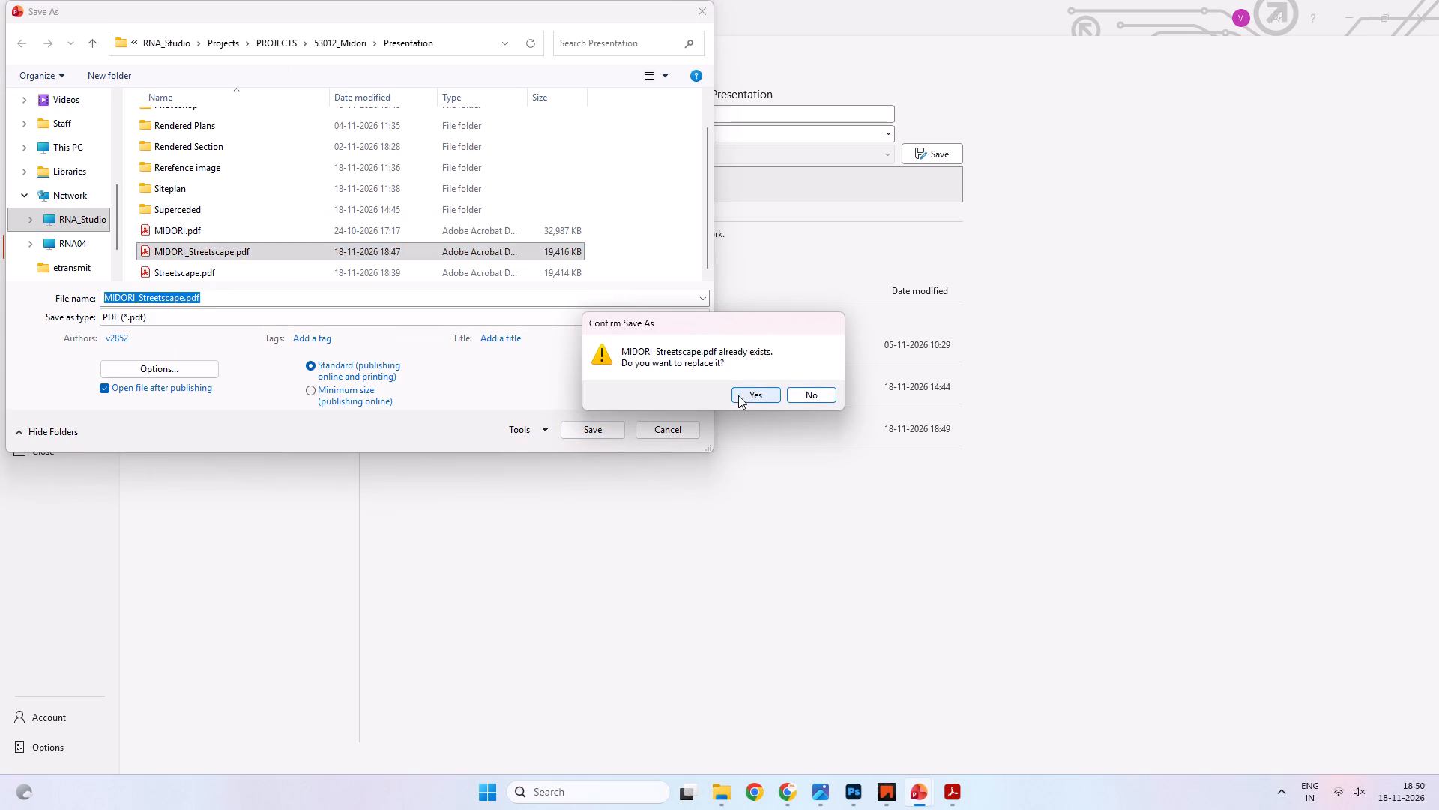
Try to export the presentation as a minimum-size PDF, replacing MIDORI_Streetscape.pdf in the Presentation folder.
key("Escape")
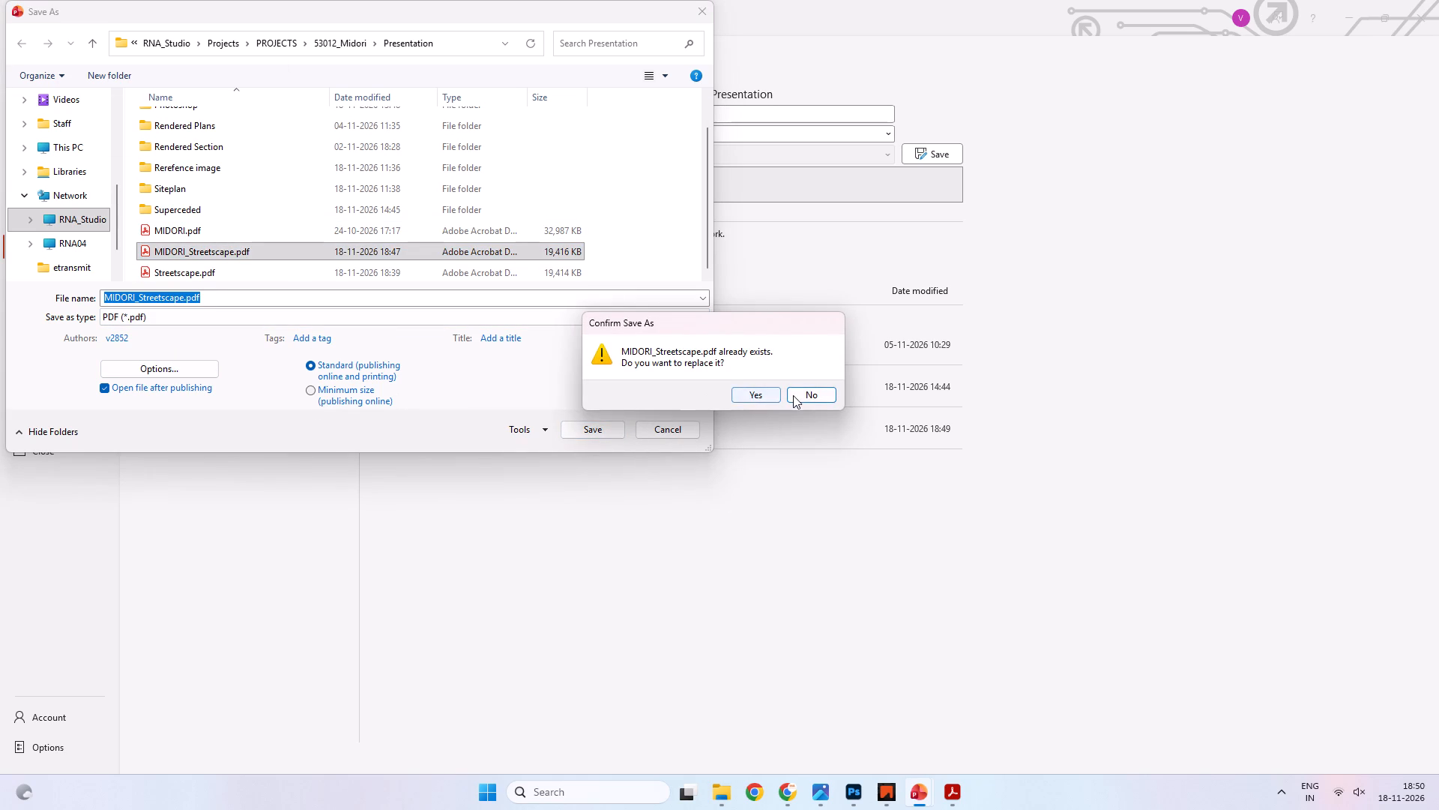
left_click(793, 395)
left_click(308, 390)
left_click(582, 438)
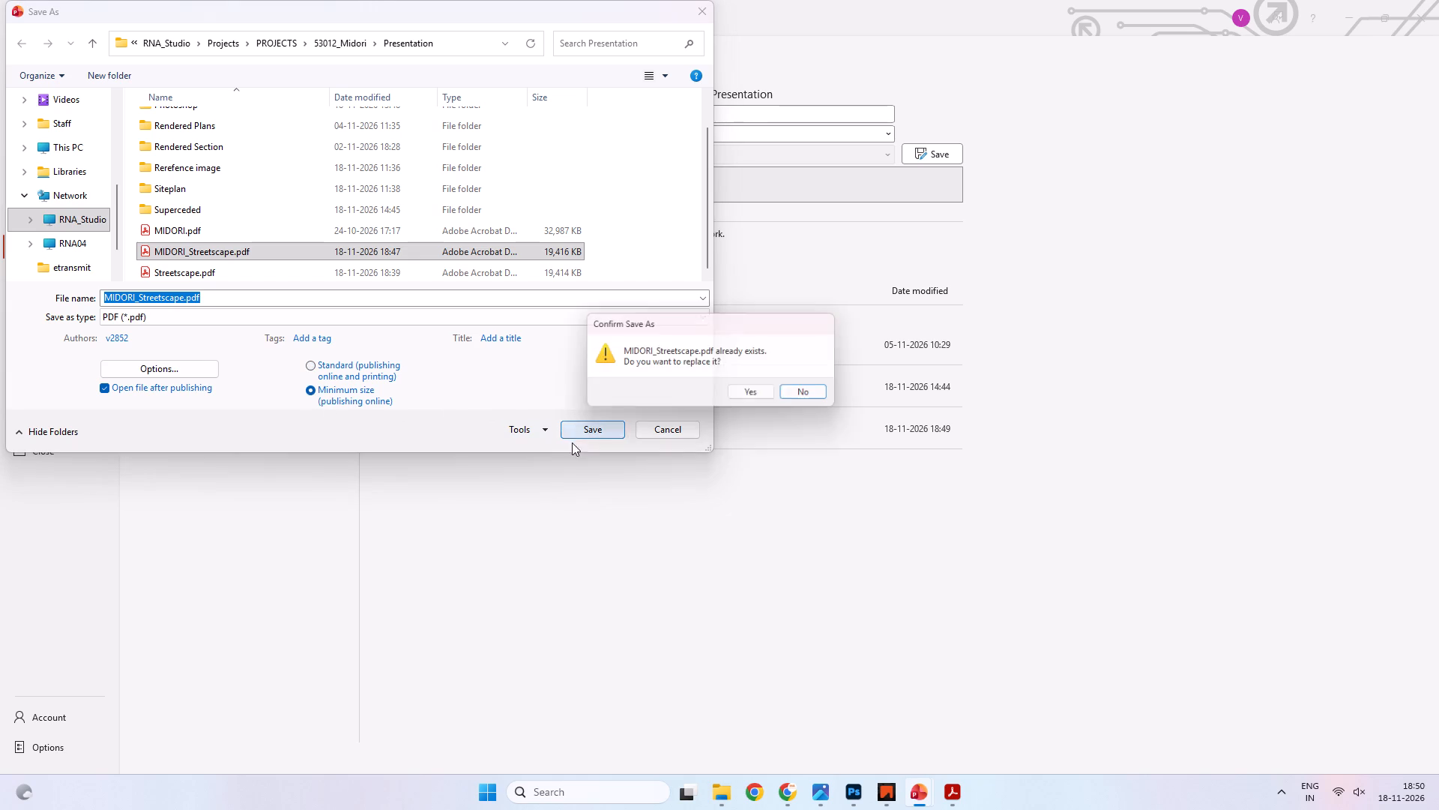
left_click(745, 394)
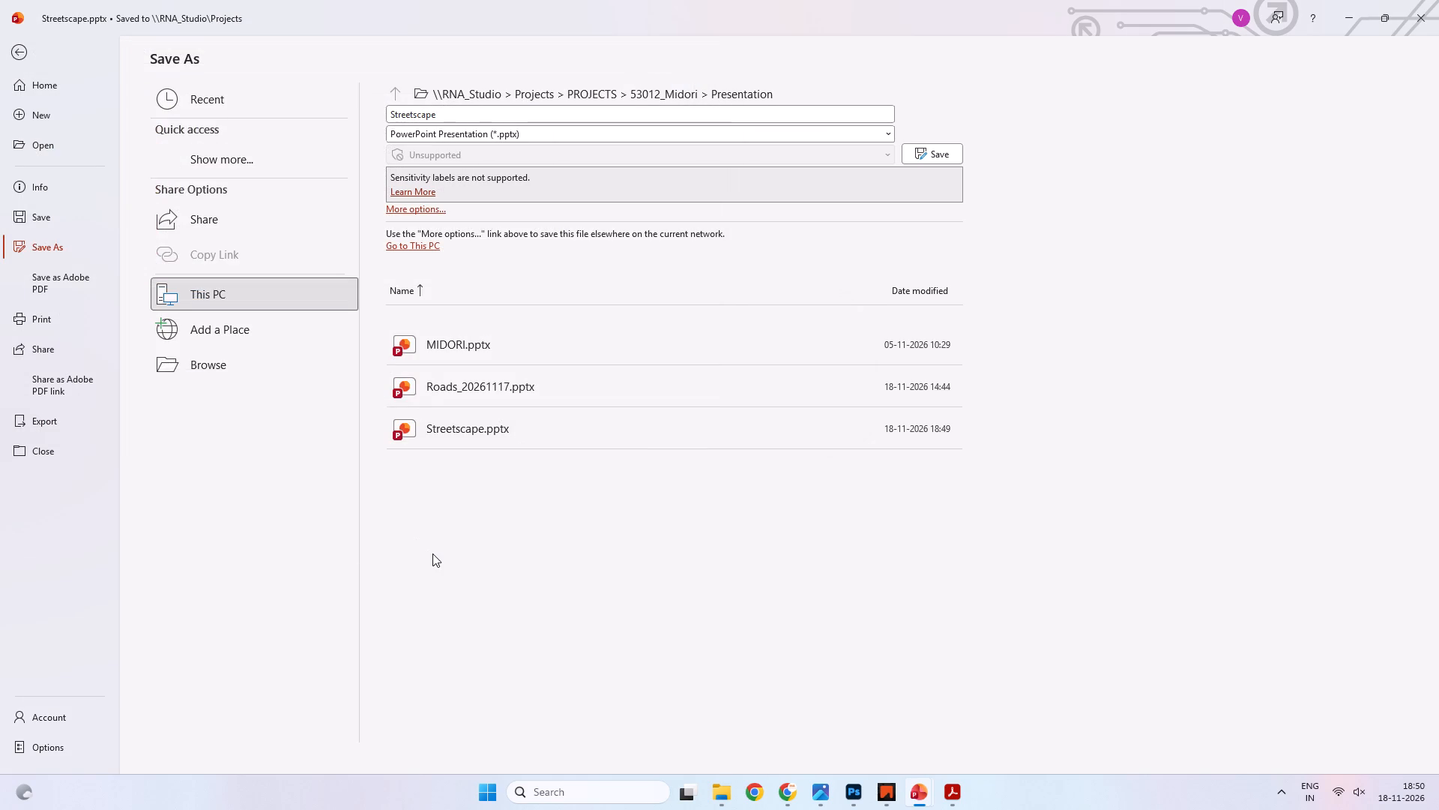
Switch to File Explorer and open the 53012_Midori project folder under Projects, PROJECTS on the RNA_Studio network location.
key("alt+Tab")
key("alt+Tab")
key("alt+Tab")
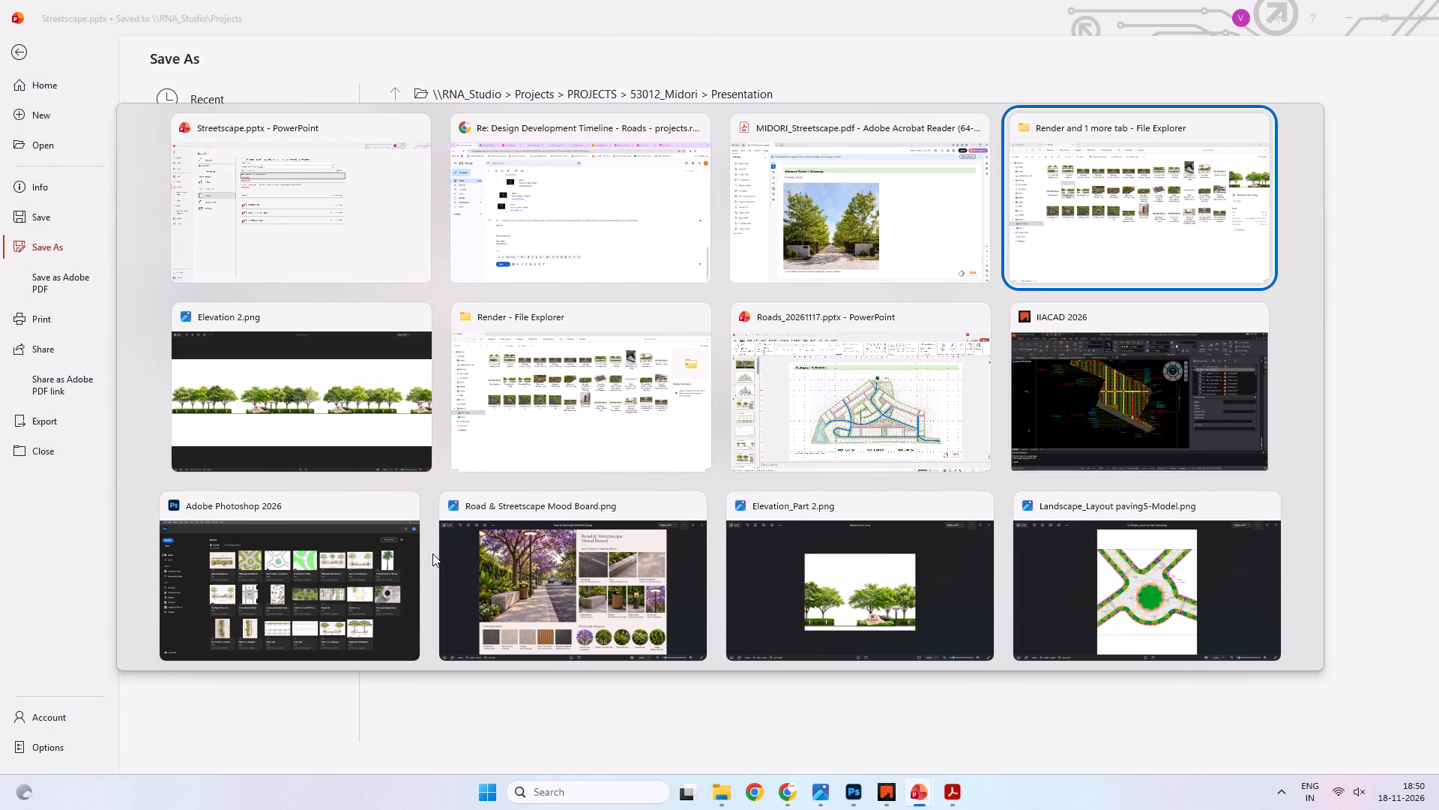
left_click(82, 12)
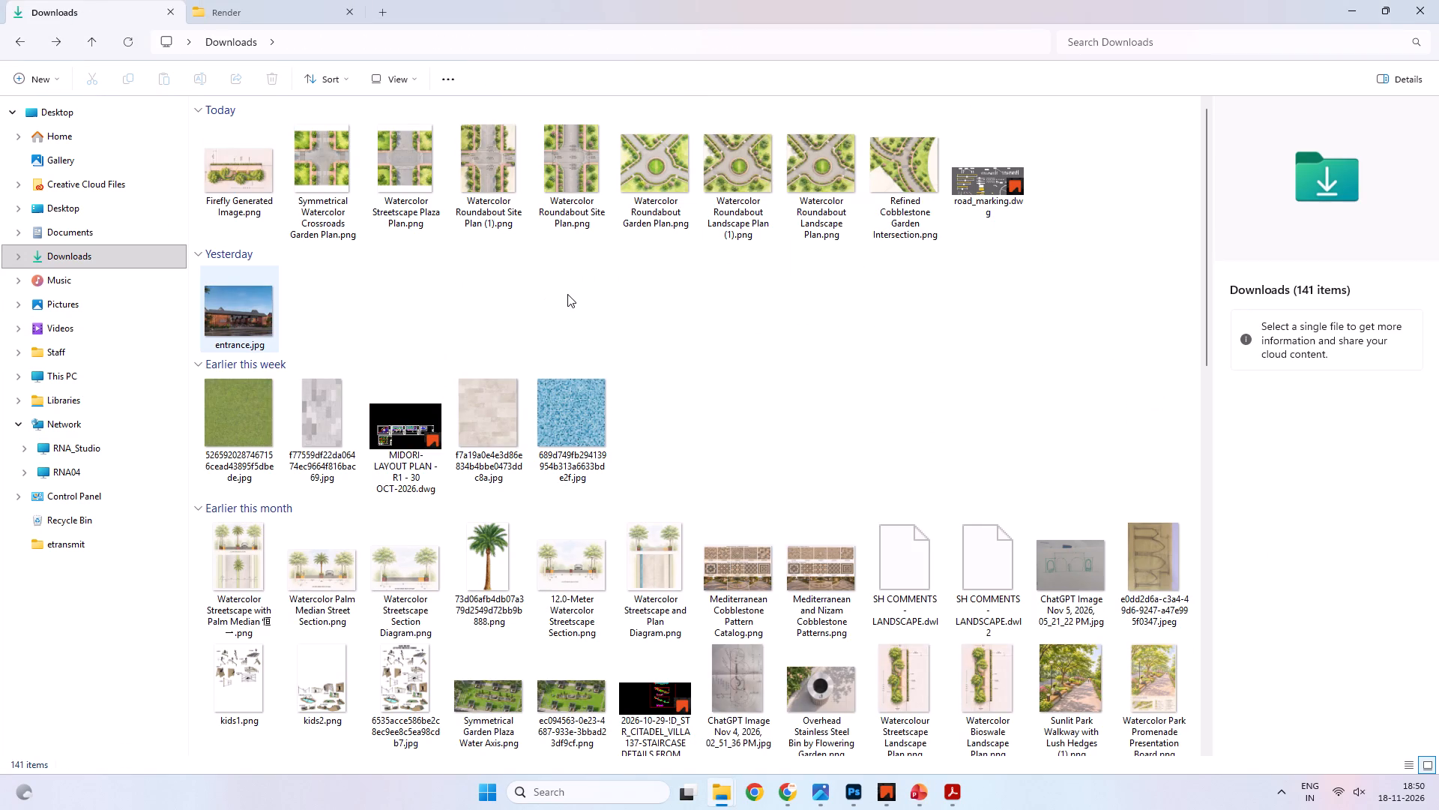
left_click(70, 445)
left_click(467, 308)
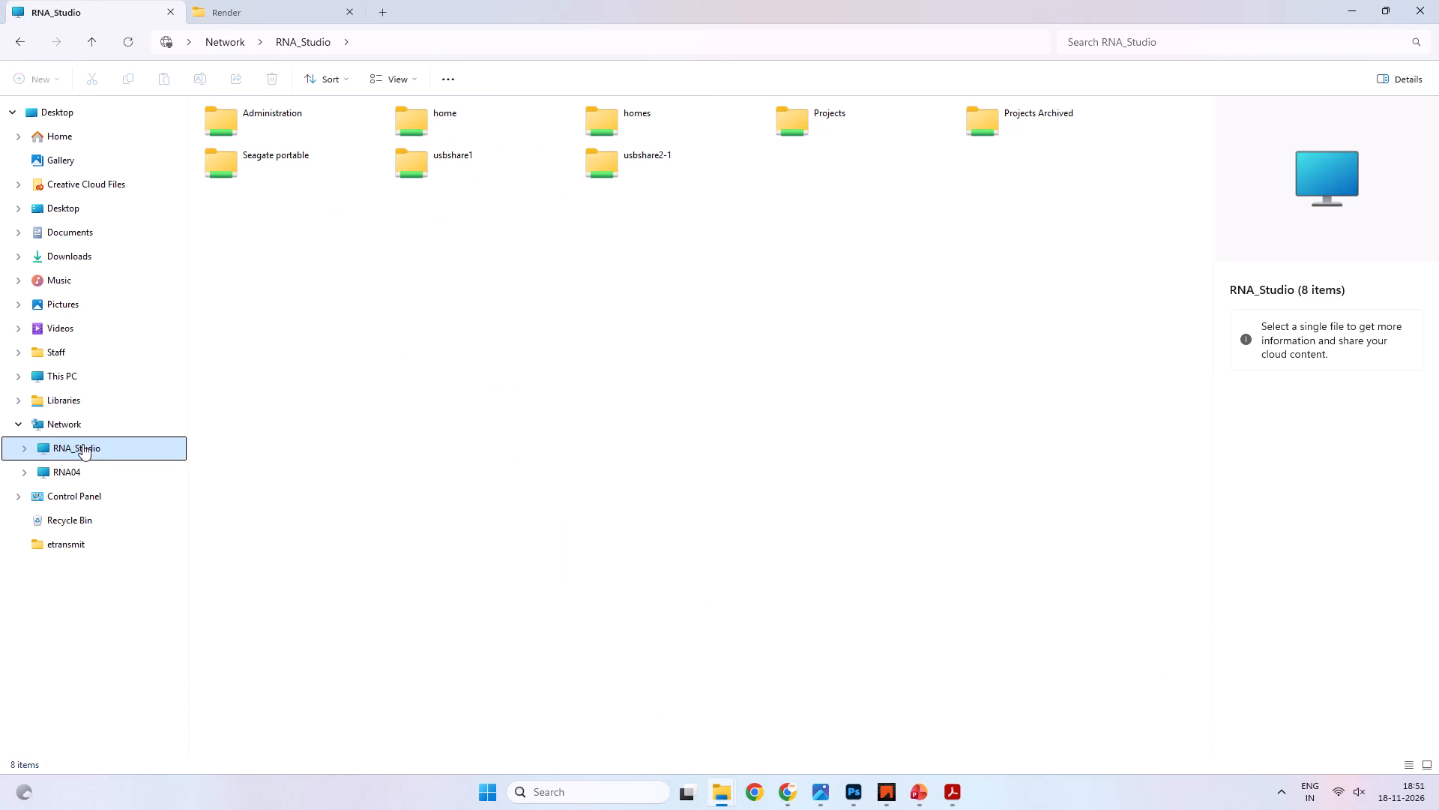
left_click(82, 444)
double_click(794, 102)
scroll(387, 409, "down", 3)
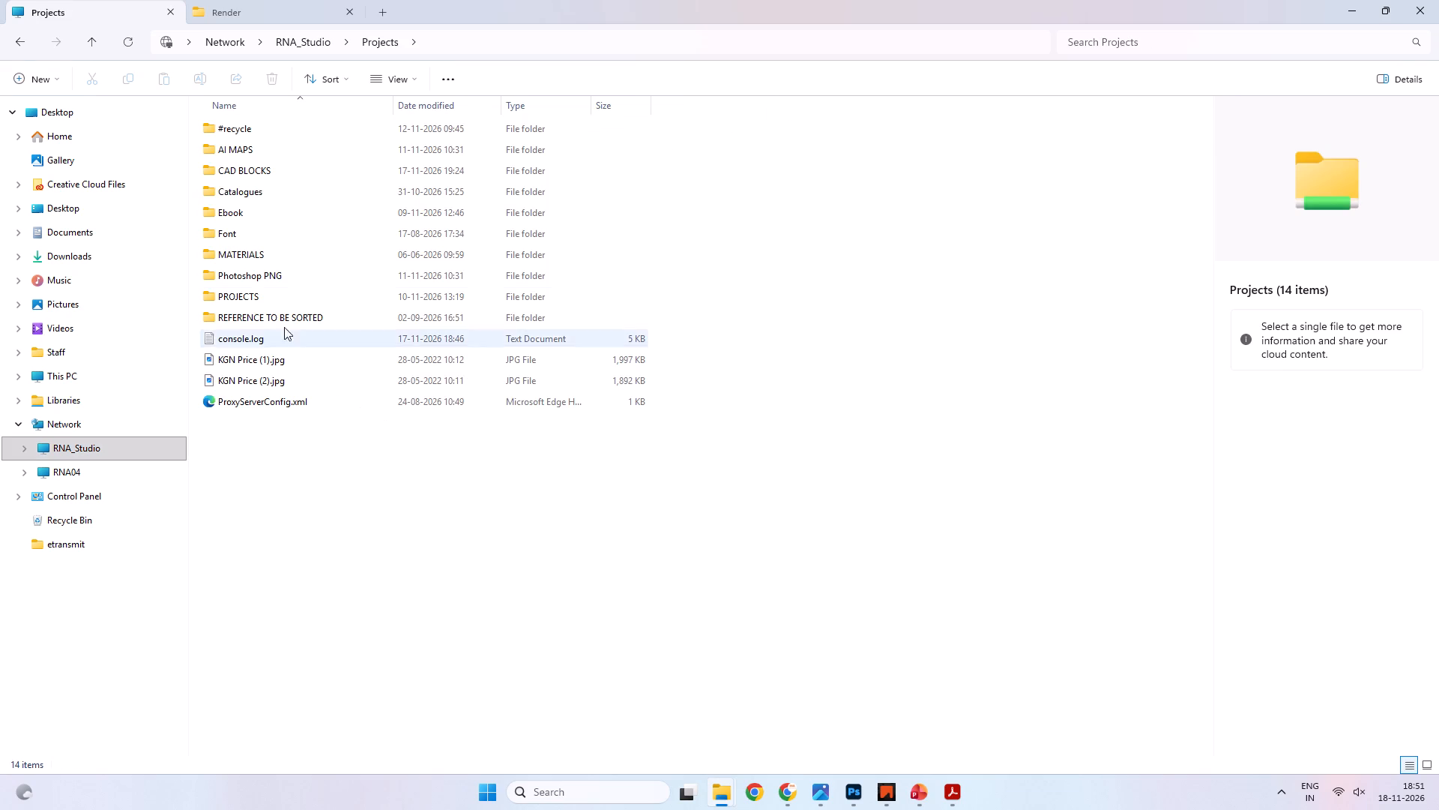
double_click(257, 301)
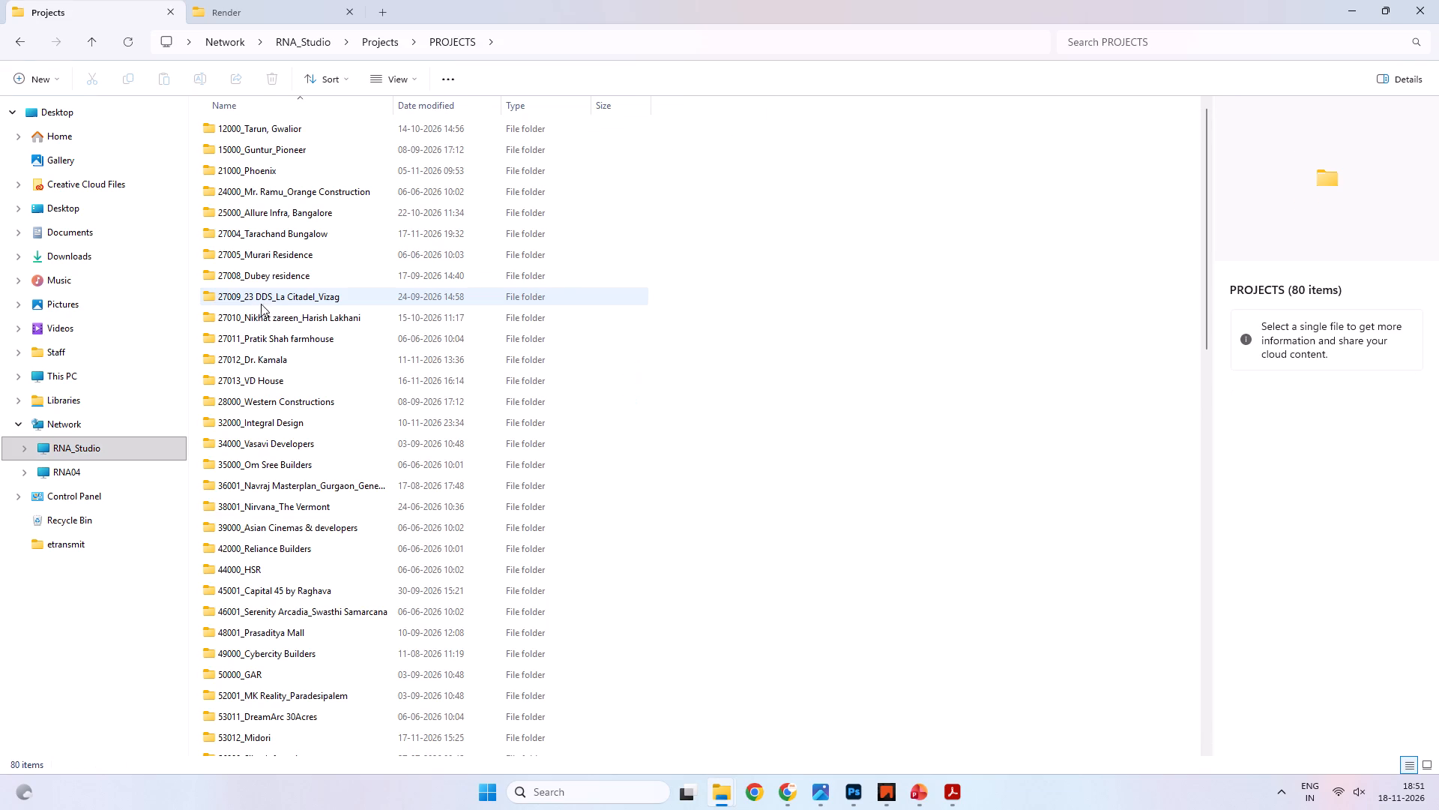
scroll(277, 577, "down", 2)
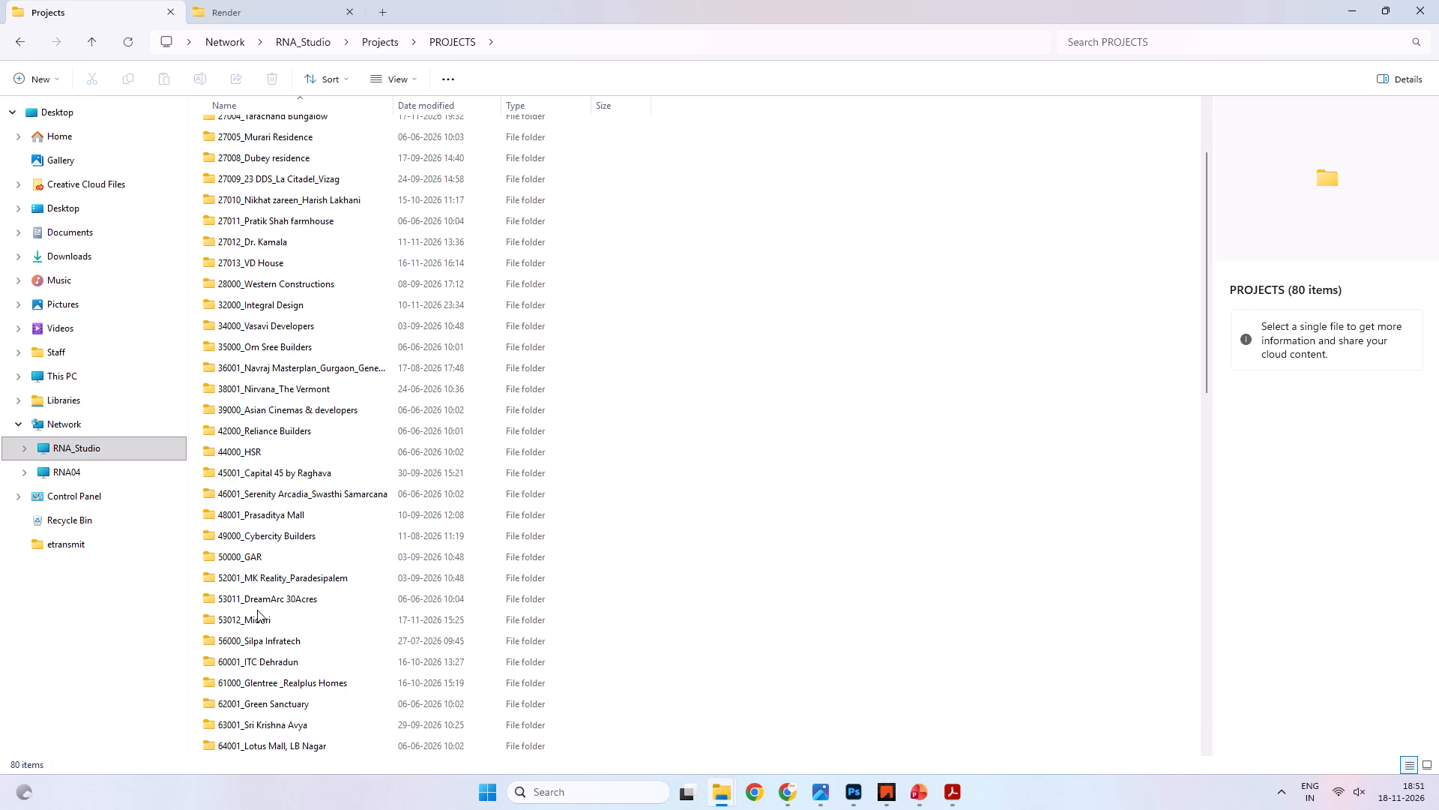
double_click(253, 623)
left_click(286, 462)
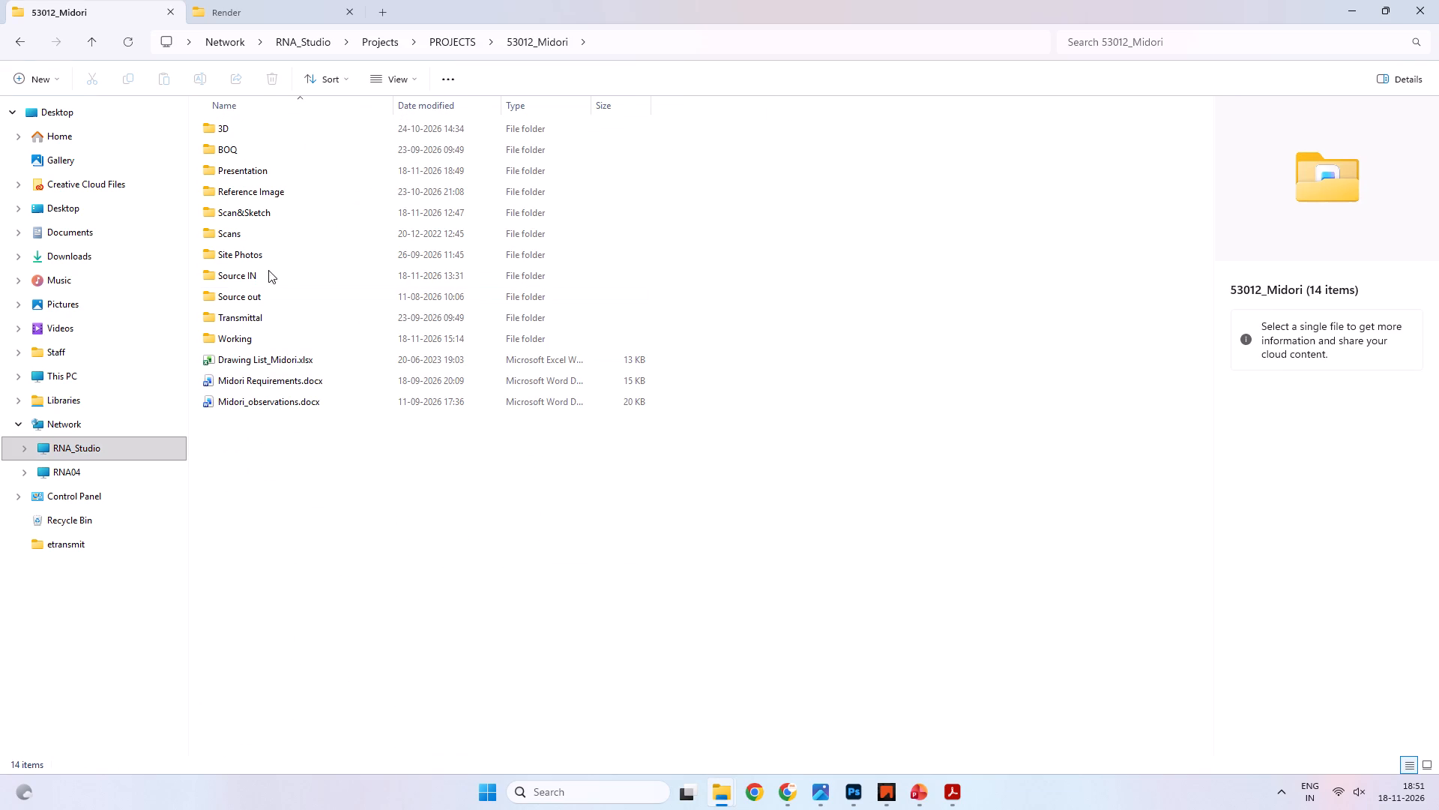
Look through the Source IN and Working folders of the Midori project, returning to the project folder.
double_click(268, 270)
left_click(261, 400)
left_click(94, 40)
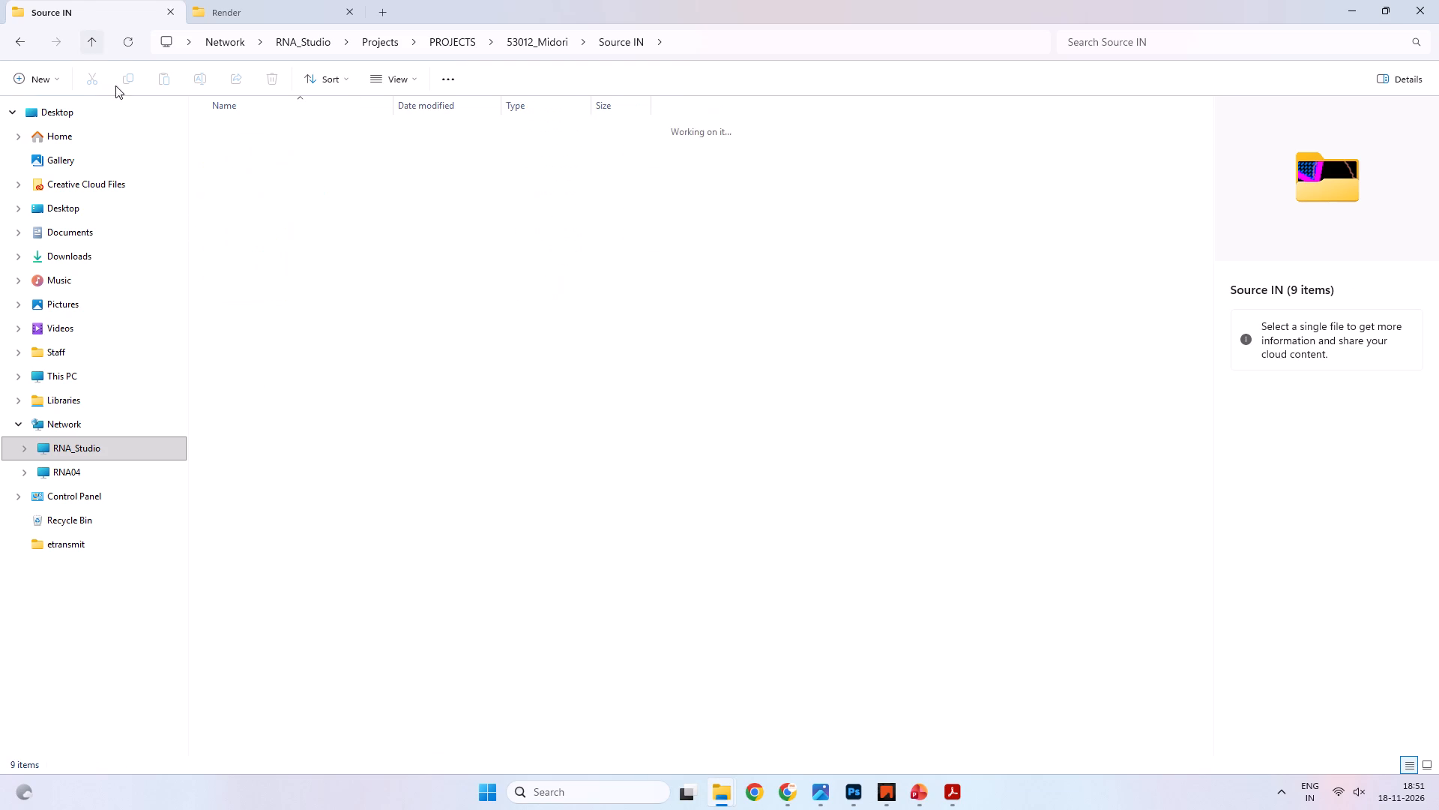
left_click(387, 472)
left_click(241, 271)
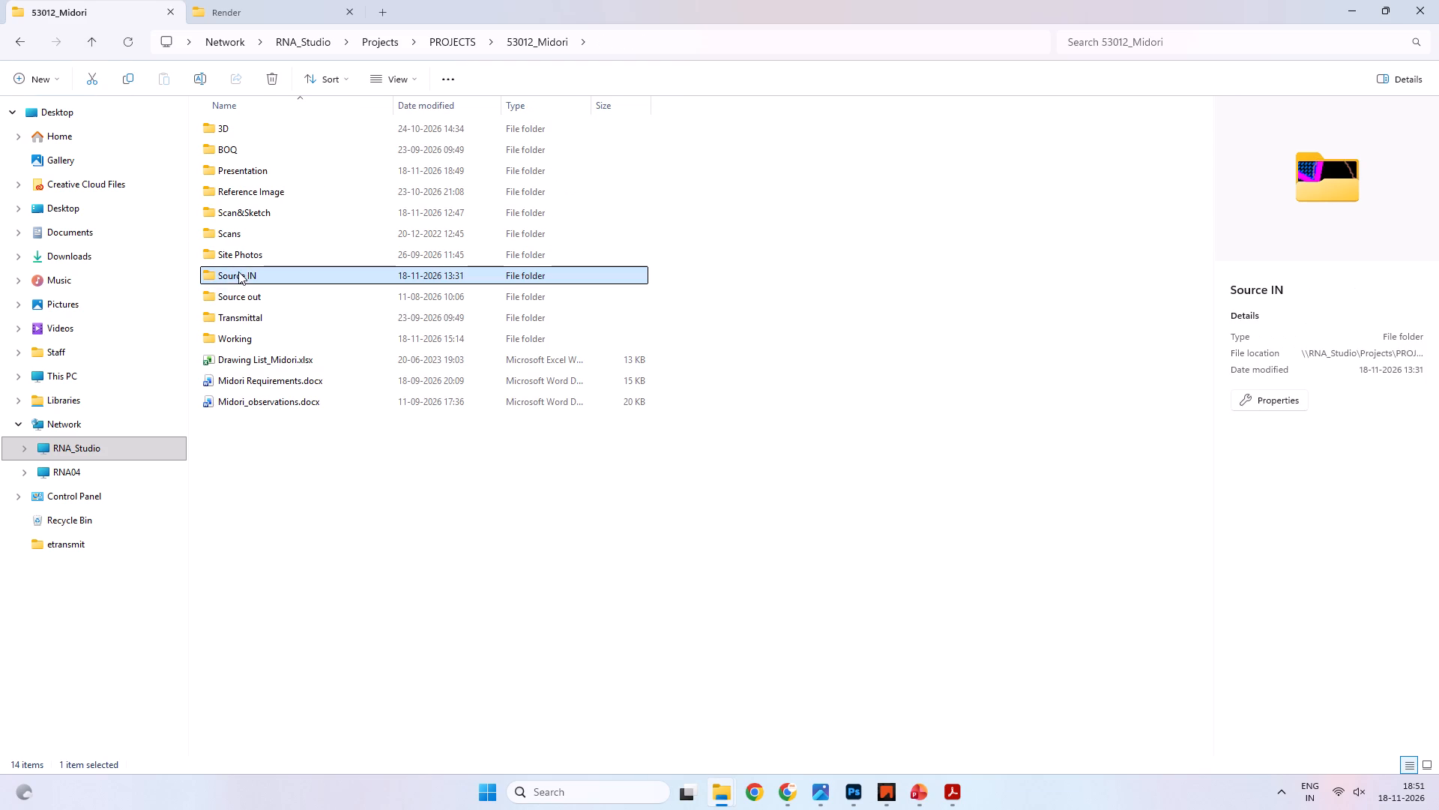
double_click(241, 335)
scroll(286, 246, "down", 6)
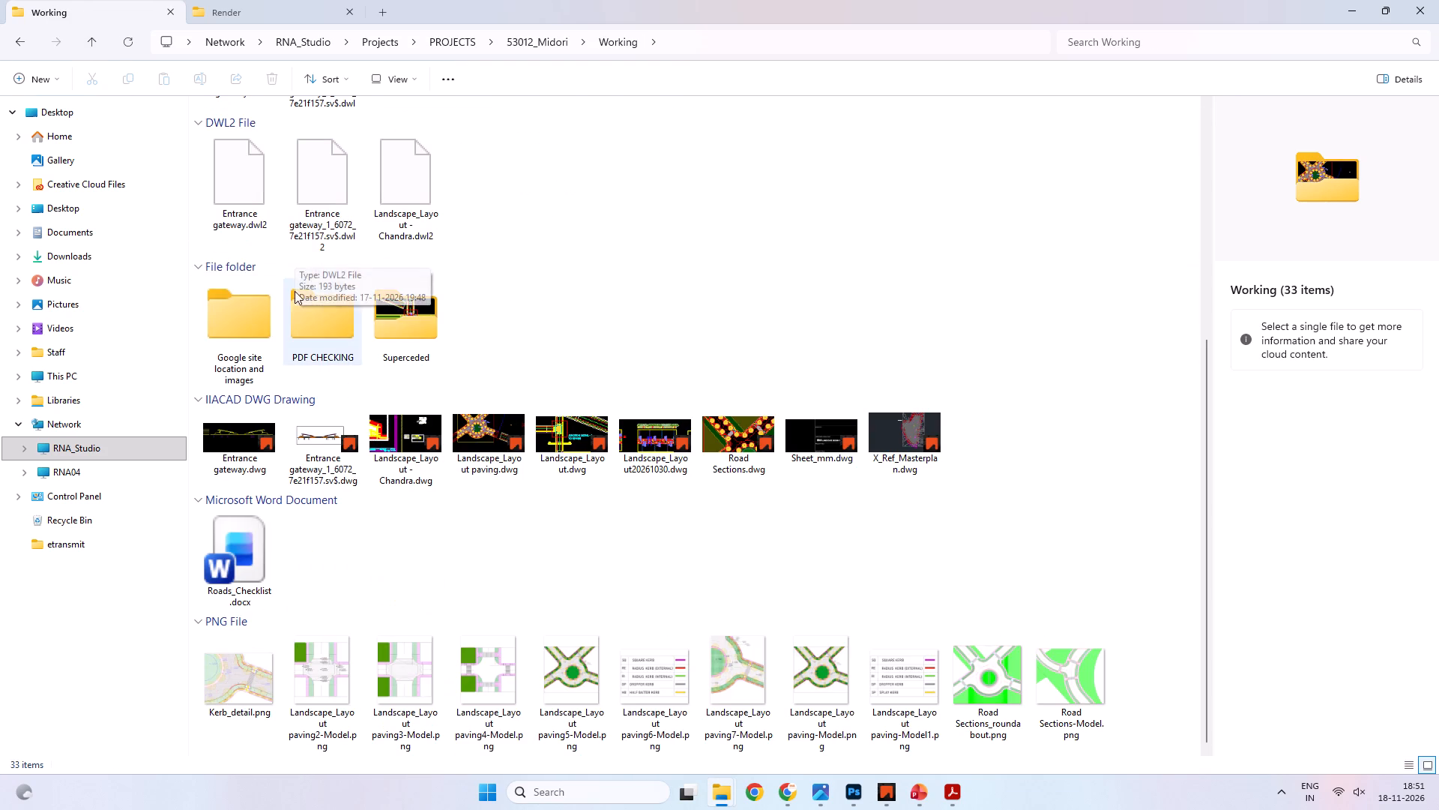
scroll(501, 281, "up", 5)
left_click(520, 289)
left_click(94, 40)
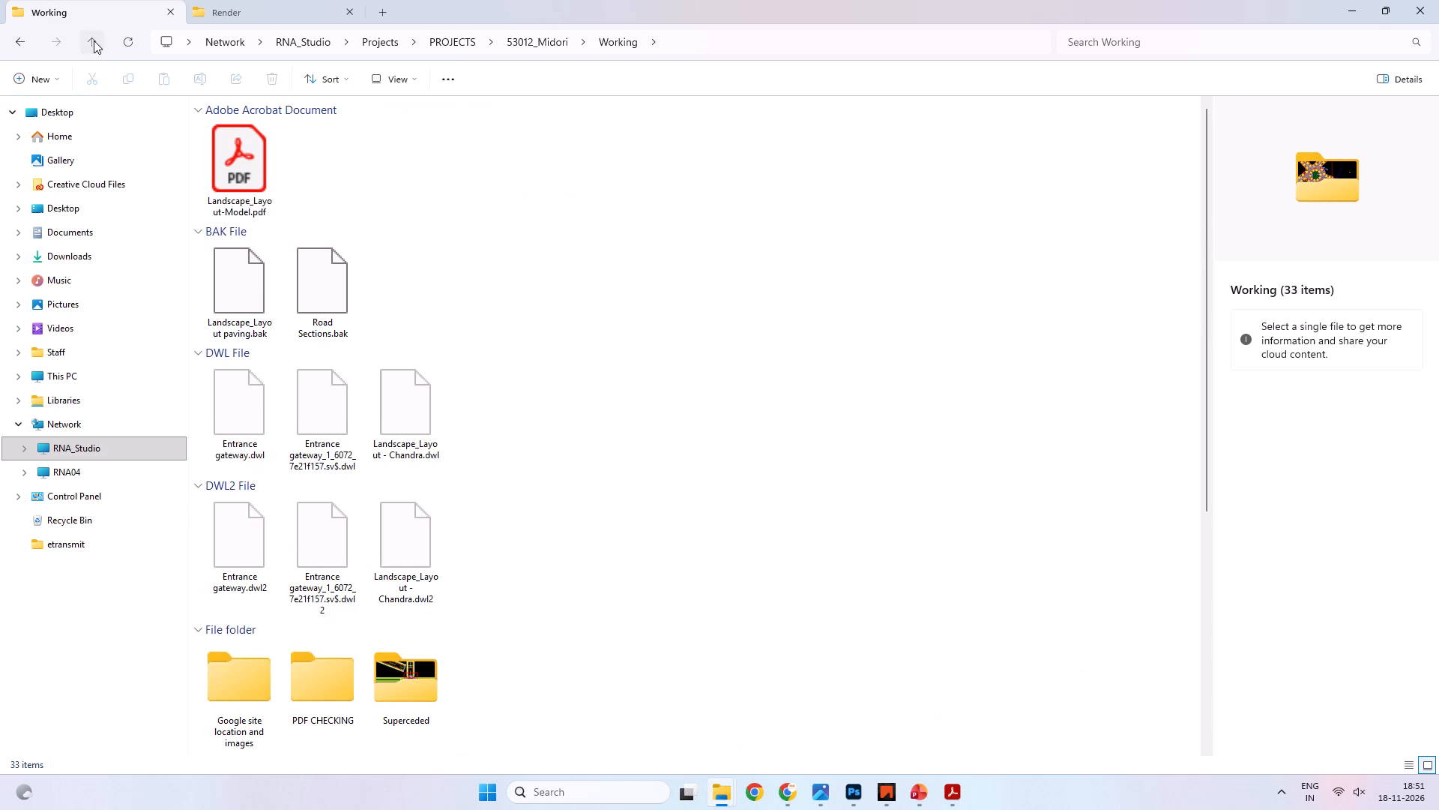
left_click(381, 483)
Dismiss PowerPoint's save message and close the open MIDORI_Streetscape.pdf in Acrobat.
key("alt+Tab")
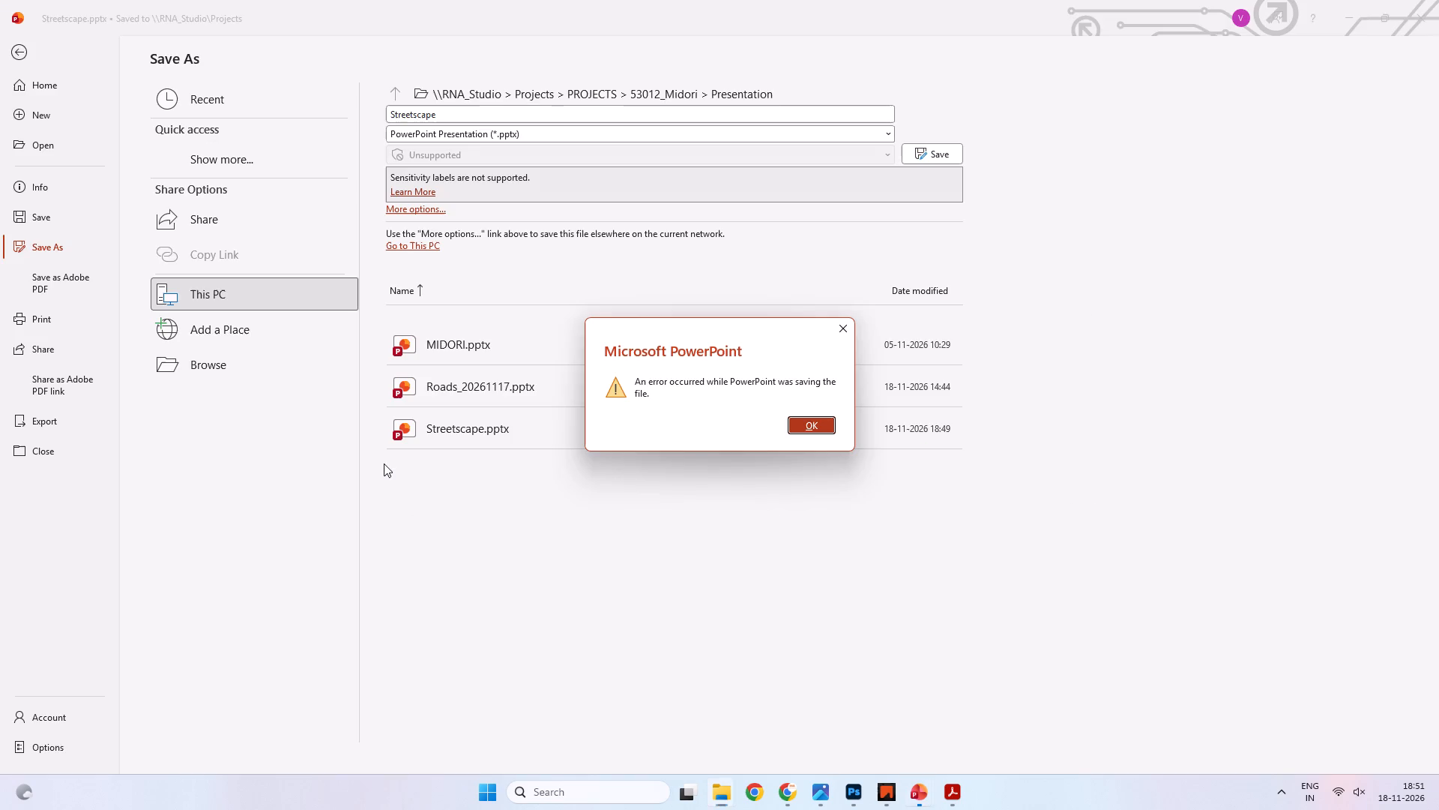
left_click(805, 429)
left_click(947, 794)
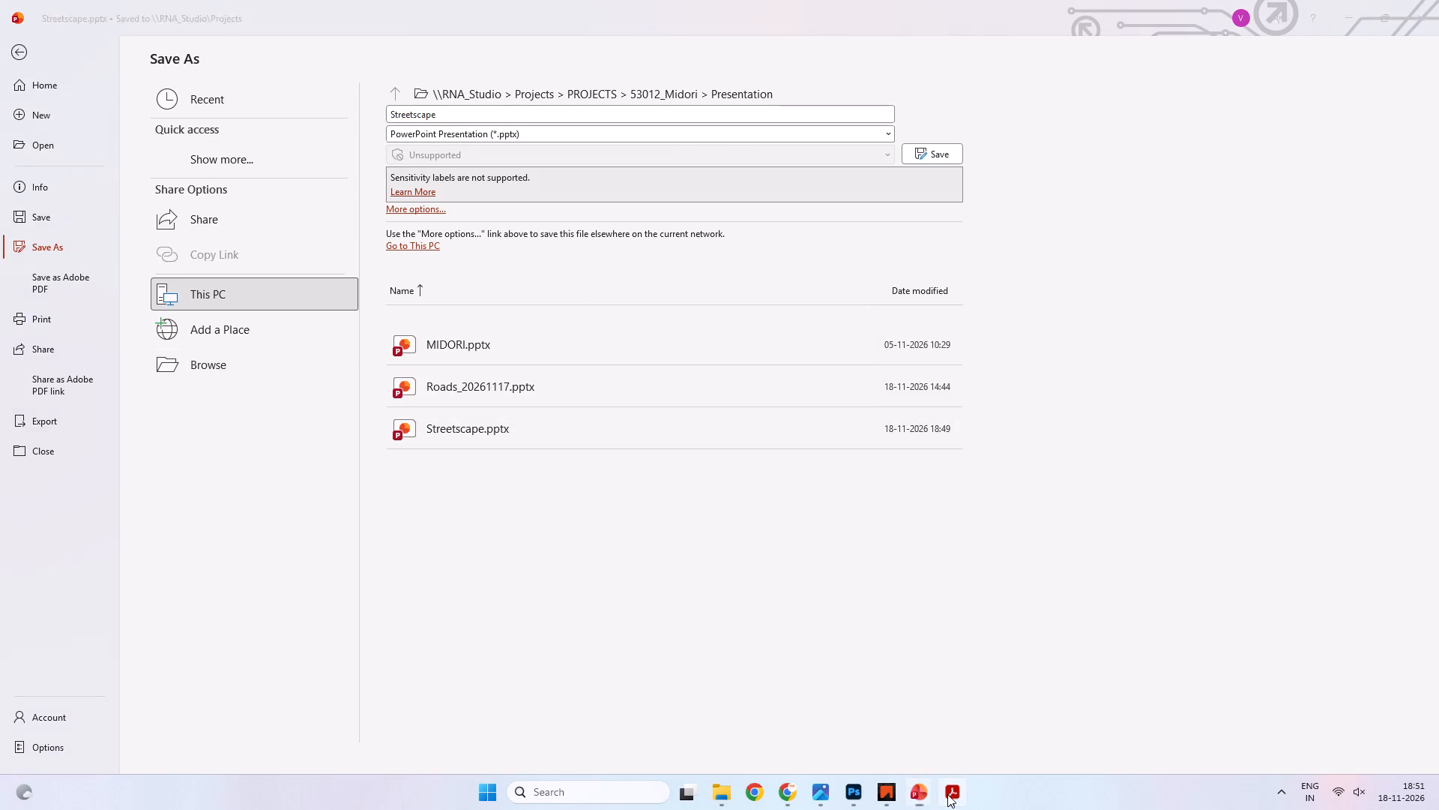
left_click(1408, 9)
Export the Streetscape presentation from PowerPoint as a minimum-size PDF, replacing MIDORI_Streetscape.pdf in the Presentation folder.
key("alt+Tab")
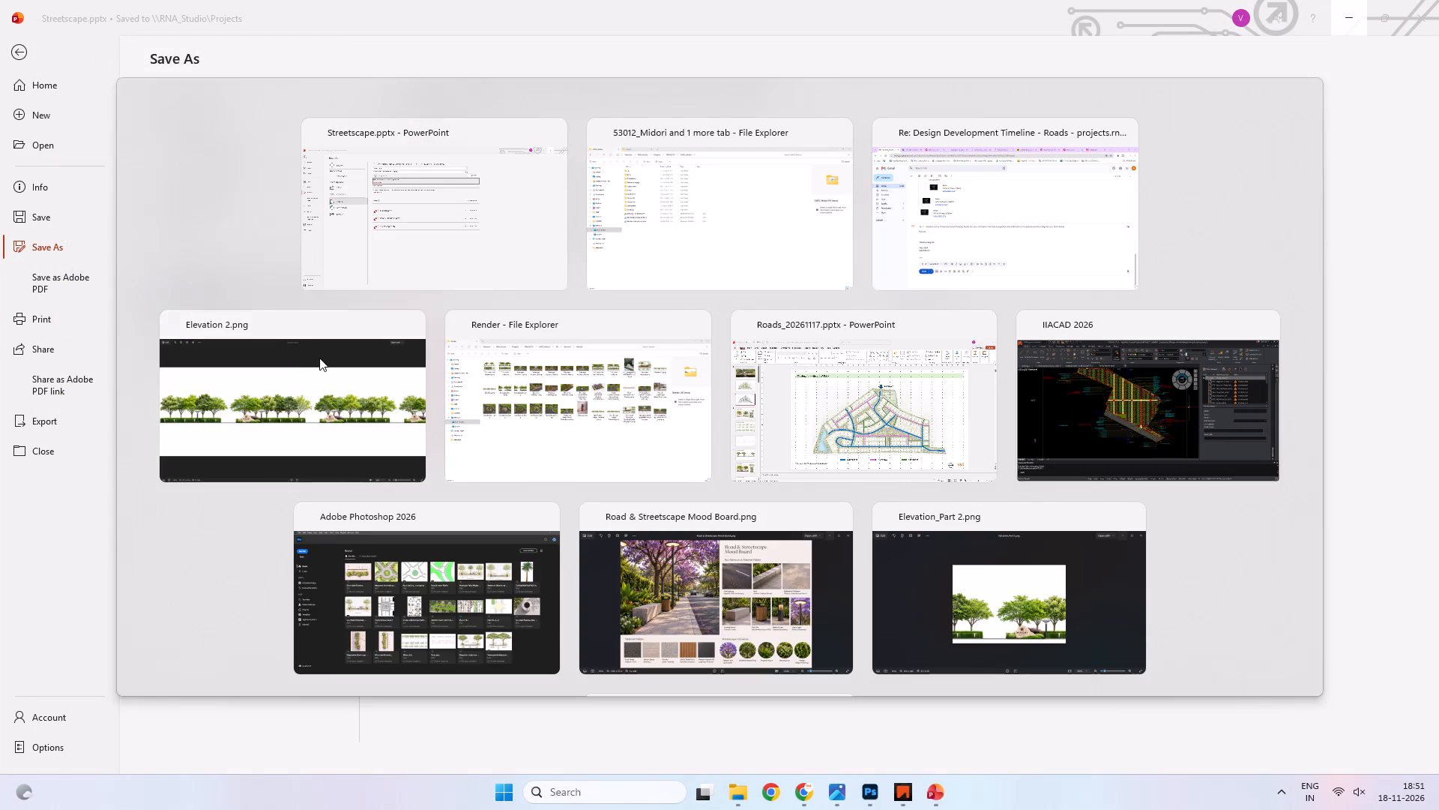
left_click(211, 356)
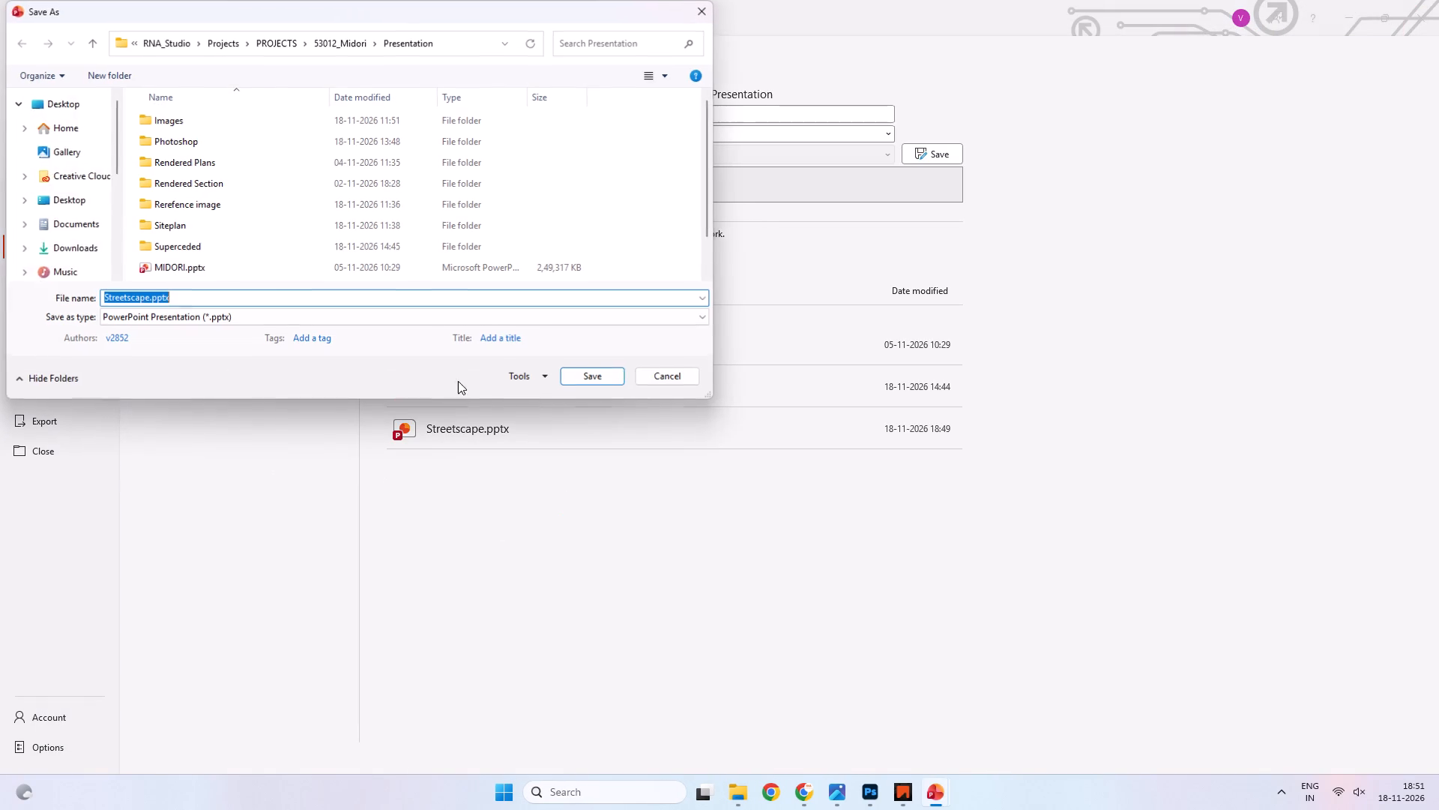
scroll(242, 265, "down", 5)
left_click(216, 330)
left_click(210, 316)
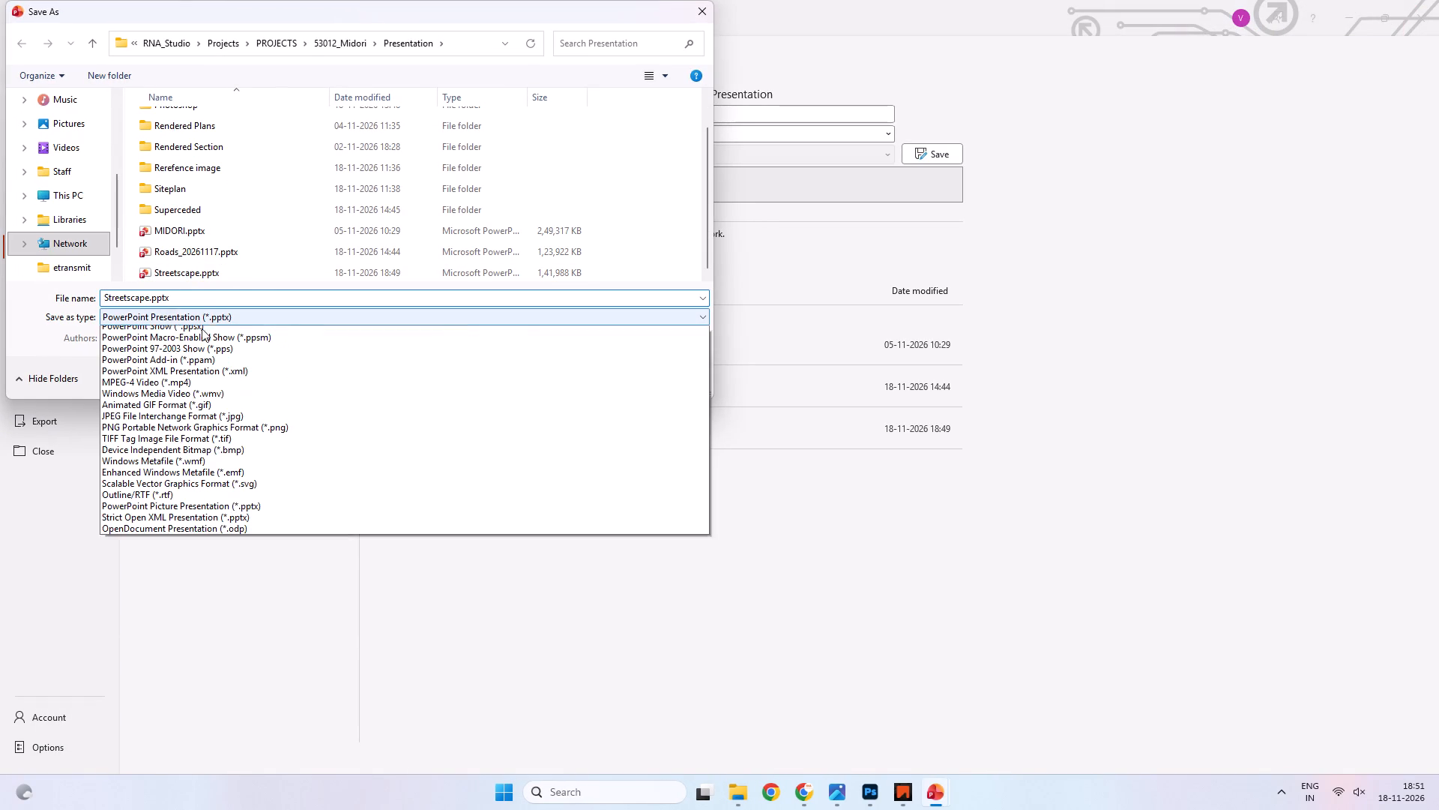
left_click(136, 364)
scroll(208, 264, "down", 4)
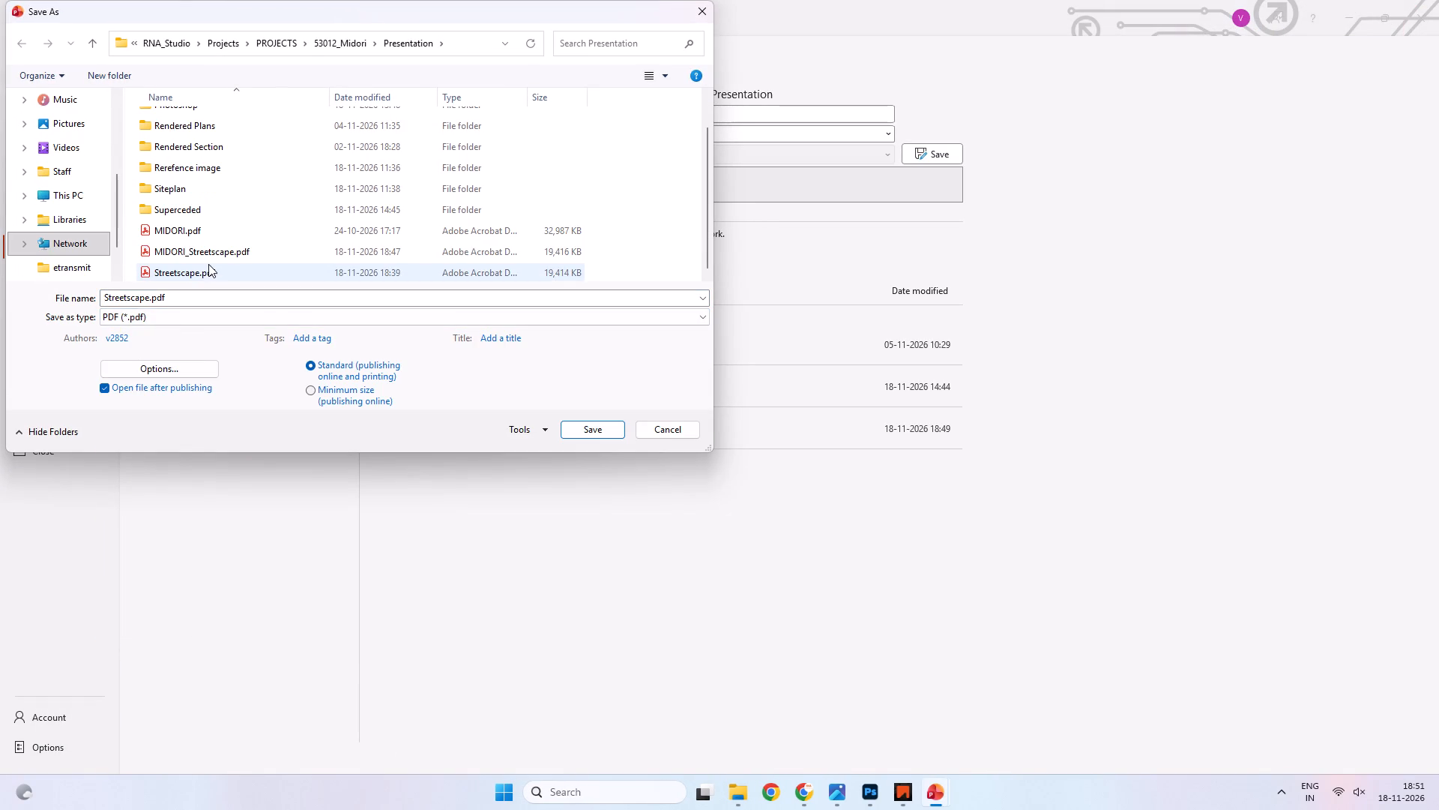
left_click(209, 251)
left_click(313, 391)
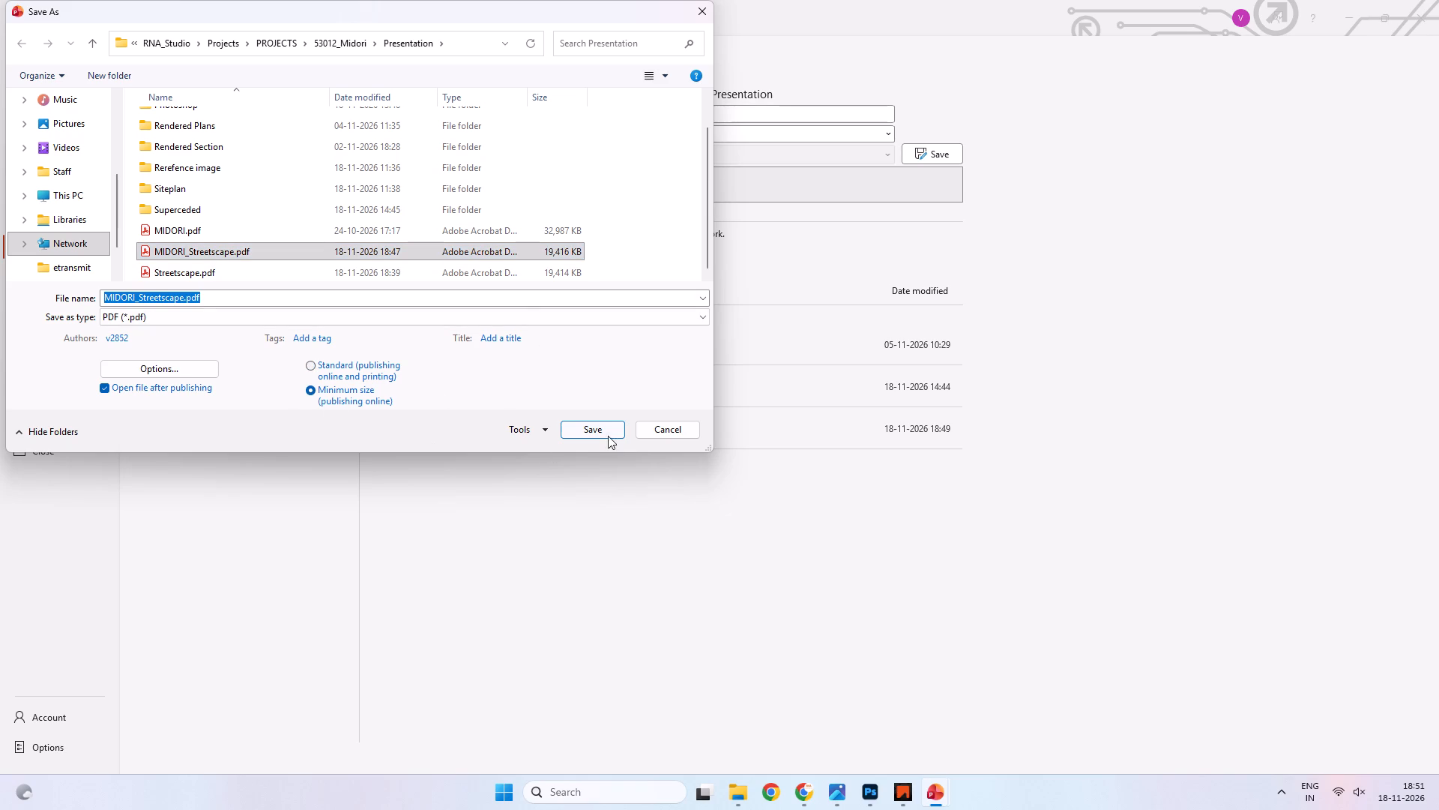
left_click(596, 424)
left_click(733, 390)
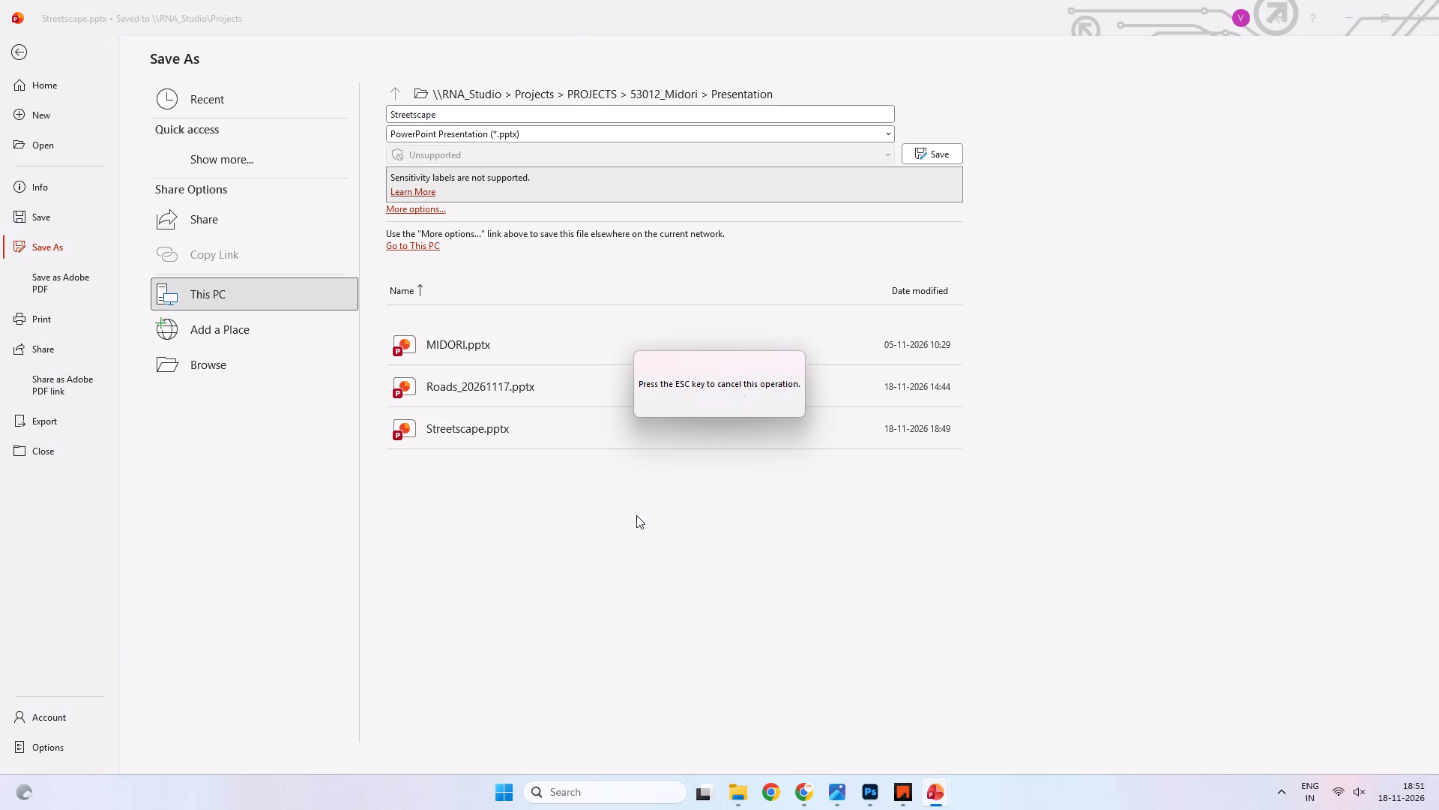
Review the exported MIDORI_Streetscape.pdf from the Masterplan page through to the final Mood Board page.
scroll(643, 509, "down", 2)
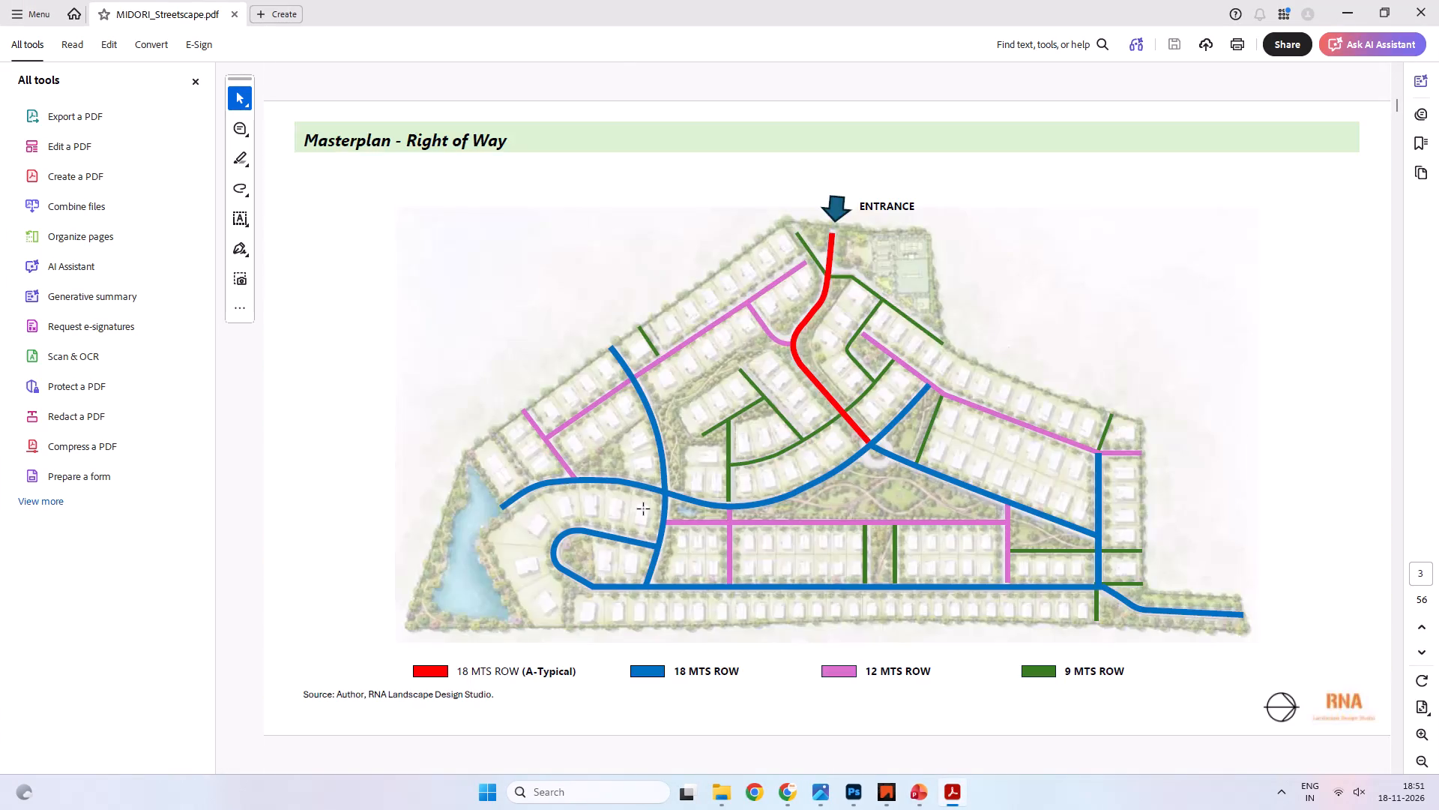
scroll(644, 509, "down", 1)
scroll(644, 509, "up", 1)
scroll(645, 509, "down", 2)
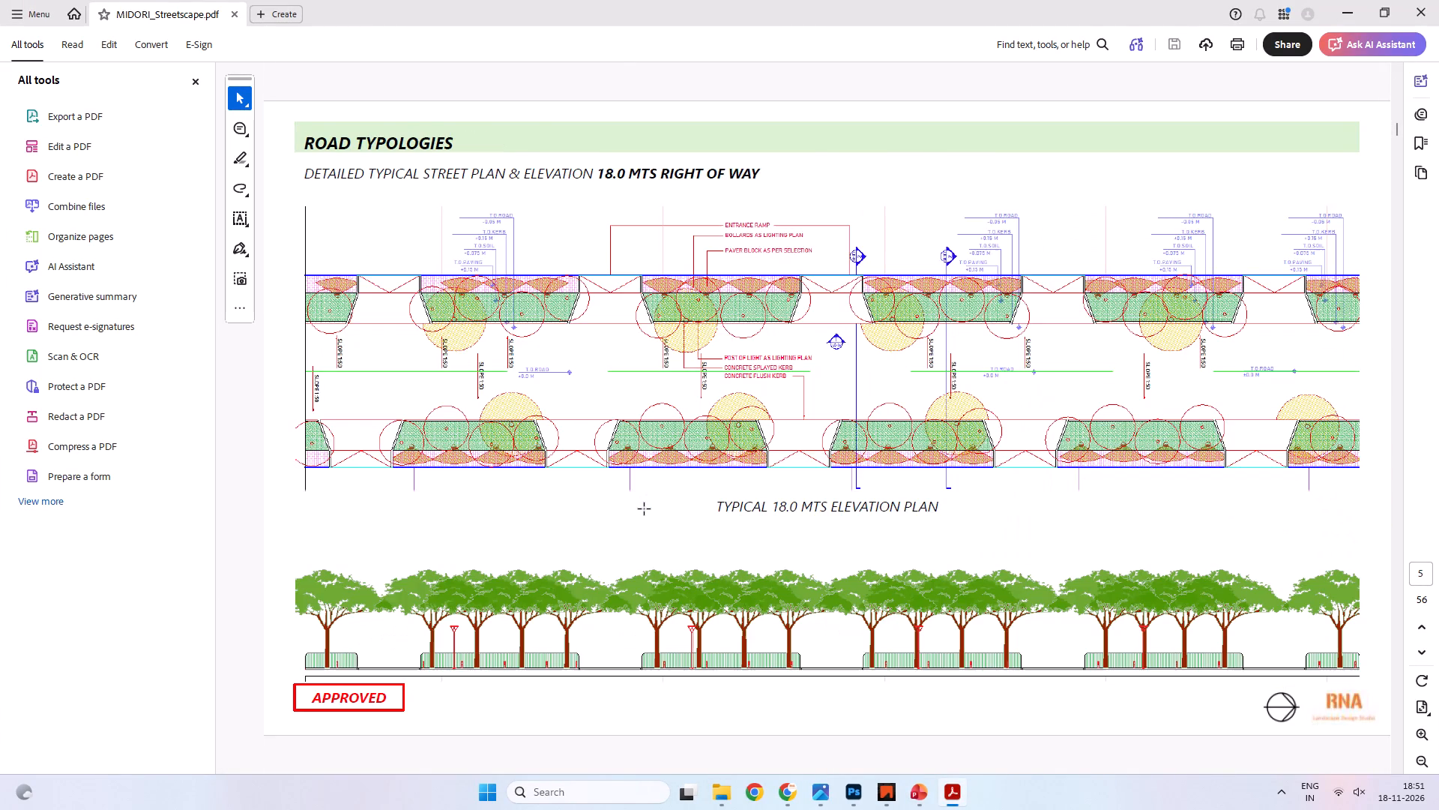
scroll(645, 509, "down", 5)
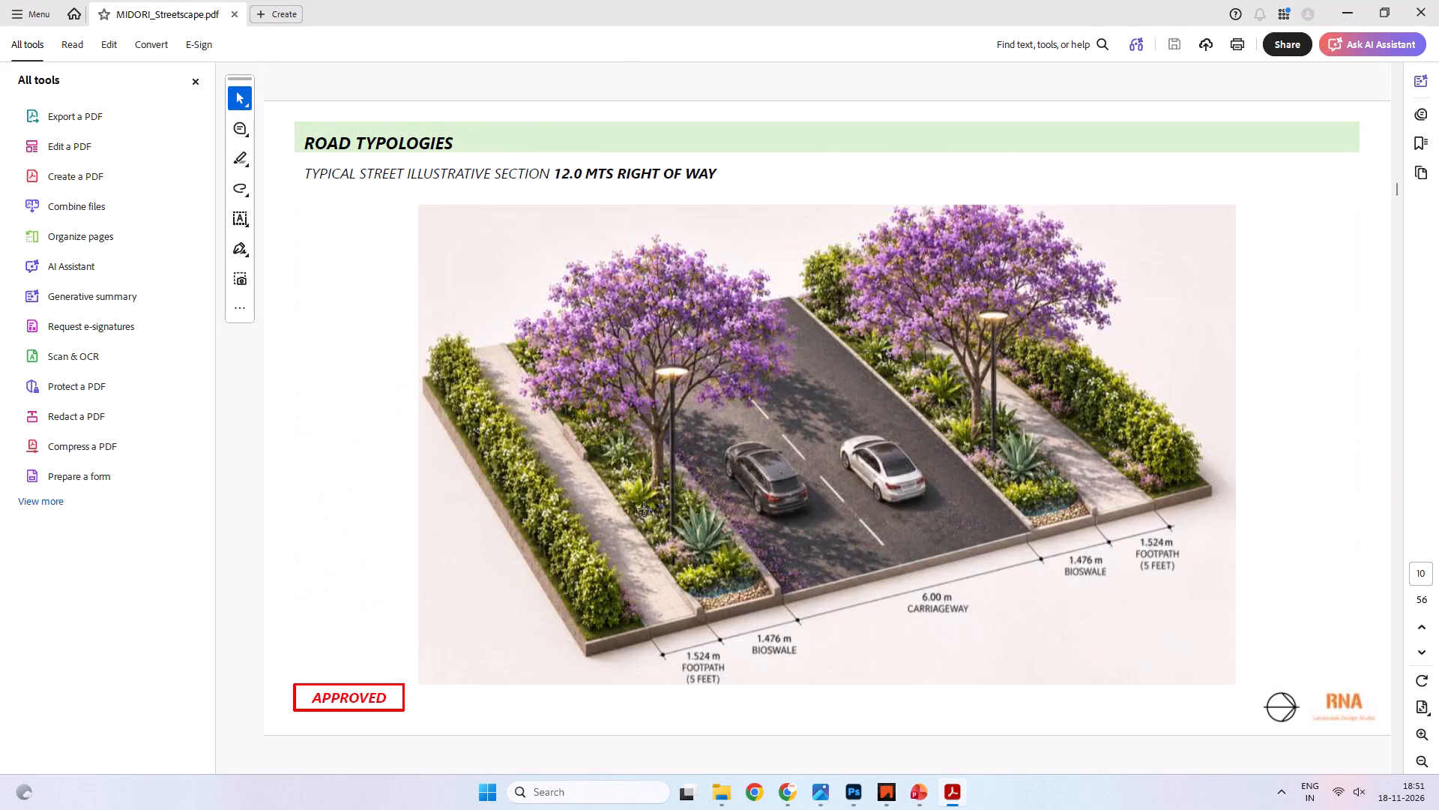
scroll(645, 509, "down", 6)
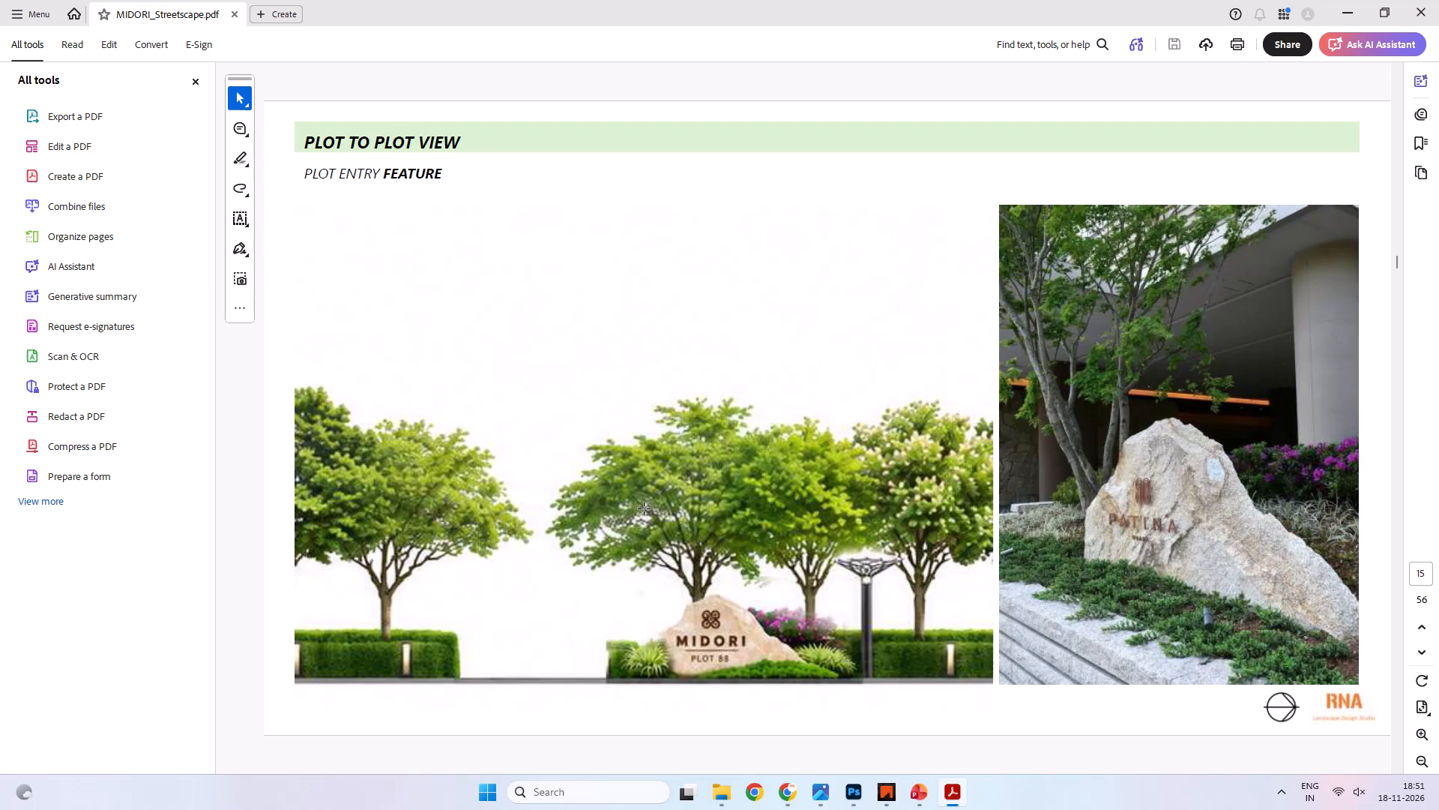
scroll(645, 509, "down", 6)
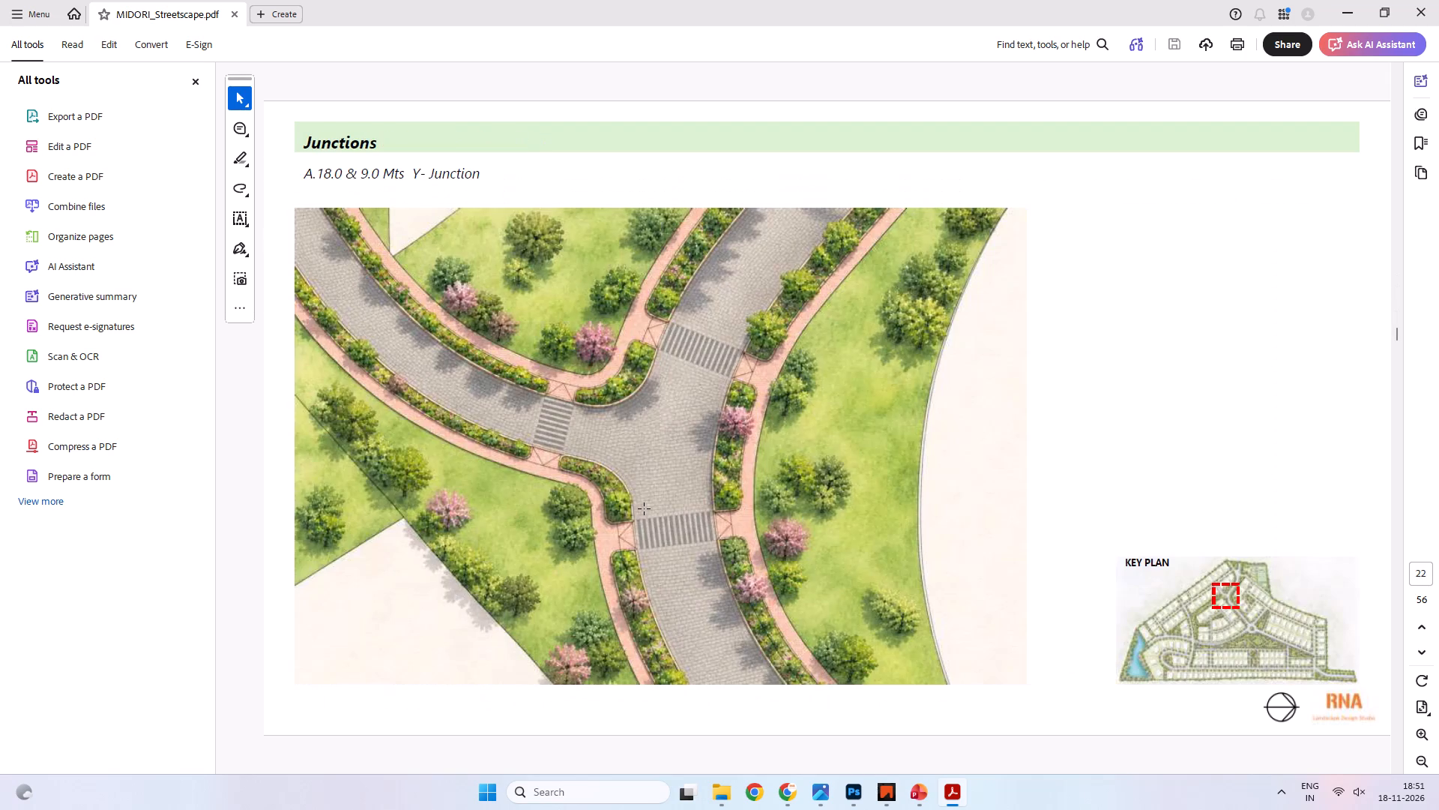
scroll(645, 509, "down", 15)
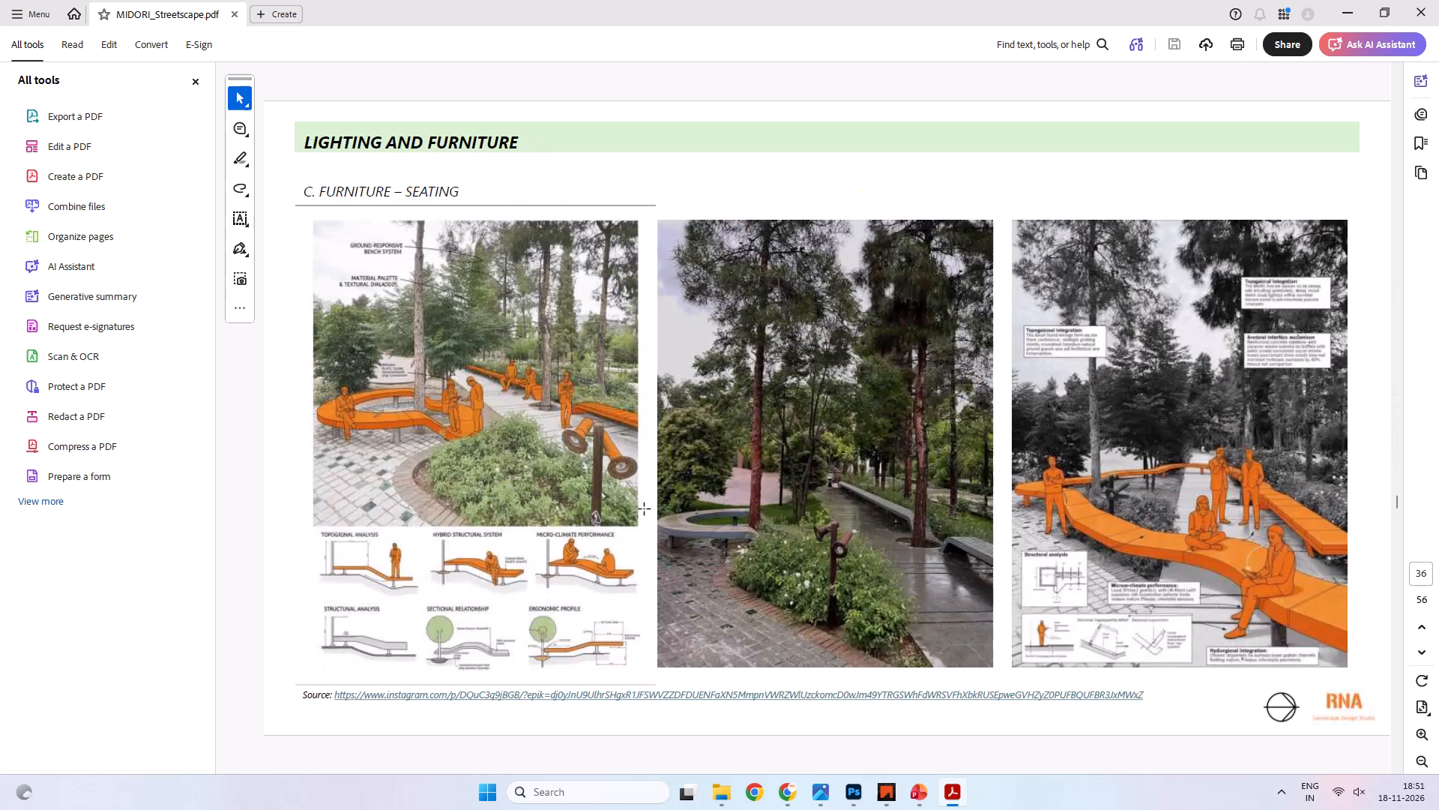
scroll(645, 509, "down", 17)
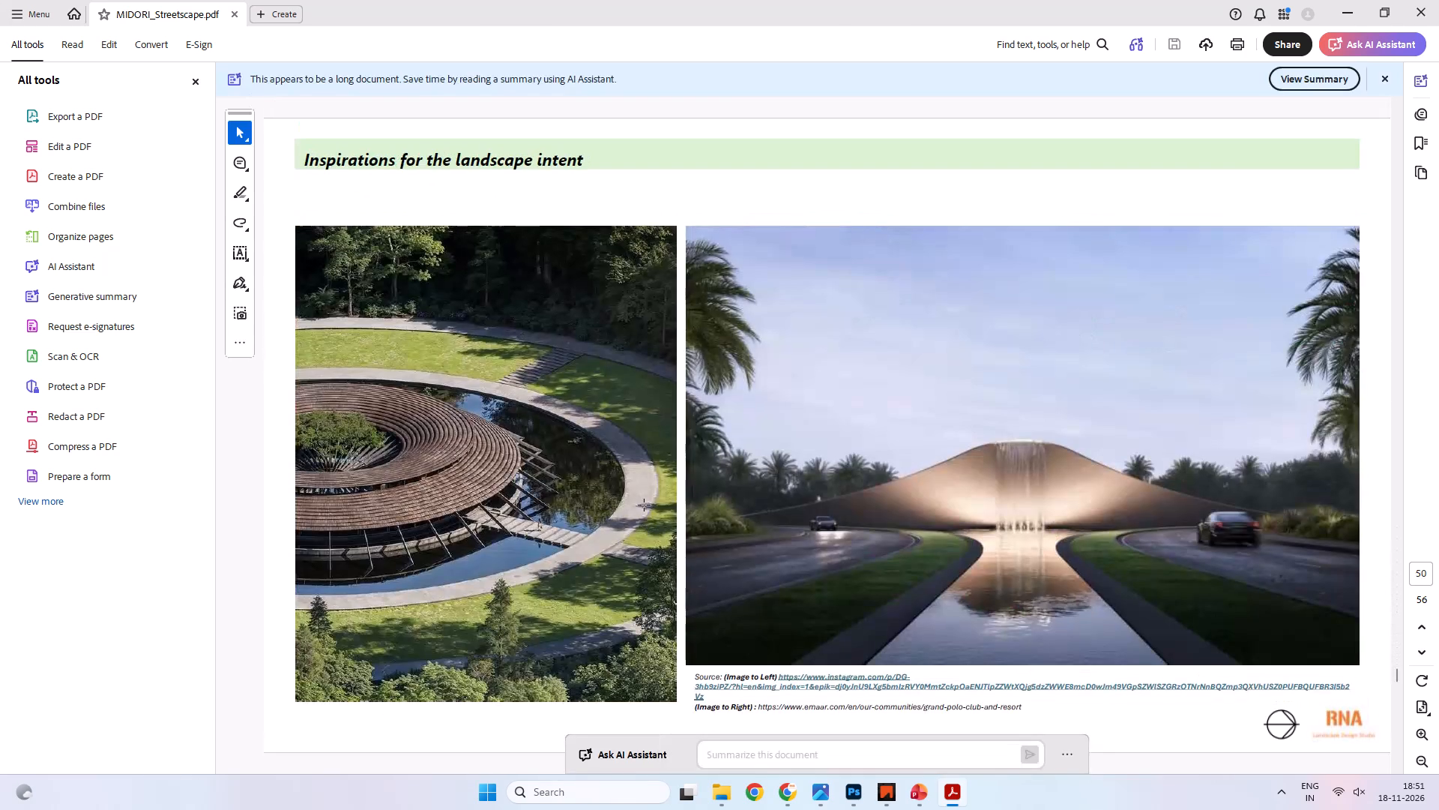
scroll(645, 505, "down", 11)
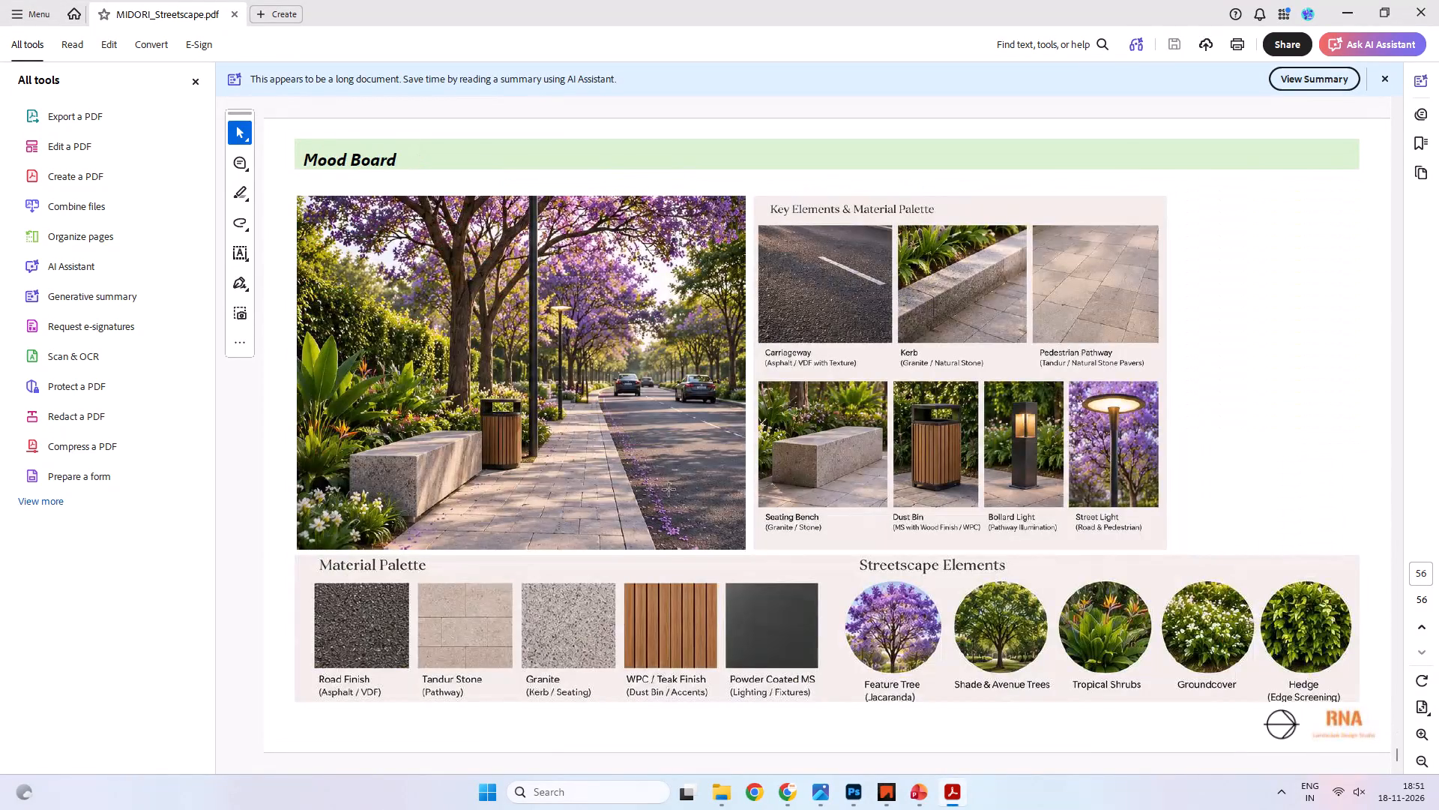
Switch to File Explorer and open the Presentation folder of the 53012_Midori project.
key("alt+Tab")
key("alt+Tab")
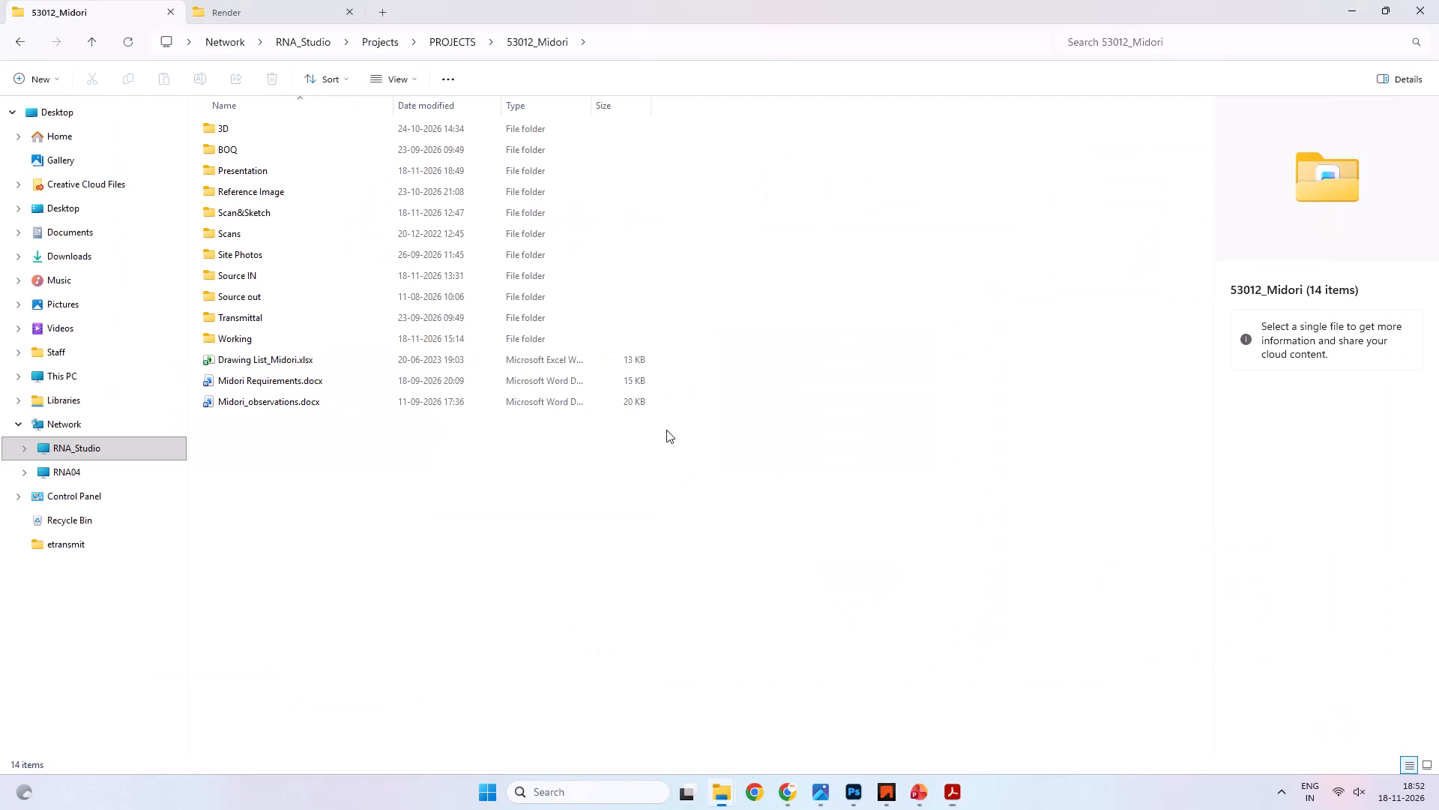
left_click(596, 520)
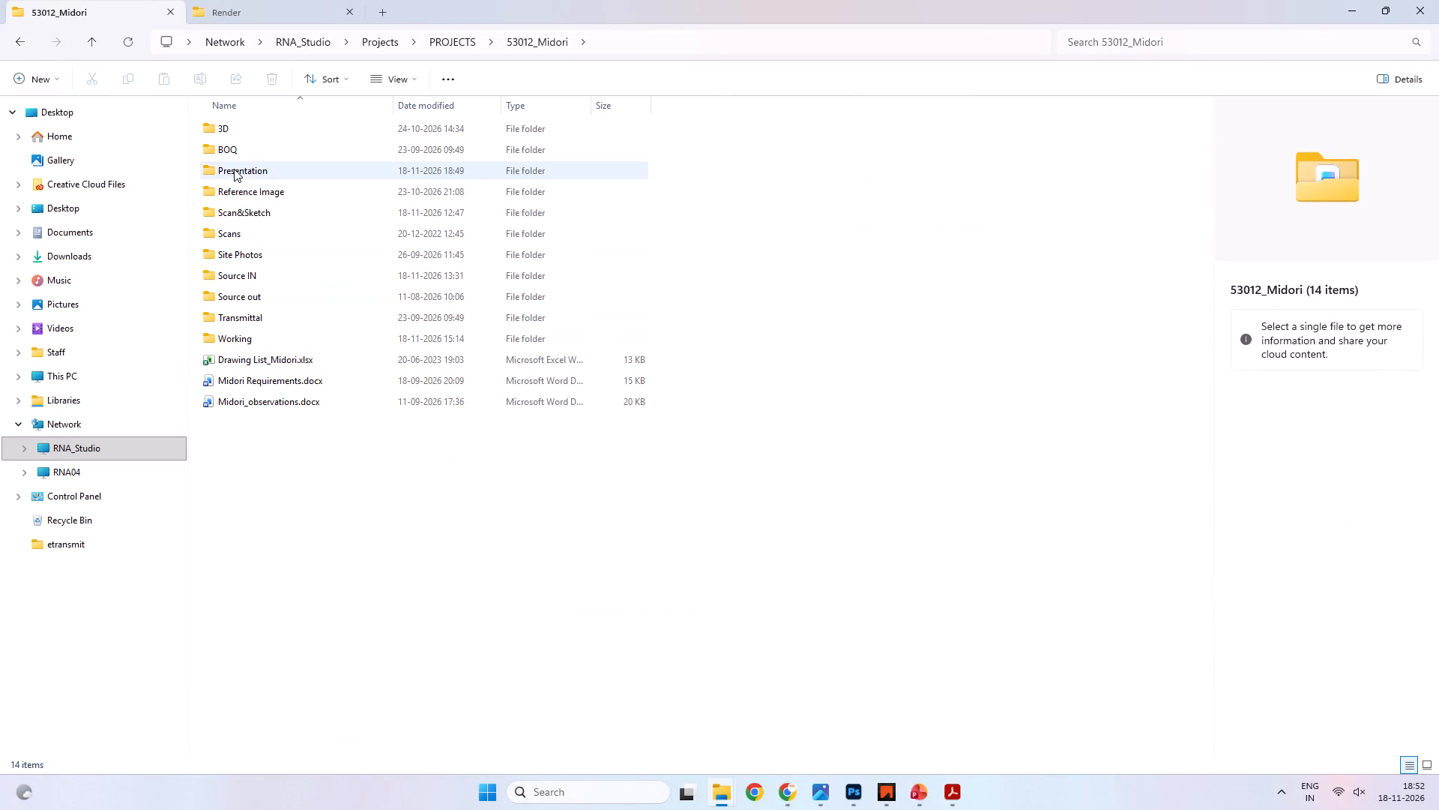
double_click(235, 167)
left_click(340, 521)
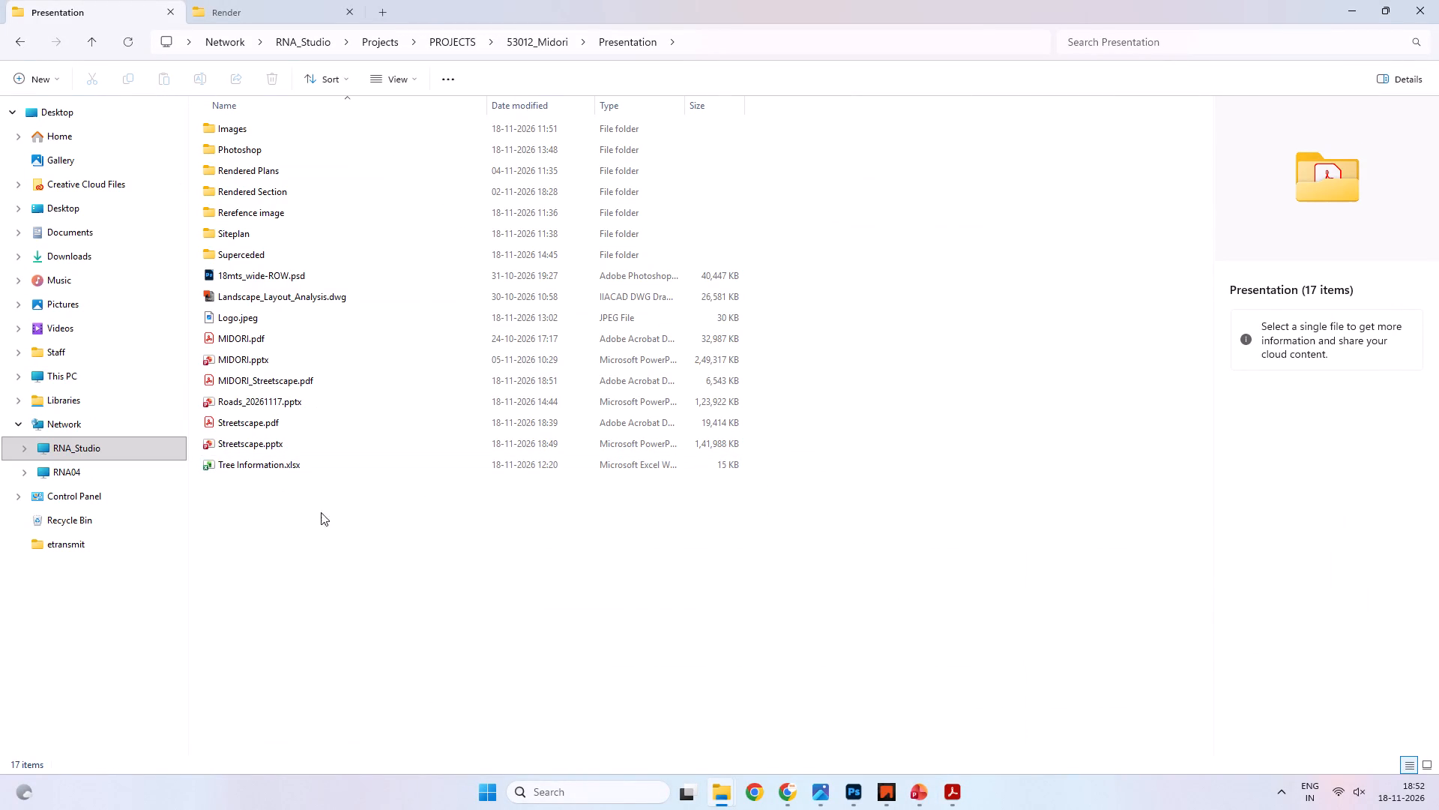
Group the contents of the Presentation folder by type.
right_click(469, 511)
left_click(555, 581)
left_click(700, 622)
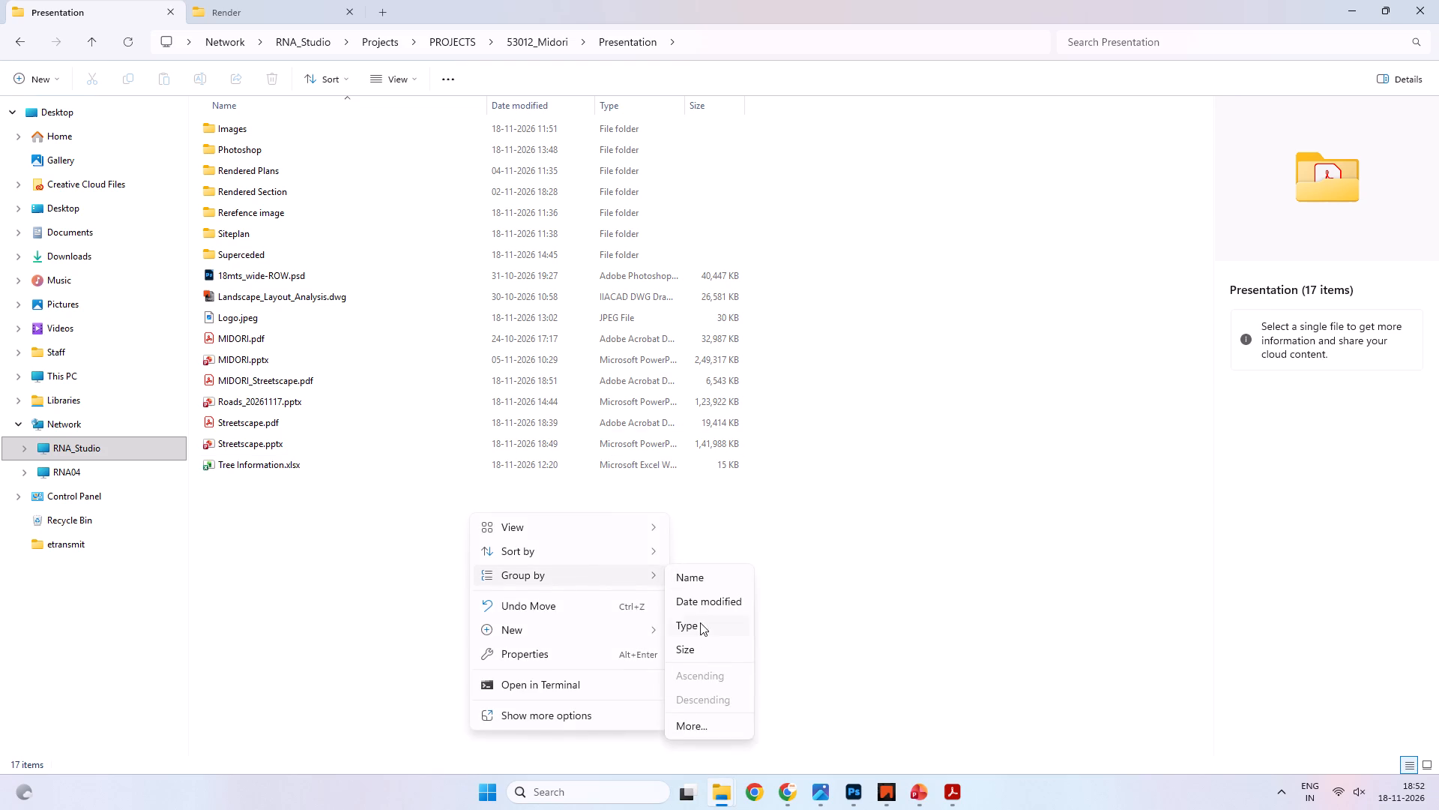
left_click(351, 664)
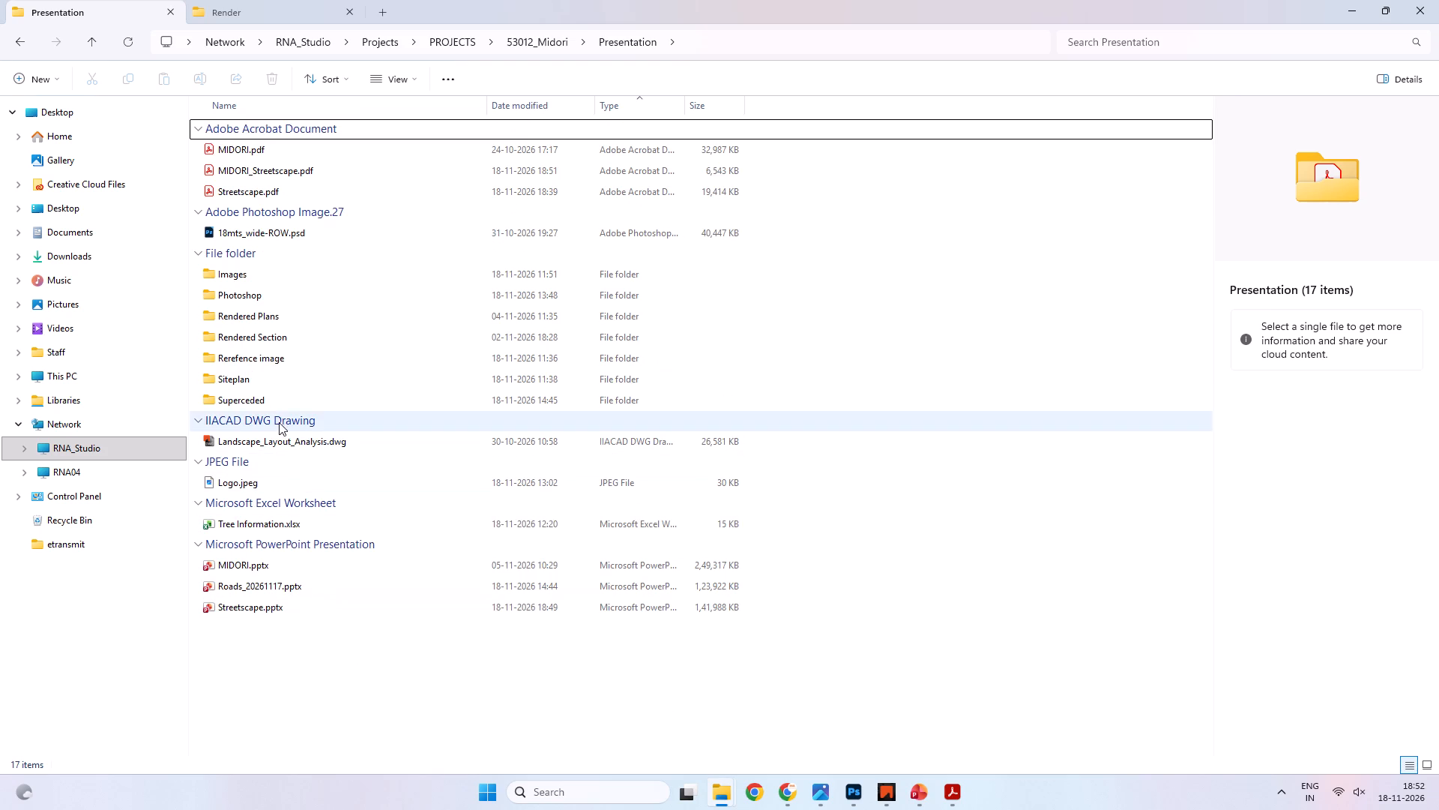
Select MIDORI_Streetscape.pdf in the Presentation folder.
left_click(284, 190)
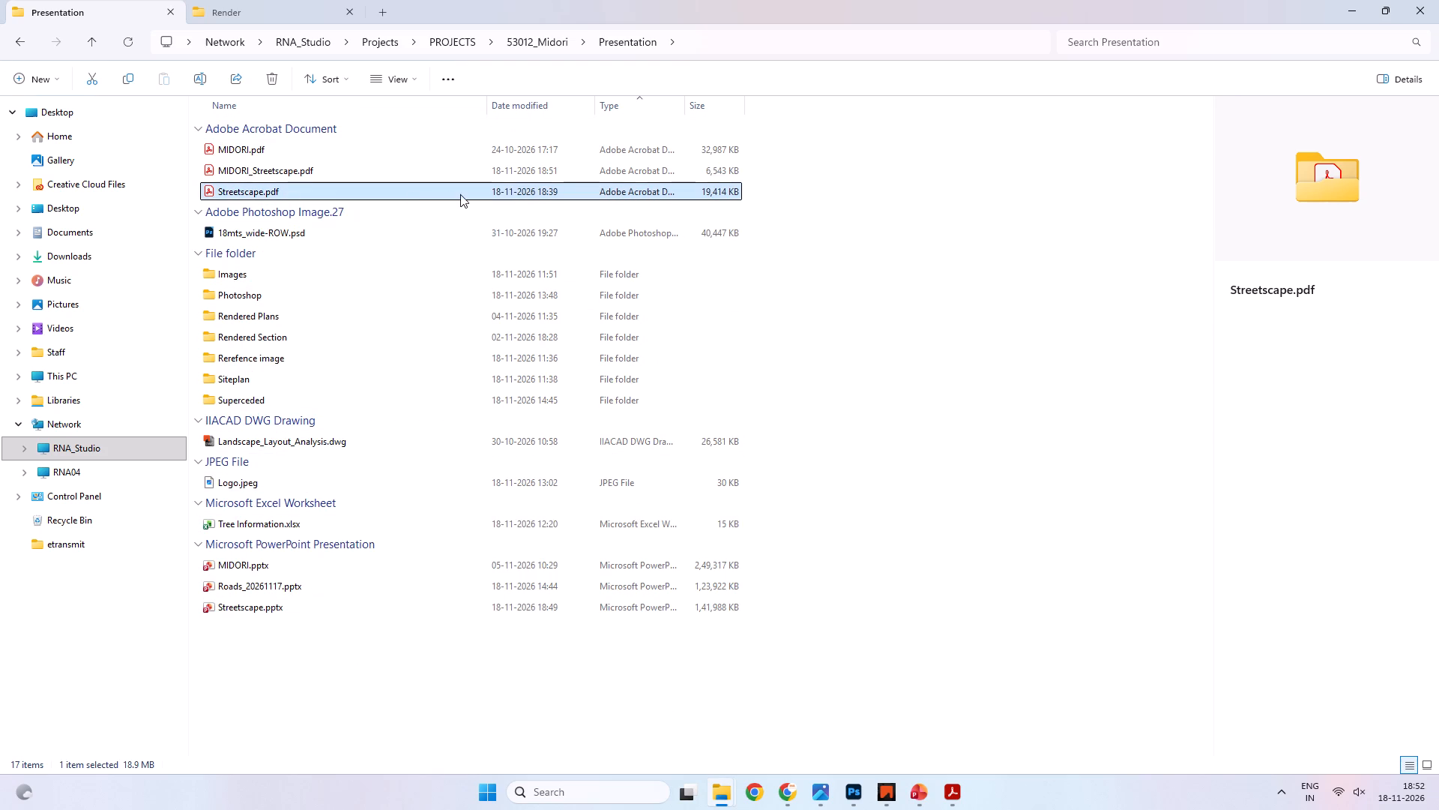
left_click(352, 163)
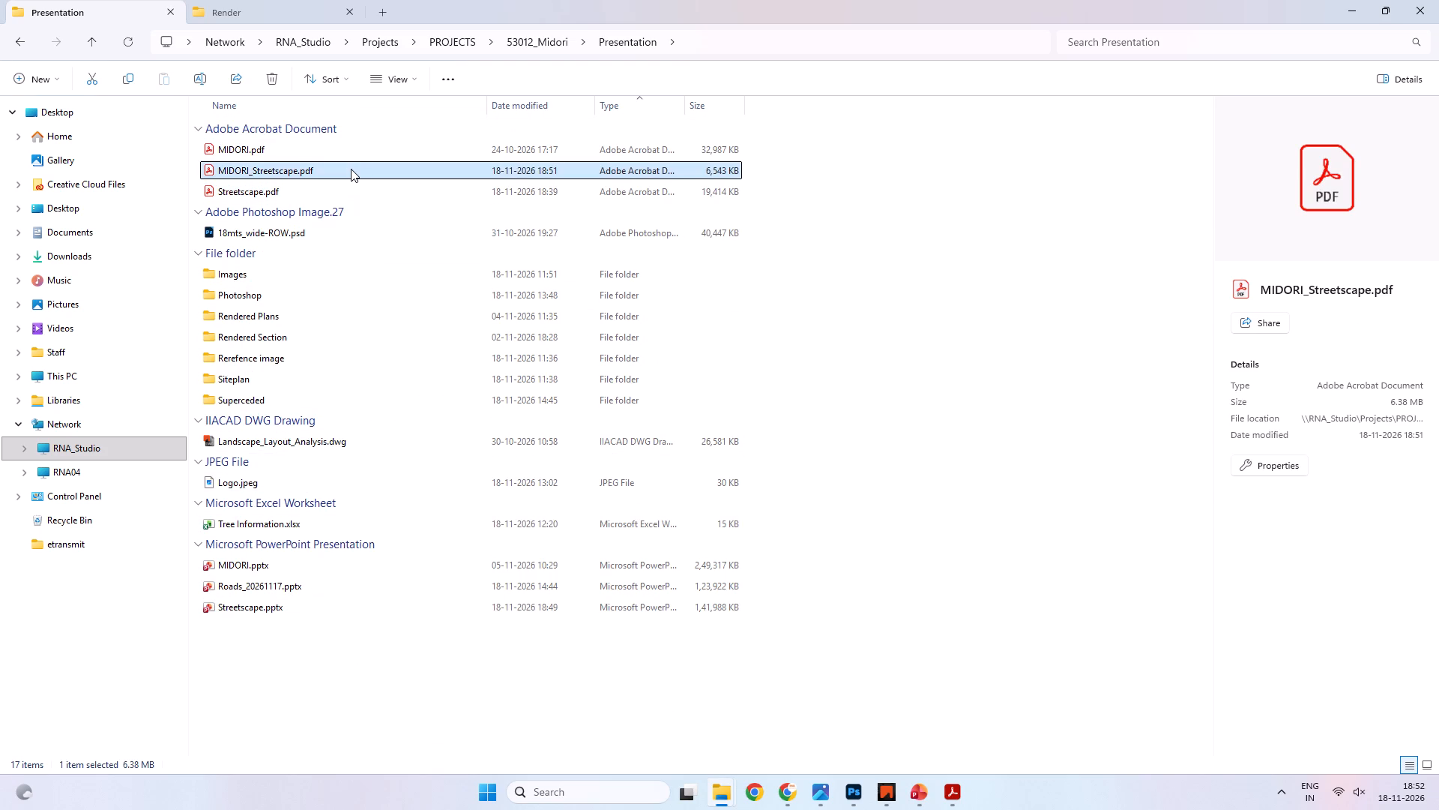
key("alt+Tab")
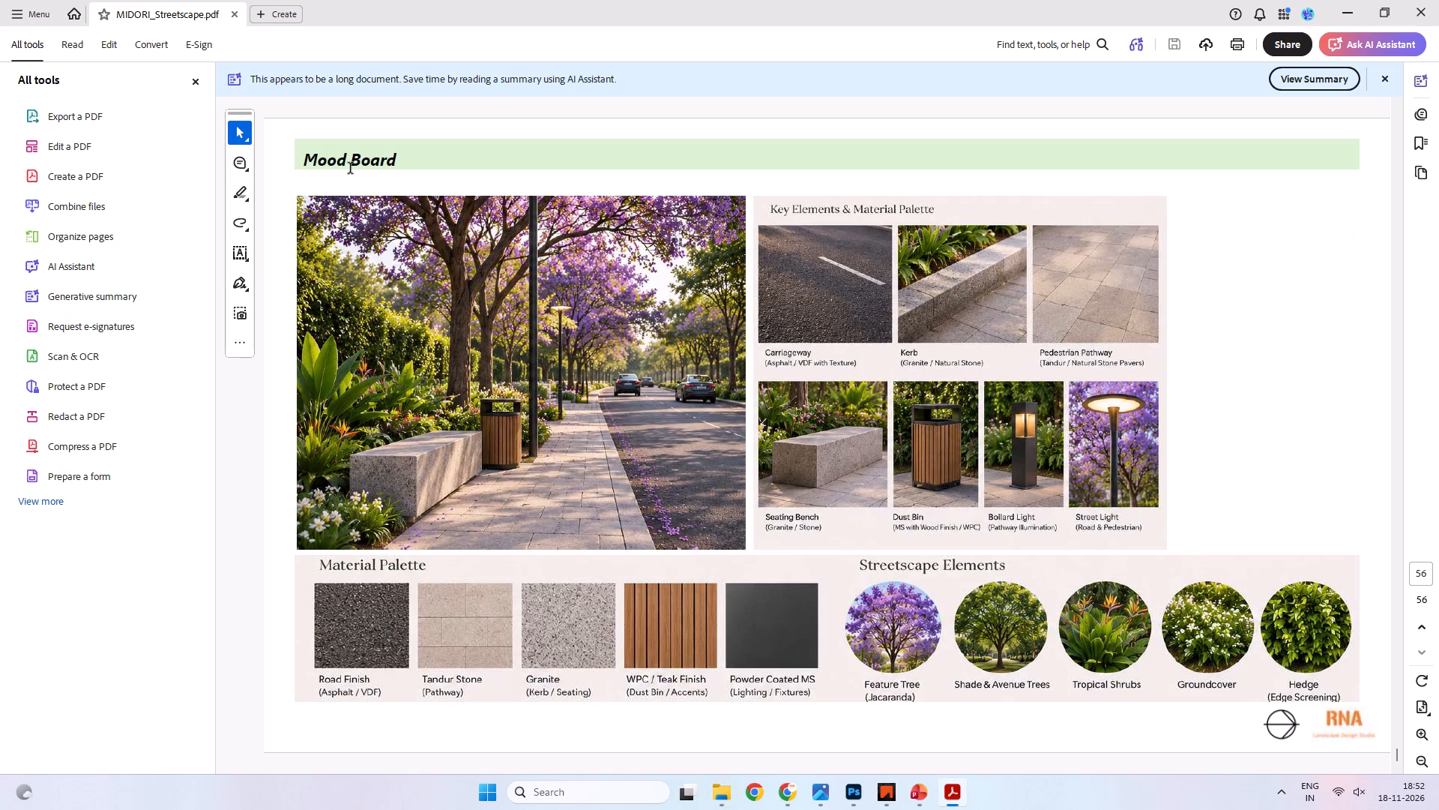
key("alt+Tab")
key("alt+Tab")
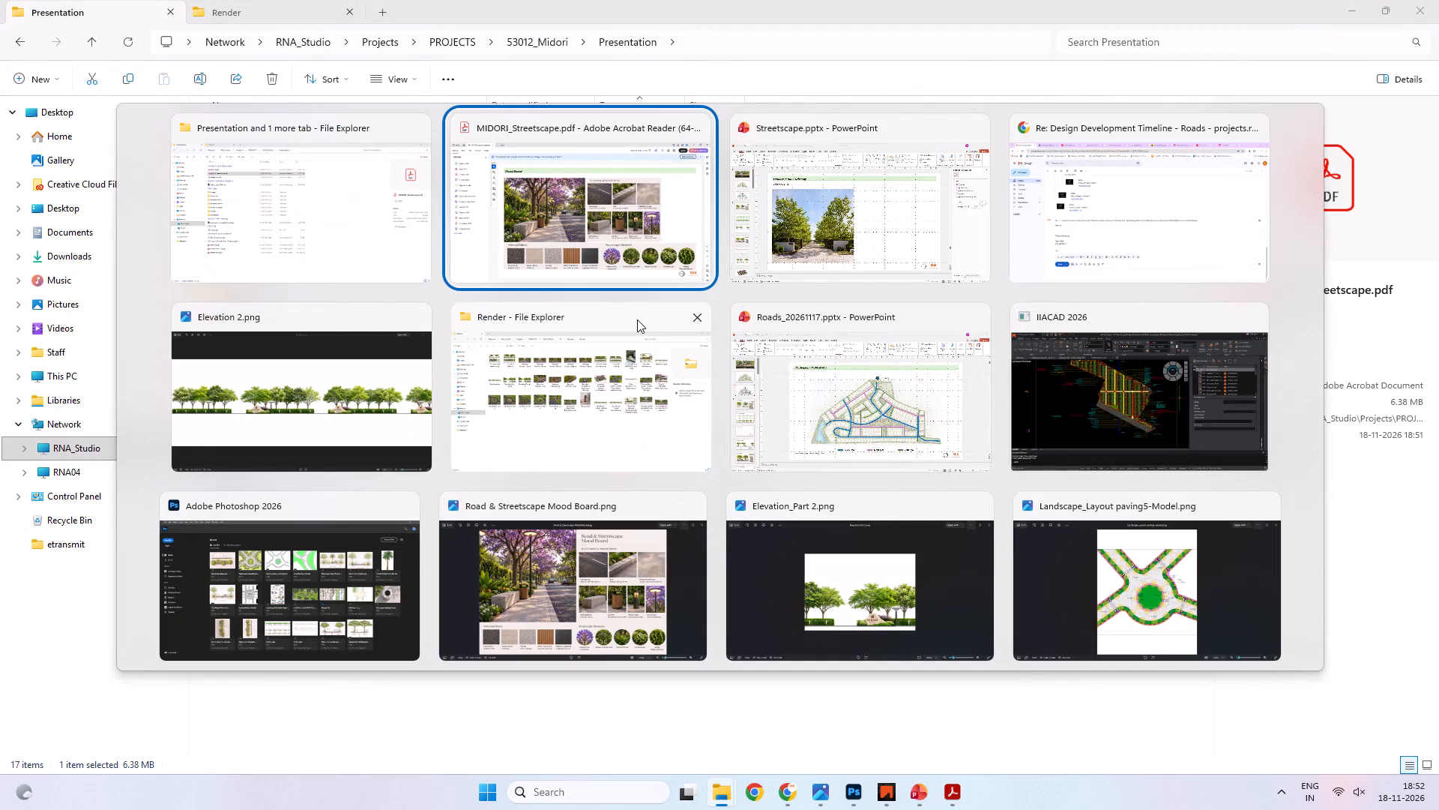
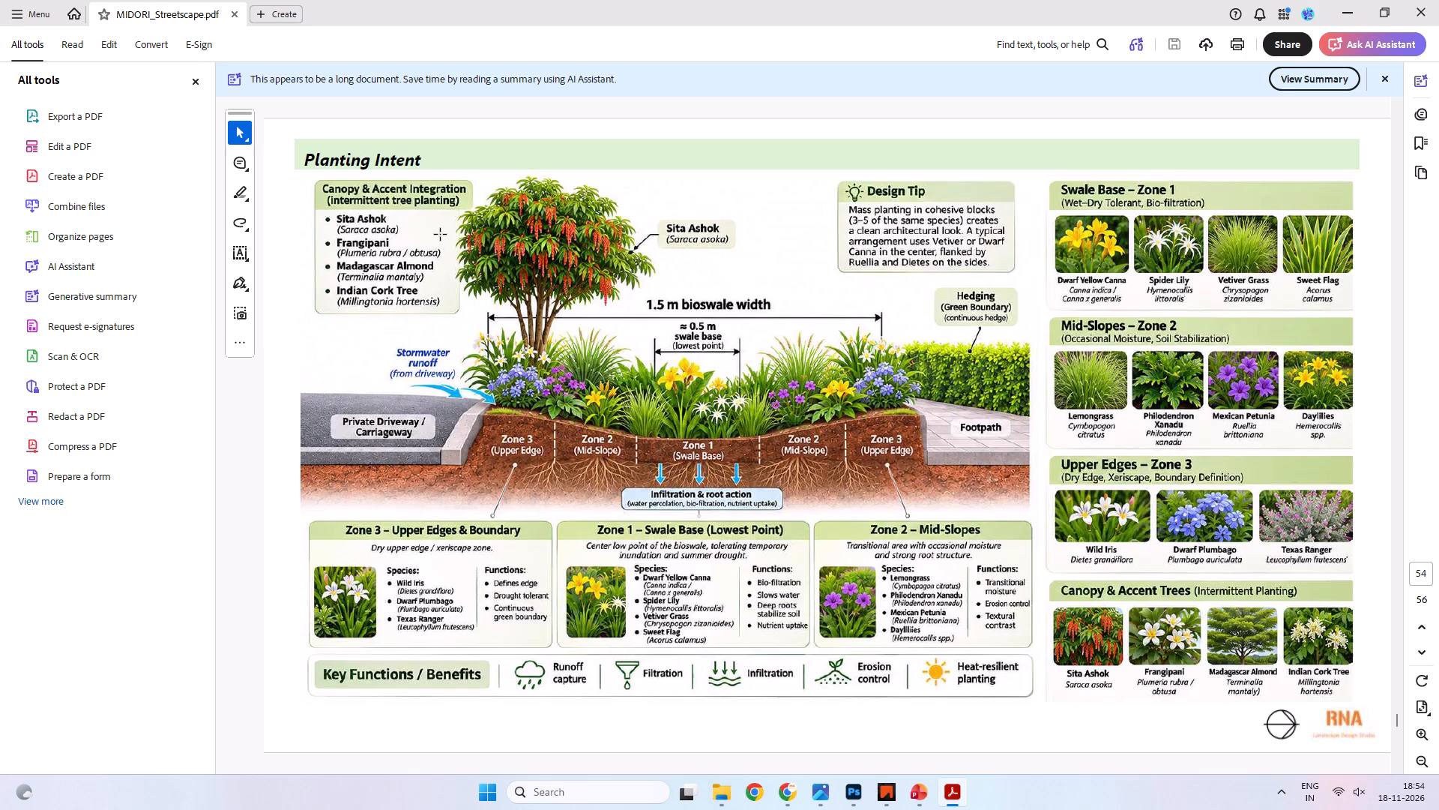
Review MIDORI_Streetscape.pdf backwards page by page, from the Planting Intent page to the cover page.
key("Up")
key("Up")
key("Up")
key("Up")
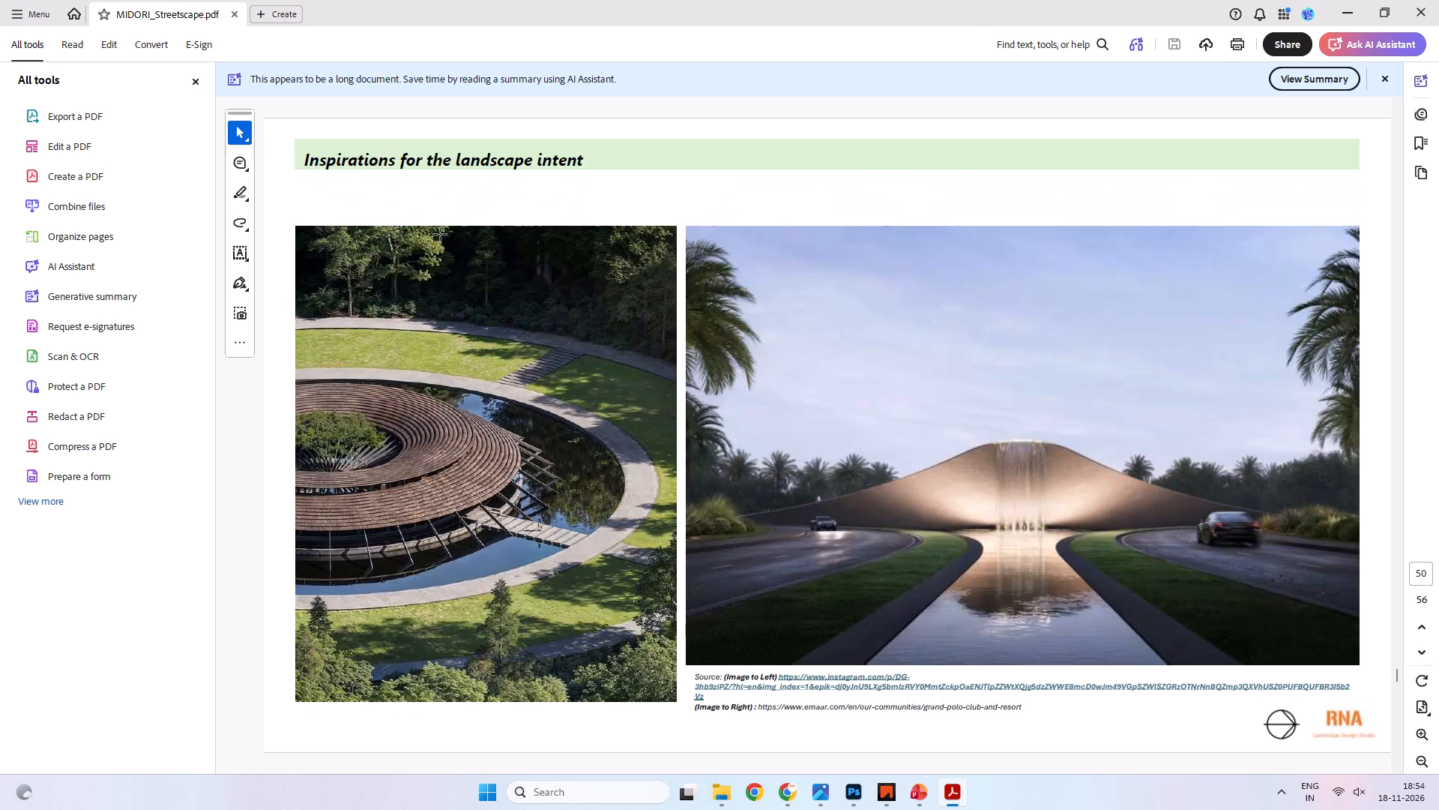
key("Down")
key("Up")
key("Down")
key("Up")
key("Up")
key("Up")
key("Up")
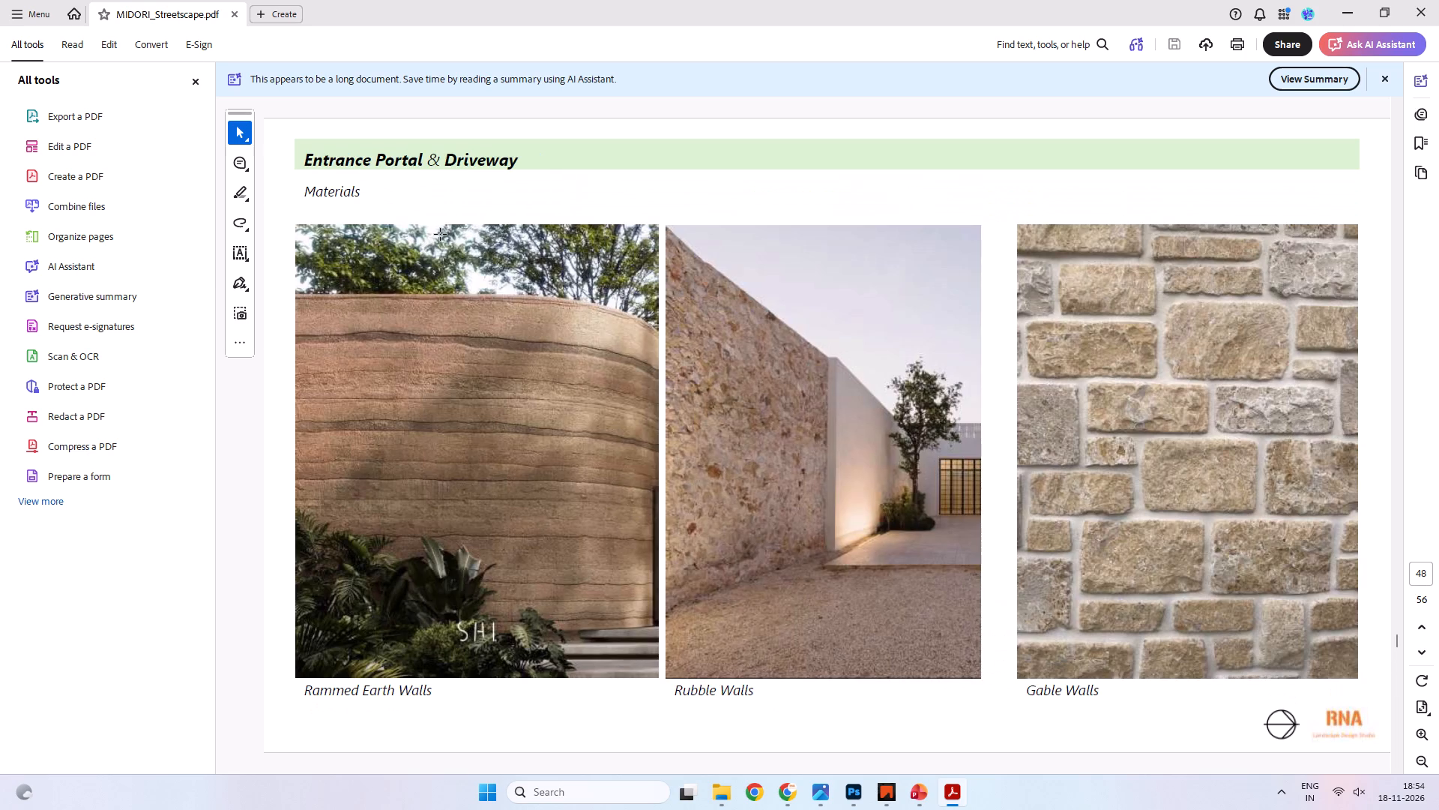
key("Up")
key("Up")
key("Up")
key("Up")
key("Up")
key("Up")
key("Up")
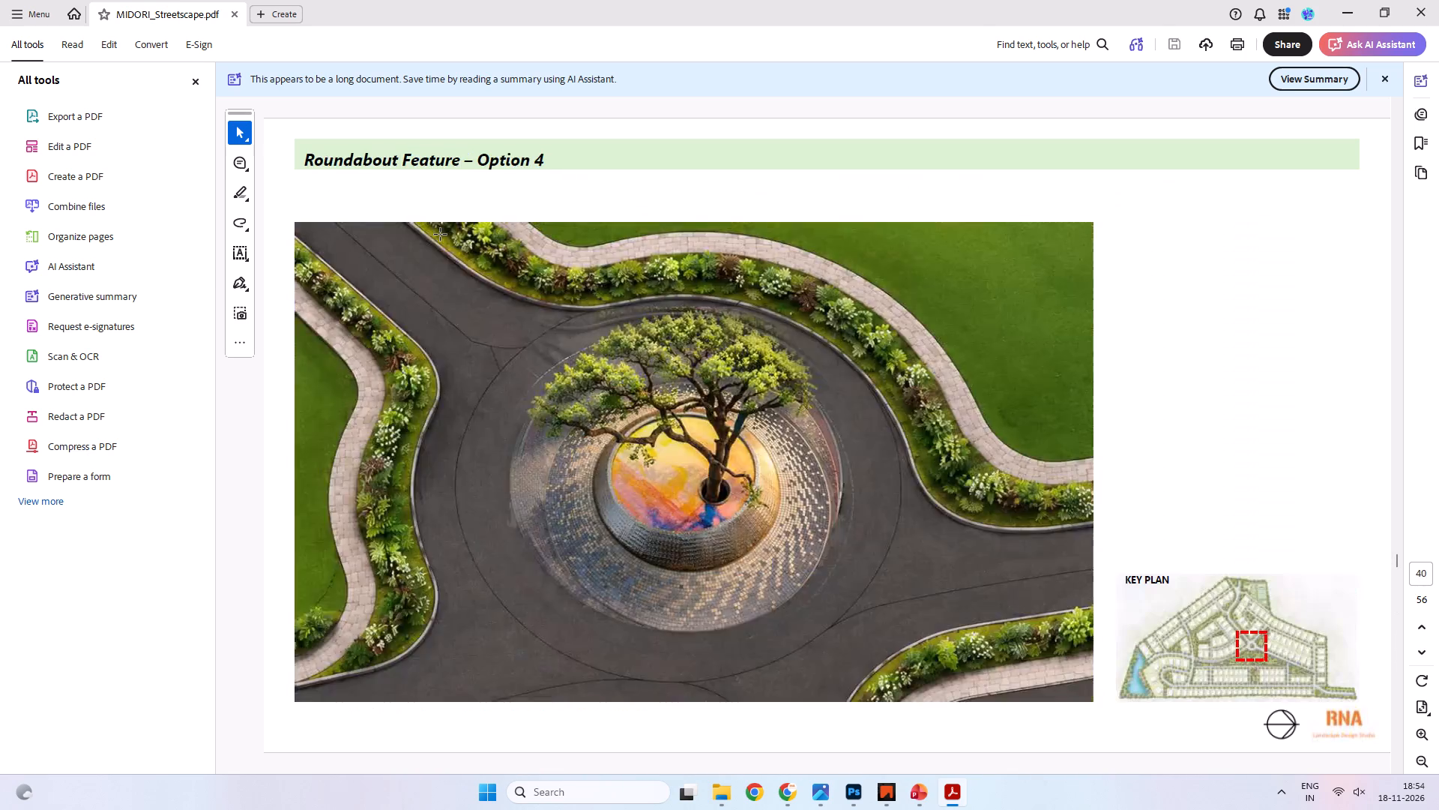
key("Up")
key("Up")
key("Up")
key("Up")
key("Up")
key("Up")
key("Up")
key("Up")
key("Up")
key("Up")
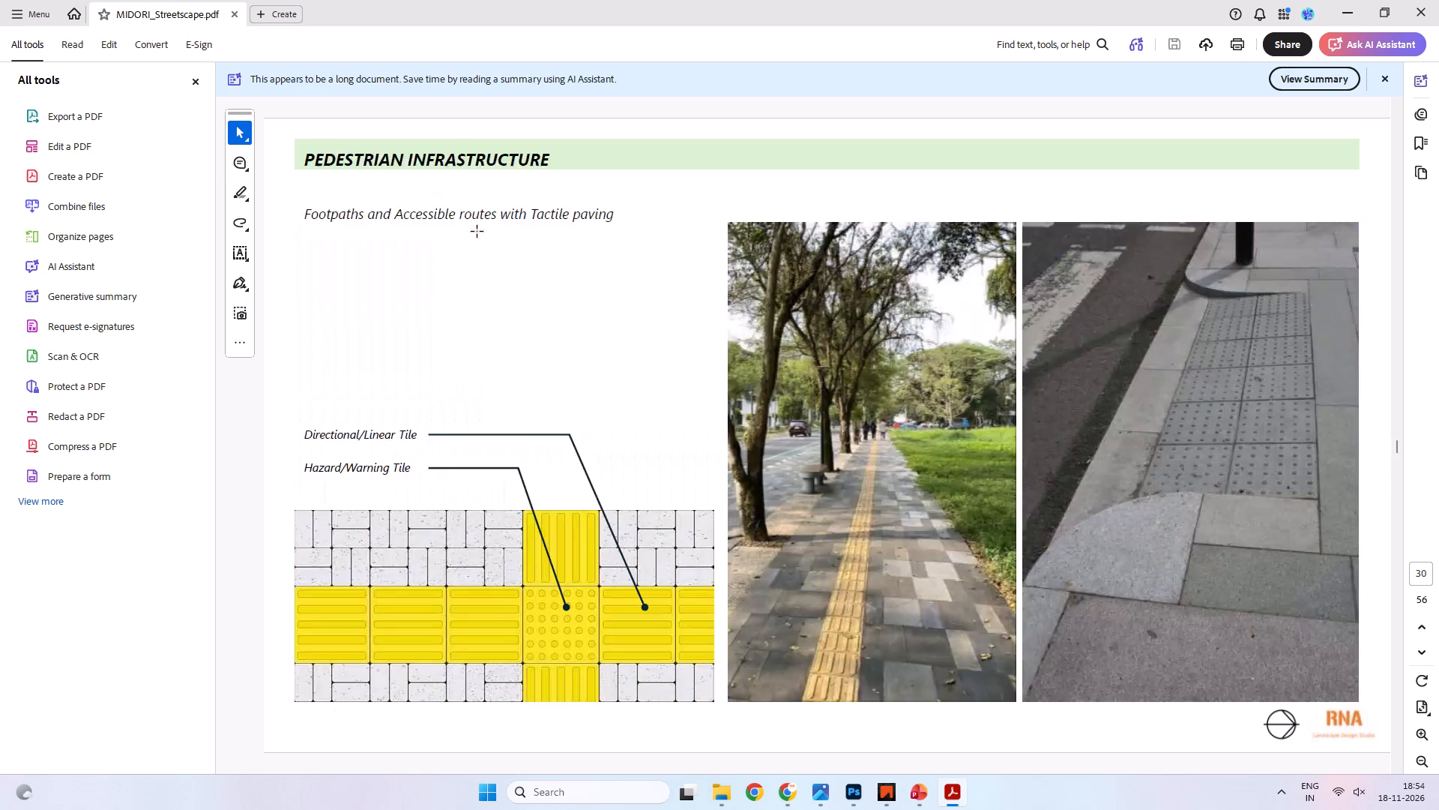
key("Up")
key("Up")
key("Up")
key("Up")
key("Up")
key("Up")
key("Up")
key("Up")
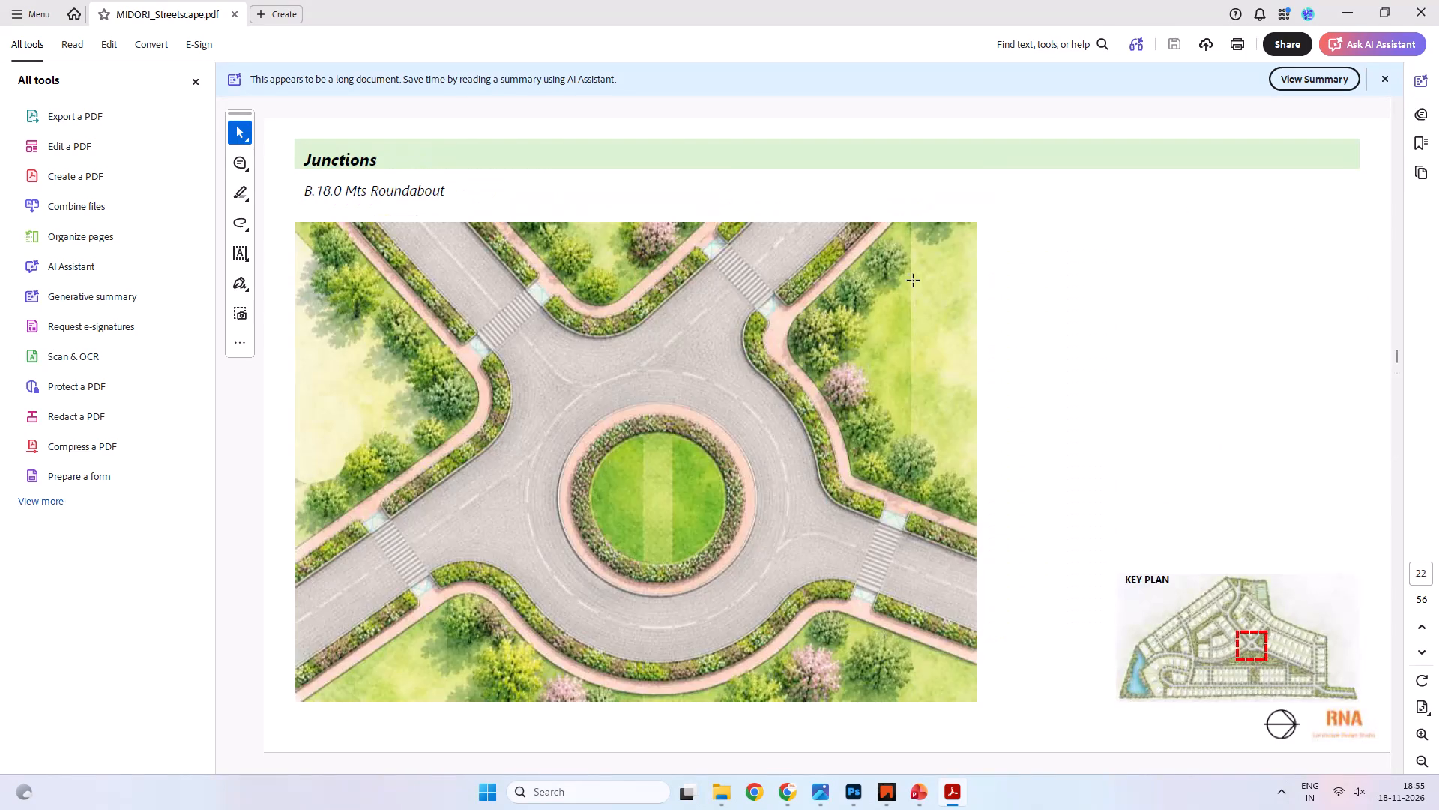
key("Up")
key("Up")
key("Up")
key("Up")
key("Up")
key("Up")
key("Up")
key("Up")
key("Up")
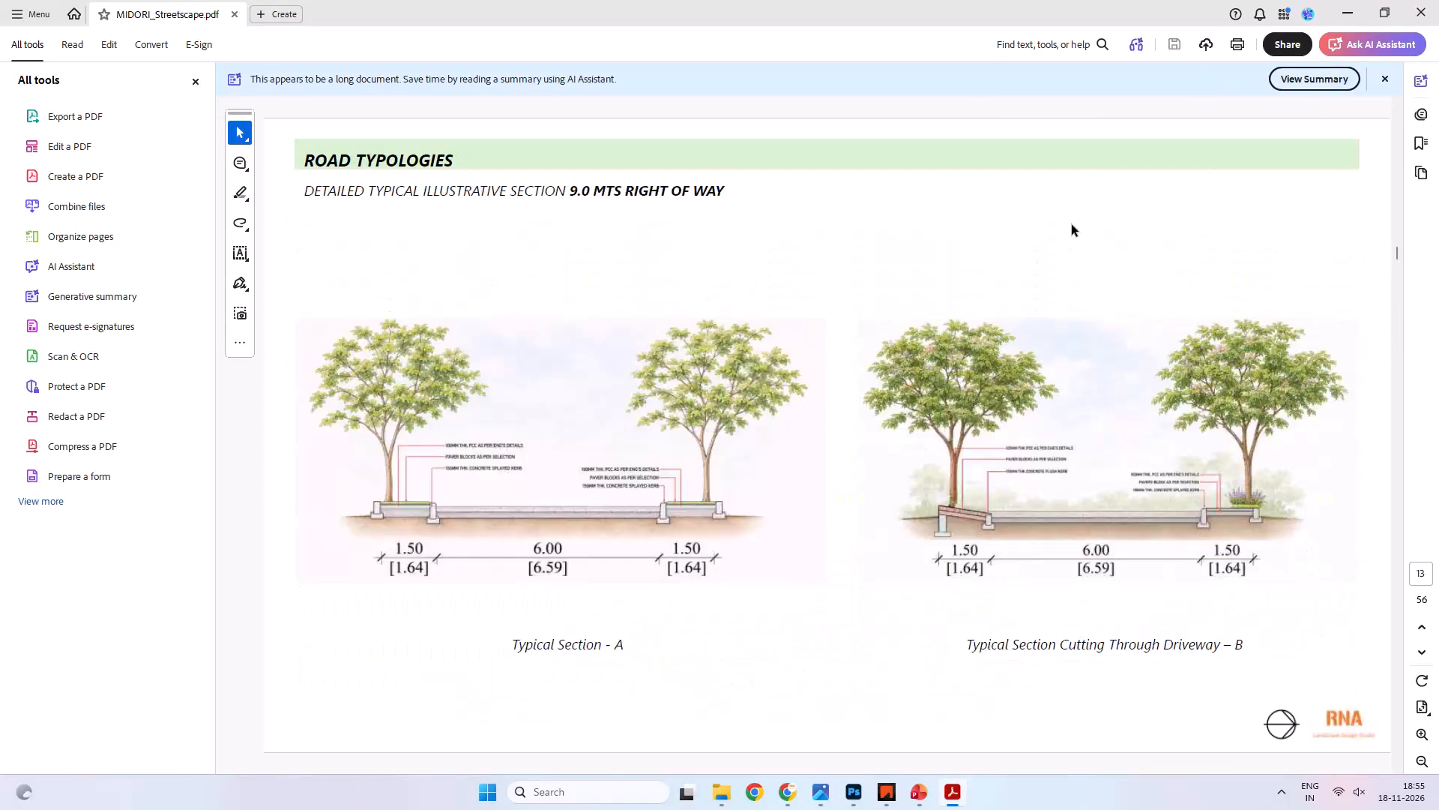
key("Up")
key("Up")
key("Up")
key("Up")
key("Up")
key("Up")
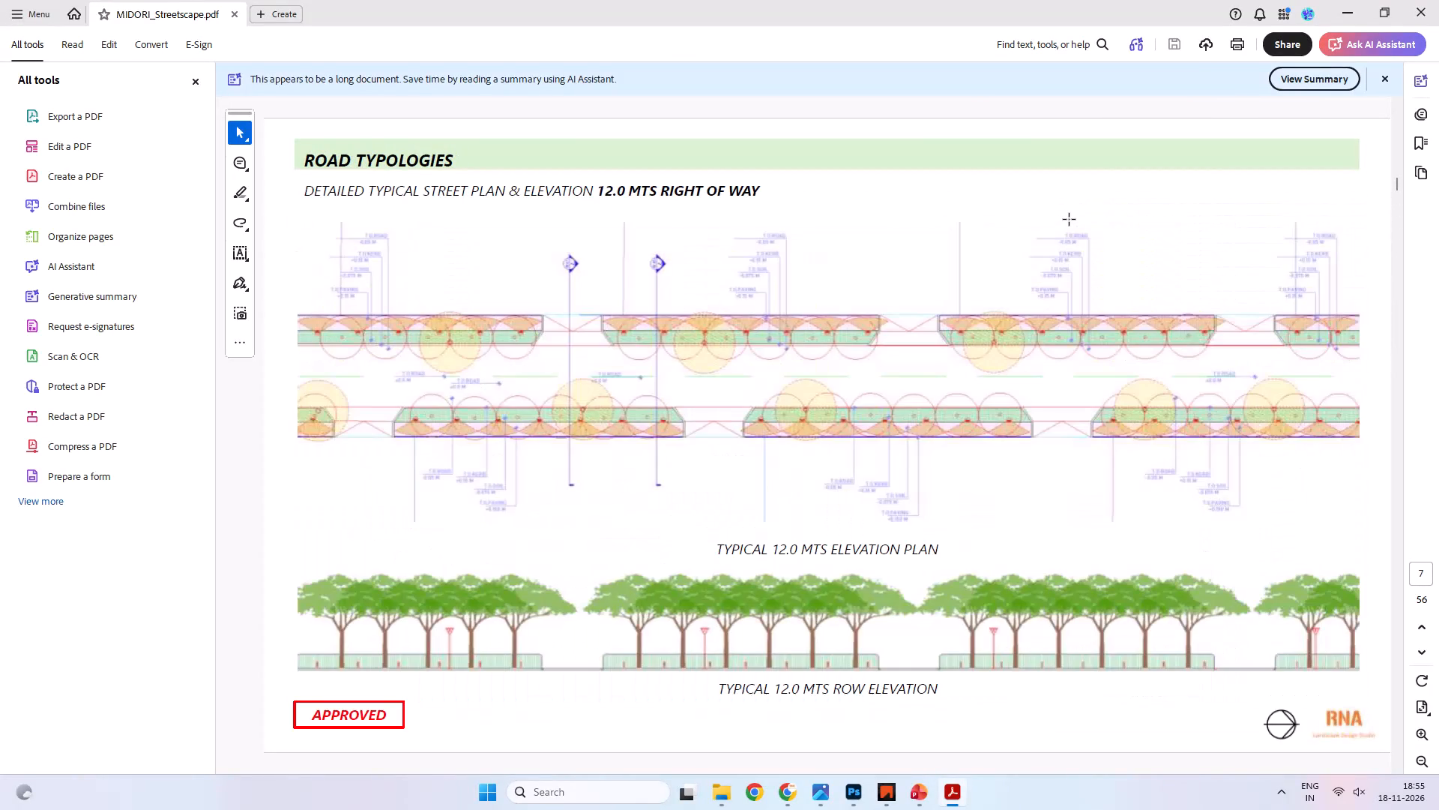
key("Up")
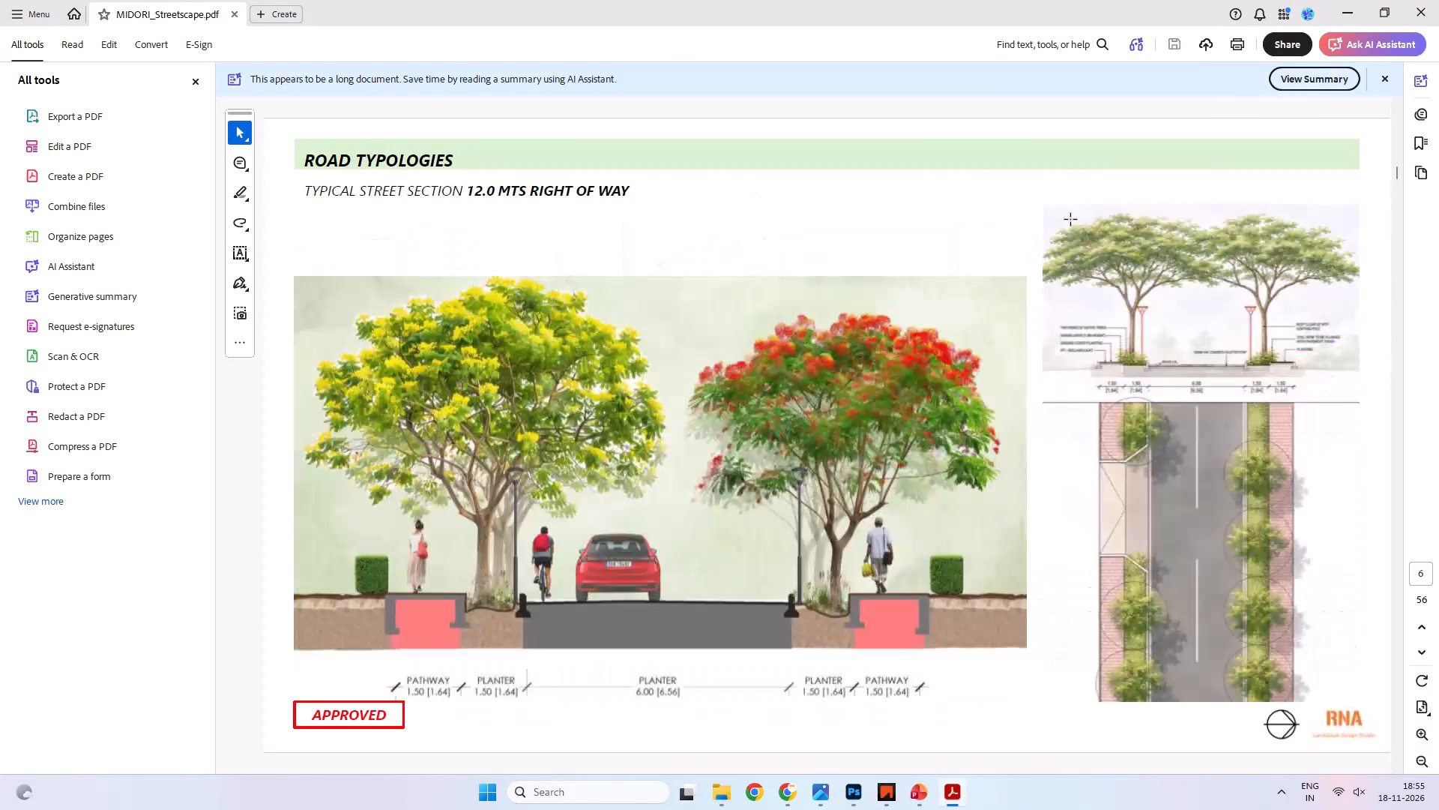
key("Up")
key("Up")
key("Up")
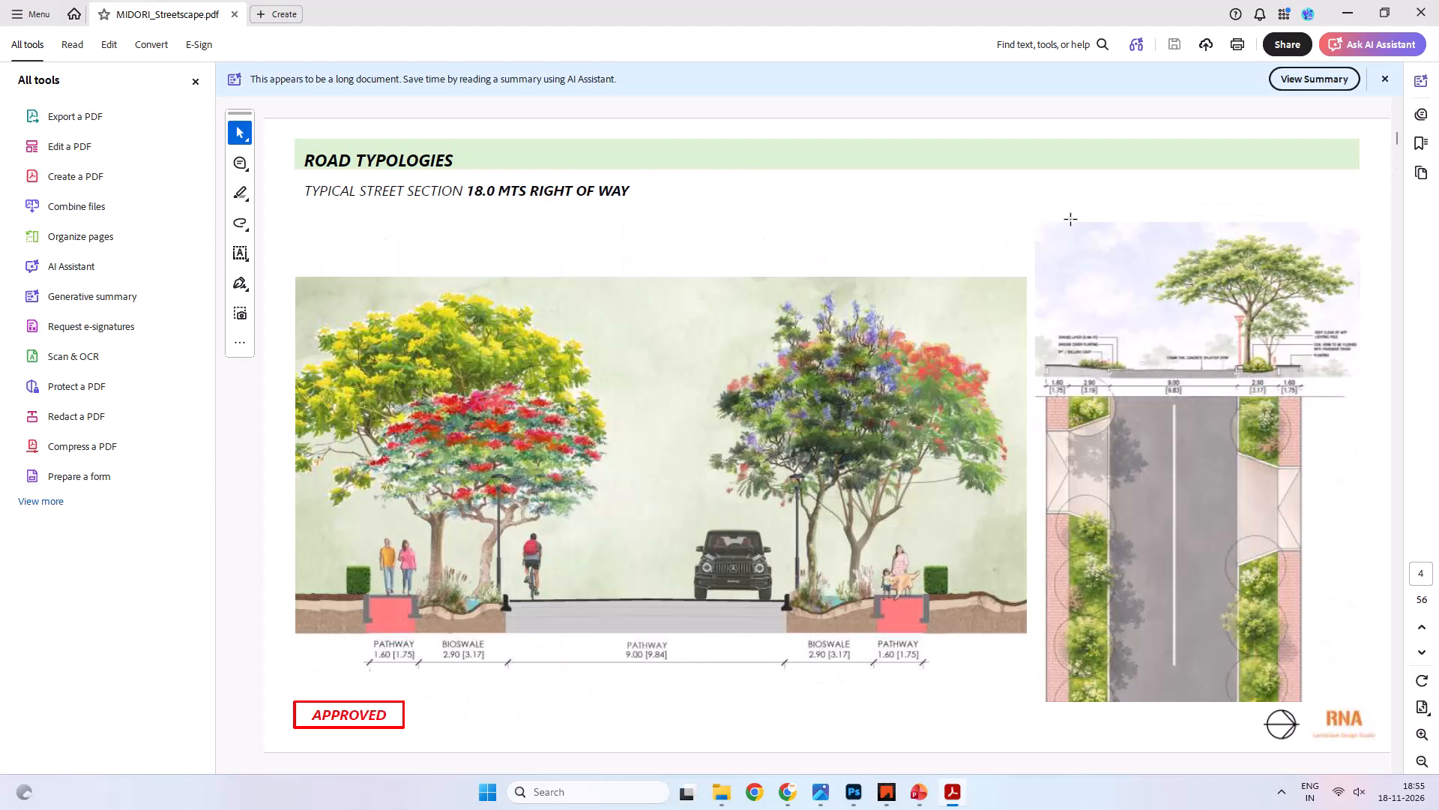
key("Down")
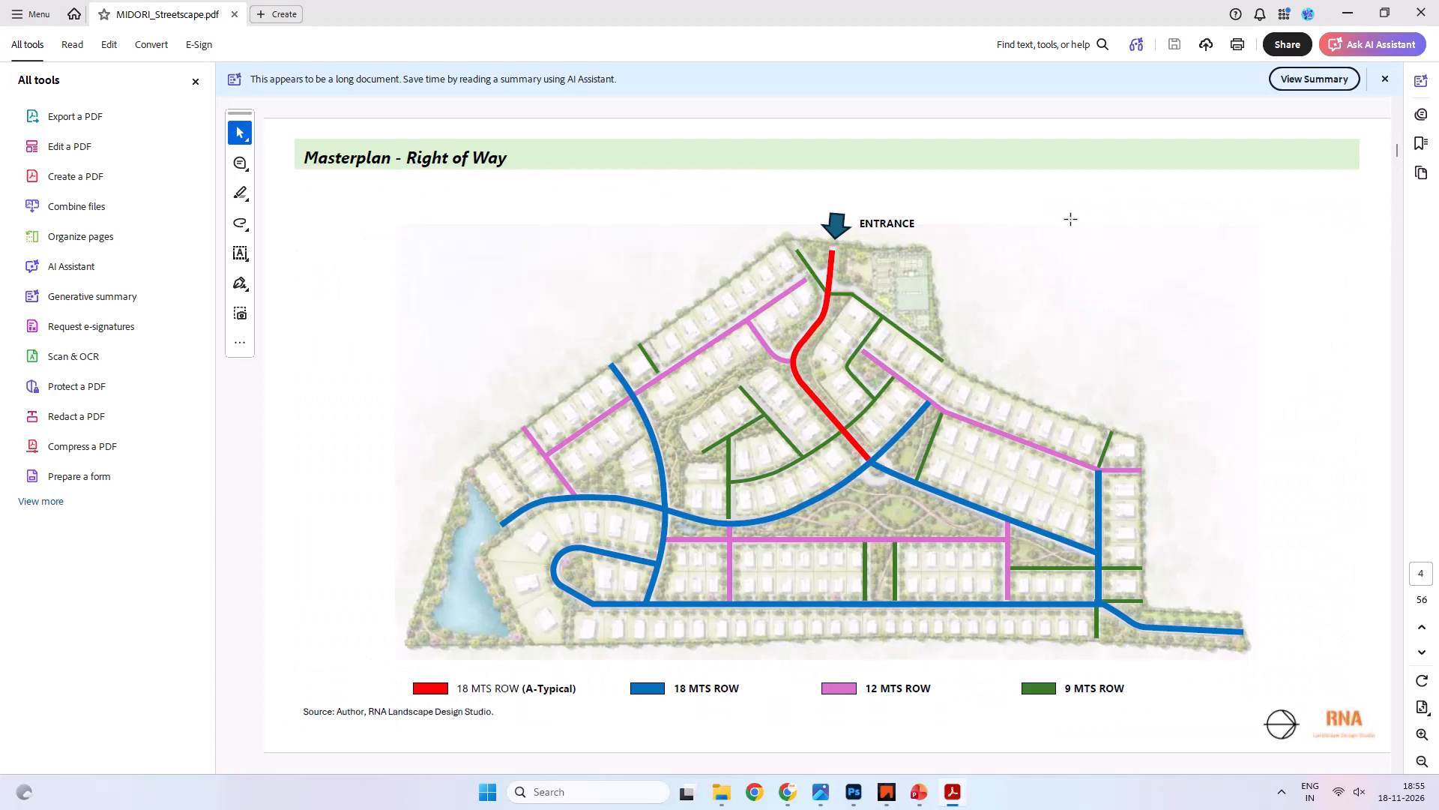
key("Up")
key("Up")
key("Up")
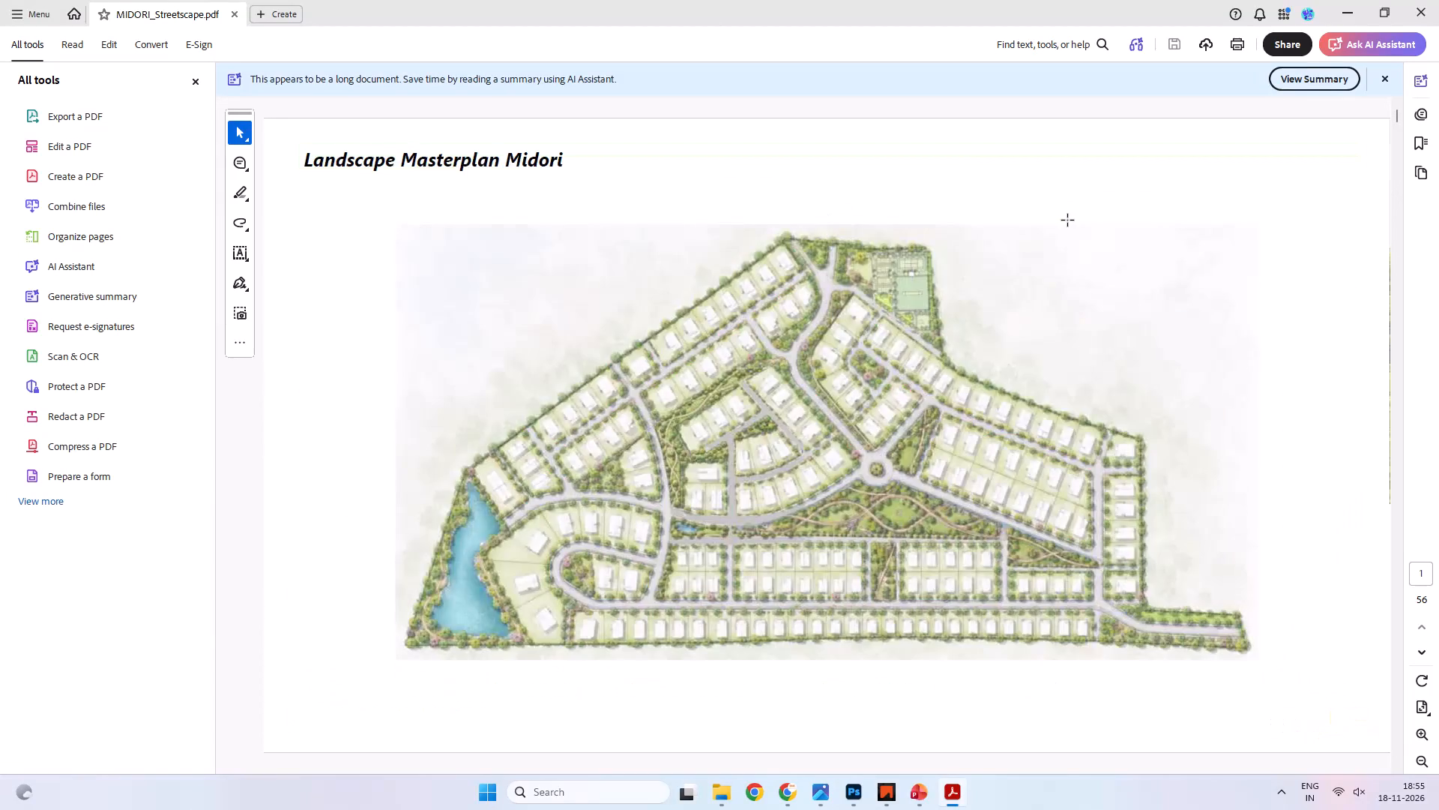
key("Up")
Return to the Presentation folder in File Explorer and copy MIDORI_Streetscape.pdf.
left_click(1333, 10)
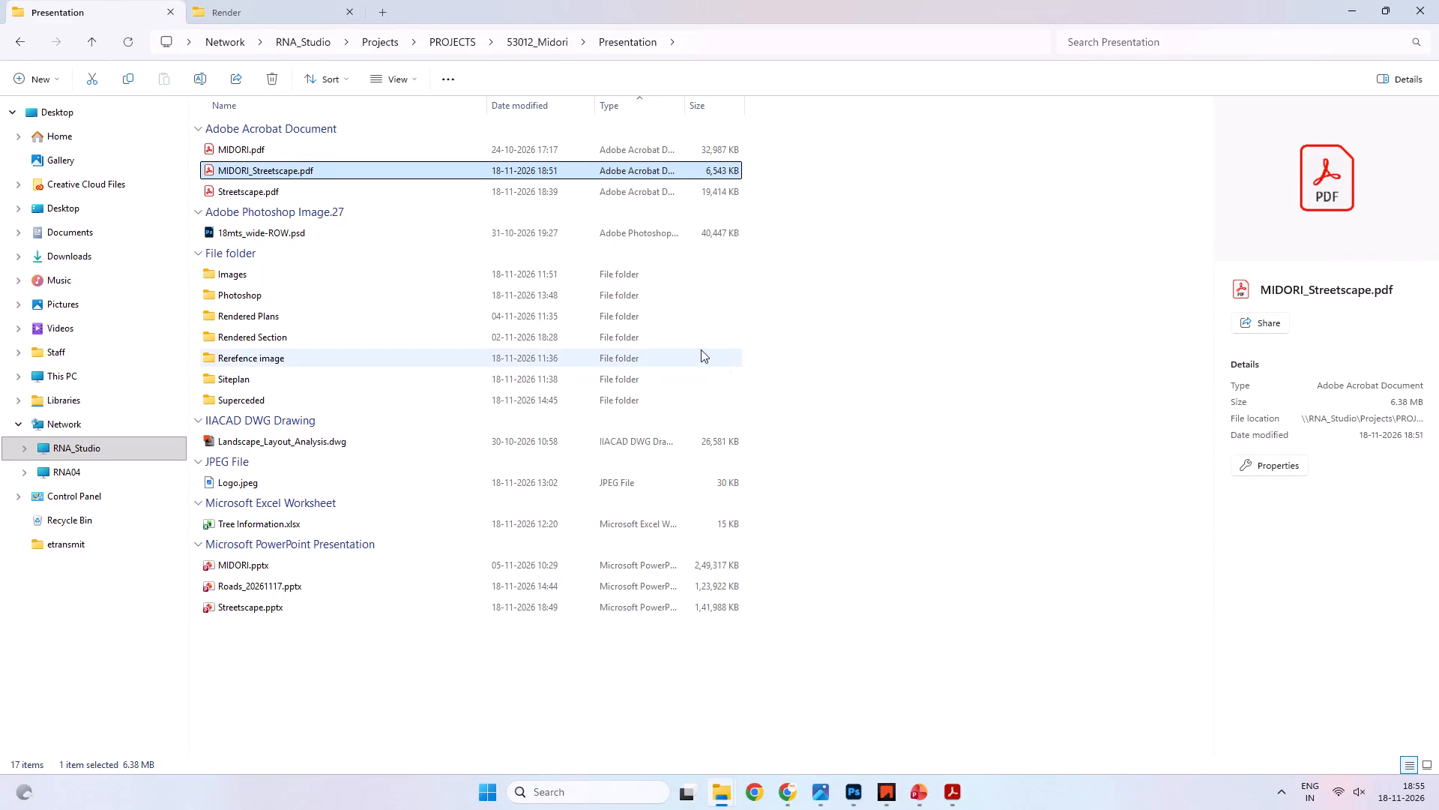
key("ctrl+c")
Switch to the Chrome window with the "Re: Design Development Timeline - Roads" email.
key("alt+Tab")
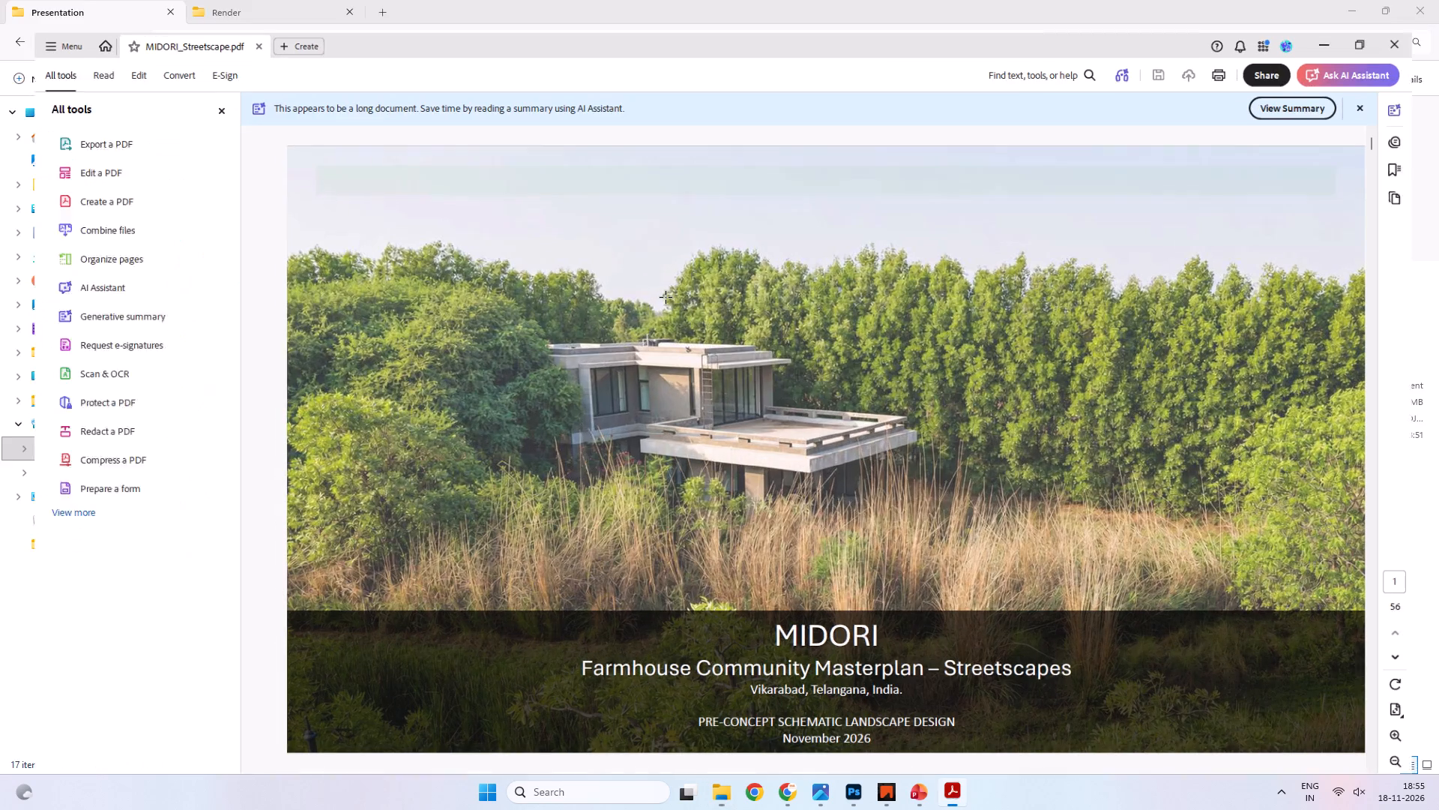
key("alt+Tab")
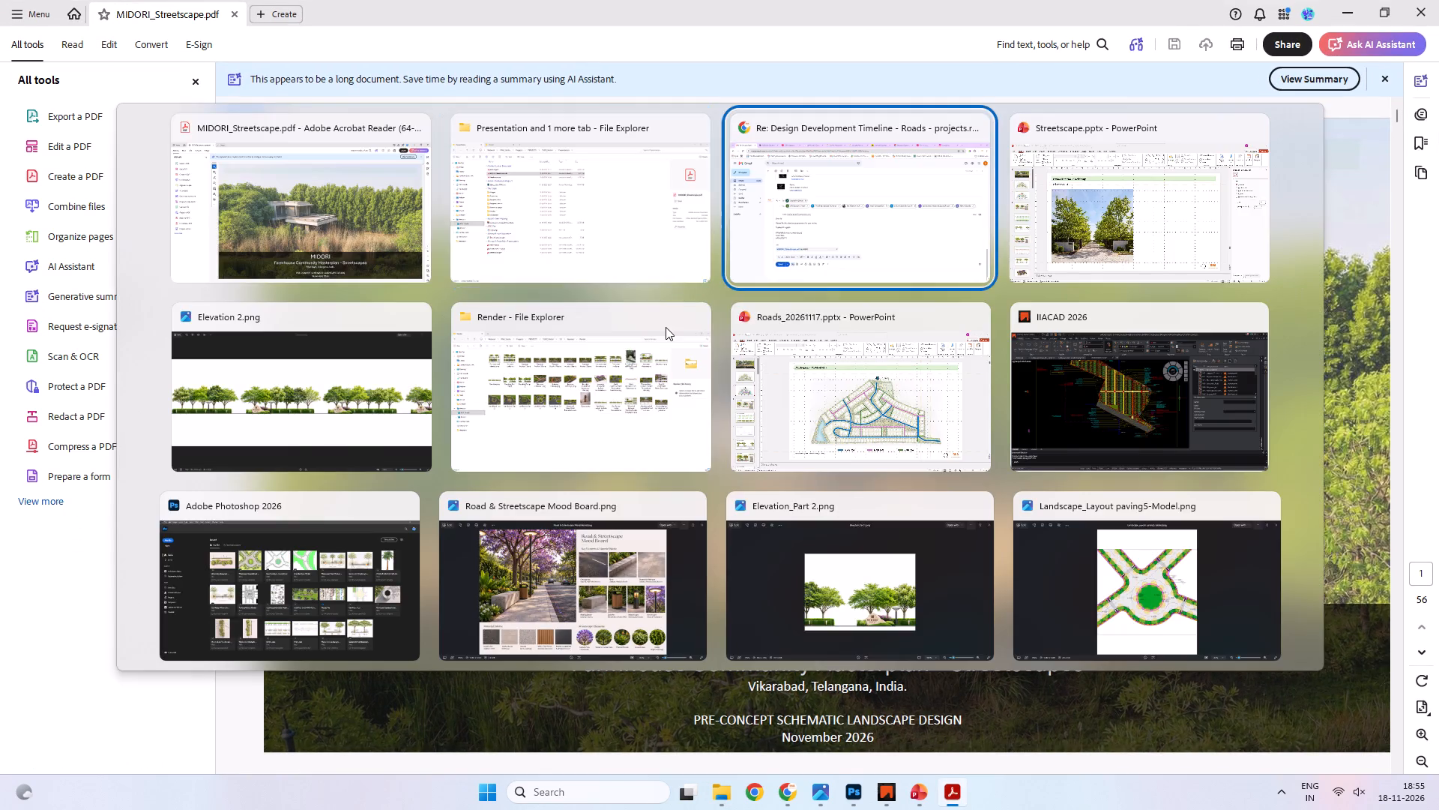